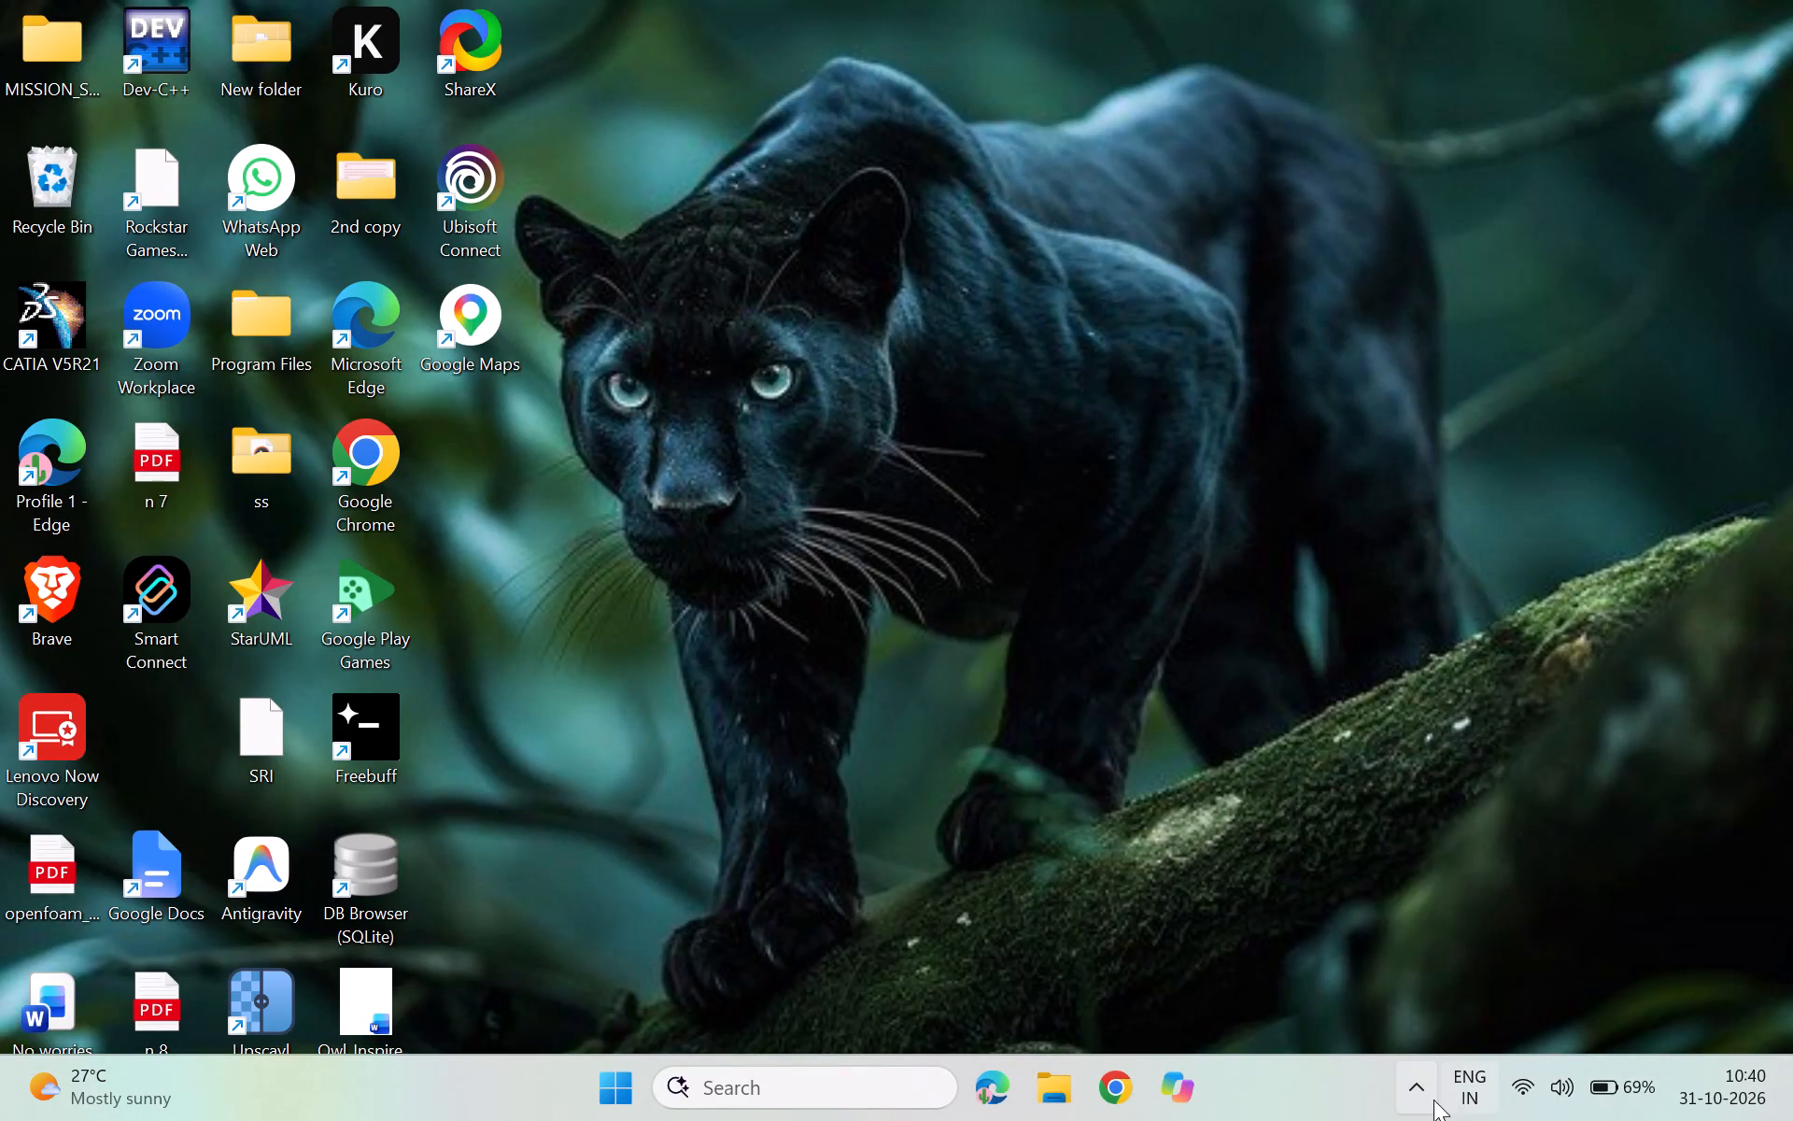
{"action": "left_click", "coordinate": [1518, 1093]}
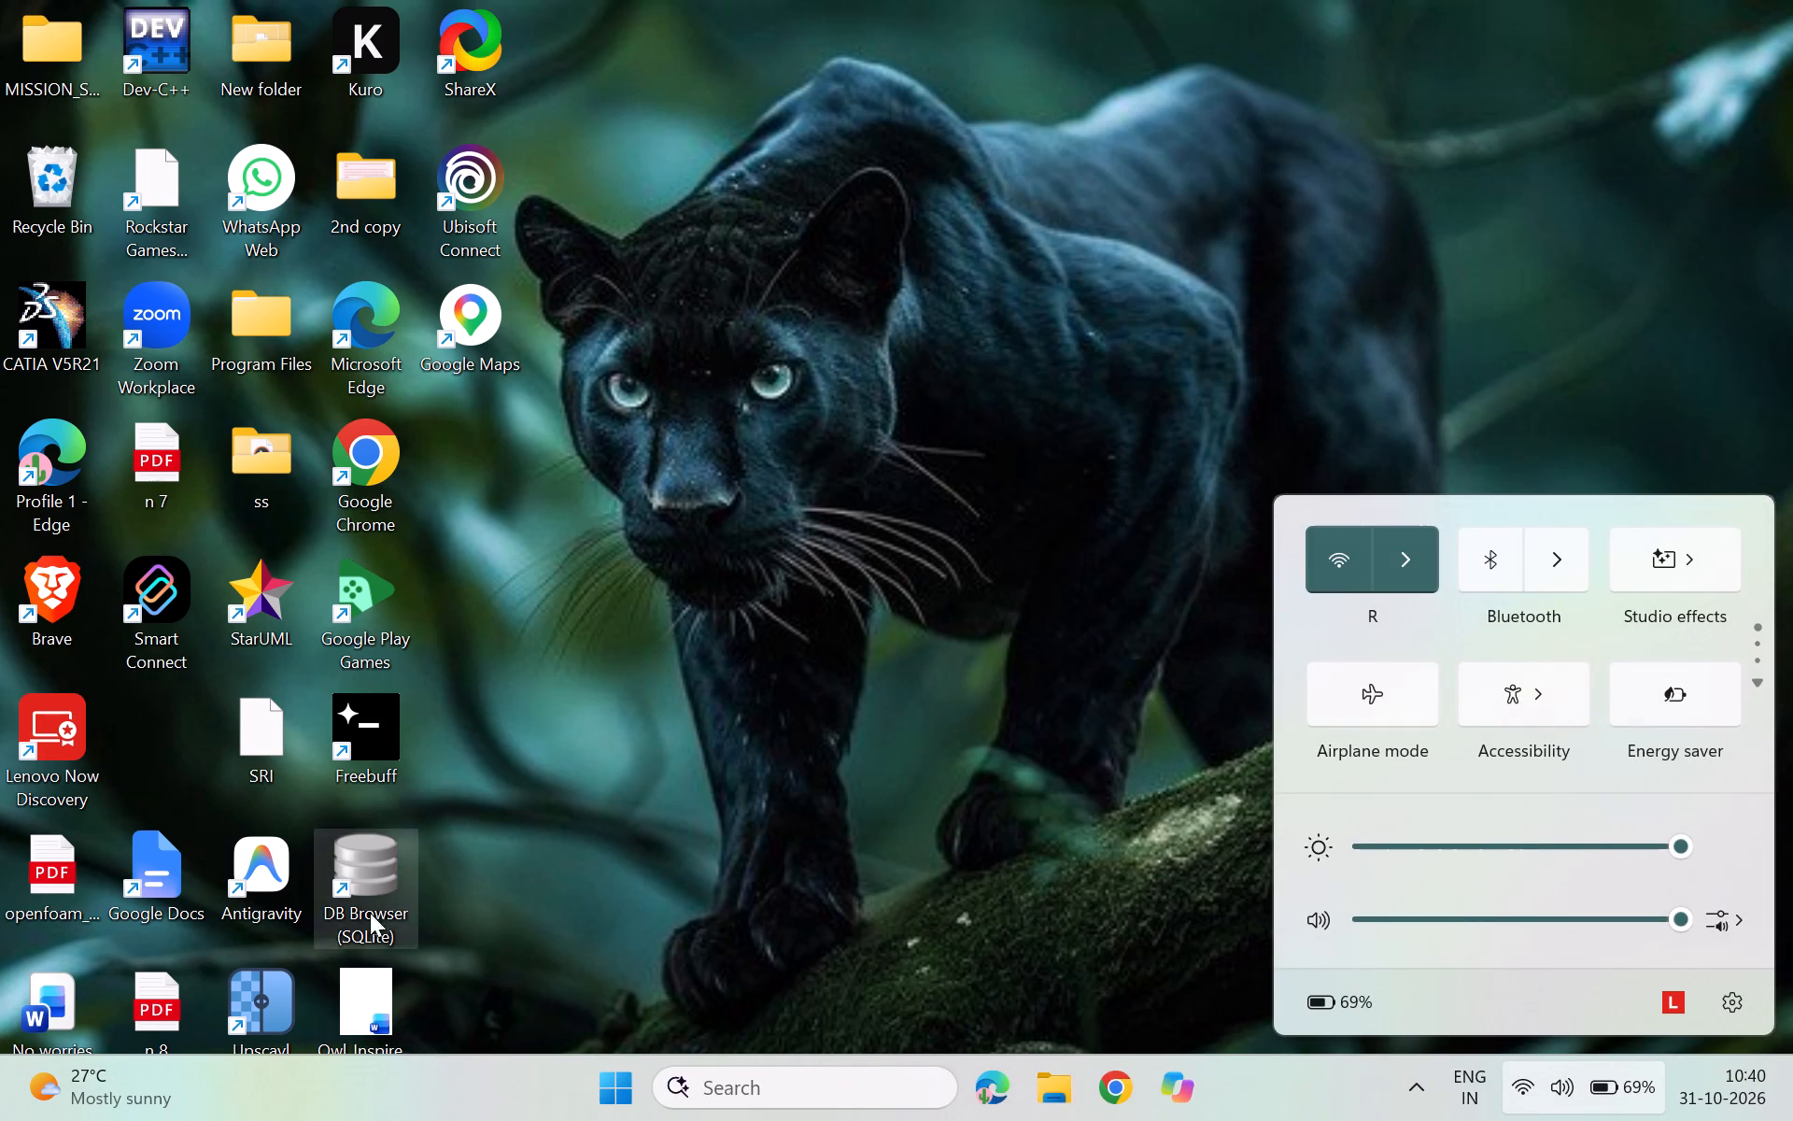
Search the computer for "what" and open the WhatsApp desktop app.
{"action": "left_click", "coordinate": [801, 1086]}
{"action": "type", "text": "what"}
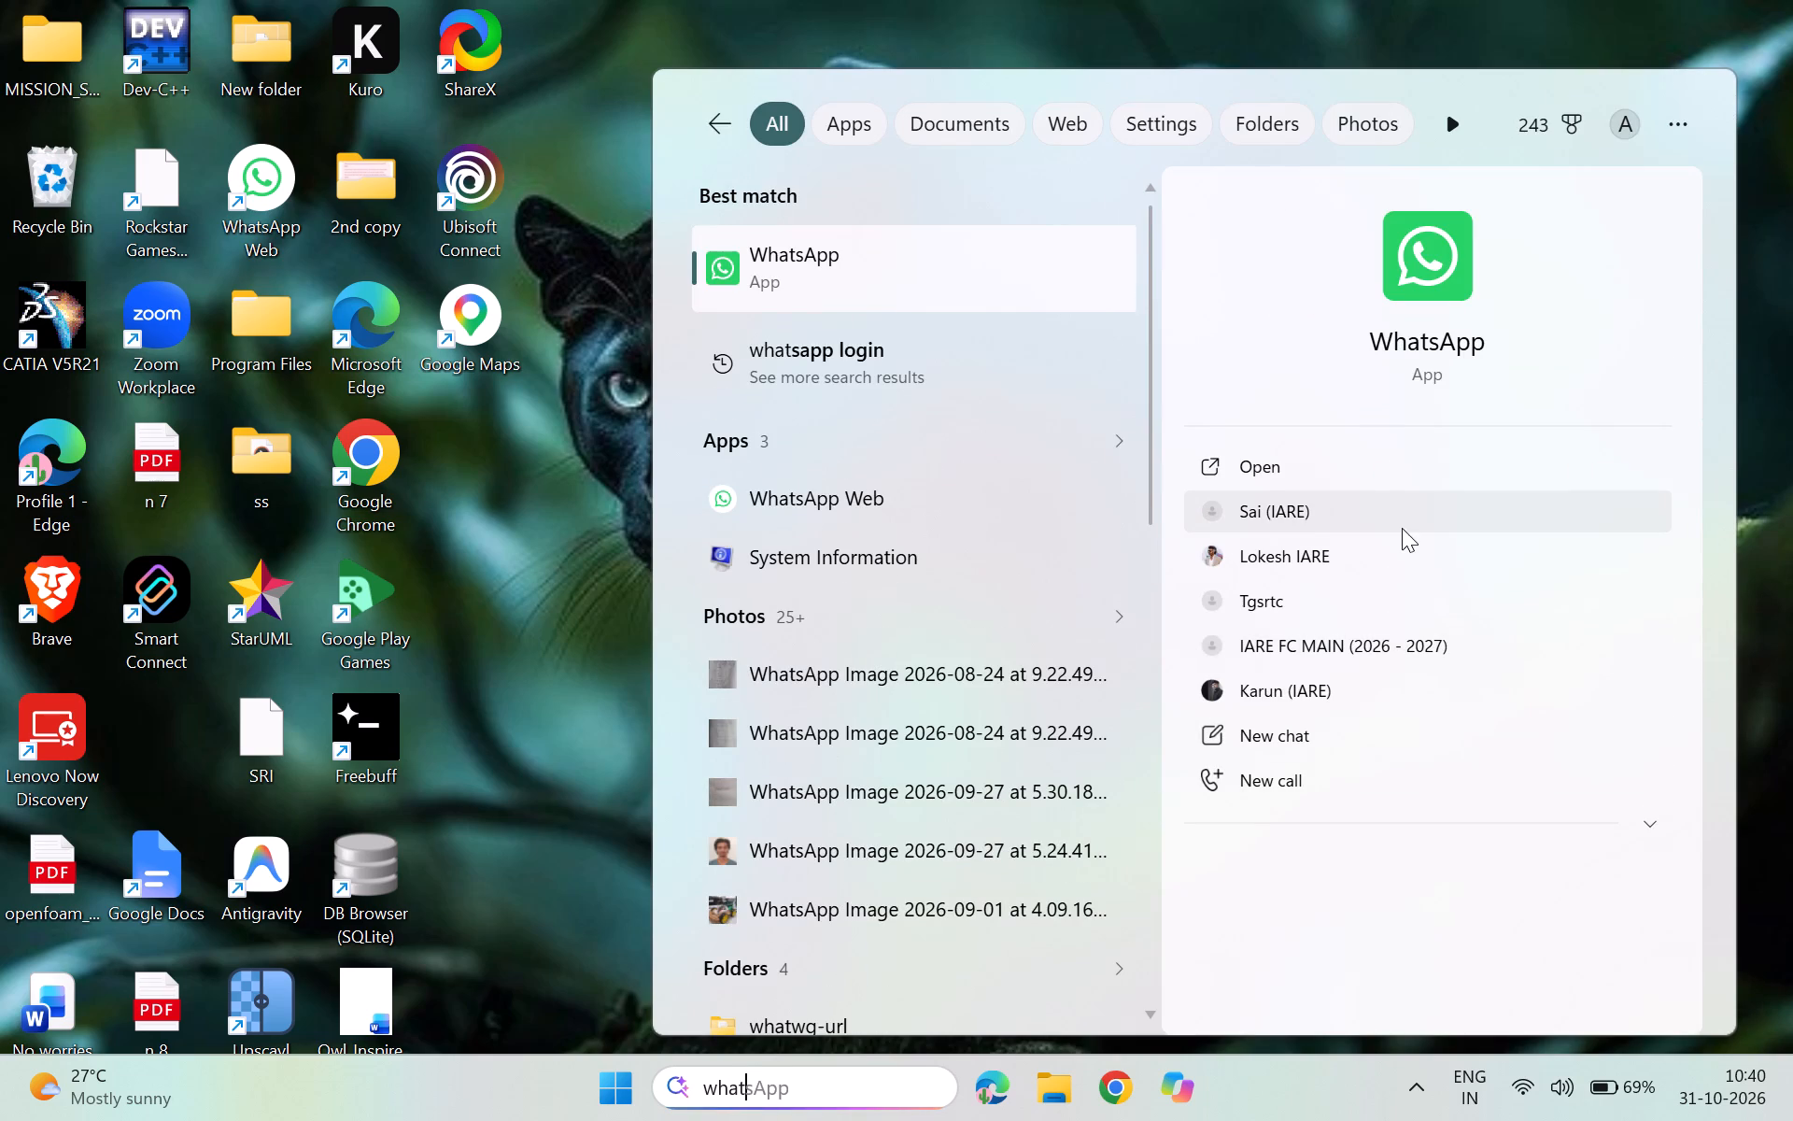
{"action": "left_click", "coordinate": [1391, 470]}
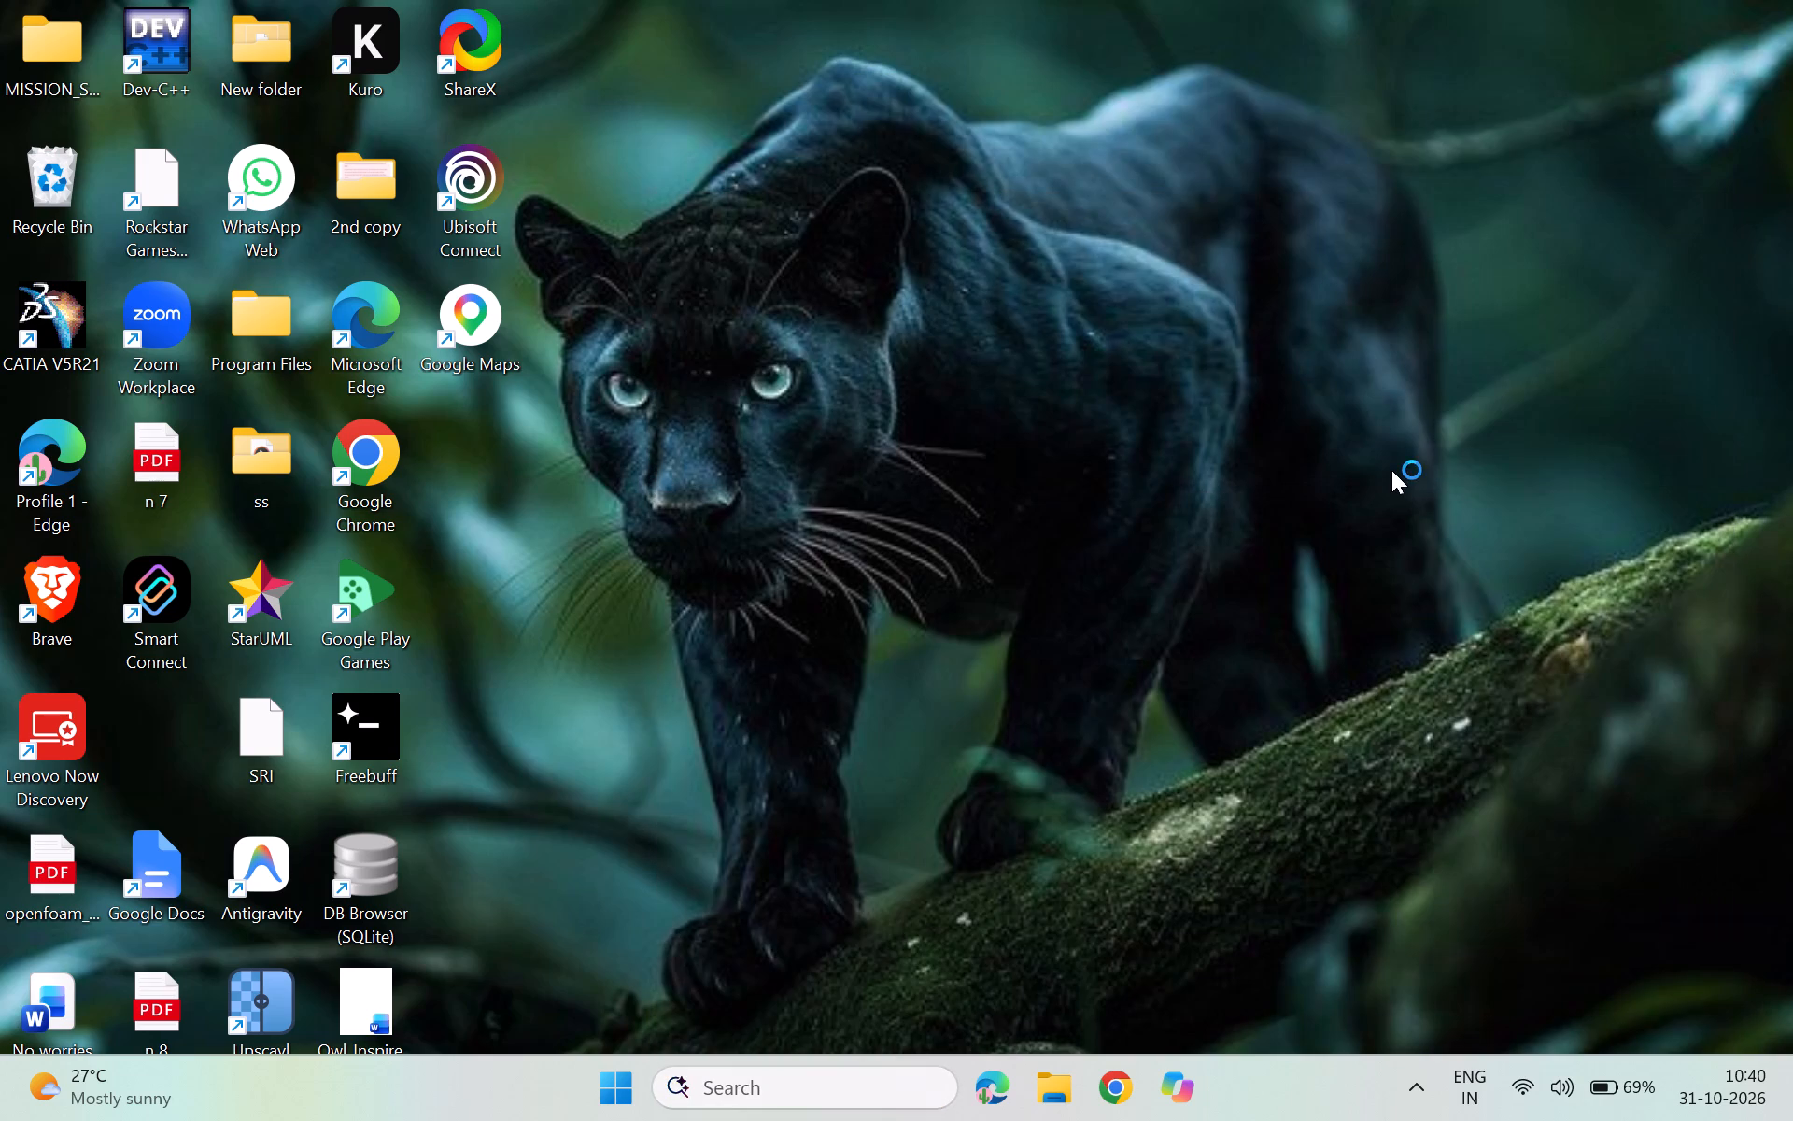
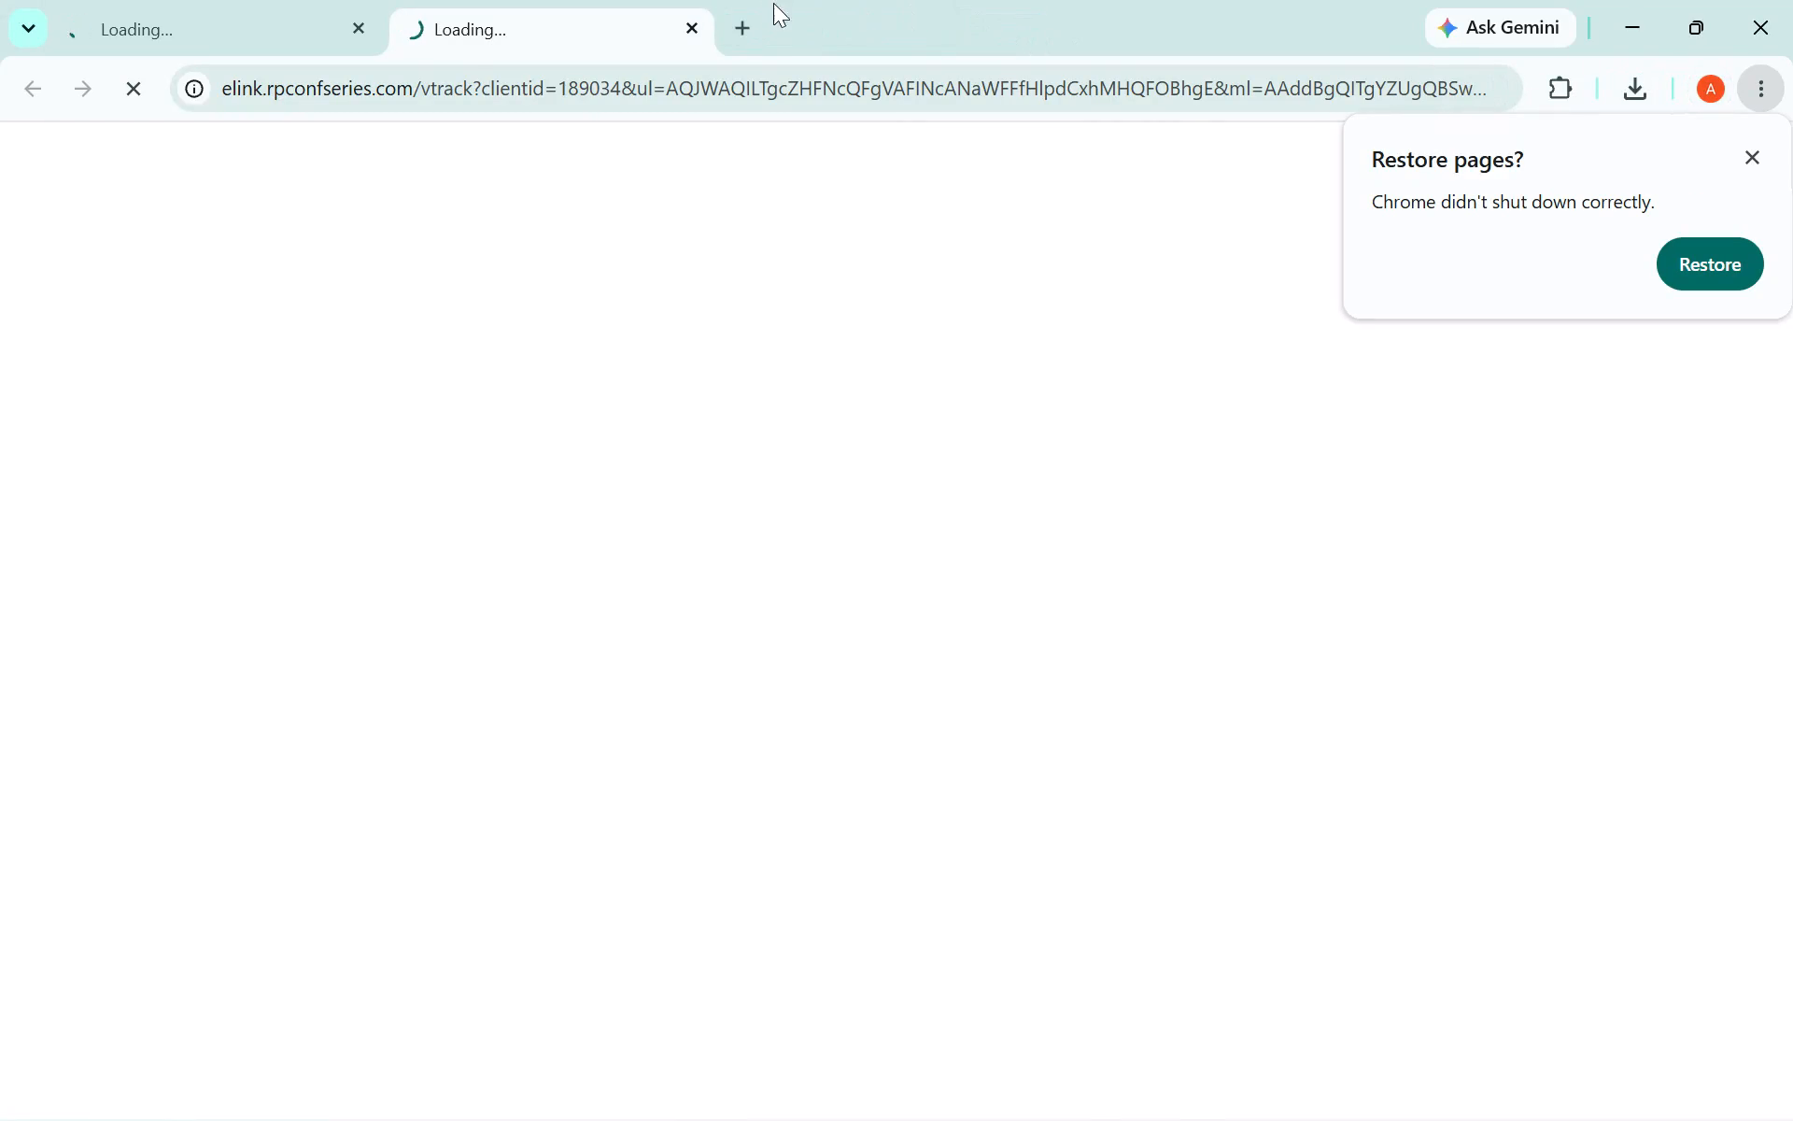
Close the second, duplicate loading tab in Chrome and dismiss the Restore pages prompt without restoring anything.
{"action": "left_click", "coordinate": [695, 21]}
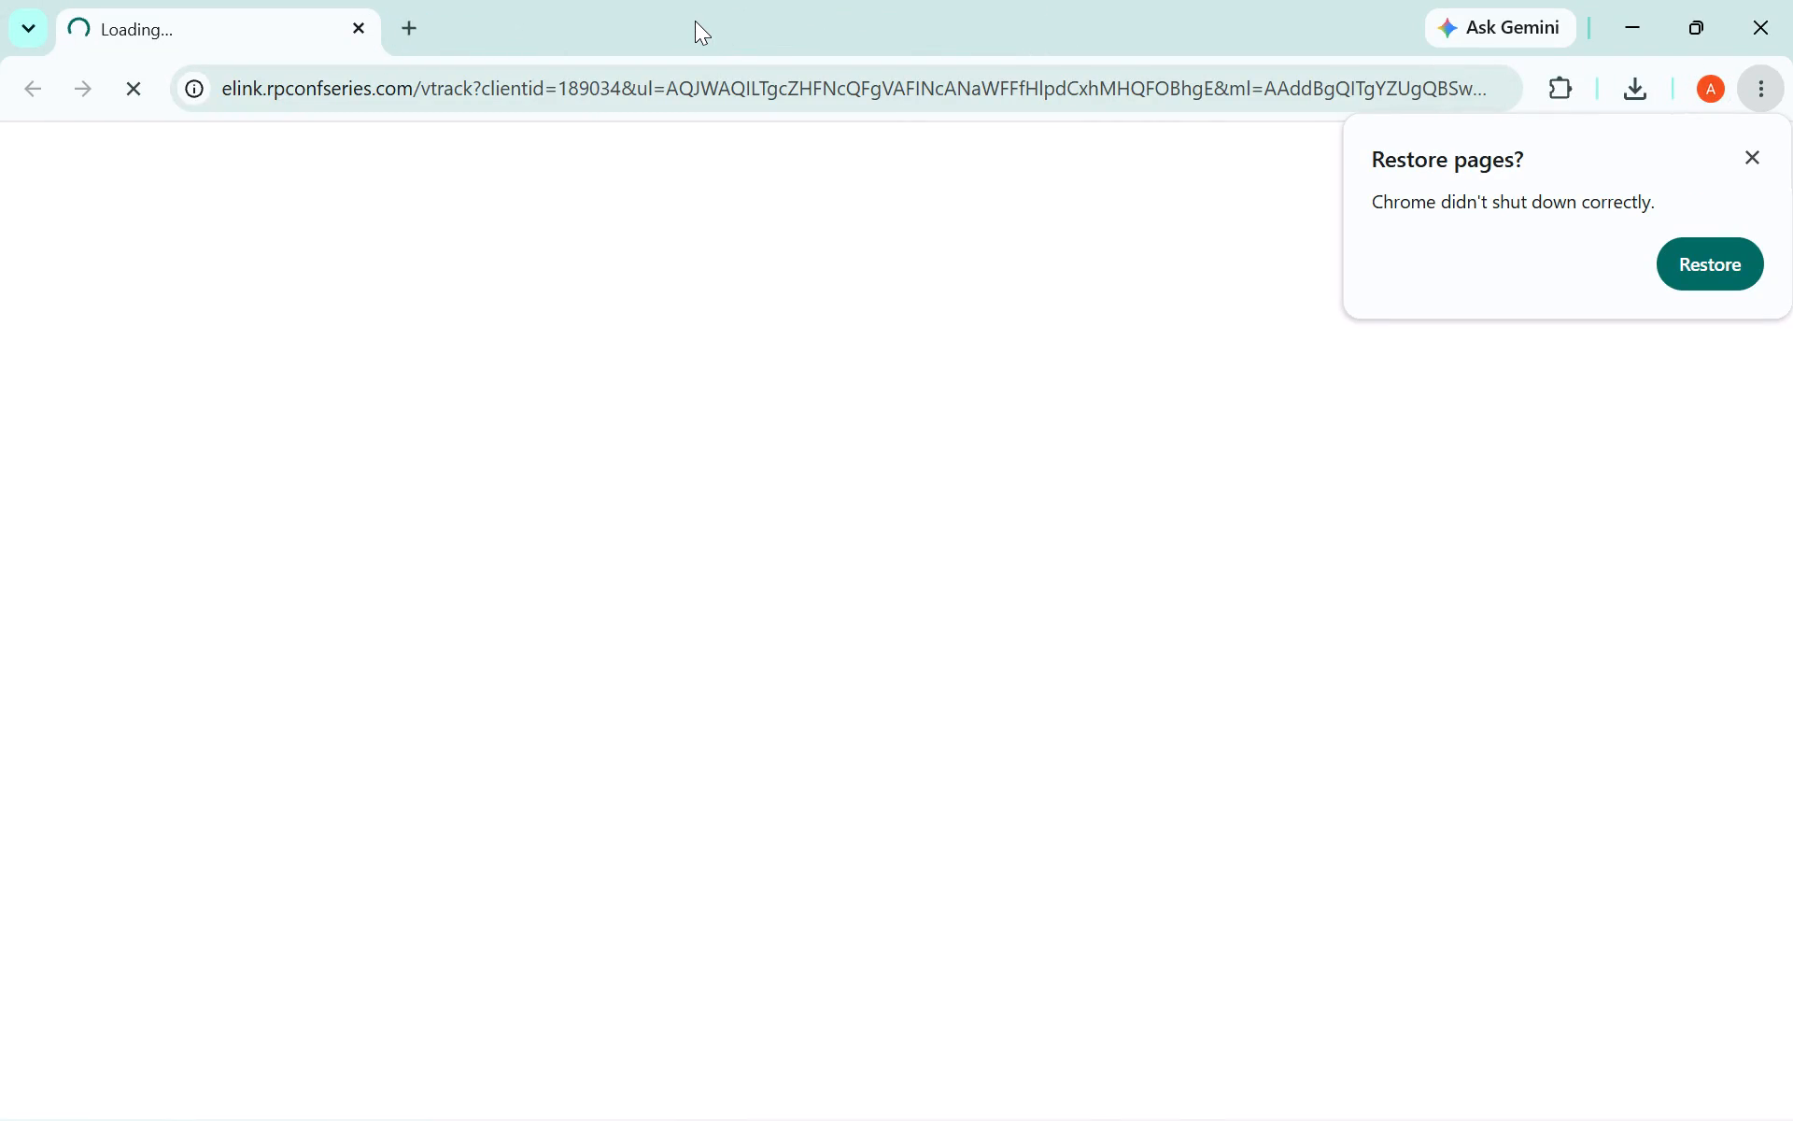
{"action": "left_click", "coordinate": [1741, 148]}
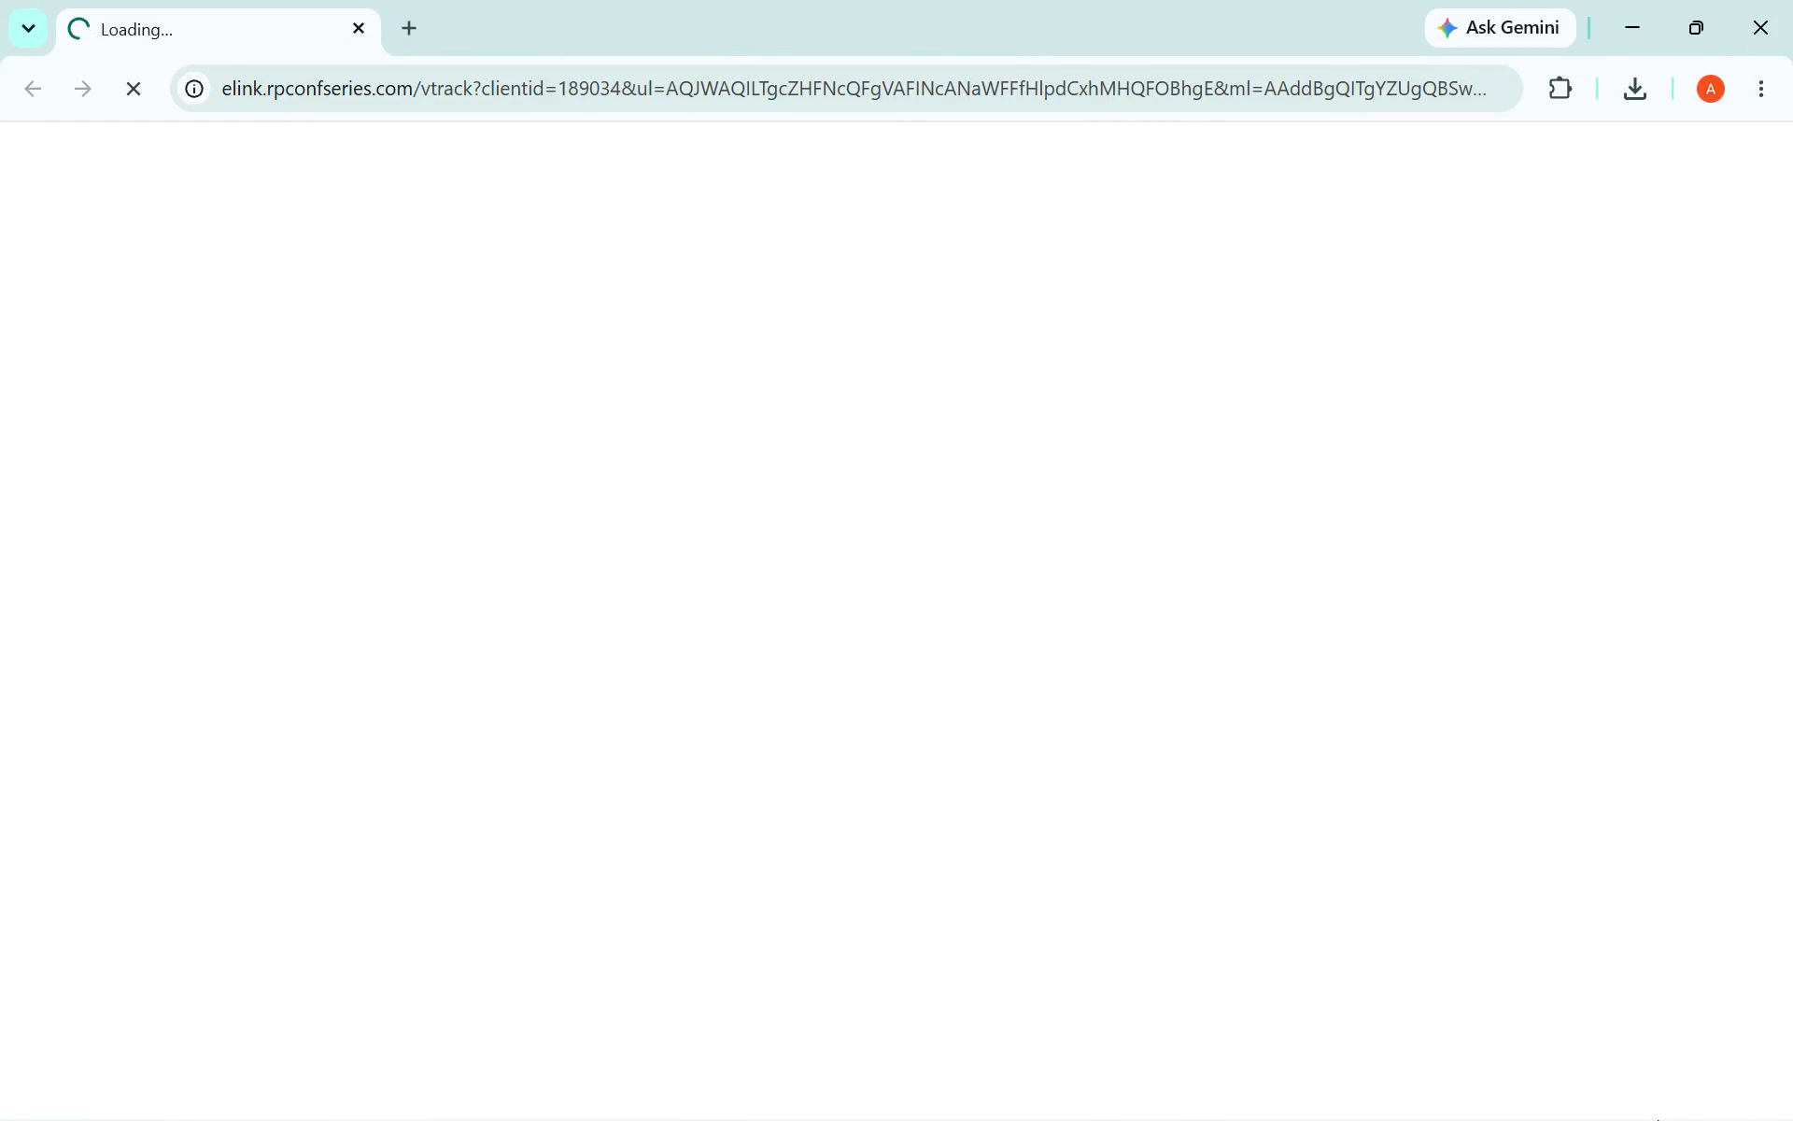
{"action": "left_click", "coordinate": [1731, 1120]}
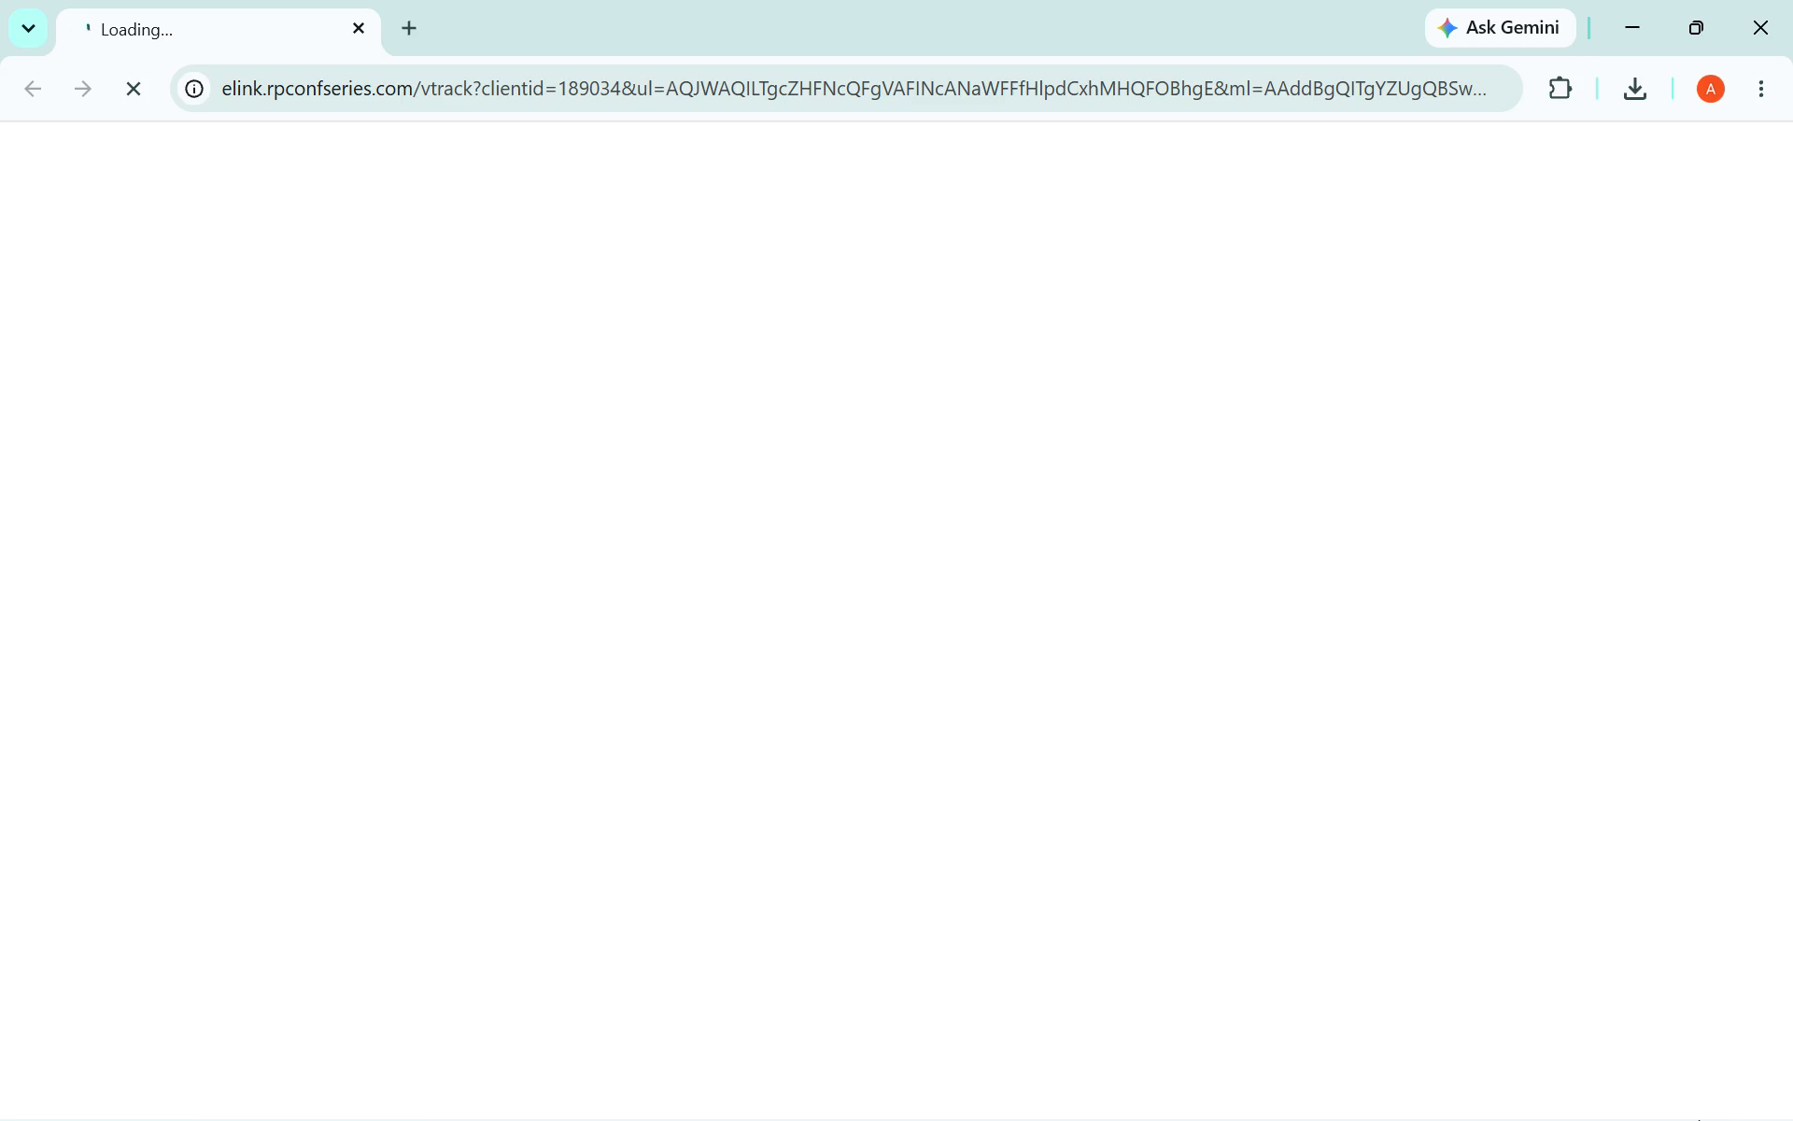
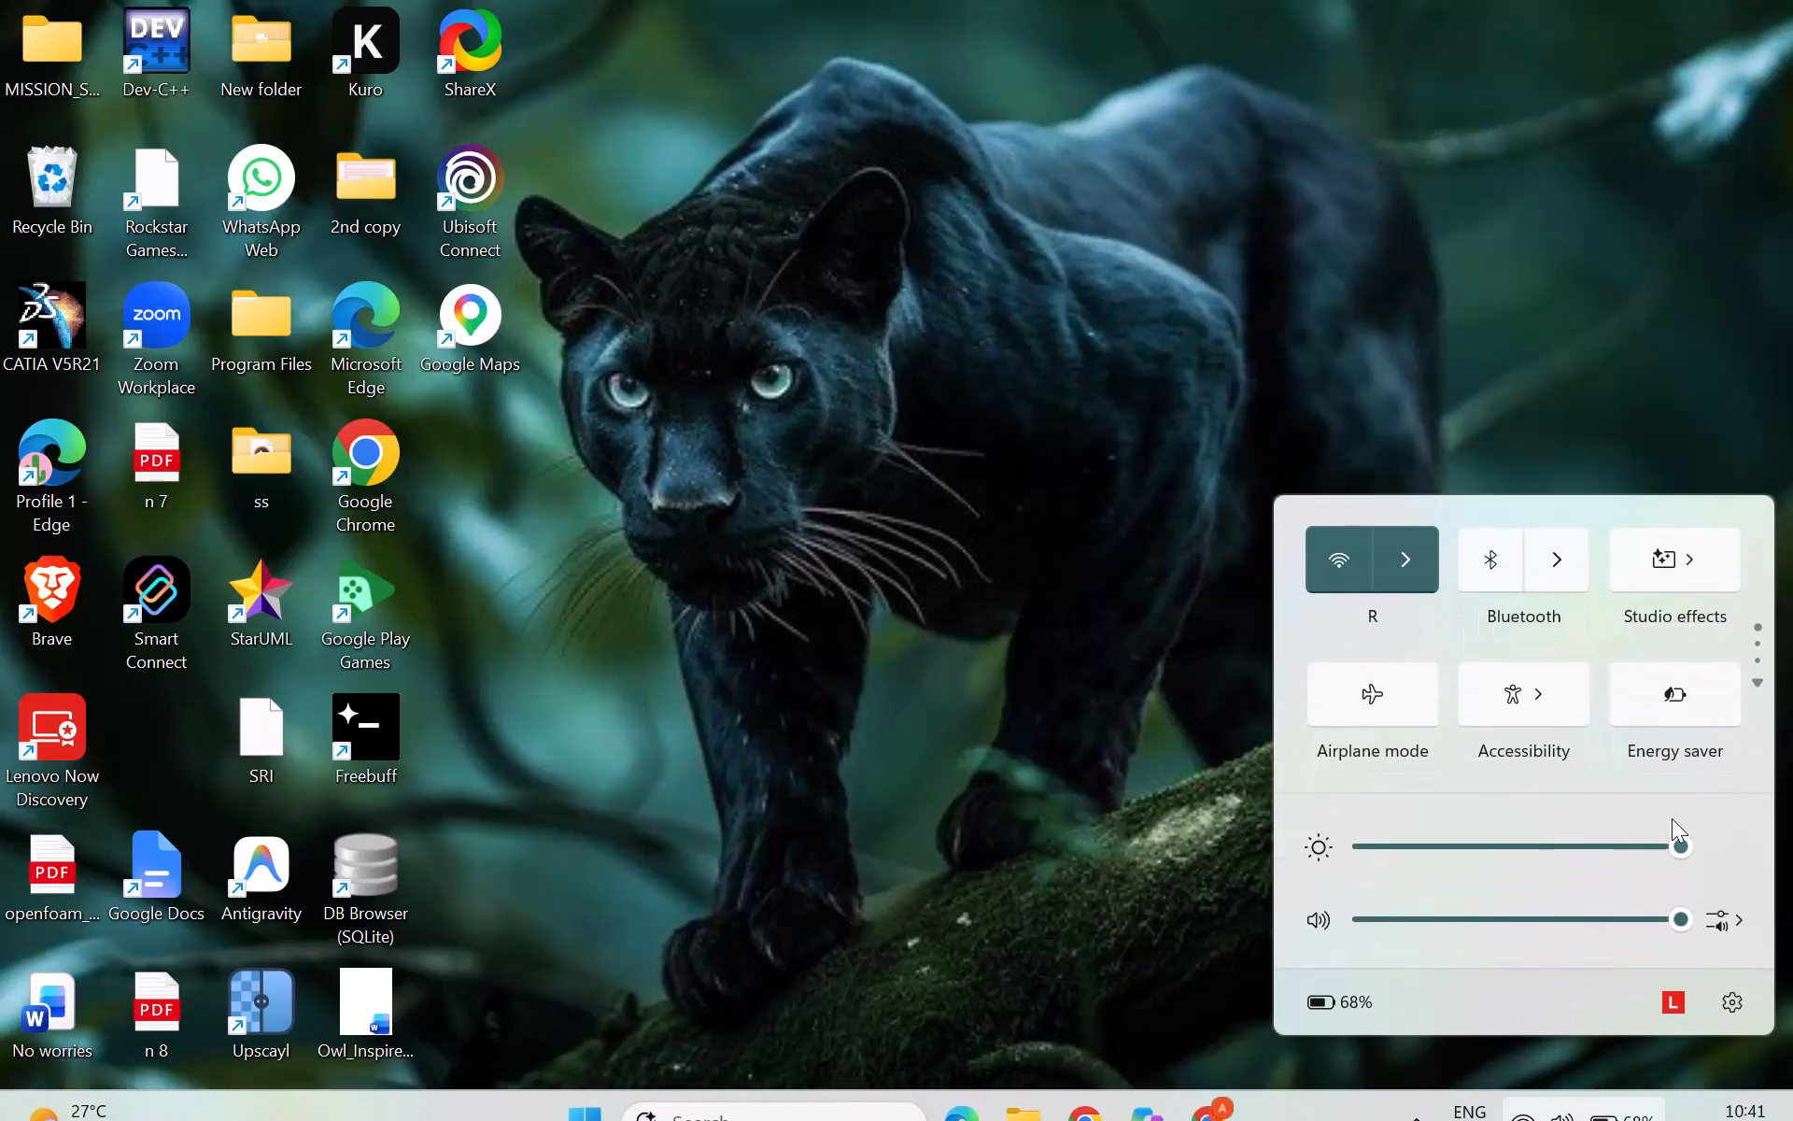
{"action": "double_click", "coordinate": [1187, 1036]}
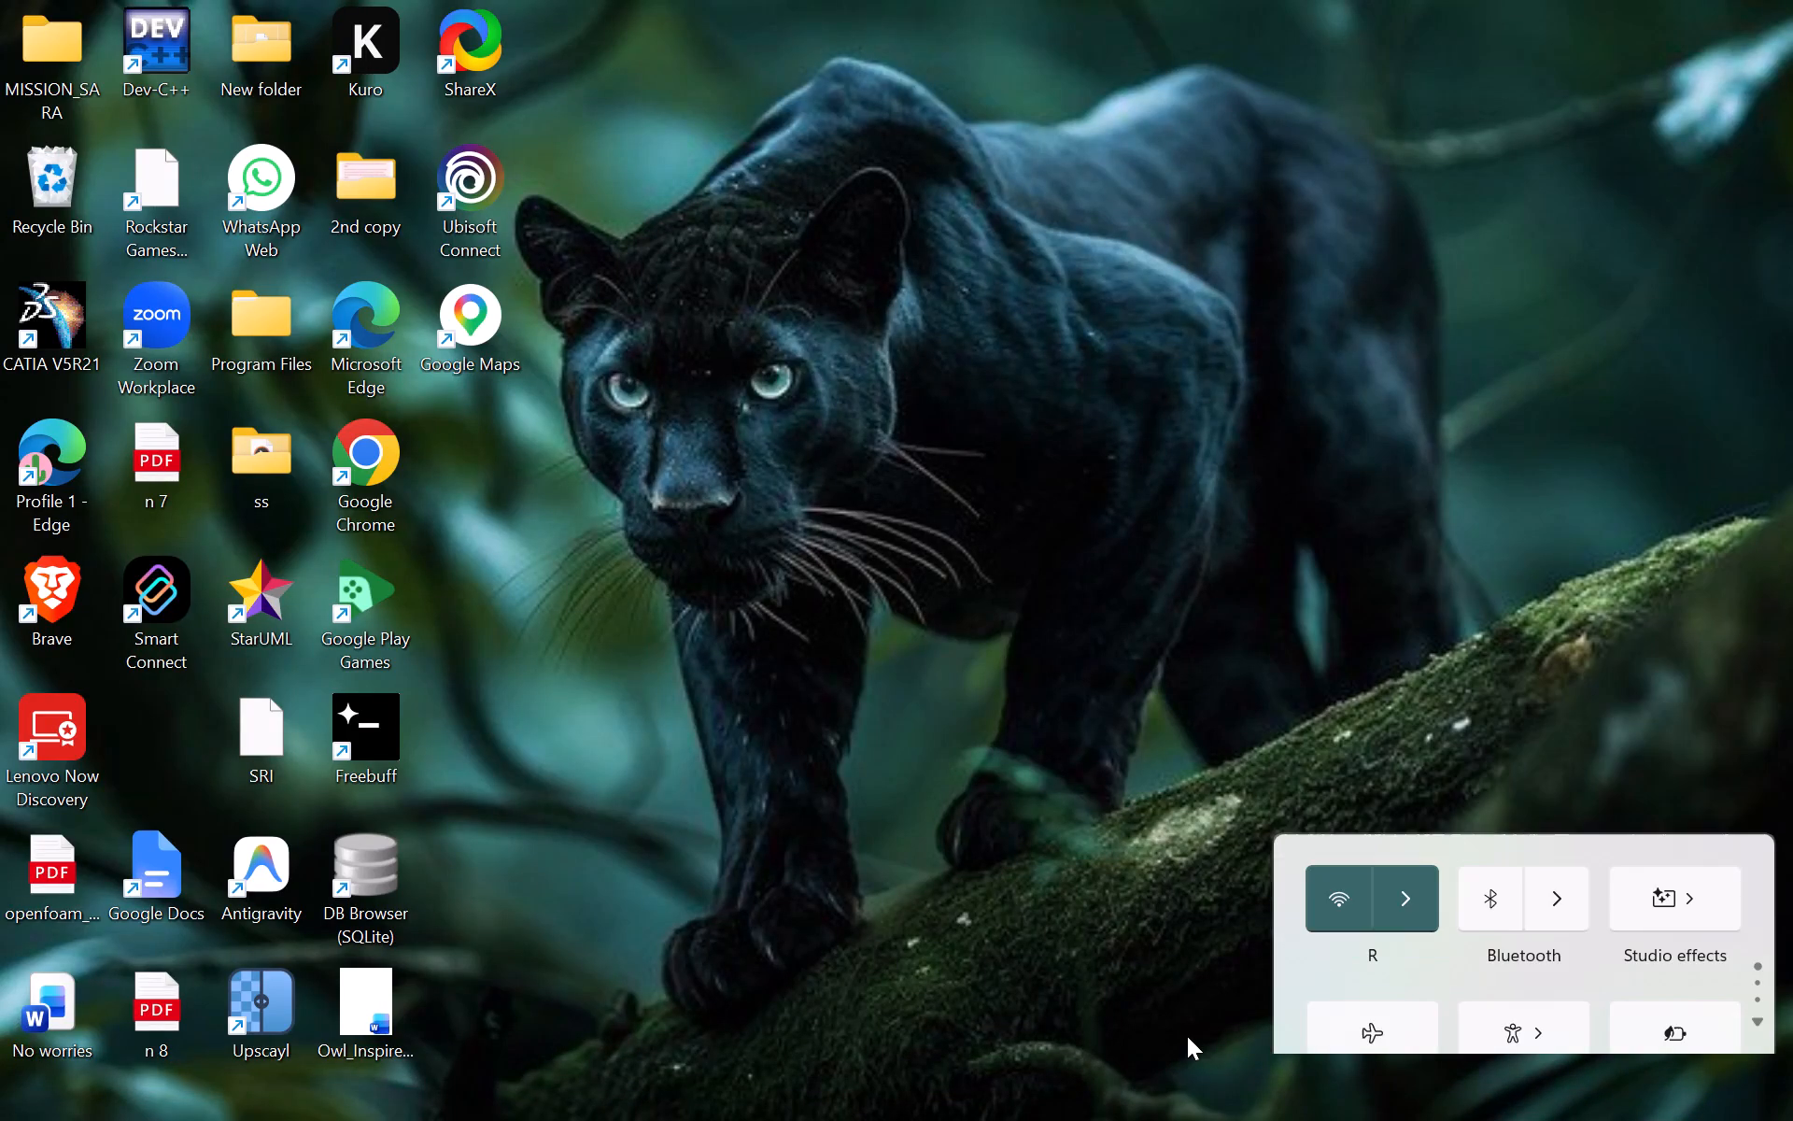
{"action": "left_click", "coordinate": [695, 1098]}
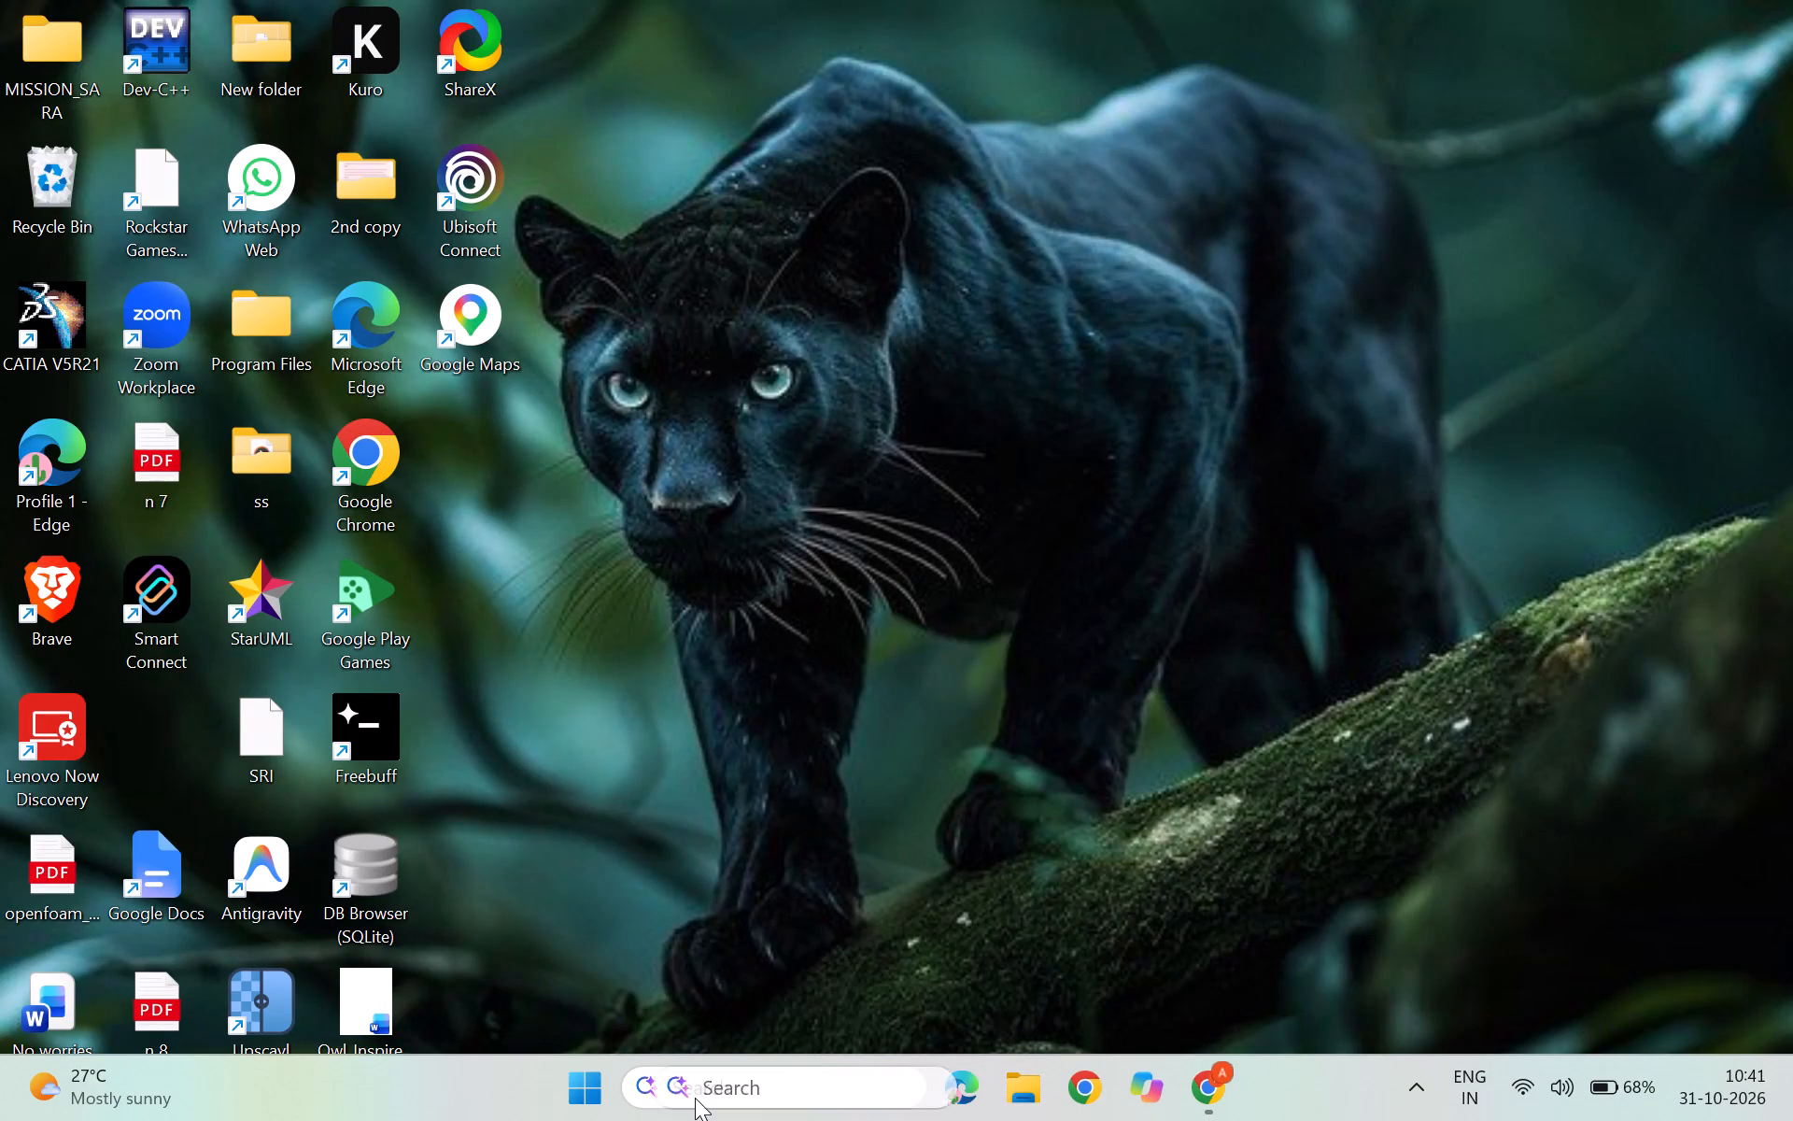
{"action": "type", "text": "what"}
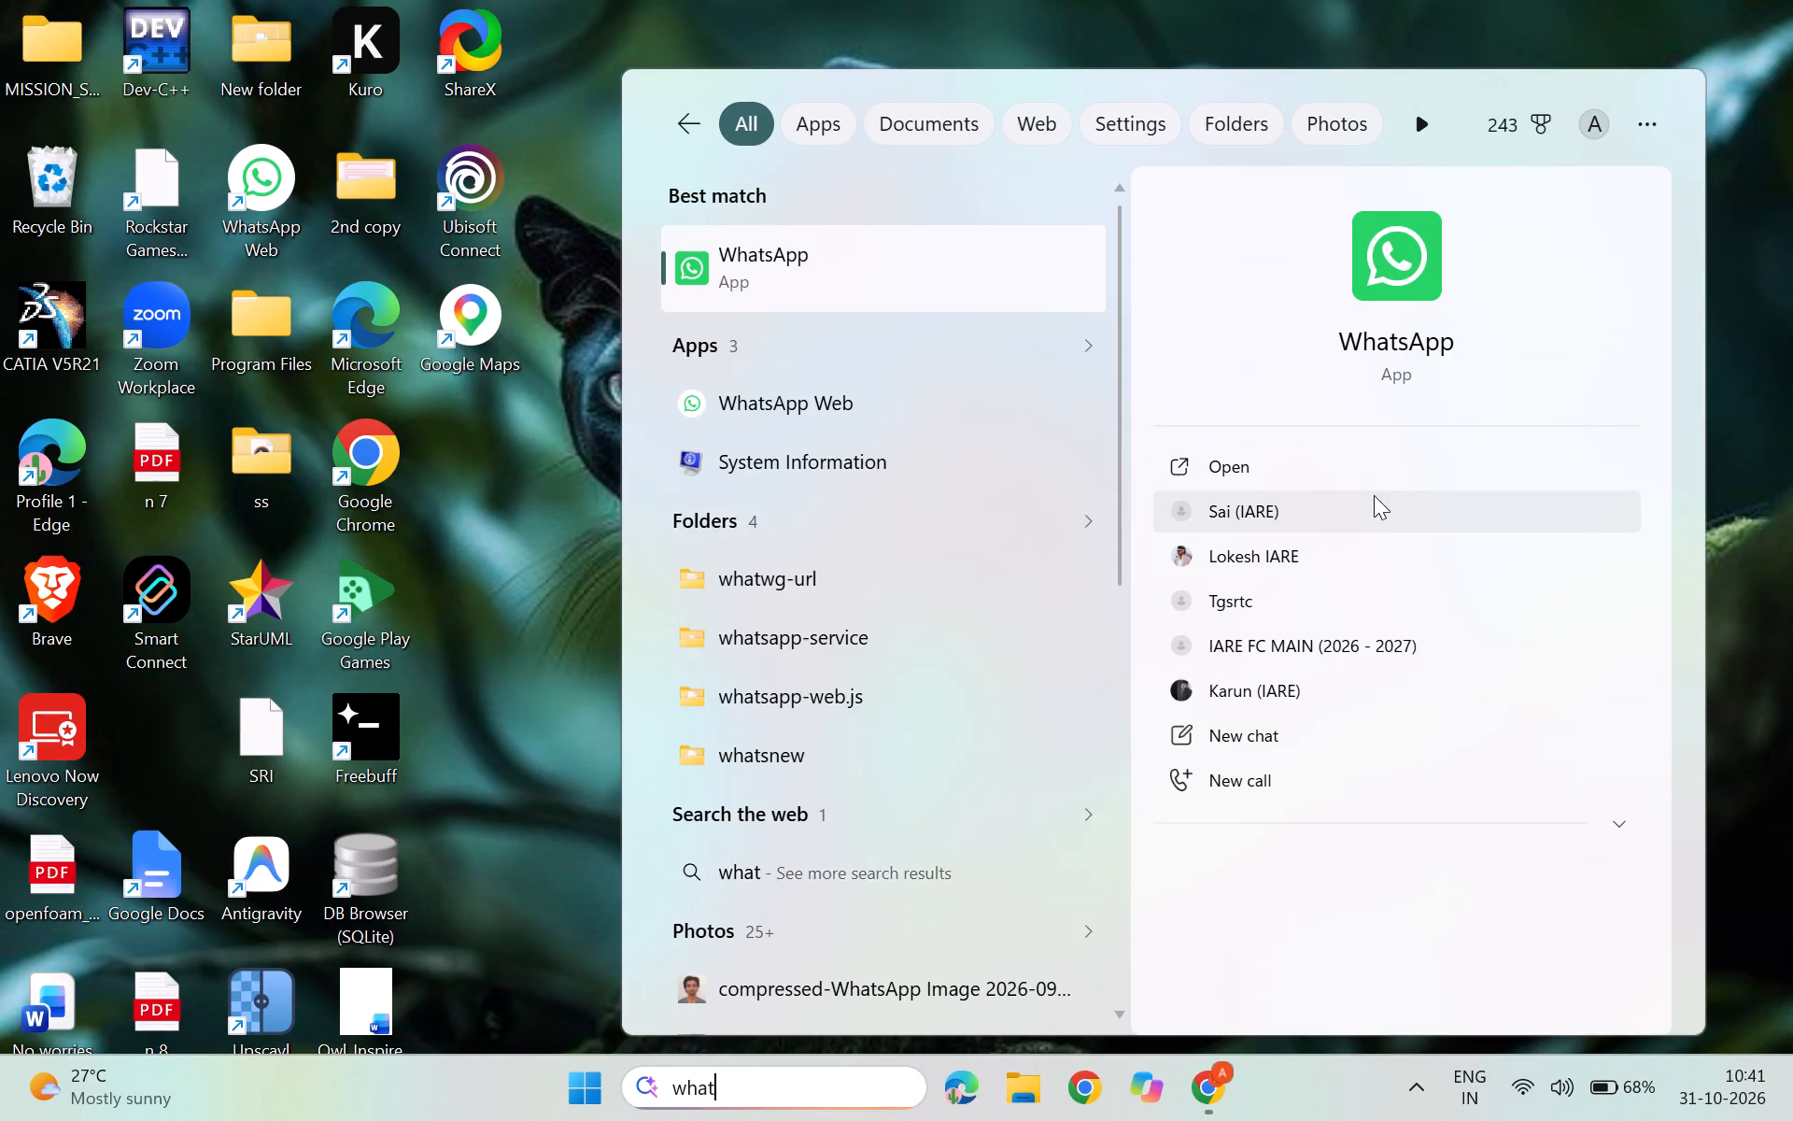
Switch to the Chrome window with the ICEMSET-2026 conference page.
{"action": "left_click", "coordinate": [1211, 1086]}
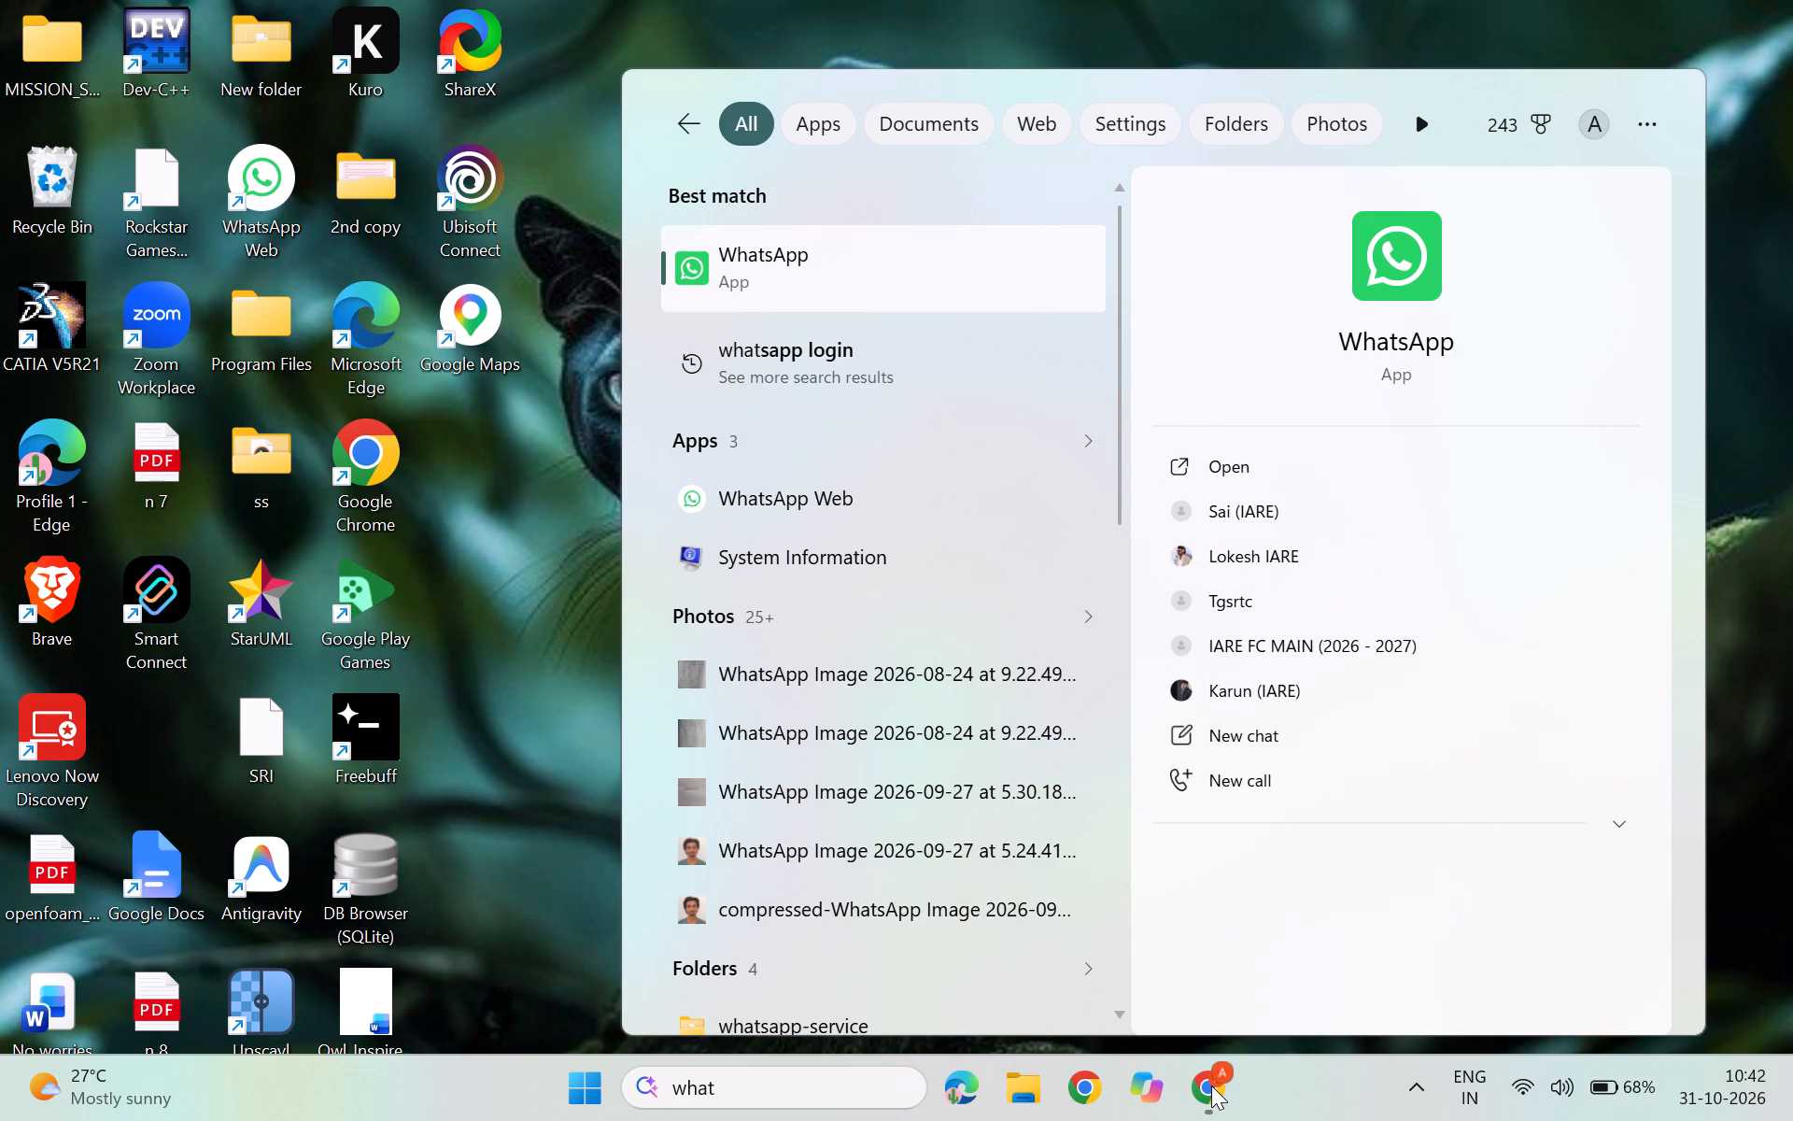
{"action": "left_click", "coordinate": [1211, 1086]}
{"action": "double_click", "coordinate": [1211, 1086]}
{"action": "left_click", "coordinate": [1201, 1077]}
{"action": "left_click", "coordinate": [487, 576]}
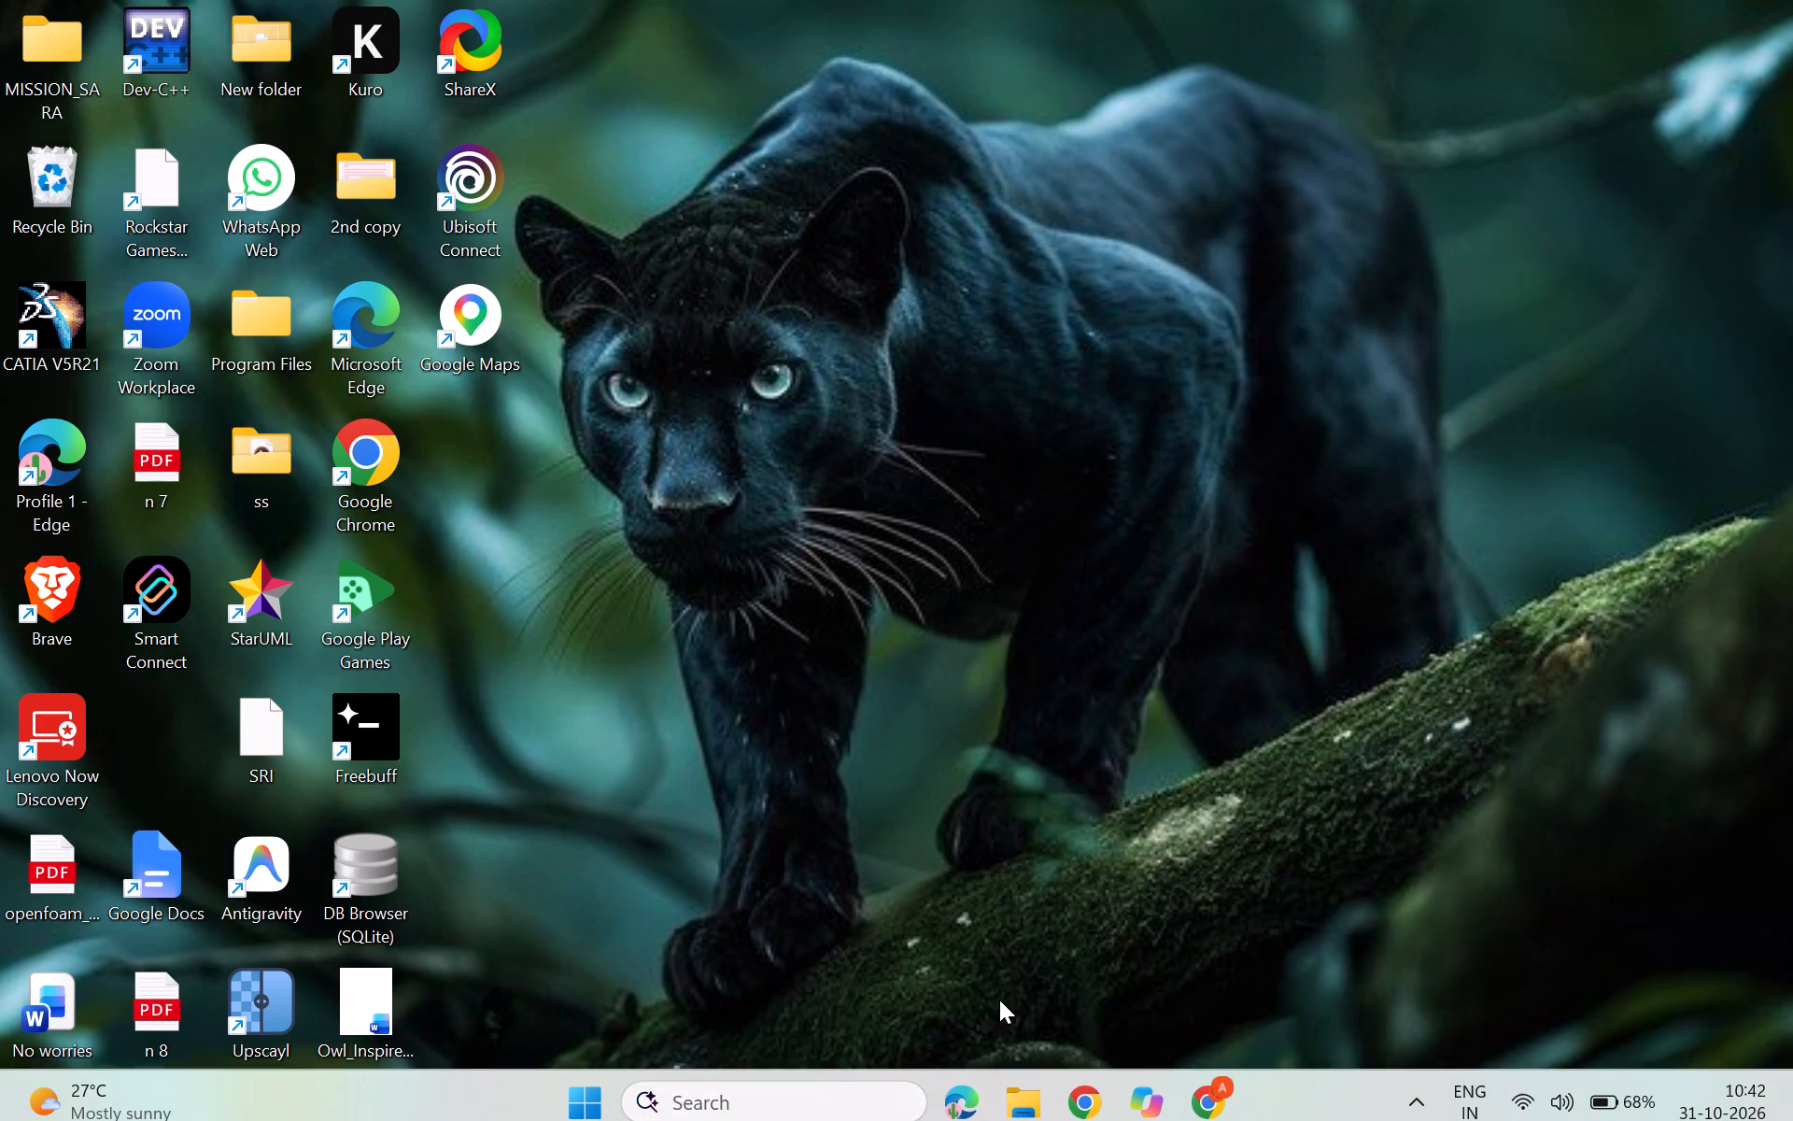
{"action": "left_click", "coordinate": [1192, 1095]}
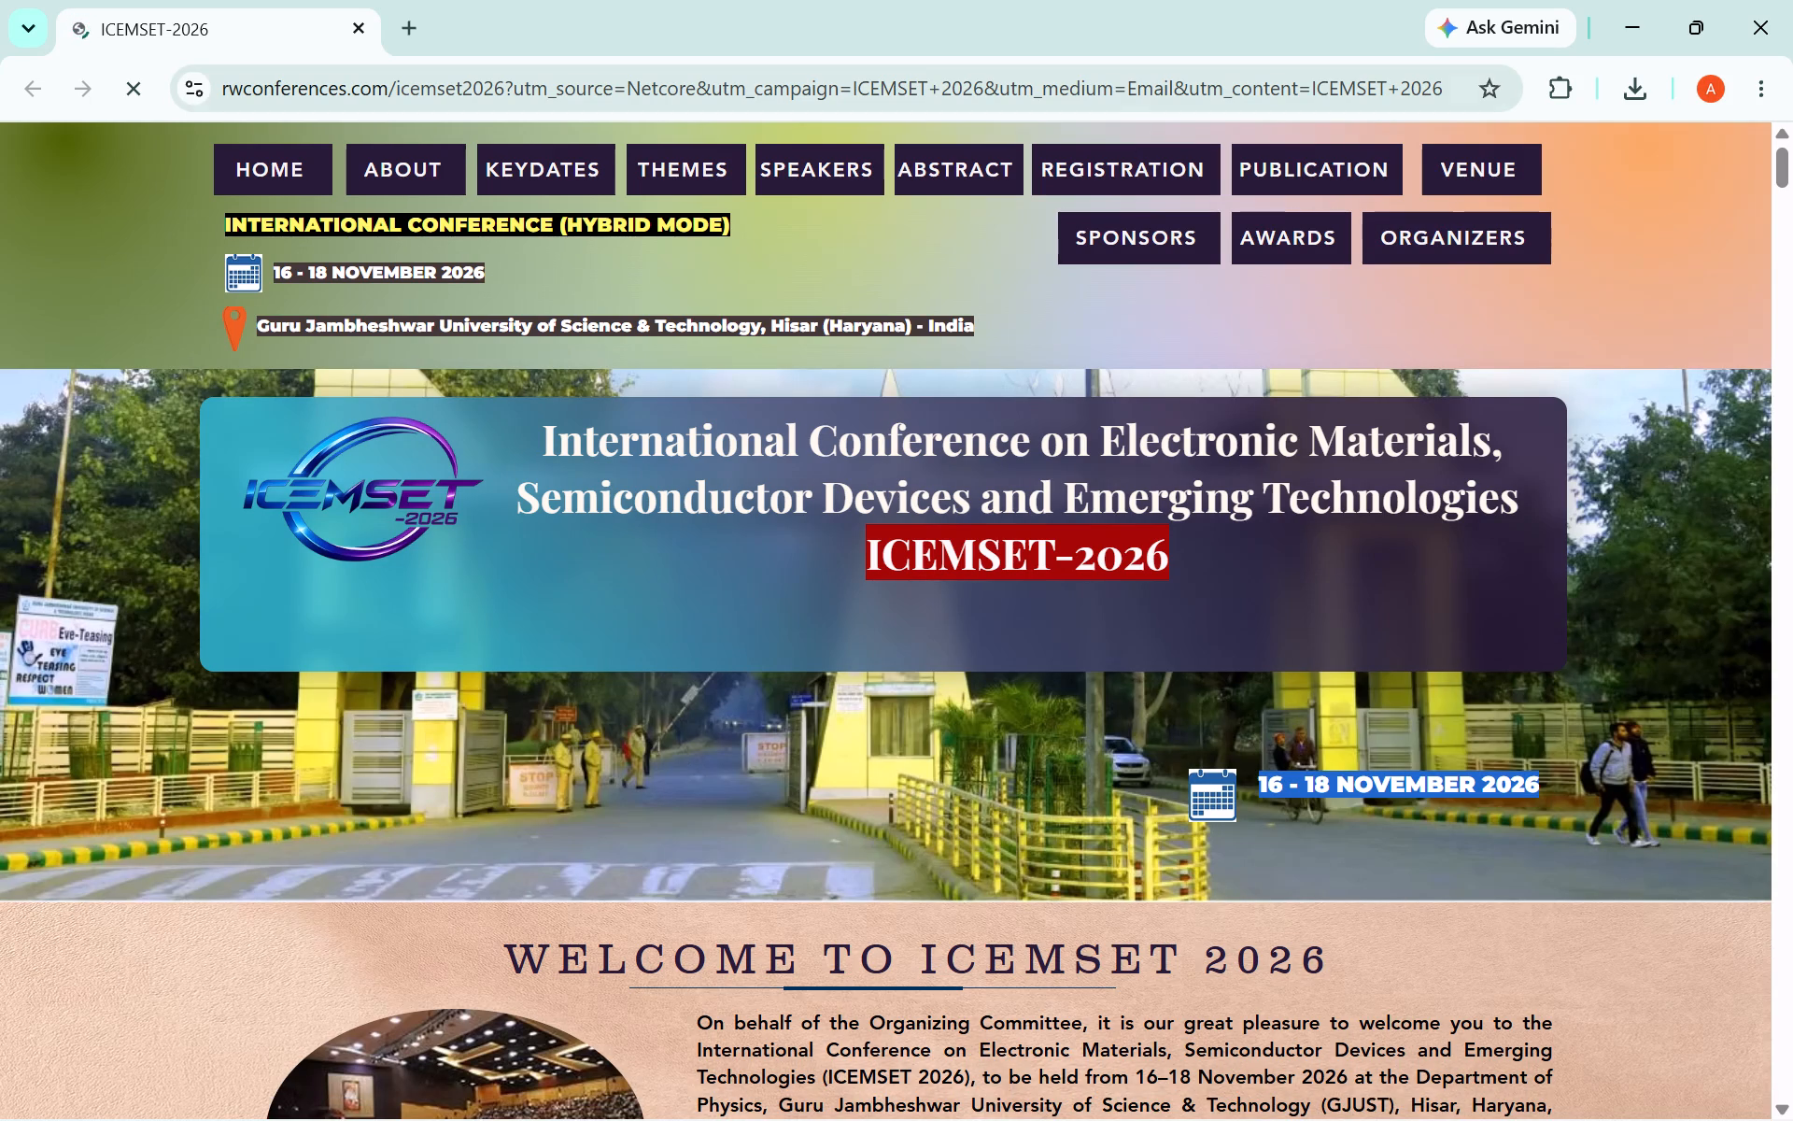
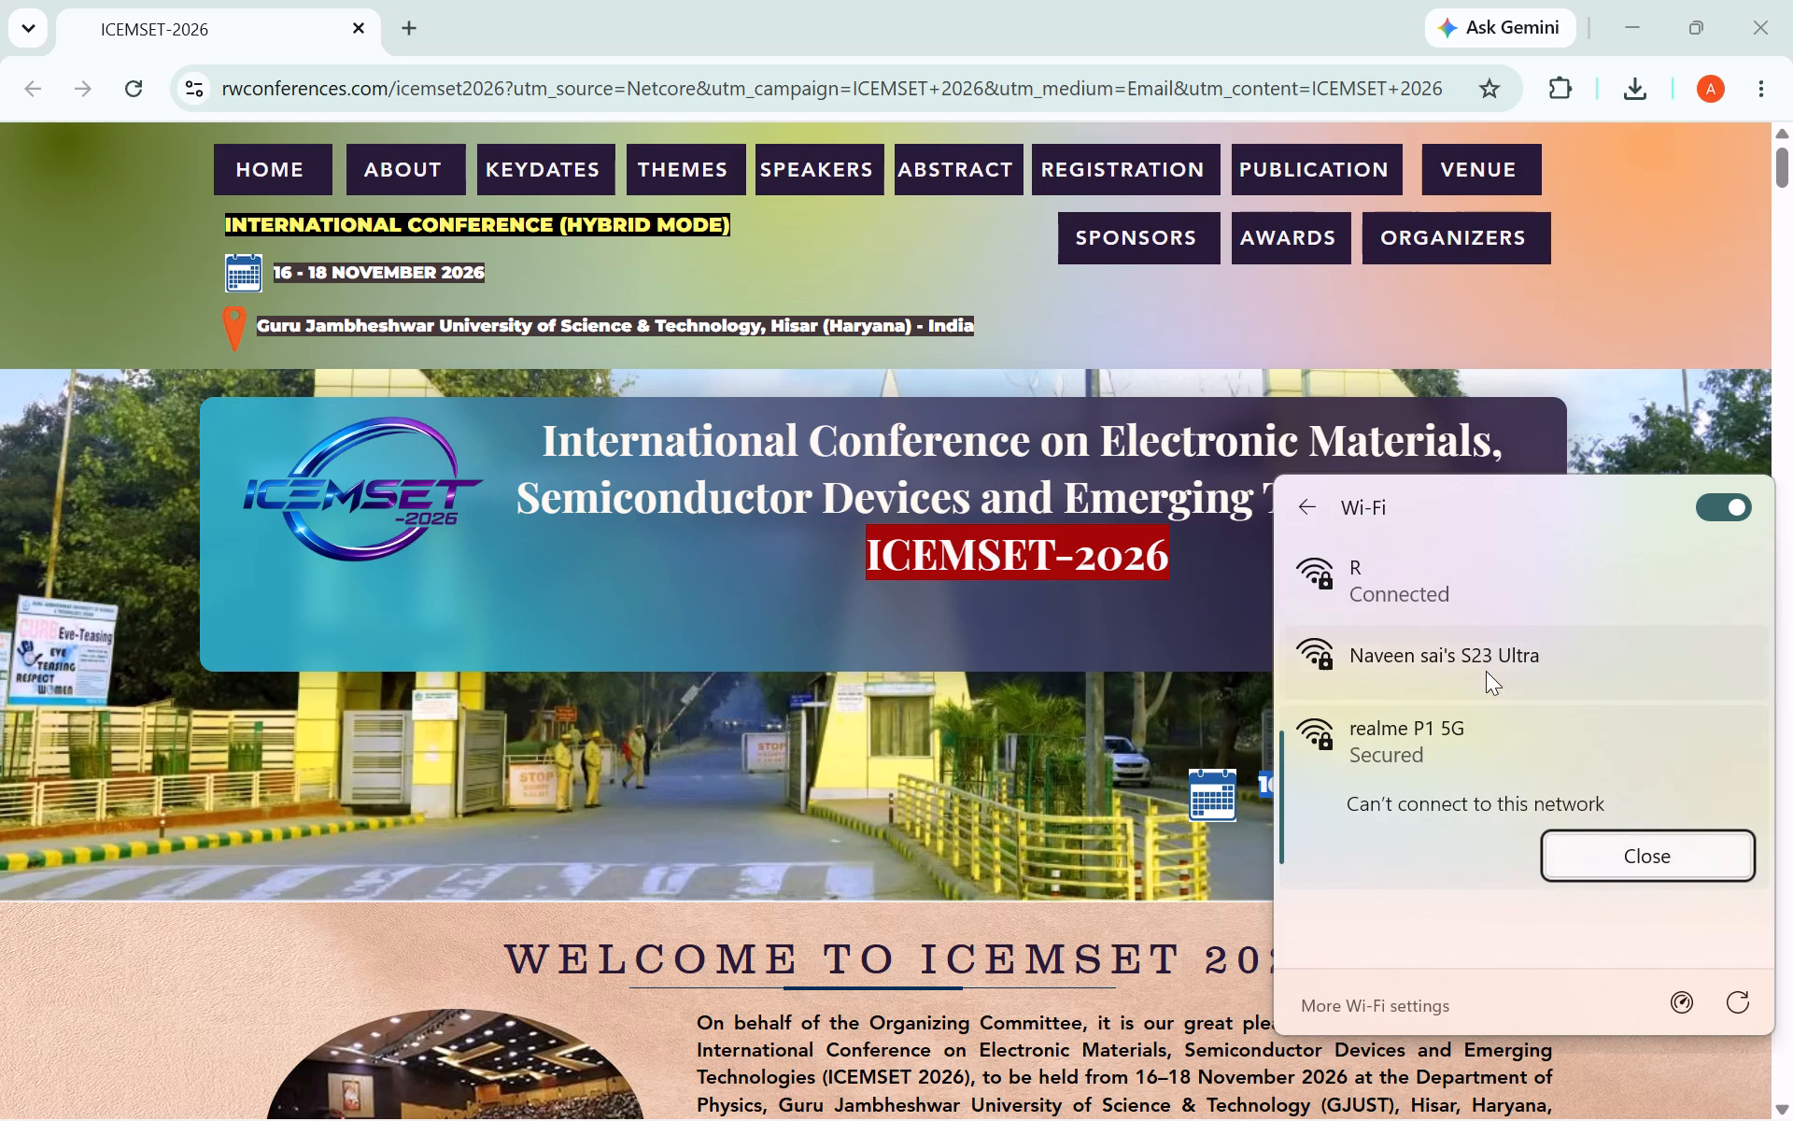
Dismiss the previous connection notice and start connecting to the realme P1 5G Wi-Fi network again.
{"action": "left_click", "coordinate": [1619, 855]}
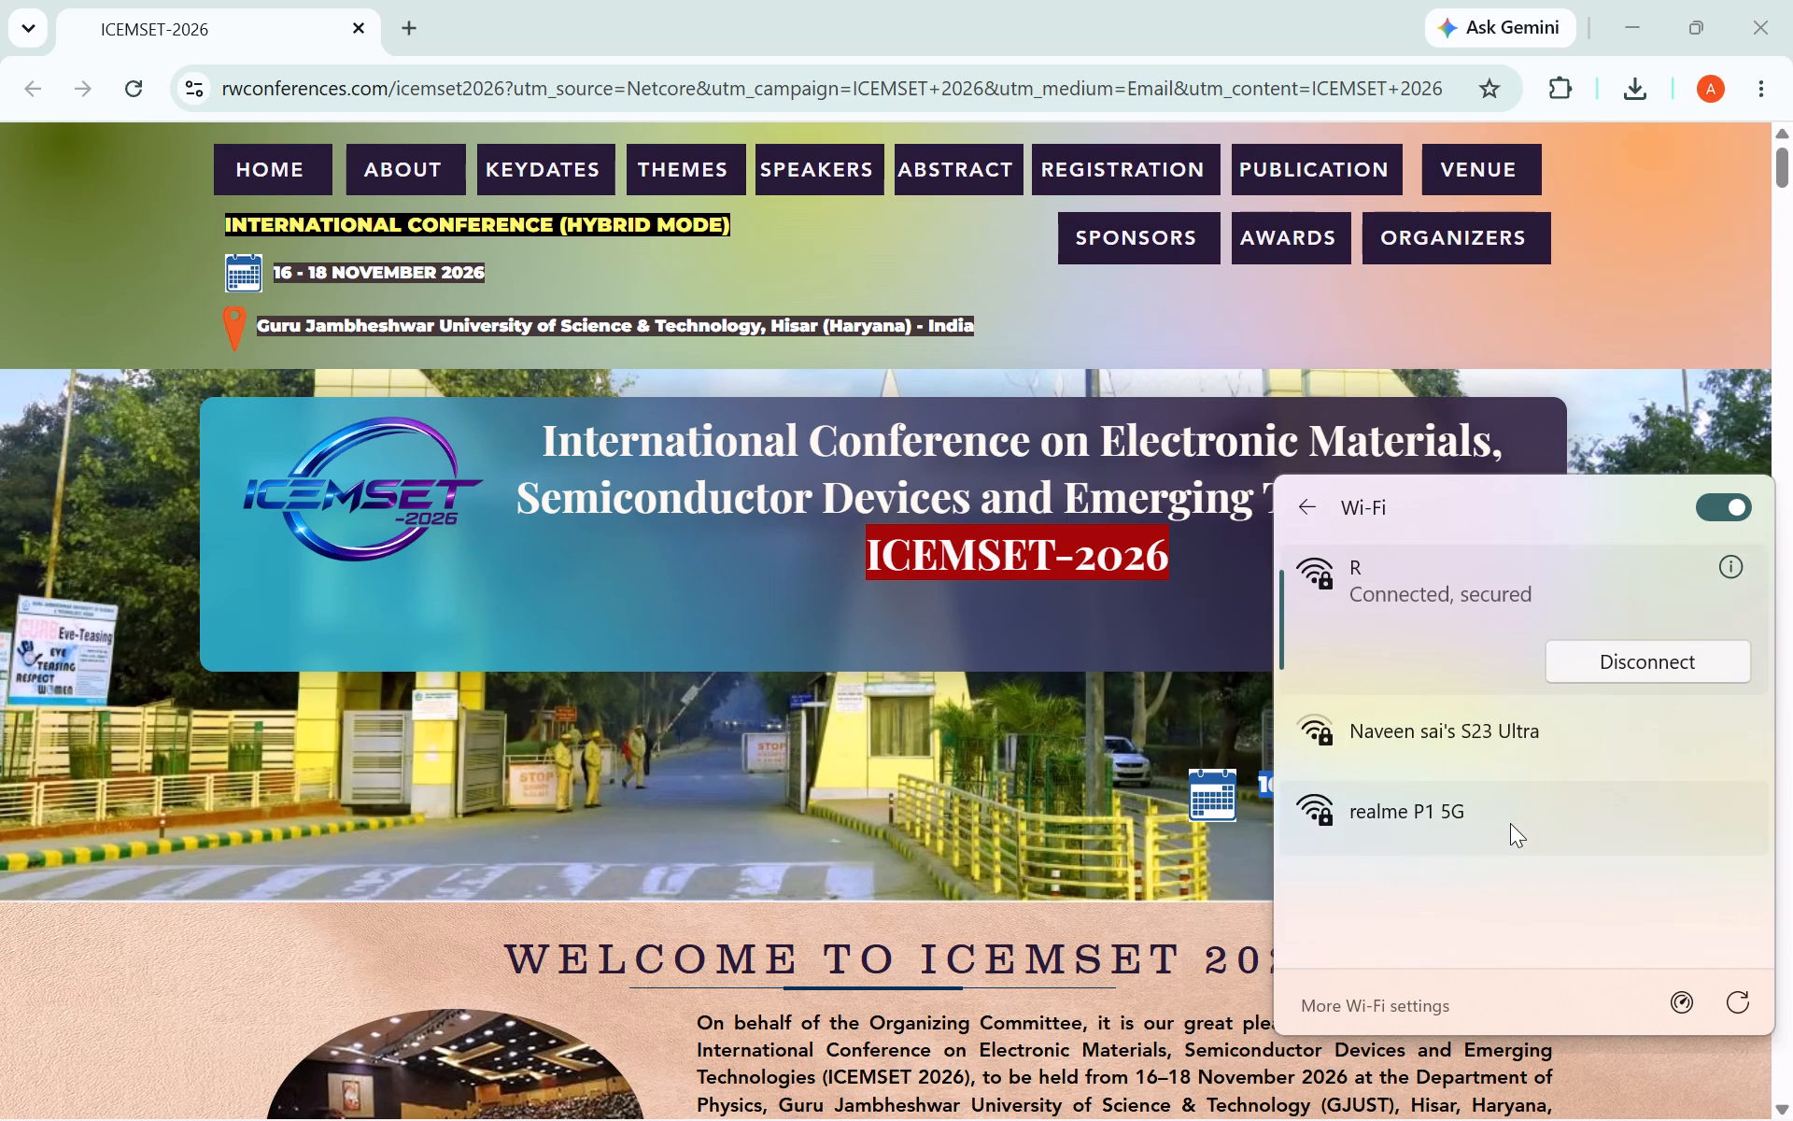
{"action": "left_click", "coordinate": [1508, 825]}
{"action": "left_click", "coordinate": [1613, 860]}
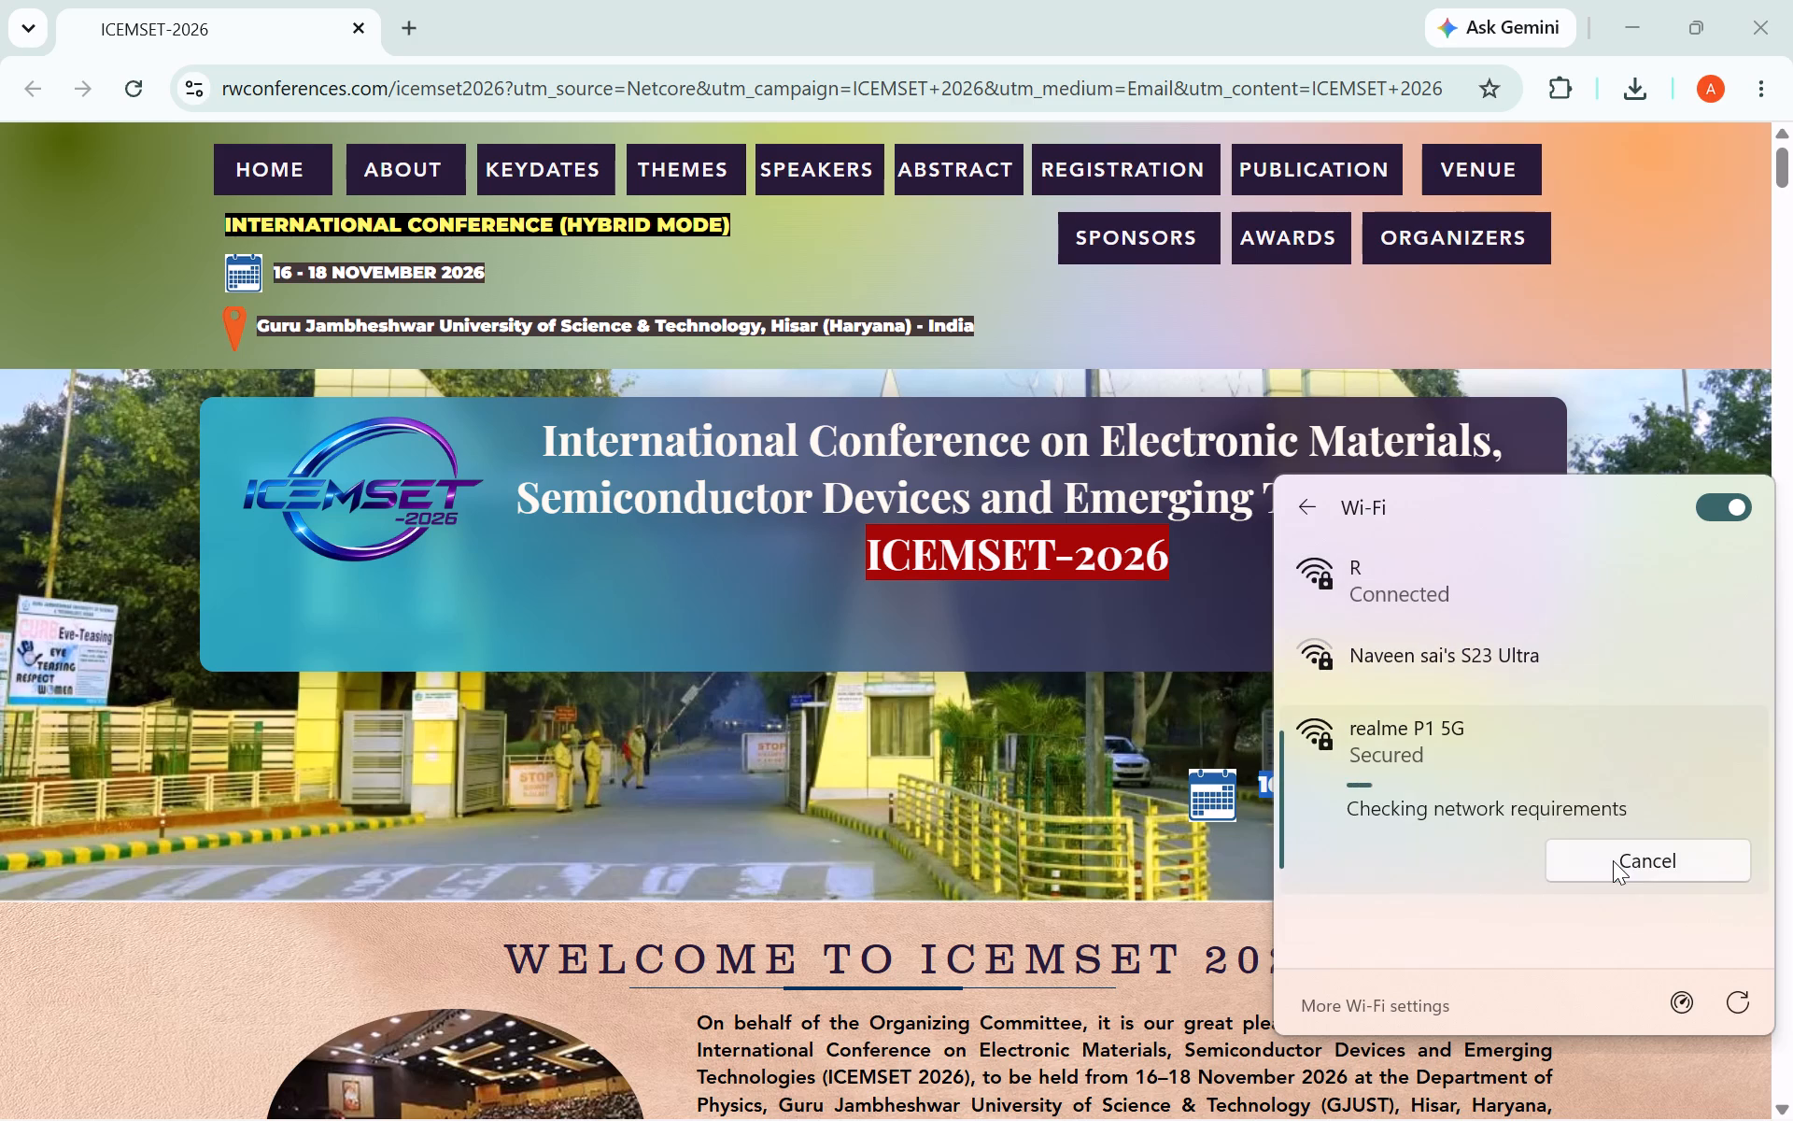
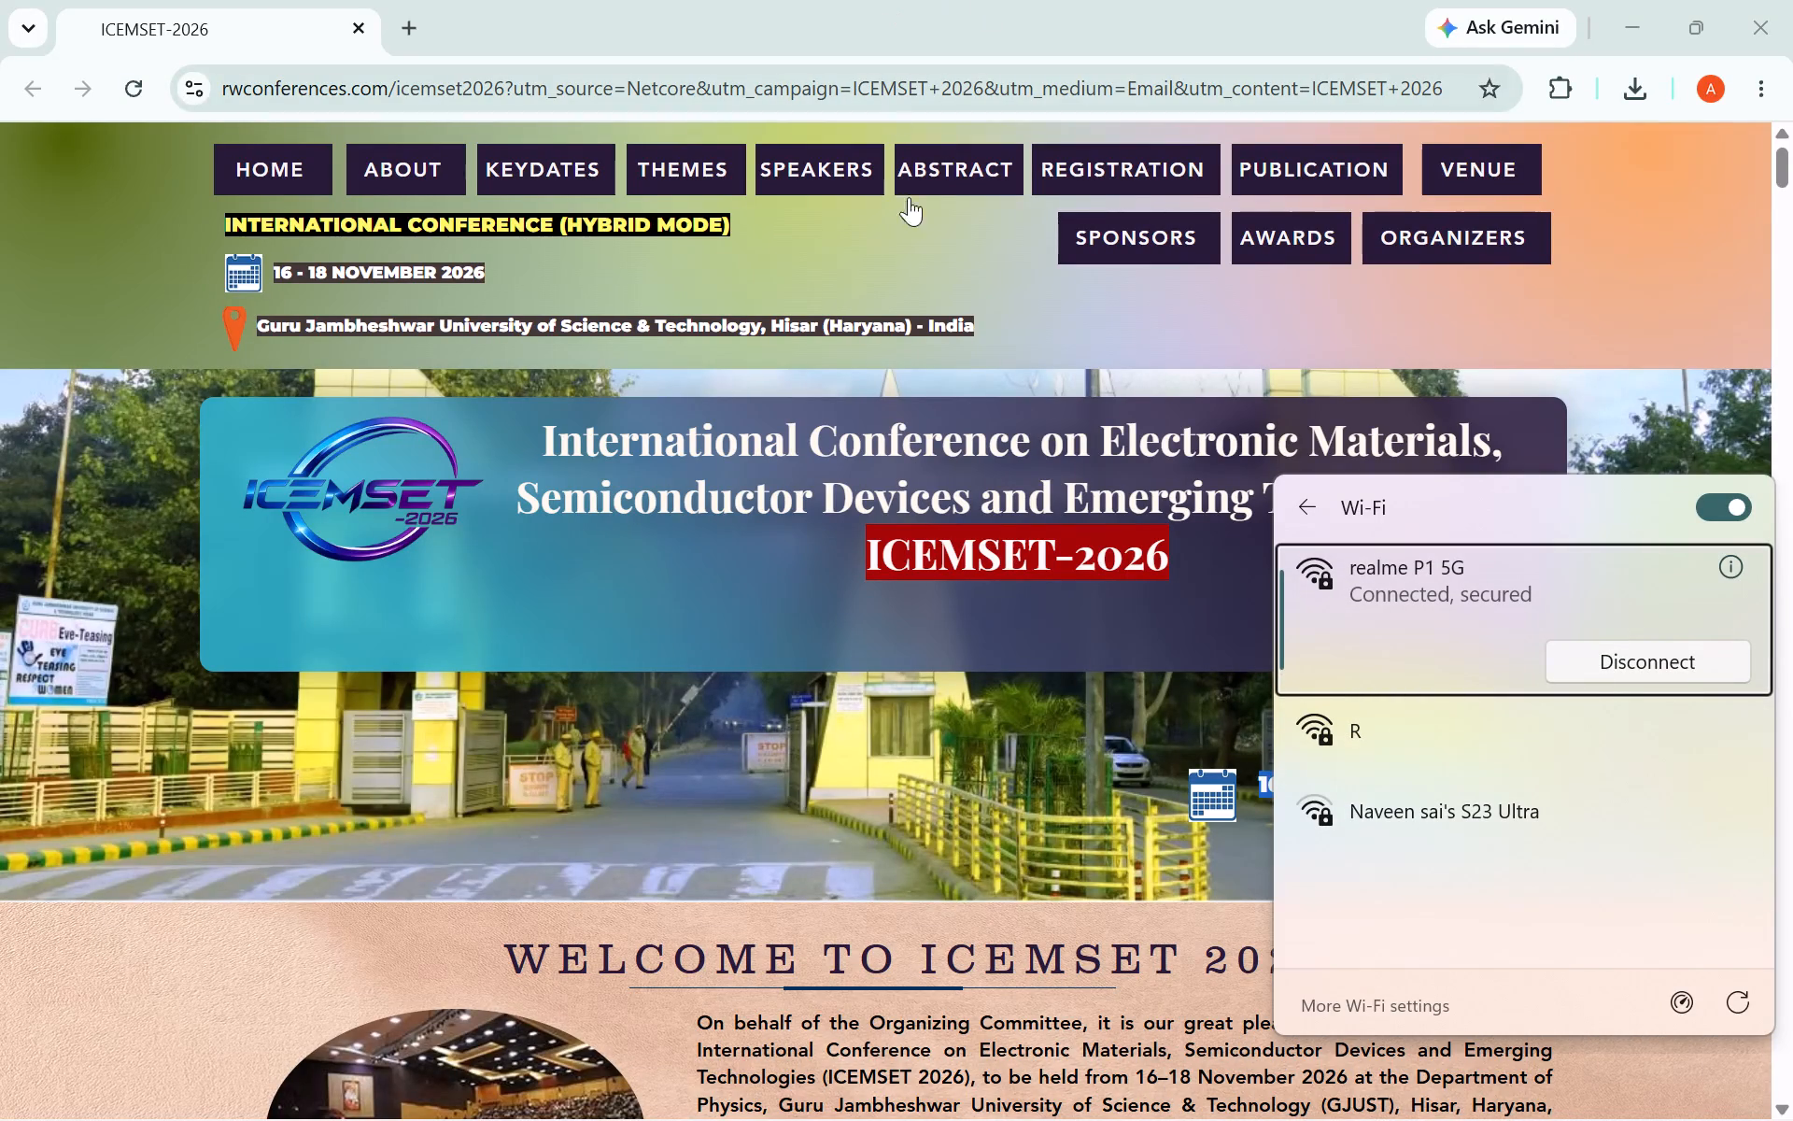
Open the student abstract submission form from the Abstract section of the ICEMSET-2026 conference site.
{"action": "left_click", "coordinate": [961, 155]}
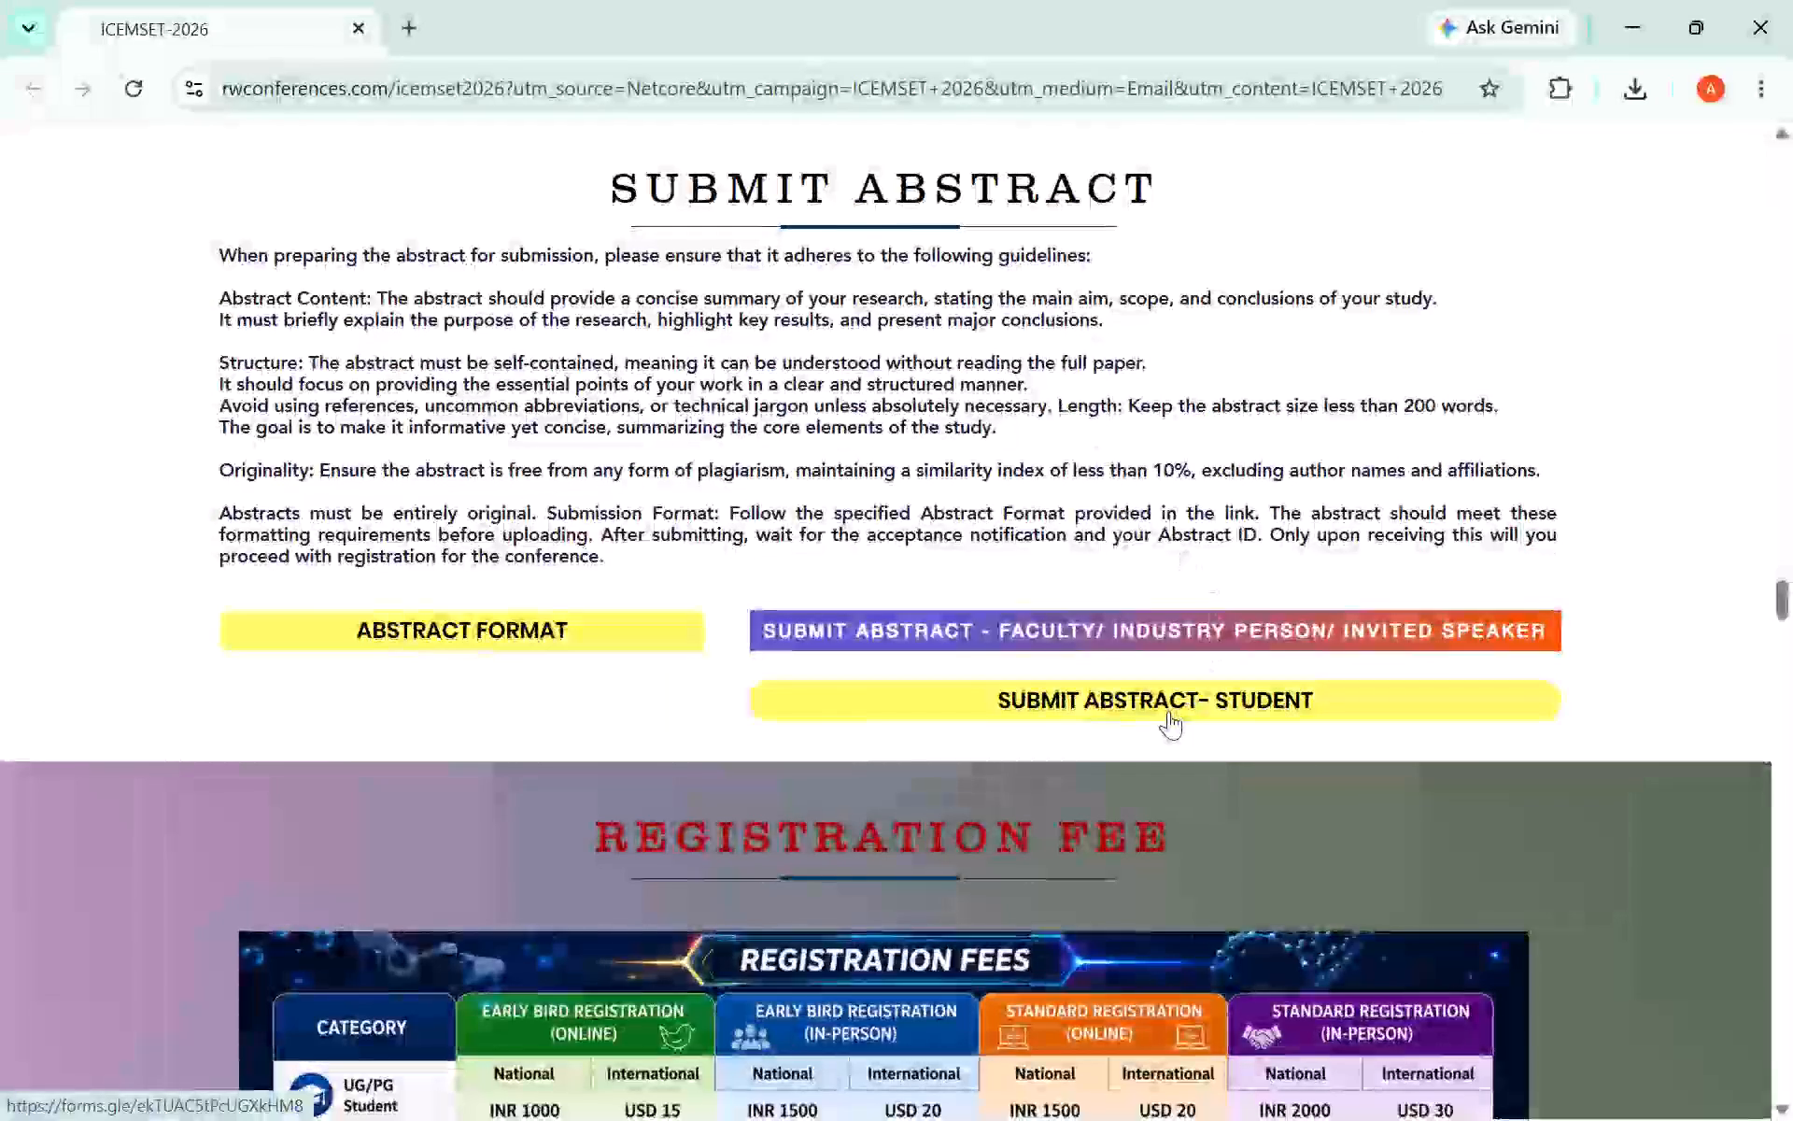
{"action": "left_click", "coordinate": [1168, 711]}
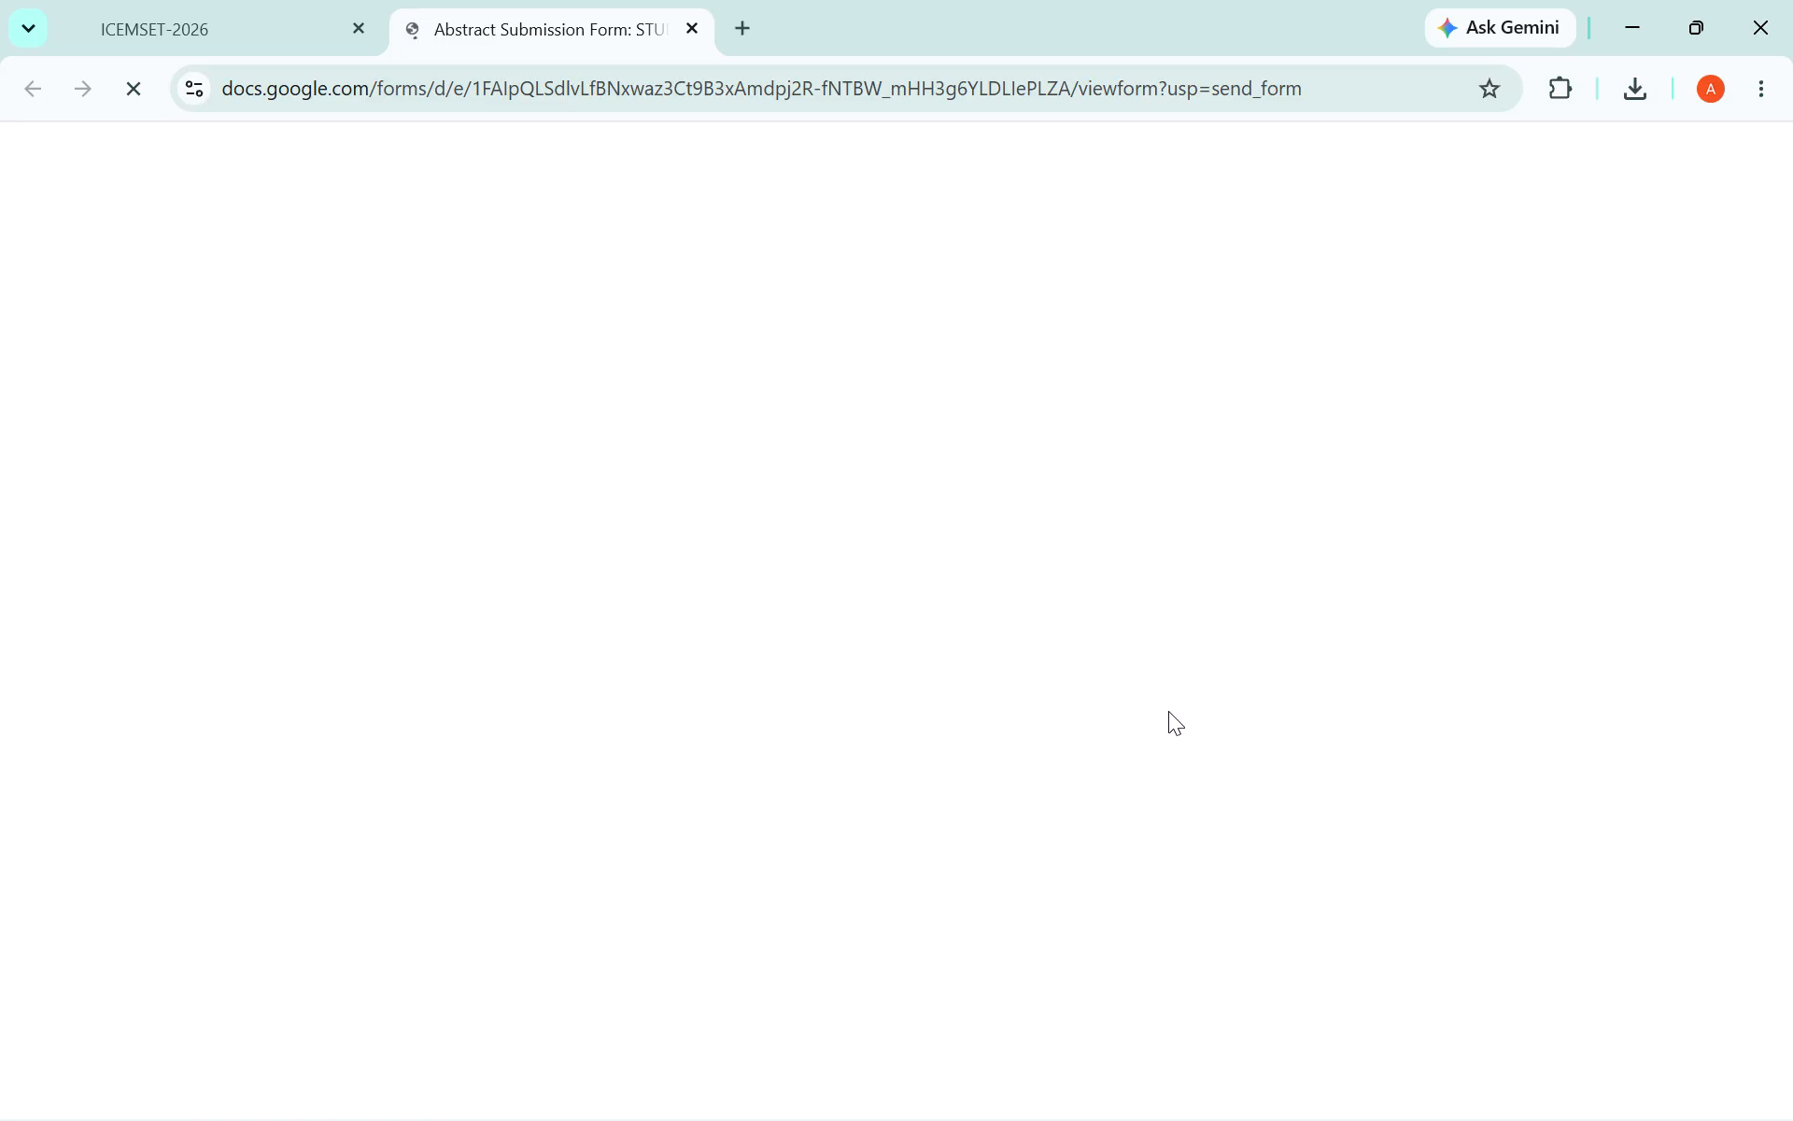
Look through the ICEMSET 2026 student abstract submission form to see which details and files it requires.
{"action": "scroll", "coordinate": [1168, 711], "scroll_direction": "down", "scroll_amount": 1}
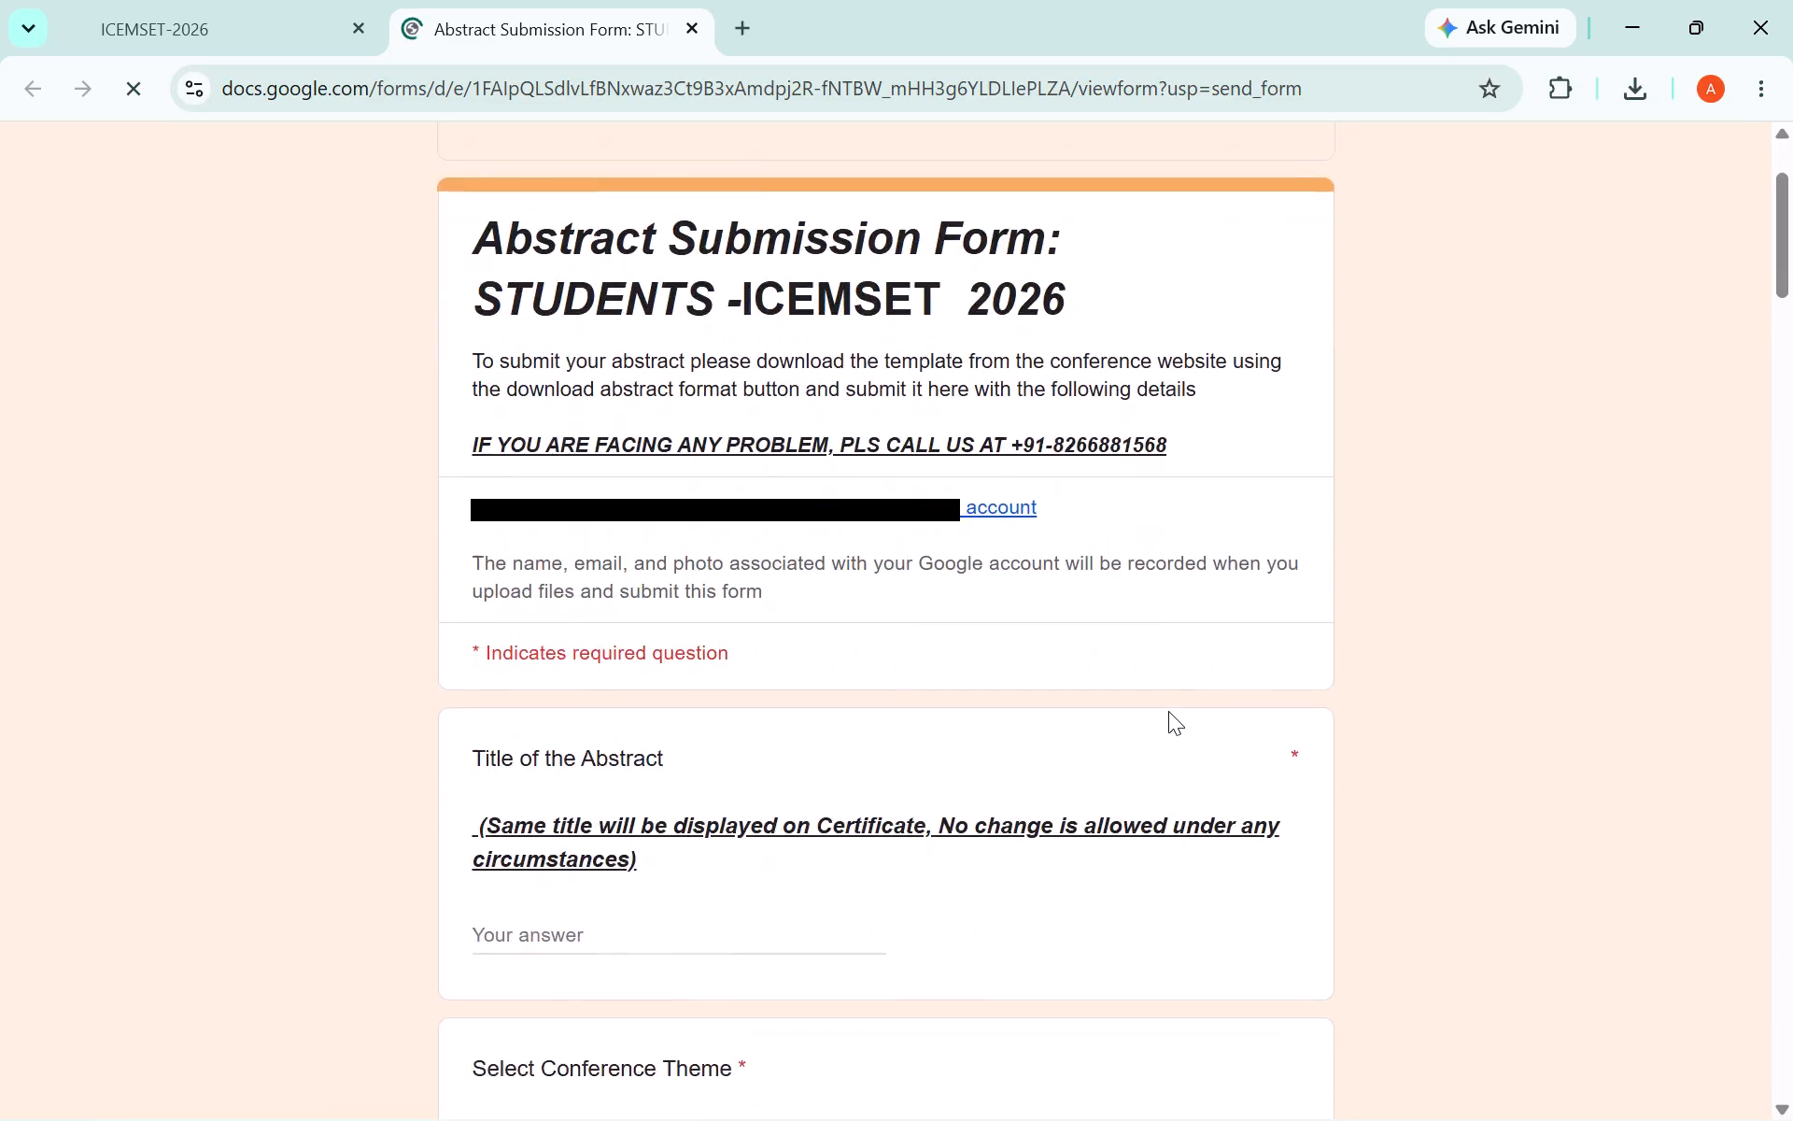
{"action": "scroll", "coordinate": [1168, 711], "scroll_direction": "down", "scroll_amount": 2}
{"action": "scroll", "coordinate": [1124, 660], "scroll_direction": "up", "scroll_amount": 1}
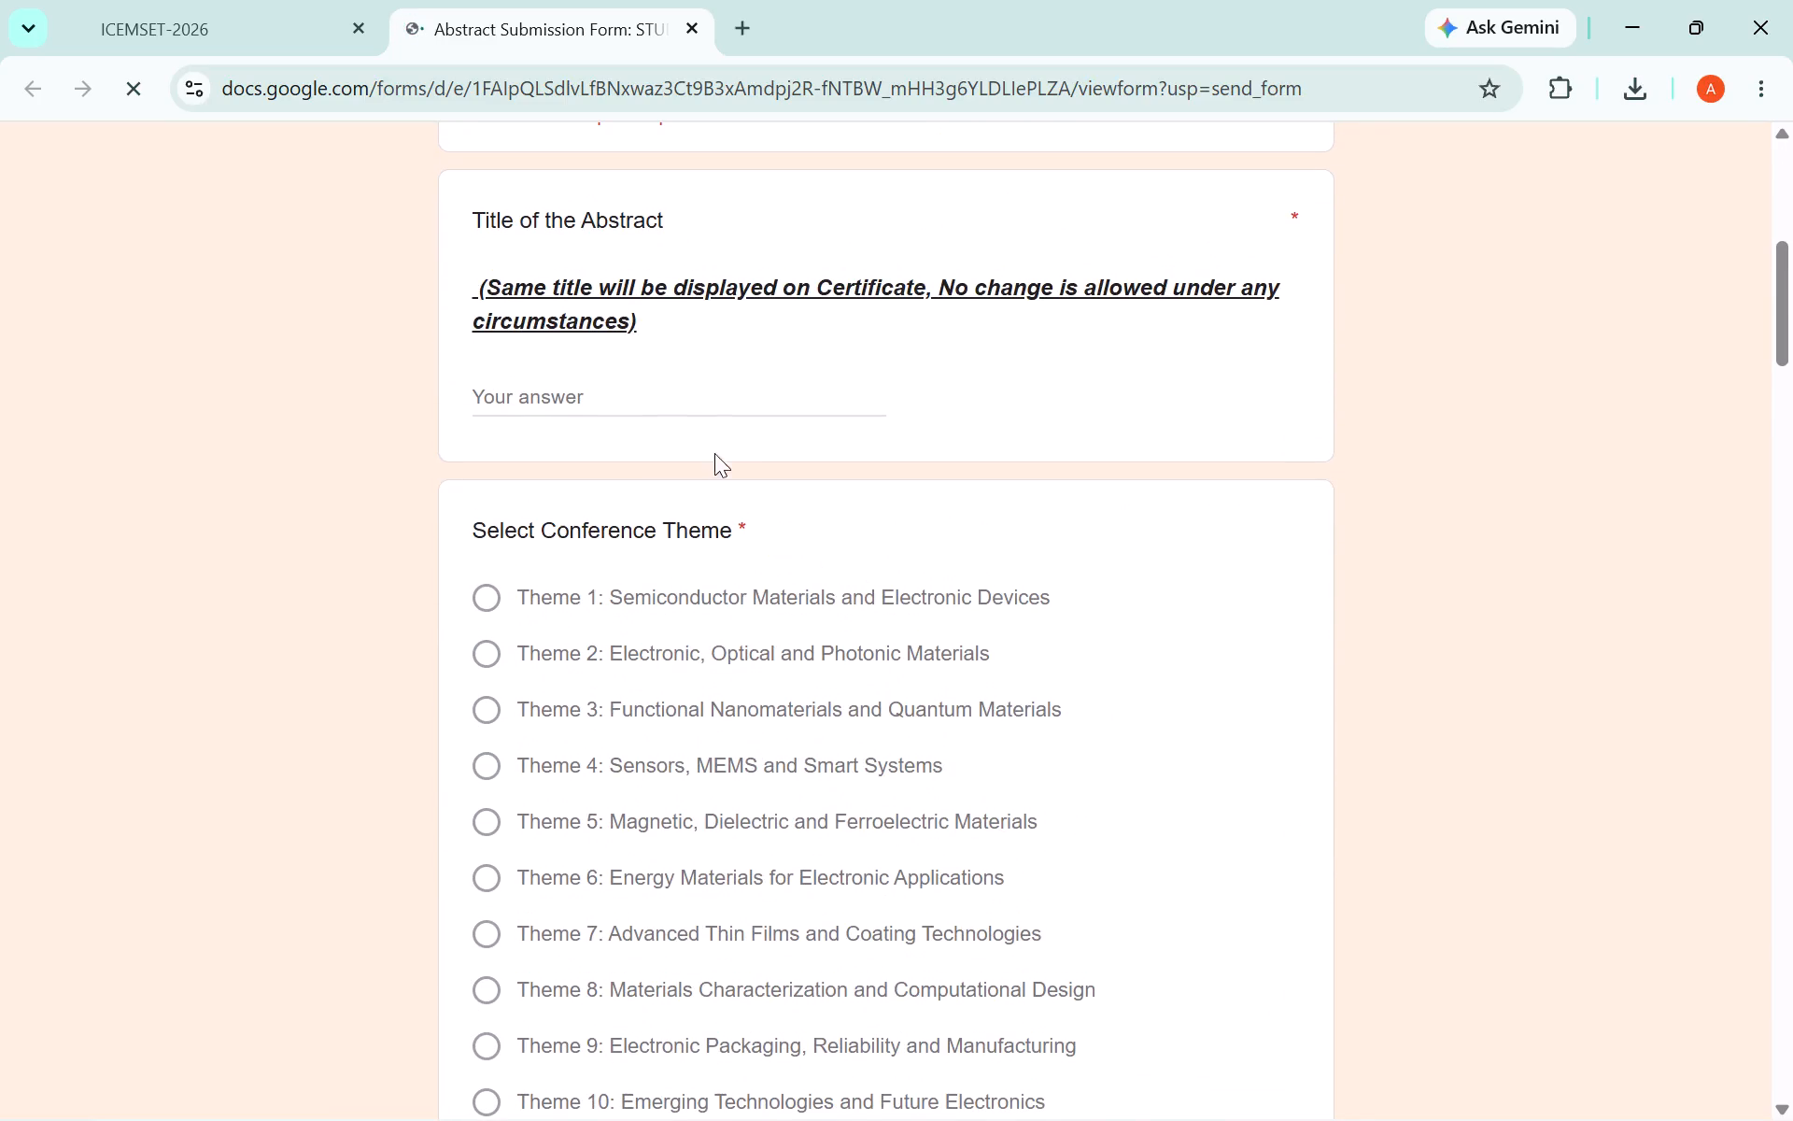
{"action": "left_click", "coordinate": [584, 388]}
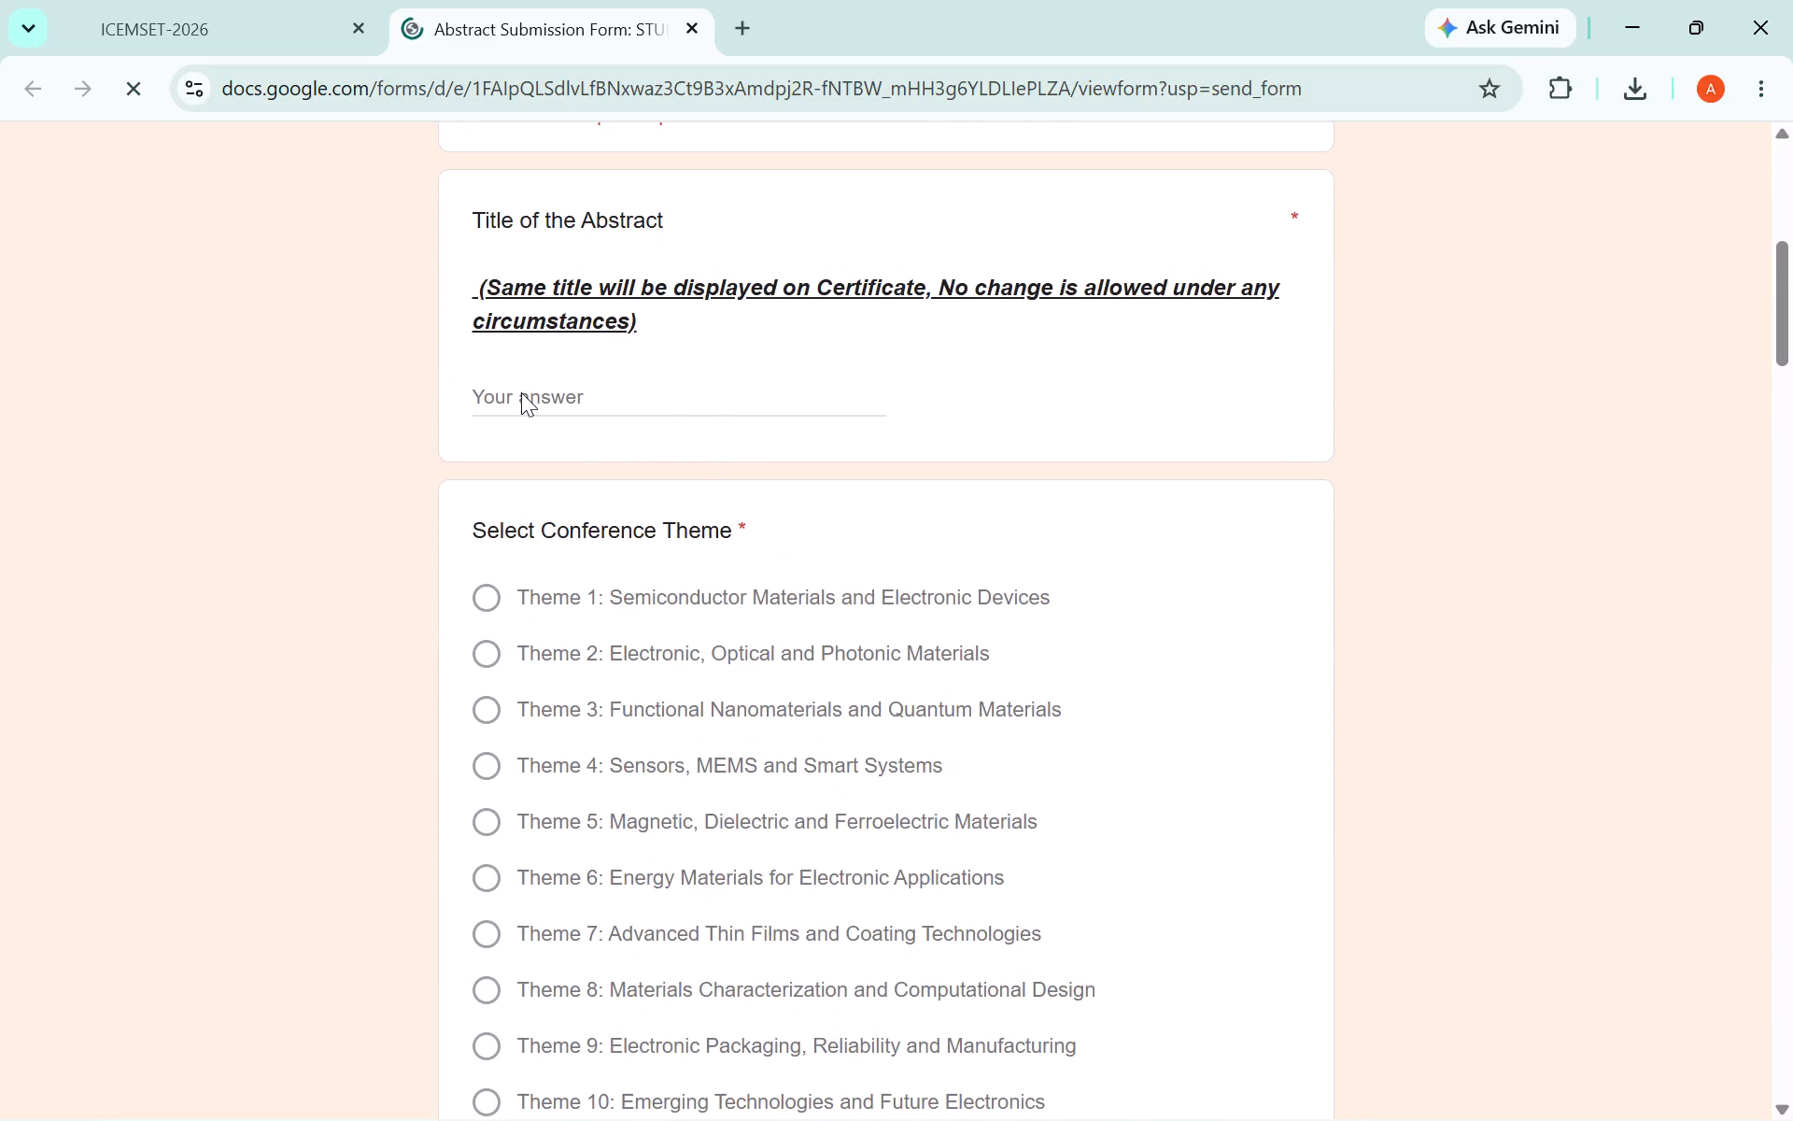
{"action": "left_click", "coordinate": [518, 391]}
{"action": "scroll", "coordinate": [520, 365], "scroll_direction": "up", "scroll_amount": 1}
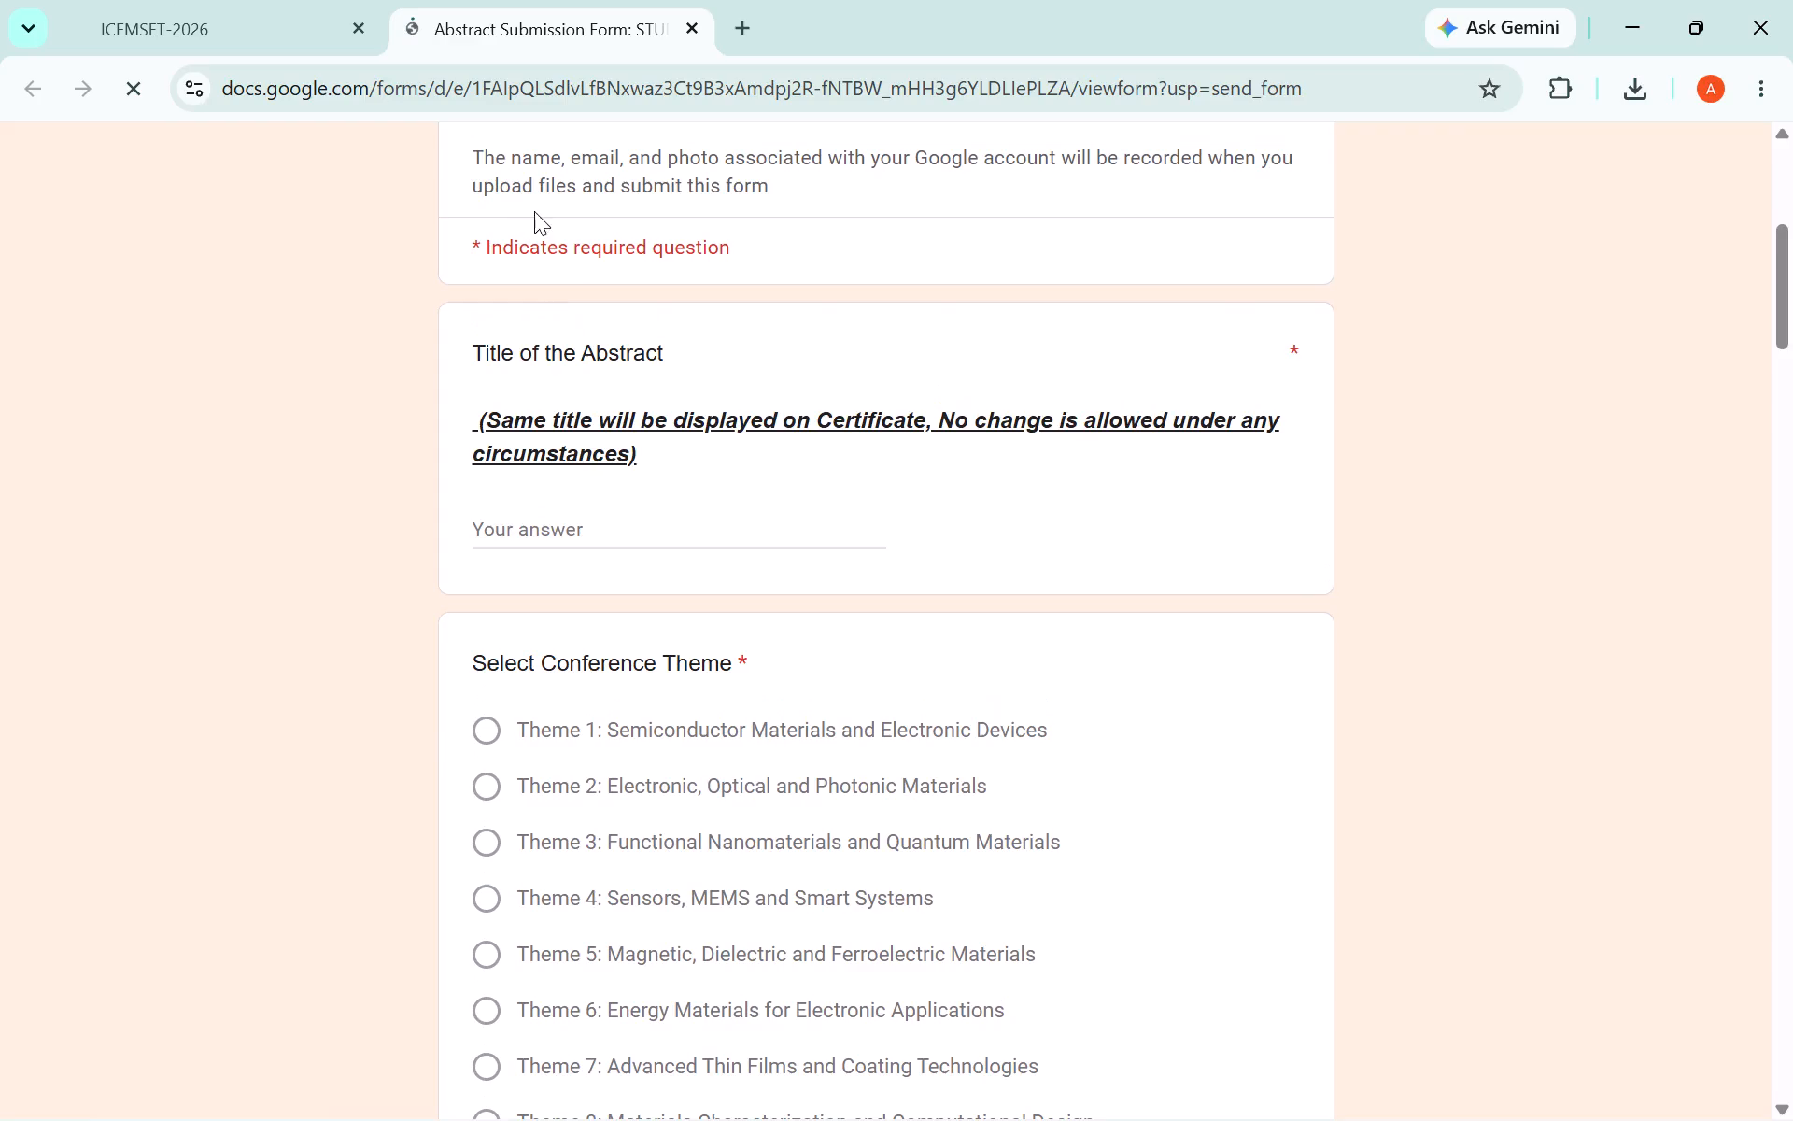
{"action": "scroll", "coordinate": [538, 202], "scroll_direction": "up", "scroll_amount": 1}
{"action": "scroll", "coordinate": [538, 202], "scroll_direction": "down", "scroll_amount": 16}
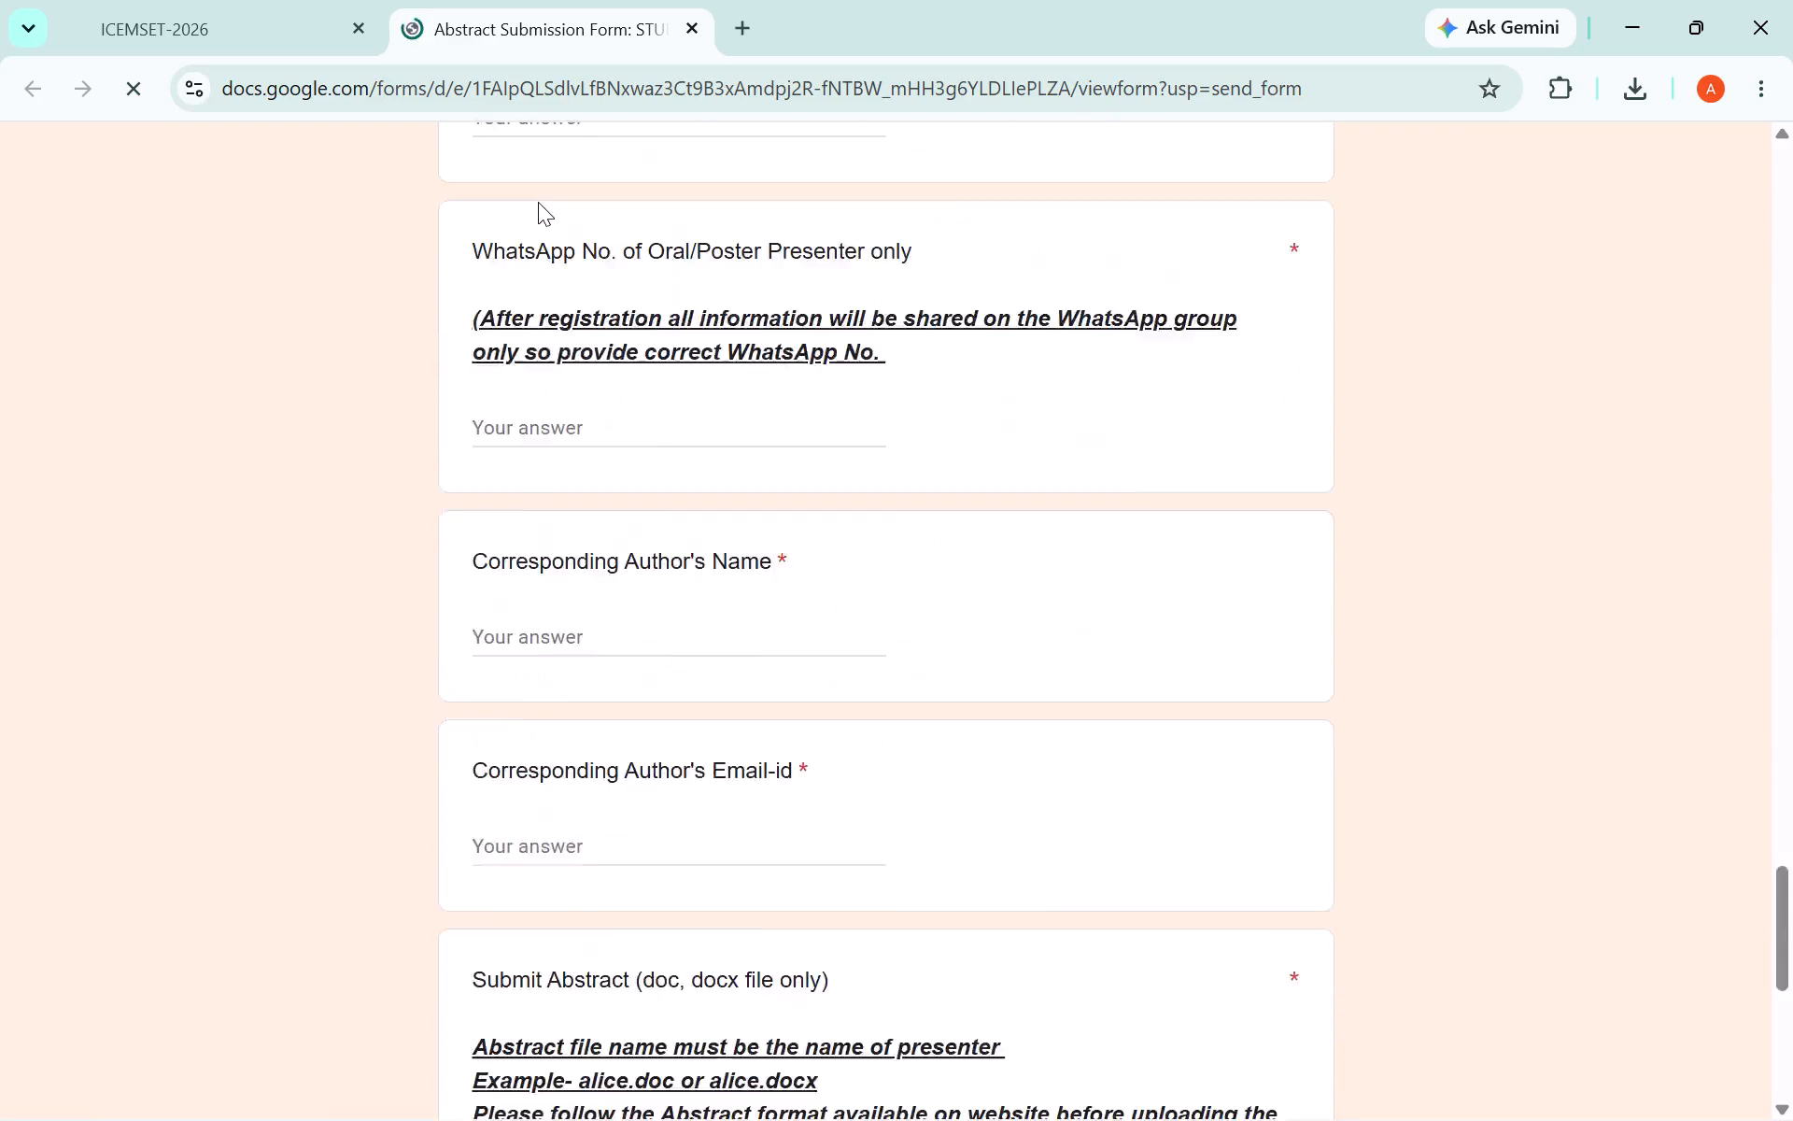
{"action": "scroll", "coordinate": [538, 202], "scroll_direction": "up", "scroll_amount": 4}
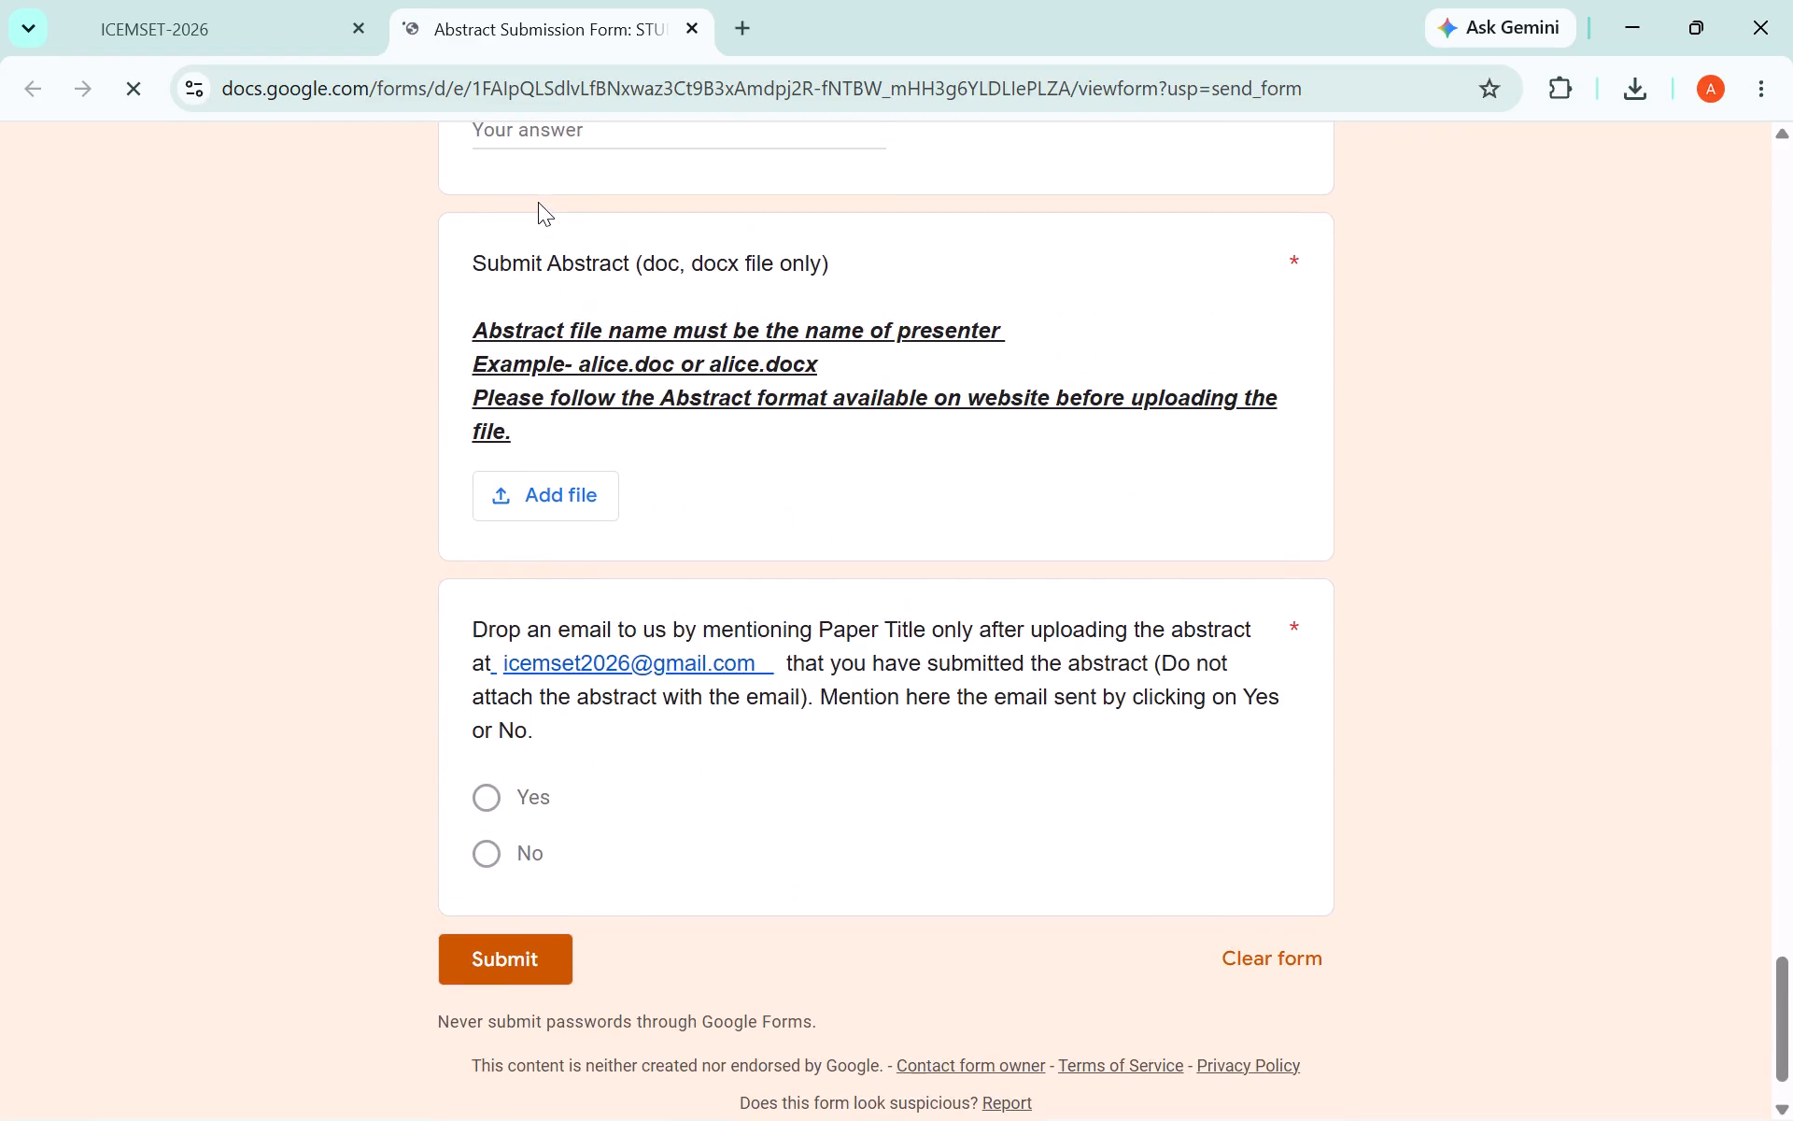
{"action": "scroll", "coordinate": [538, 202], "scroll_direction": "up", "scroll_amount": 10}
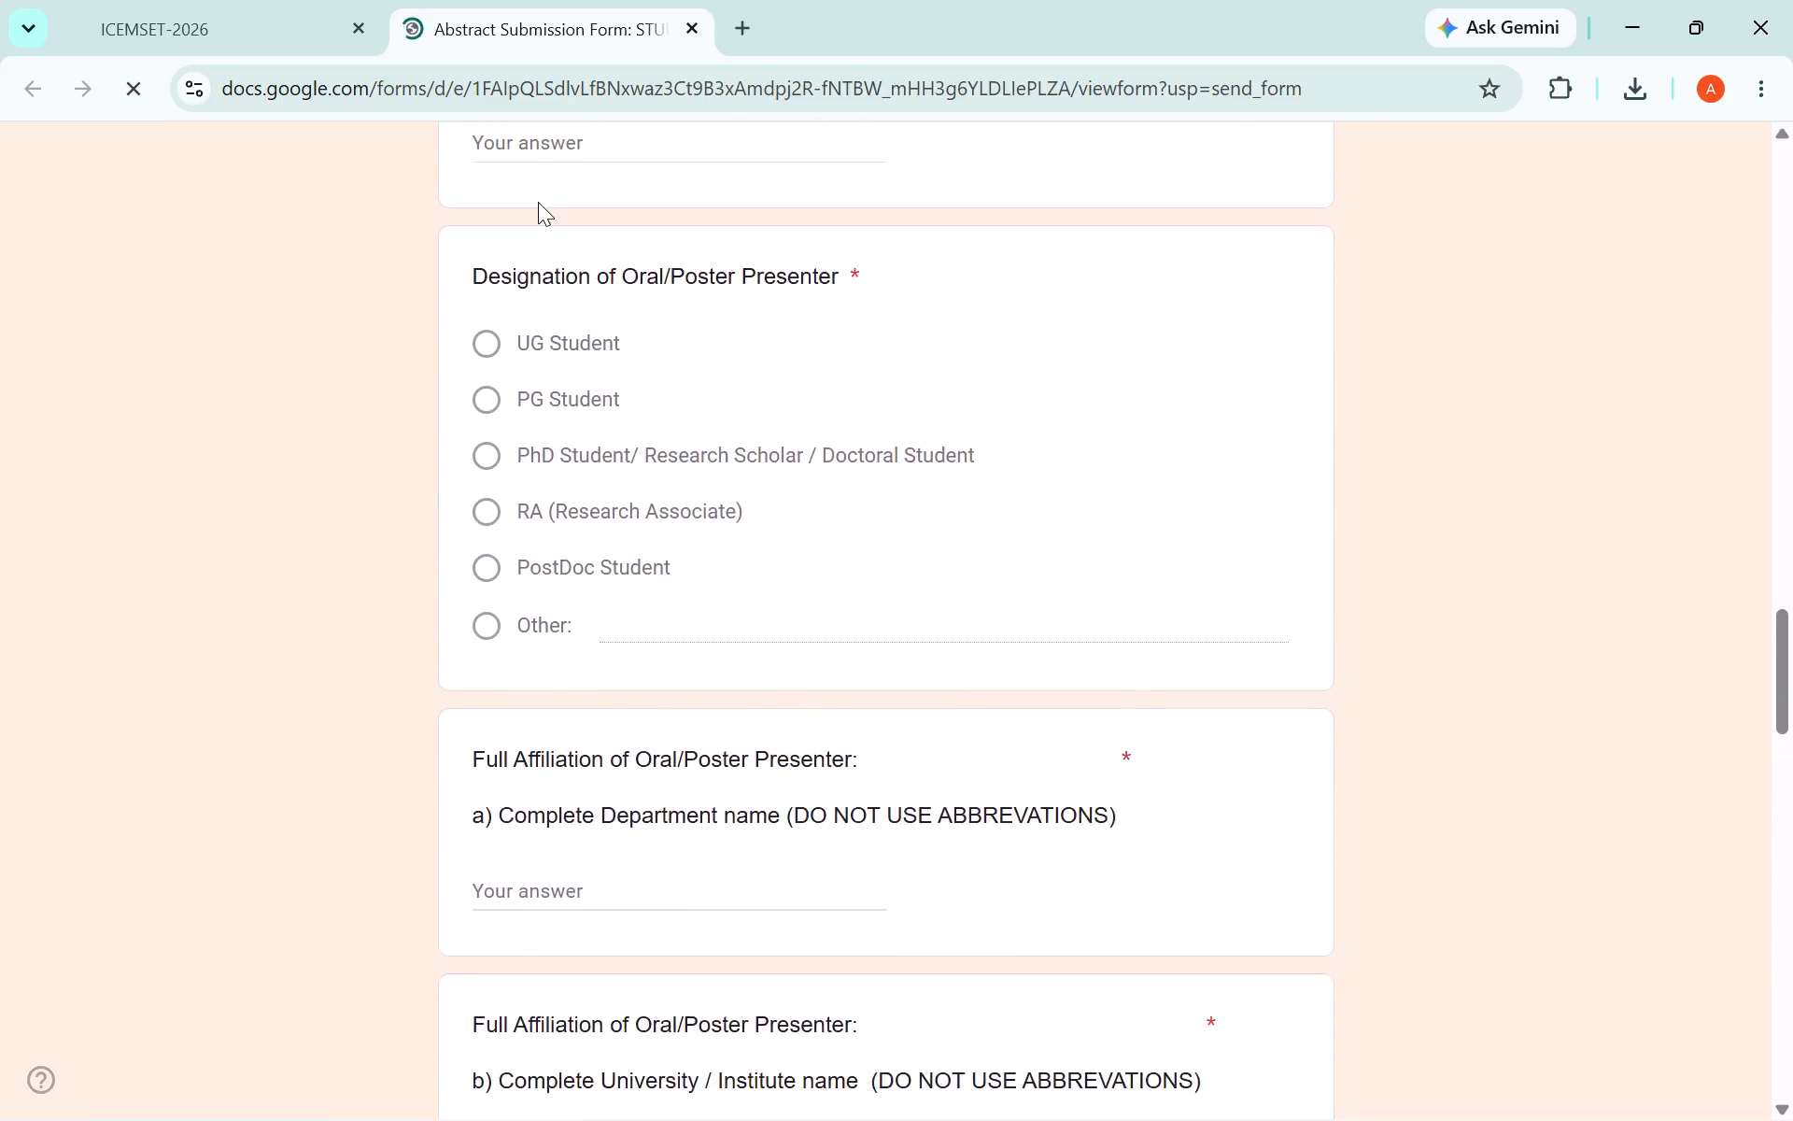
{"action": "scroll", "coordinate": [538, 202], "scroll_direction": "up", "scroll_amount": 6}
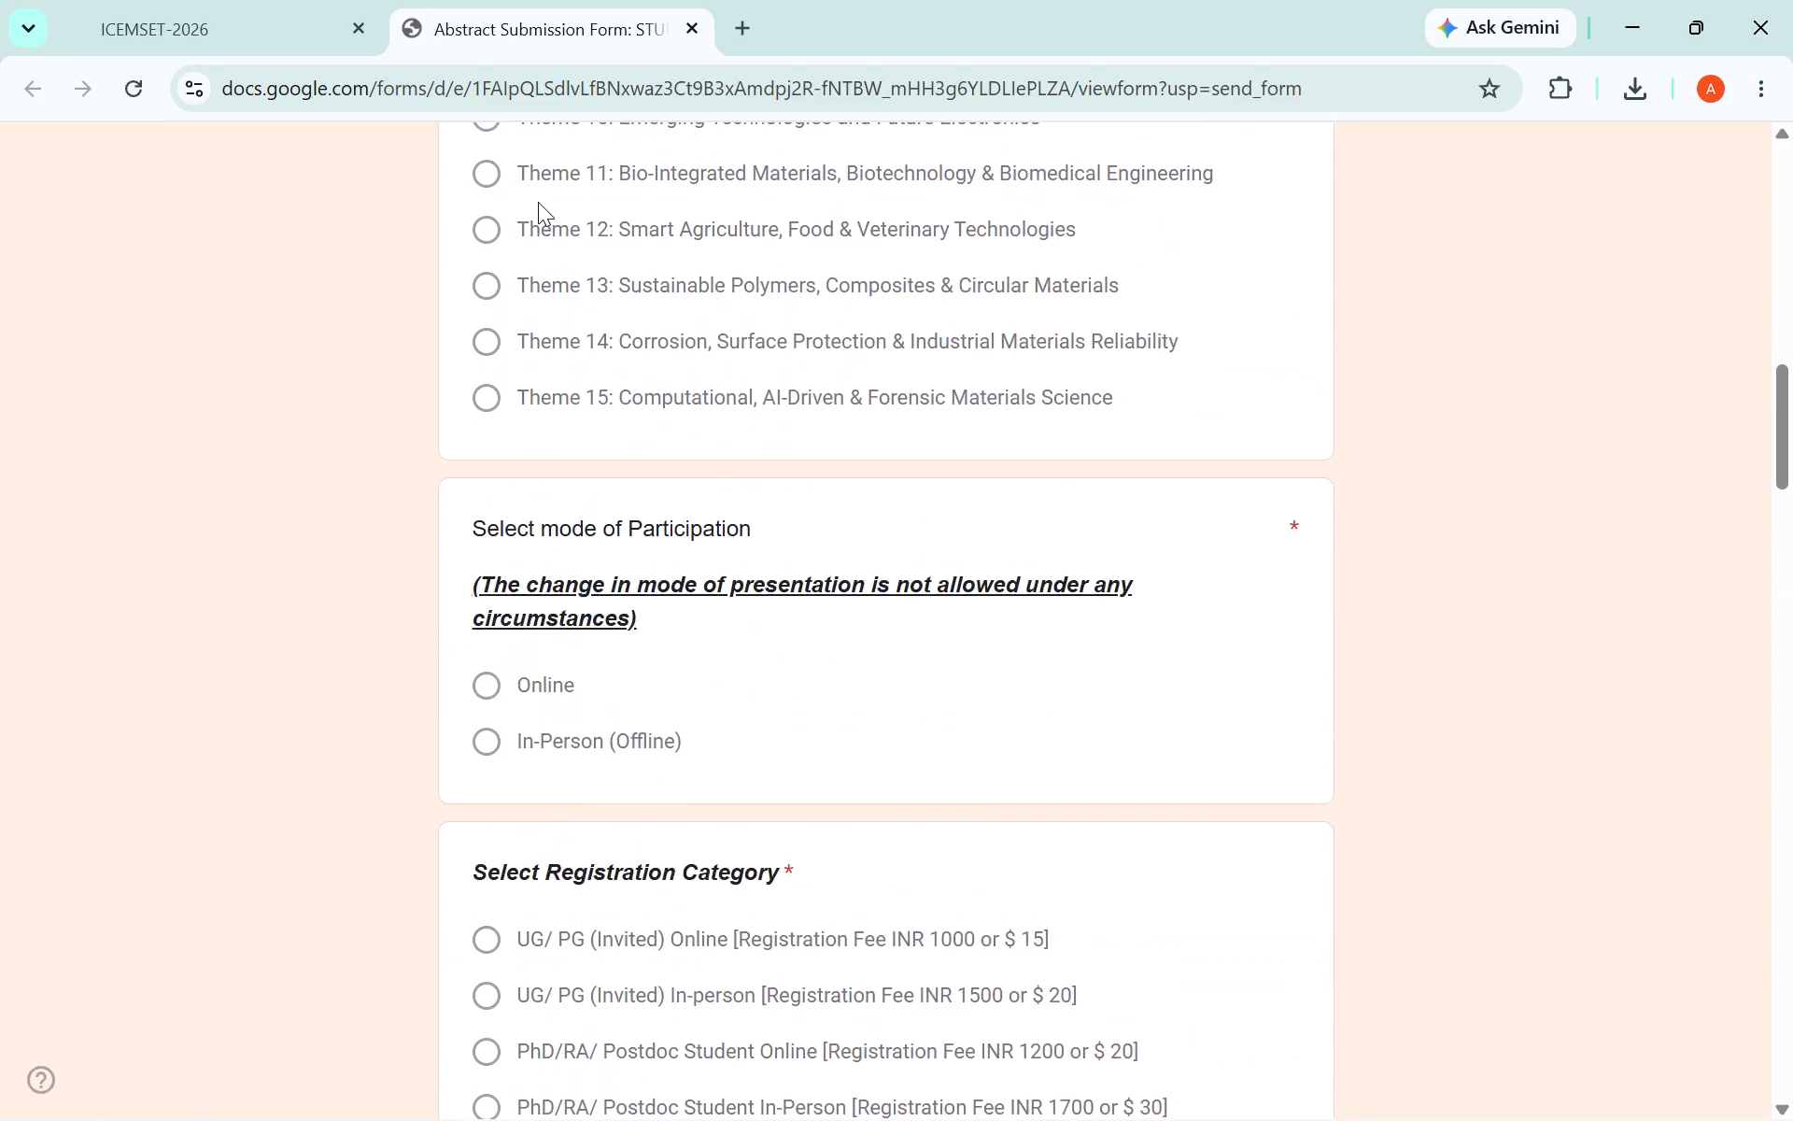
{"action": "scroll", "coordinate": [538, 202], "scroll_direction": "up", "scroll_amount": 6}
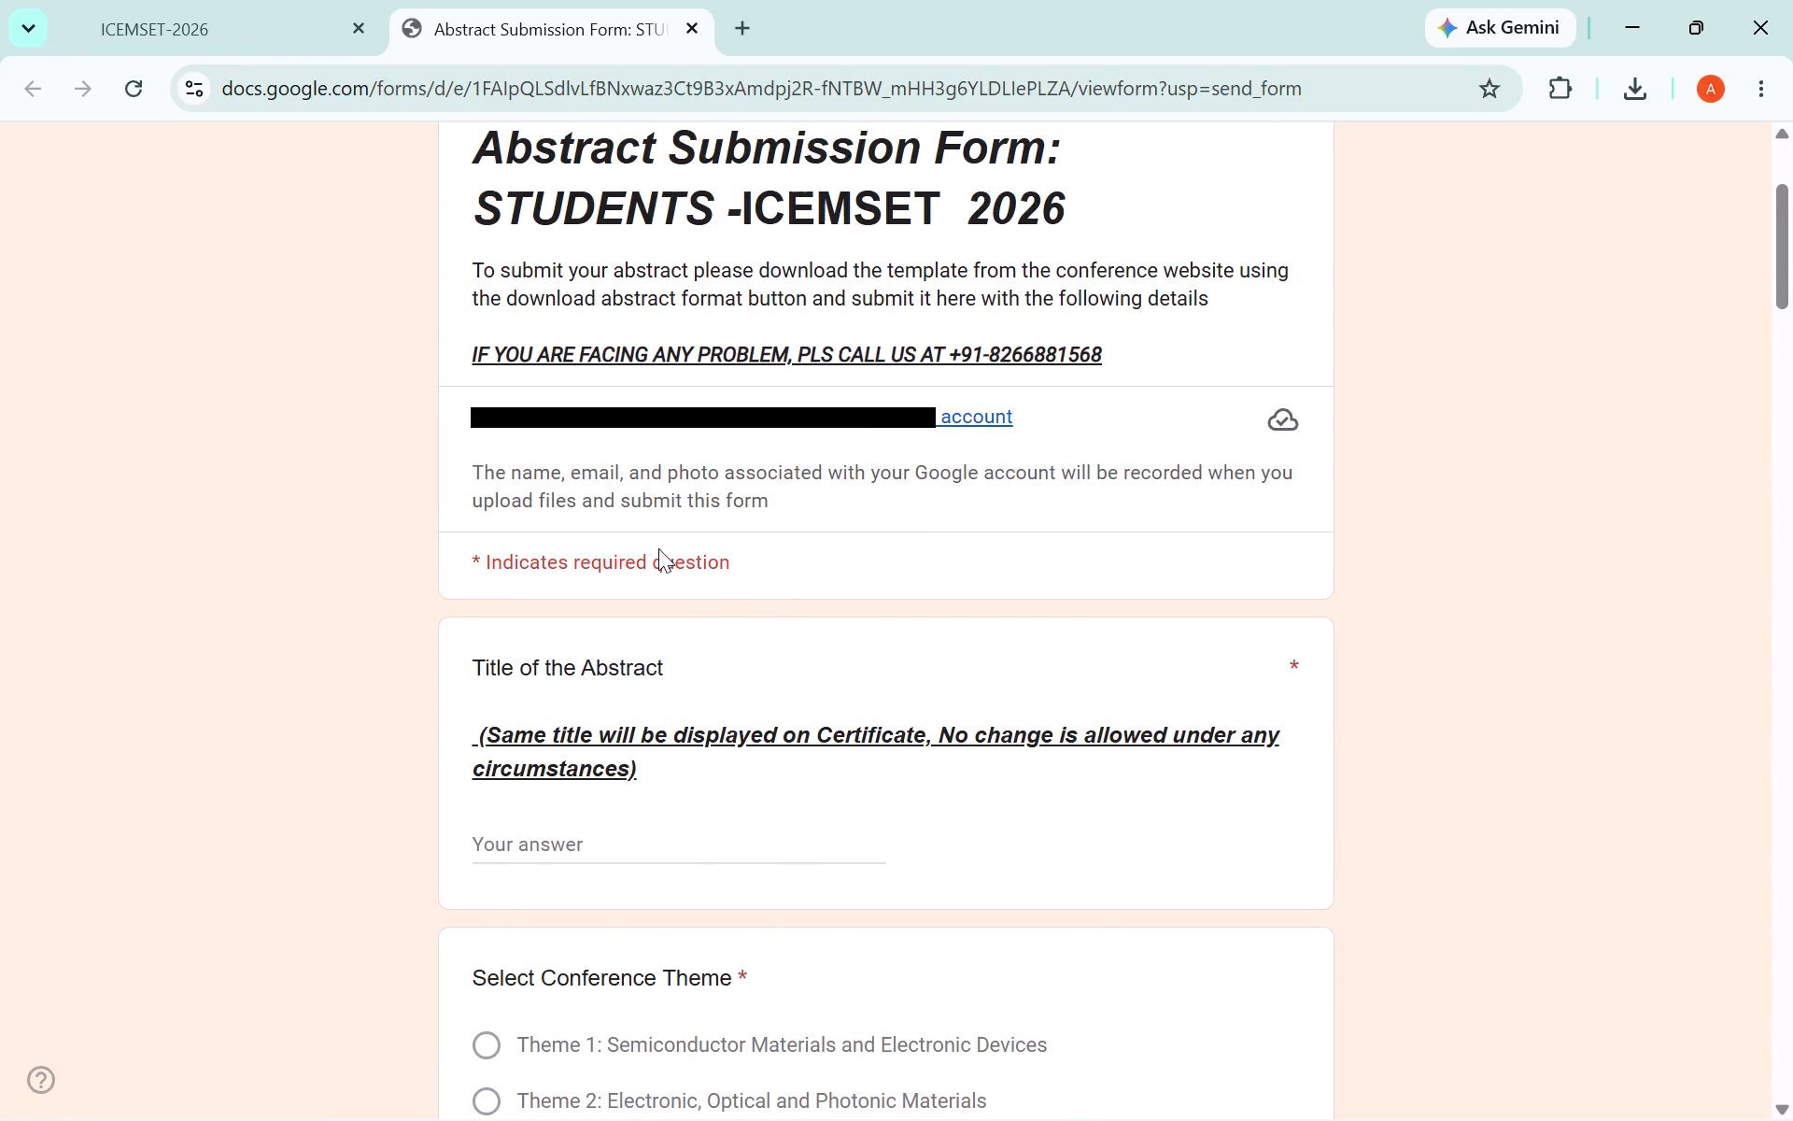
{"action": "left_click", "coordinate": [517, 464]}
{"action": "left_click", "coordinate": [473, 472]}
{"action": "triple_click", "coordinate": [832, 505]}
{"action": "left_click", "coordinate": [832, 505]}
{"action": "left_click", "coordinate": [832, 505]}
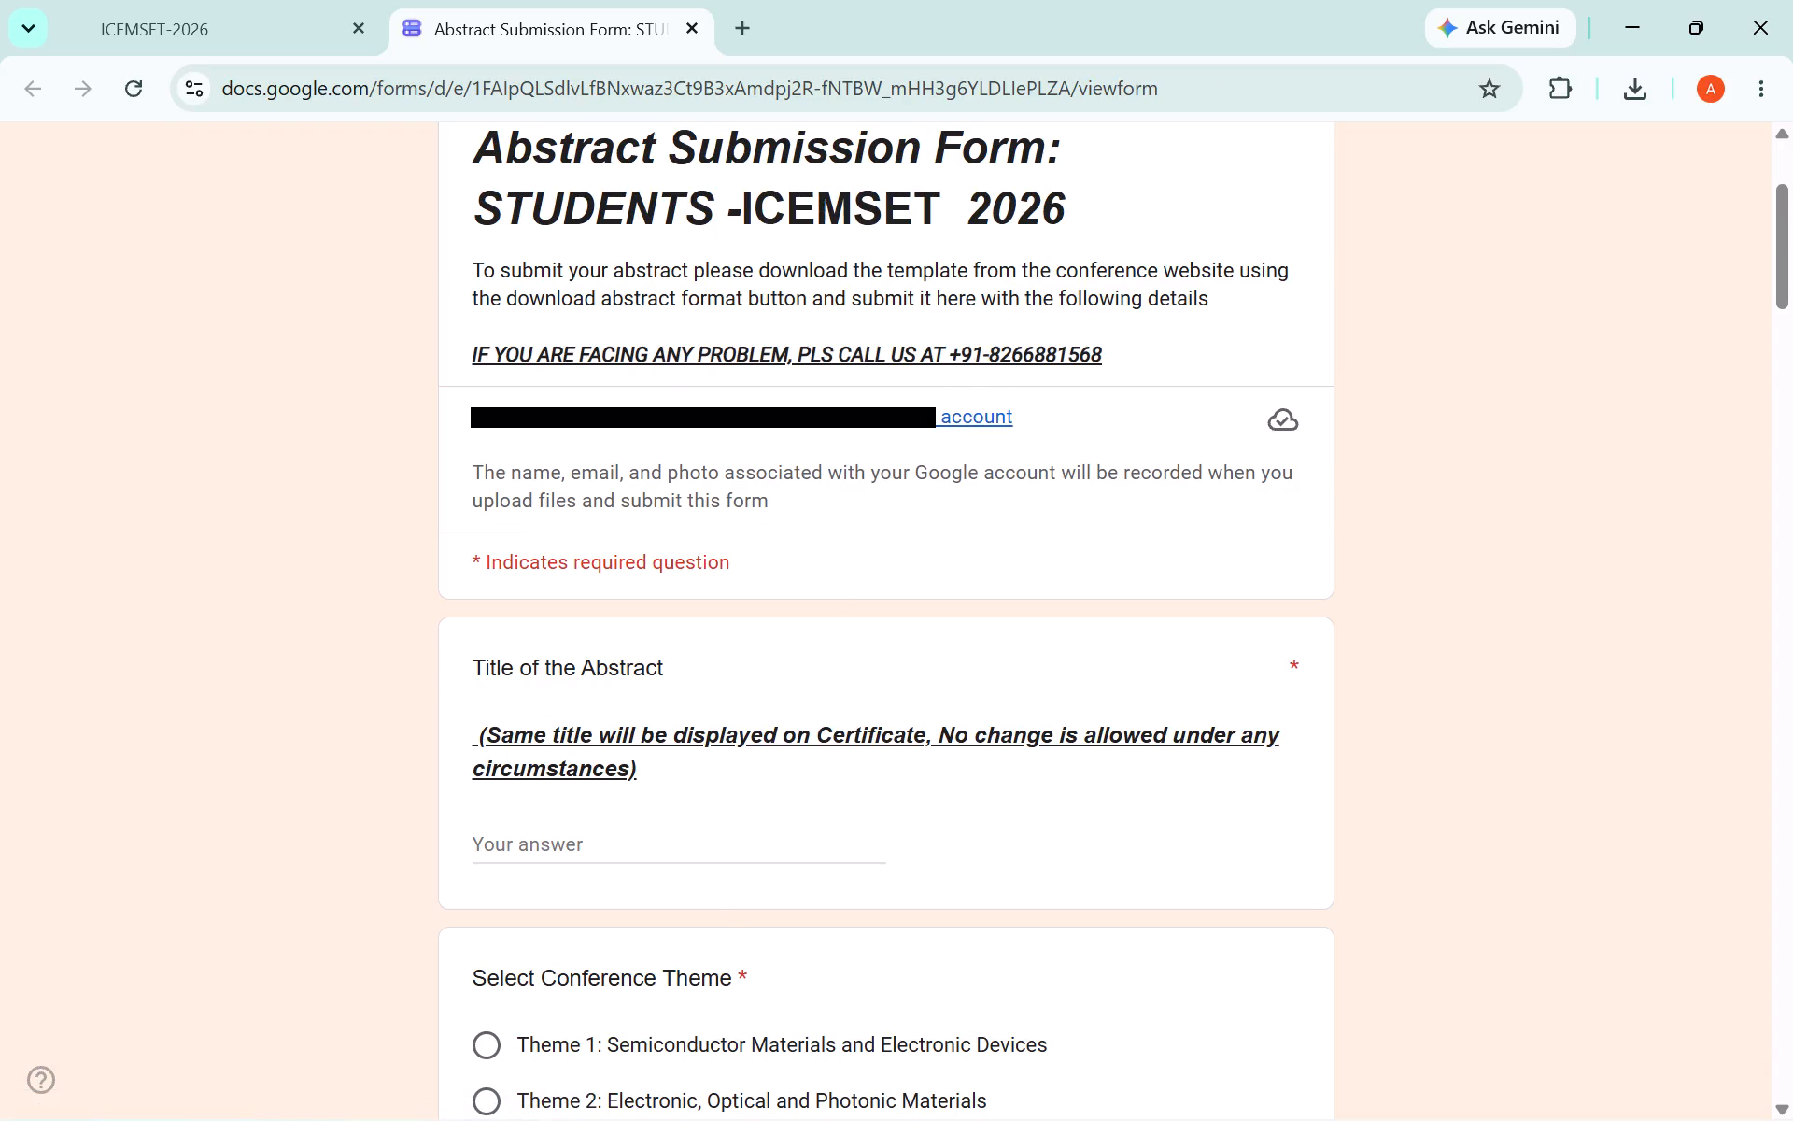
Switch to File Explorer, open the recent Word document Rayhaan_report to check its contents, and close it.
{"action": "left_click", "coordinate": [537, 839]}
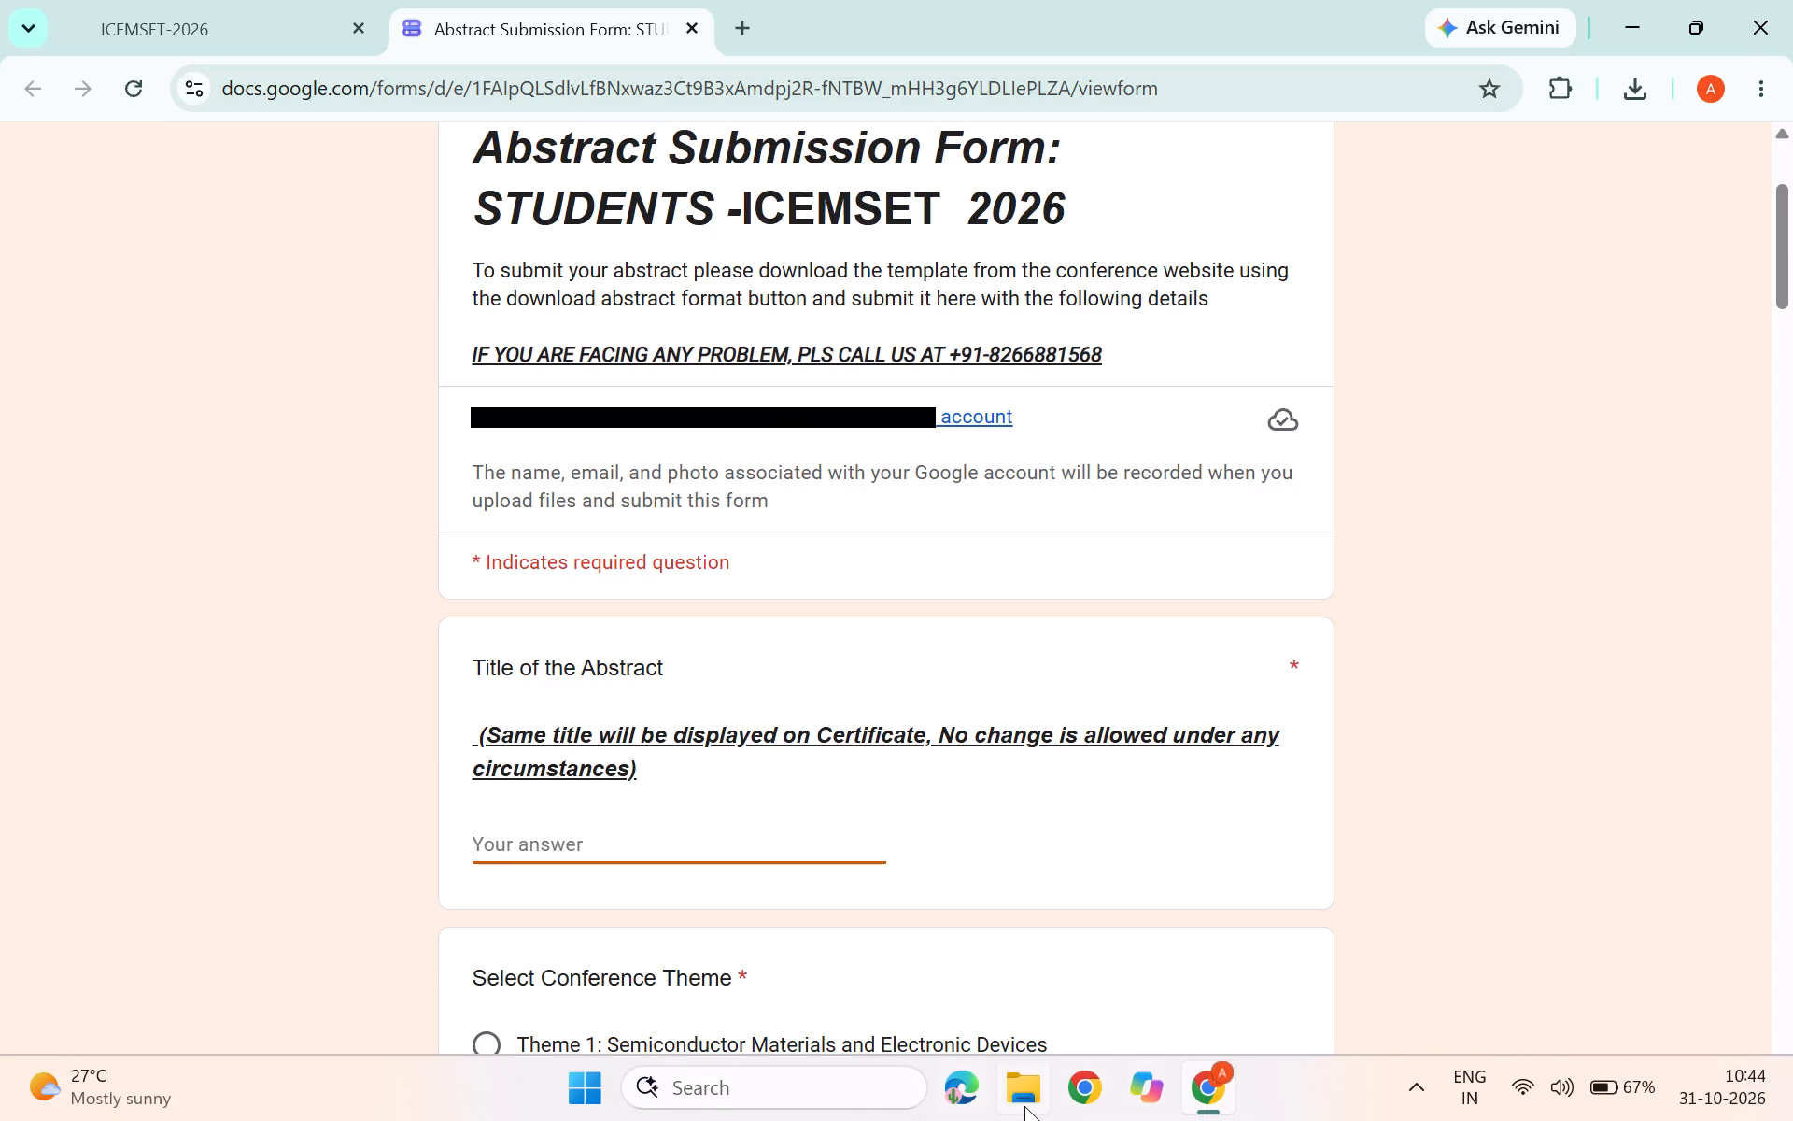
{"action": "left_click", "coordinate": [1024, 1106]}
{"action": "scroll", "coordinate": [708, 892], "scroll_direction": "down", "scroll_amount": 1}
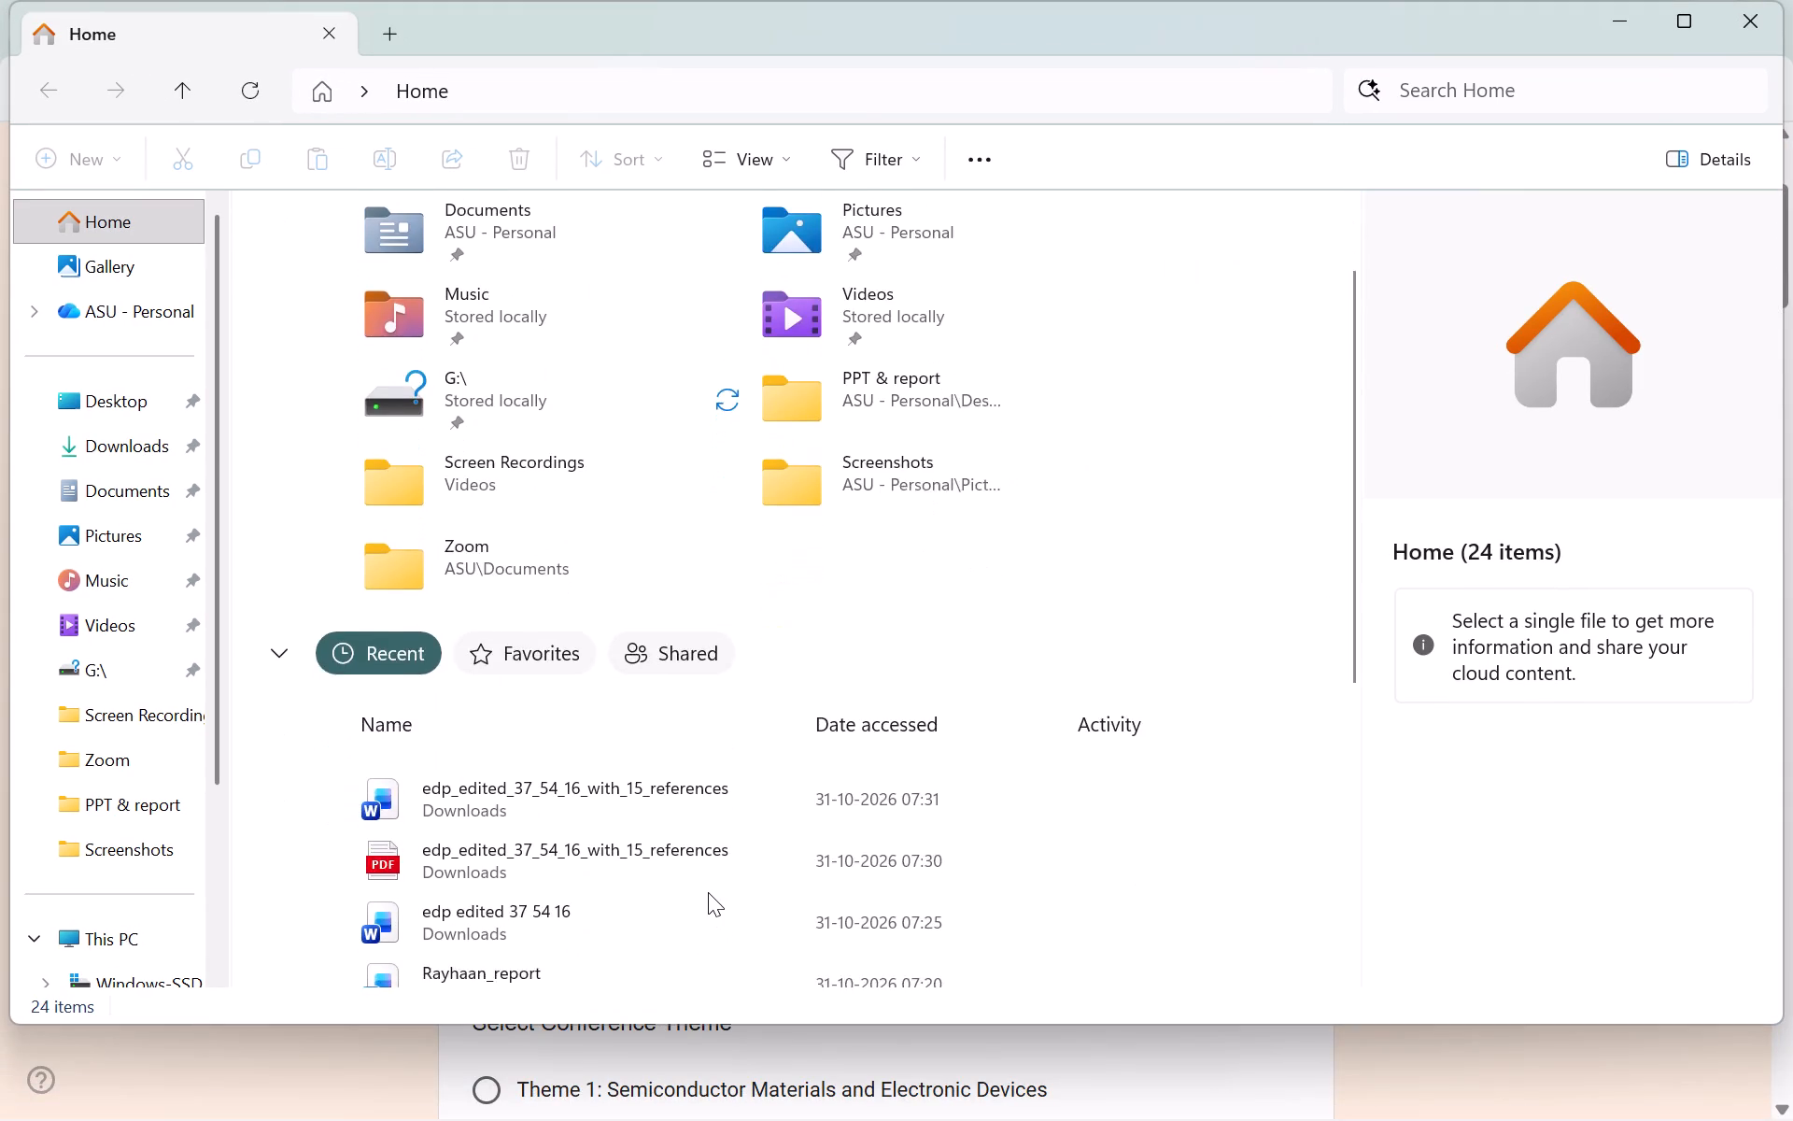
{"action": "scroll", "coordinate": [708, 892], "scroll_direction": "down", "scroll_amount": 2}
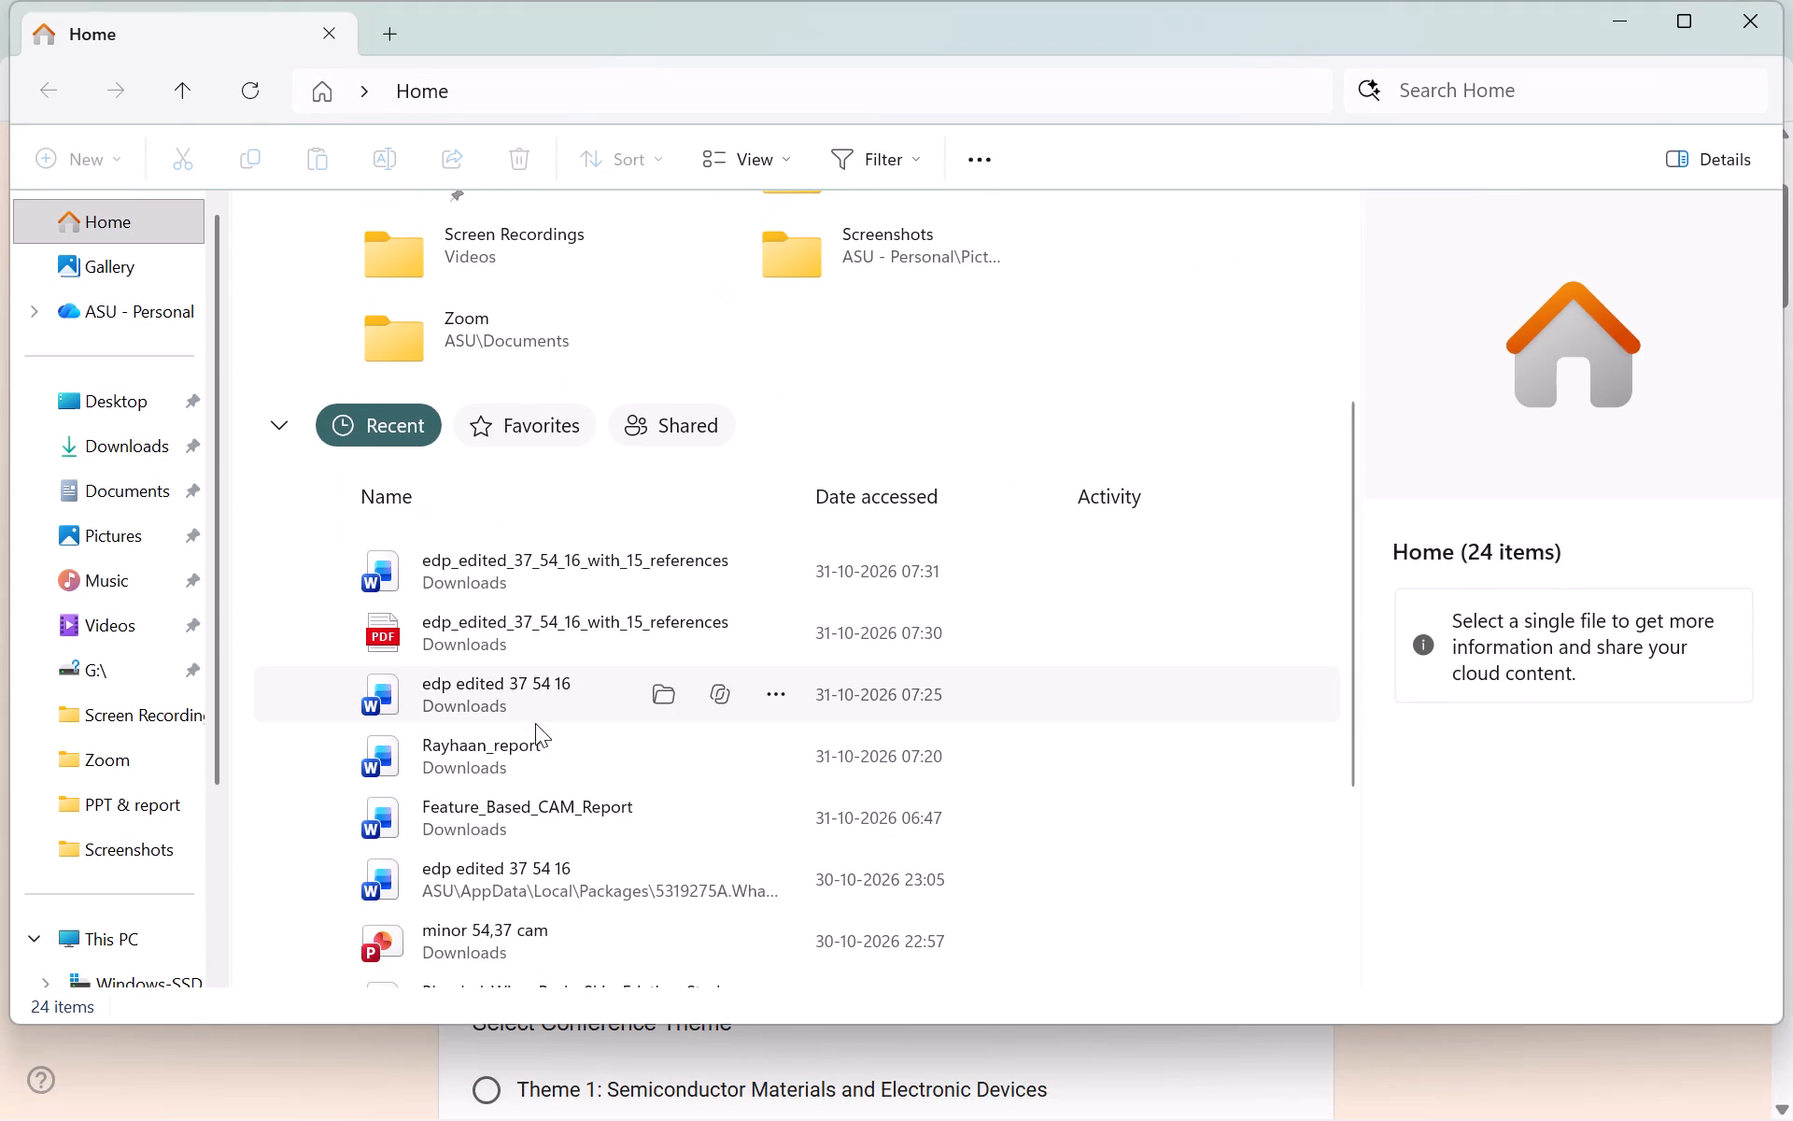
{"action": "double_click", "coordinate": [533, 750]}
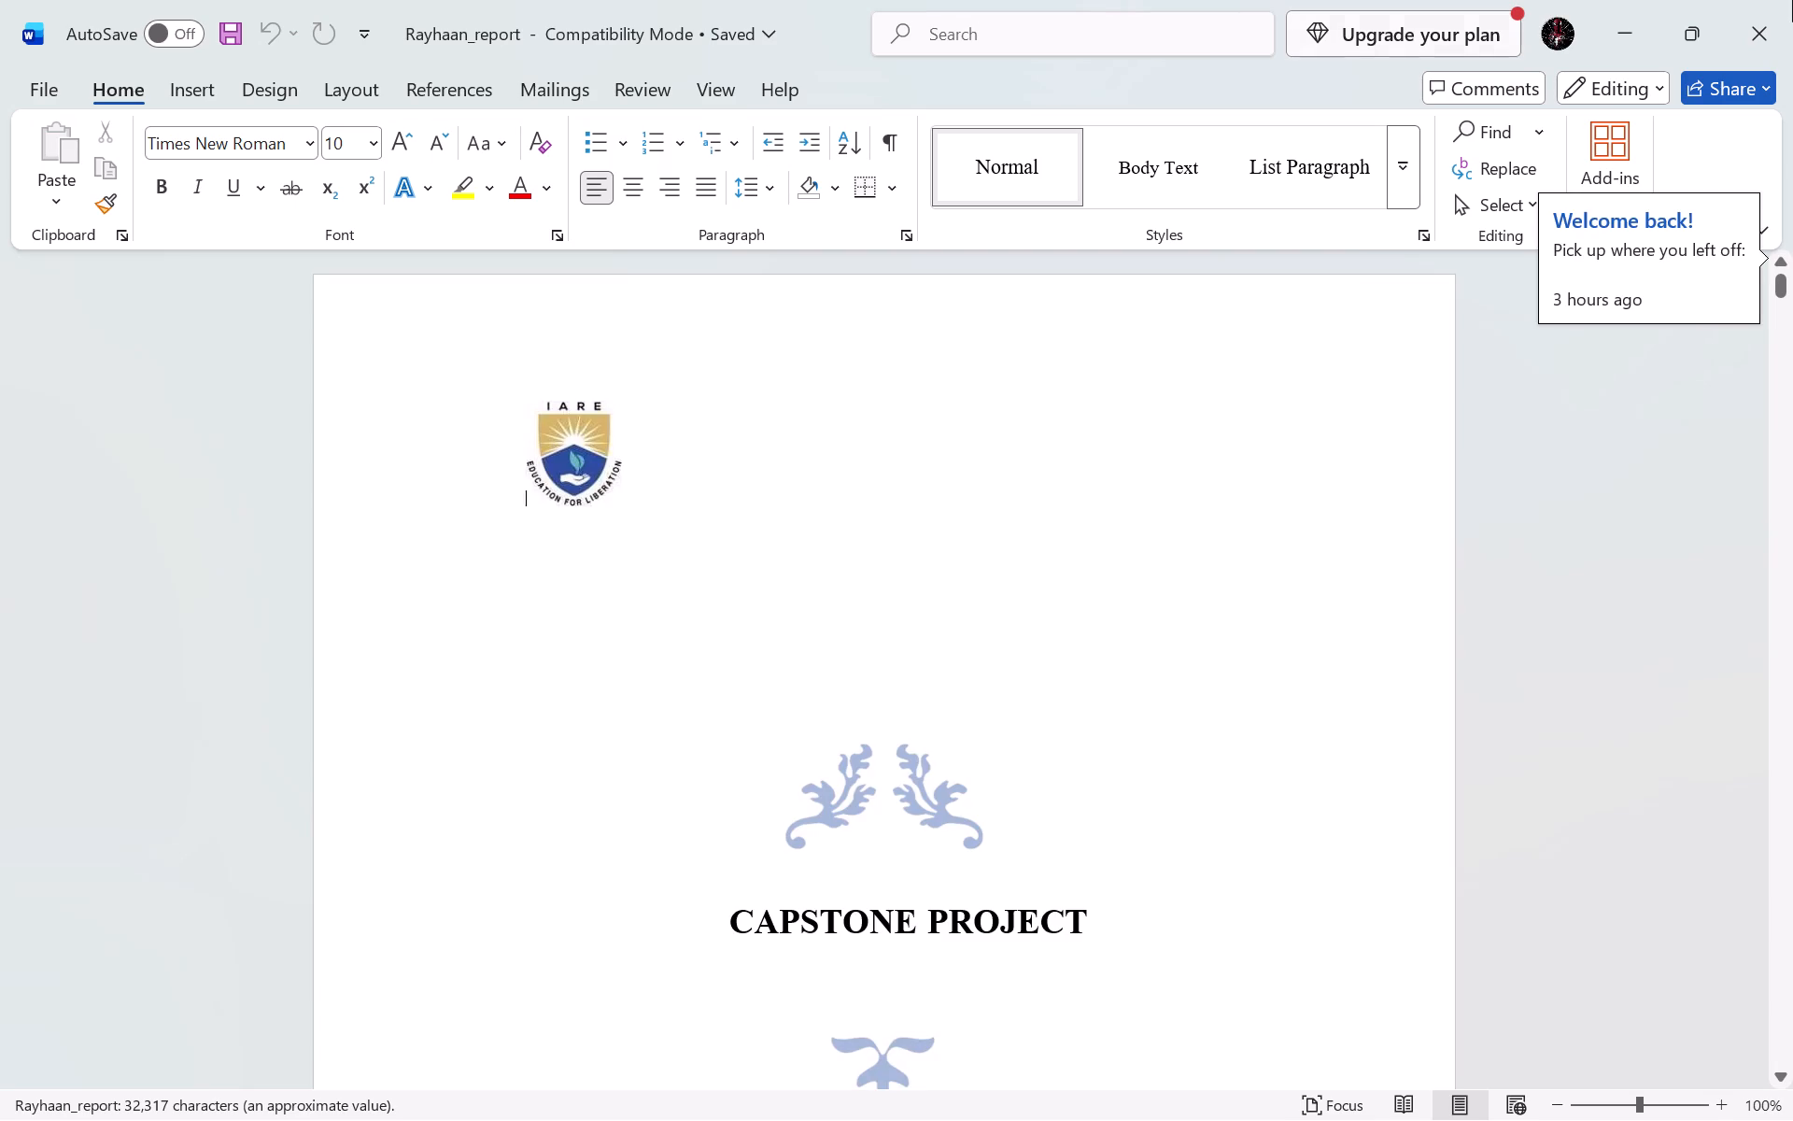
{"action": "left_click", "coordinate": [1792, 0]}
Open the Word document edp_edited_37_54_16_with_15_references from the recent files.
{"action": "scroll", "coordinate": [1095, 618], "scroll_direction": "down", "scroll_amount": 1}
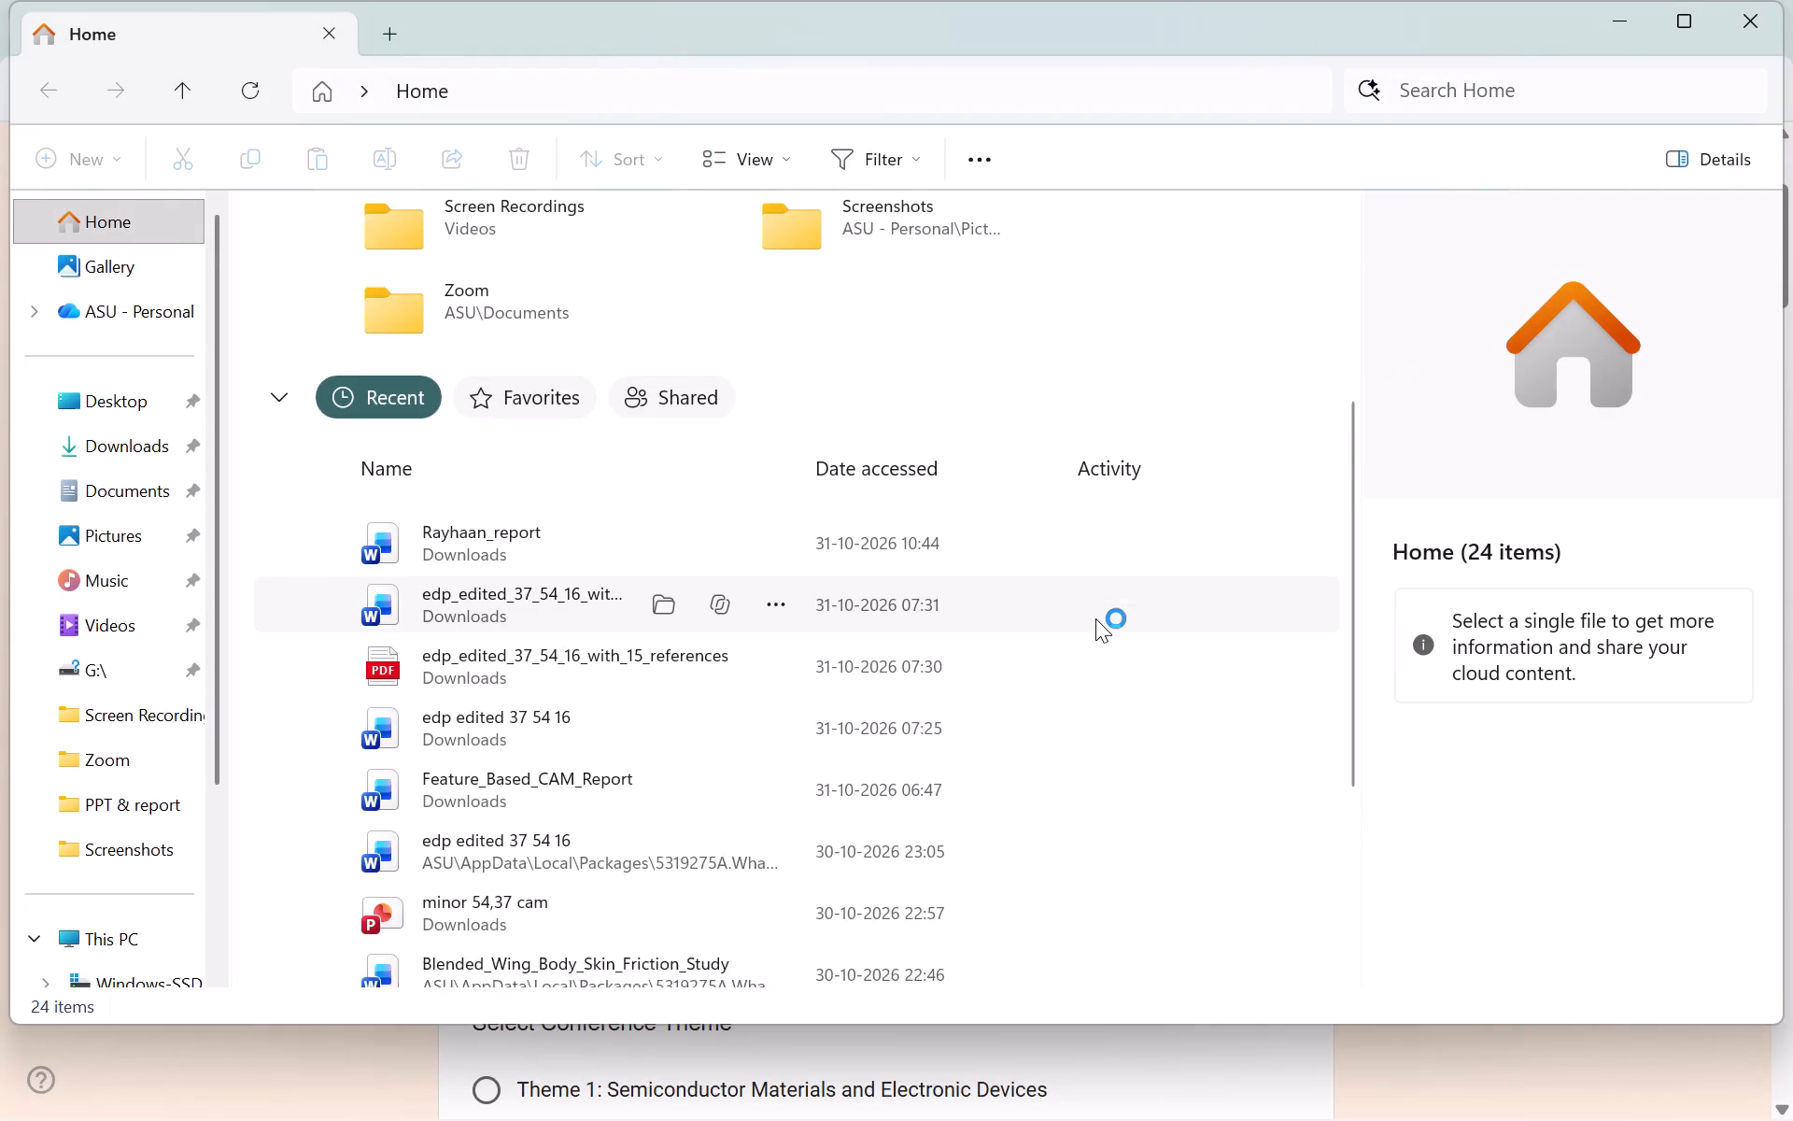
{"action": "scroll", "coordinate": [1095, 618], "scroll_direction": "down", "scroll_amount": 2}
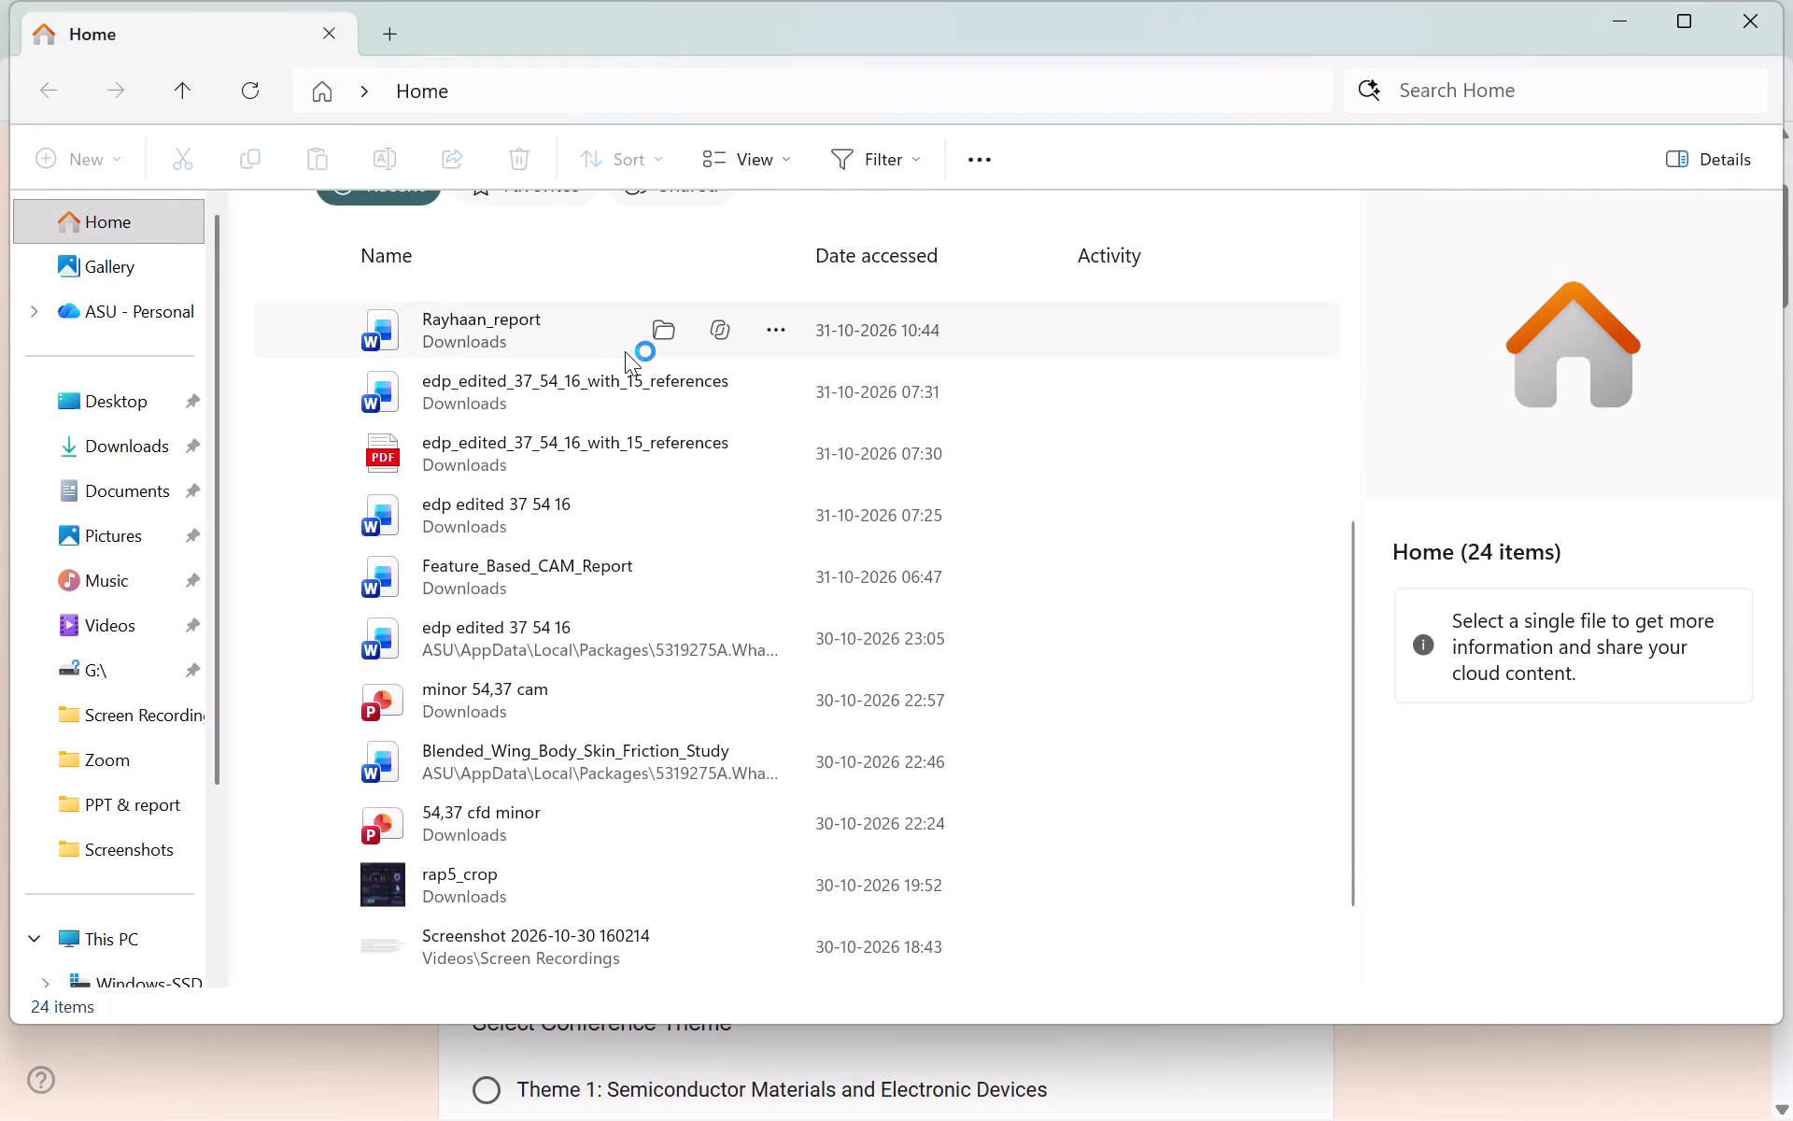
{"action": "double_click", "coordinate": [580, 404]}
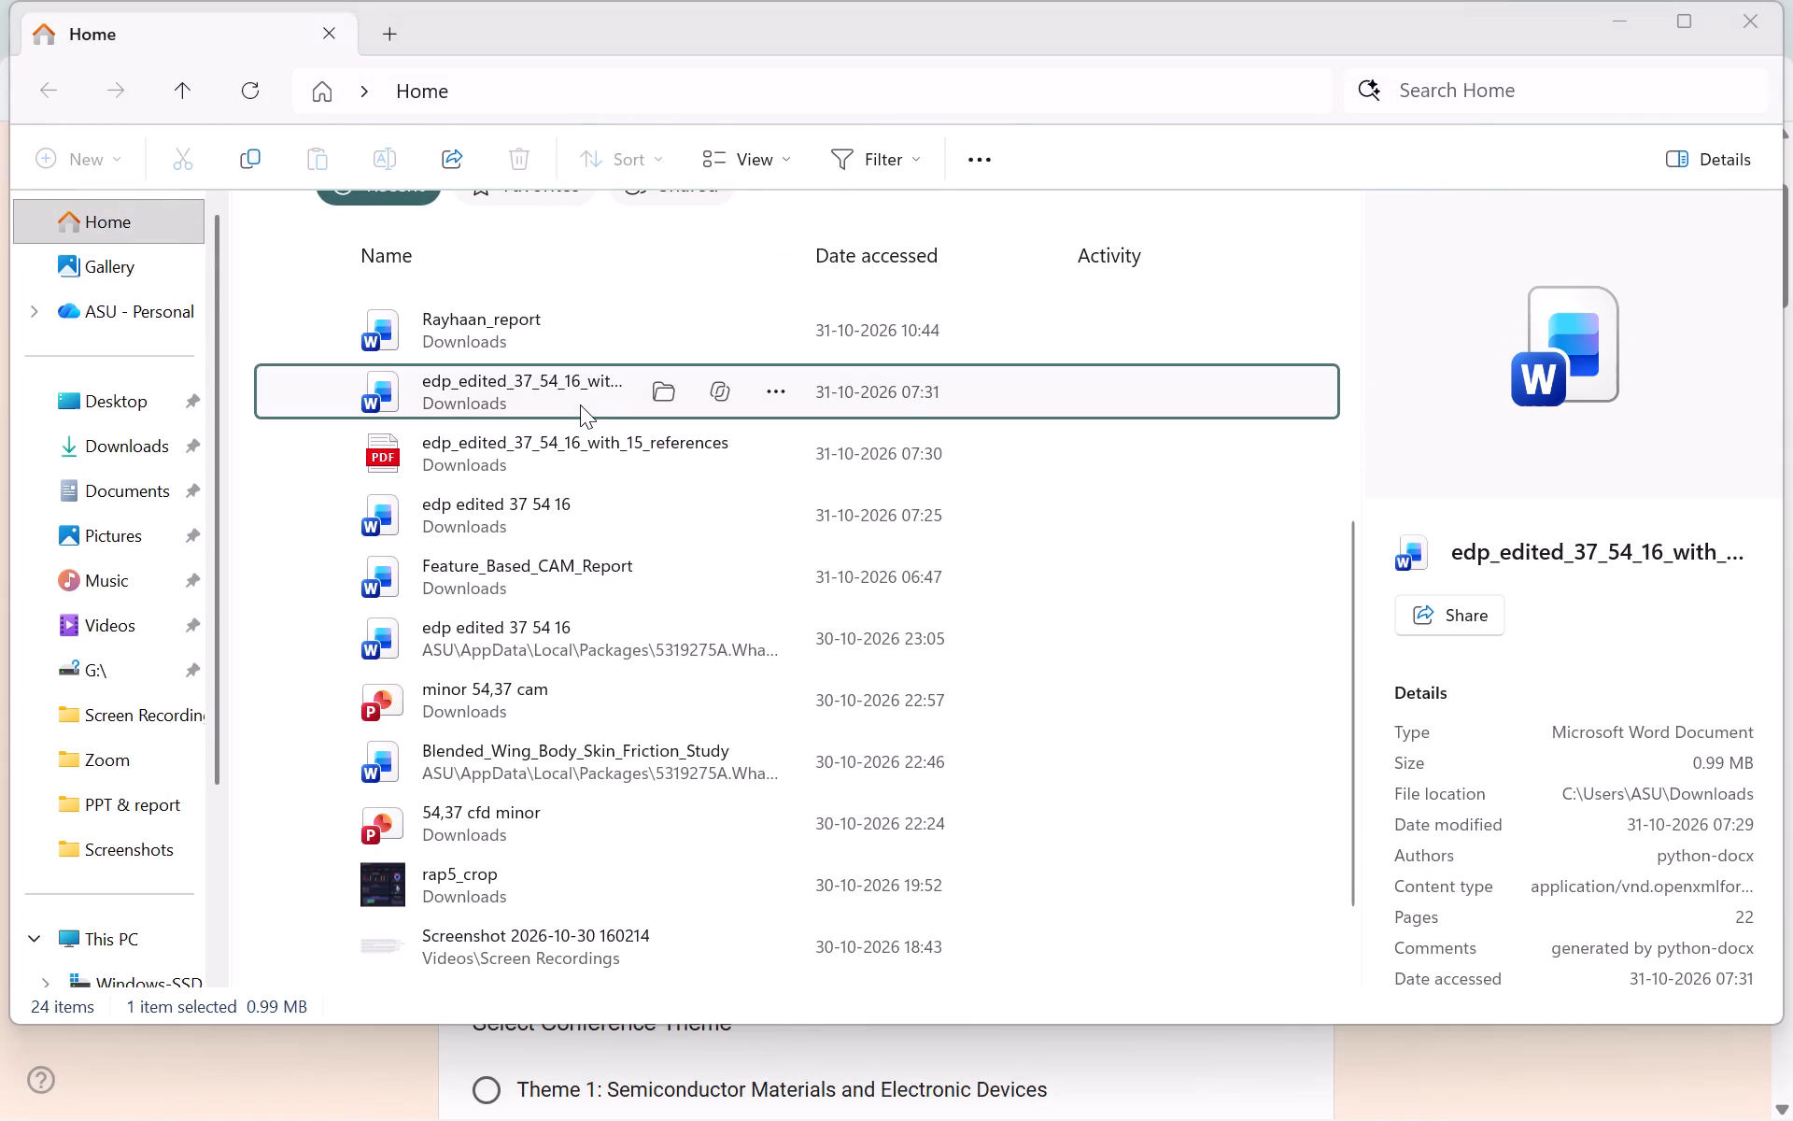
{"action": "scroll", "coordinate": [614, 589], "scroll_direction": "down", "scroll_amount": 1}
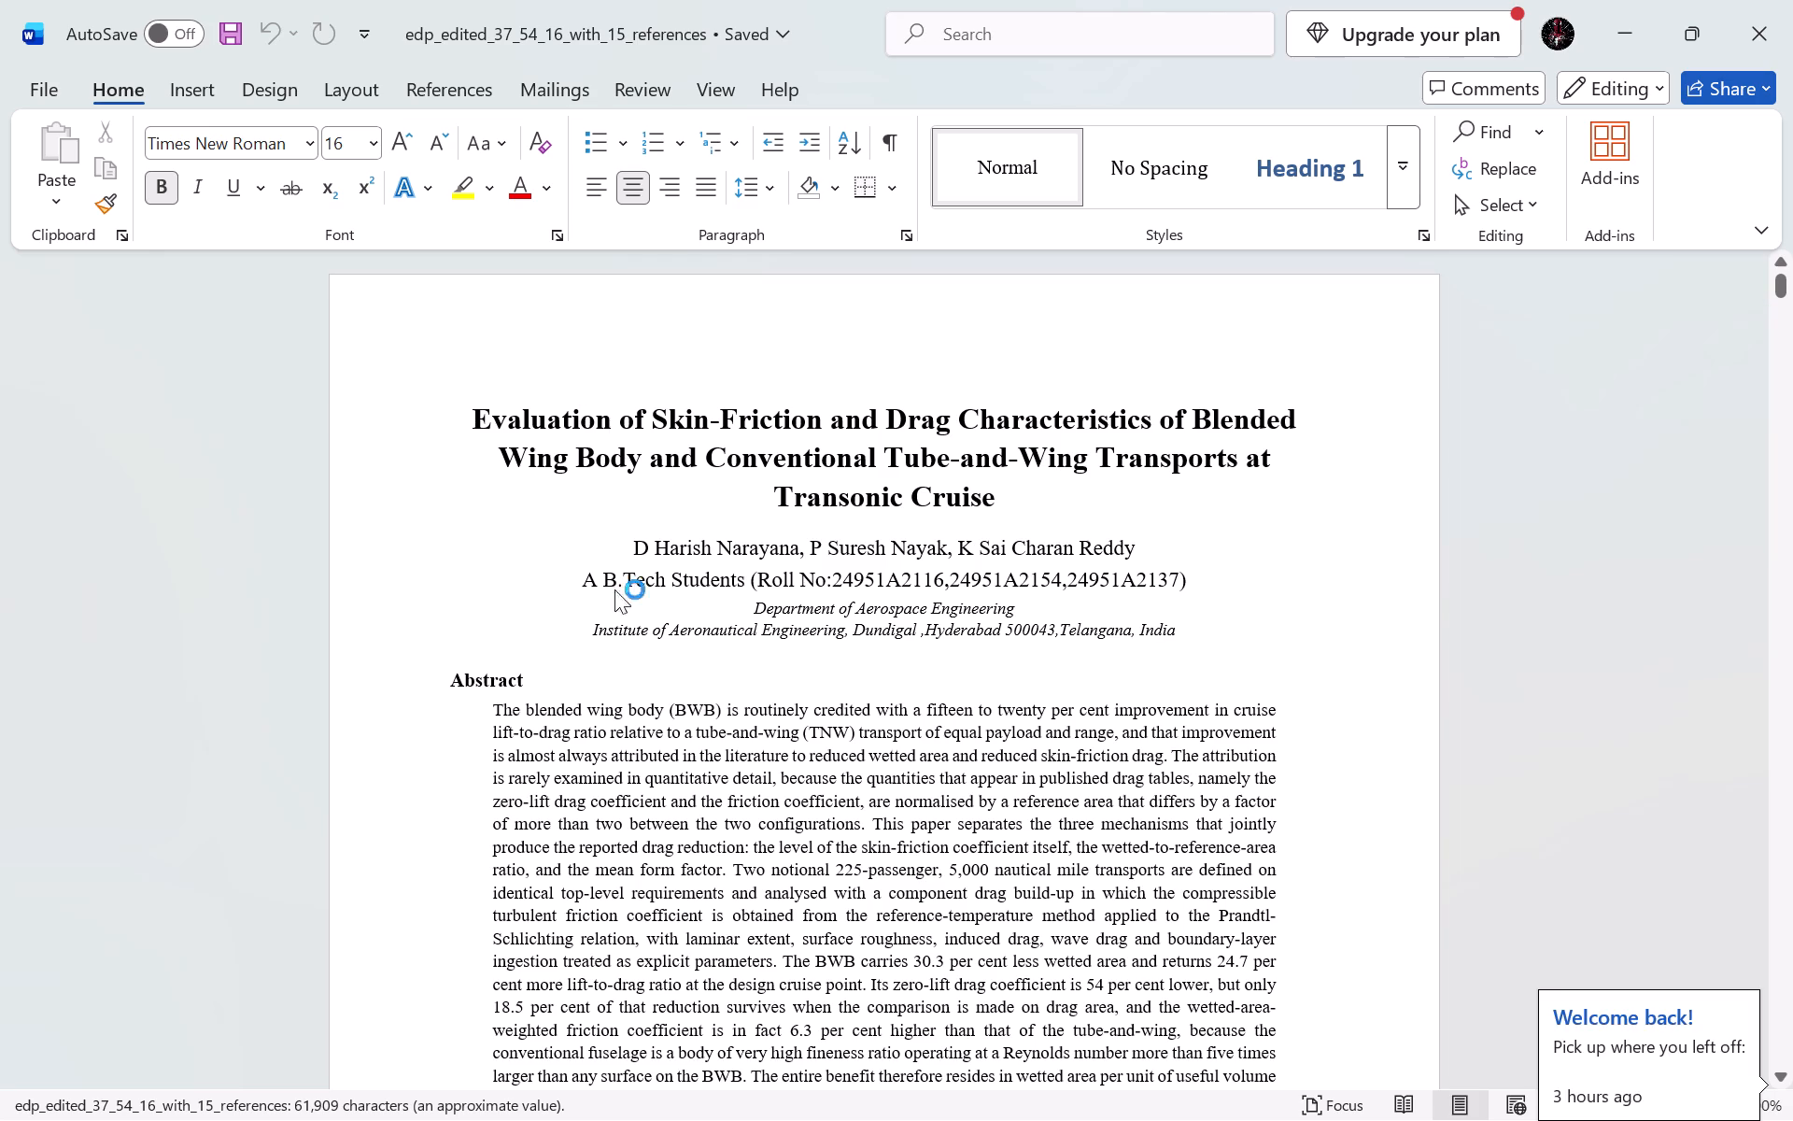
{"action": "scroll", "coordinate": [614, 589], "scroll_direction": "down", "scroll_amount": 1}
{"action": "scroll", "coordinate": [487, 503], "scroll_direction": "up", "scroll_amount": 1}
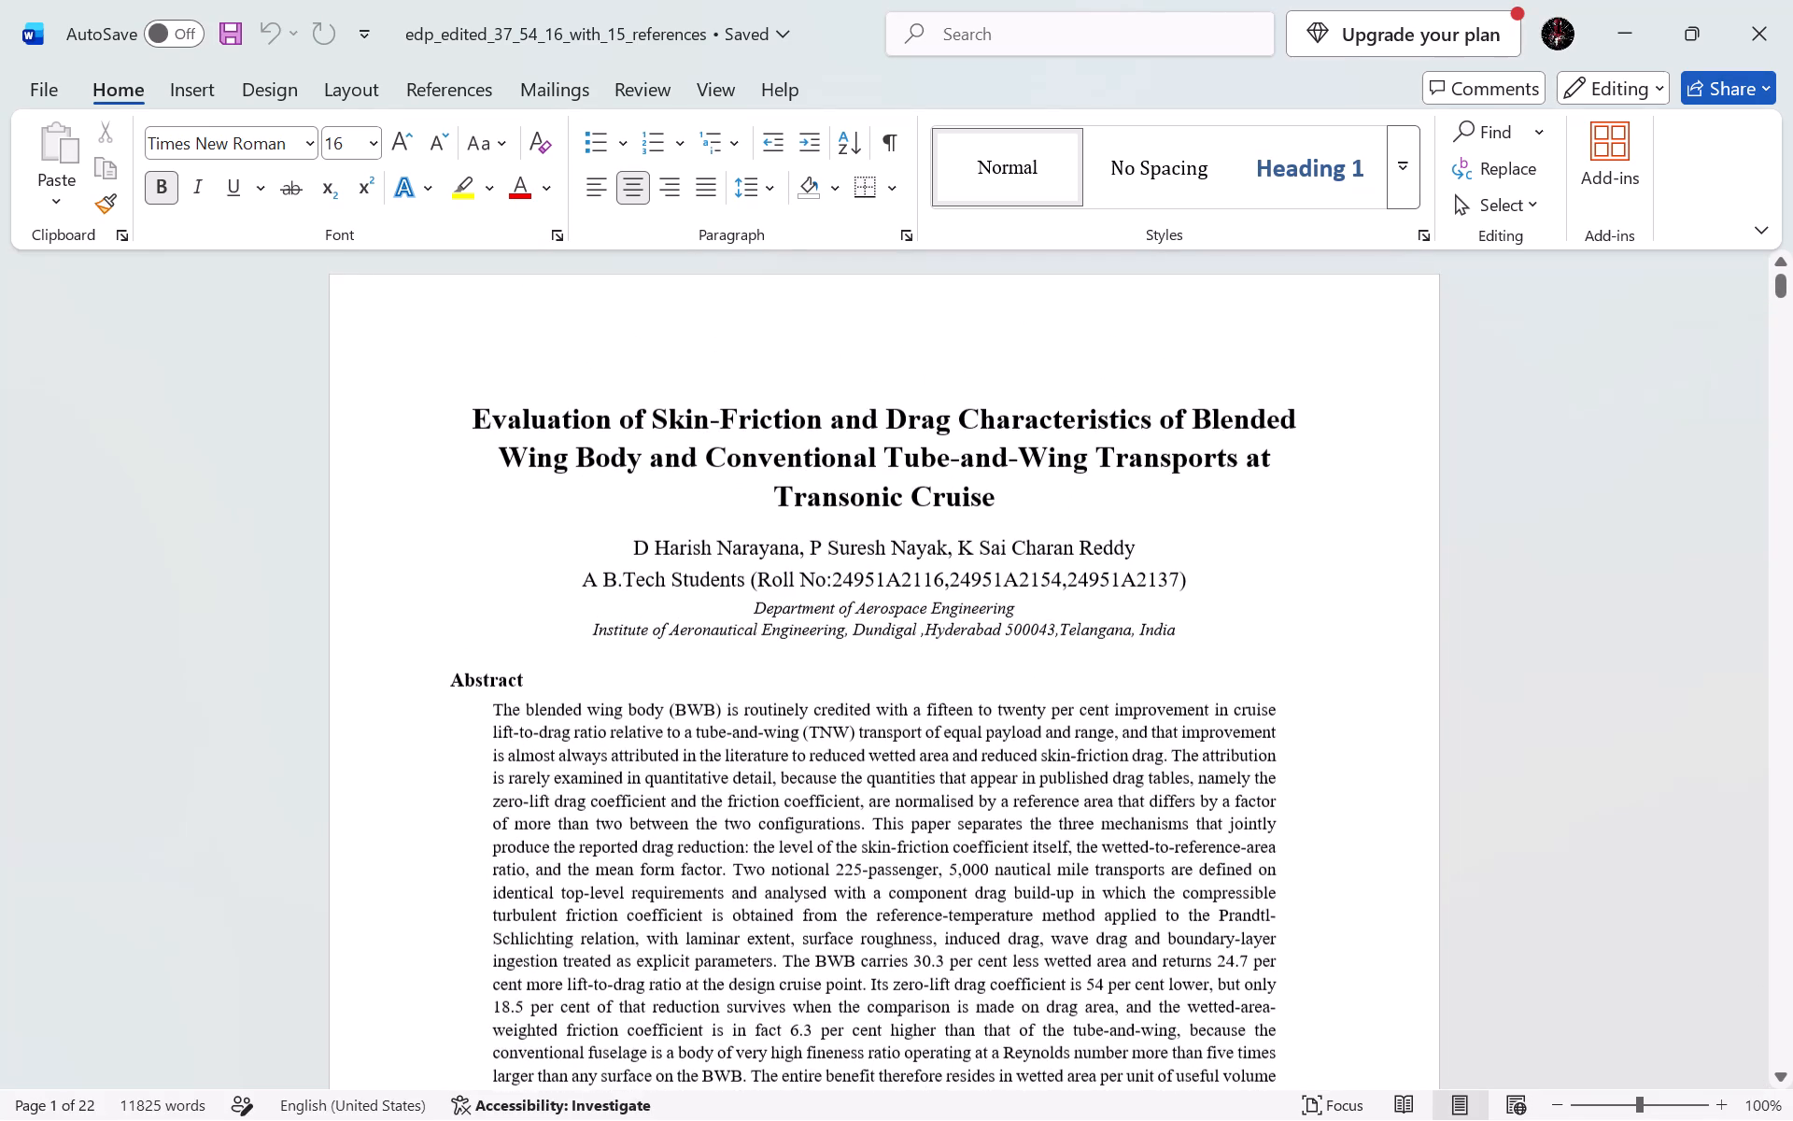
Copy the full paper title, "Evaluation of Skin-Friction and Drag Characteristics of Blended Wing Body and Conventional Tube-and-Wing Transports at Transonic Cruise".
{"action": "left_click_drag", "start_coordinate": [472, 428], "coordinate": [983, 504]}
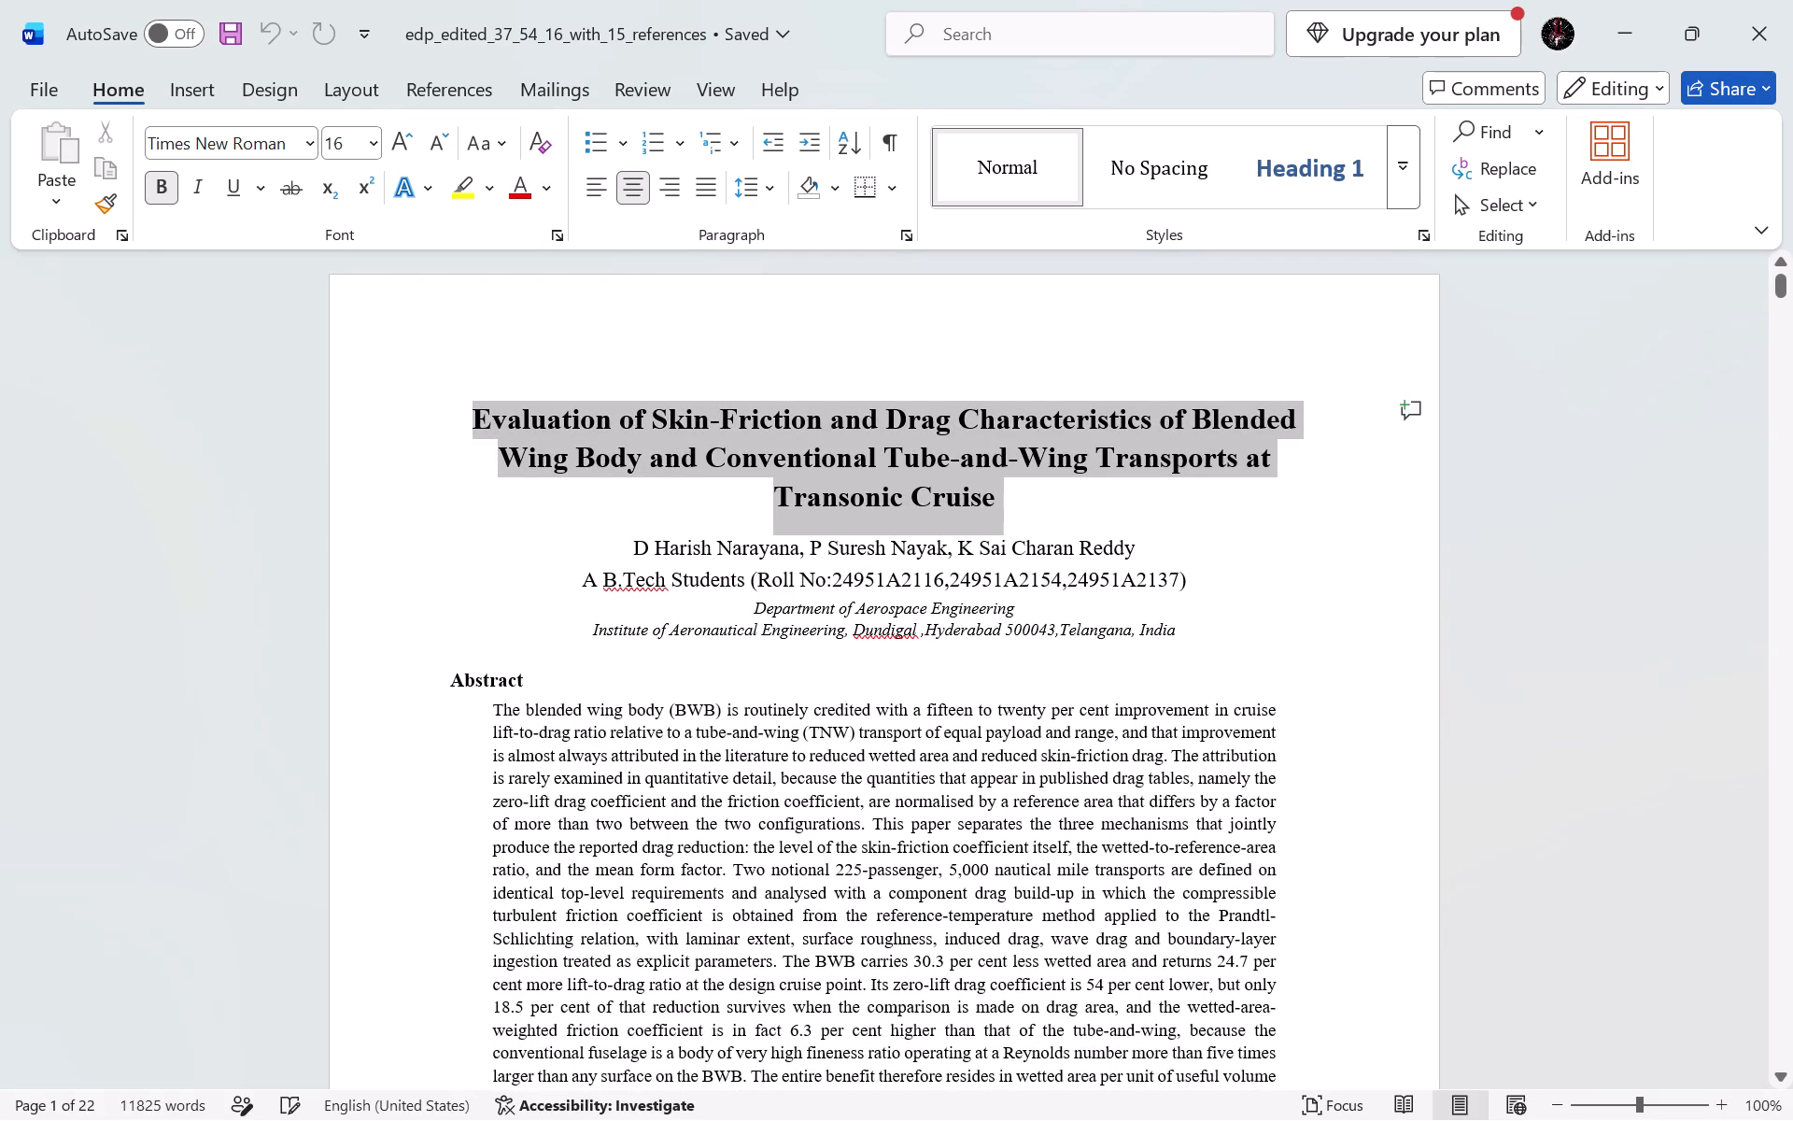
{"action": "left_click_drag", "start_coordinate": [983, 504], "coordinate": [984, 504]}
{"action": "key", "text": "ctrl+c"}
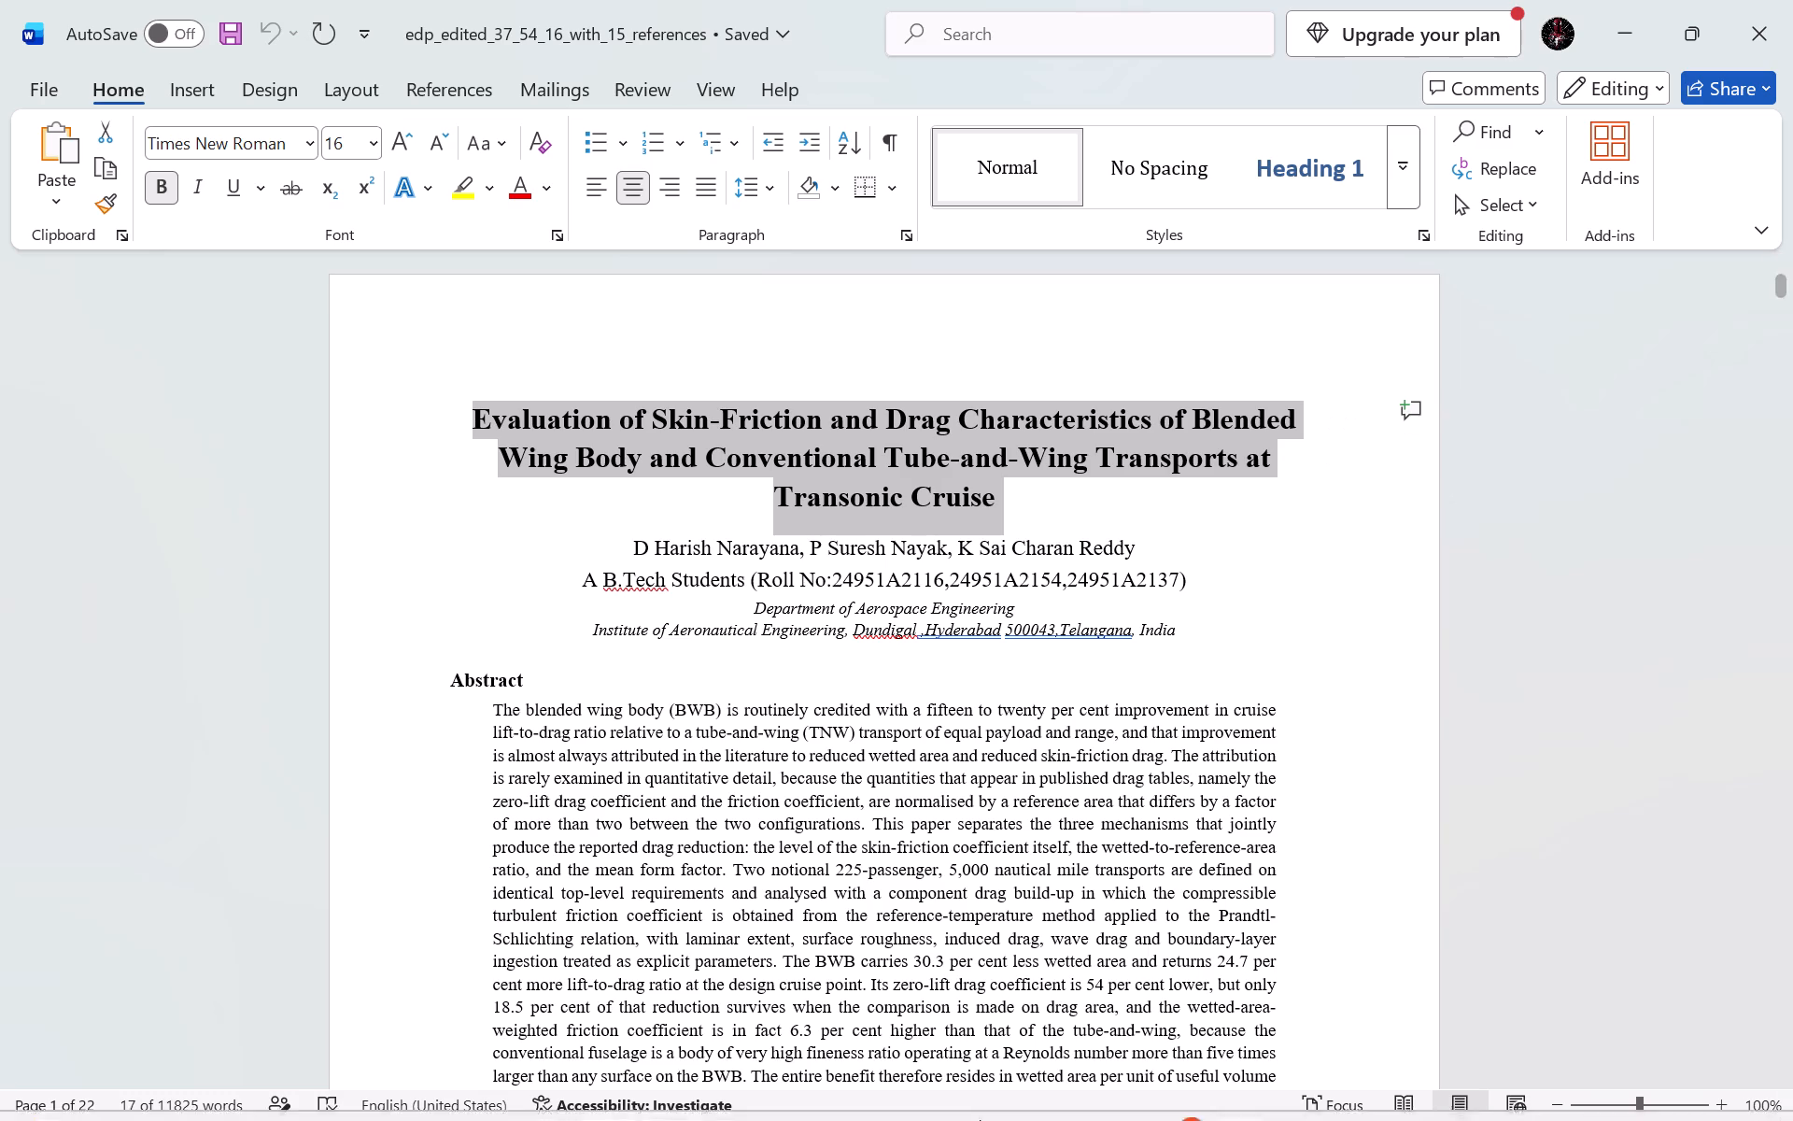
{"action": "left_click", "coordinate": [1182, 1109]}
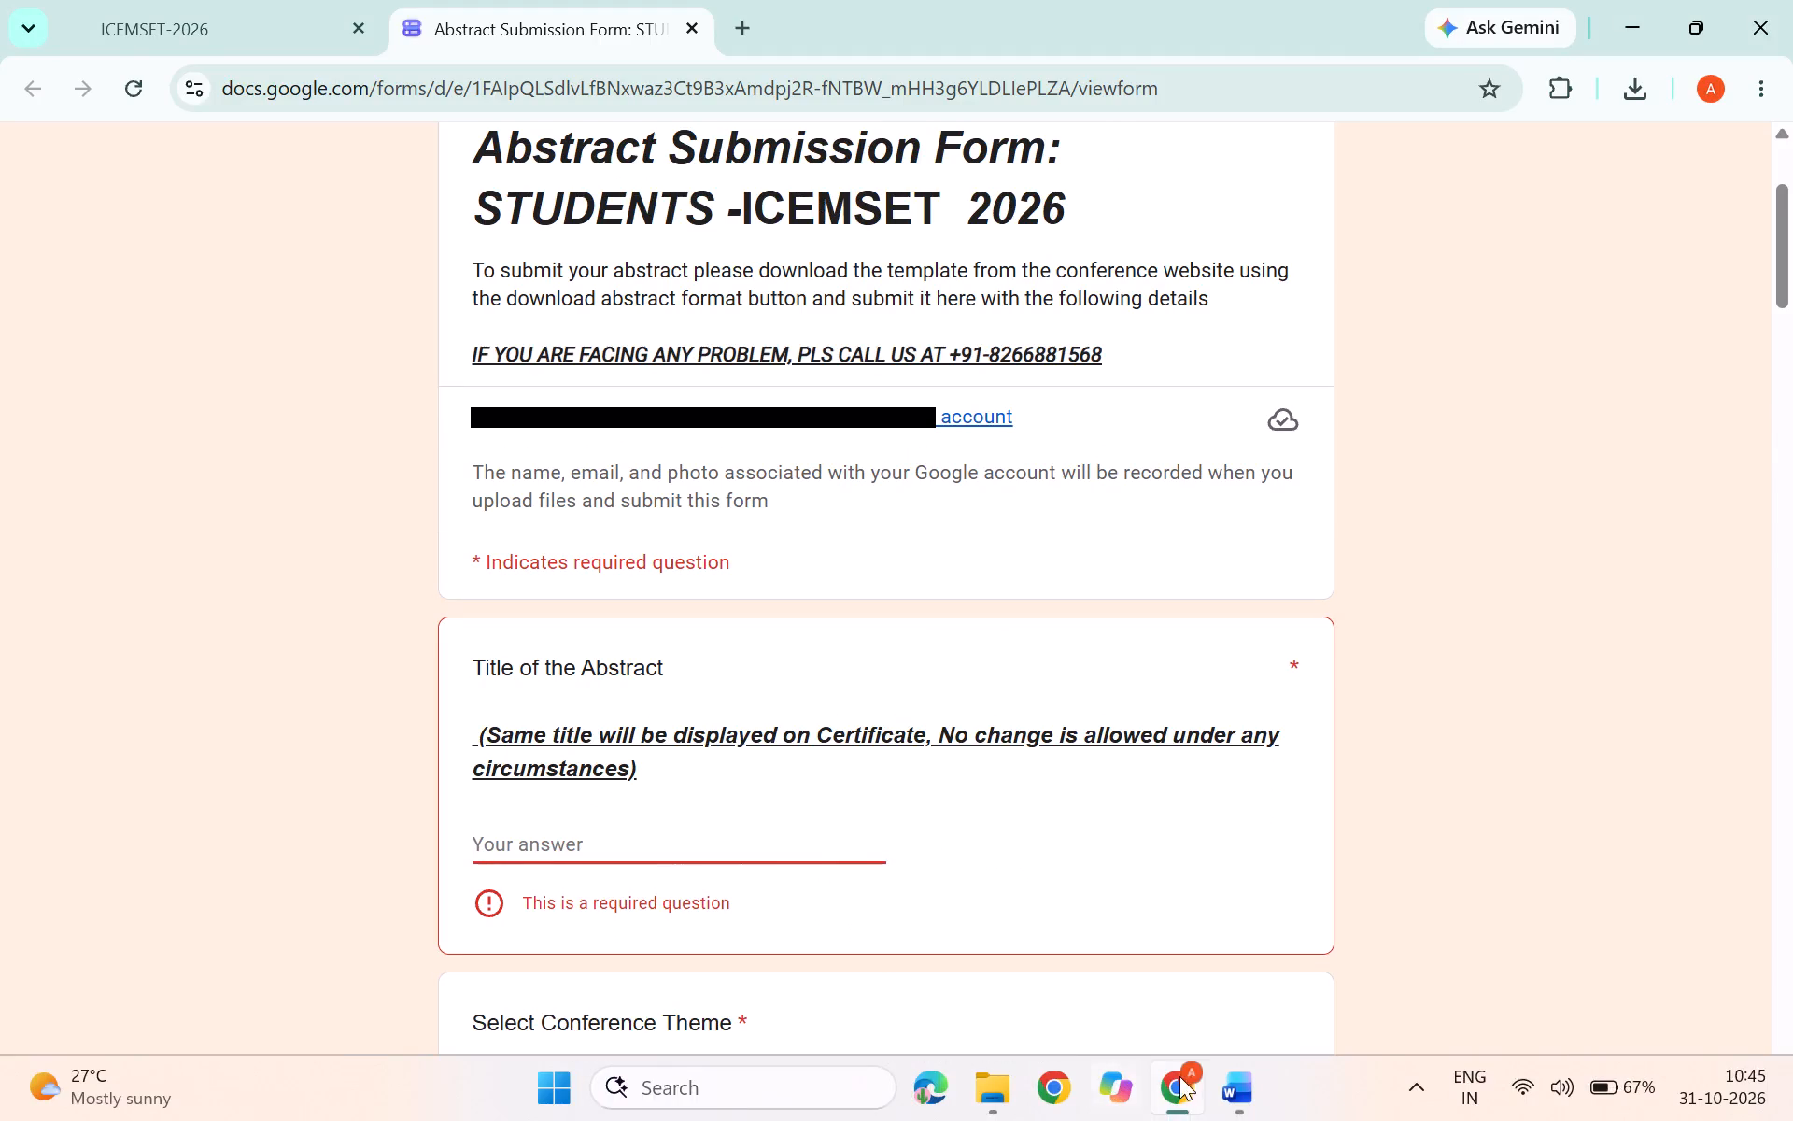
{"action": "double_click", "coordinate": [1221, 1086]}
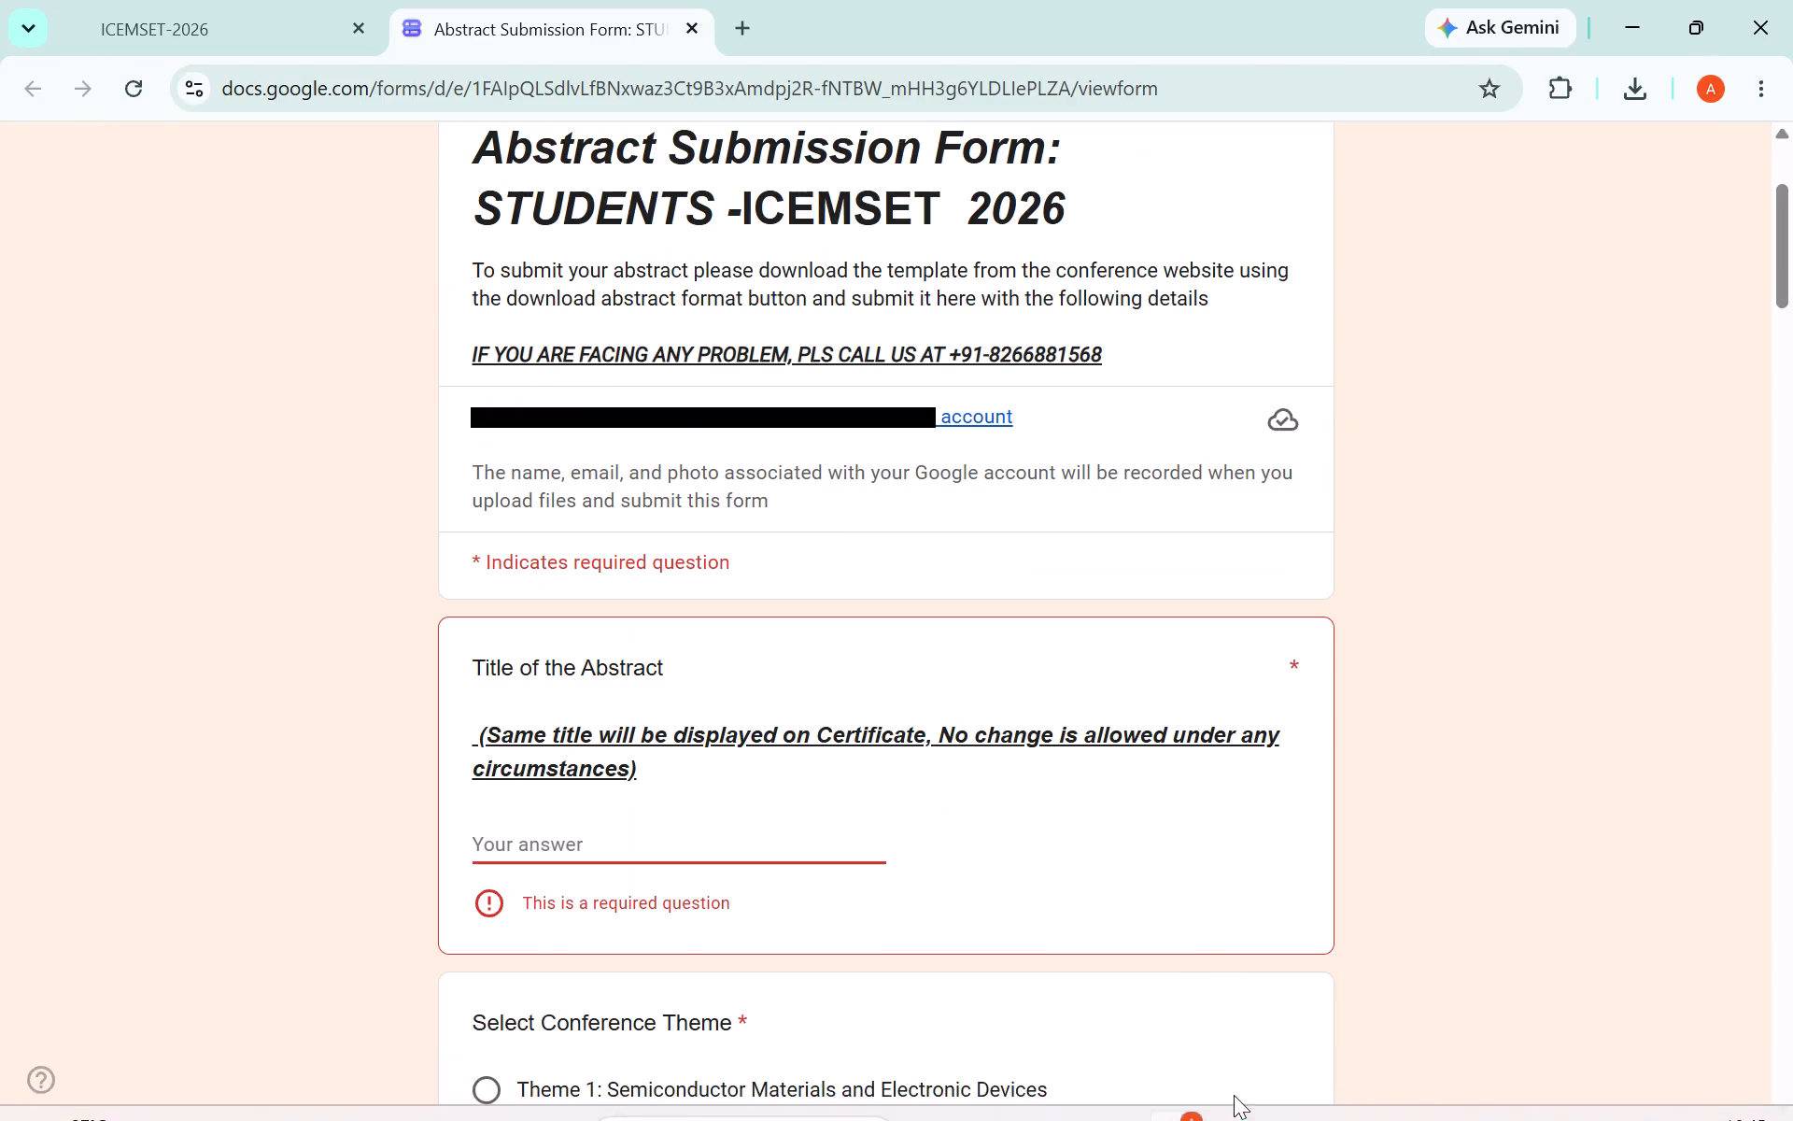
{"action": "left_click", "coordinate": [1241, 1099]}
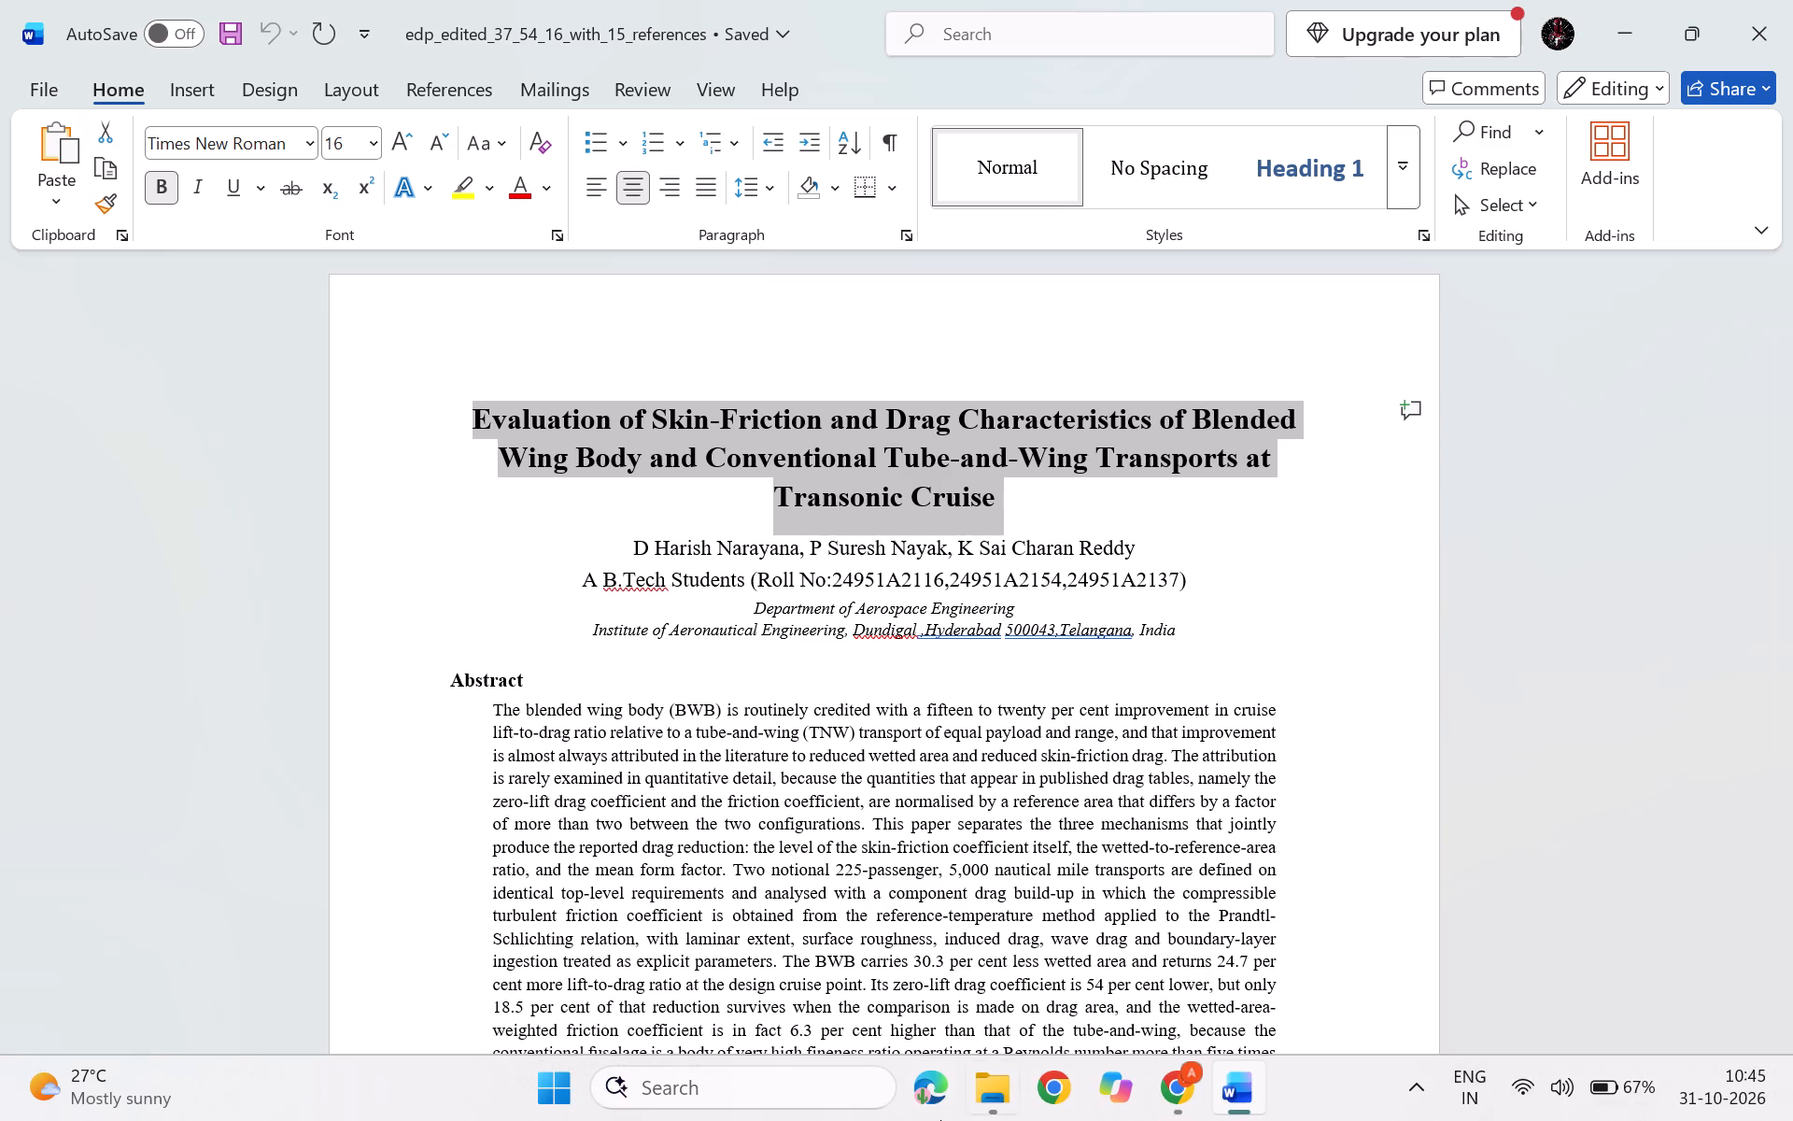
Switch to File Explorer and look through the recent files and the Documents folder for the research paper's files.
{"action": "left_click", "coordinate": [981, 1089]}
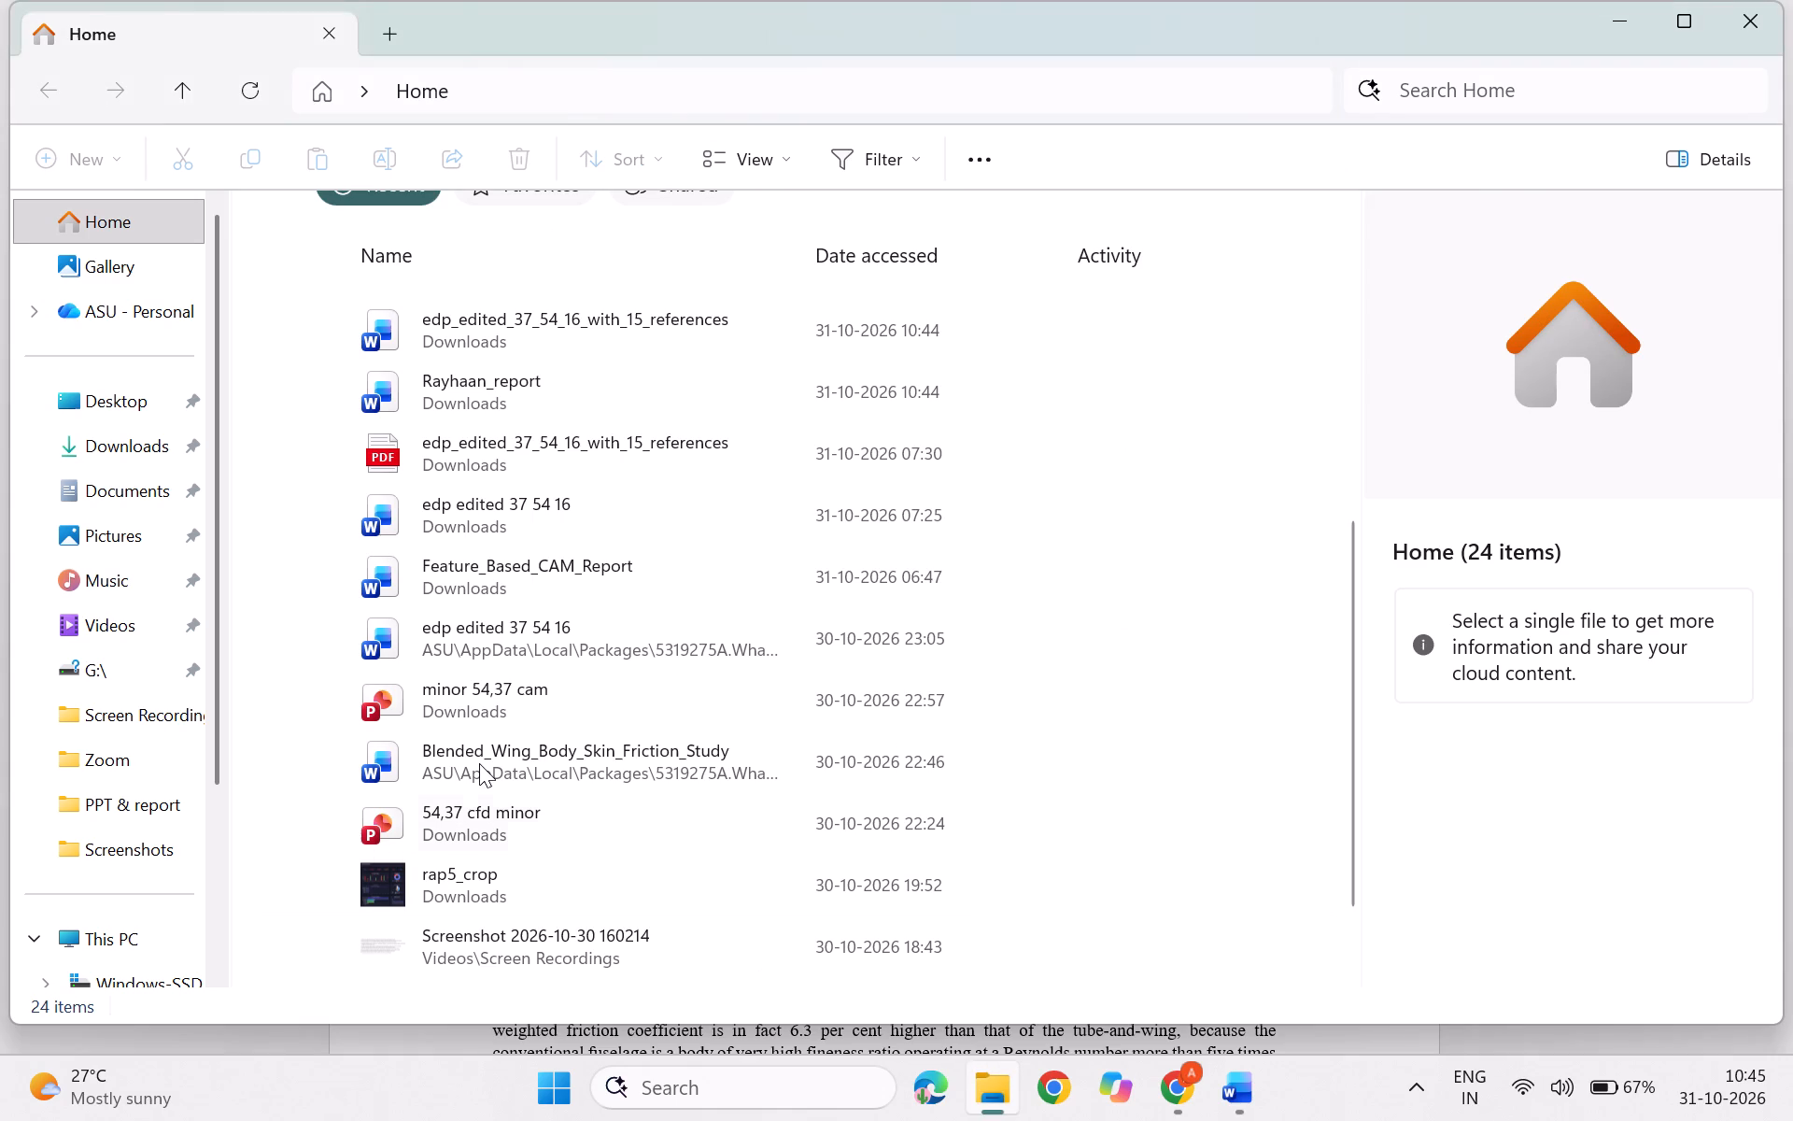
{"action": "scroll", "coordinate": [479, 763], "scroll_direction": "down", "scroll_amount": 3}
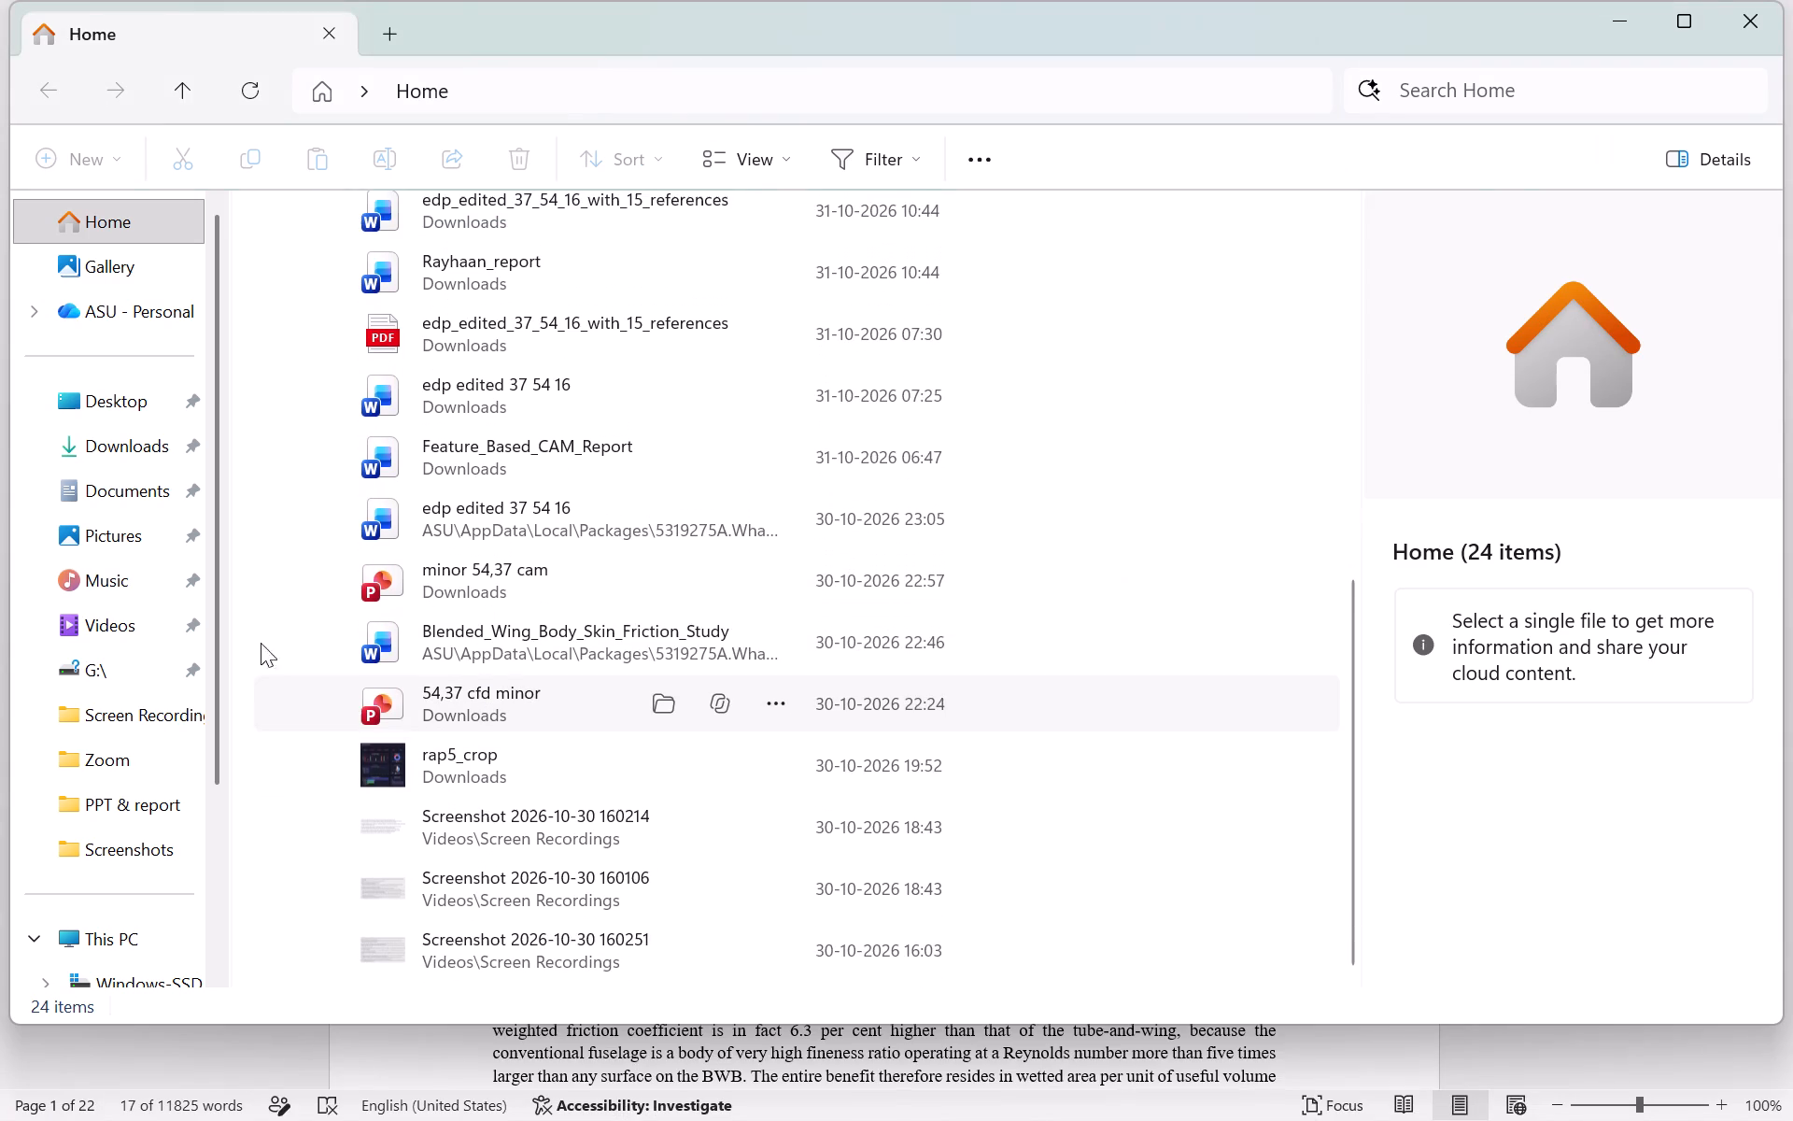
{"action": "left_click", "coordinate": [164, 478]}
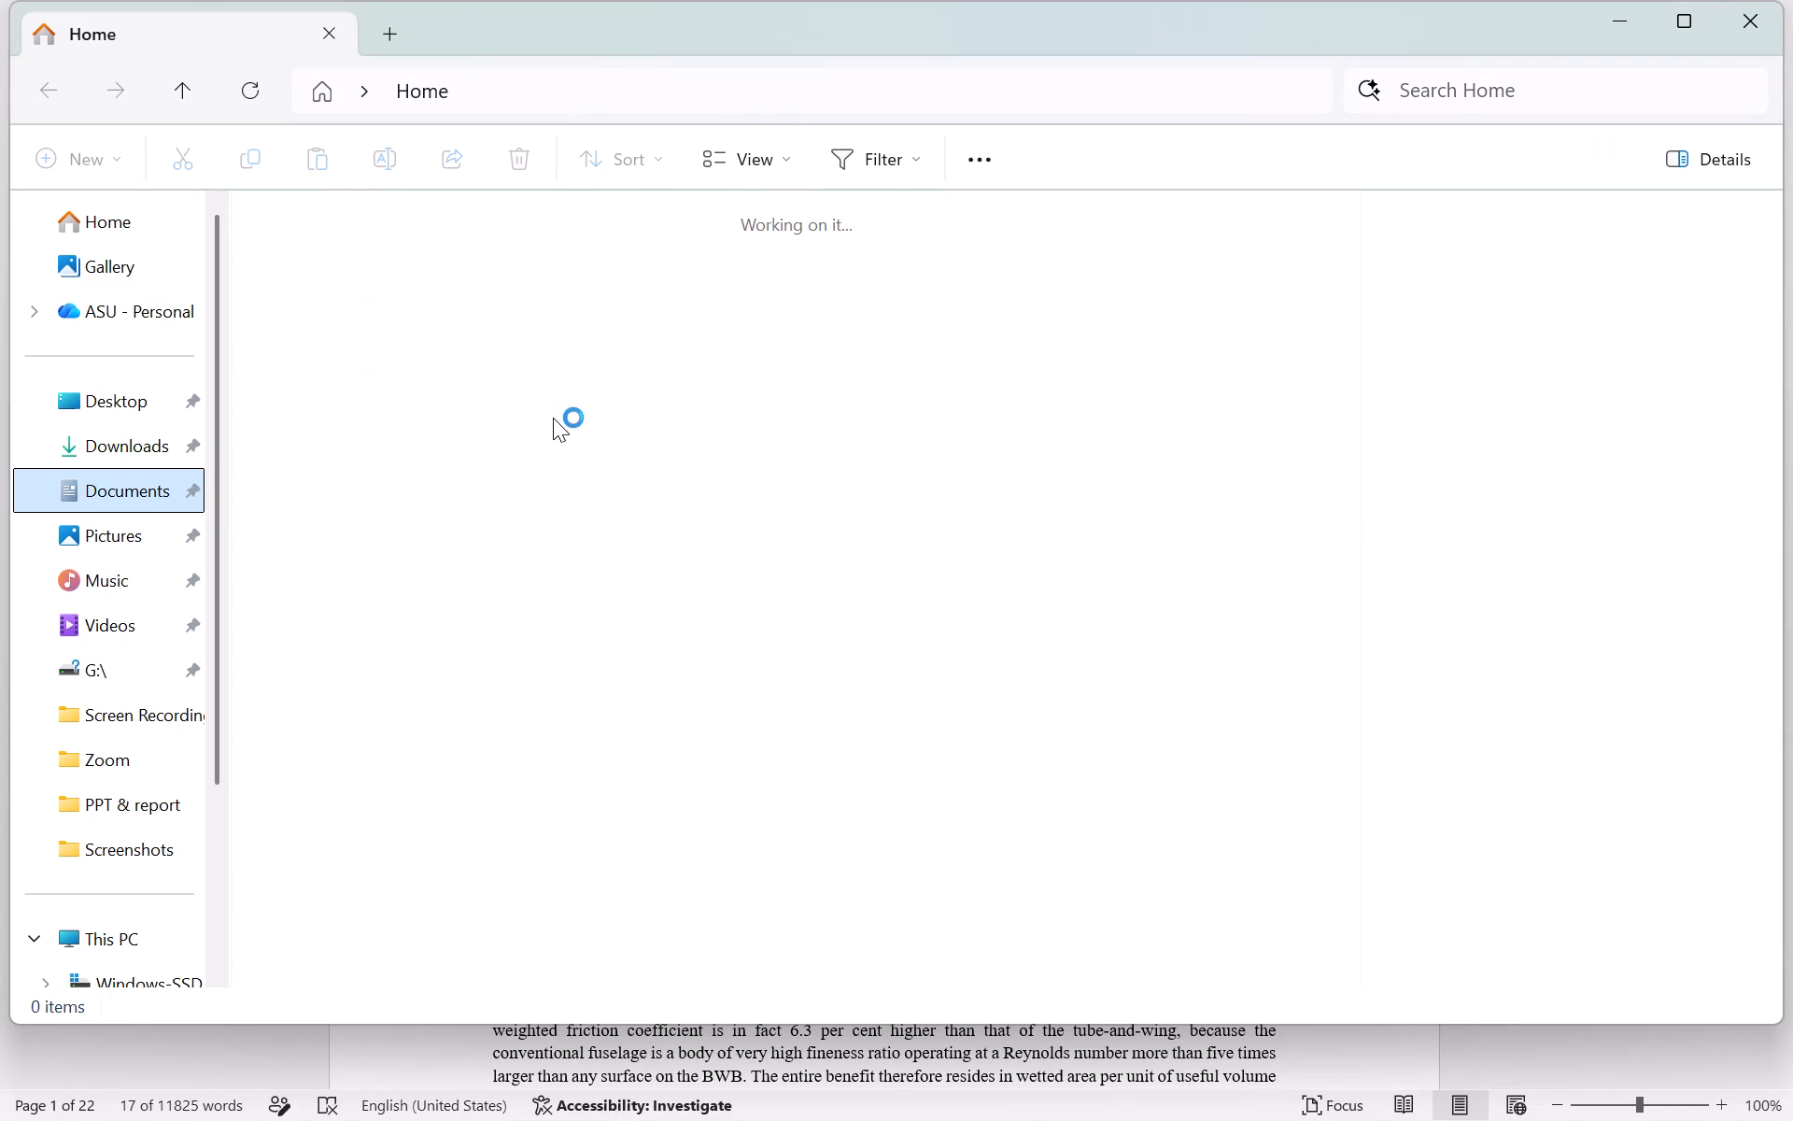
{"action": "scroll", "coordinate": [553, 418], "scroll_direction": "down", "scroll_amount": 2}
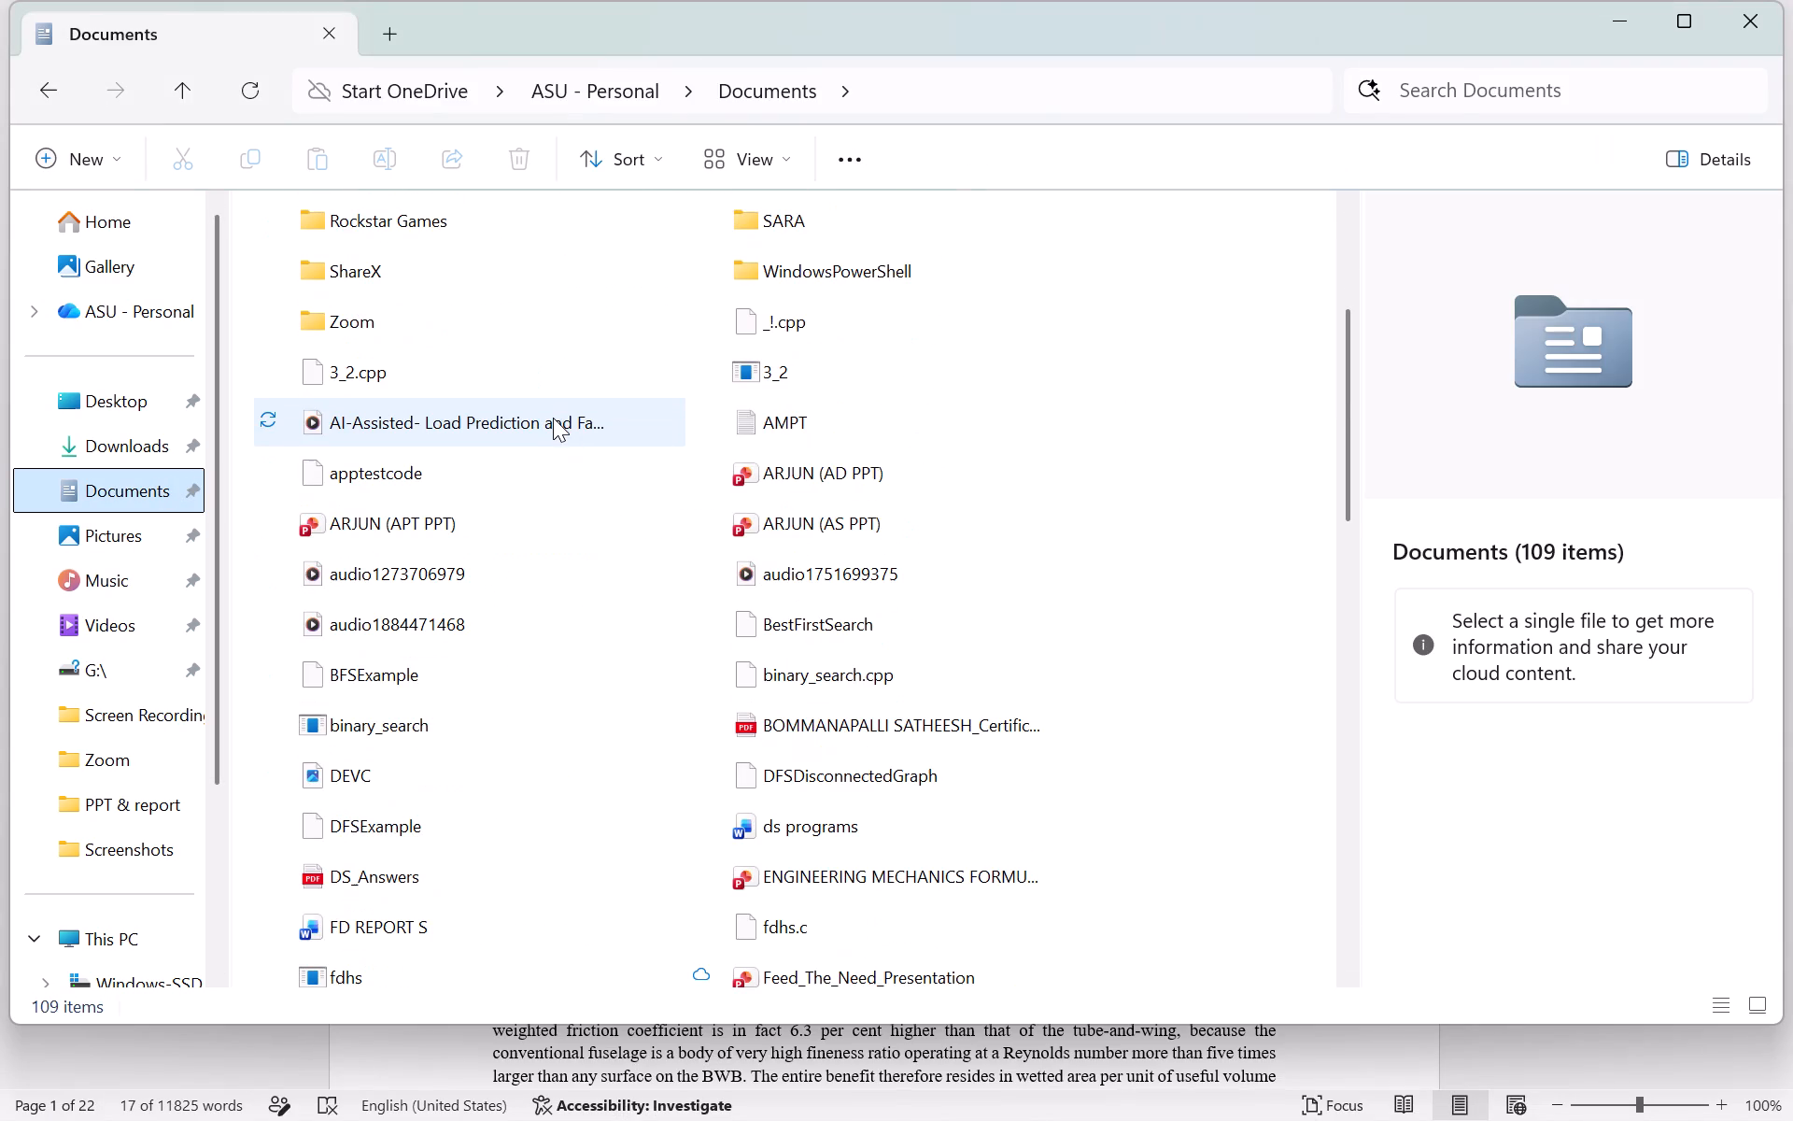
{"action": "scroll", "coordinate": [553, 418], "scroll_direction": "down", "scroll_amount": 5}
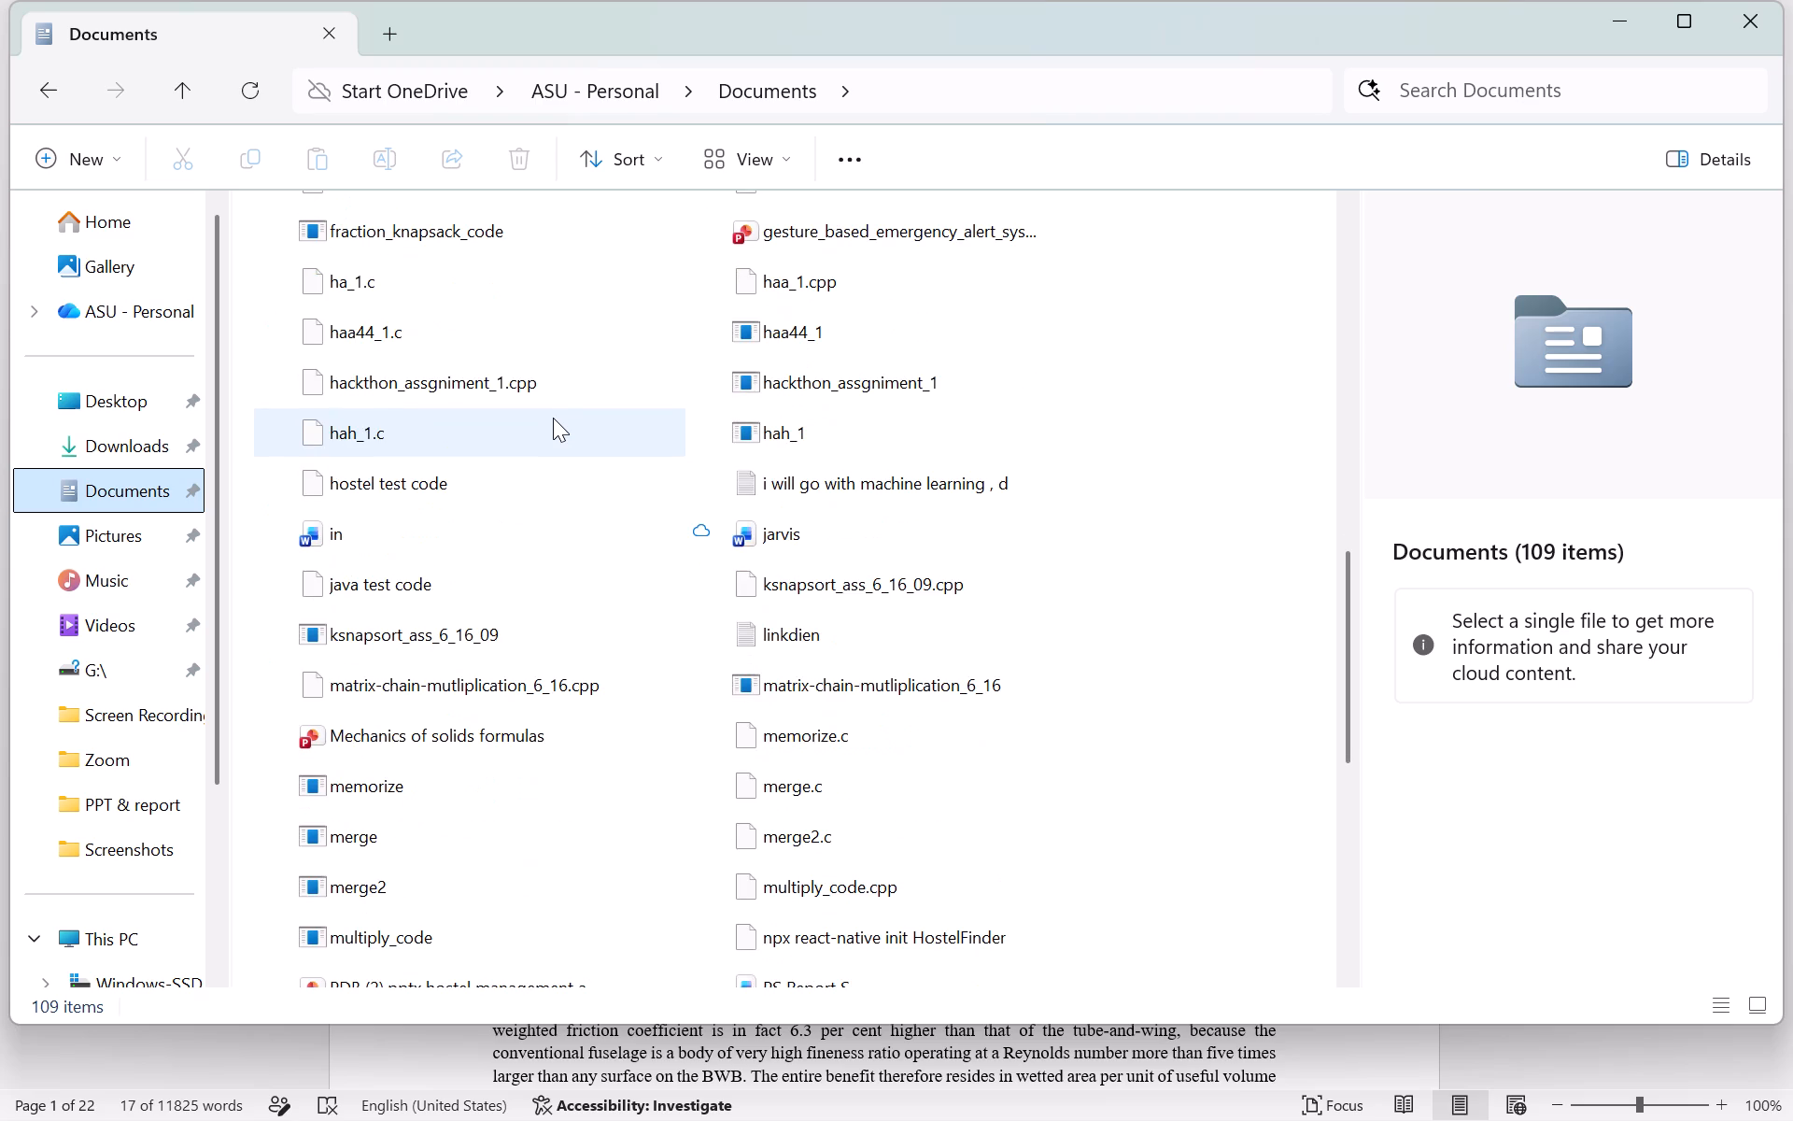
Look through the Downloads folder, from this month's files back to early September, for files related to the research paper.
{"action": "left_click", "coordinate": [89, 452]}
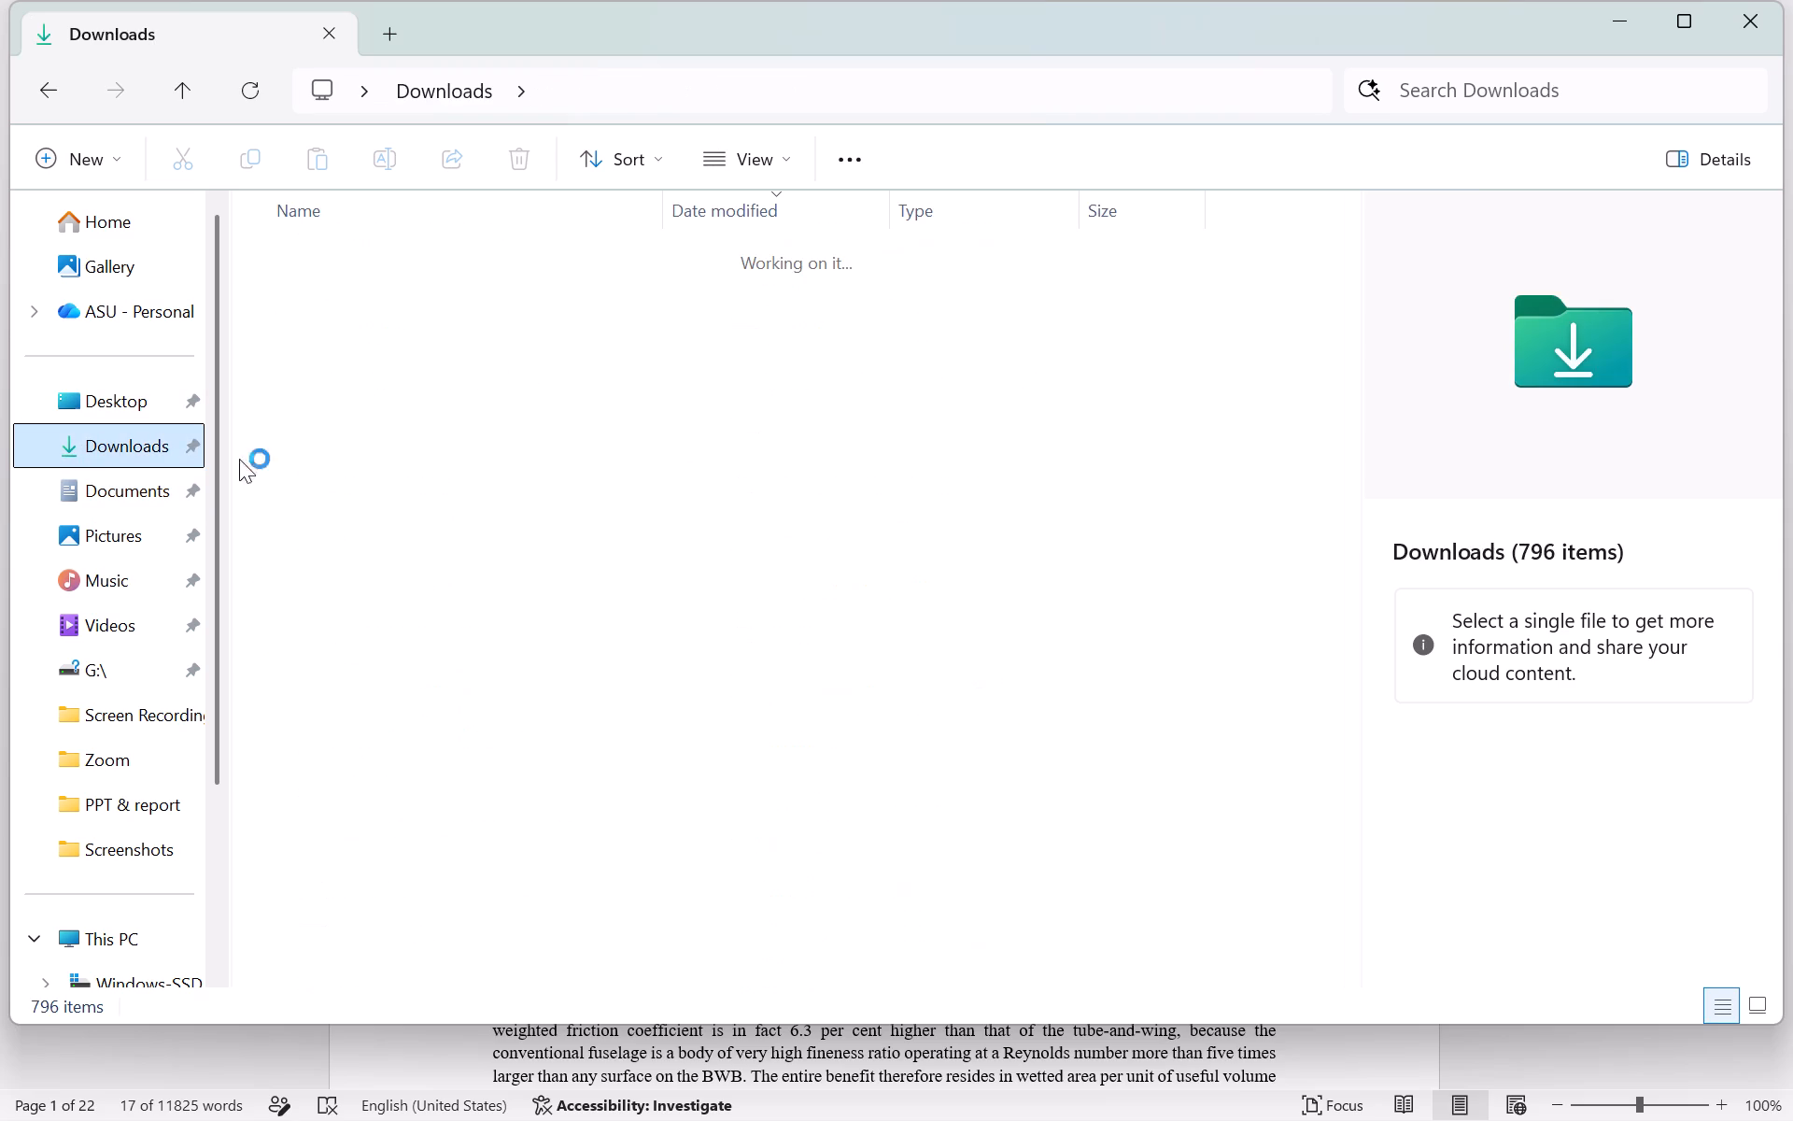
{"action": "scroll", "coordinate": [697, 631], "scroll_direction": "down", "scroll_amount": 7}
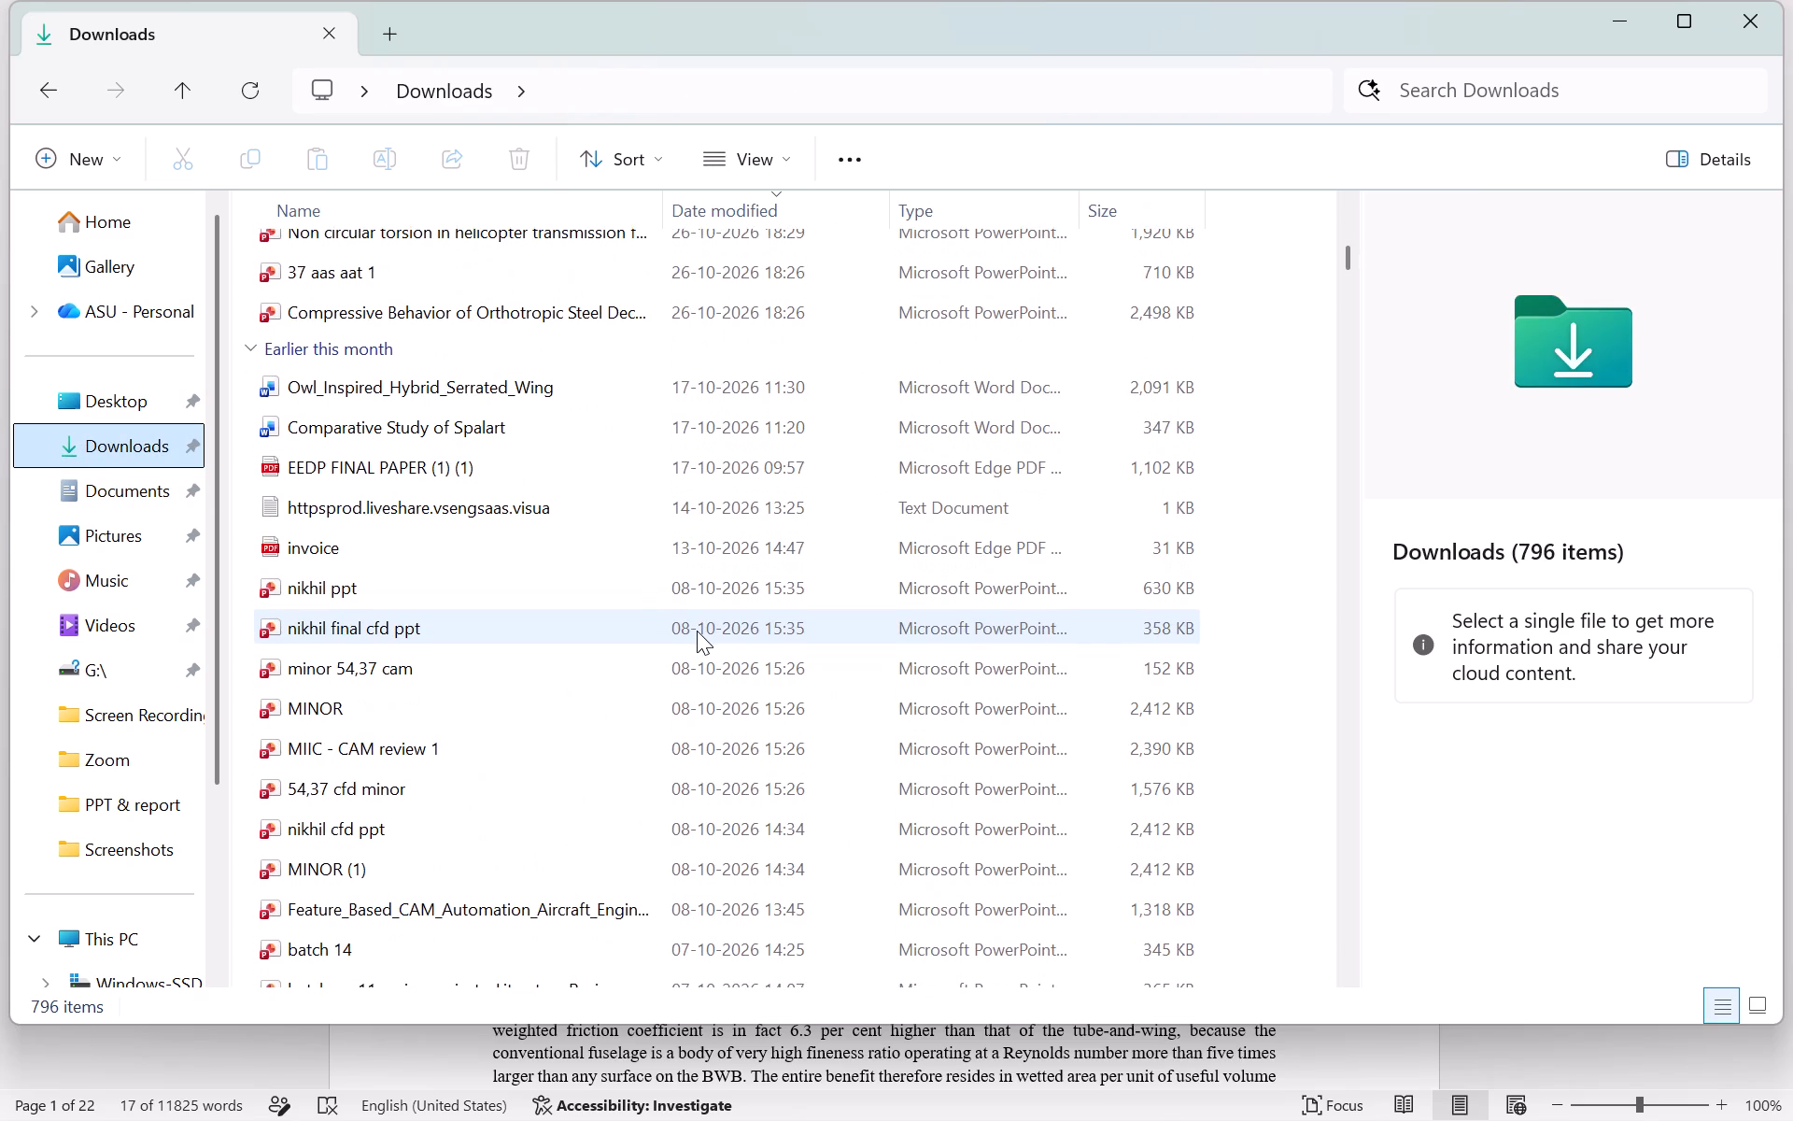
{"action": "scroll", "coordinate": [697, 631], "scroll_direction": "down", "scroll_amount": 3}
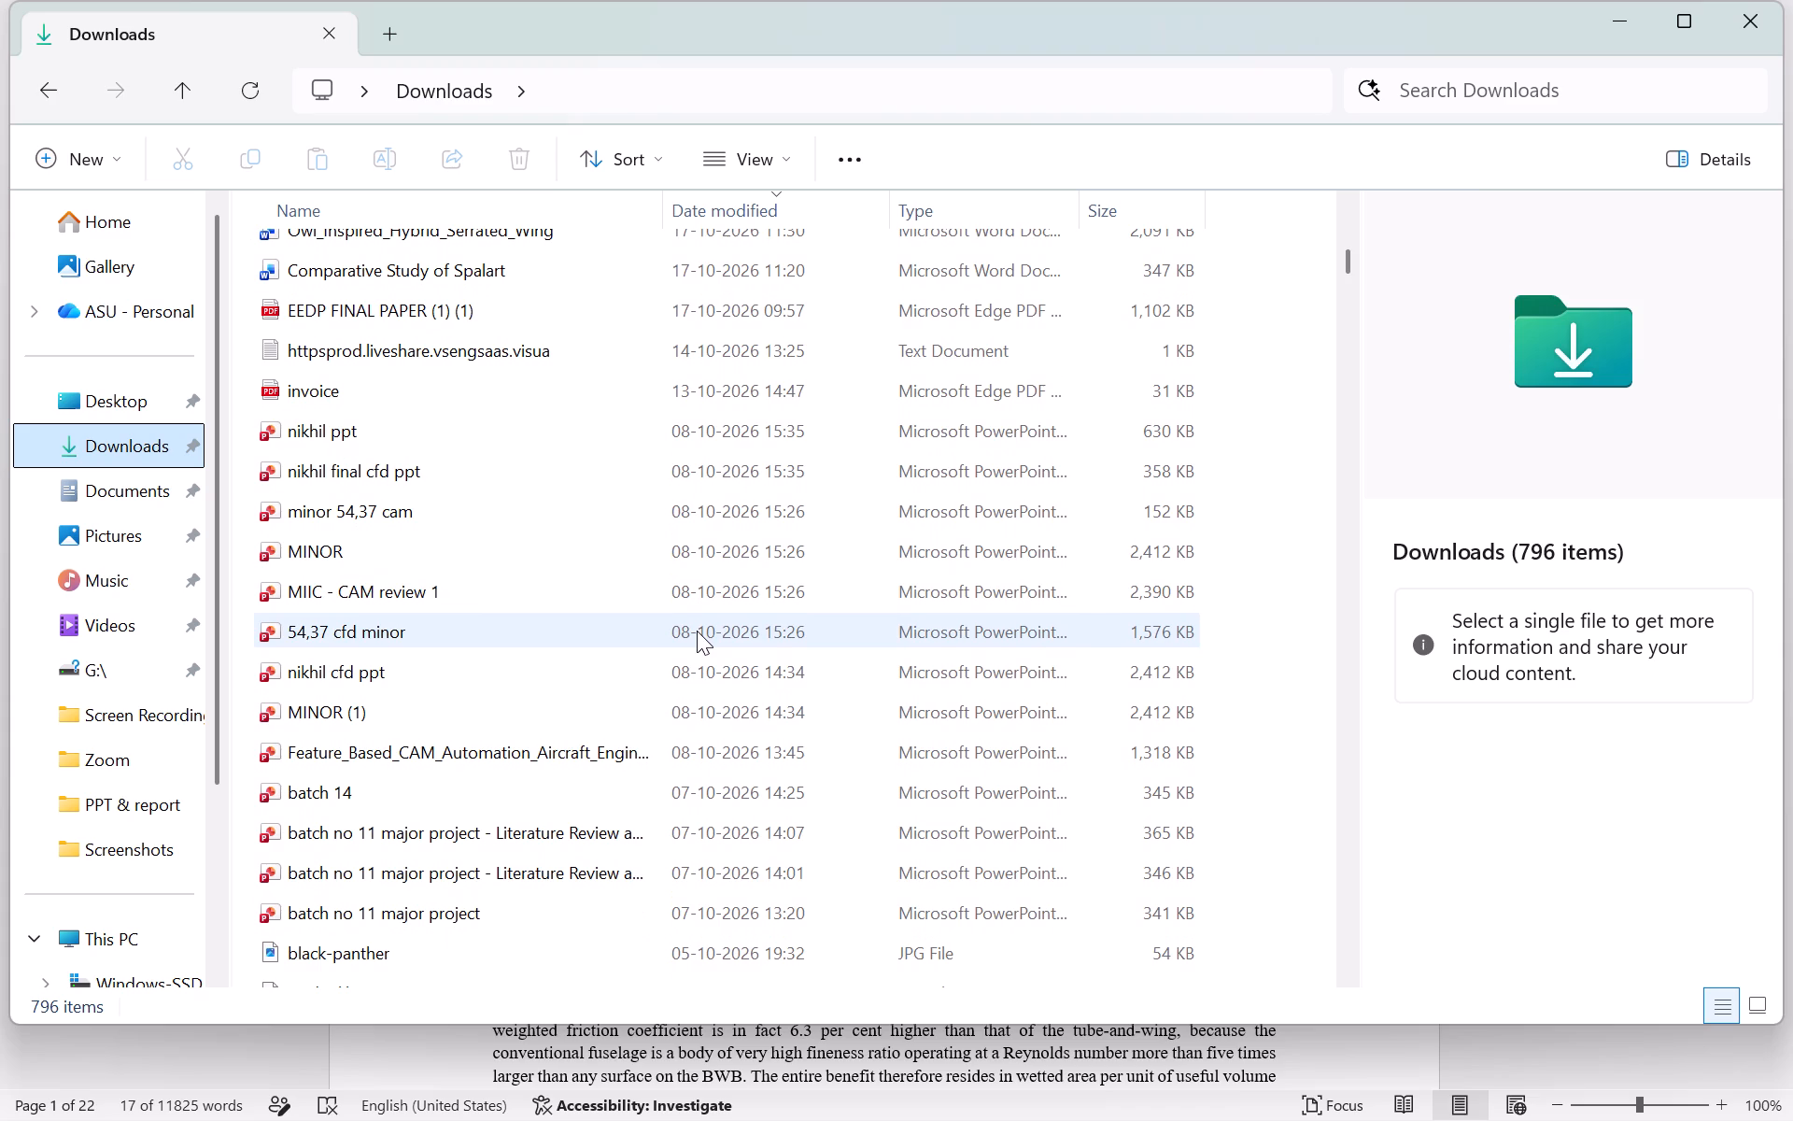
{"action": "scroll", "coordinate": [697, 631], "scroll_direction": "down", "scroll_amount": 3}
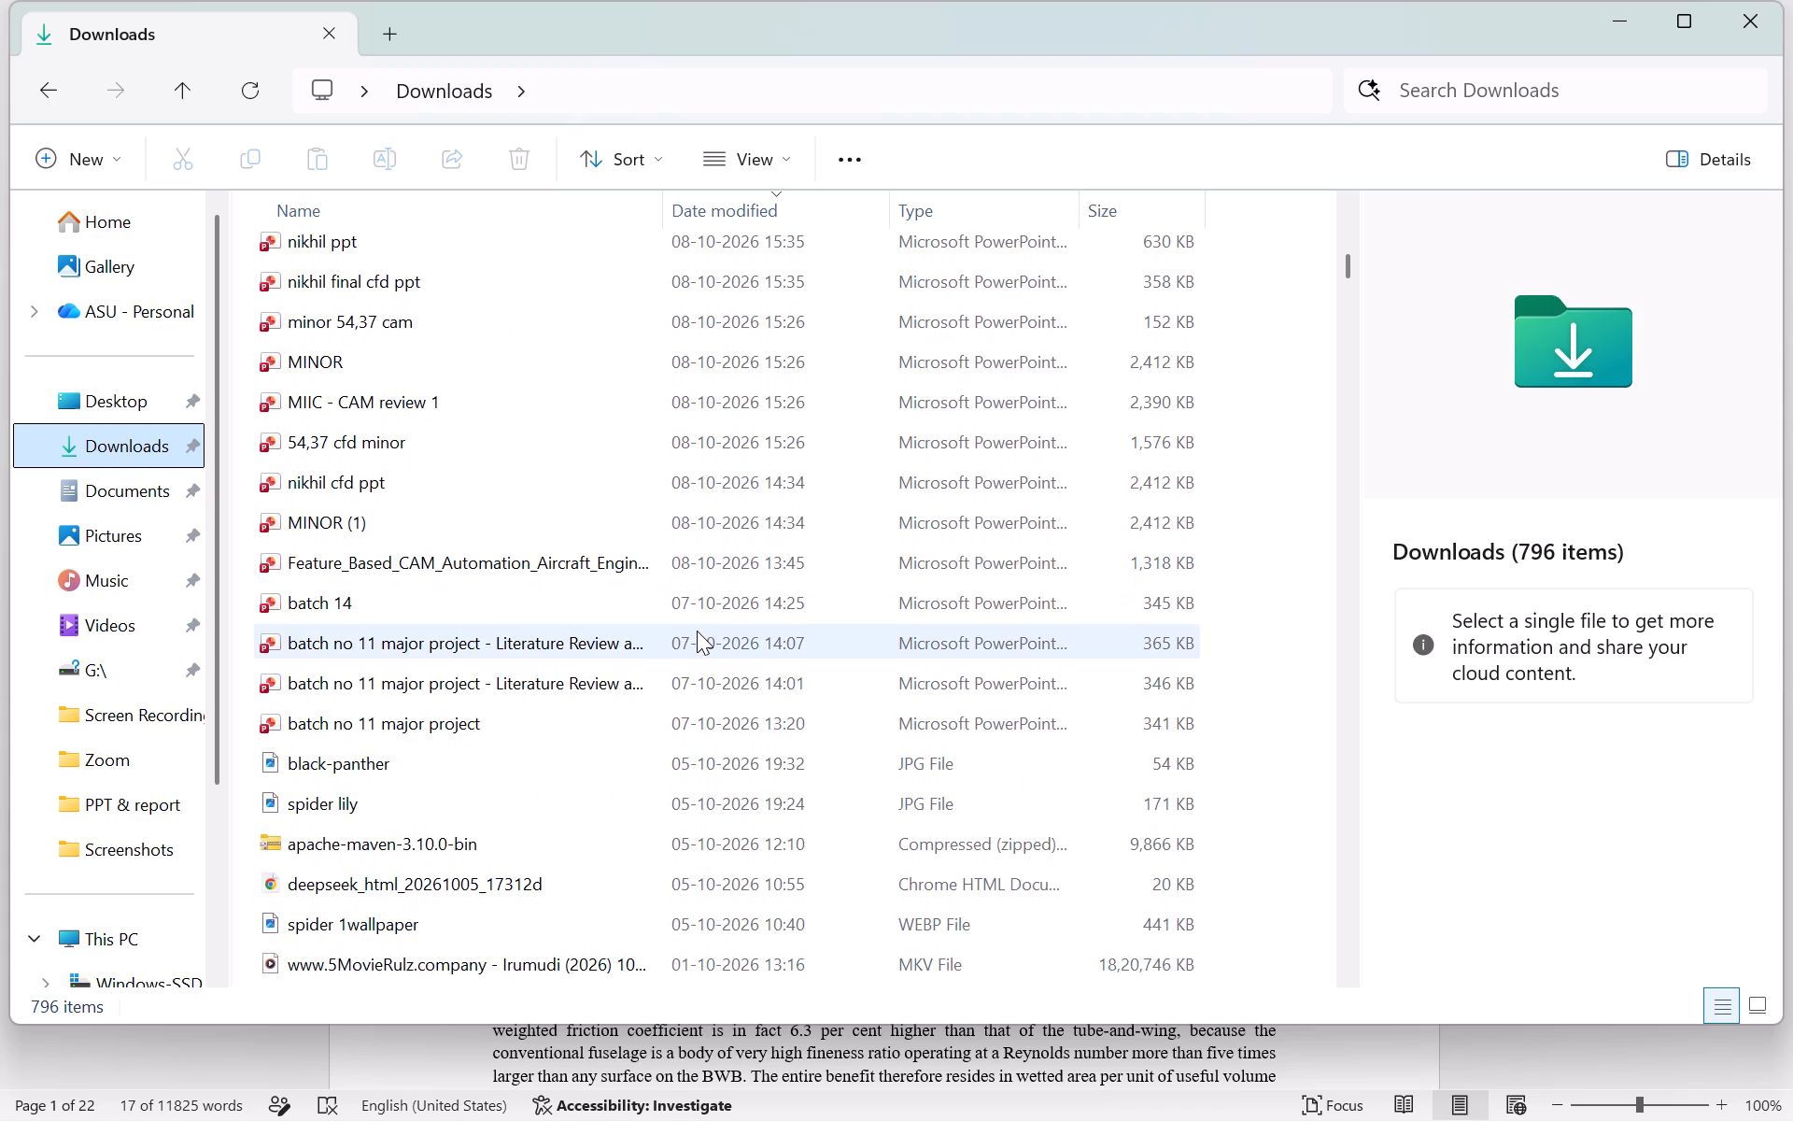
{"action": "scroll", "coordinate": [697, 631], "scroll_direction": "down", "scroll_amount": 1}
{"action": "scroll", "coordinate": [607, 653], "scroll_direction": "down", "scroll_amount": 4}
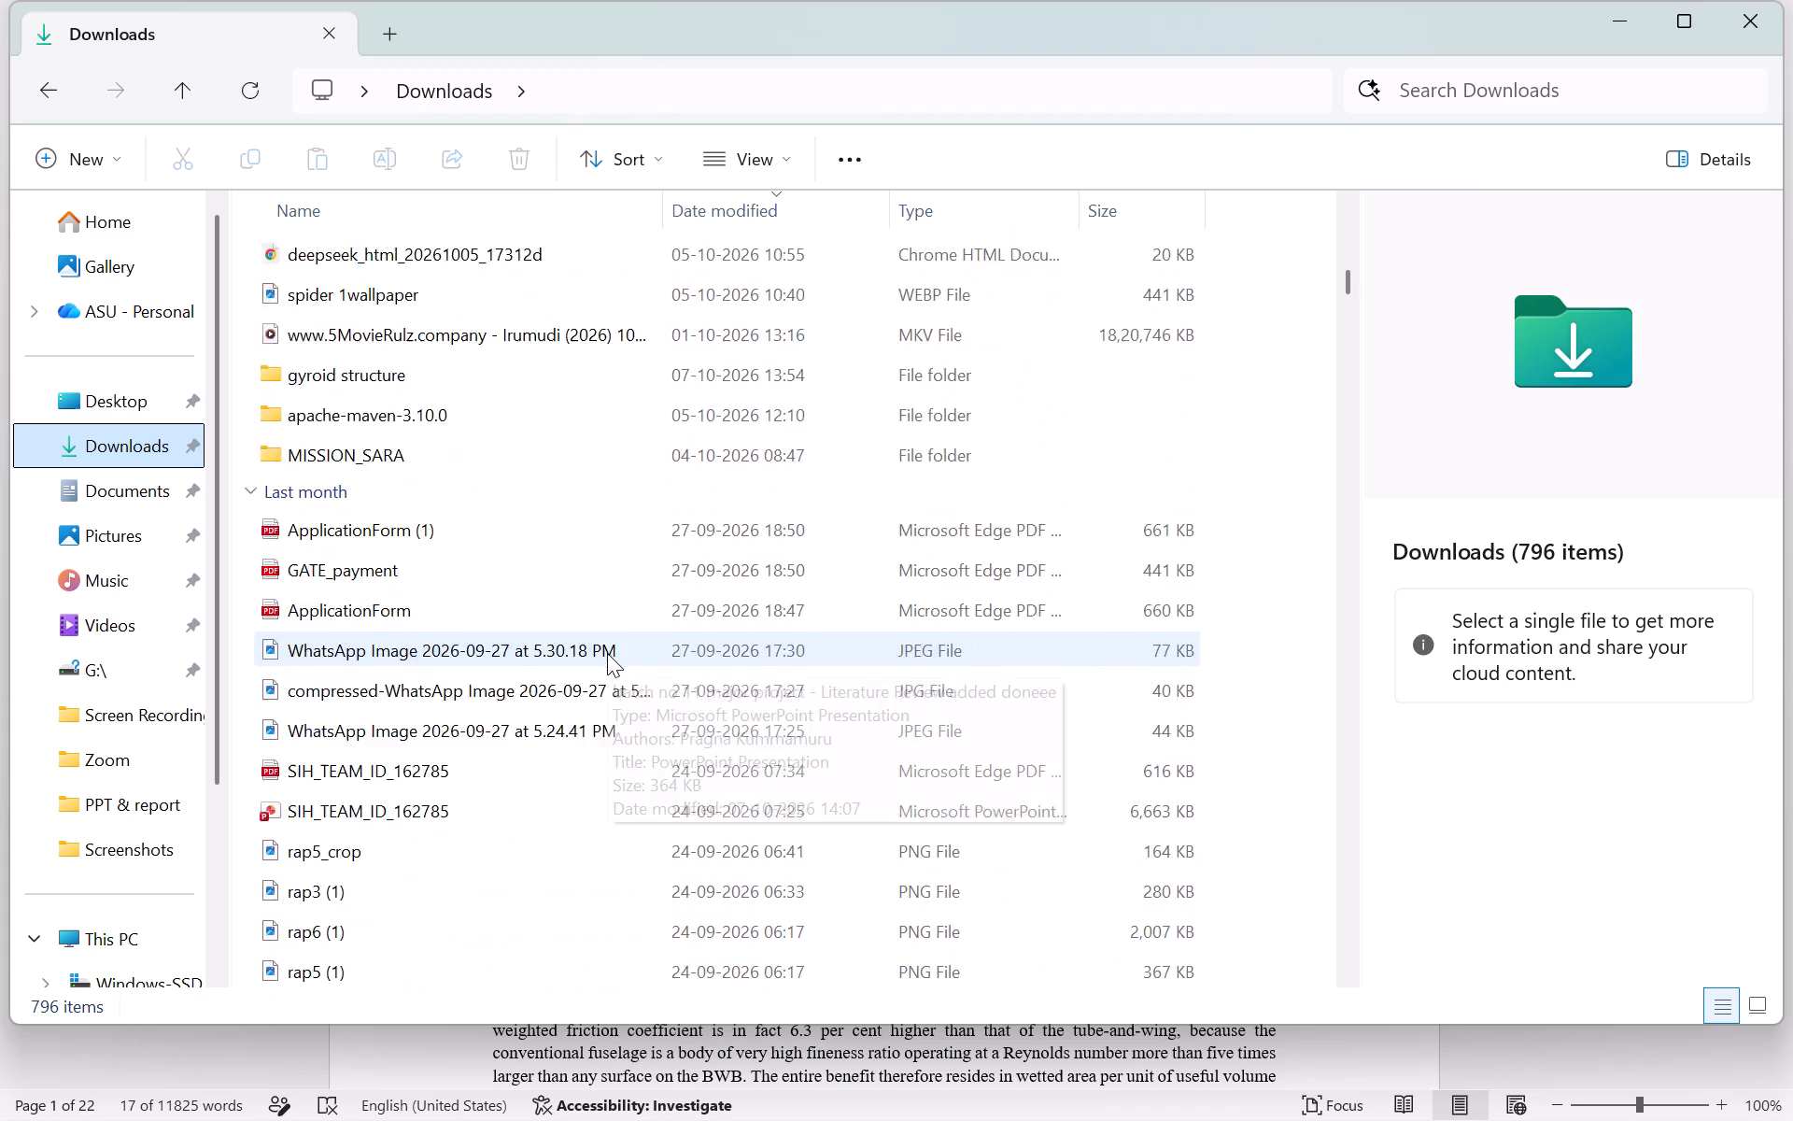
{"action": "scroll", "coordinate": [607, 653], "scroll_direction": "down", "scroll_amount": 6}
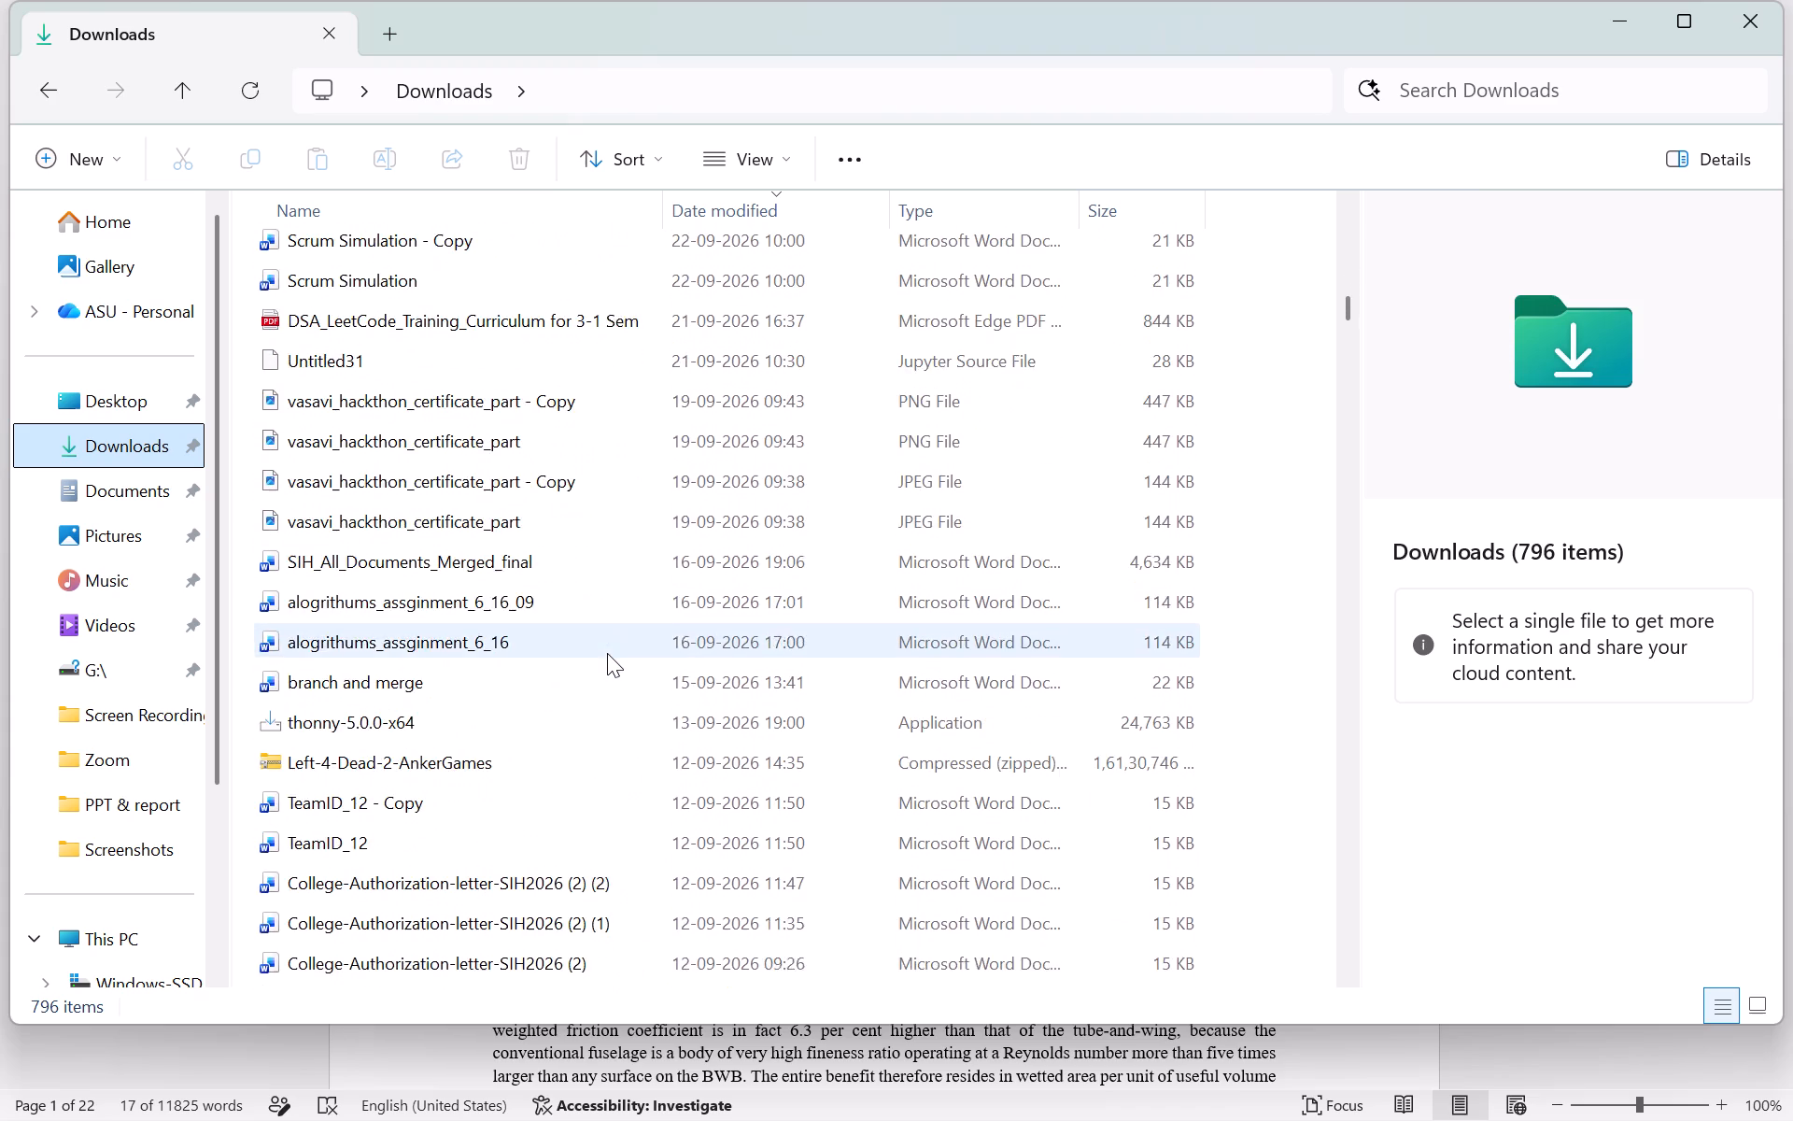
{"action": "scroll", "coordinate": [607, 653], "scroll_direction": "down", "scroll_amount": 6}
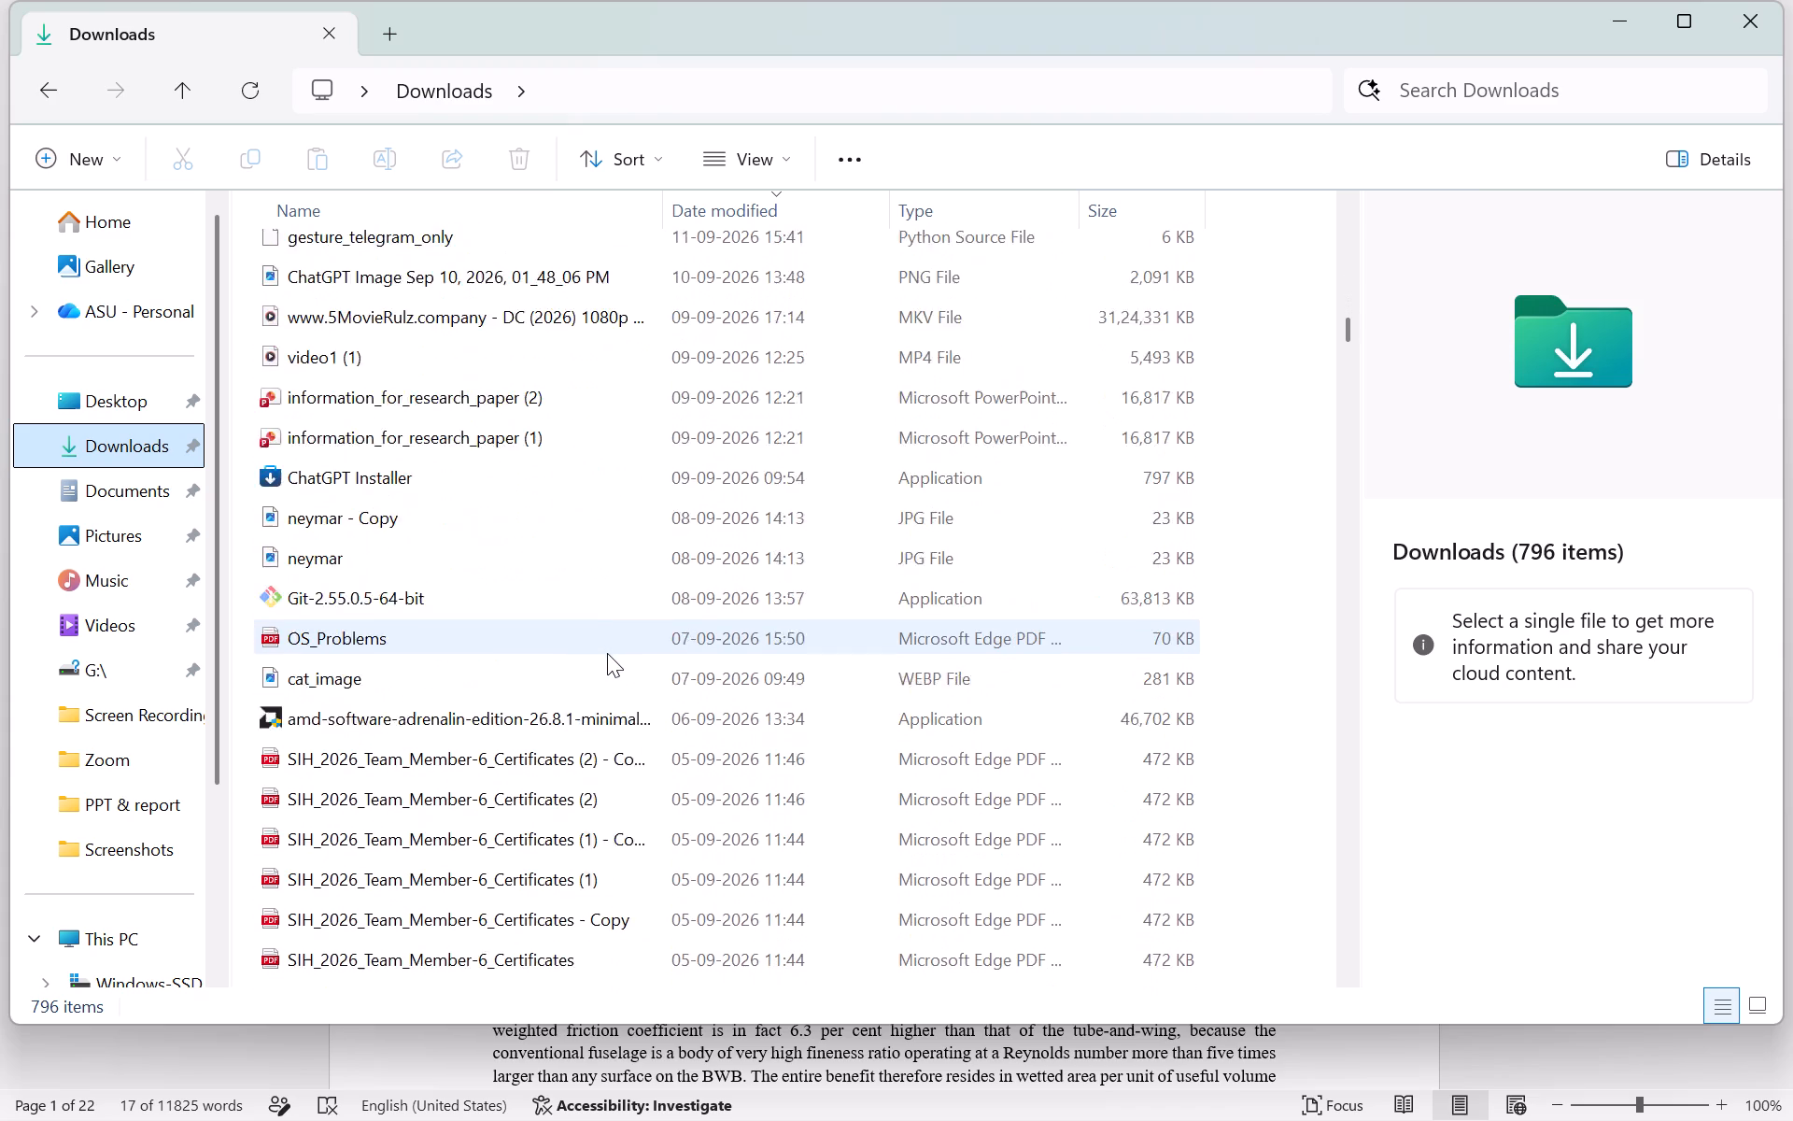
{"action": "scroll", "coordinate": [607, 653], "scroll_direction": "down", "scroll_amount": 1}
{"action": "scroll", "coordinate": [607, 653], "scroll_direction": "up", "scroll_amount": 10}
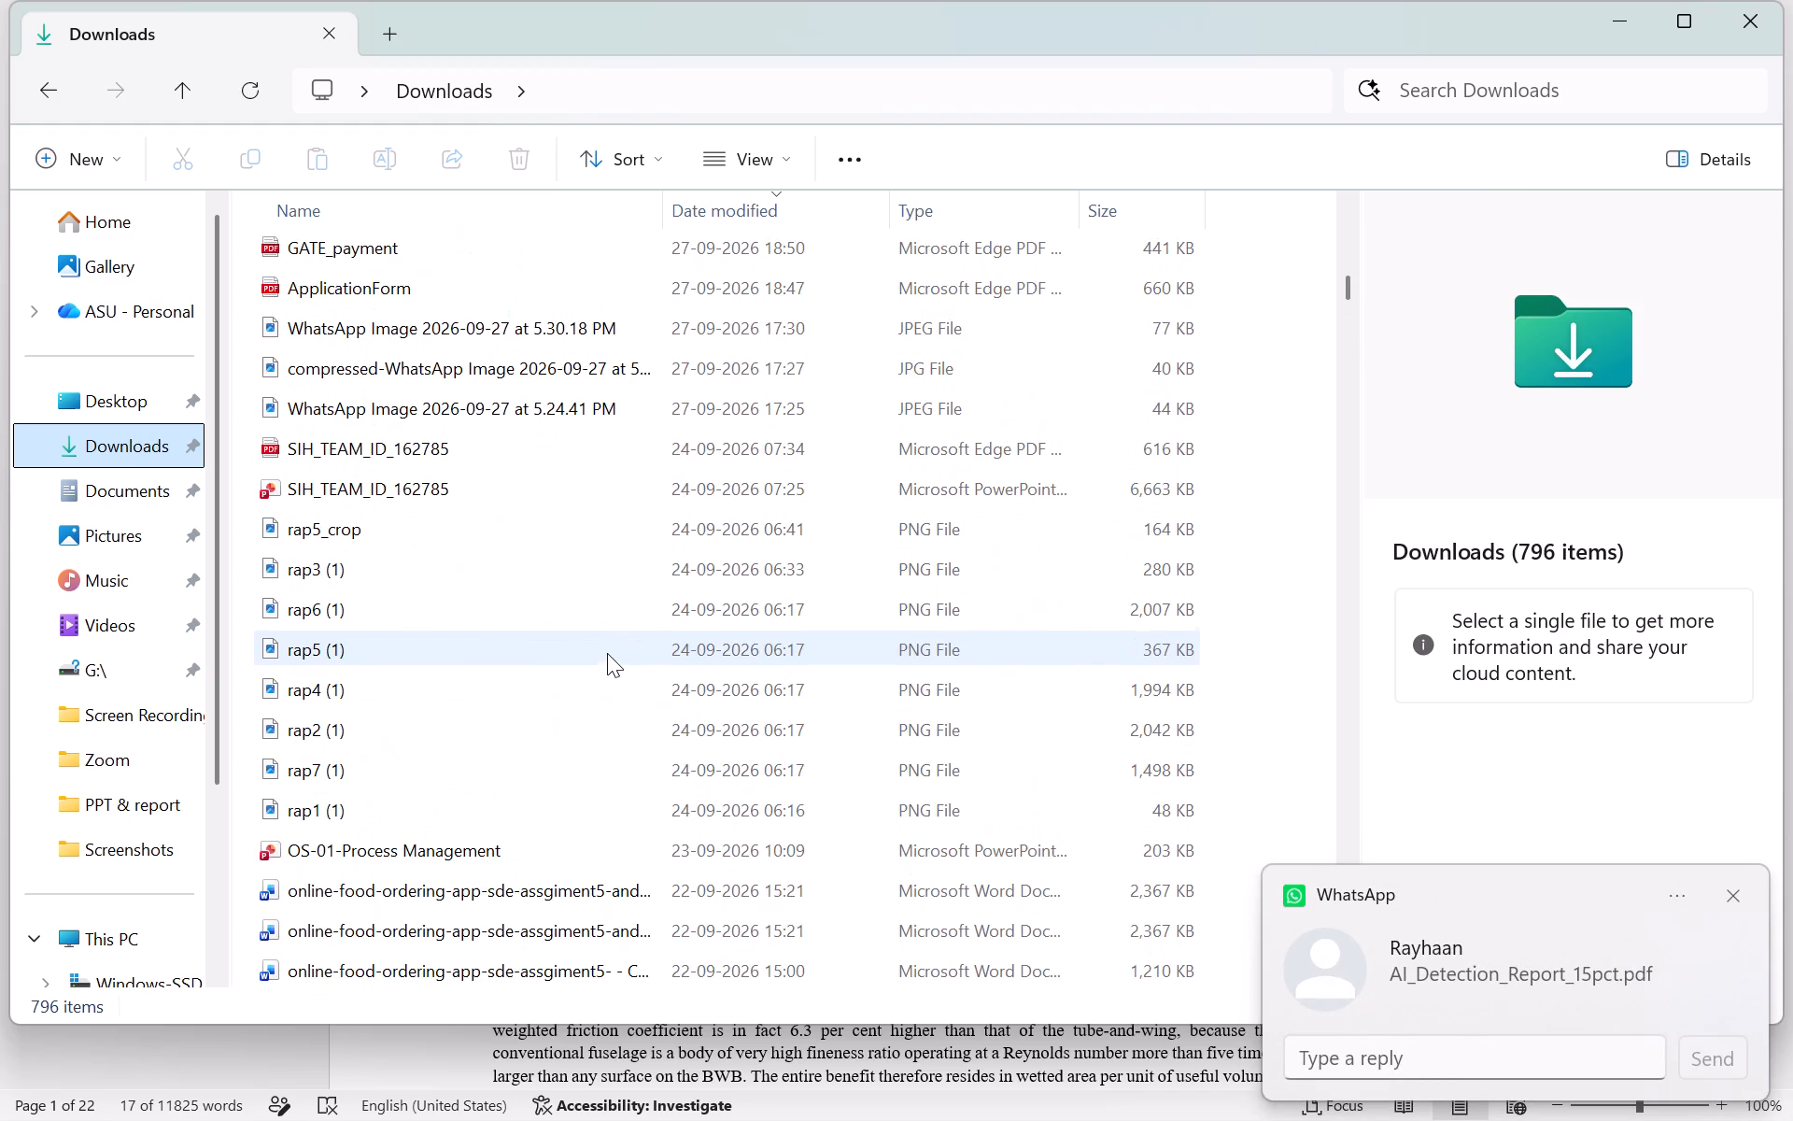
{"action": "scroll", "coordinate": [587, 438], "scroll_direction": "up", "scroll_amount": 3}
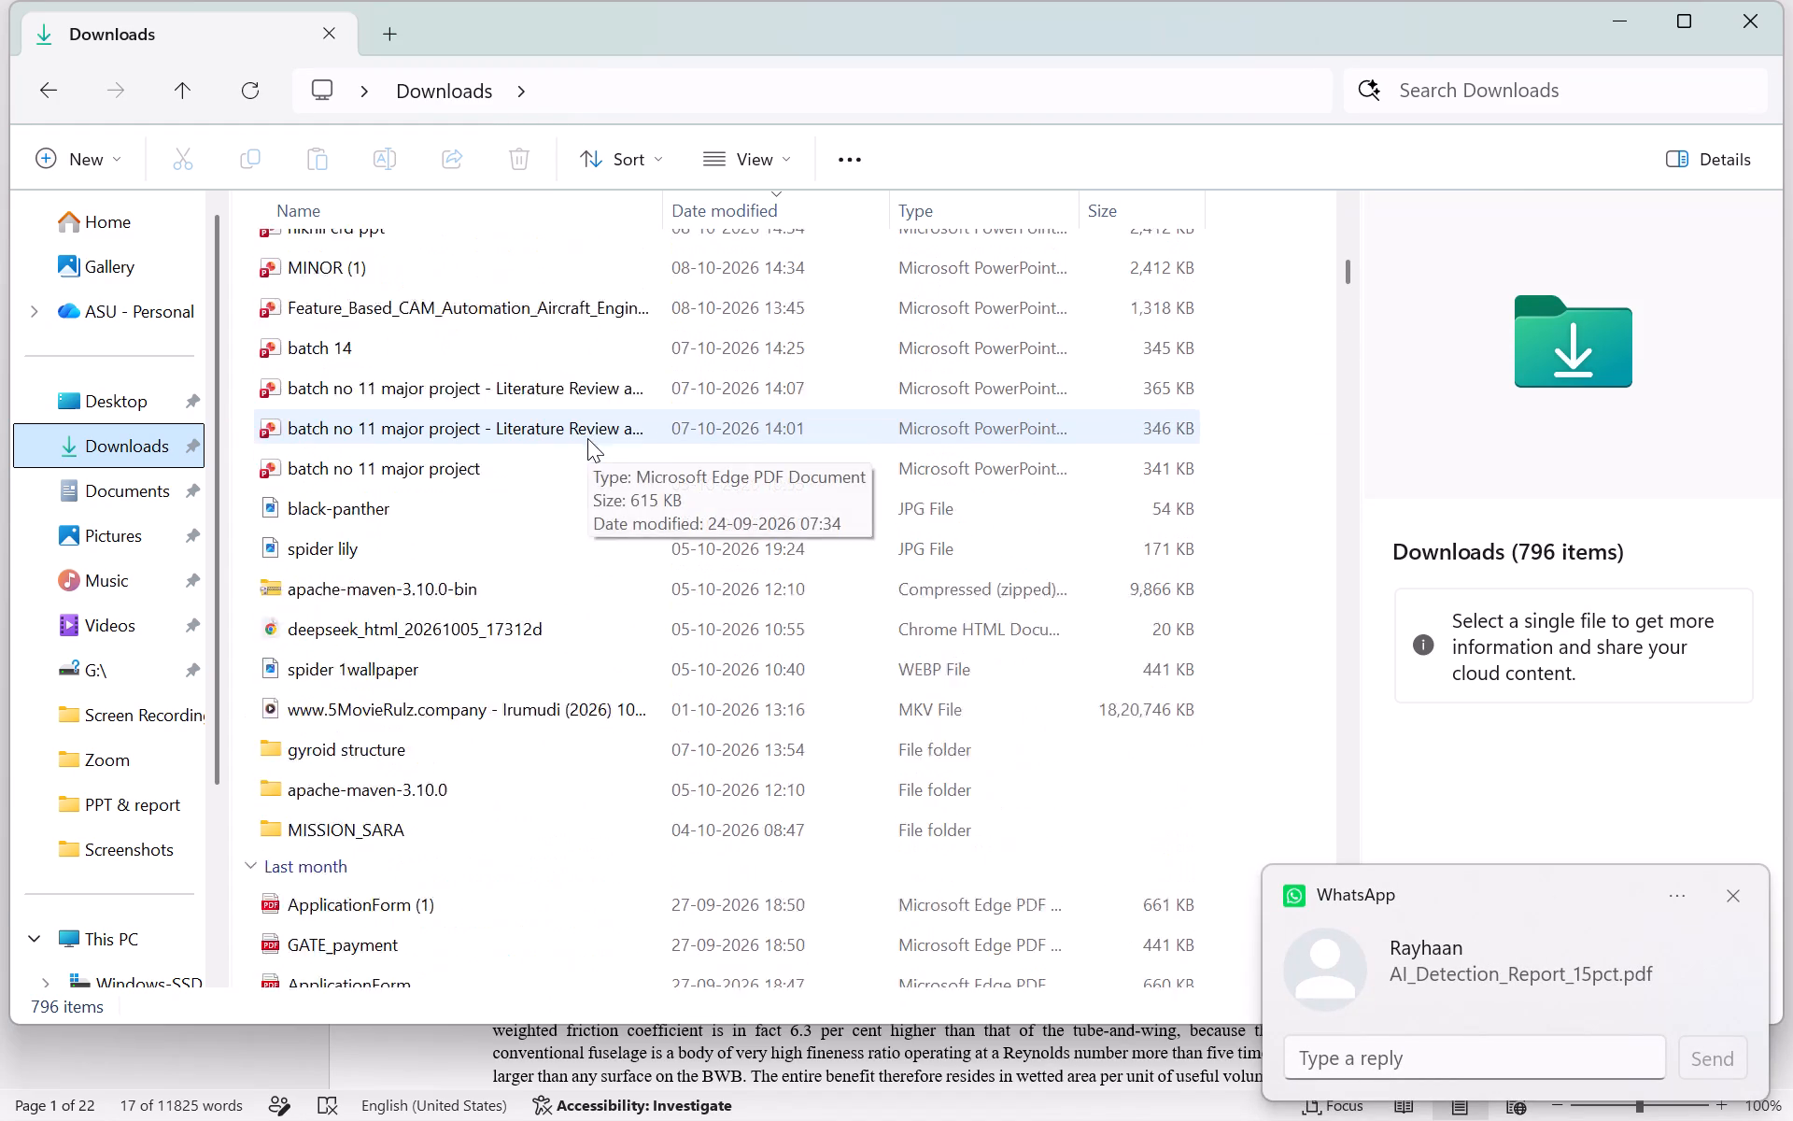
{"action": "scroll", "coordinate": [587, 438], "scroll_direction": "up", "scroll_amount": 3}
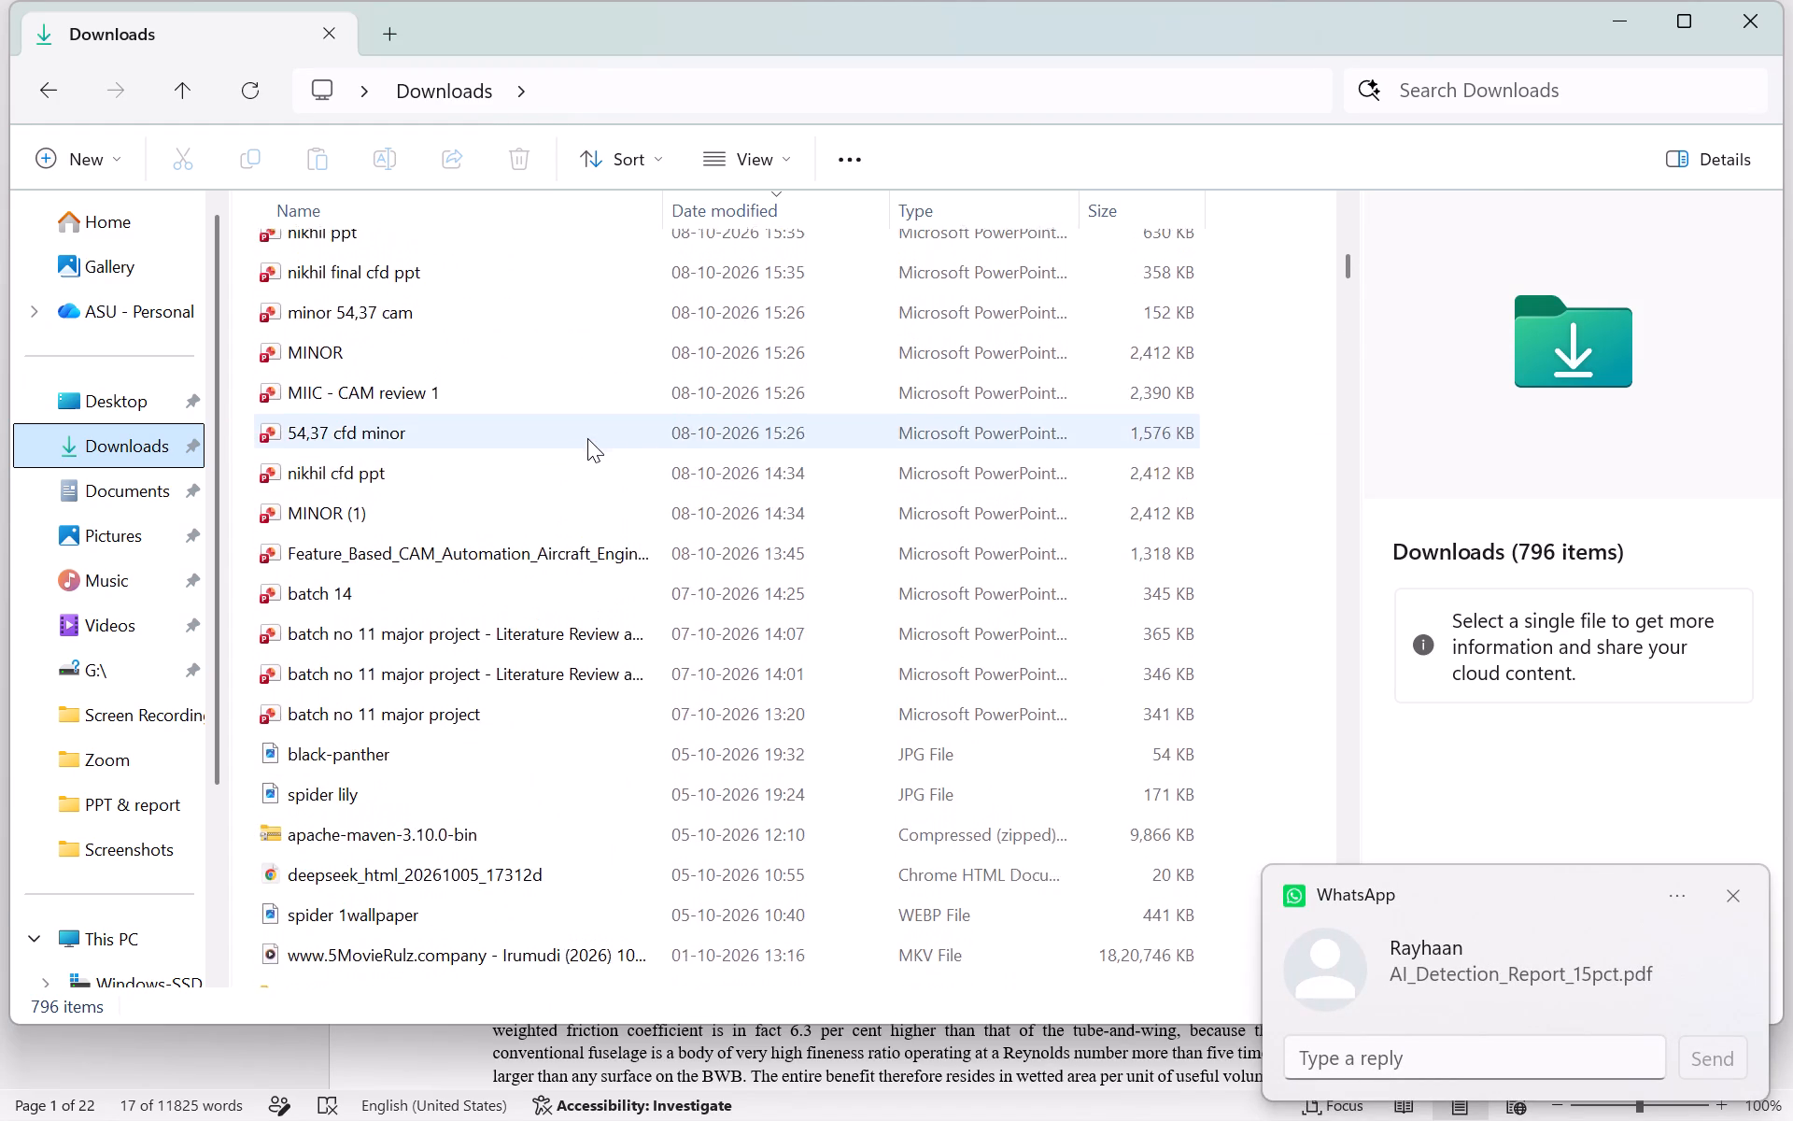
{"action": "scroll", "coordinate": [587, 438], "scroll_direction": "up", "scroll_amount": 3}
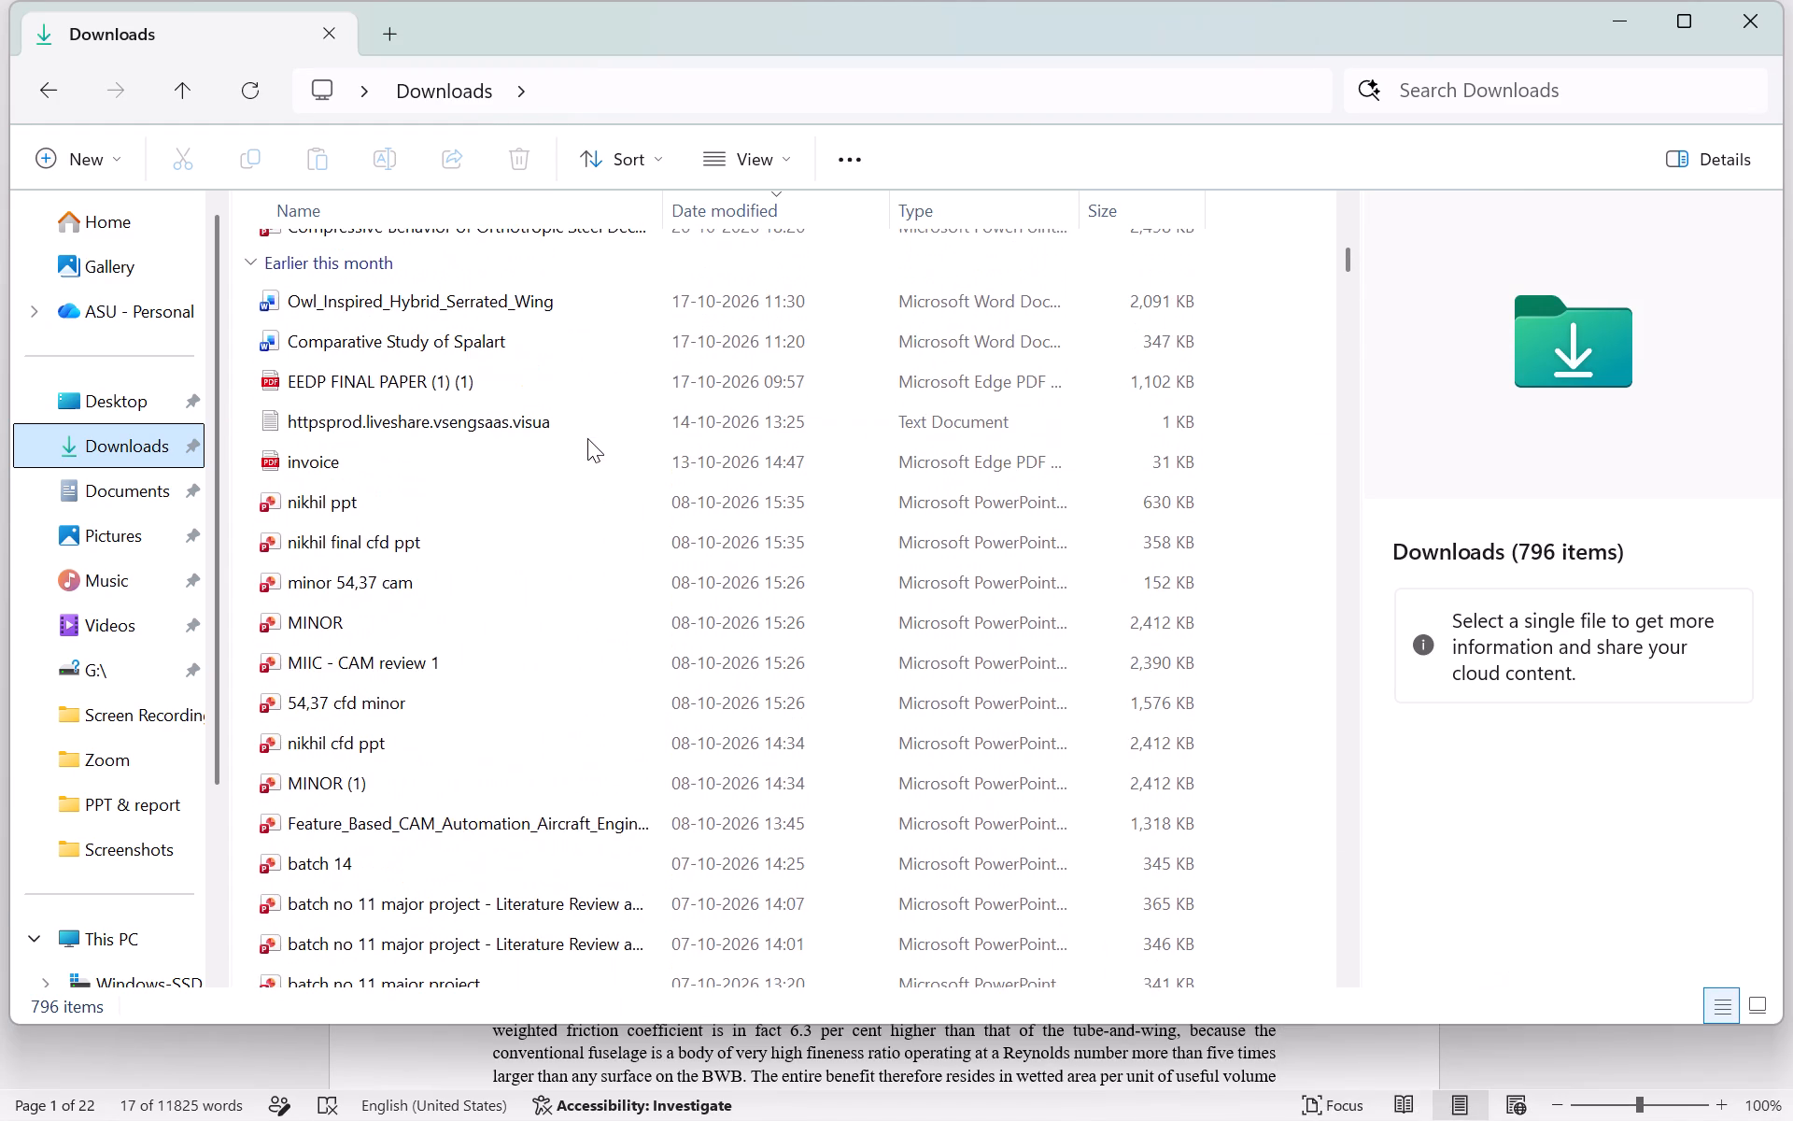
{"action": "scroll", "coordinate": [587, 438], "scroll_direction": "up", "scroll_amount": 1}
Open the PDF EEDP FINAL PAPER (1) (1) from Downloads, check it from the references back to its cover page, and close it.
{"action": "double_click", "coordinate": [496, 368]}
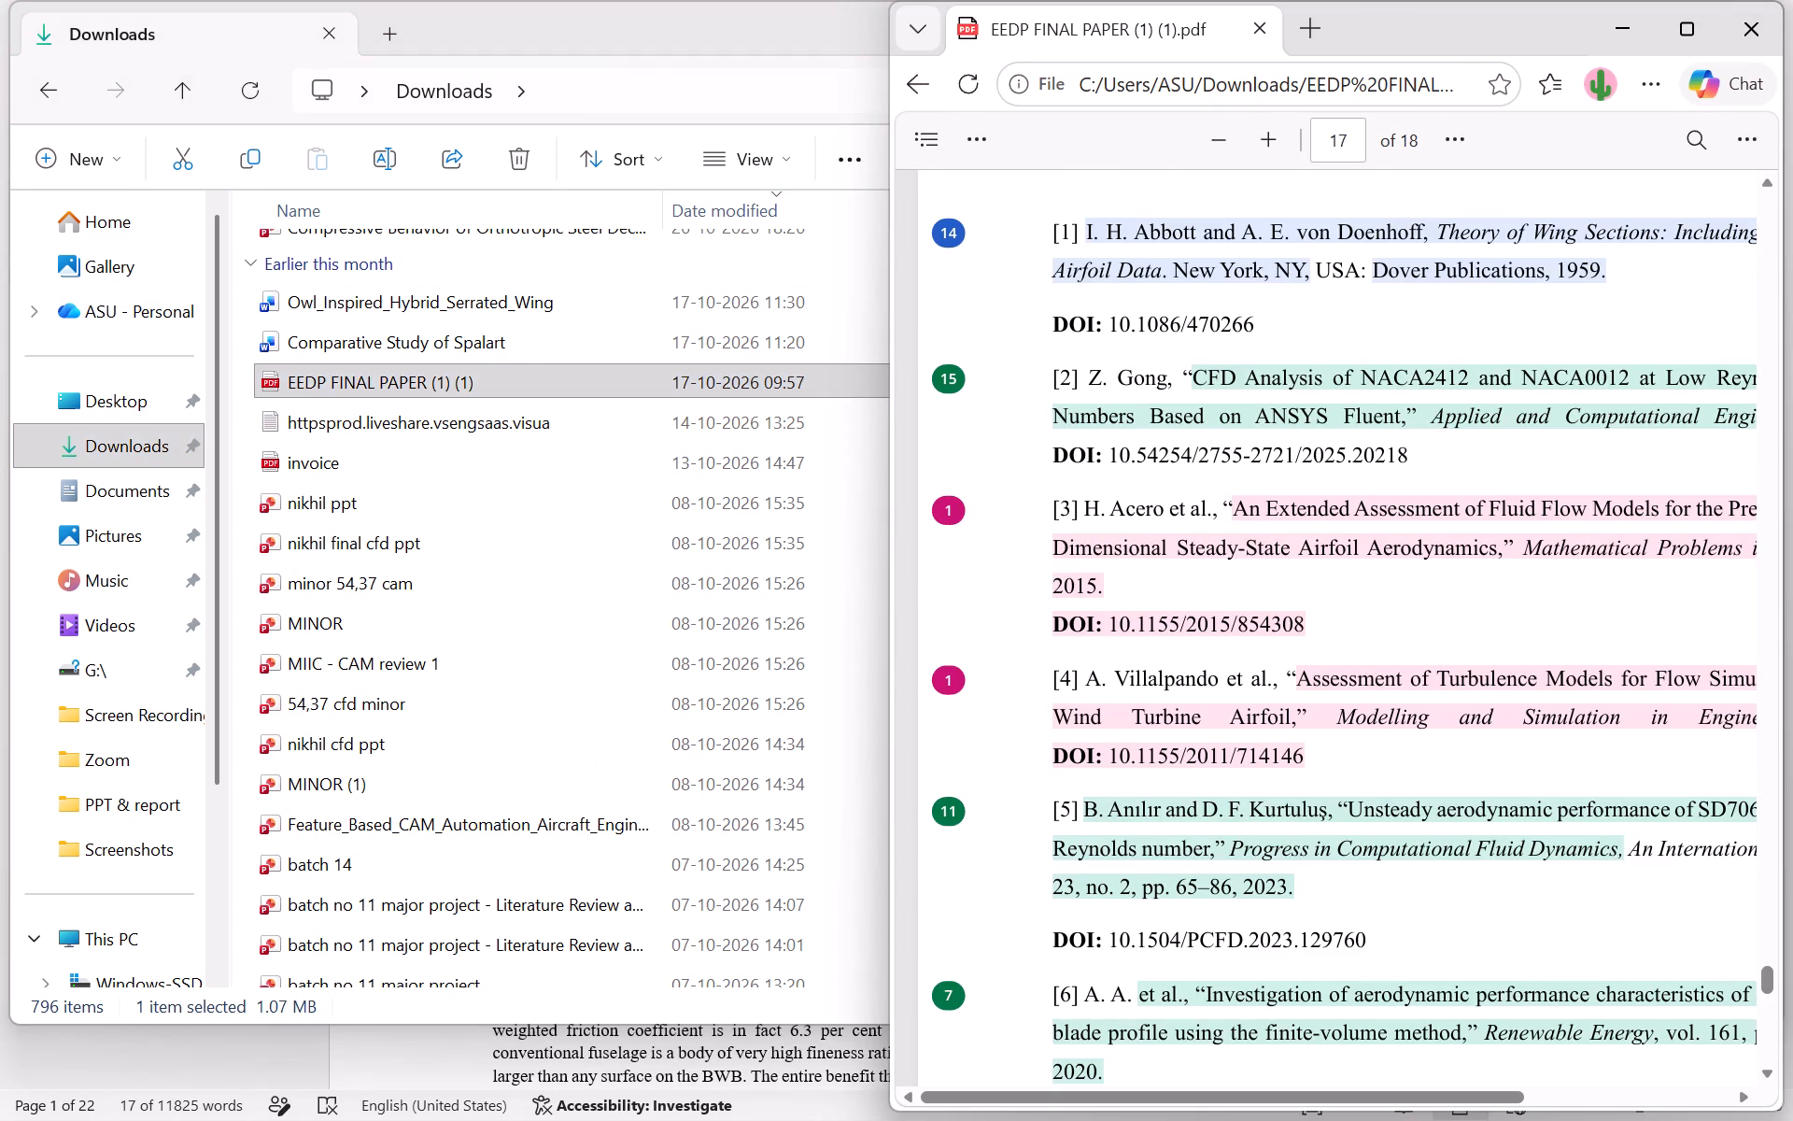
{"action": "scroll", "coordinate": [1046, 560], "scroll_direction": "up", "scroll_amount": 20}
{"action": "scroll", "coordinate": [1046, 560], "scroll_direction": "up", "scroll_amount": 16}
{"action": "scroll", "coordinate": [1046, 560], "scroll_direction": "up", "scroll_amount": 18}
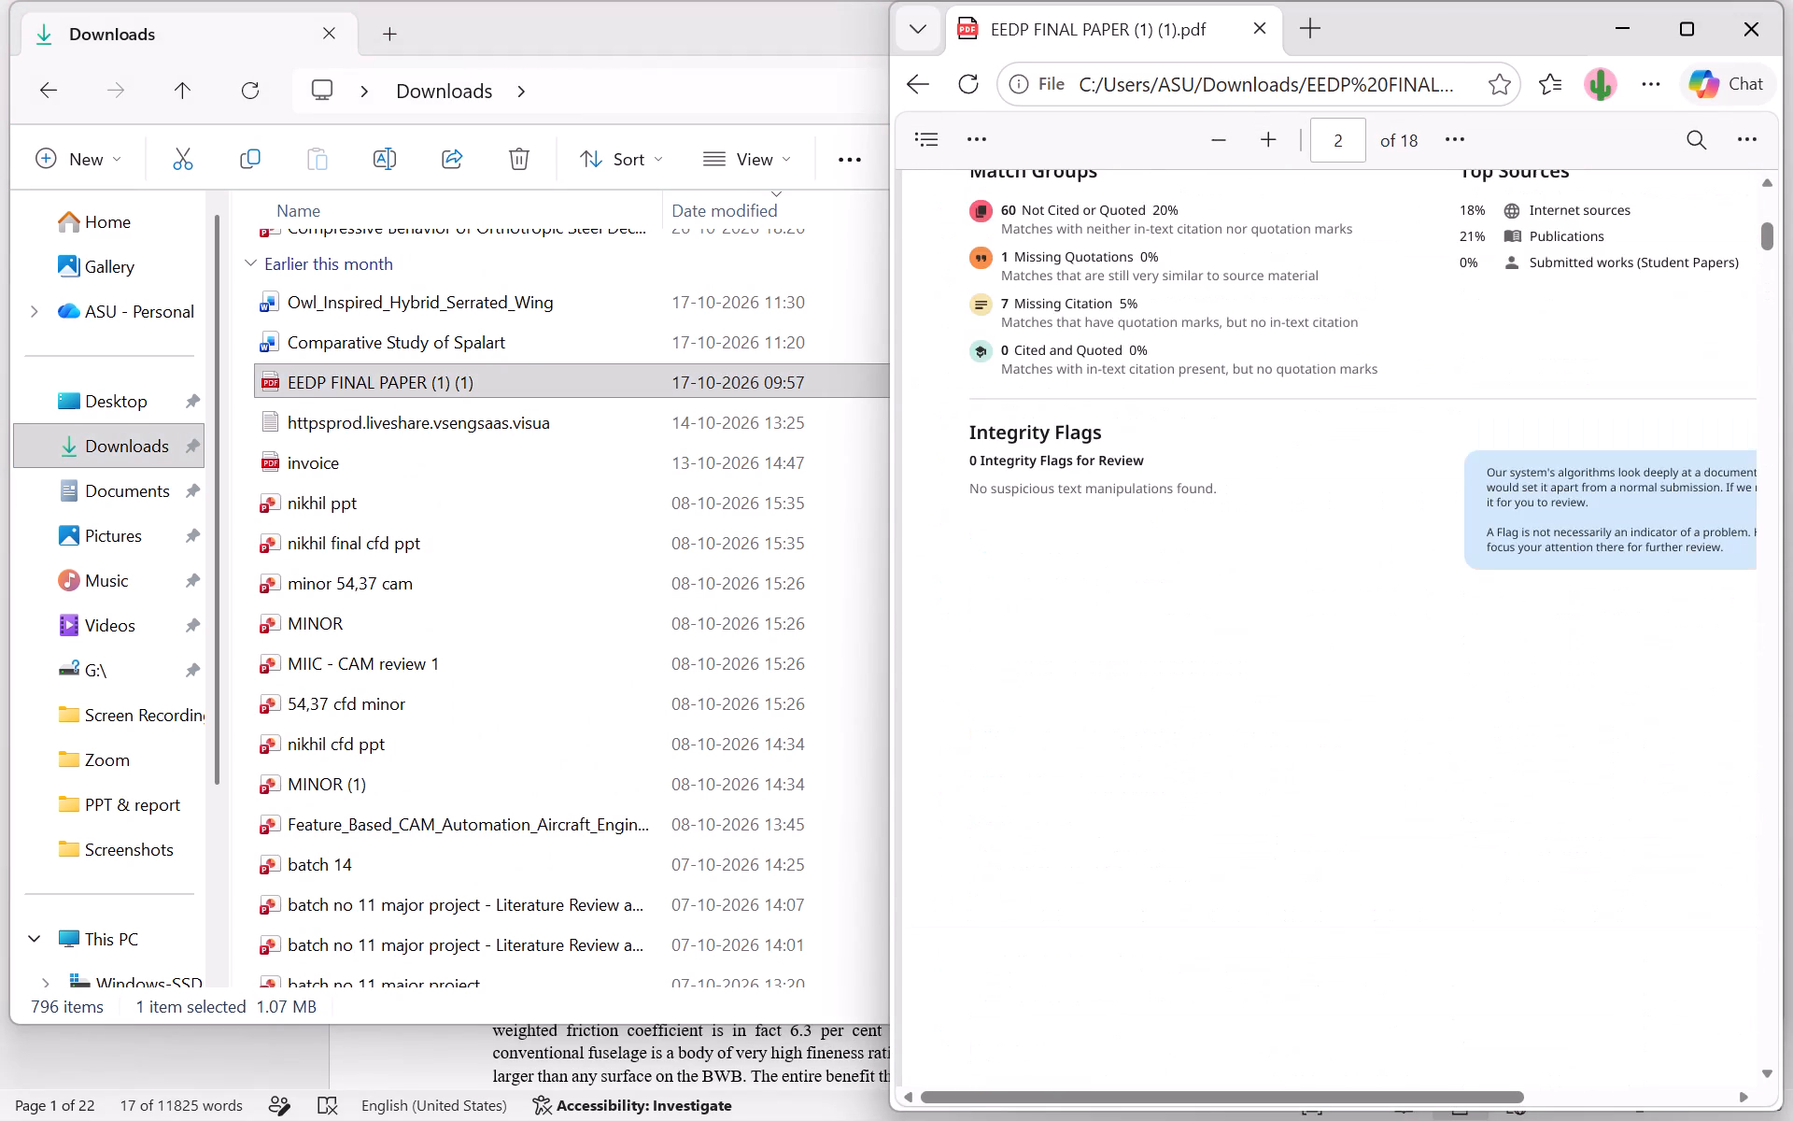
{"action": "left_click", "coordinate": [1744, 30]}
Look through the more recent files in Downloads, from mid-October onward, for the needed paper files.
{"action": "scroll", "coordinate": [1080, 312], "scroll_direction": "up", "scroll_amount": 1}
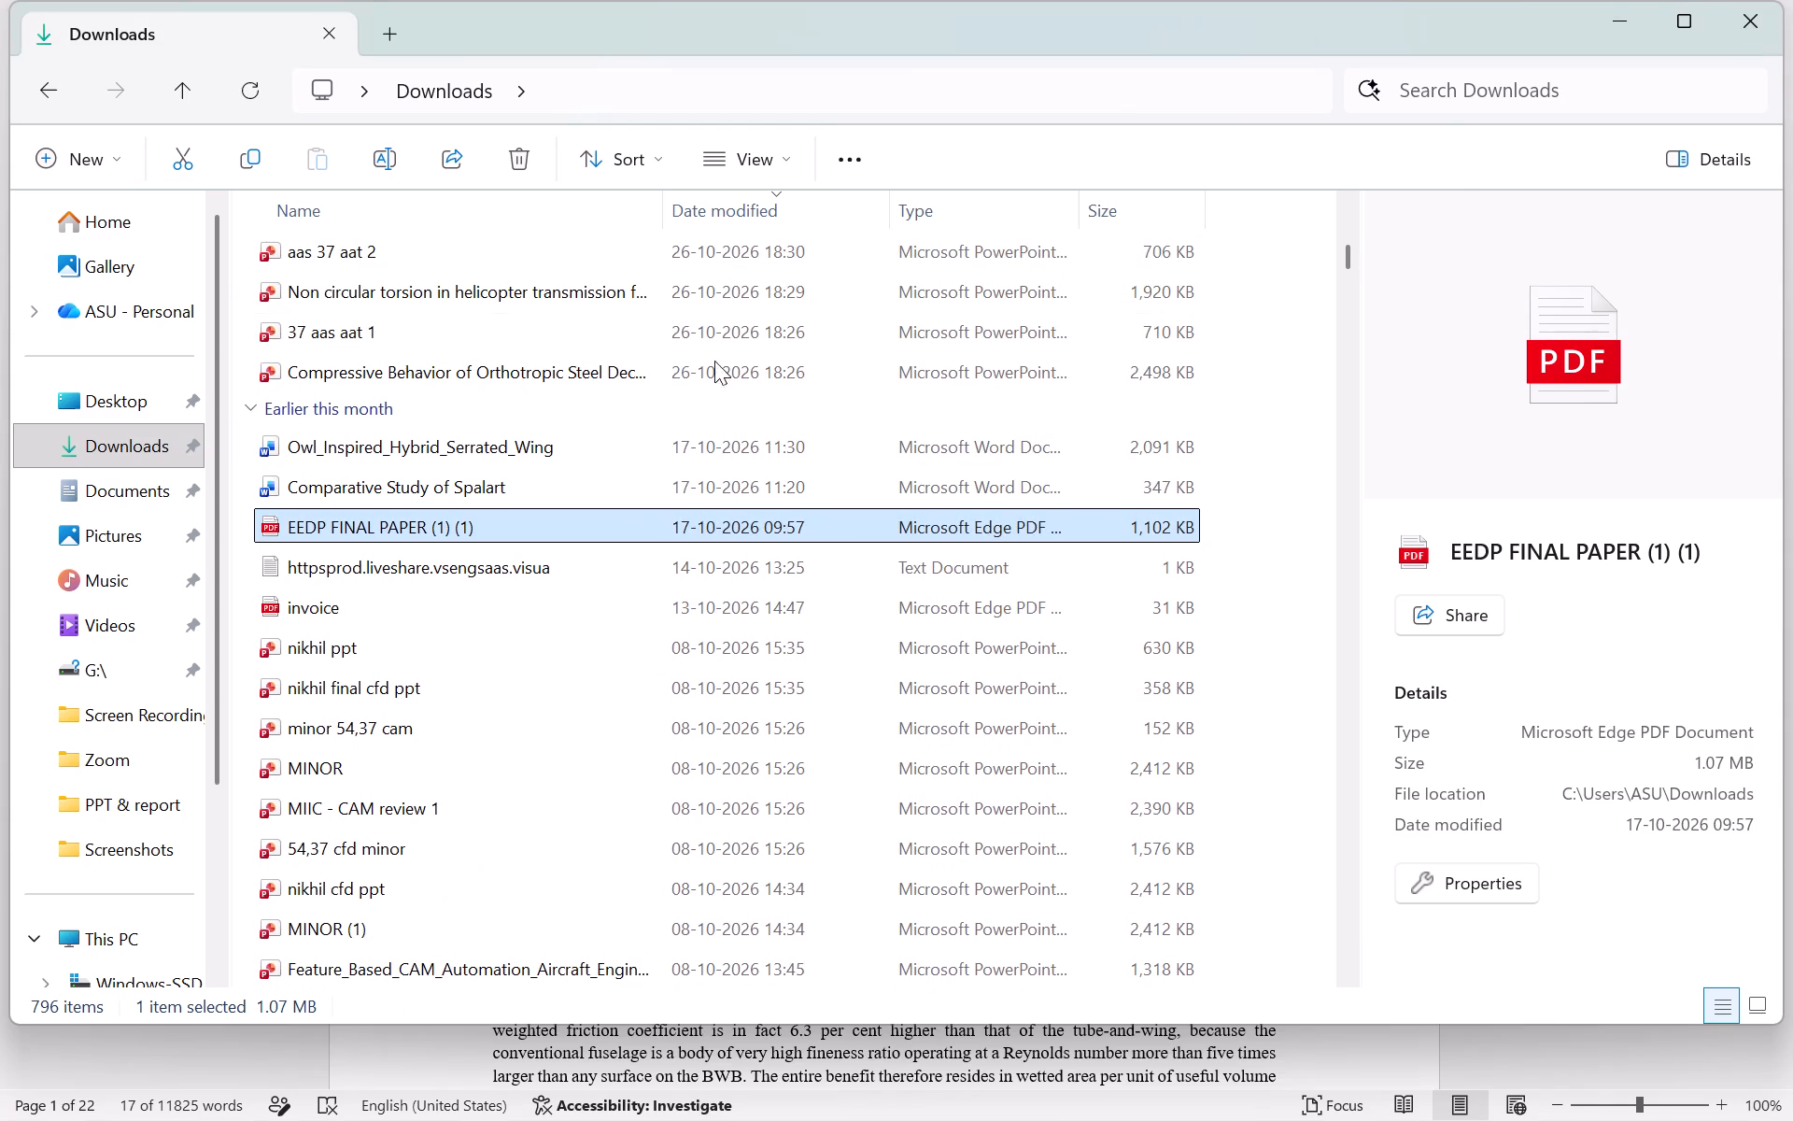
{"action": "scroll", "coordinate": [675, 373], "scroll_direction": "up", "scroll_amount": 2}
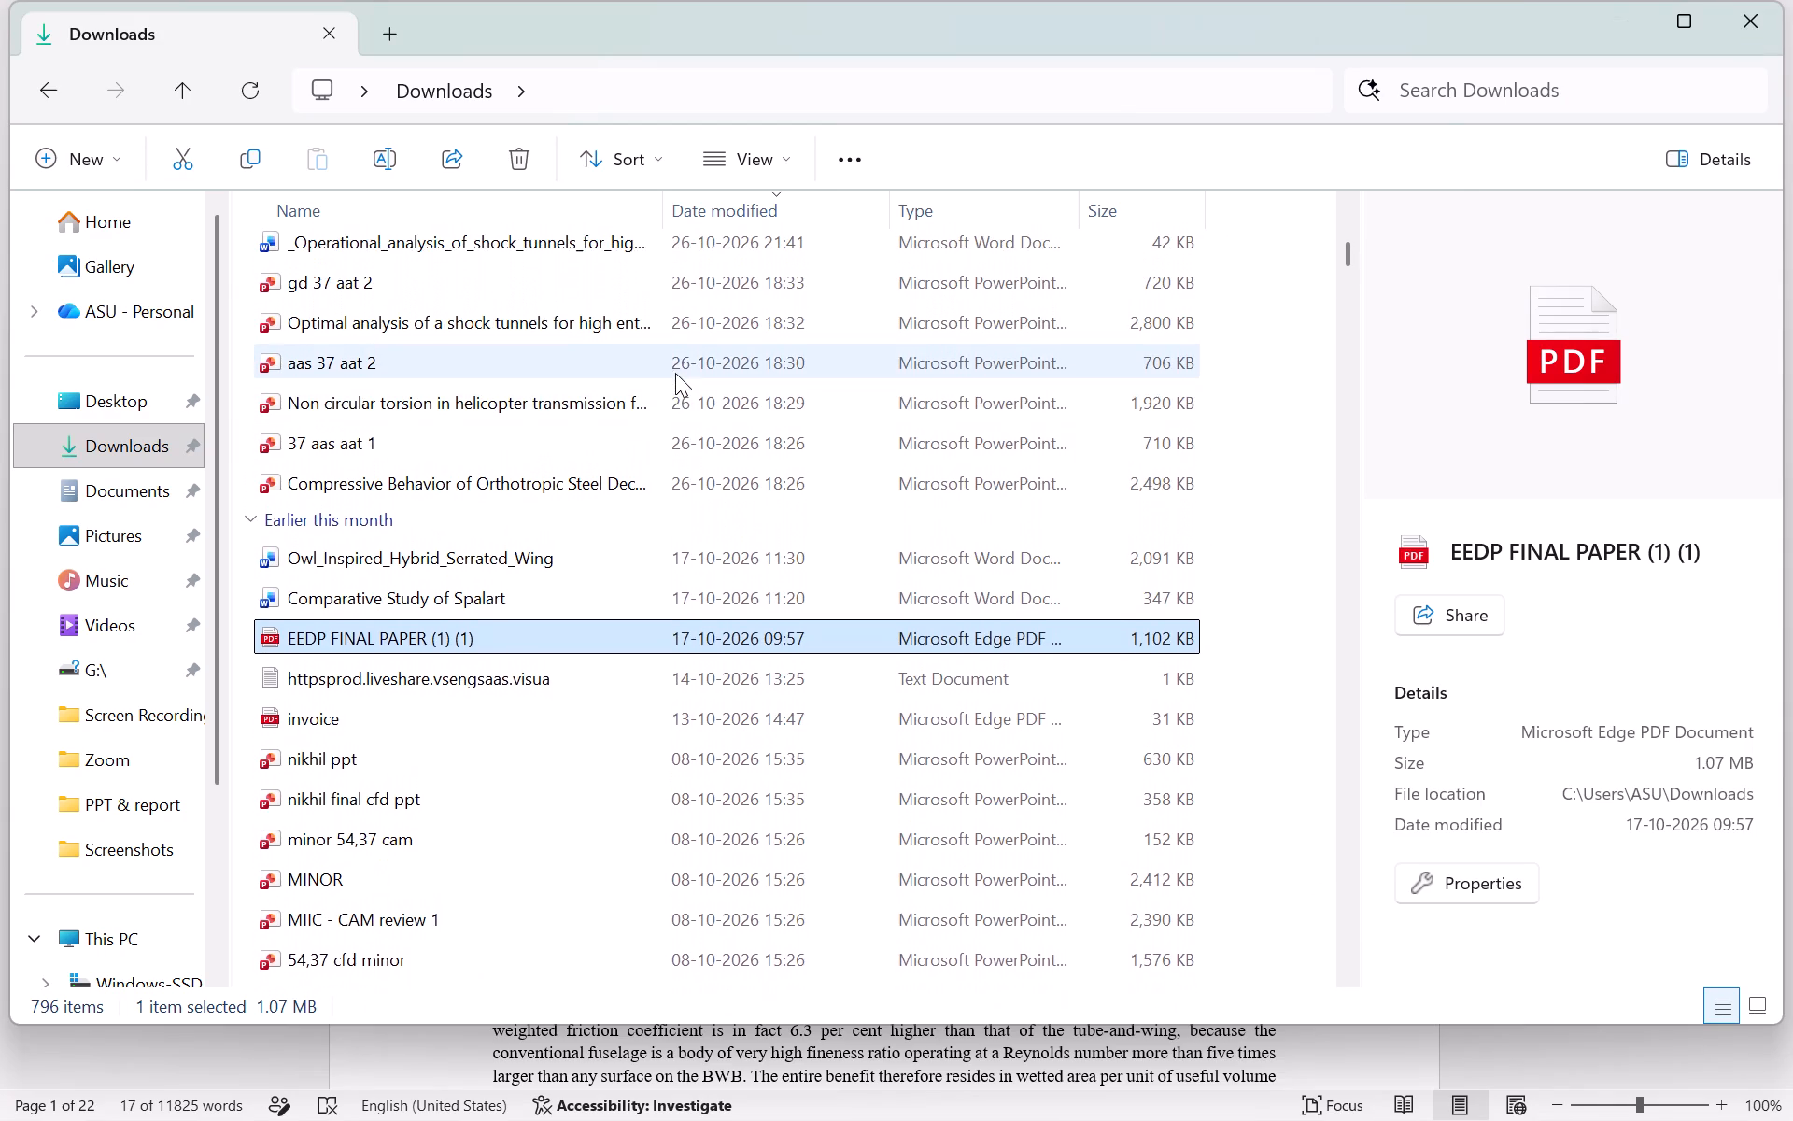
{"action": "scroll", "coordinate": [675, 373], "scroll_direction": "up", "scroll_amount": 3}
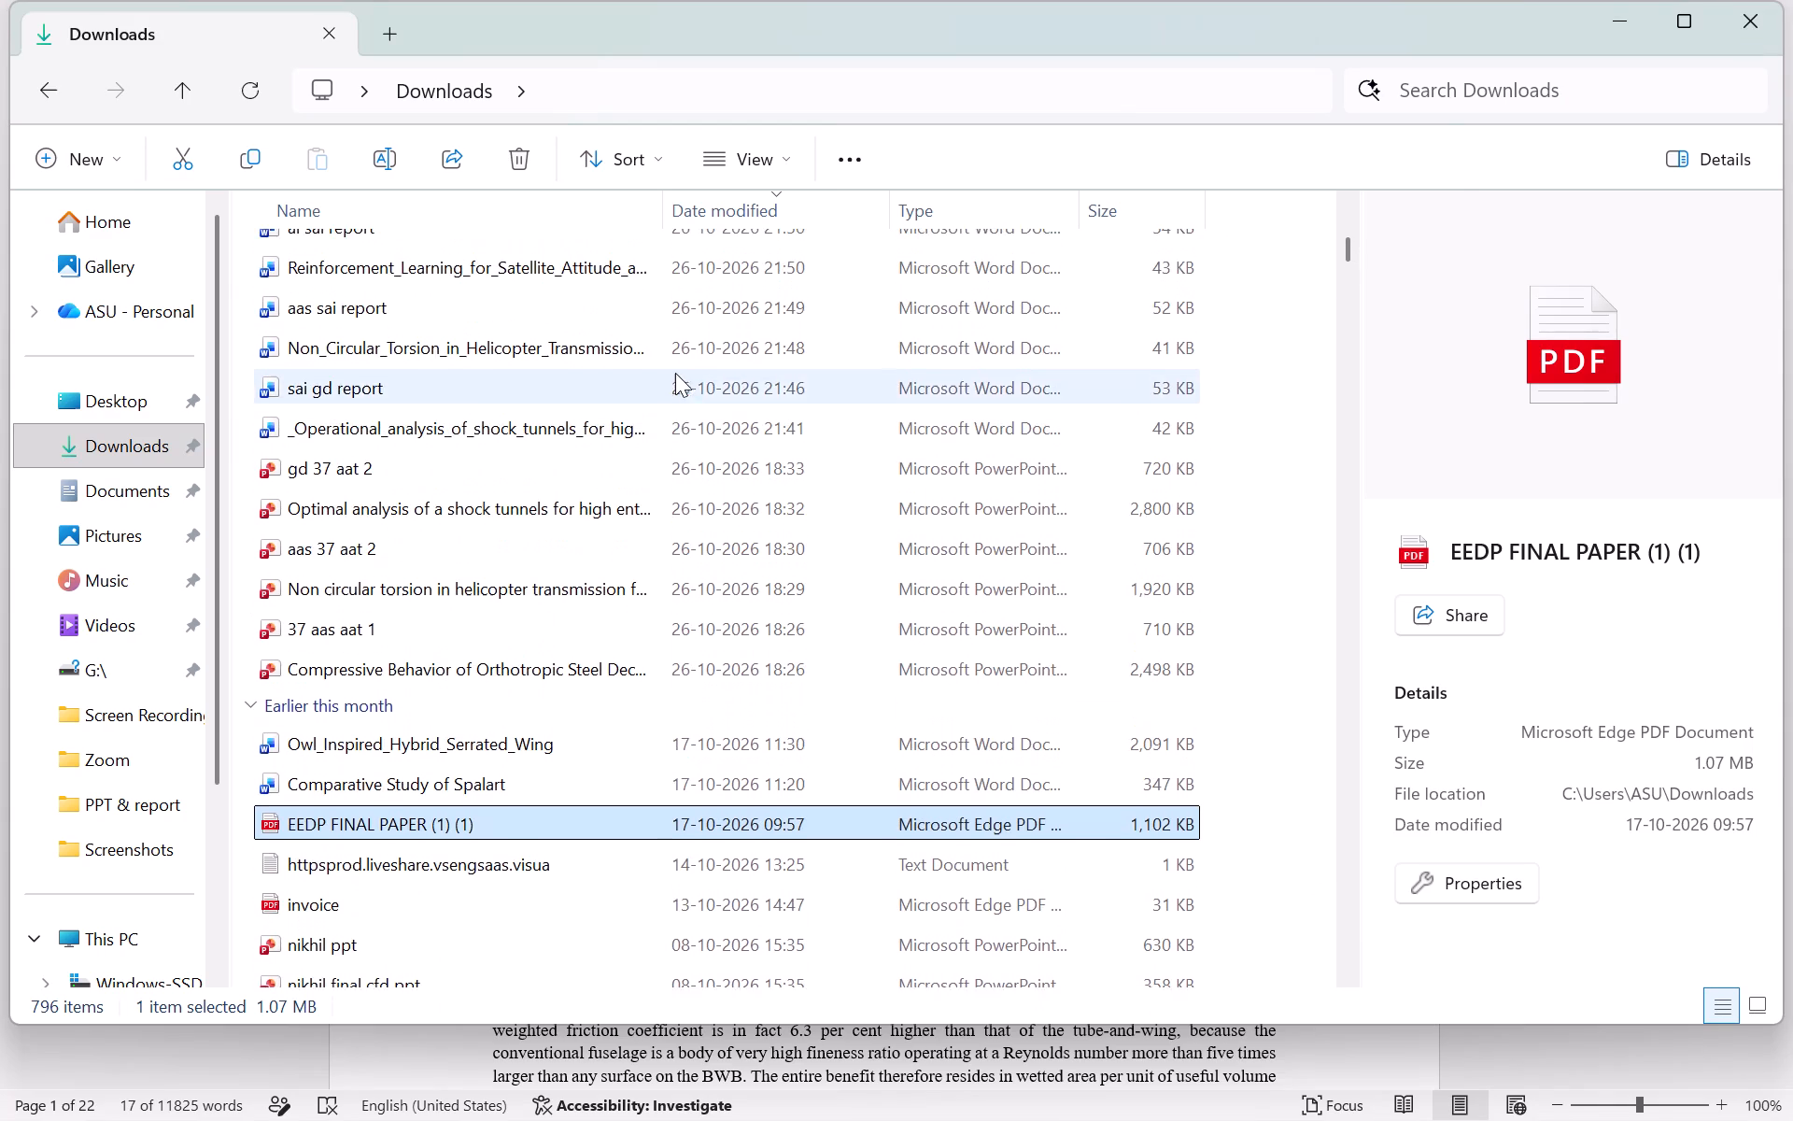
{"action": "scroll", "coordinate": [675, 373], "scroll_direction": "up", "scroll_amount": 1}
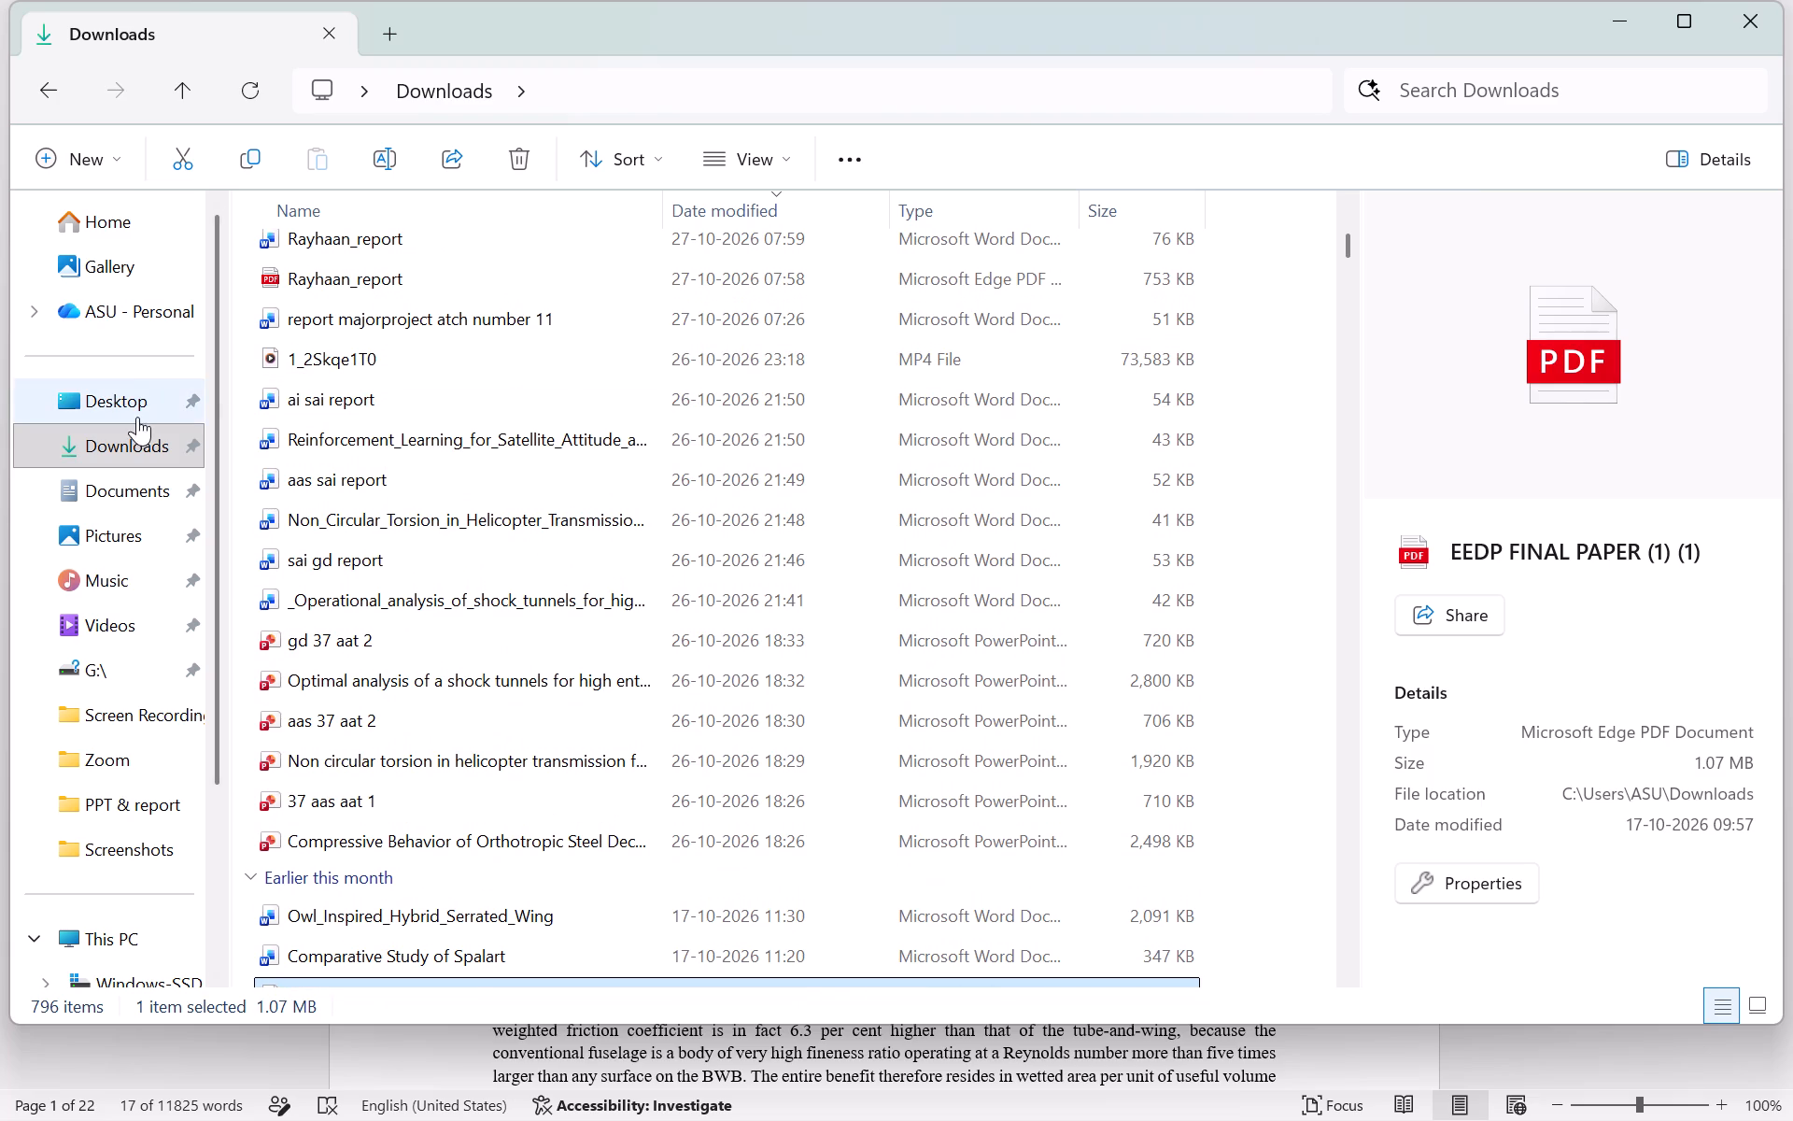
Look through the whole Documents folder for the needed paper files.
{"action": "left_click", "coordinate": [131, 492]}
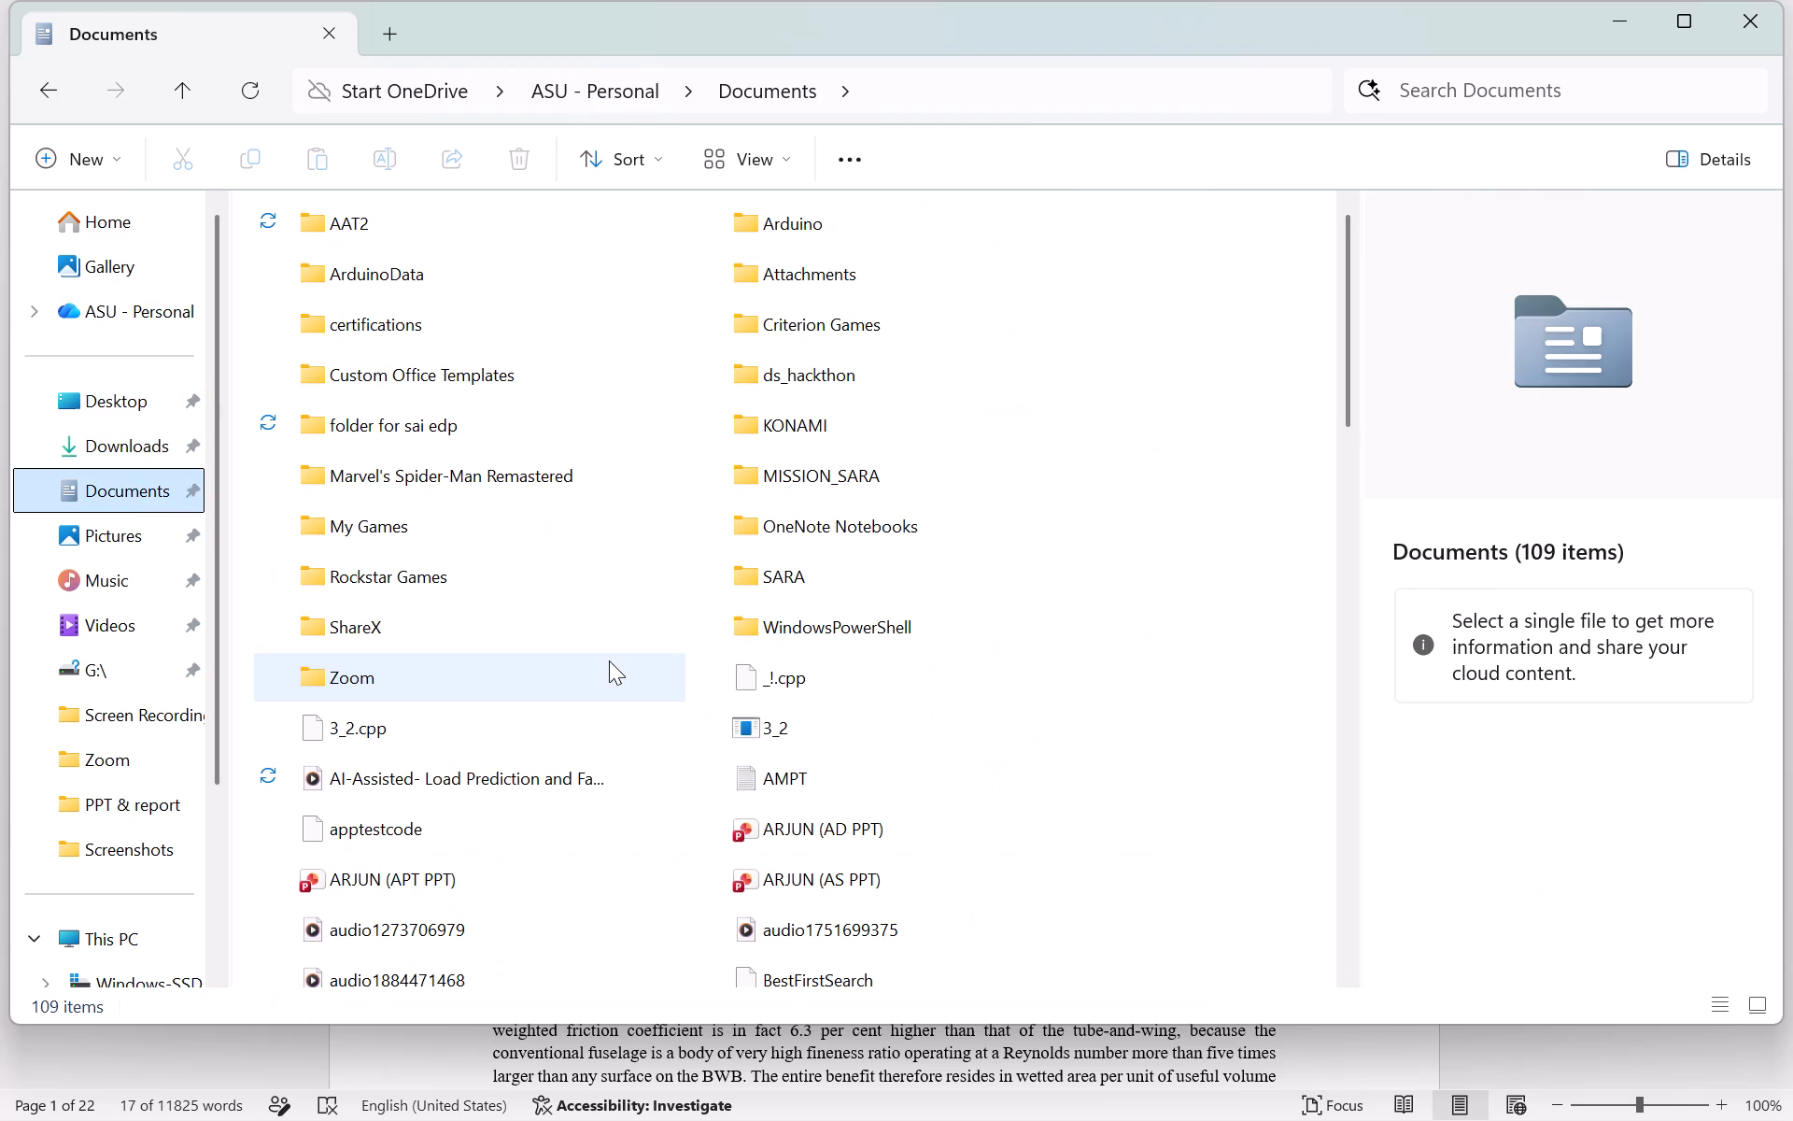
{"action": "scroll", "coordinate": [609, 660], "scroll_direction": "down", "scroll_amount": 5}
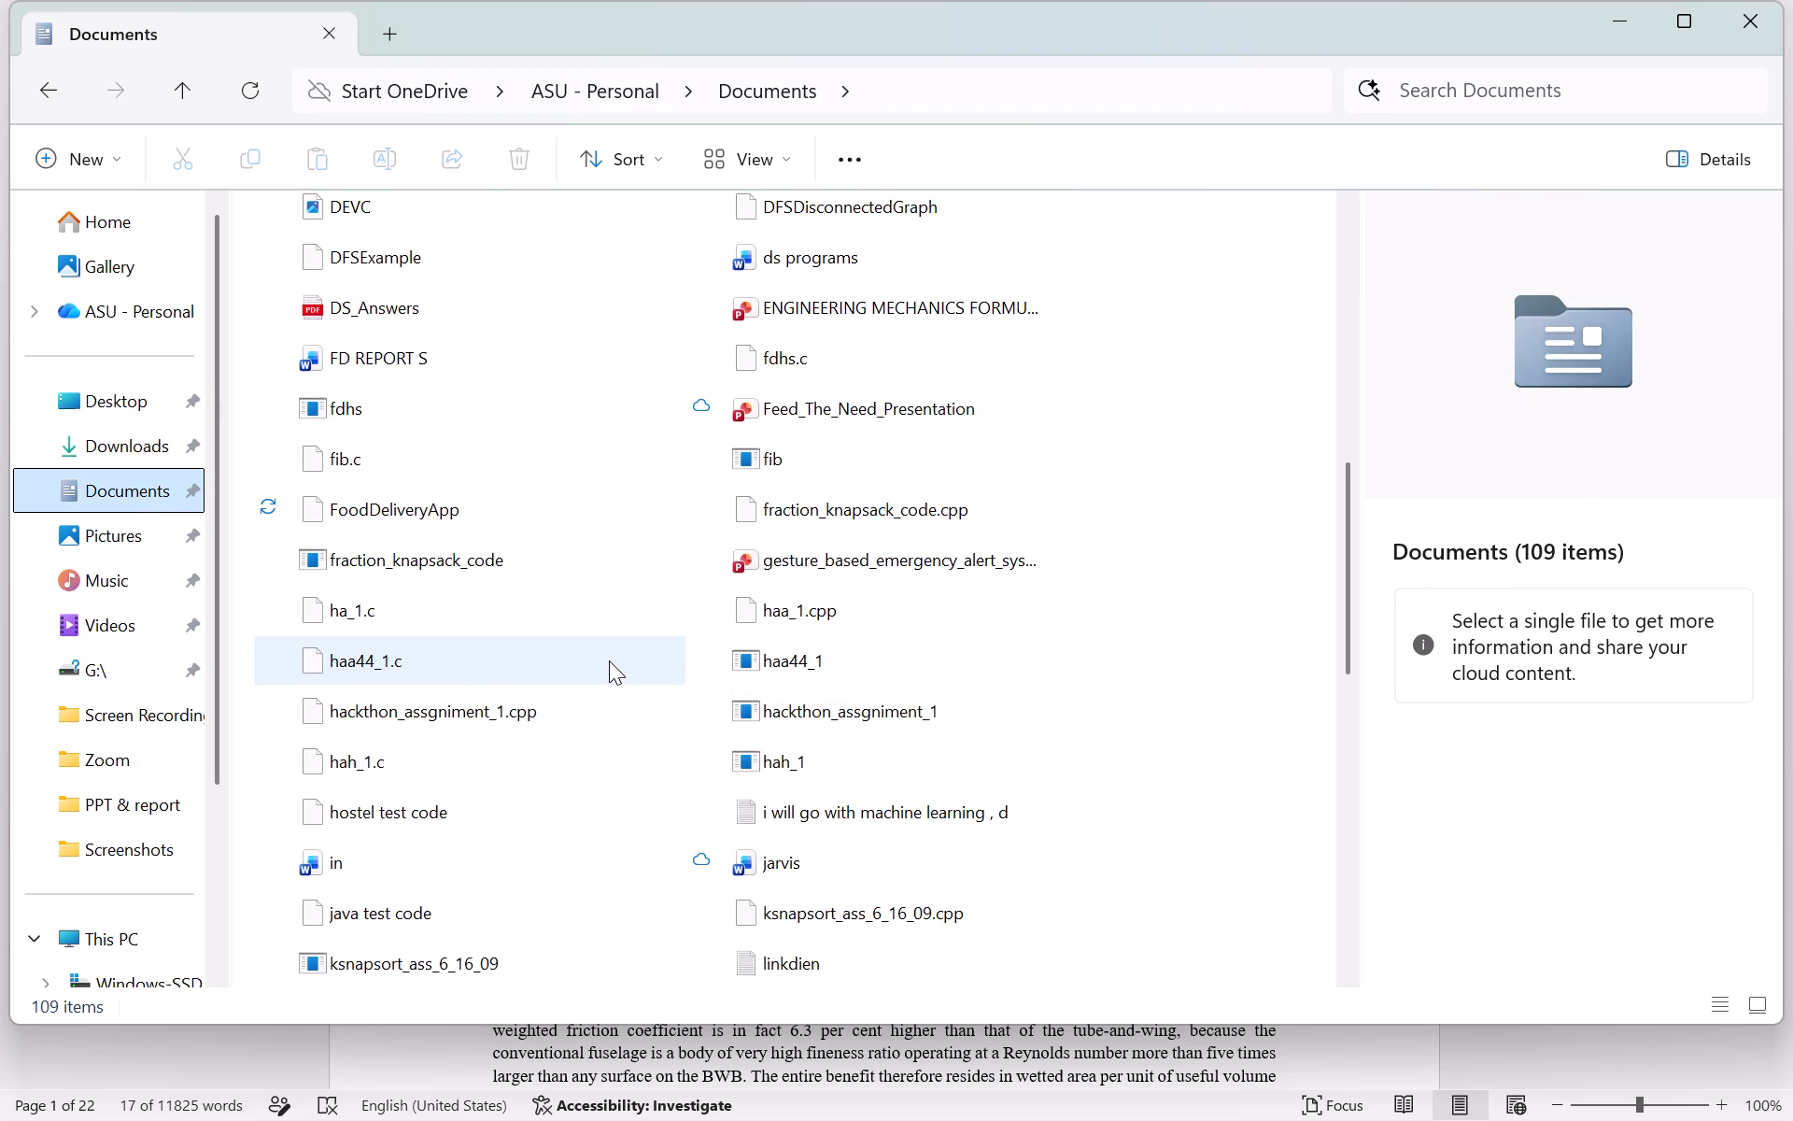
{"action": "scroll", "coordinate": [609, 660], "scroll_direction": "down", "scroll_amount": 5}
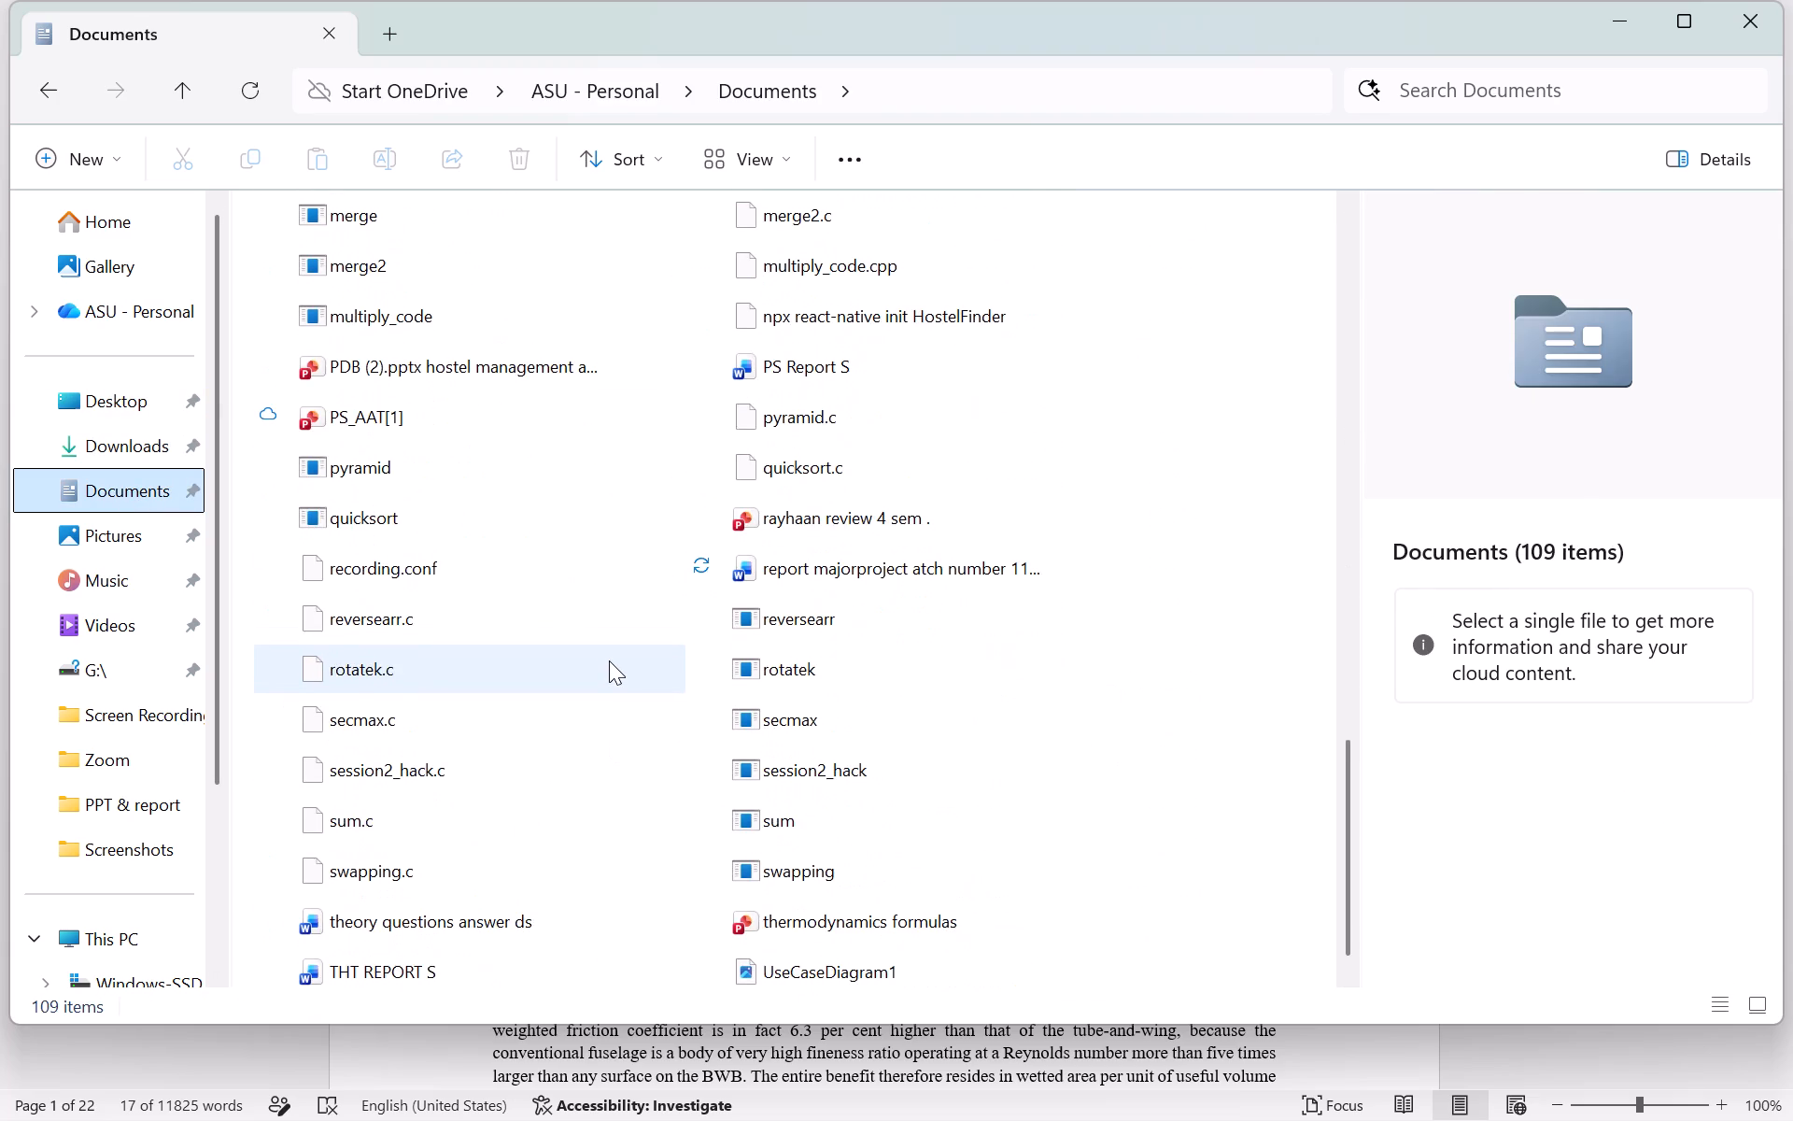
{"action": "scroll", "coordinate": [609, 660], "scroll_direction": "down", "scroll_amount": 2}
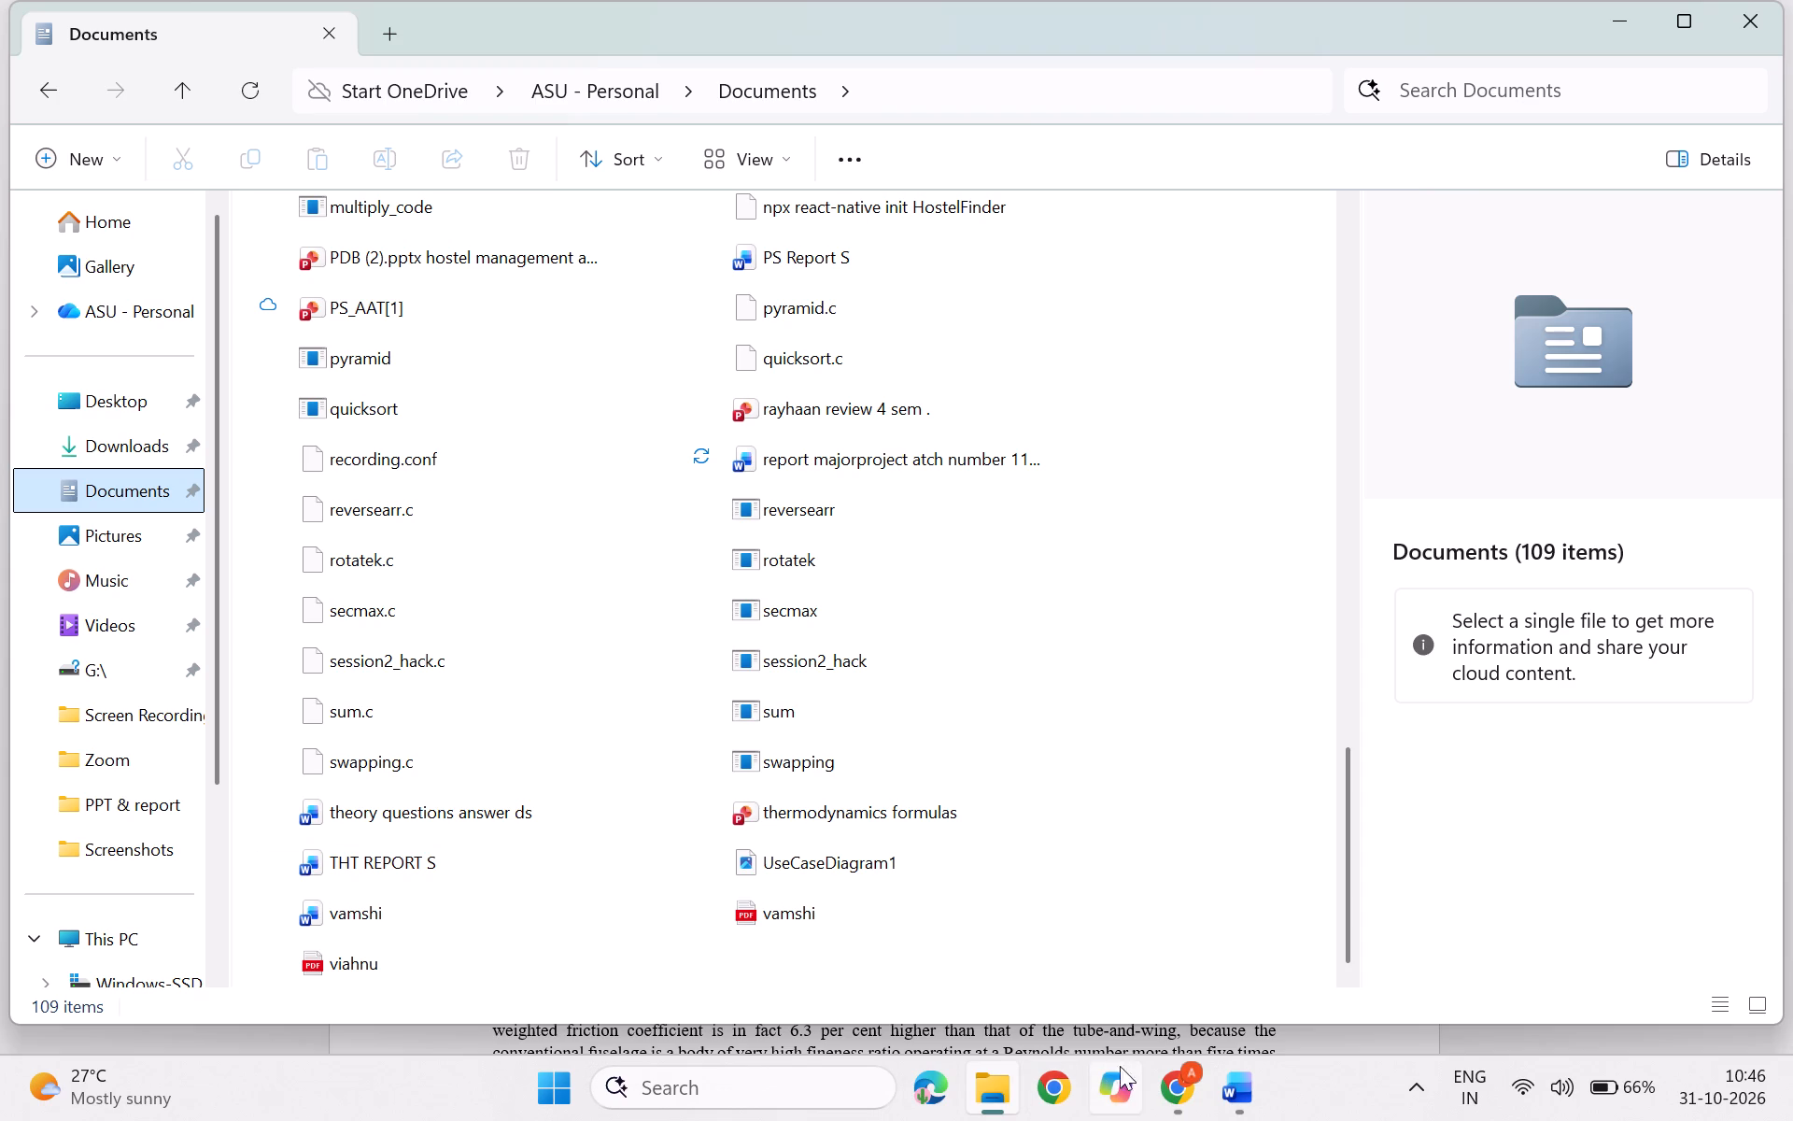
{"action": "left_click", "coordinate": [1038, 1086]}
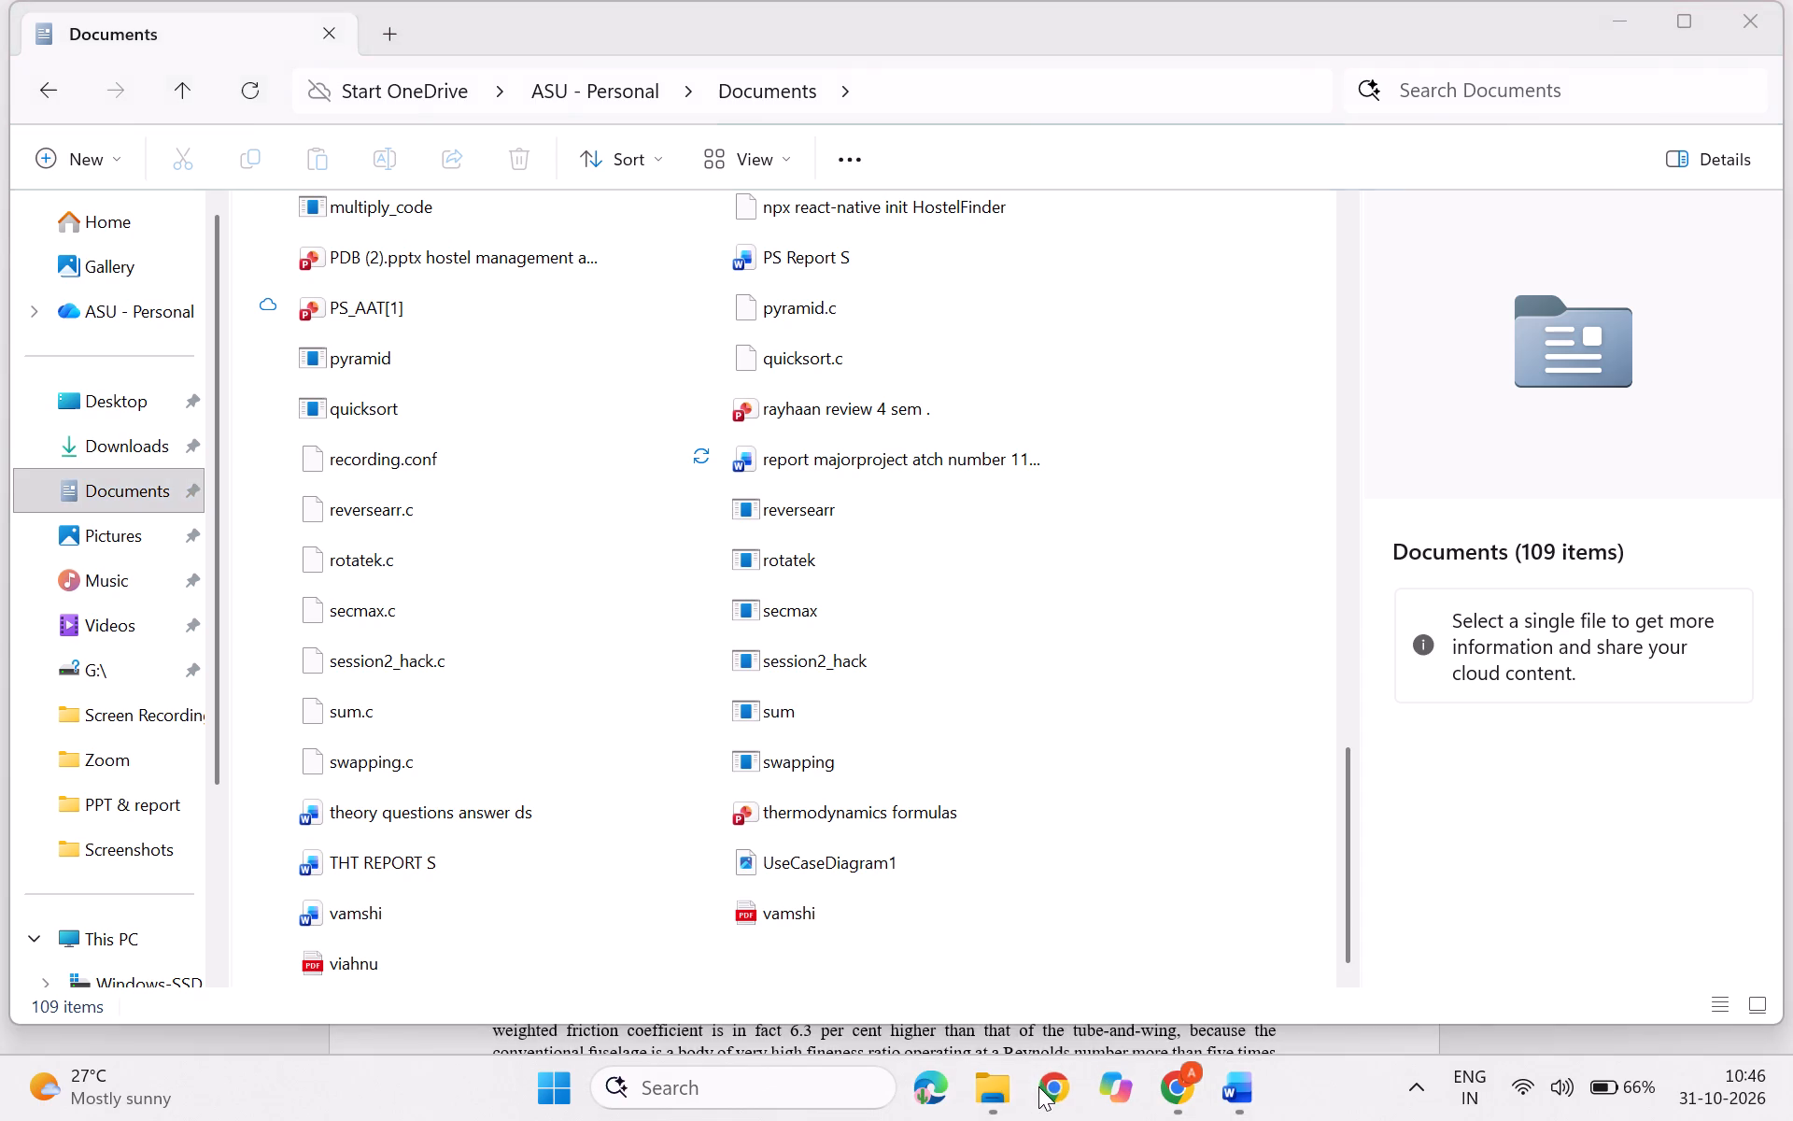
{"action": "left_click", "coordinate": [1139, 463]}
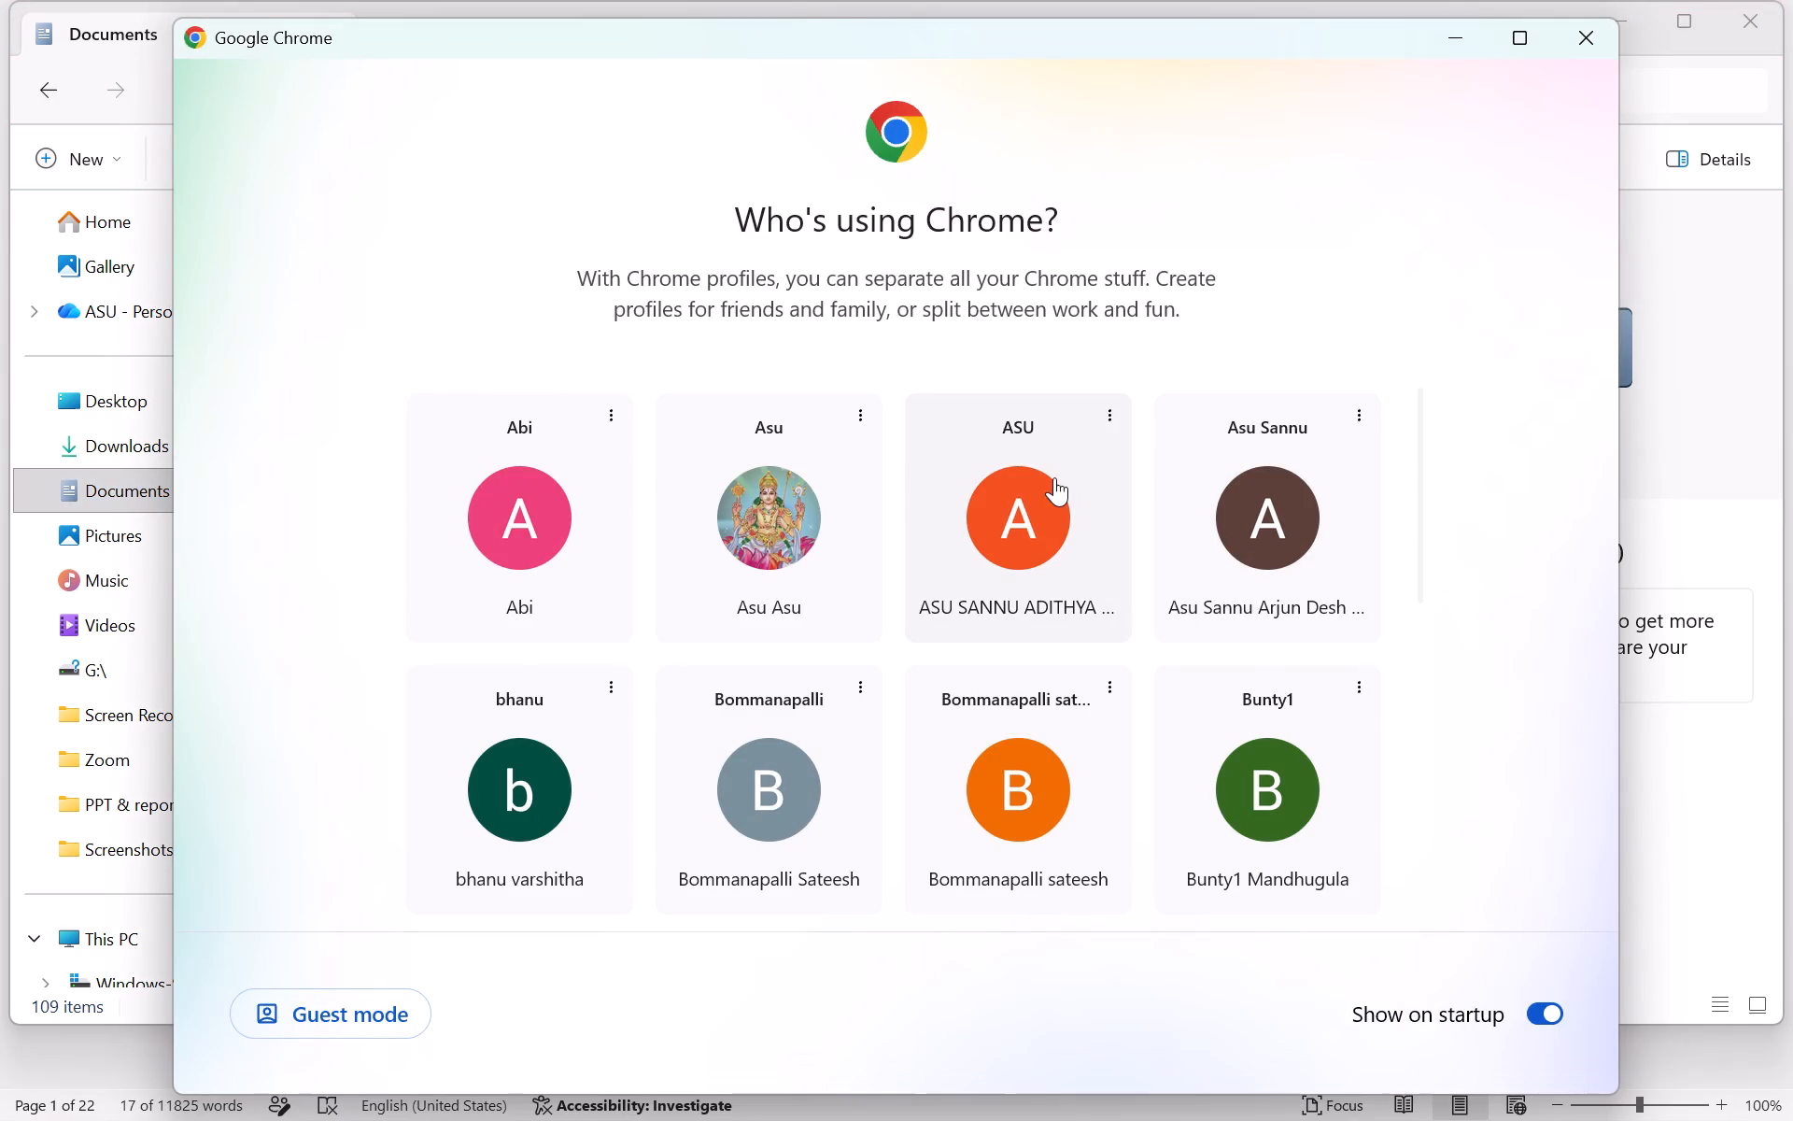
{"action": "left_click", "coordinate": [1054, 477]}
{"action": "left_click", "coordinate": [734, 32]}
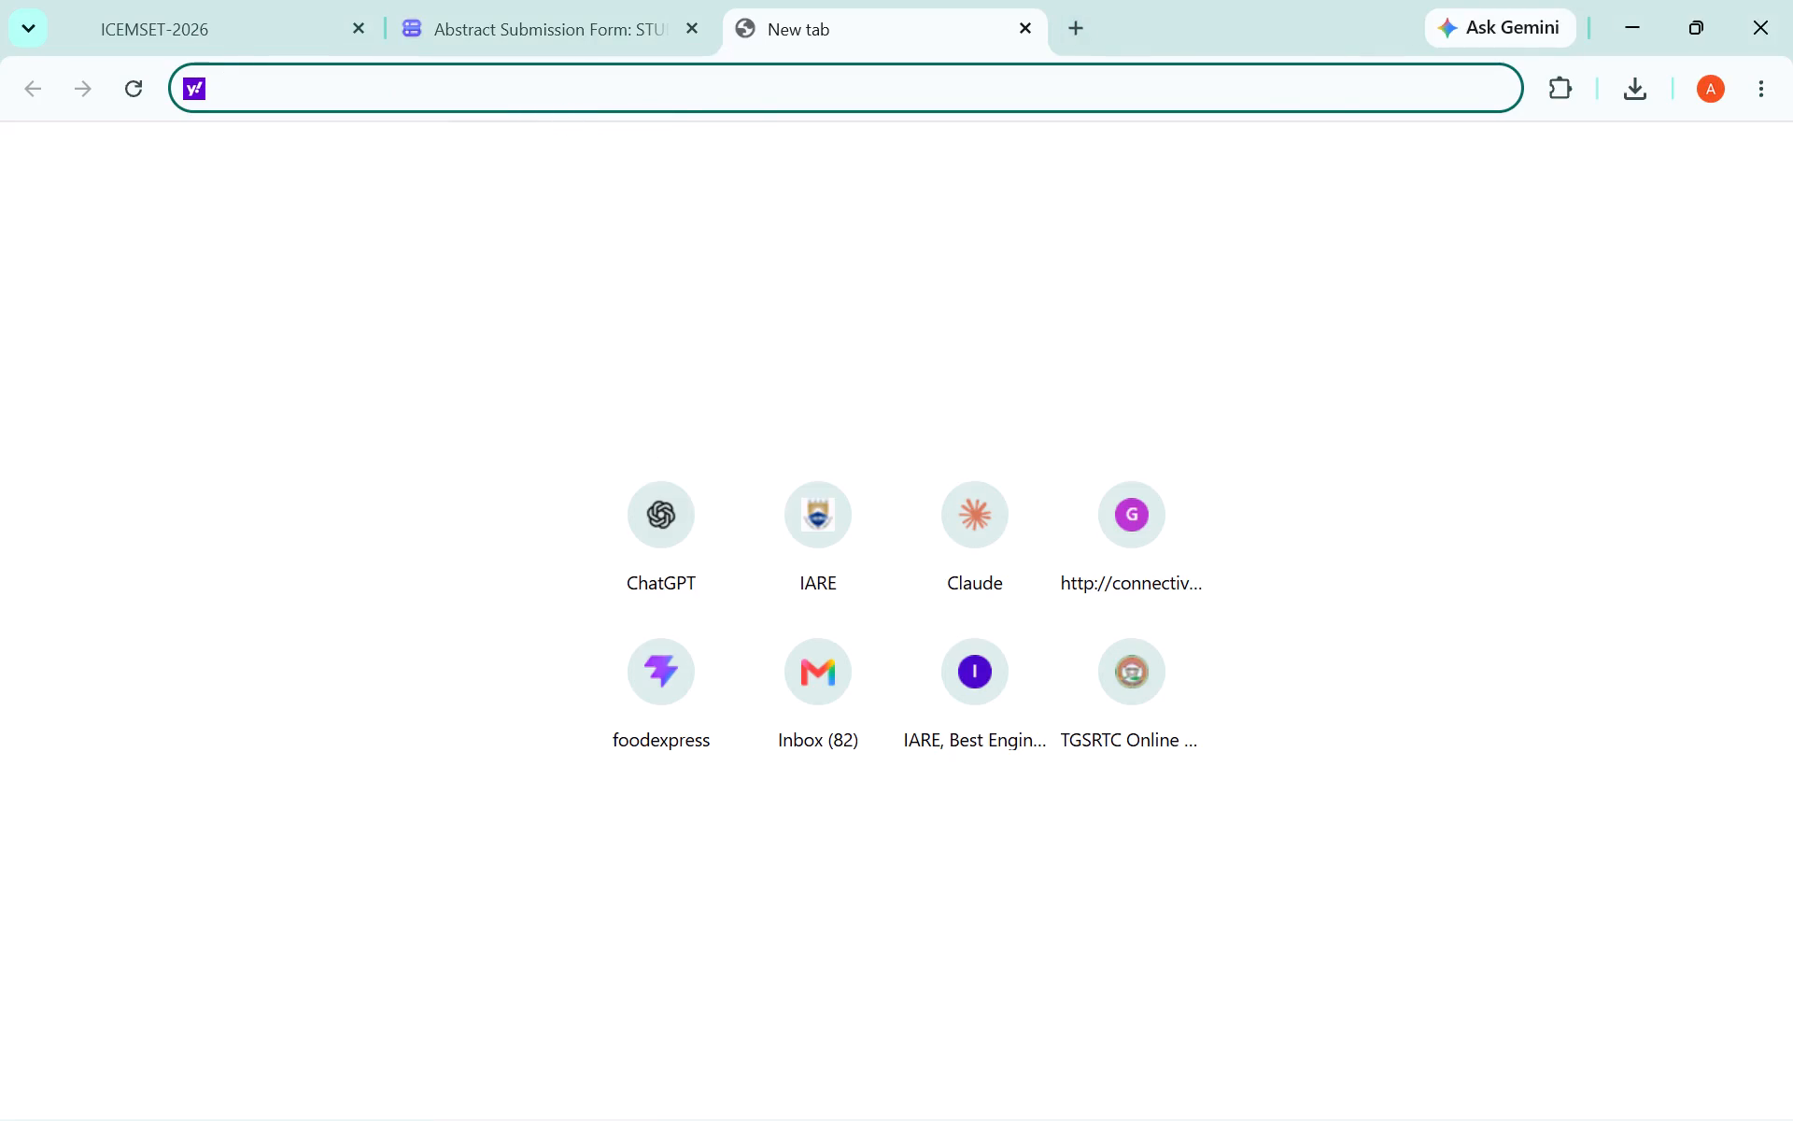
{"action": "left_click", "coordinate": [564, 96]}
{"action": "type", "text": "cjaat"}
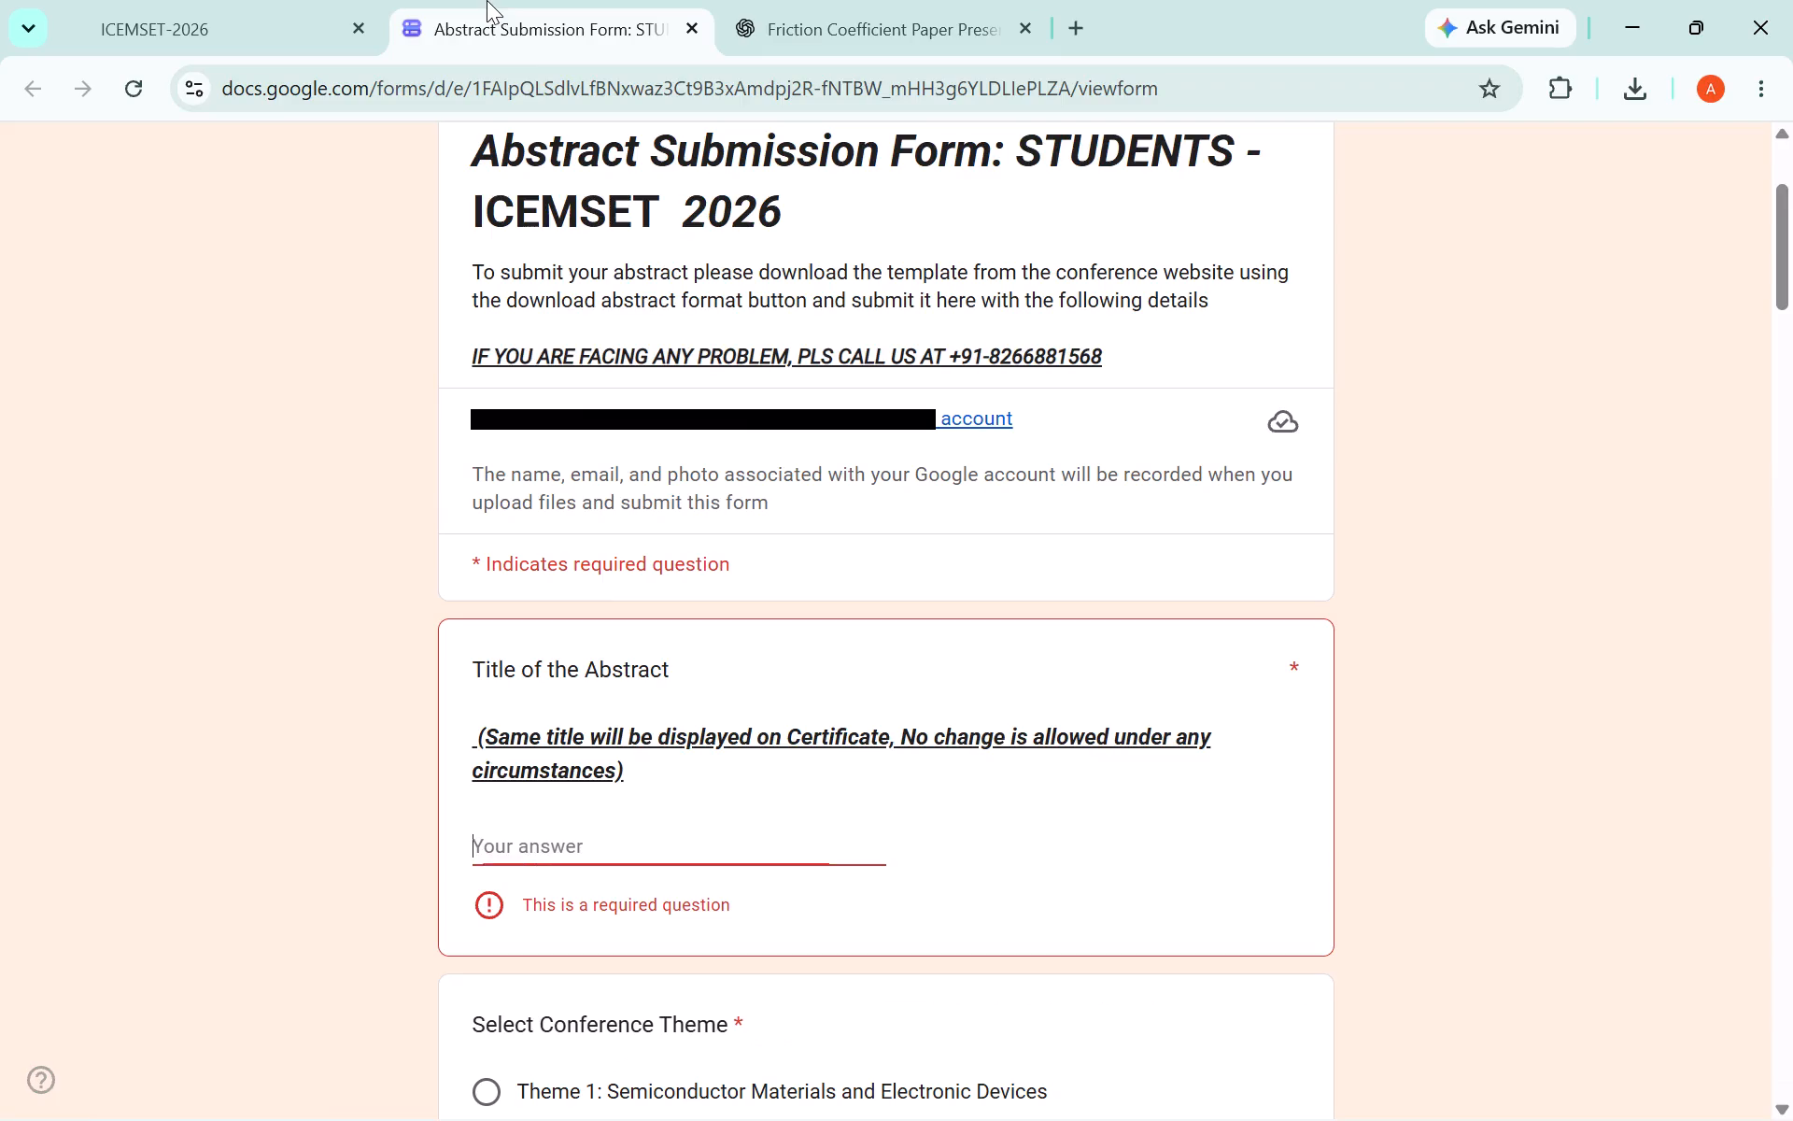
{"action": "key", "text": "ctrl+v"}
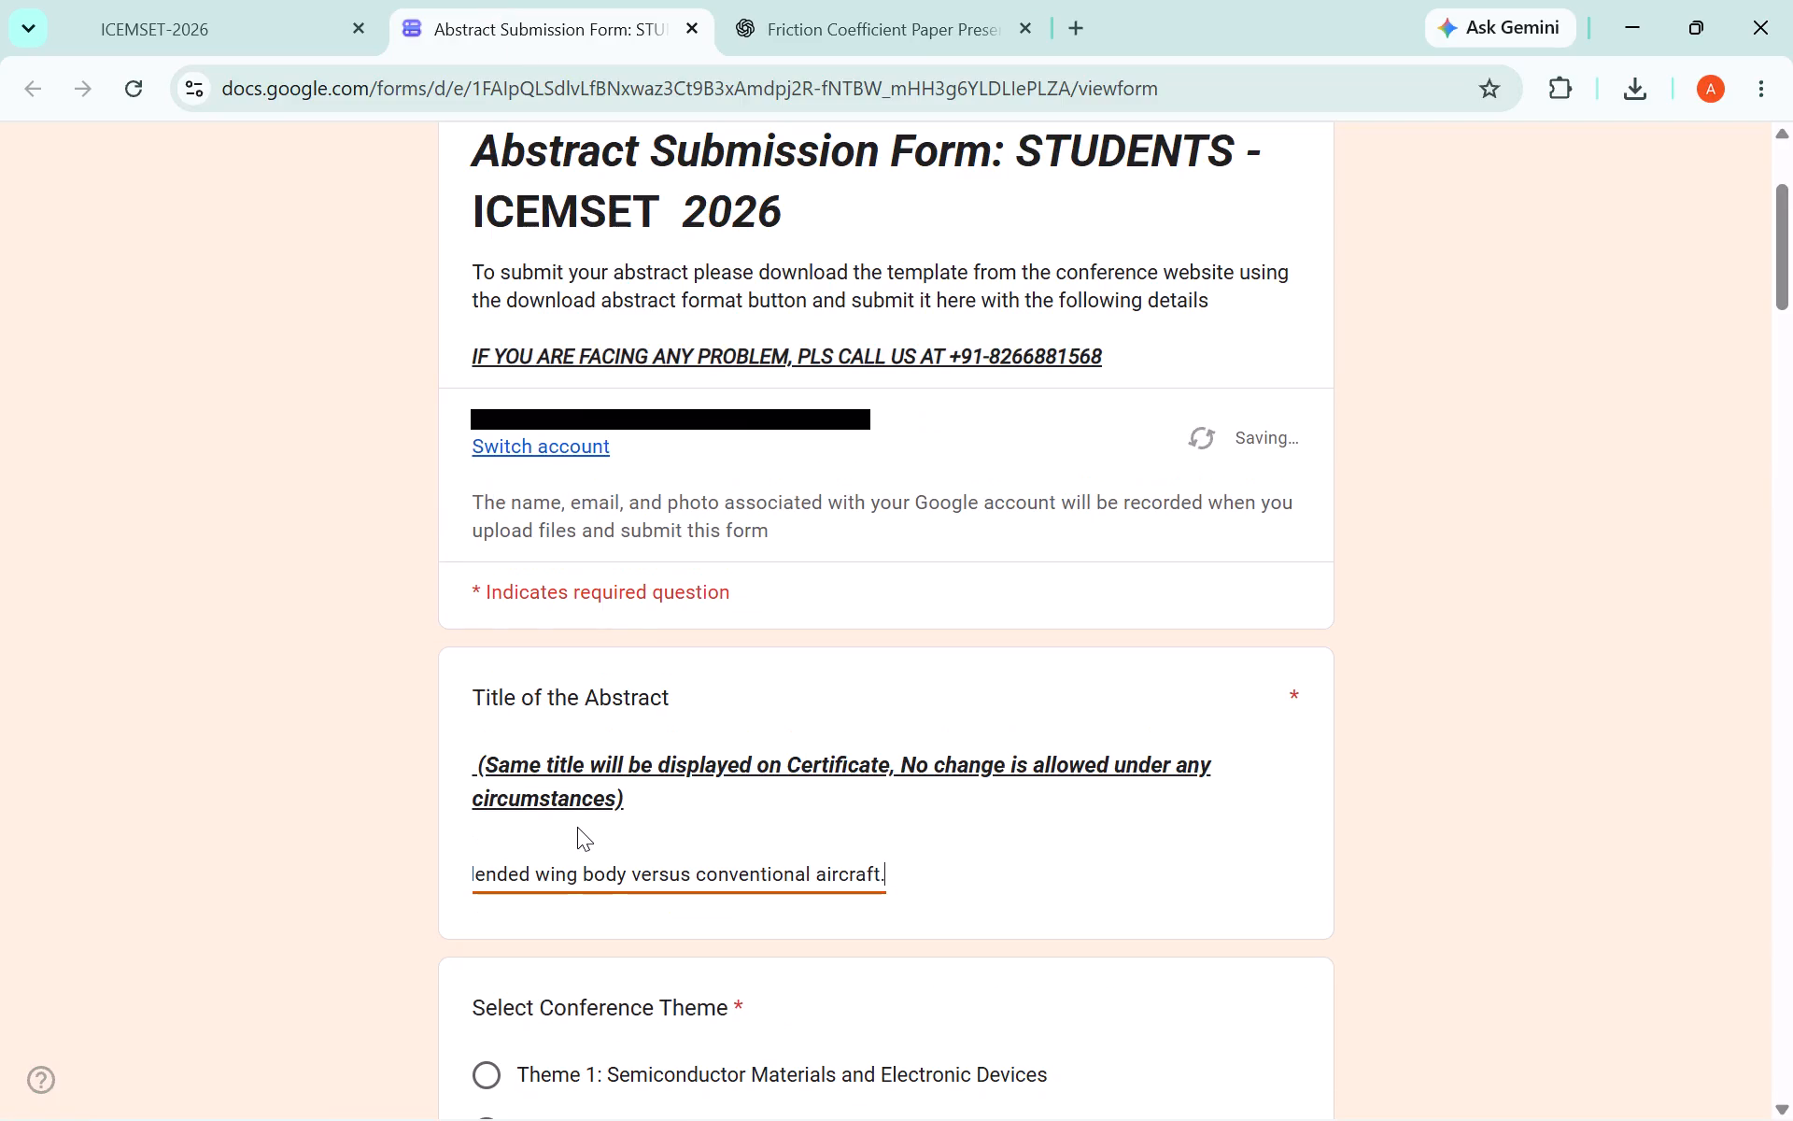
Review the list of conference themes and select Theme 14: Corrosion, Surface Protection & Industrial Materials Reliability.
{"action": "scroll", "coordinate": [577, 827], "scroll_direction": "down", "scroll_amount": 3}
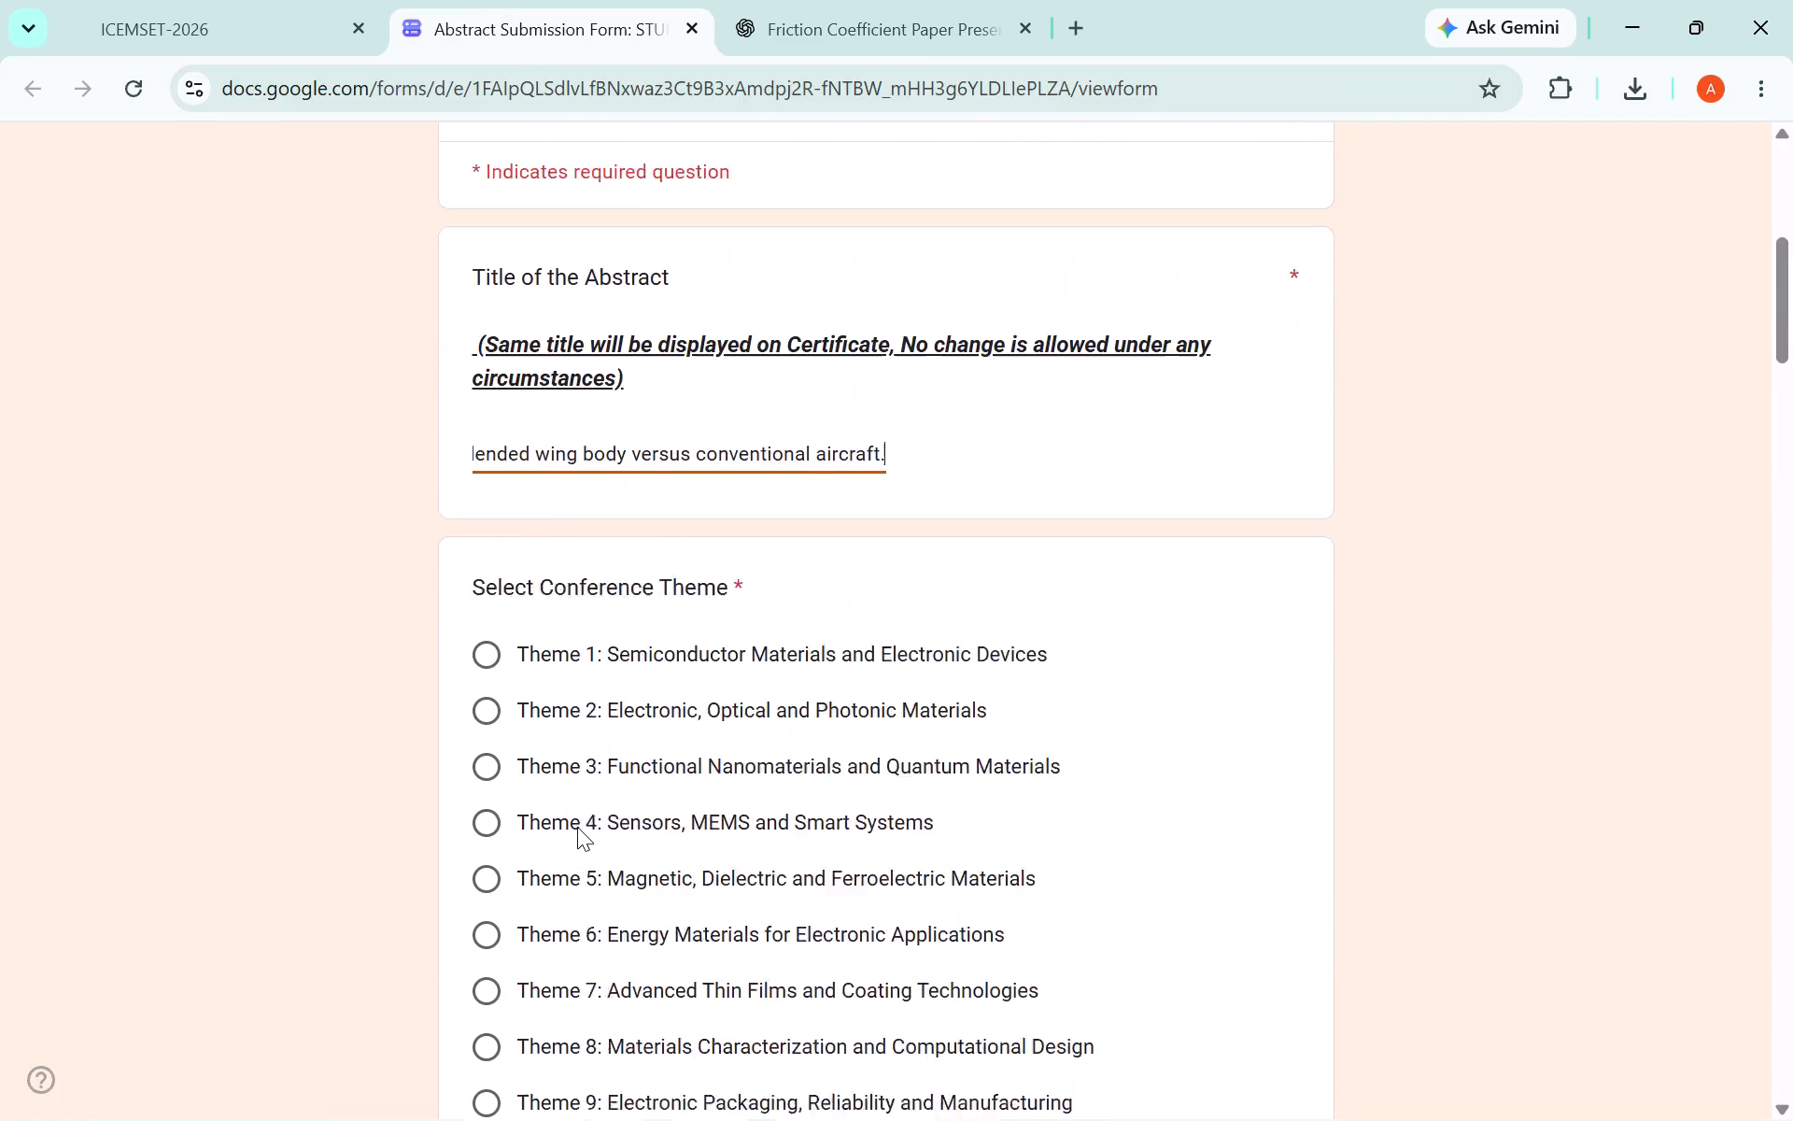
{"action": "scroll", "coordinate": [577, 827], "scroll_direction": "down", "scroll_amount": 1}
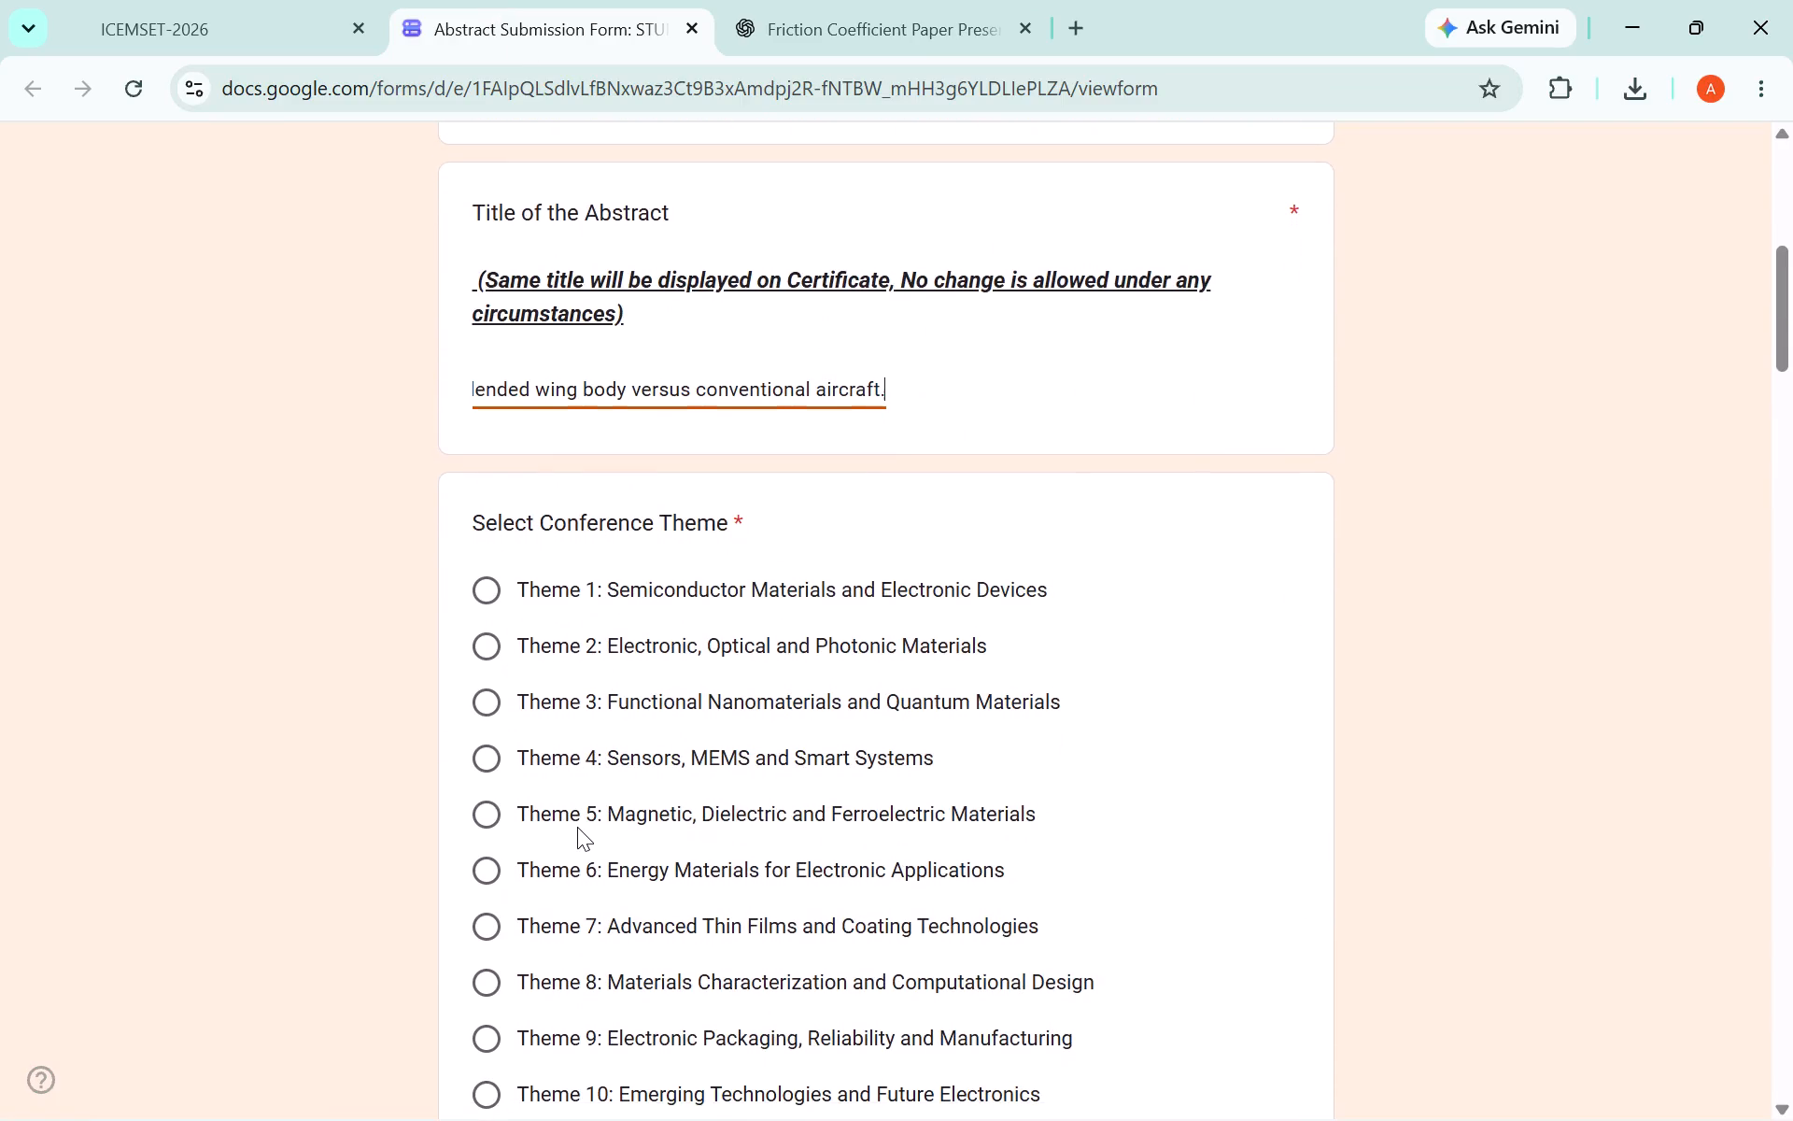
{"action": "scroll", "coordinate": [577, 827], "scroll_direction": "down", "scroll_amount": 1}
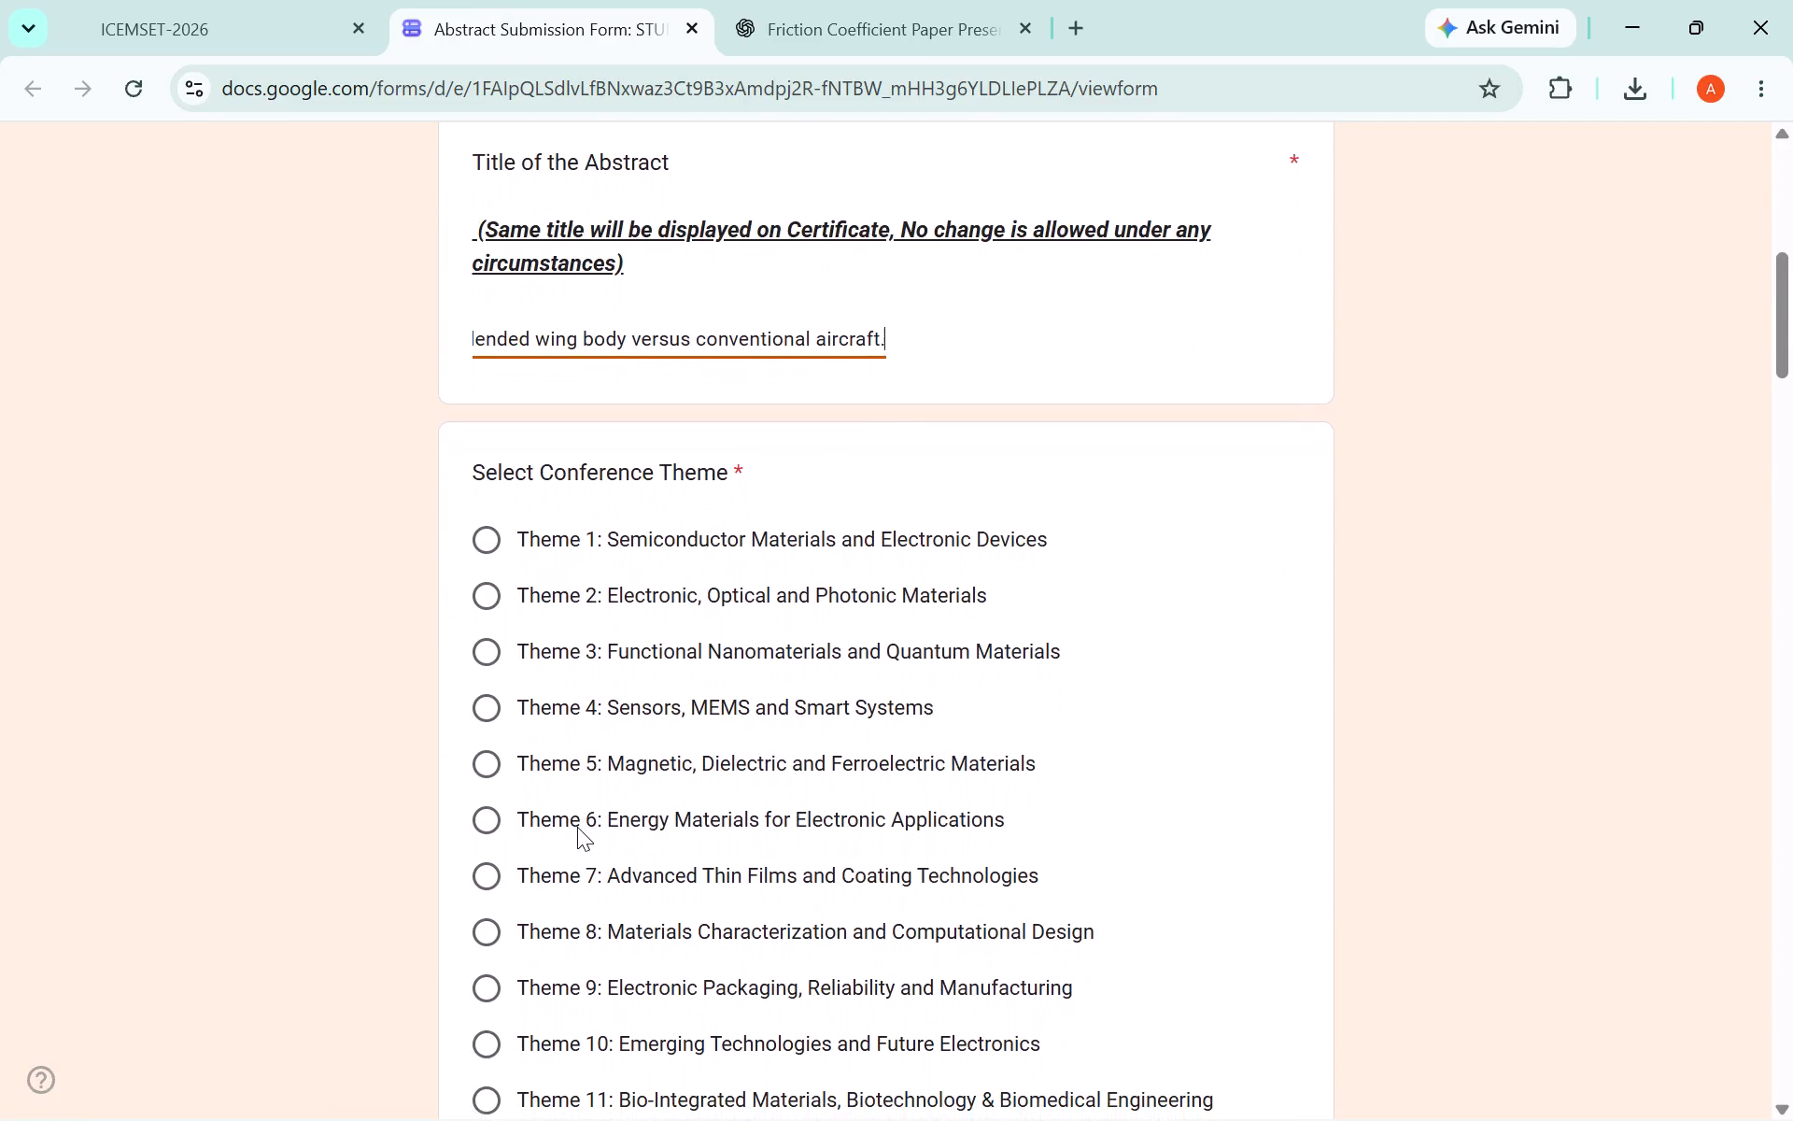
{"action": "scroll", "coordinate": [577, 827], "scroll_direction": "down", "scroll_amount": 1}
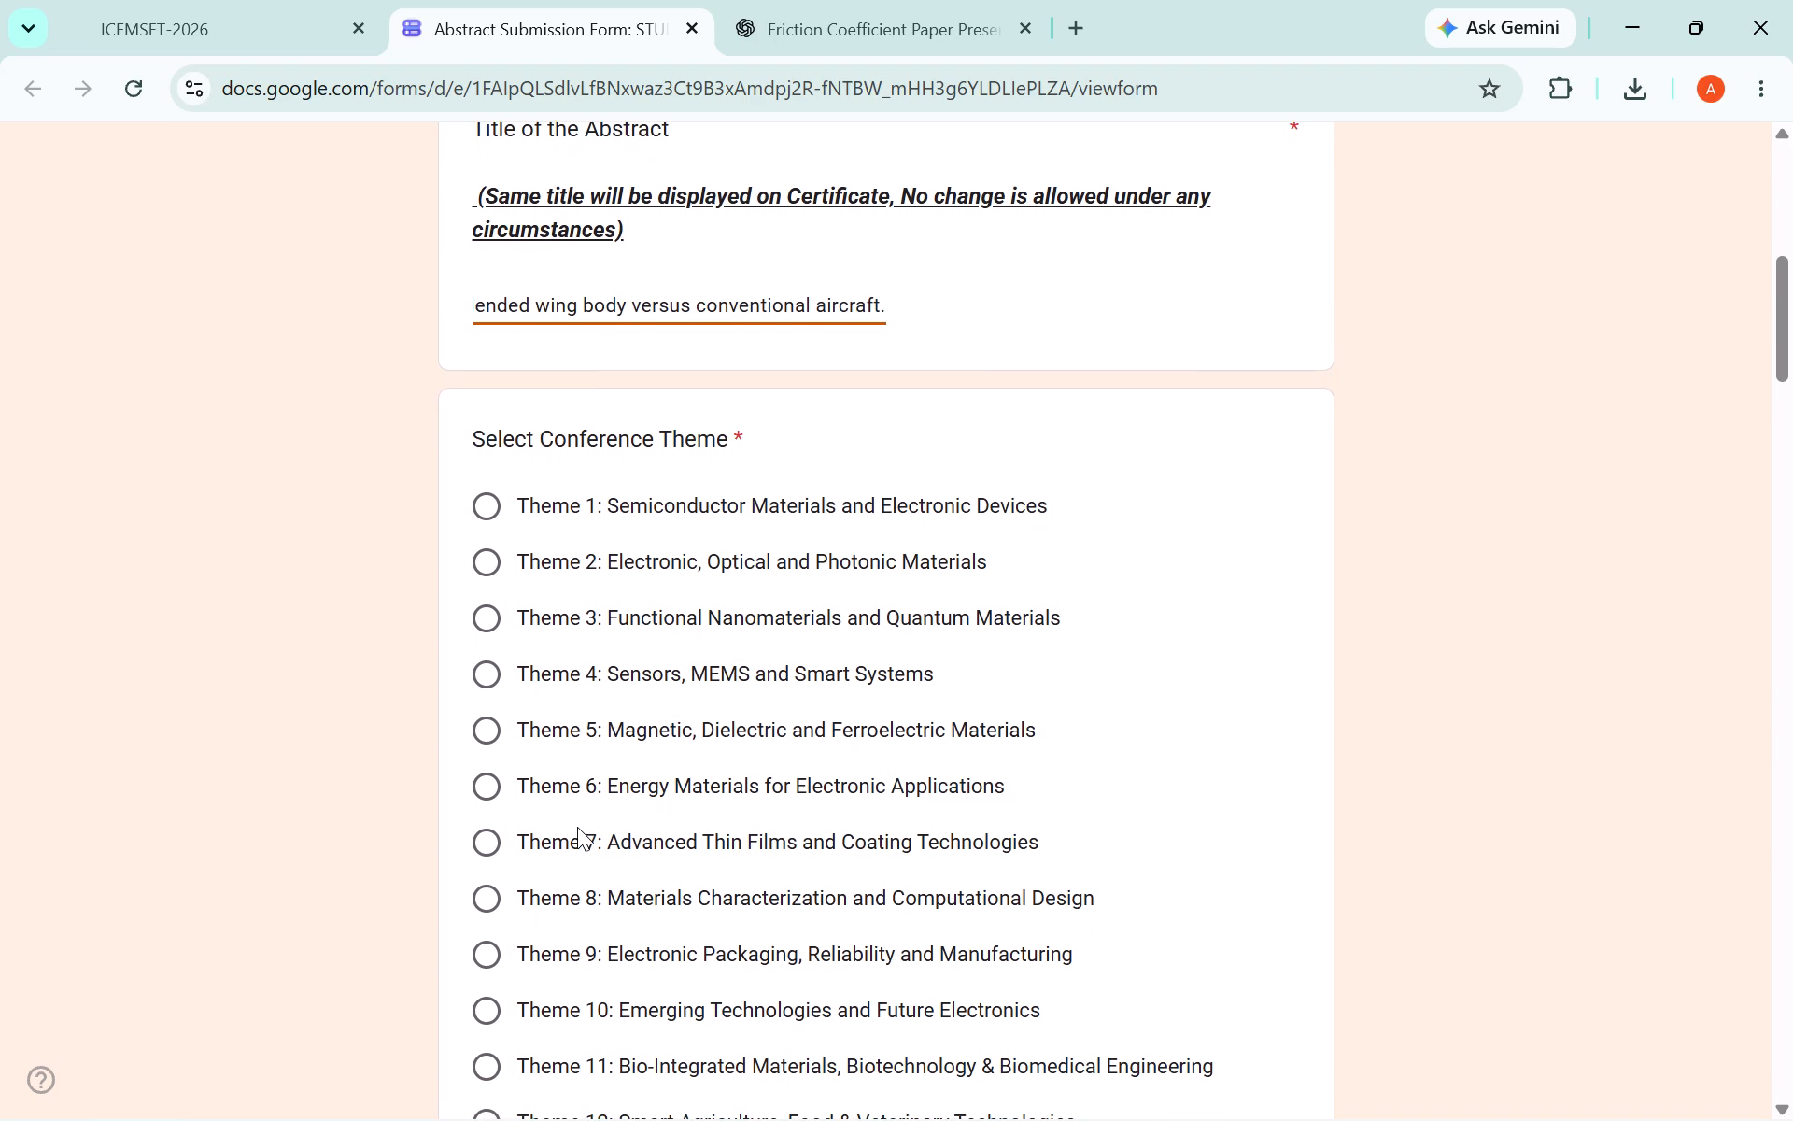
{"action": "scroll", "coordinate": [577, 827], "scroll_direction": "down", "scroll_amount": 1}
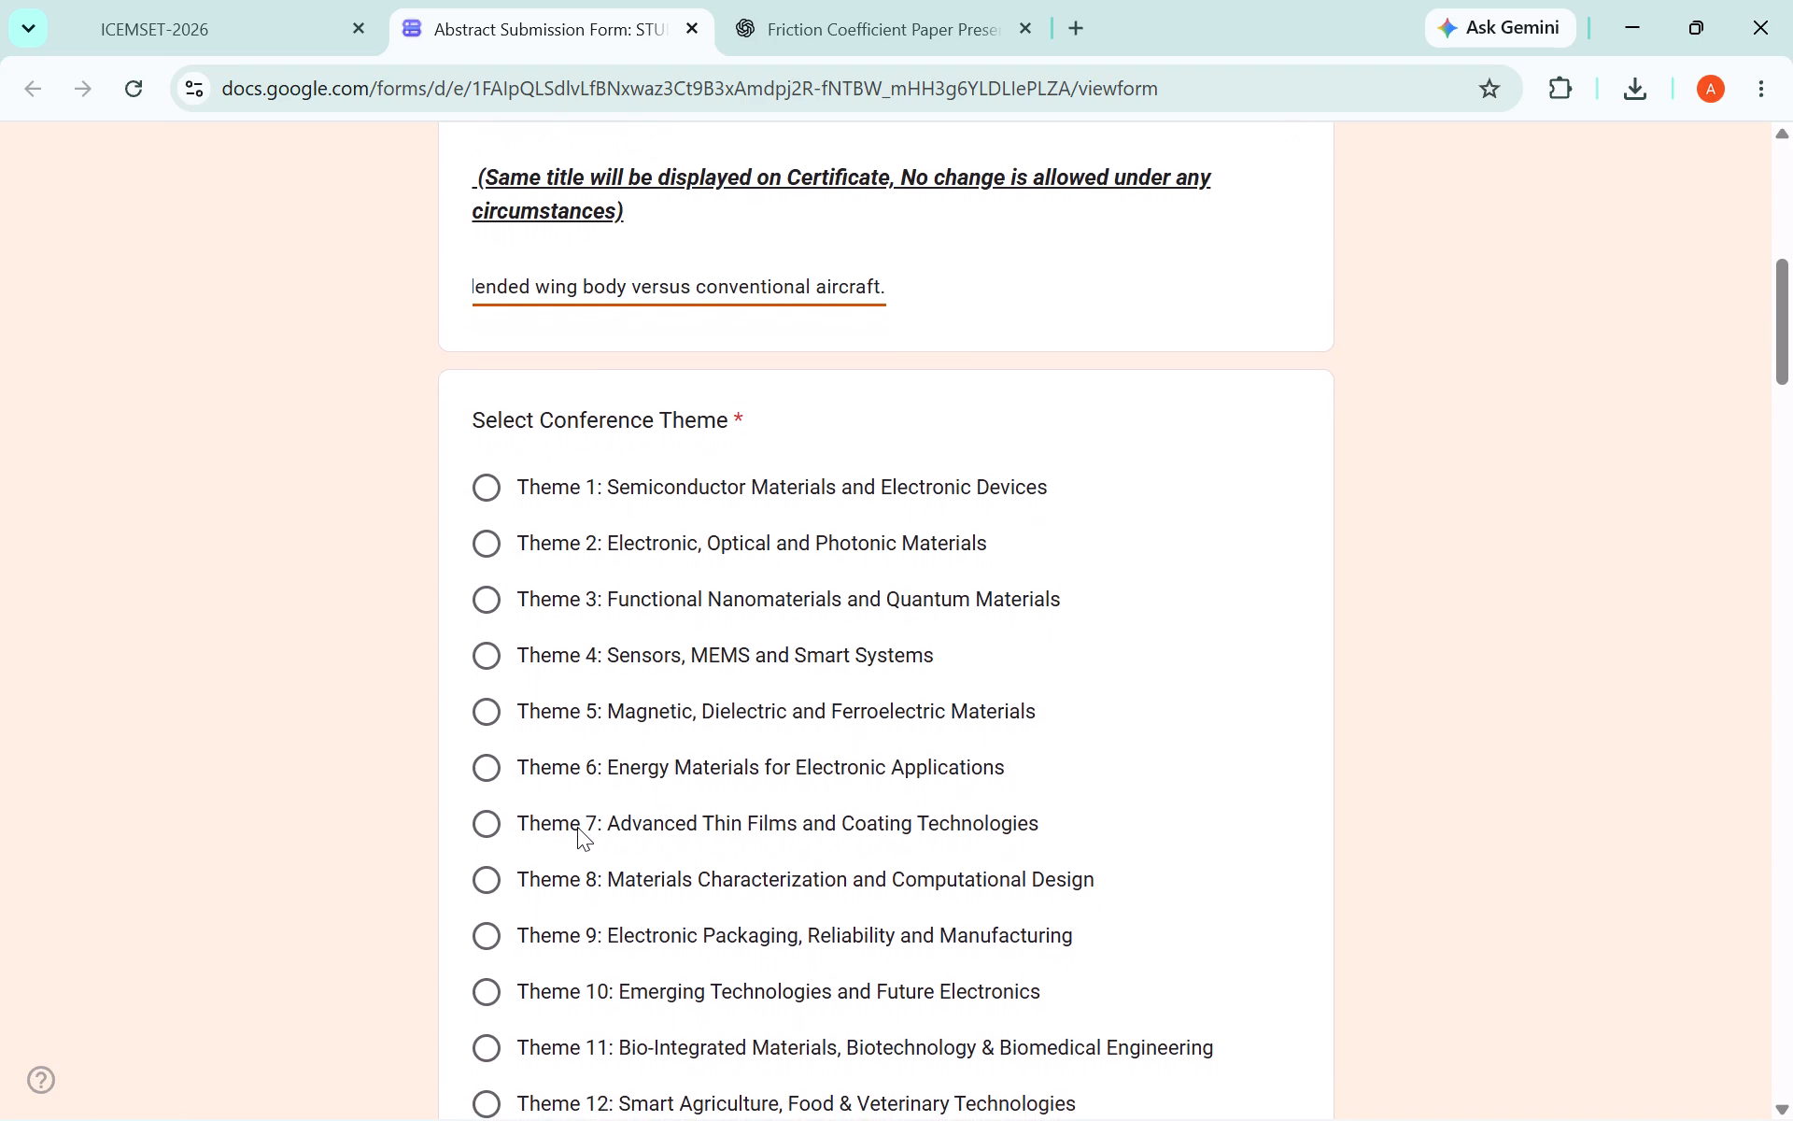
{"action": "scroll", "coordinate": [577, 827], "scroll_direction": "down", "scroll_amount": 1}
{"action": "scroll", "coordinate": [577, 827], "scroll_direction": "up", "scroll_amount": 3}
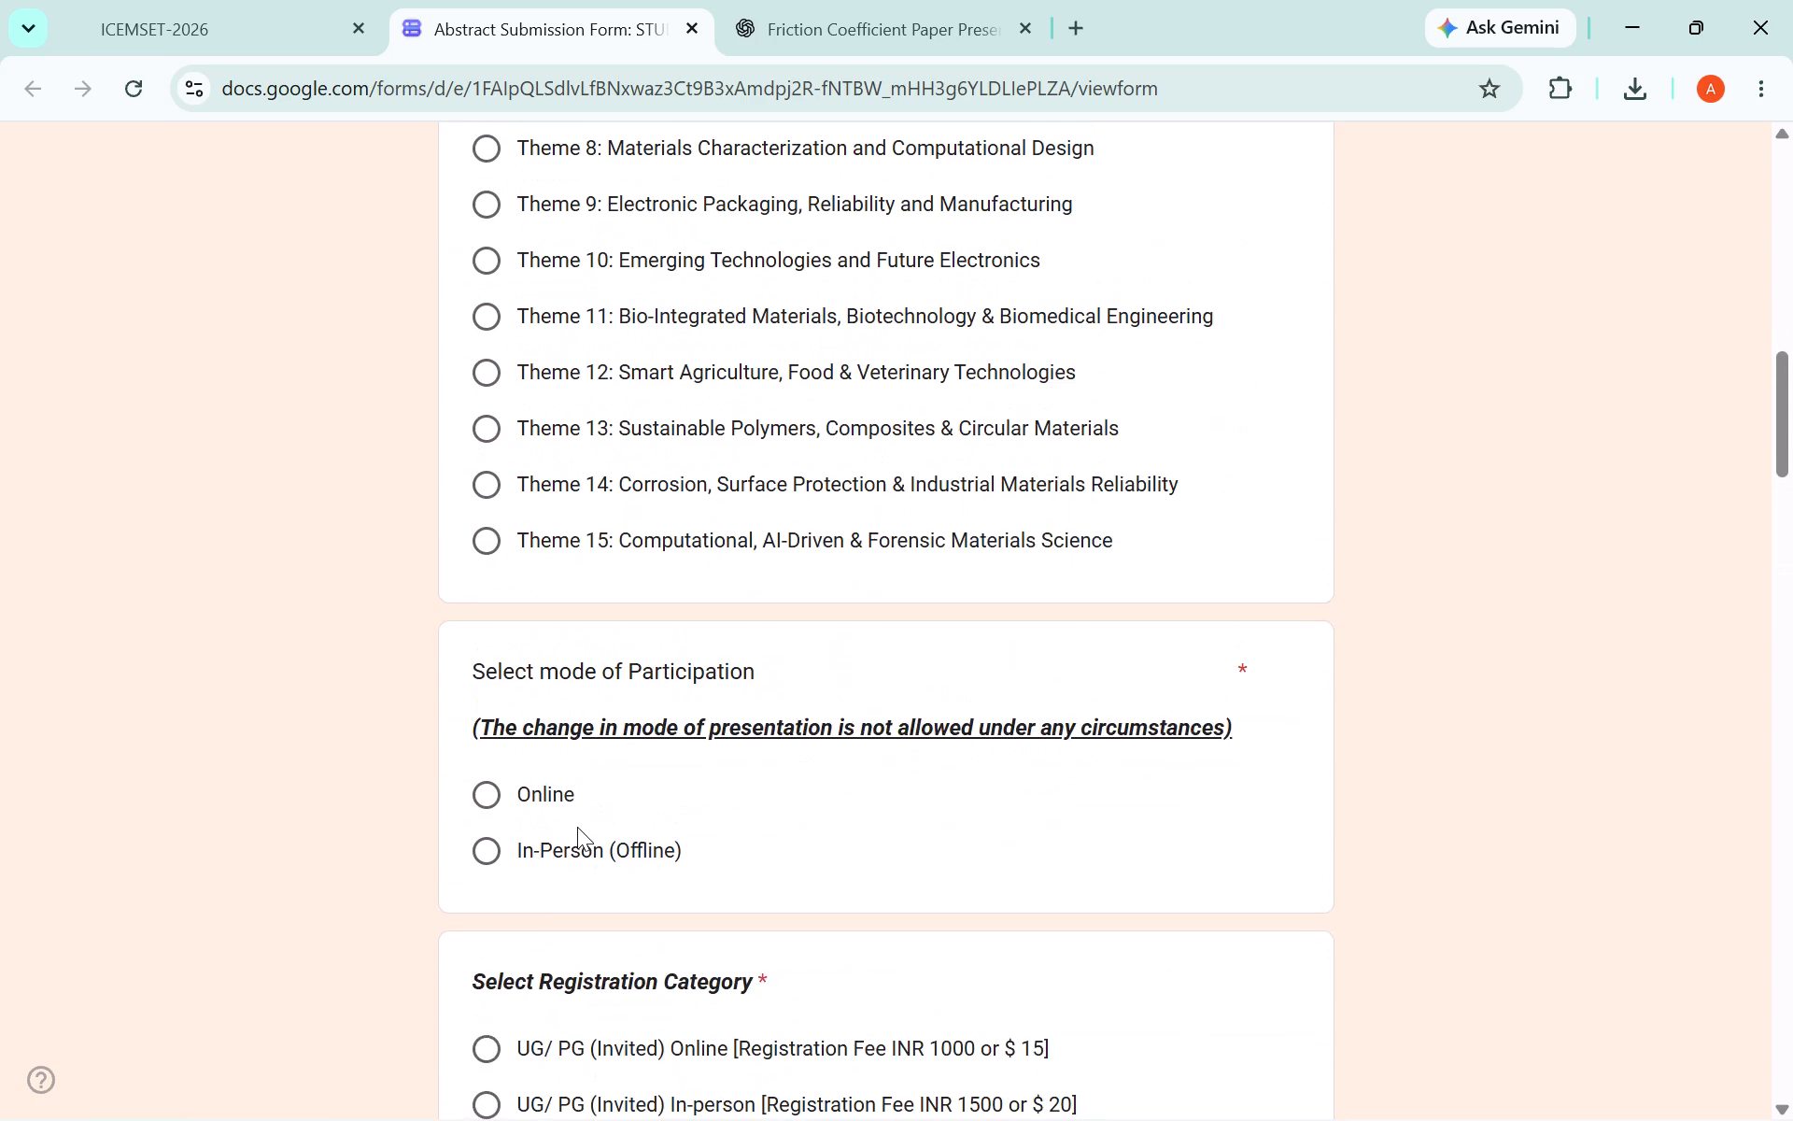
{"action": "scroll", "coordinate": [577, 827], "scroll_direction": "up", "scroll_amount": 2}
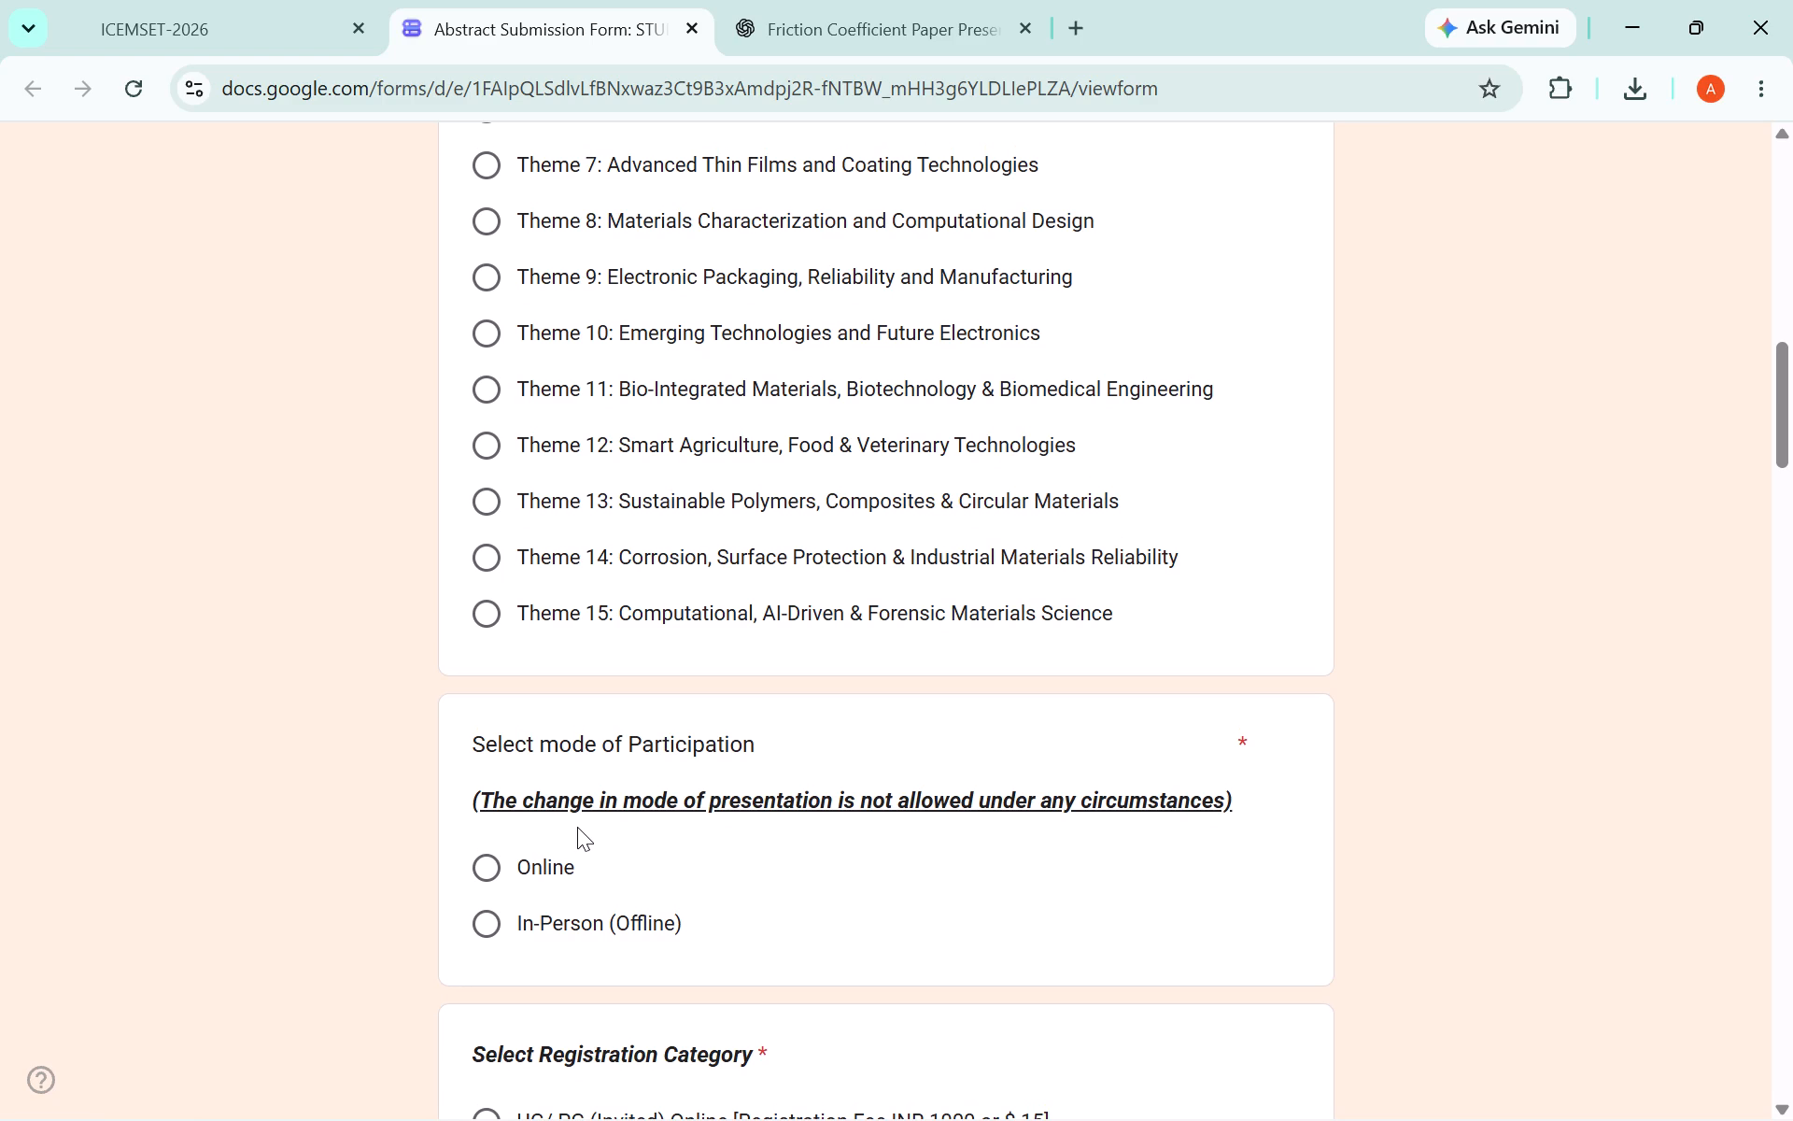
{"action": "scroll", "coordinate": [577, 827], "scroll_direction": "up", "scroll_amount": 4}
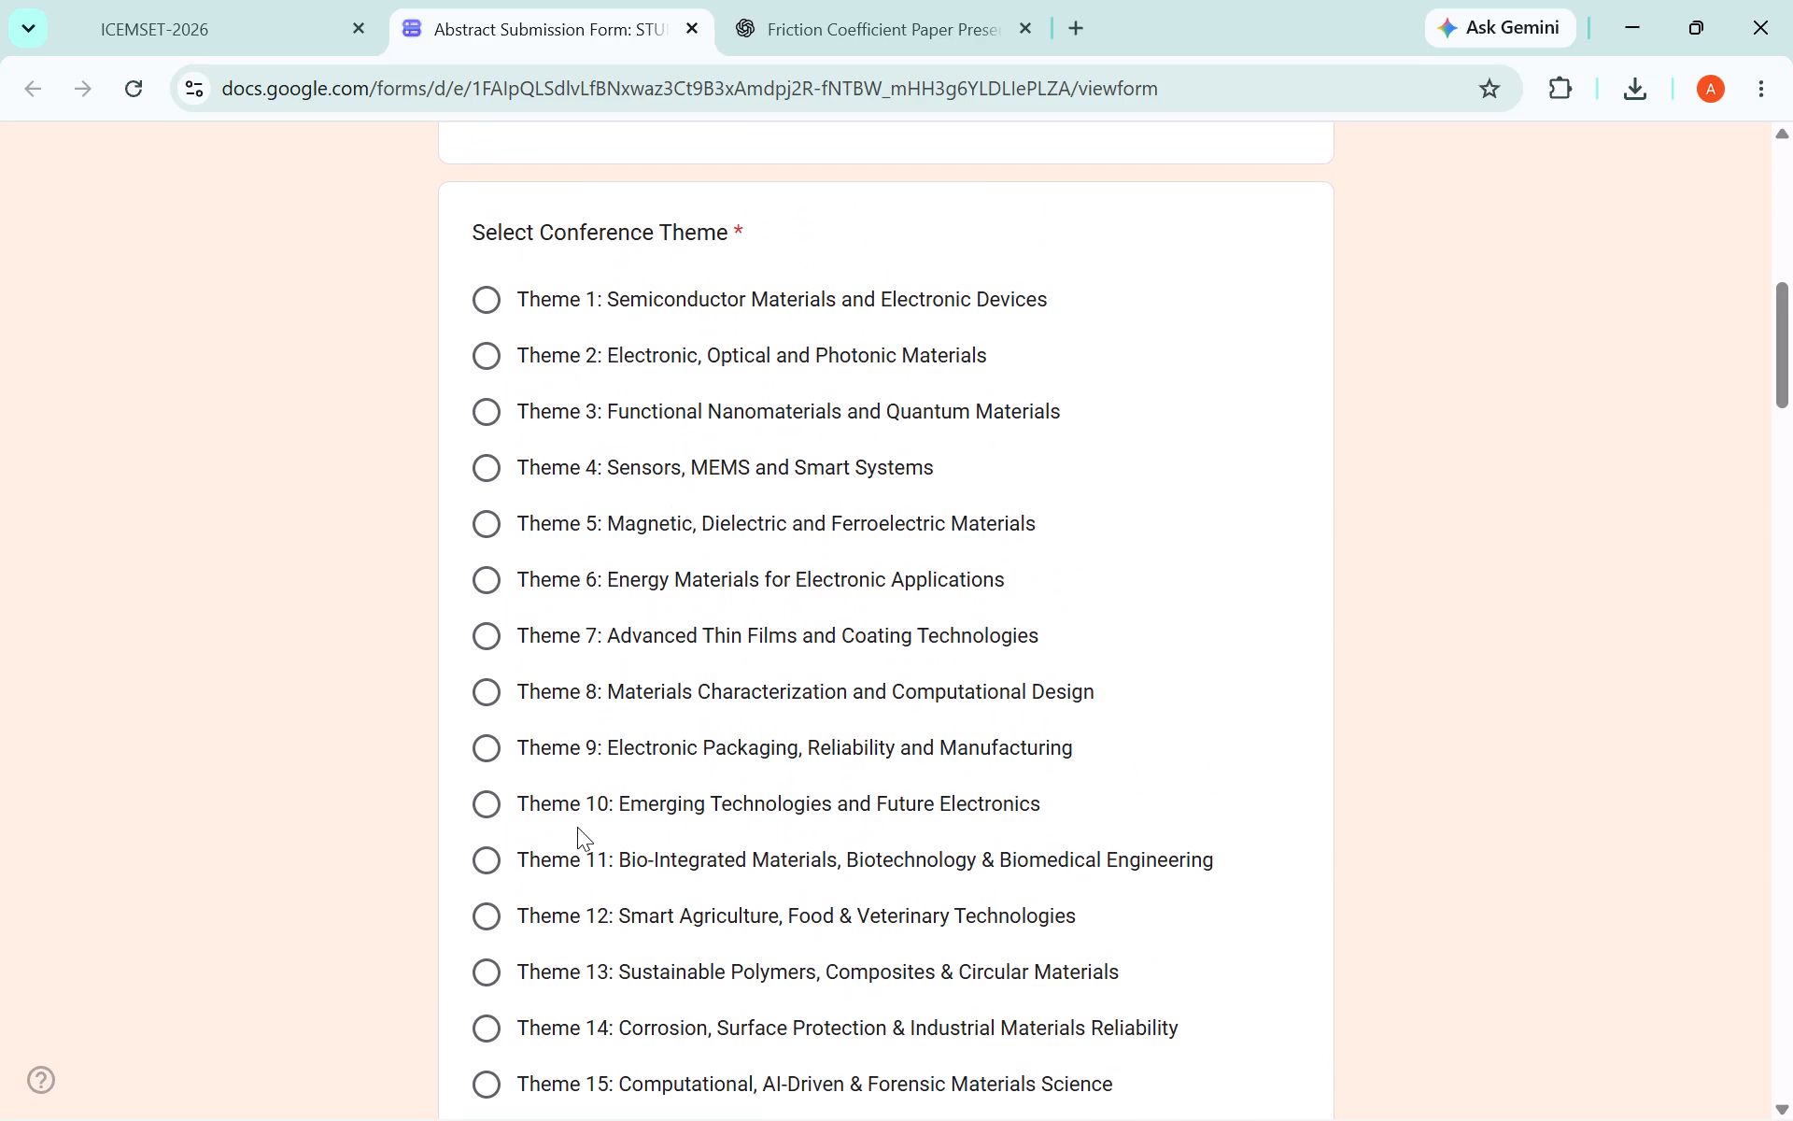
{"action": "scroll", "coordinate": [577, 827], "scroll_direction": "down", "scroll_amount": 1}
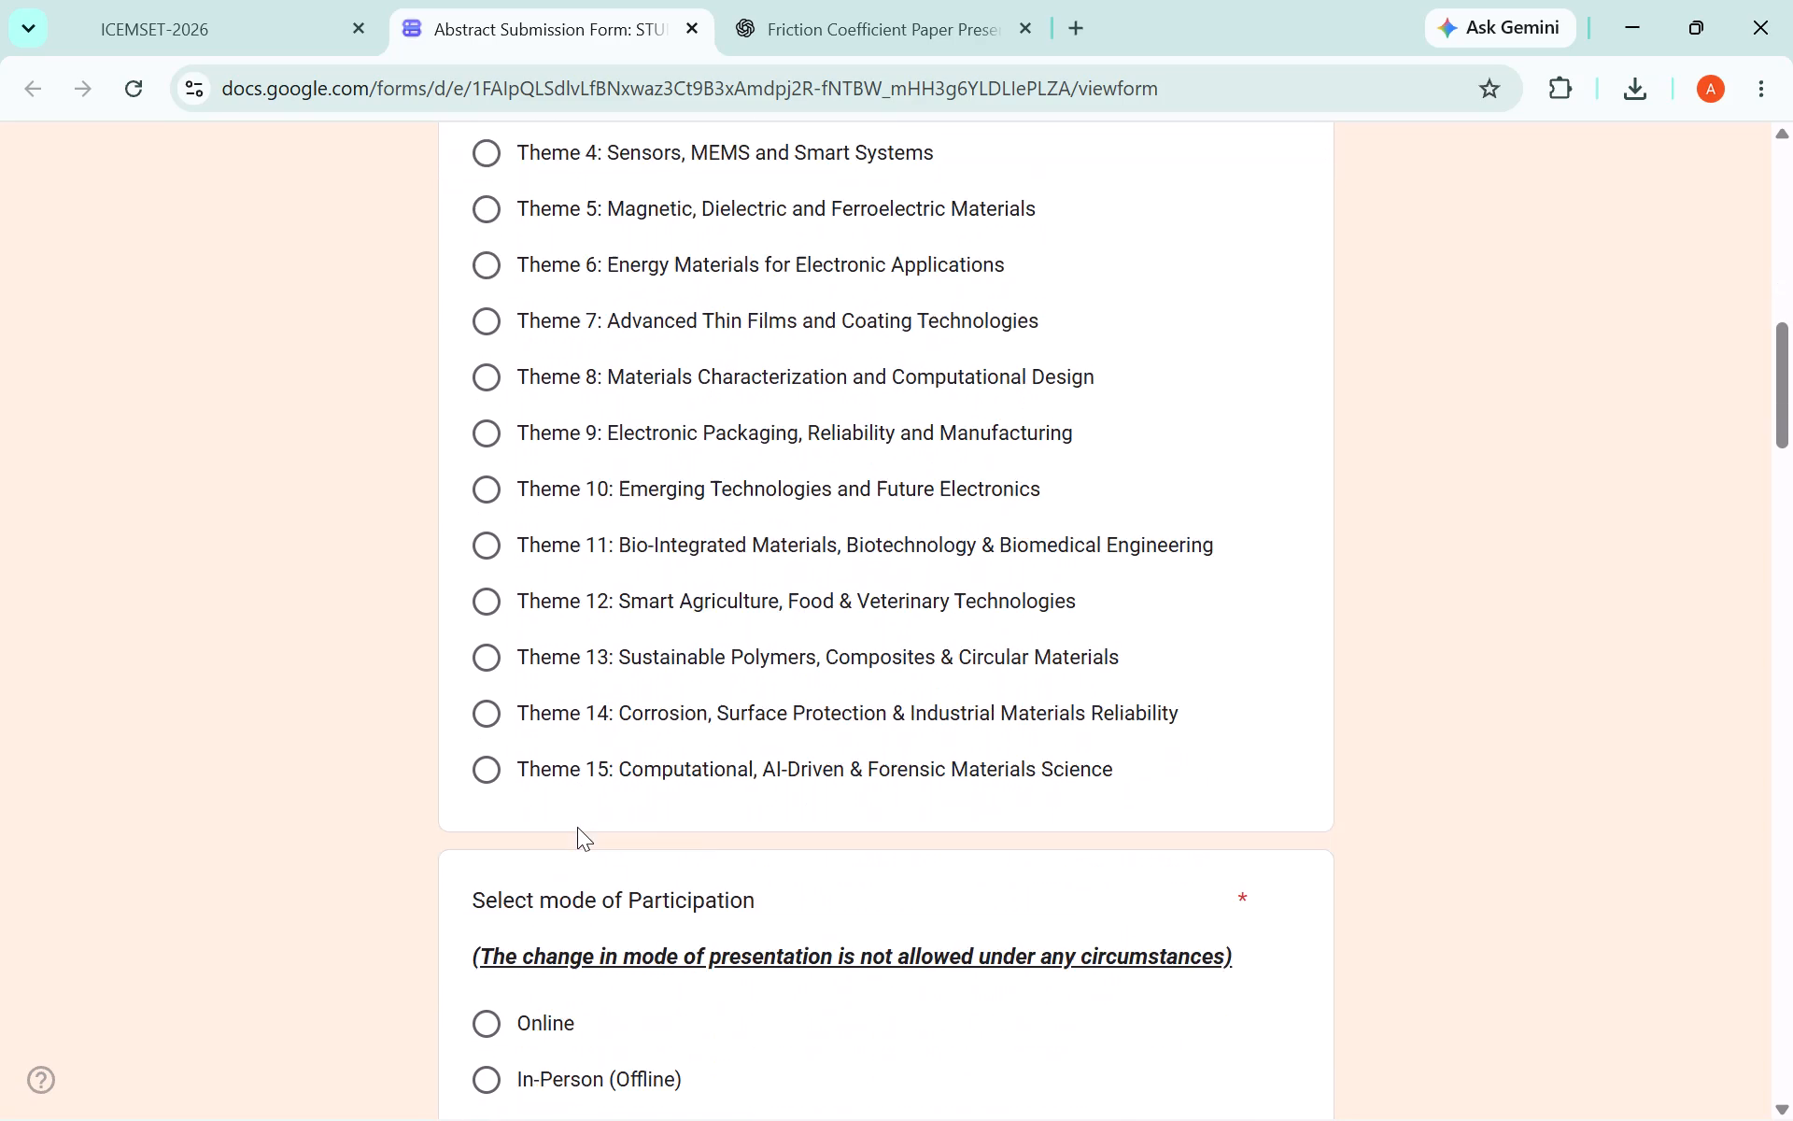
{"action": "scroll", "coordinate": [577, 827], "scroll_direction": "down", "scroll_amount": 1}
{"action": "scroll", "coordinate": [577, 827], "scroll_direction": "up", "scroll_amount": 2}
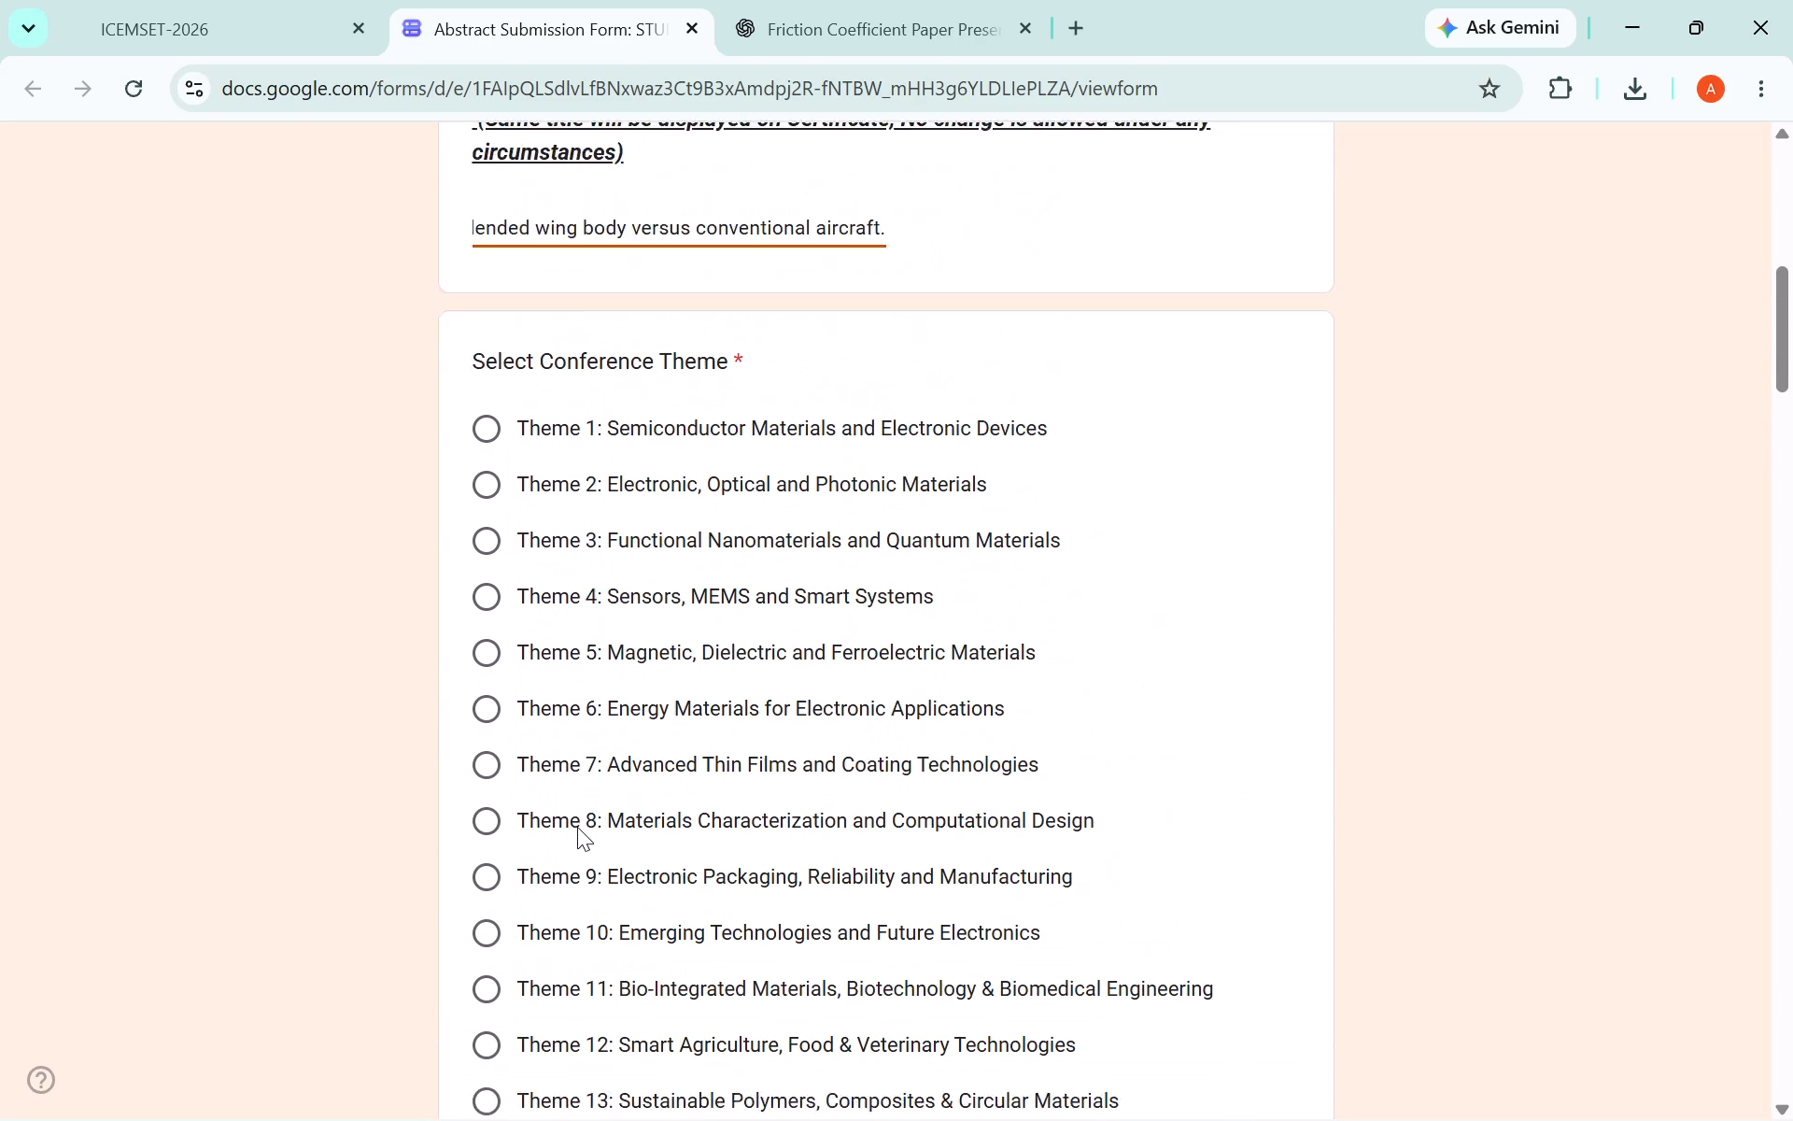
{"action": "scroll", "coordinate": [577, 827], "scroll_direction": "up", "scroll_amount": 2}
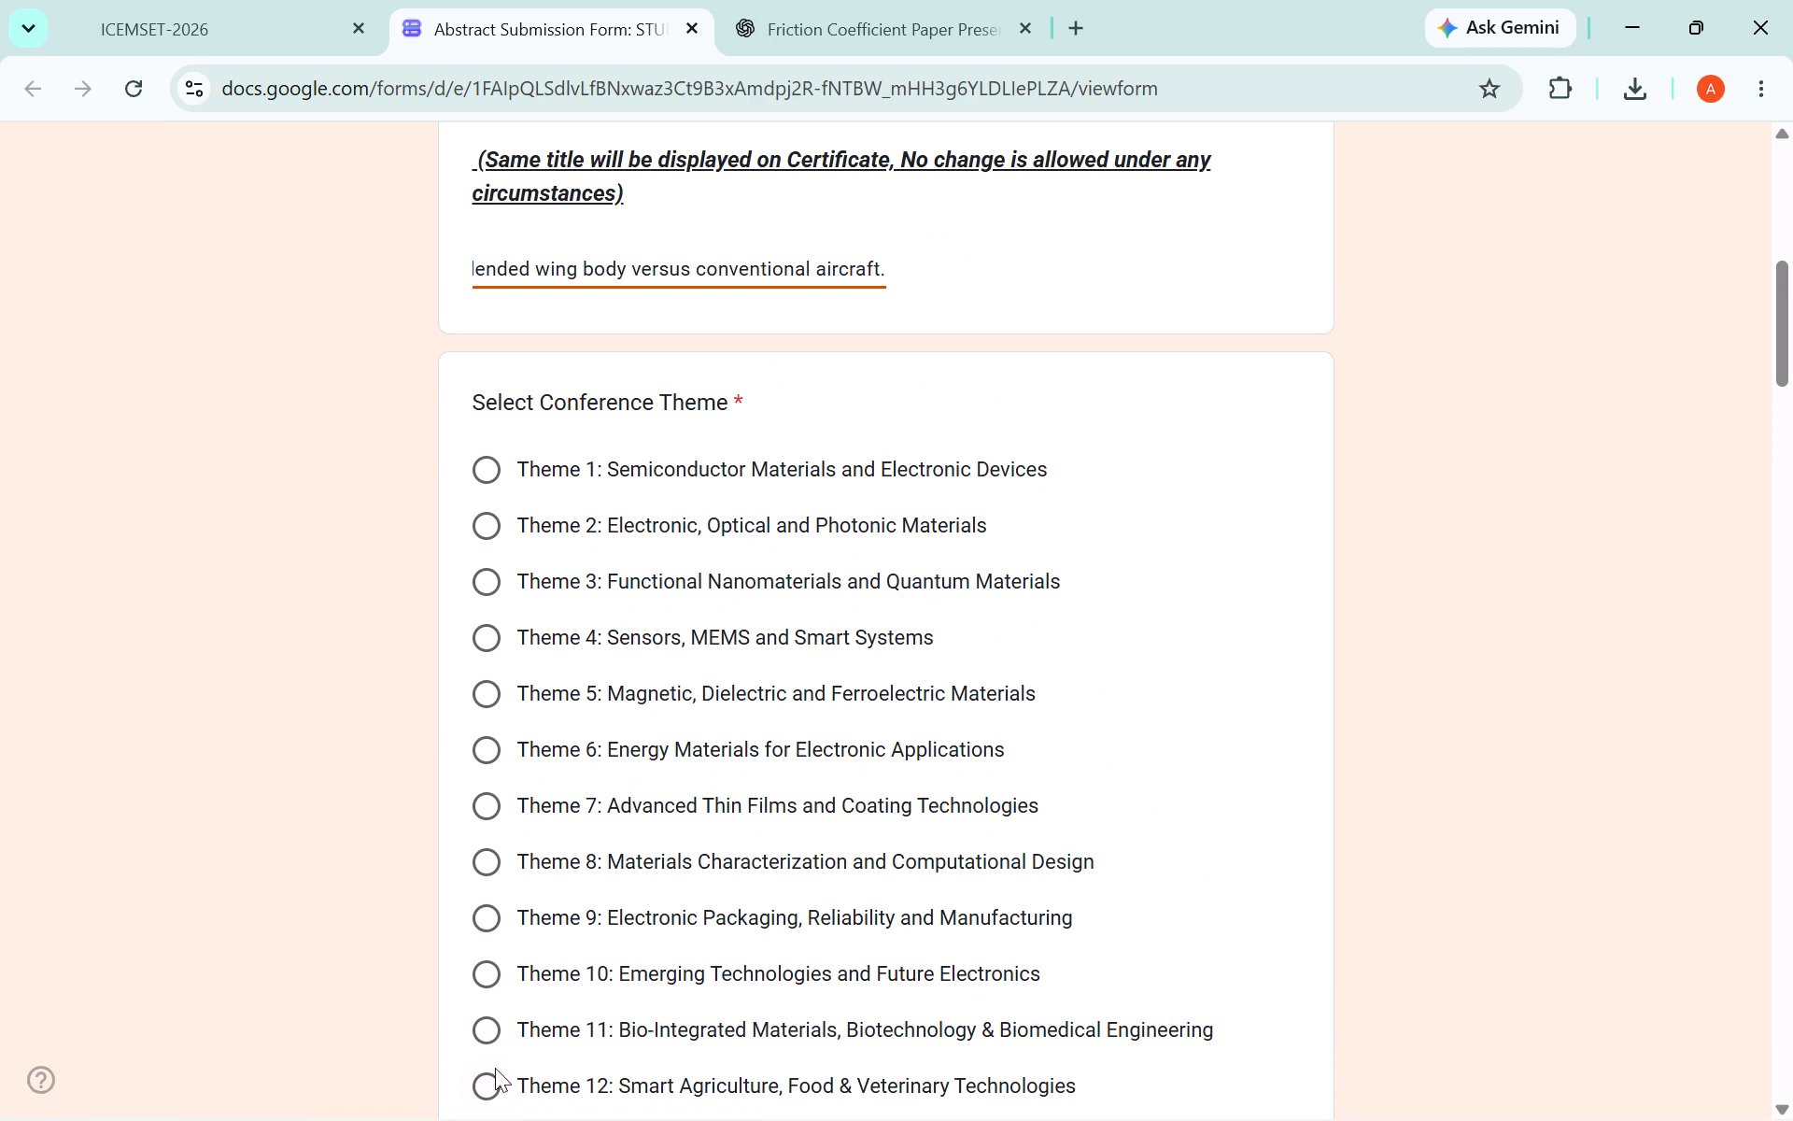
{"action": "scroll", "coordinate": [526, 1025], "scroll_direction": "down", "scroll_amount": 1}
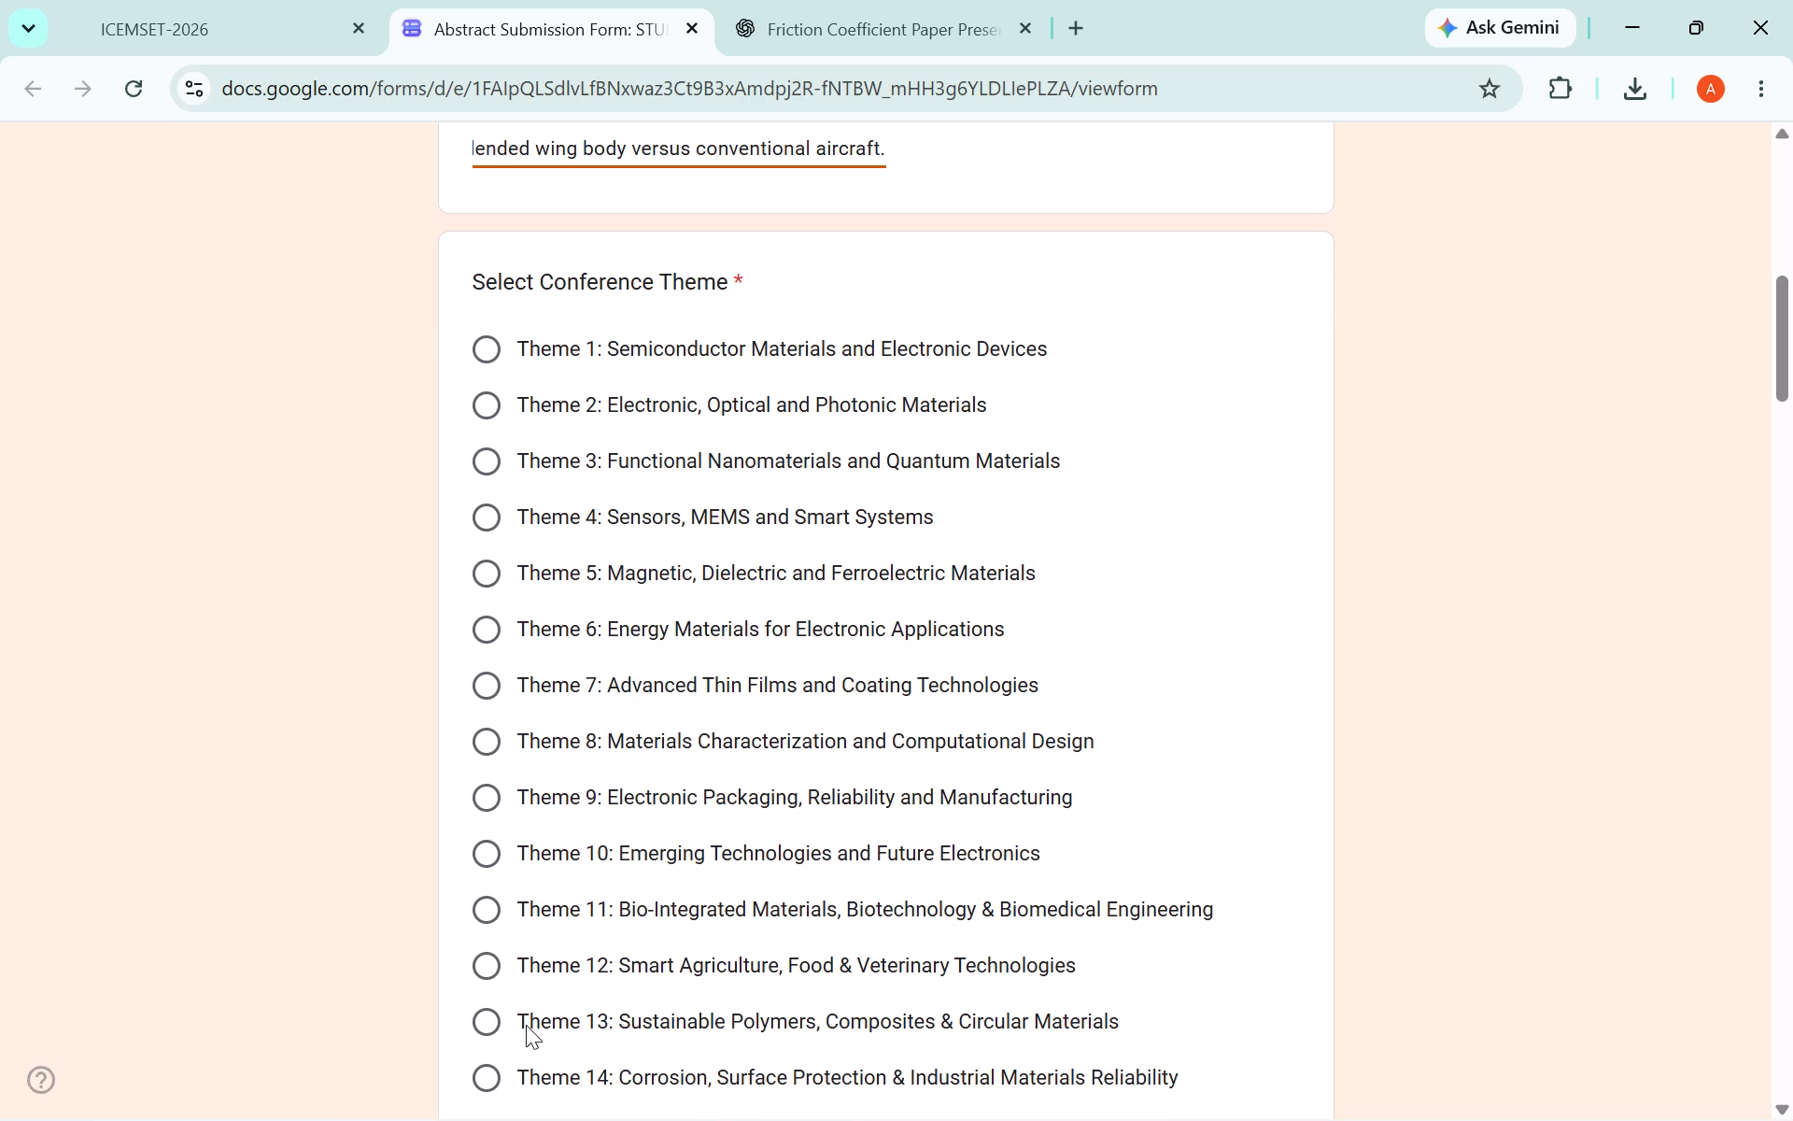
{"action": "scroll", "coordinate": [526, 1025], "scroll_direction": "down", "scroll_amount": 1}
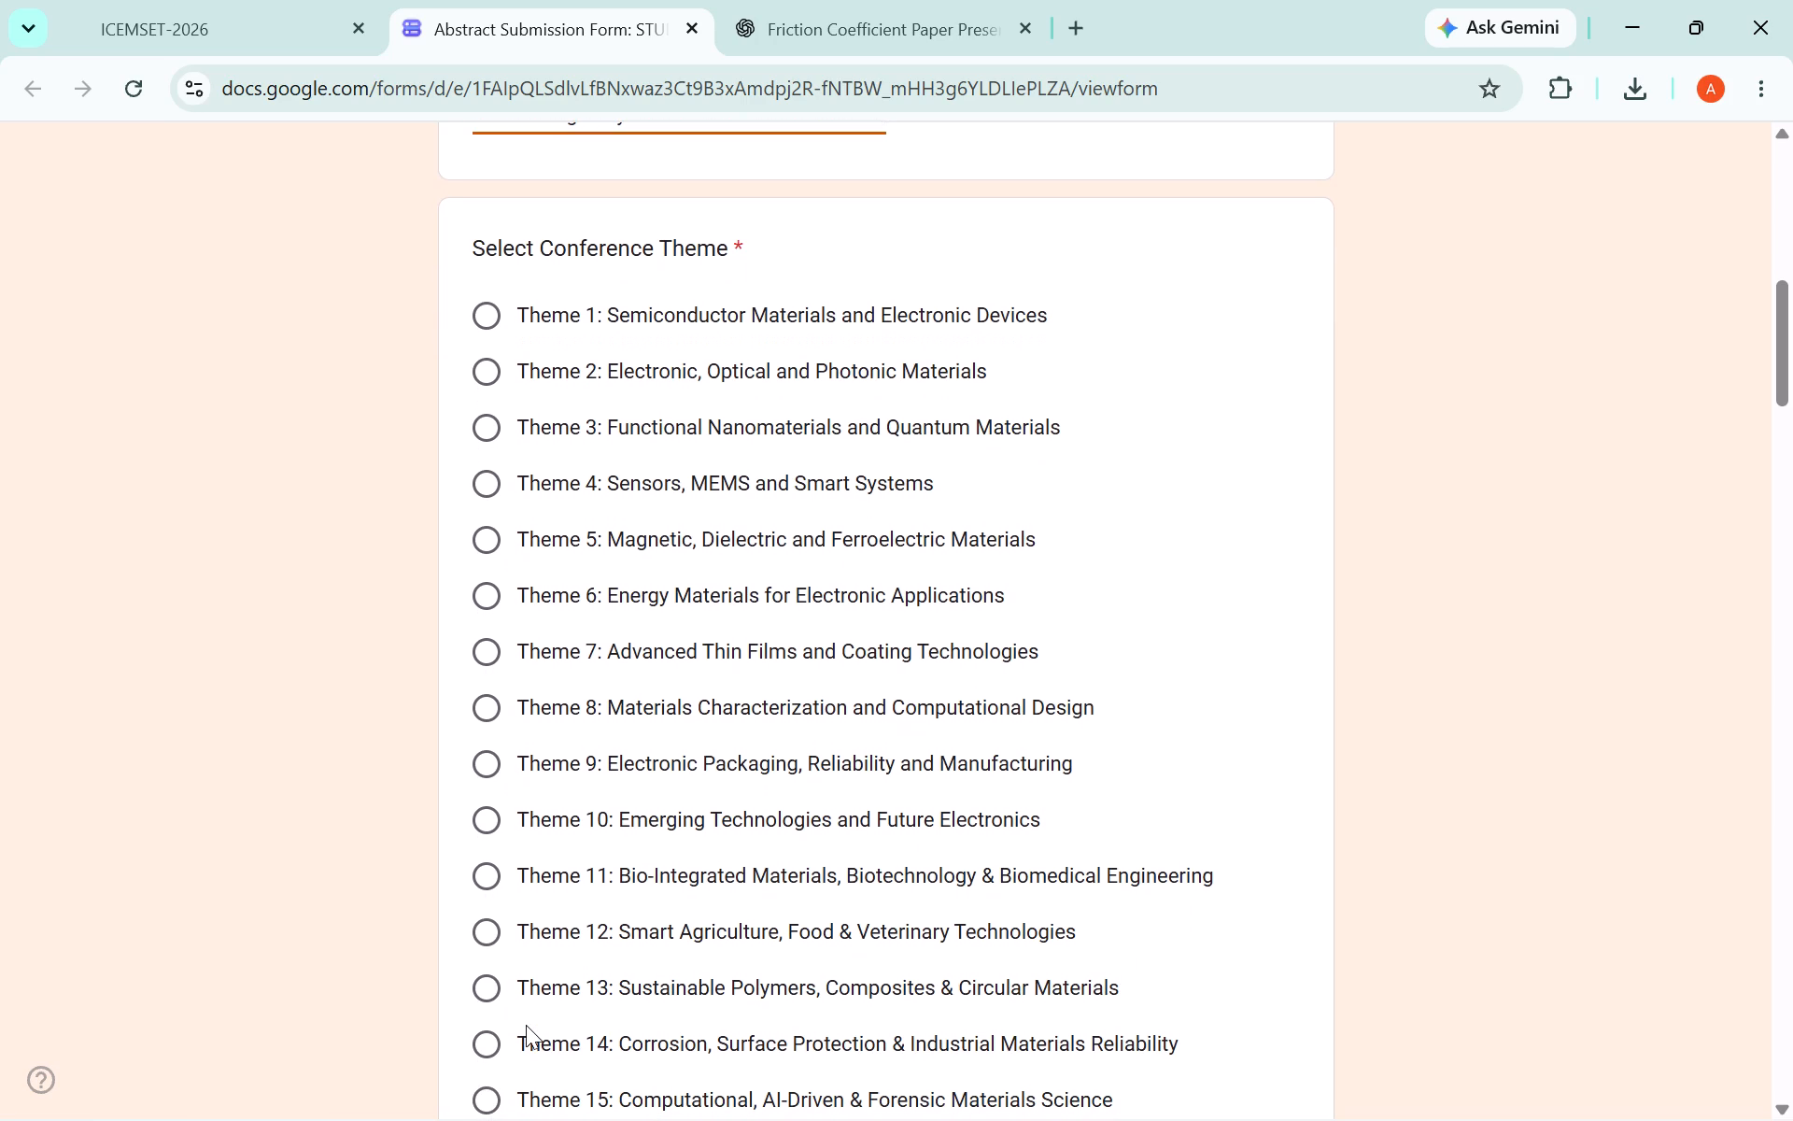
{"action": "scroll", "coordinate": [526, 1025], "scroll_direction": "down", "scroll_amount": 1}
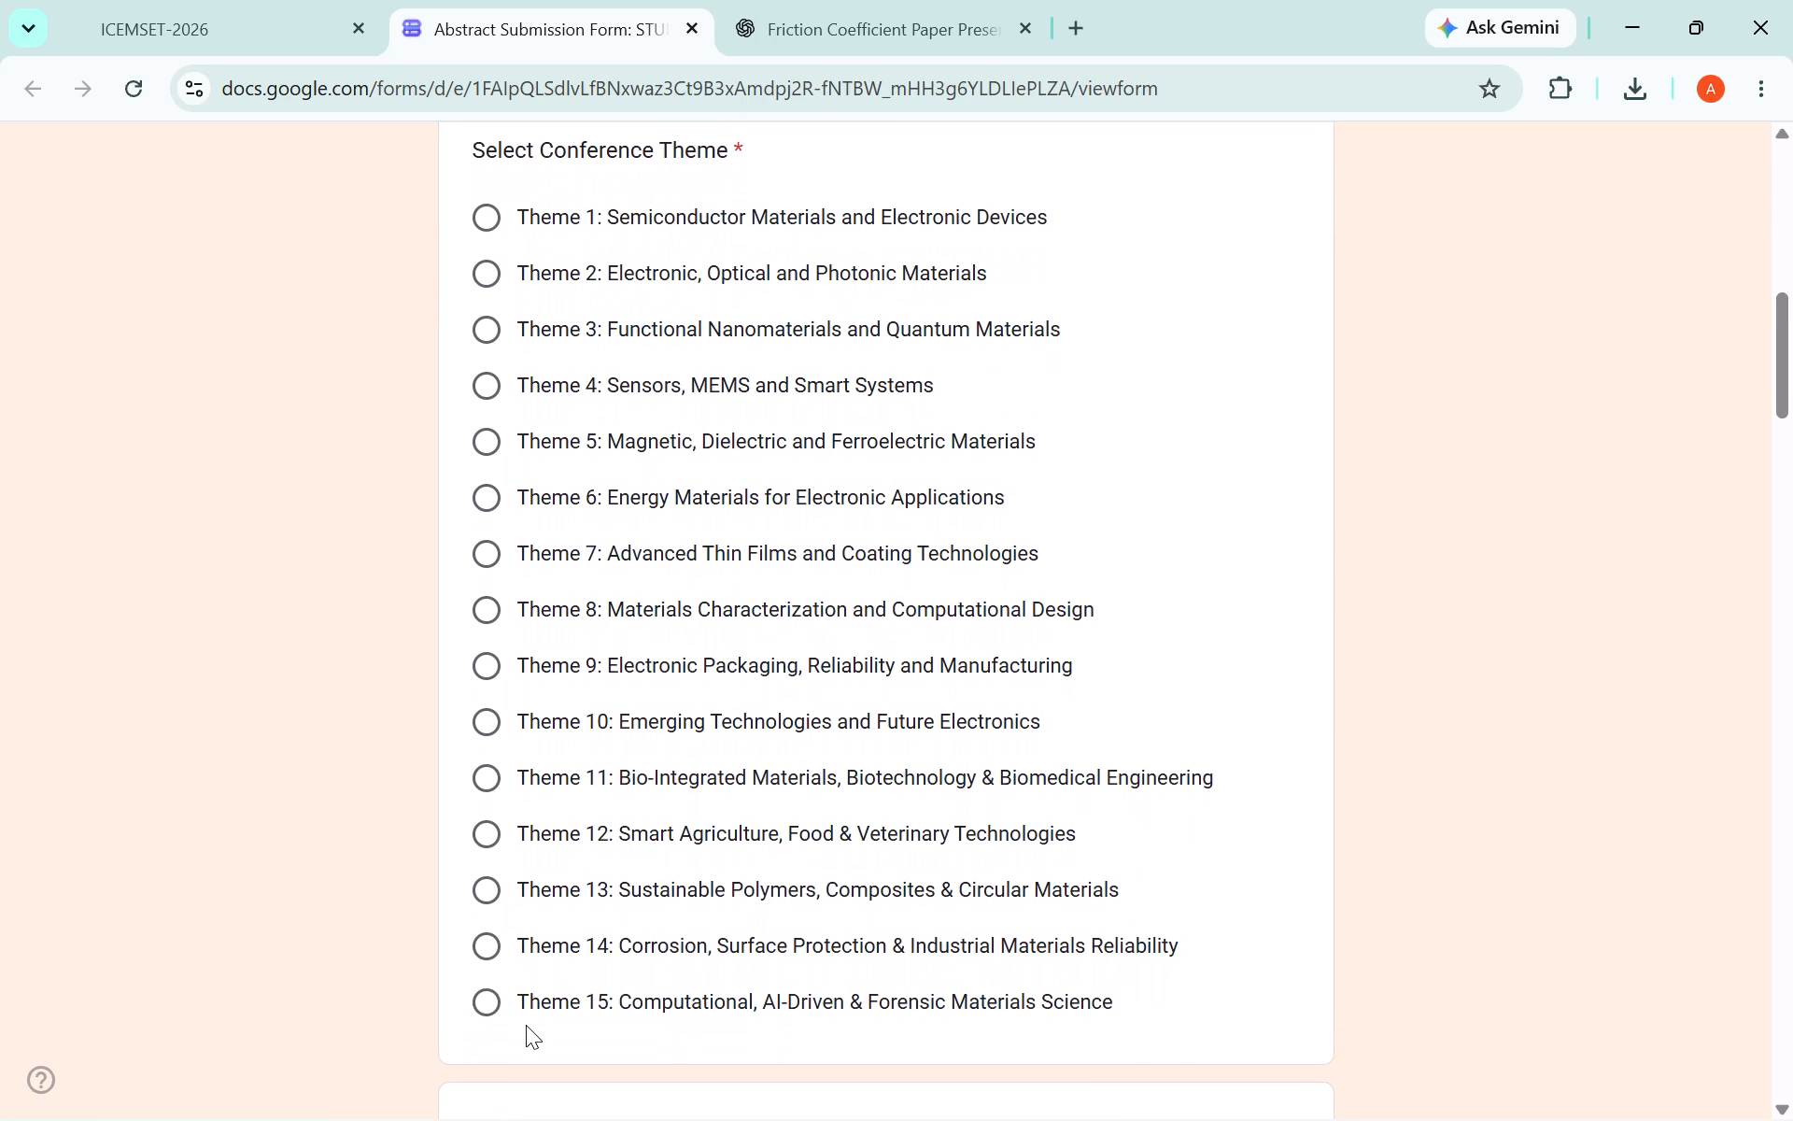
{"action": "left_click", "coordinate": [479, 949]}
Set the mode of participation to Online and the registration category to UG/ PG (Invited) Online.
{"action": "scroll", "coordinate": [479, 949], "scroll_direction": "down", "scroll_amount": 3}
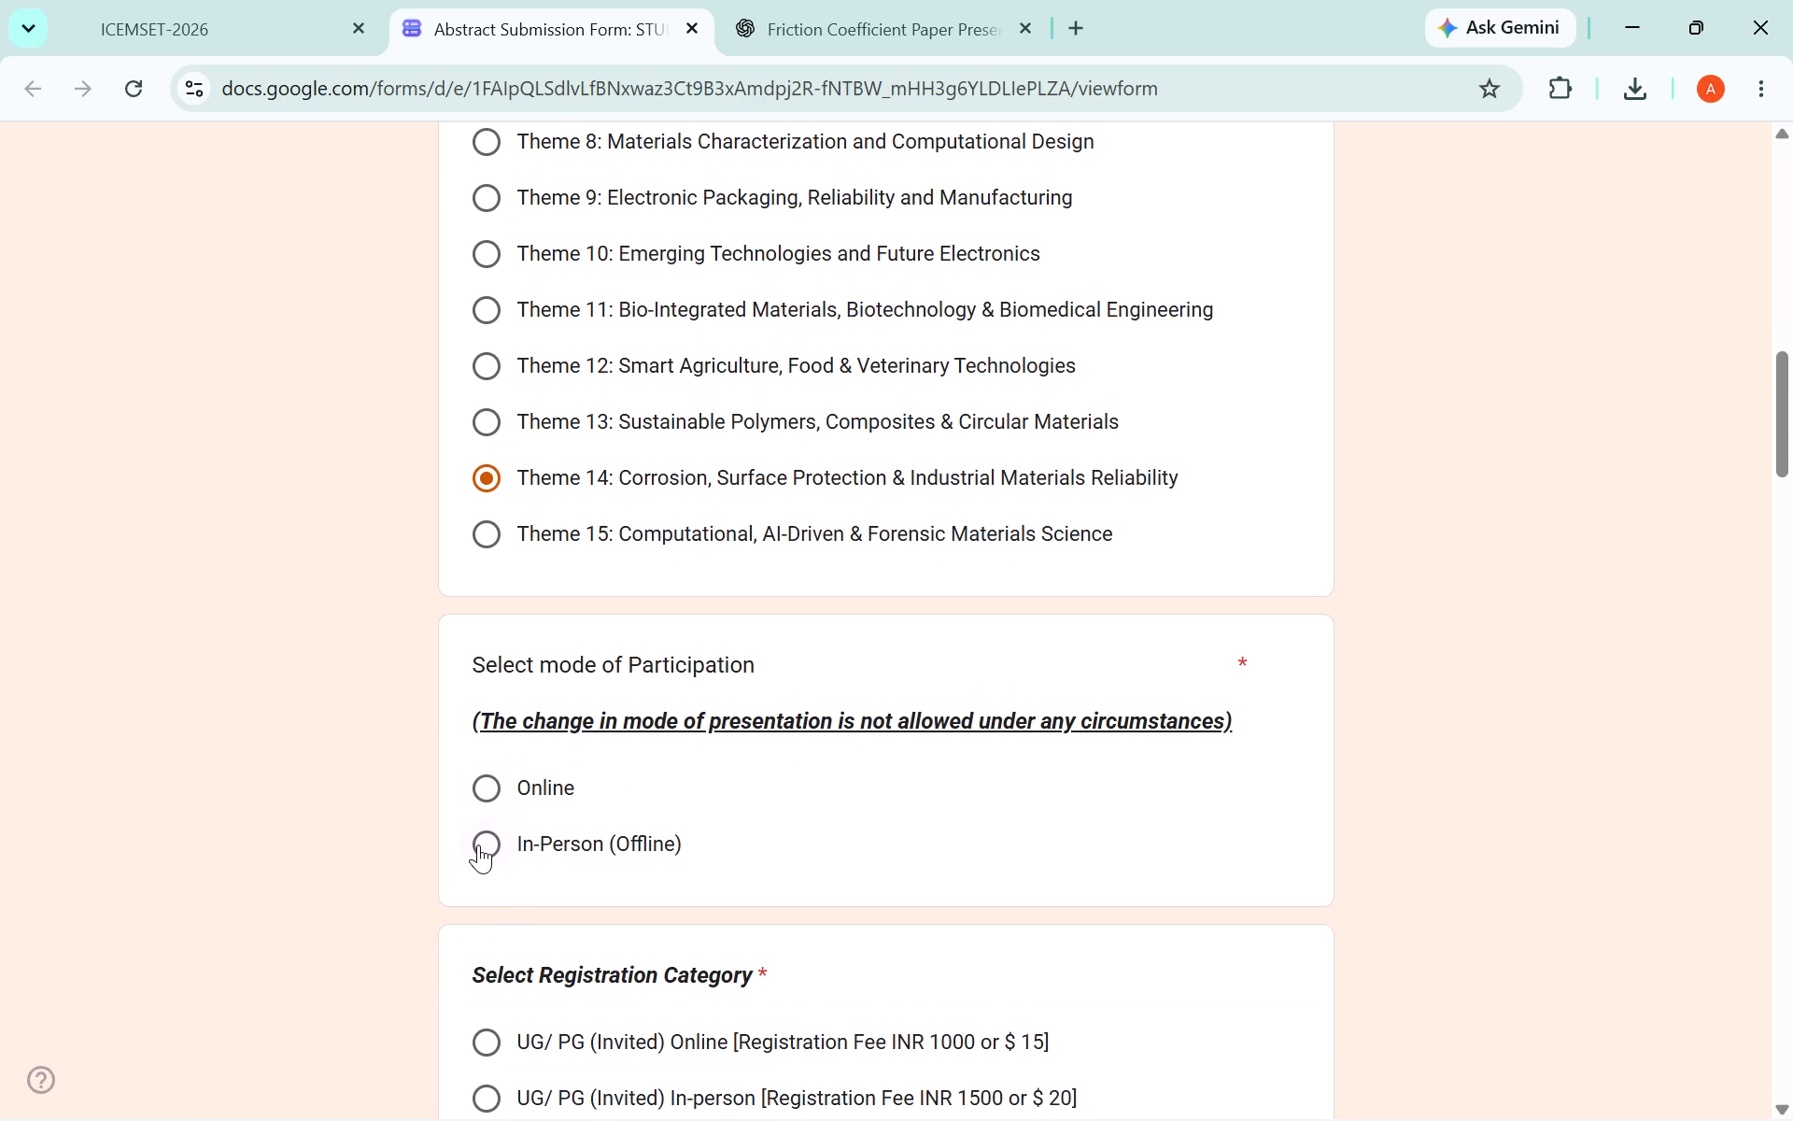
{"action": "left_click", "coordinate": [489, 783]}
{"action": "scroll", "coordinate": [489, 783], "scroll_direction": "down", "scroll_amount": 2}
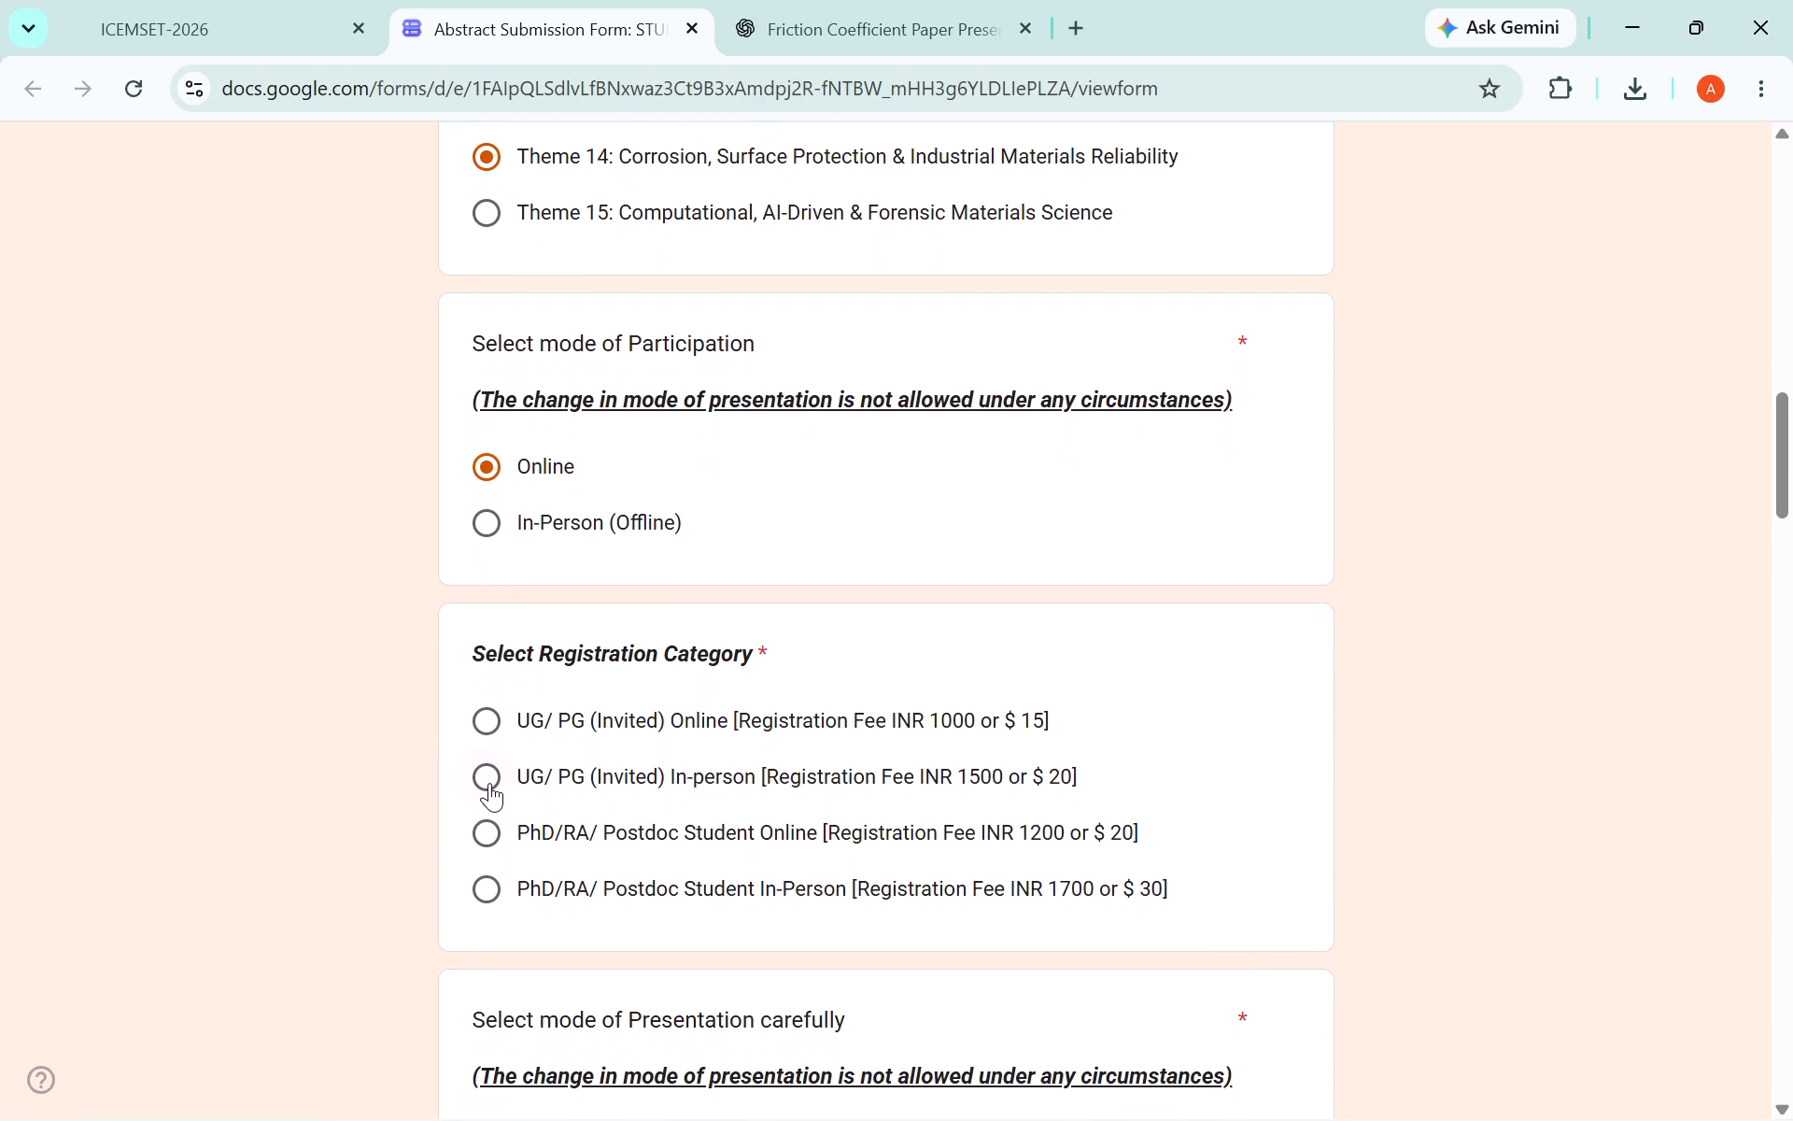
{"action": "left_click", "coordinate": [480, 732]}
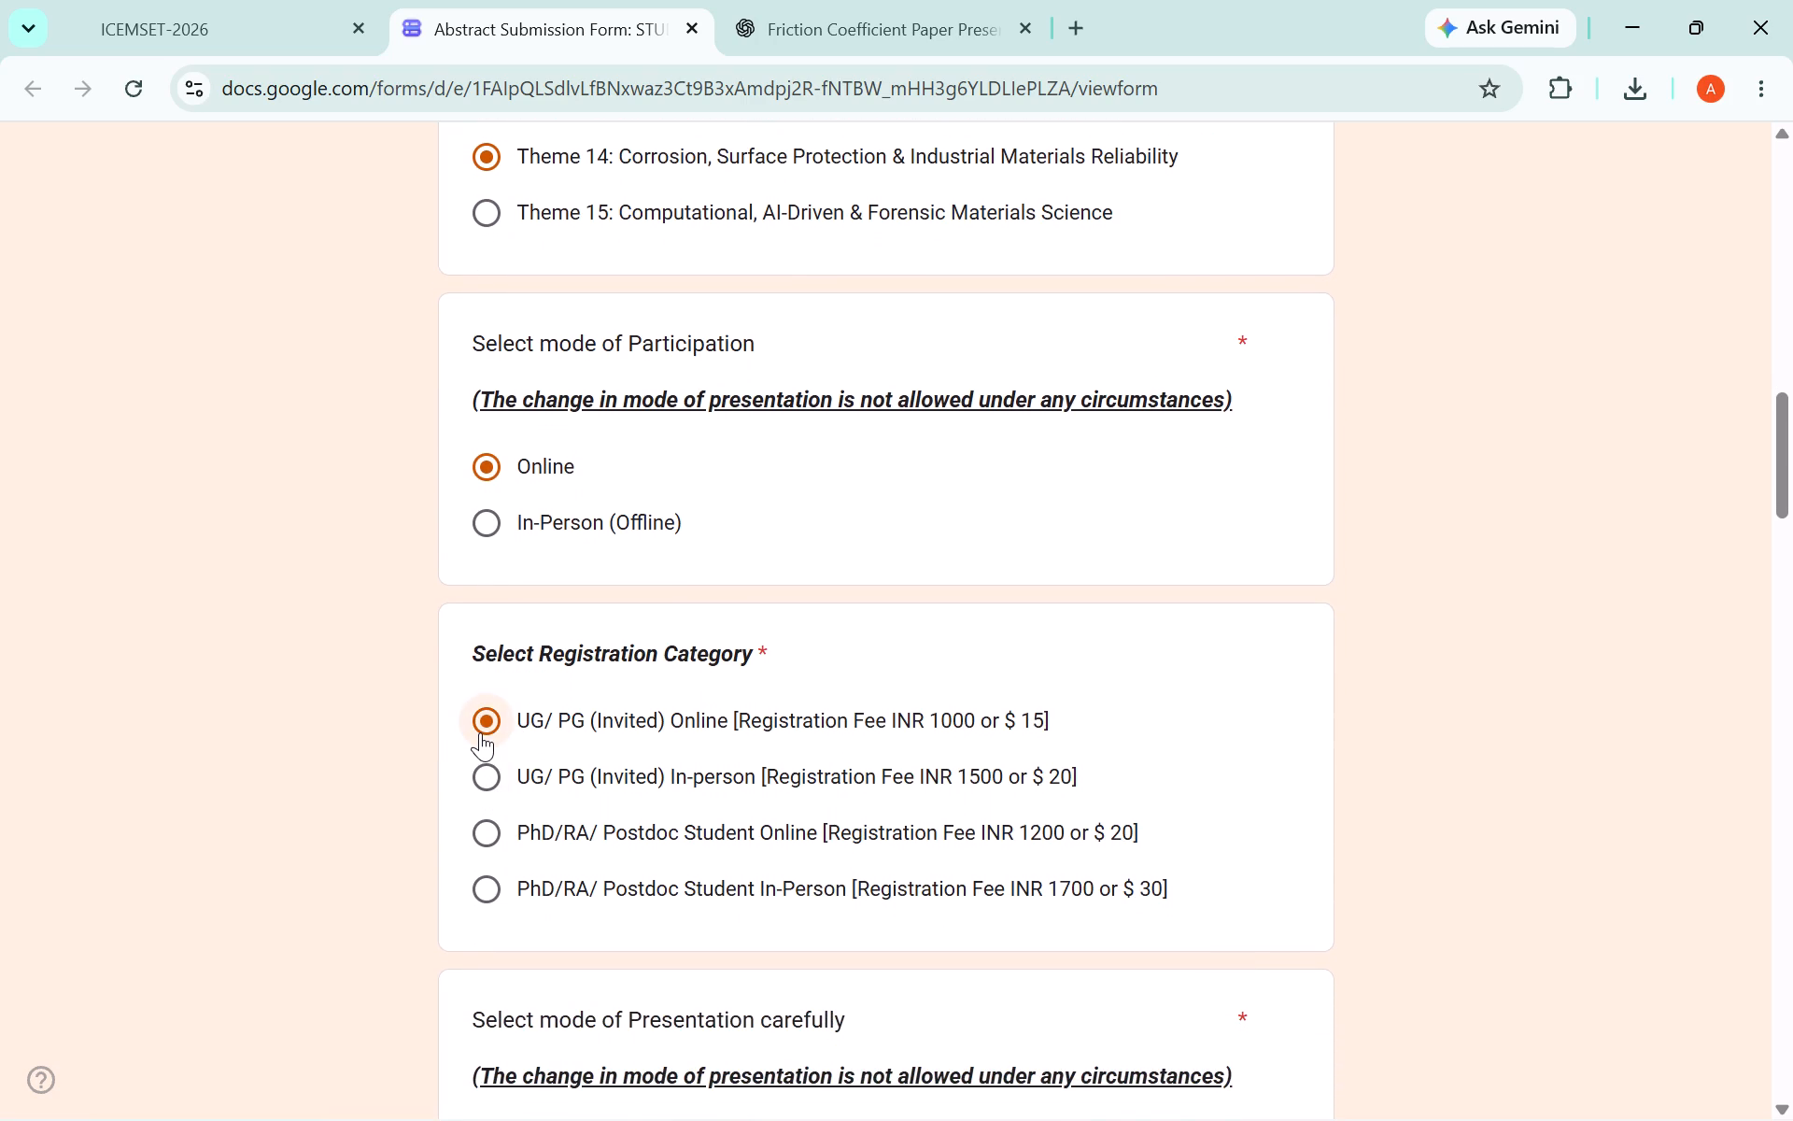
Set the mode of presentation to Oral.
{"action": "scroll", "coordinate": [591, 732], "scroll_direction": "down", "scroll_amount": 3}
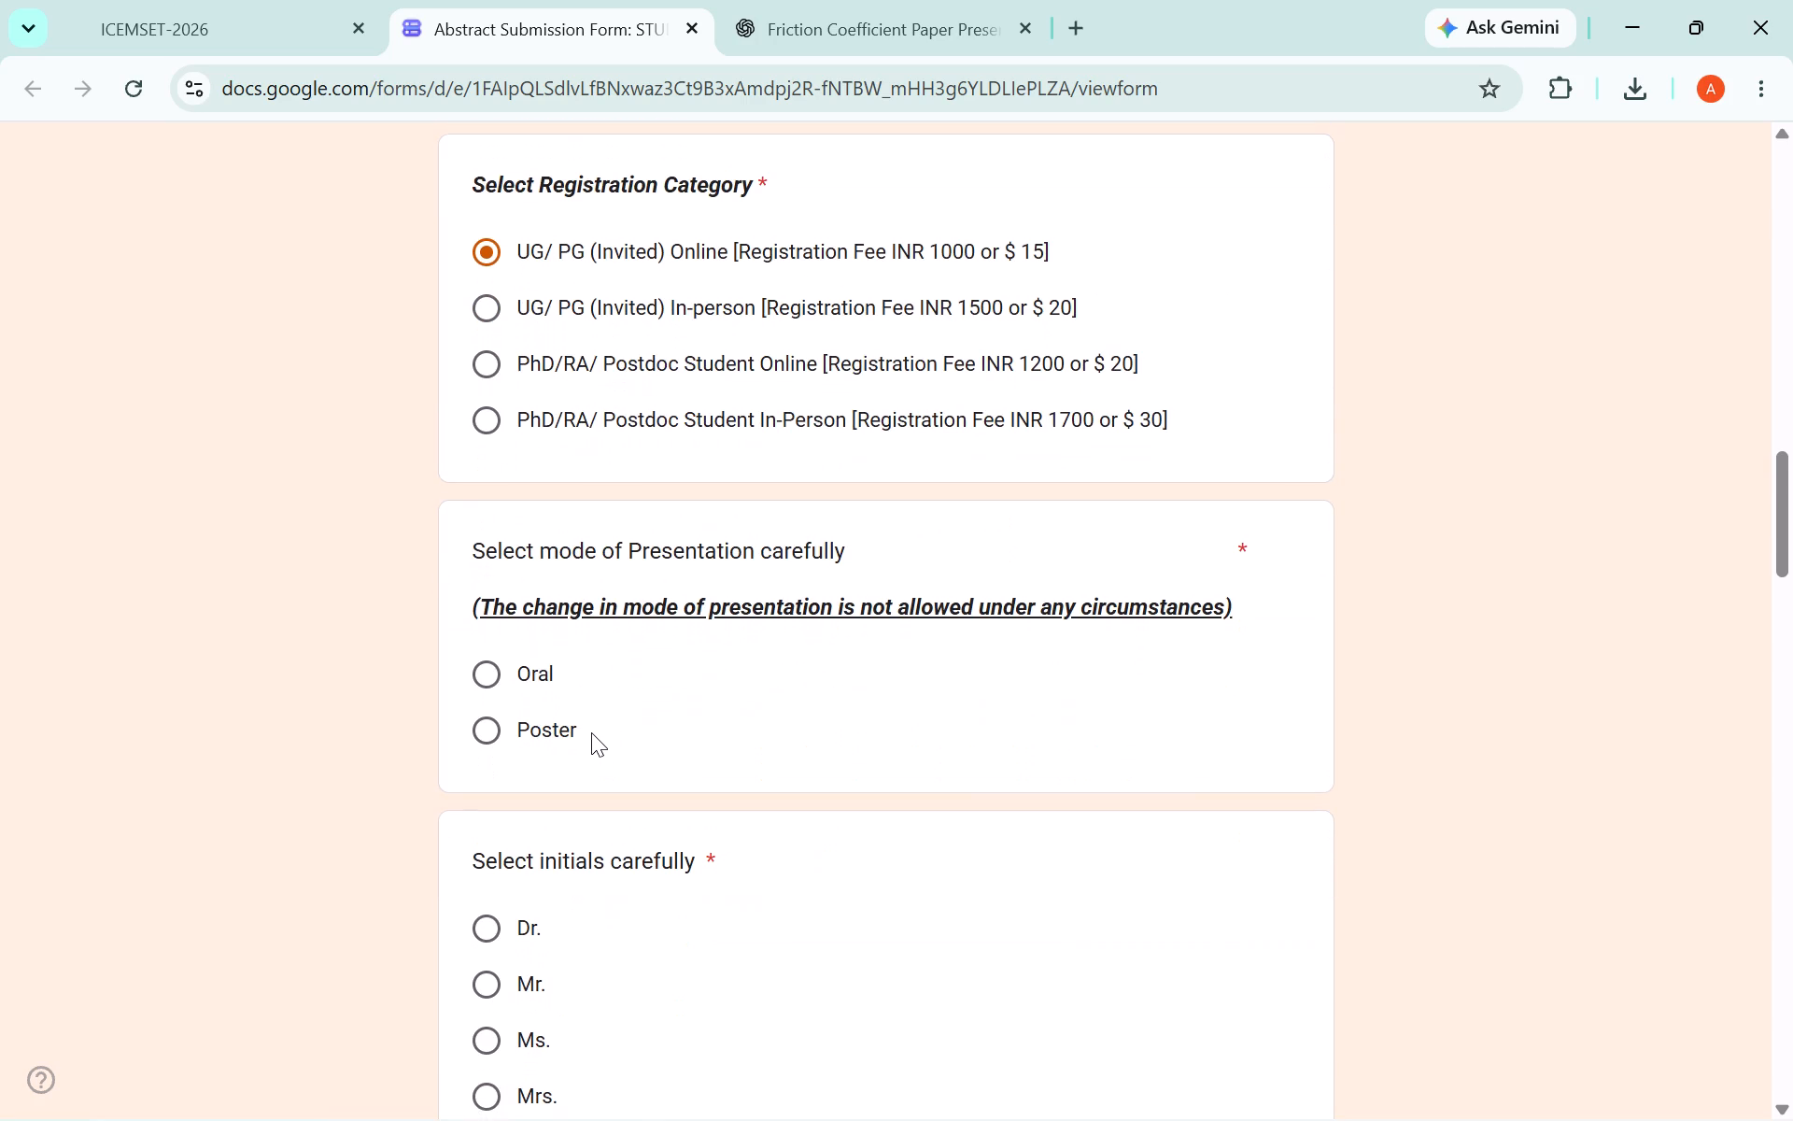
{"action": "left_click", "coordinate": [487, 680]}
Select Mr. as the presenter's initials and enter the student's name as the Oral/Poster Presenter.
{"action": "scroll", "coordinate": [487, 680], "scroll_direction": "down", "scroll_amount": 2}
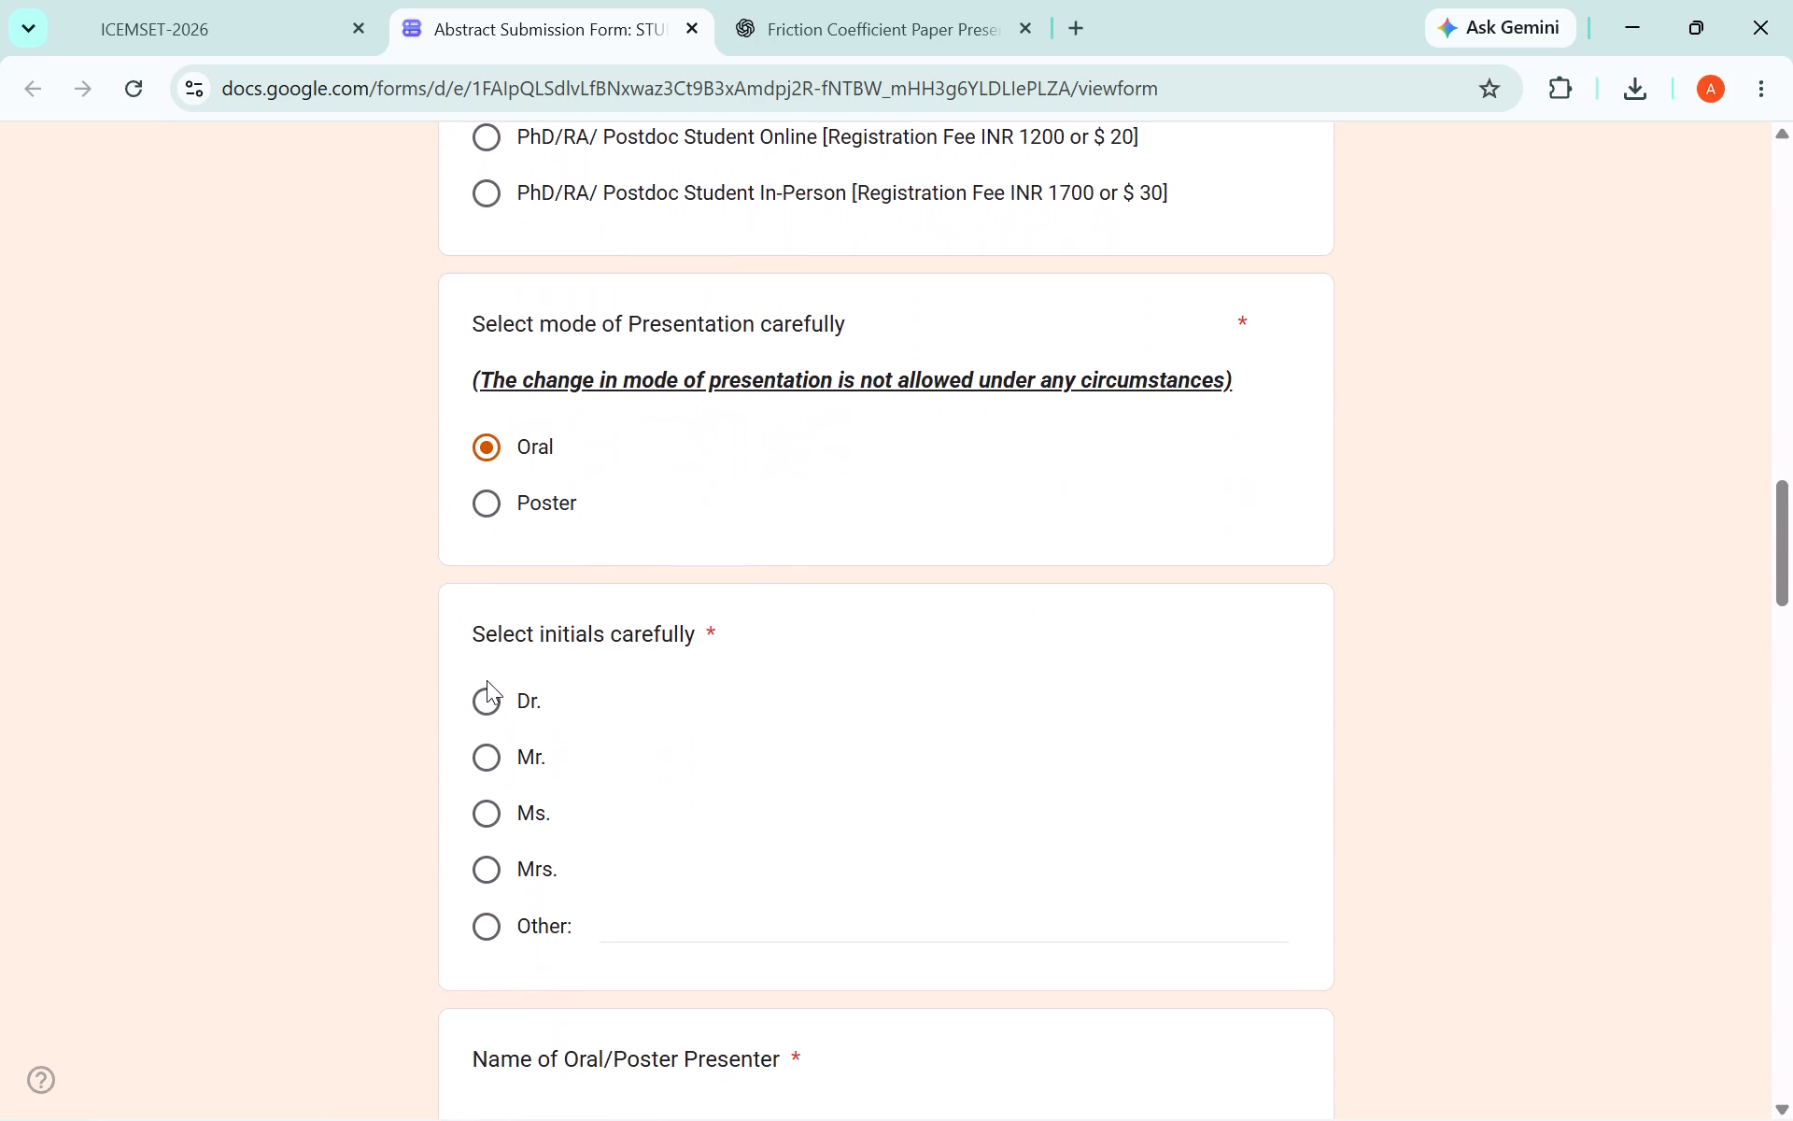
{"action": "left_click", "coordinate": [481, 768]}
{"action": "scroll", "coordinate": [481, 768], "scroll_direction": "down", "scroll_amount": 3}
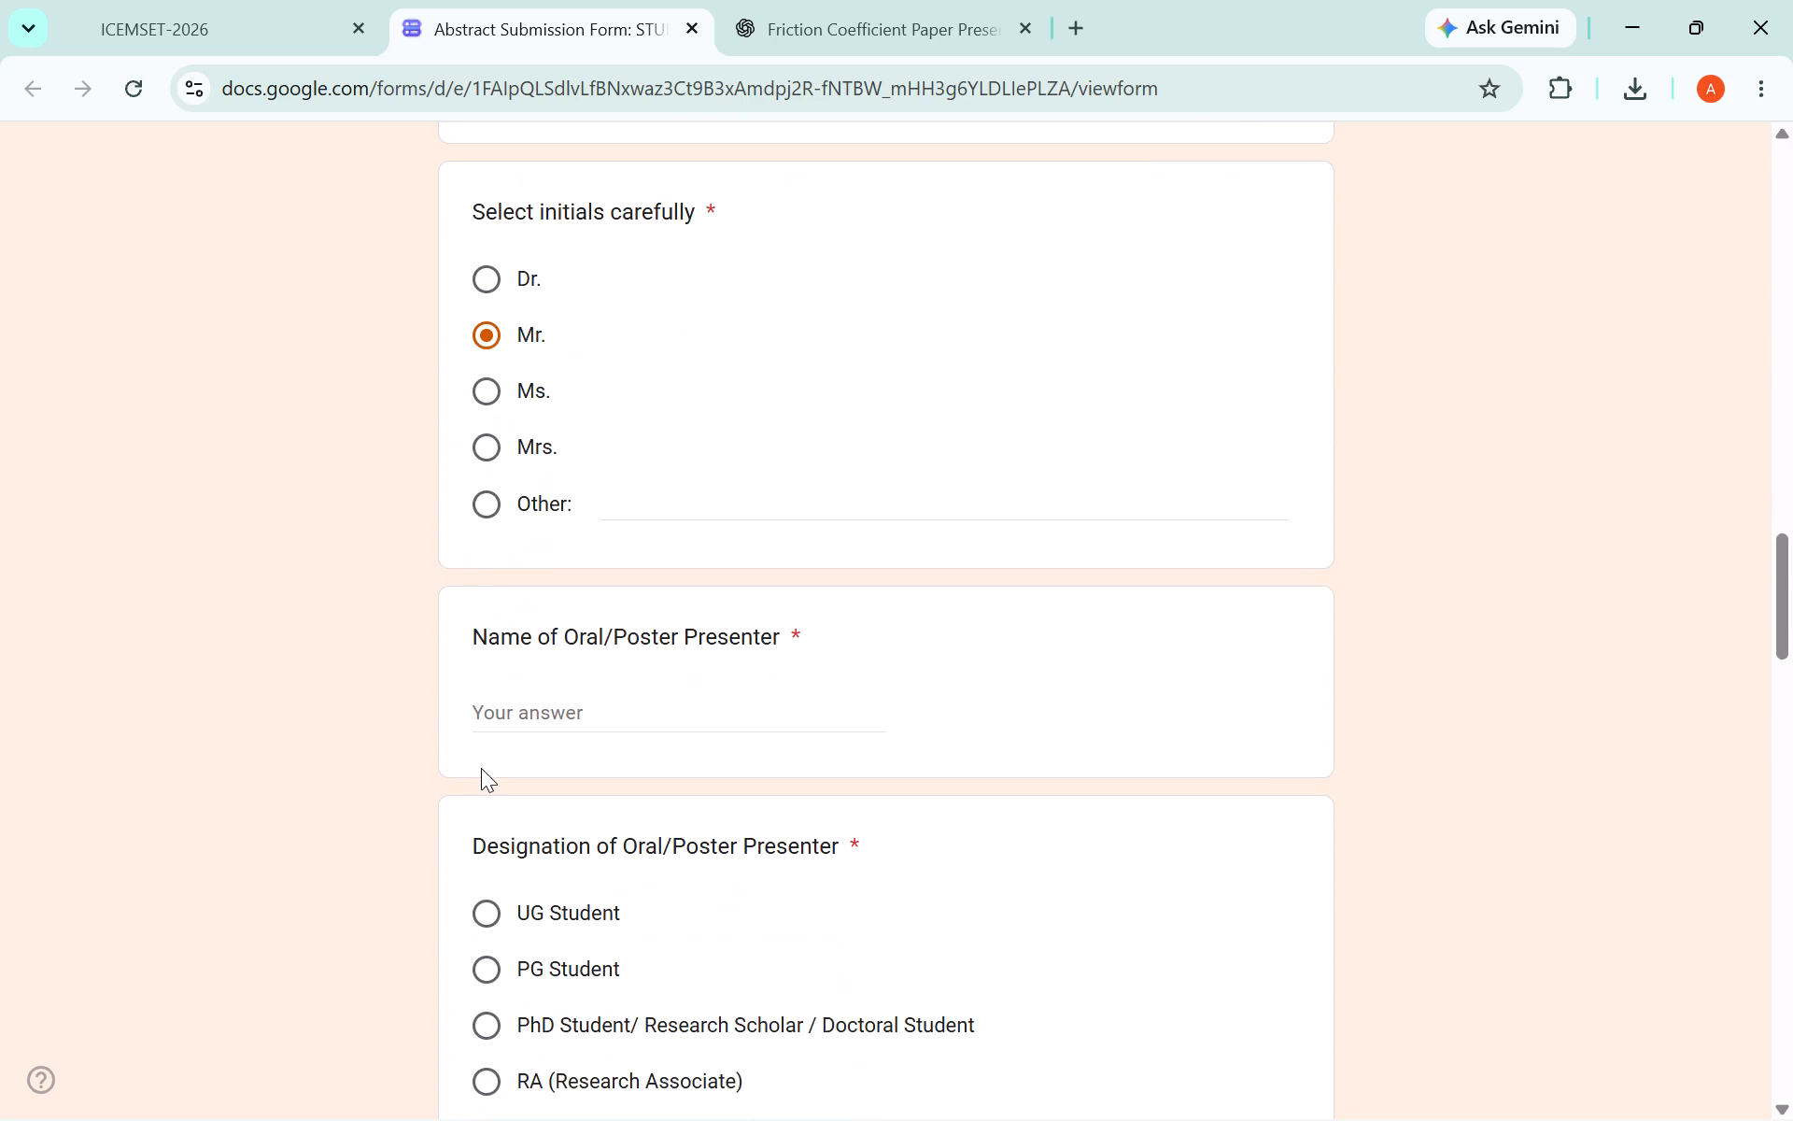
{"action": "left_click", "coordinate": [525, 704]}
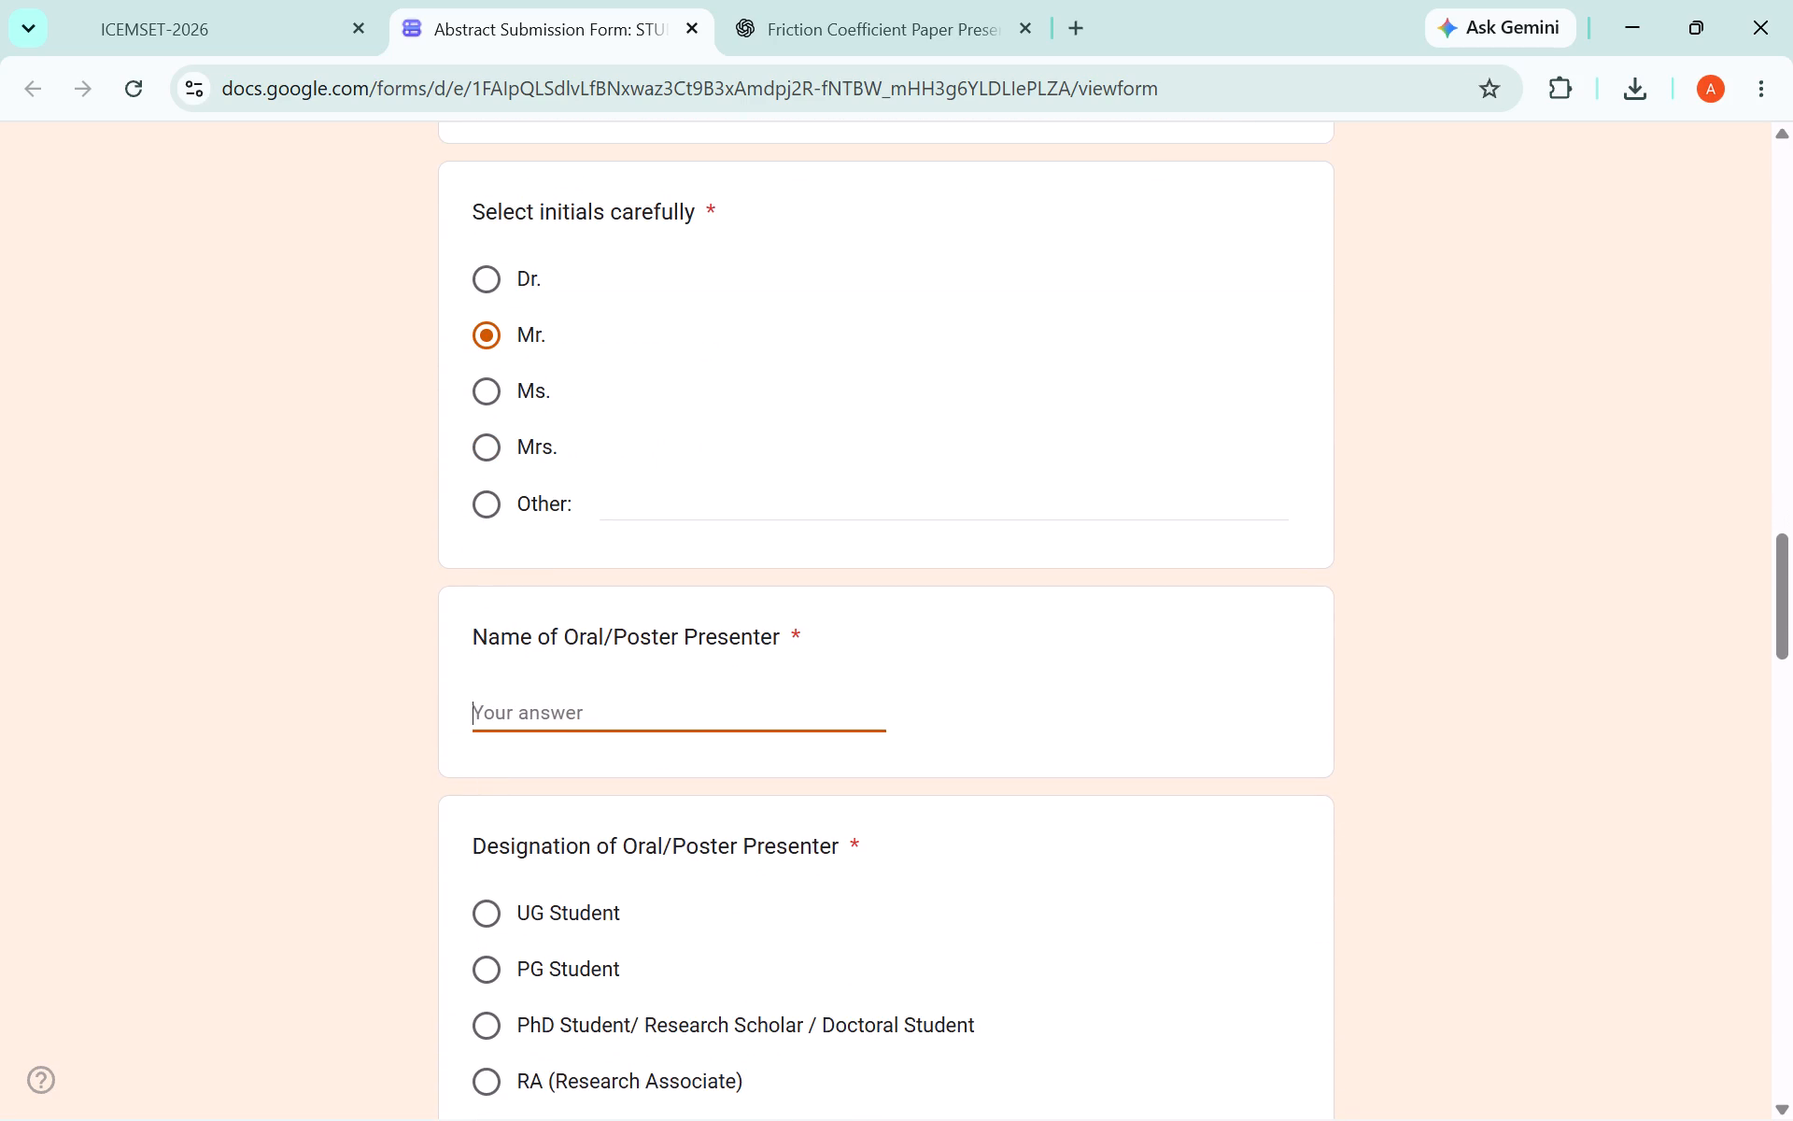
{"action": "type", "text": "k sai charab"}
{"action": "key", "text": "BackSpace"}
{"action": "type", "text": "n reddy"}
Set the designation of the Oral/Poster Presenter to UG Student.
{"action": "scroll", "coordinate": [558, 792], "scroll_direction": "down", "scroll_amount": 1}
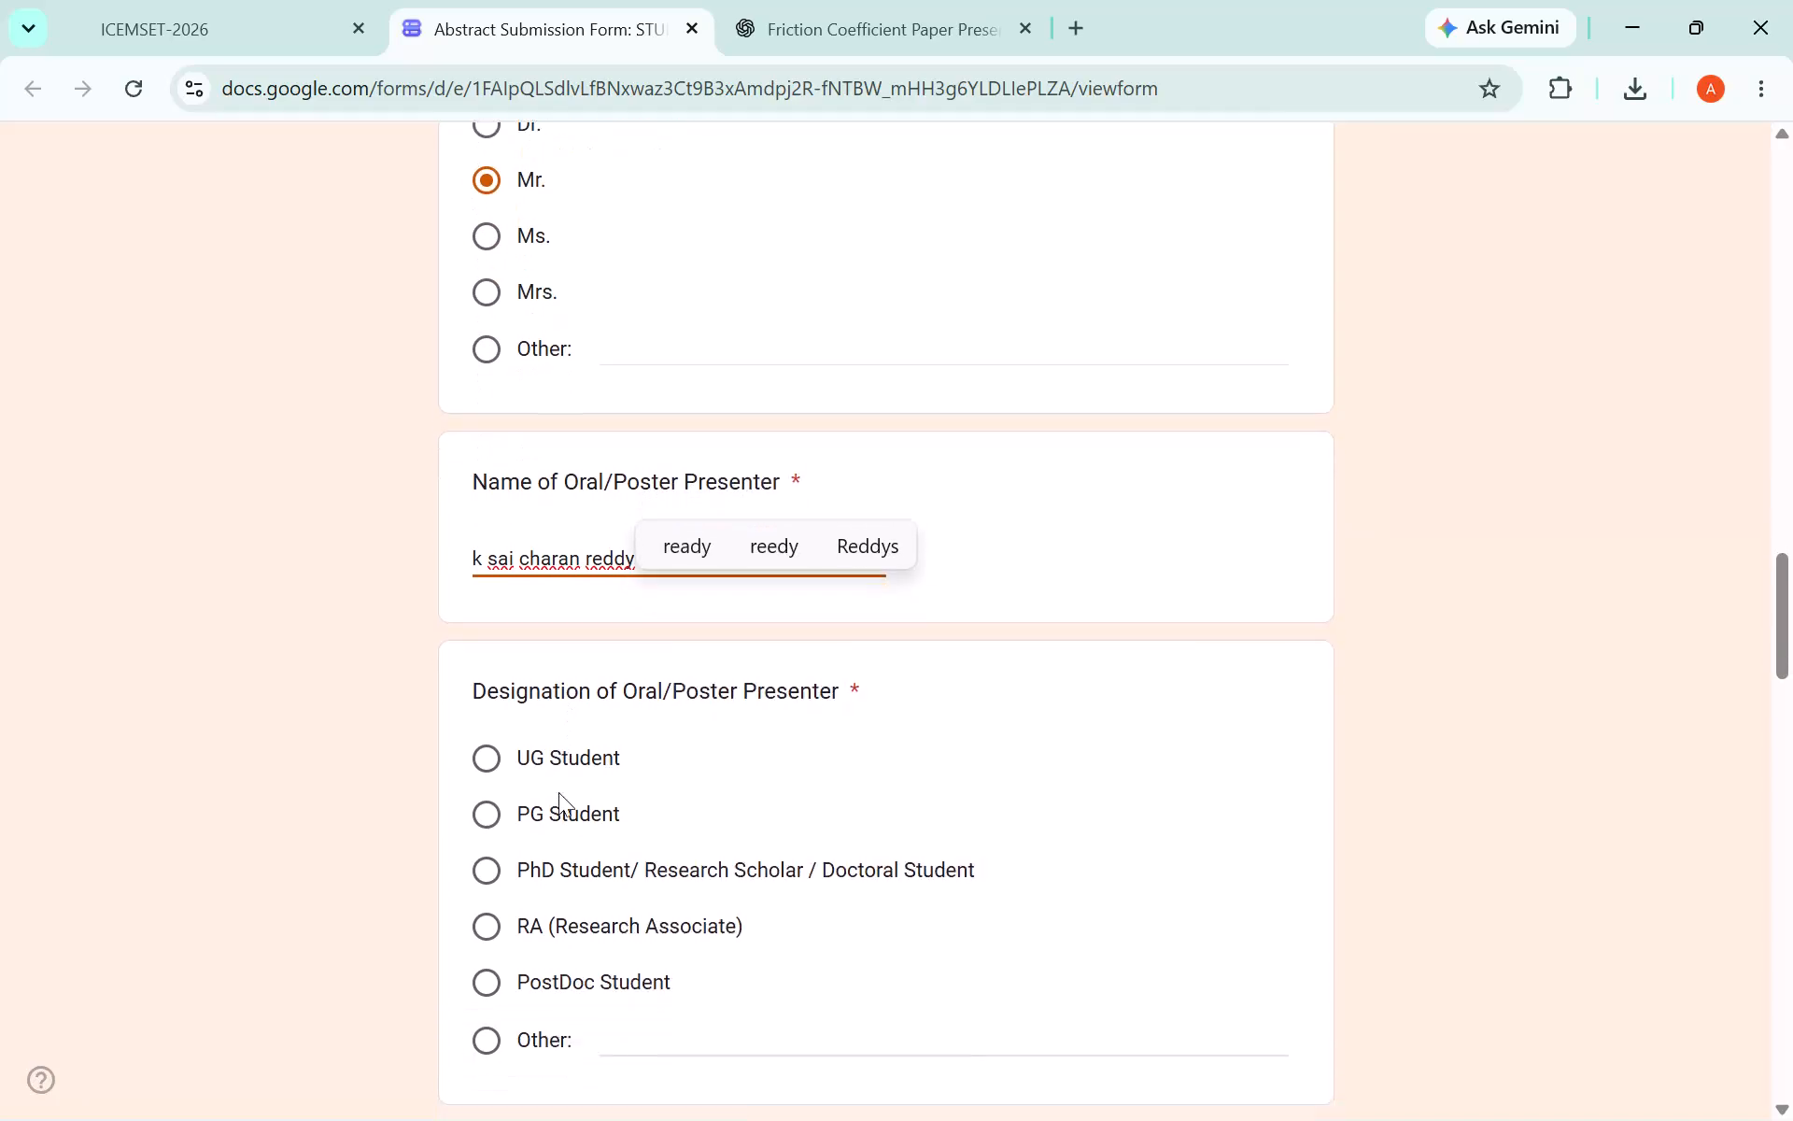
{"action": "scroll", "coordinate": [558, 792], "scroll_direction": "down", "scroll_amount": 1}
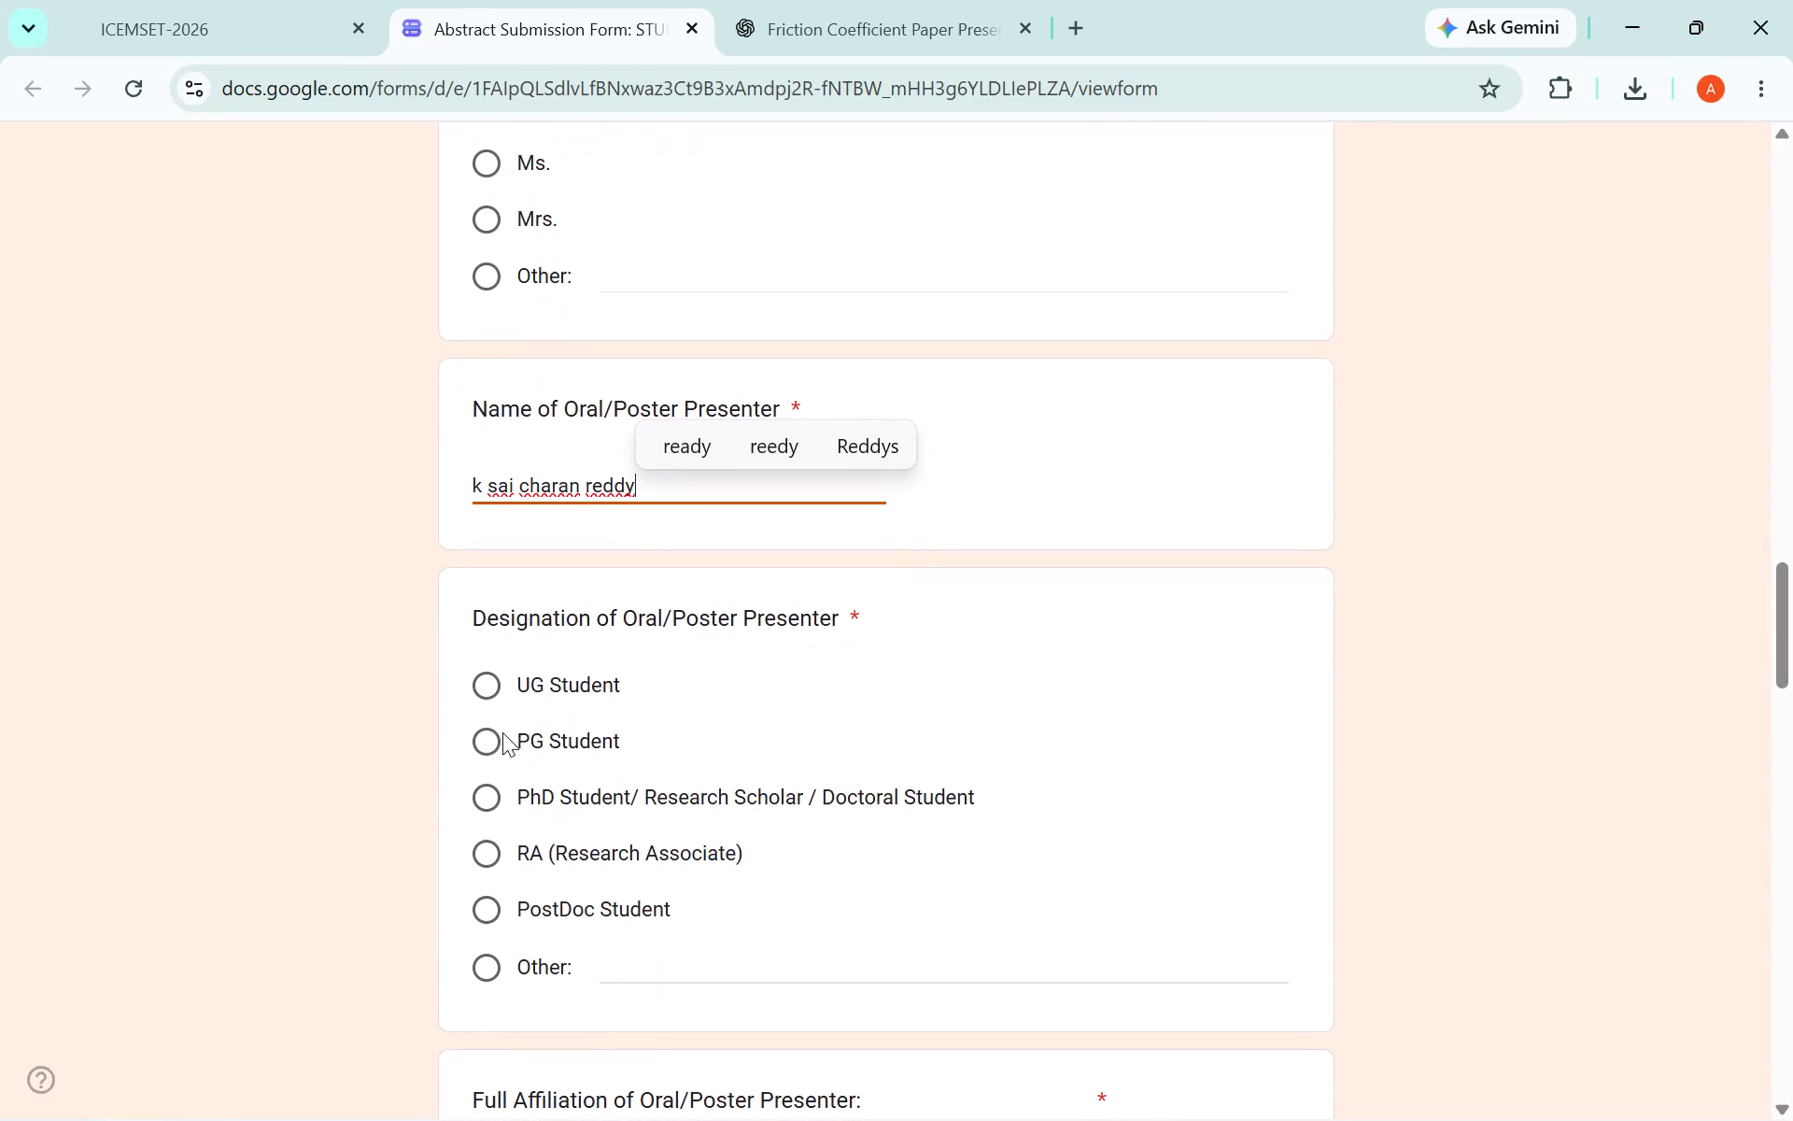
{"action": "left_click", "coordinate": [490, 686]}
Enter "aeronautical engineering" as the complete department name in the presenter's affiliation.
{"action": "scroll", "coordinate": [490, 686], "scroll_direction": "down", "scroll_amount": 4}
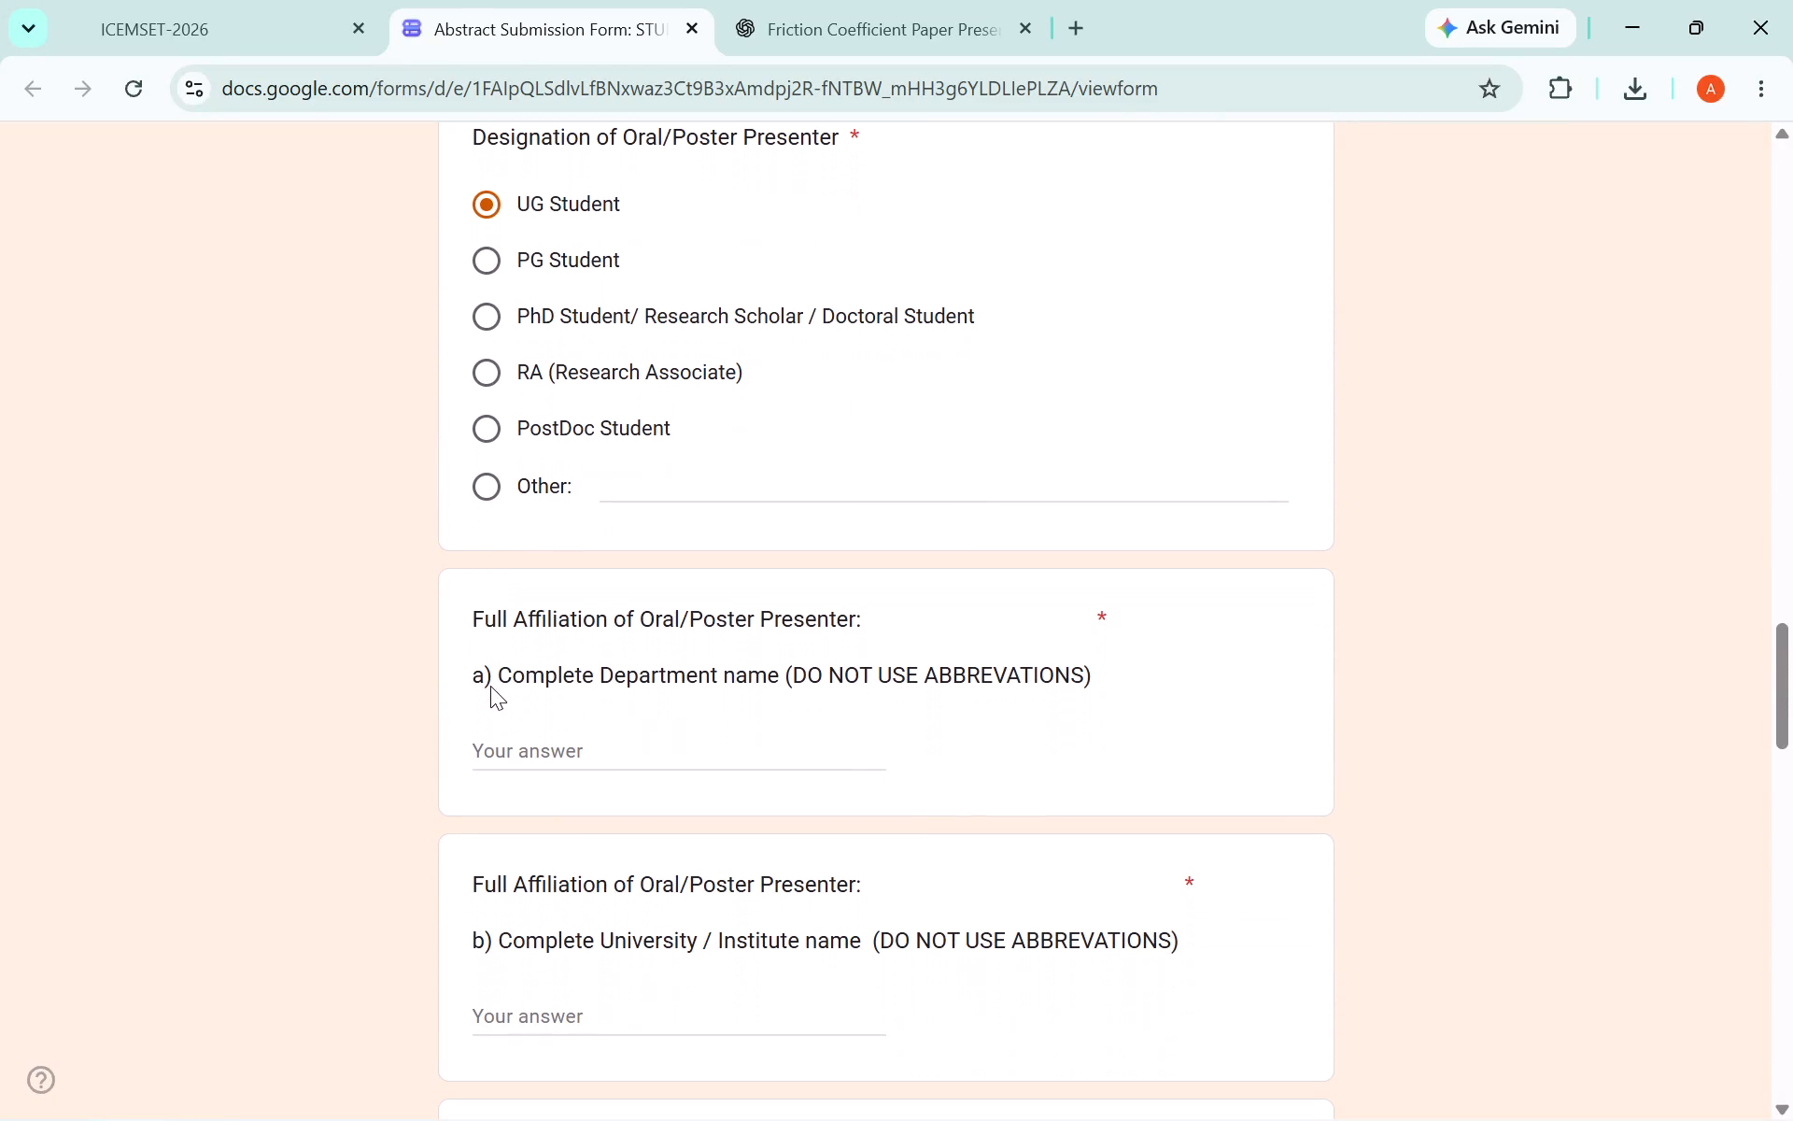
{"action": "left_click", "coordinate": [501, 730]}
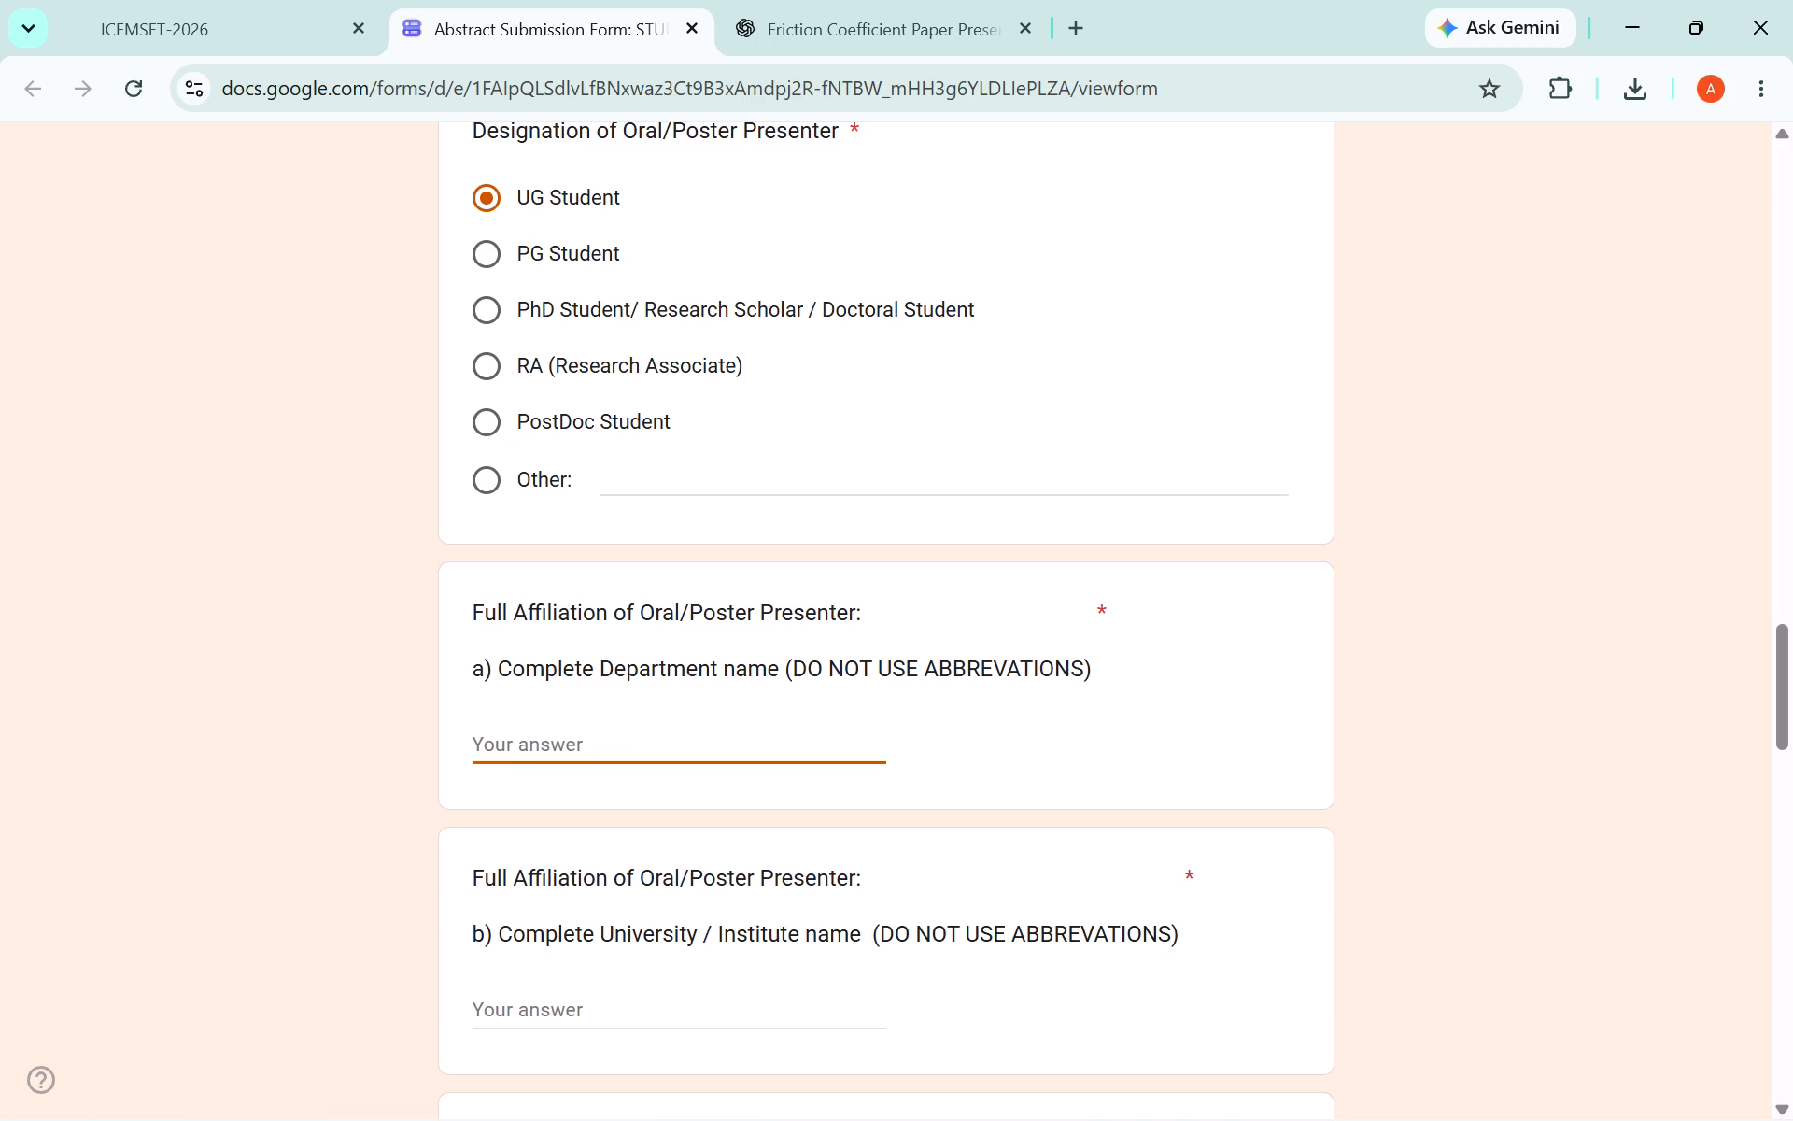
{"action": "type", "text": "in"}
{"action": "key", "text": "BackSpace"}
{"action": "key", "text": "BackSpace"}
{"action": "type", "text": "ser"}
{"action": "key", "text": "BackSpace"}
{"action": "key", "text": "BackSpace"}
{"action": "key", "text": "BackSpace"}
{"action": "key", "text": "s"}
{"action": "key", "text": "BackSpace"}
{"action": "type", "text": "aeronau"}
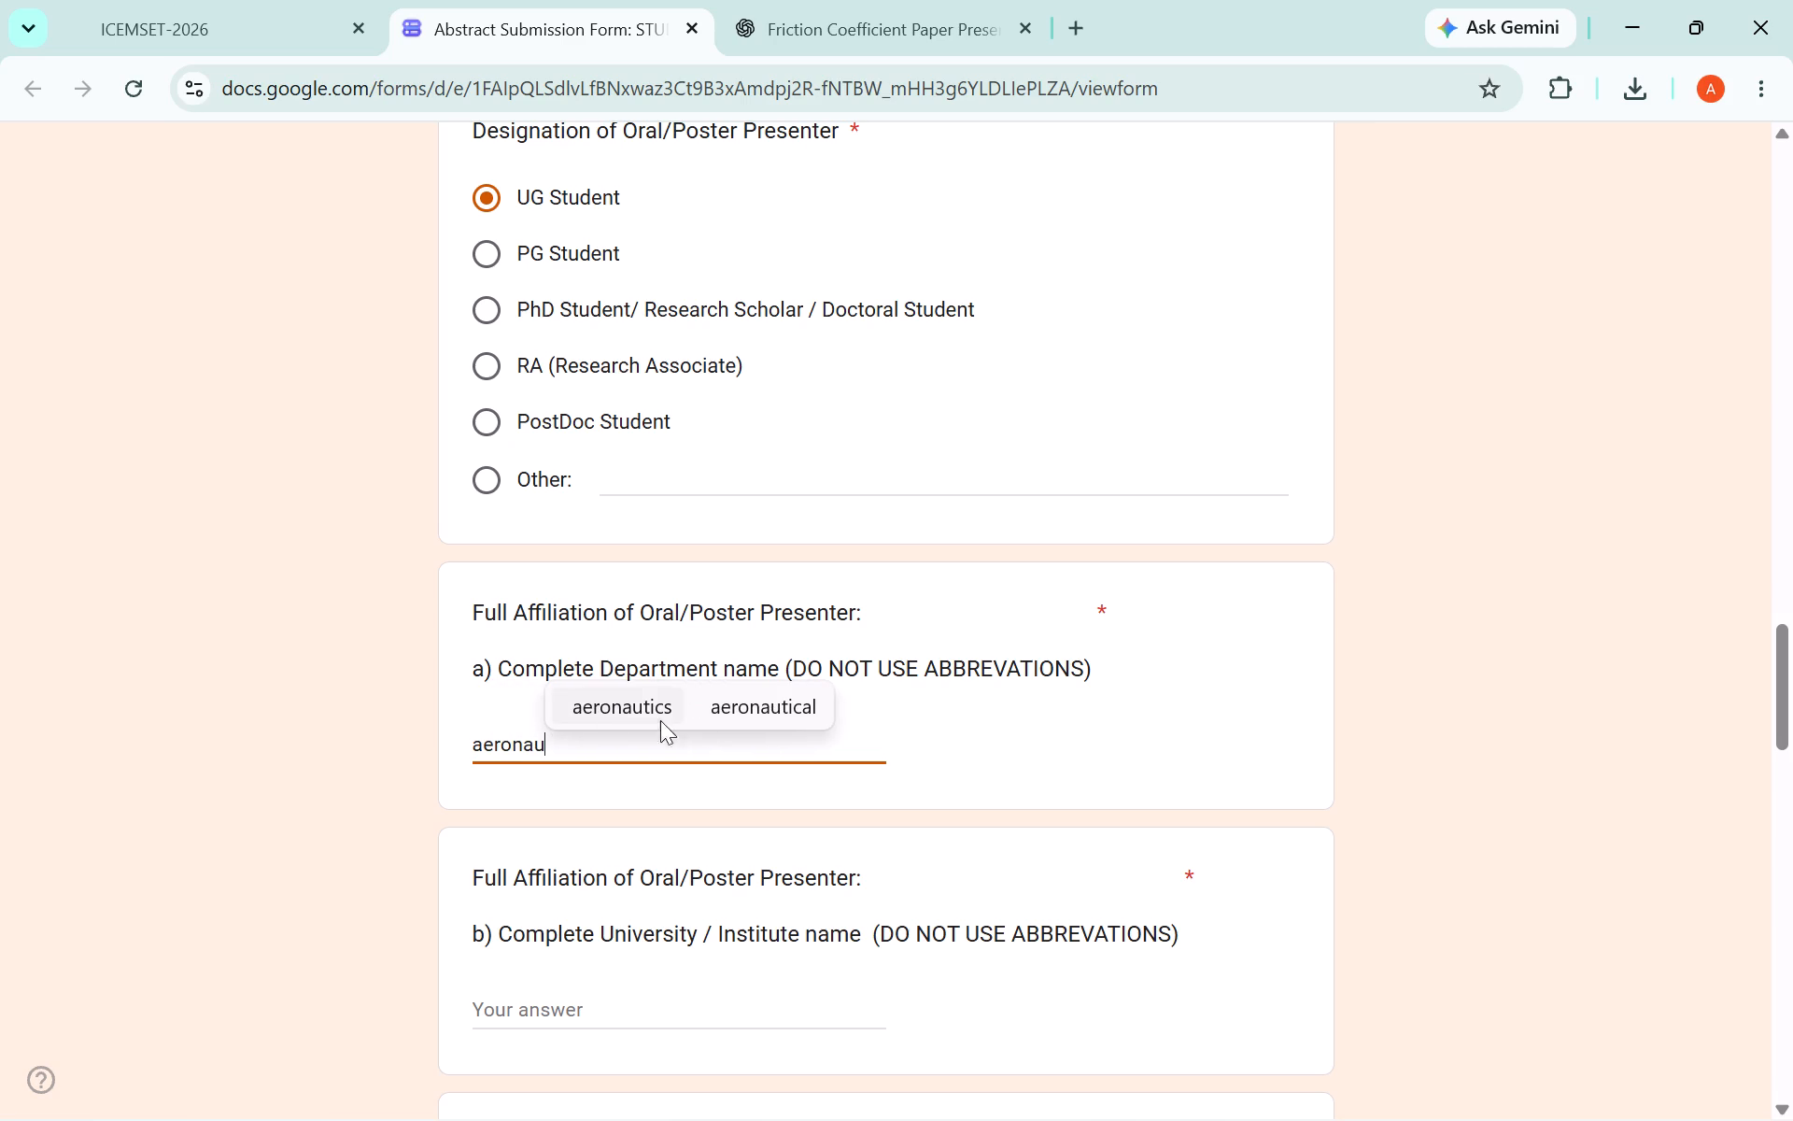
{"action": "left_click", "coordinate": [730, 703]}
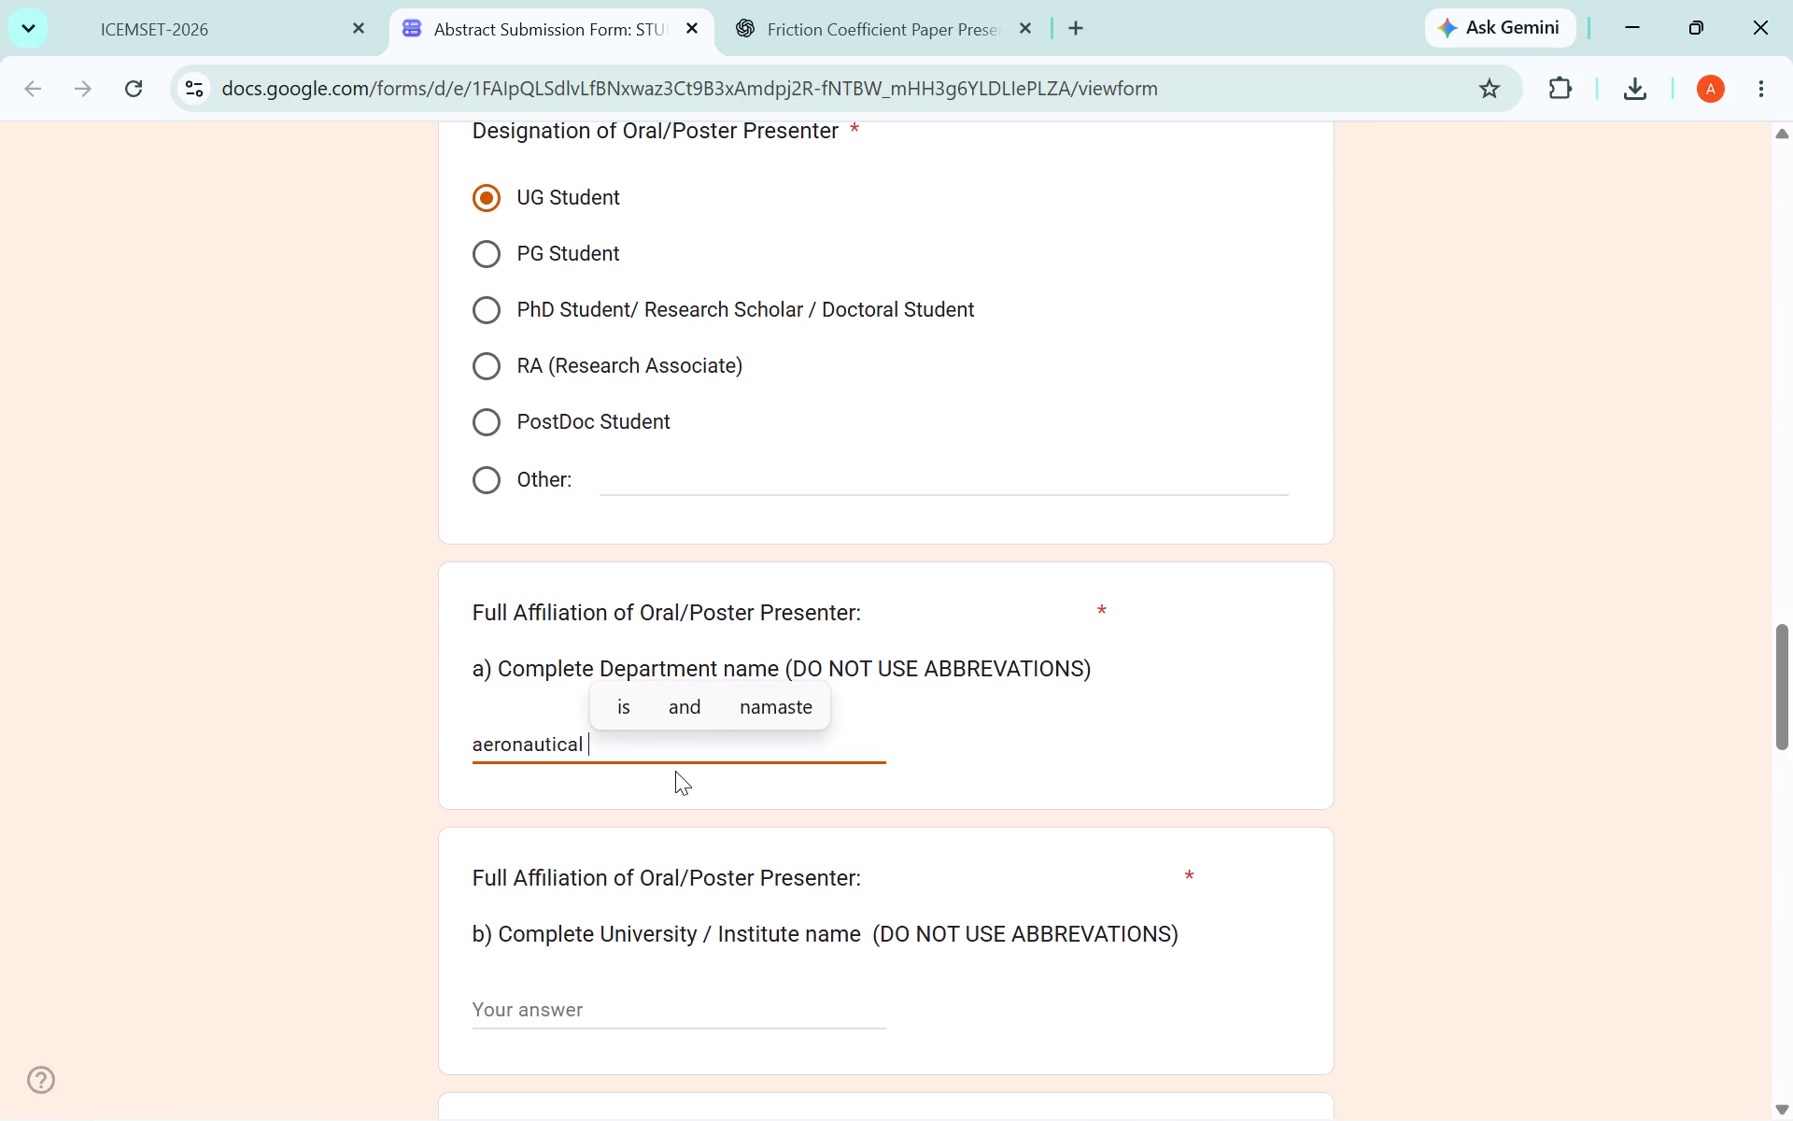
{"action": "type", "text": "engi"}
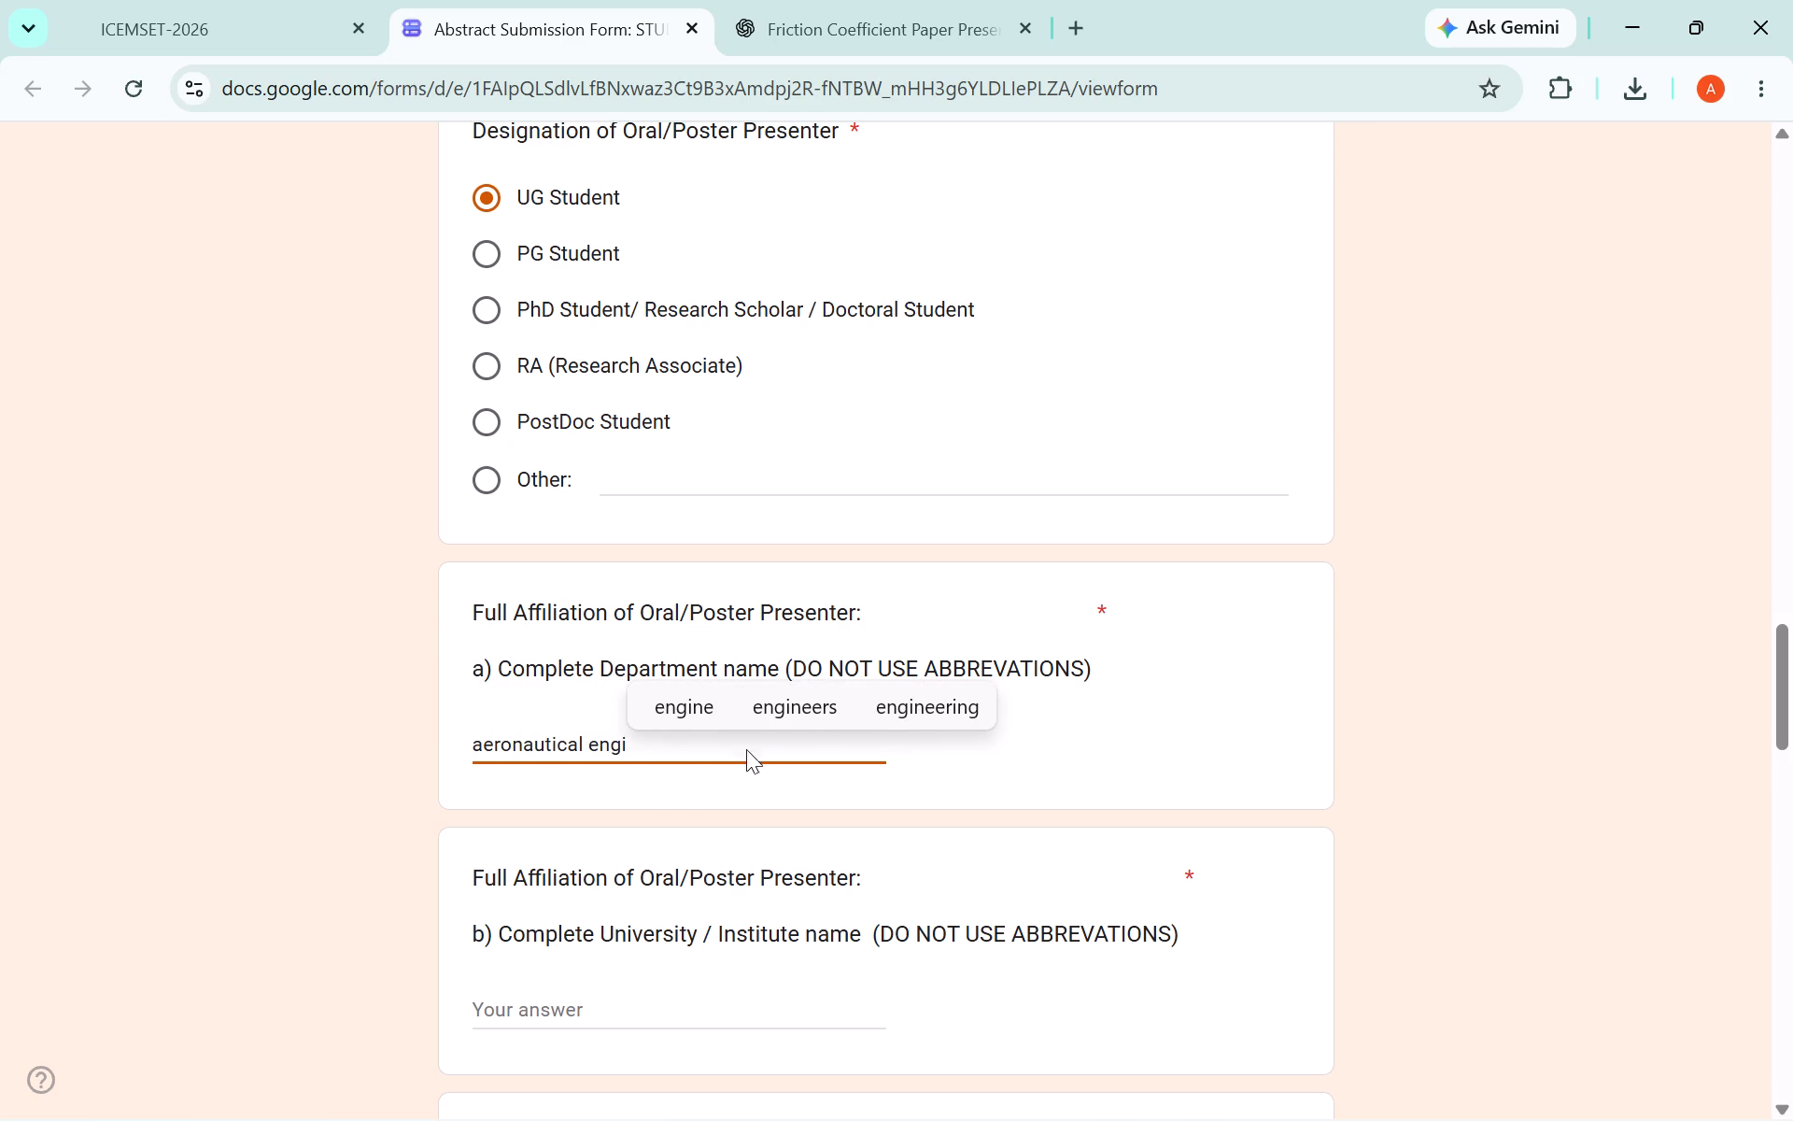
{"action": "left_click", "coordinate": [885, 702]}
Enter "institute of aeronautical engineering" as the presenter's complete University / Institute name.
{"action": "scroll", "coordinate": [885, 702], "scroll_direction": "down", "scroll_amount": 2}
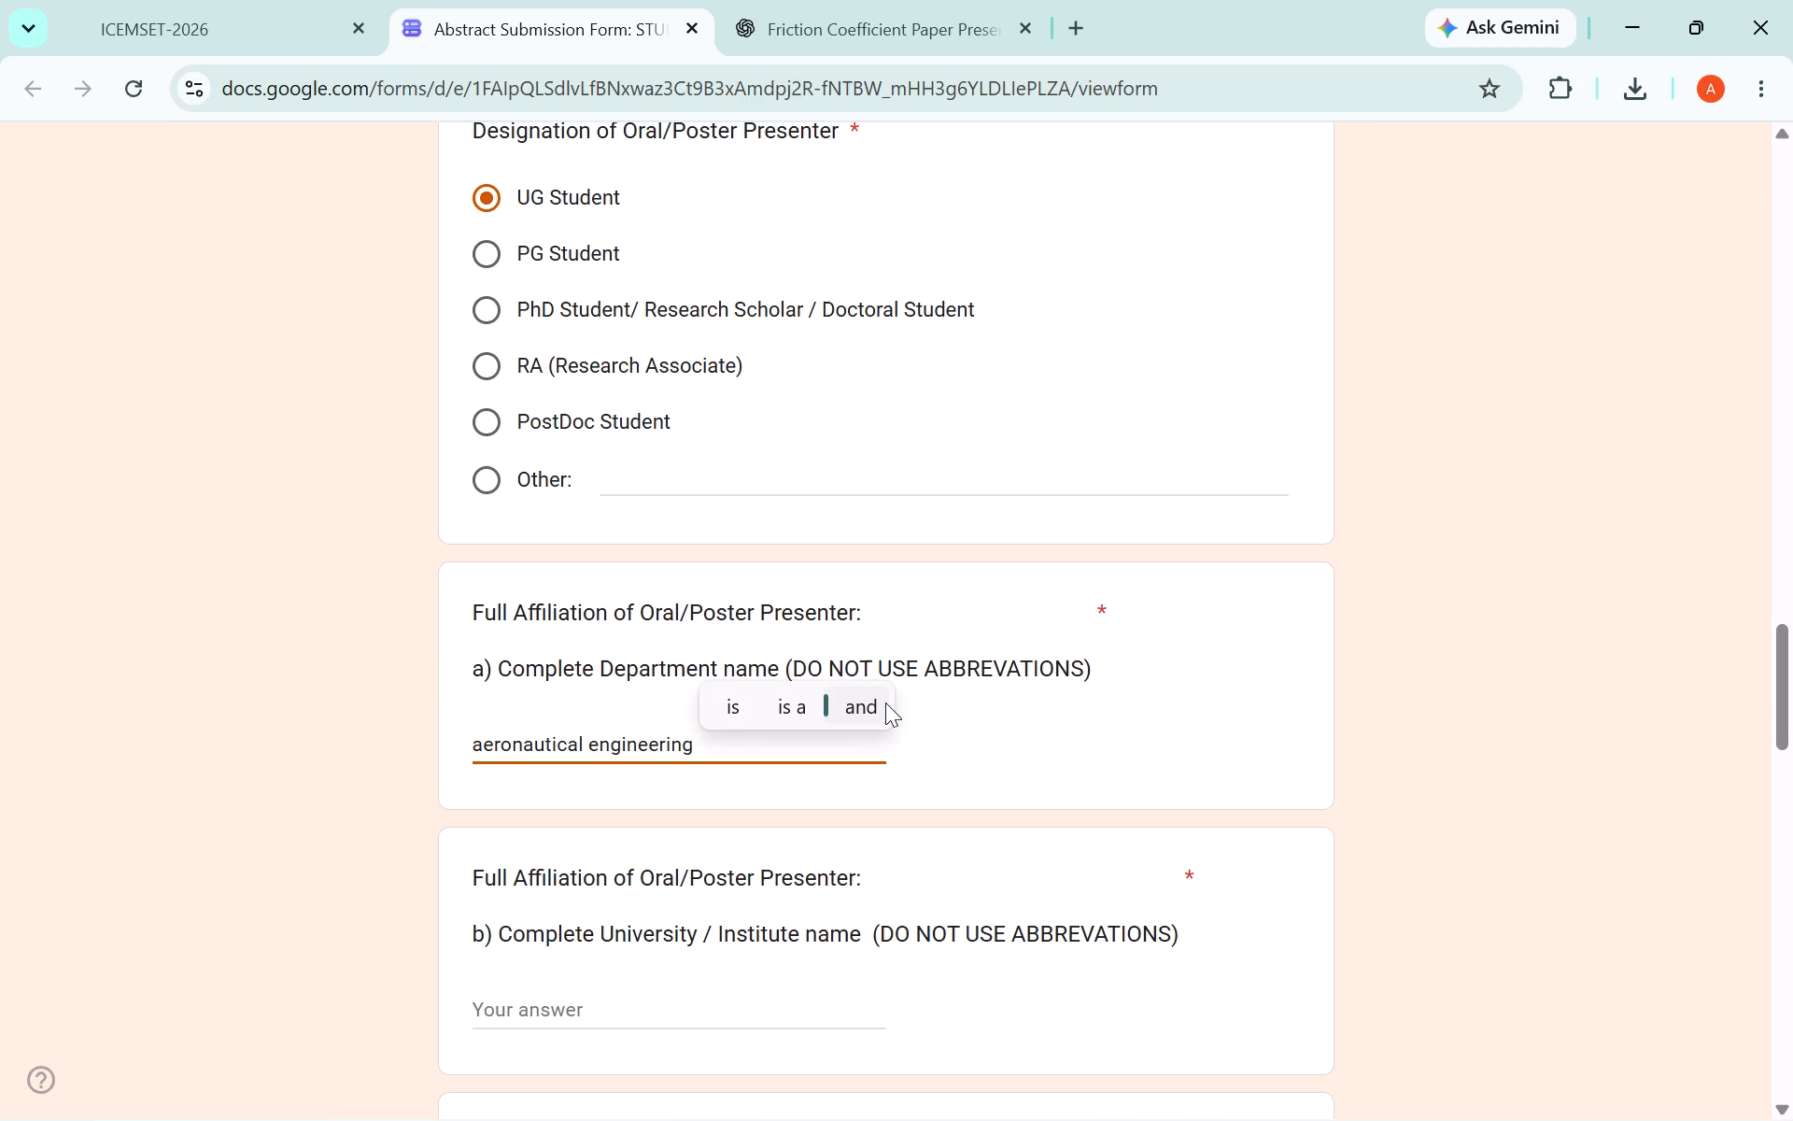
{"action": "scroll", "coordinate": [885, 702], "scroll_direction": "down", "scroll_amount": 1}
{"action": "left_click", "coordinate": [976, 805]}
{"action": "scroll", "coordinate": [976, 805], "scroll_direction": "down", "scroll_amount": 3}
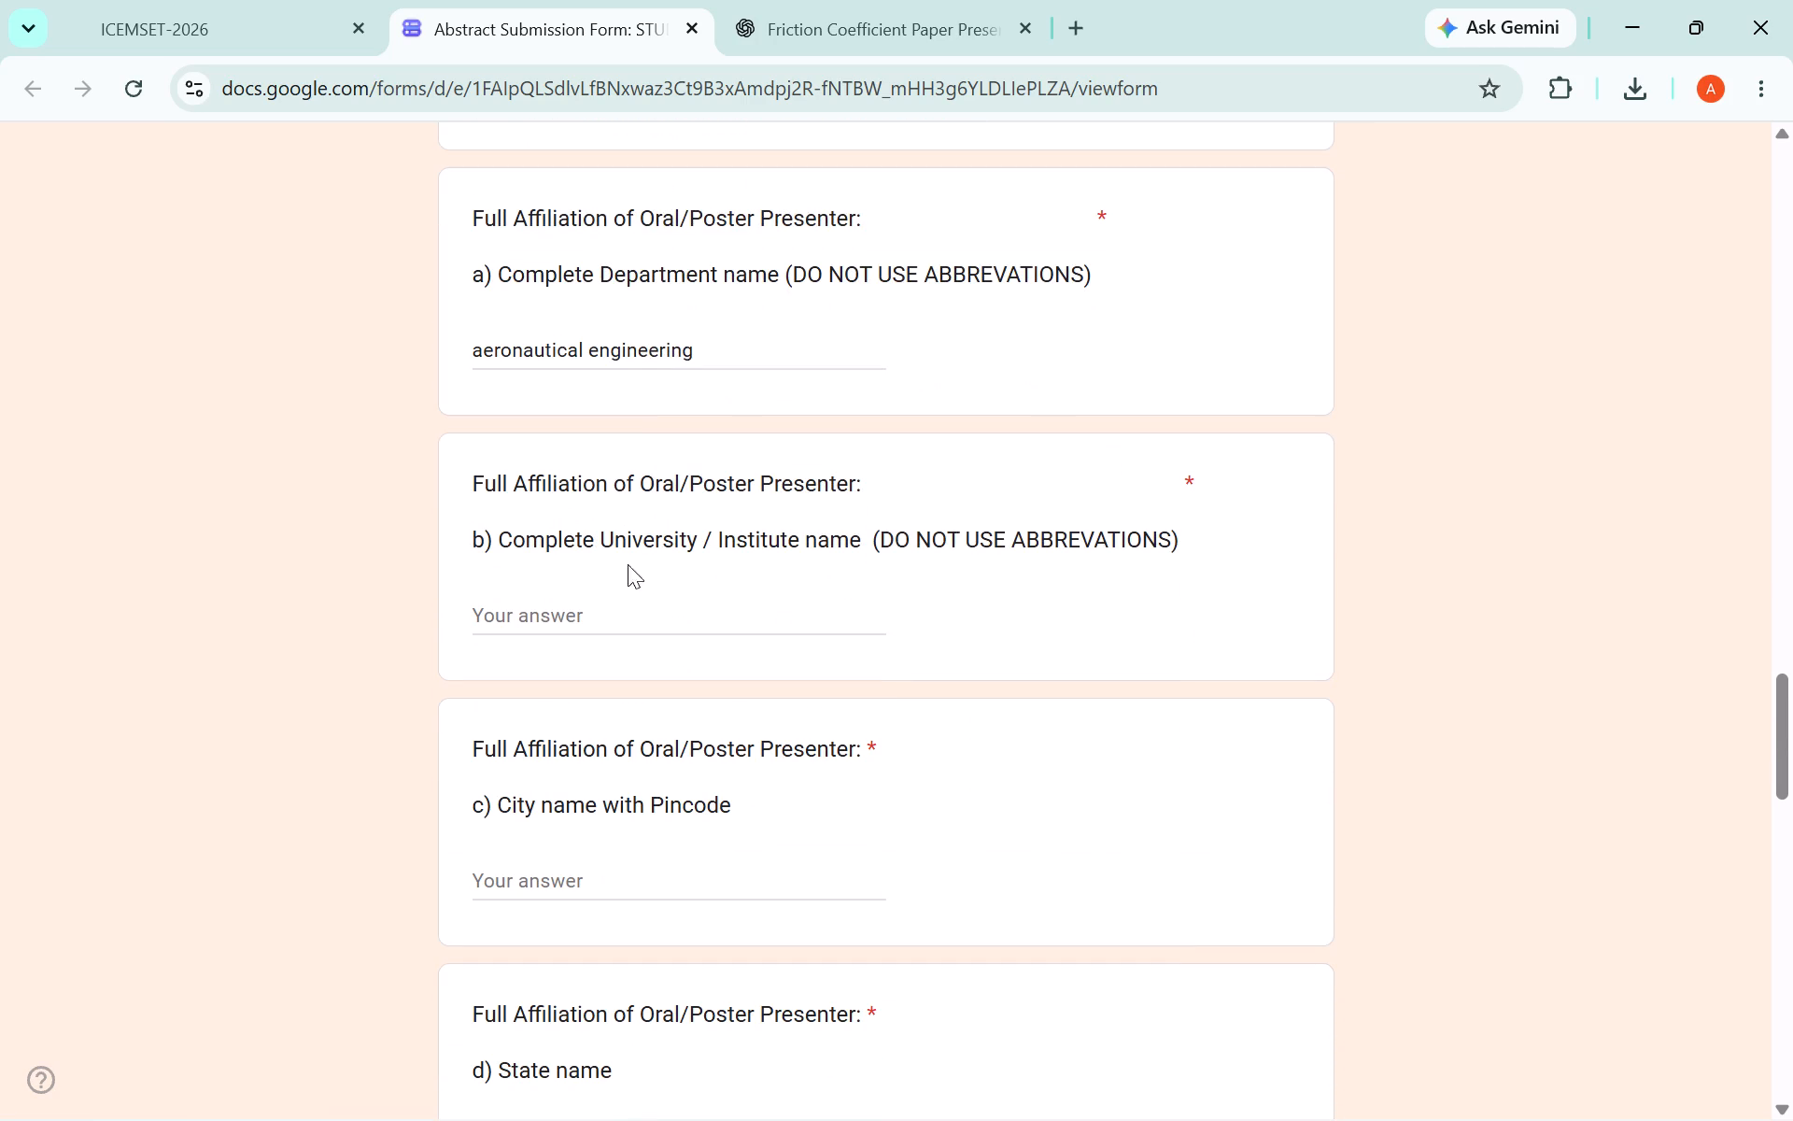
{"action": "left_click", "coordinate": [598, 620]}
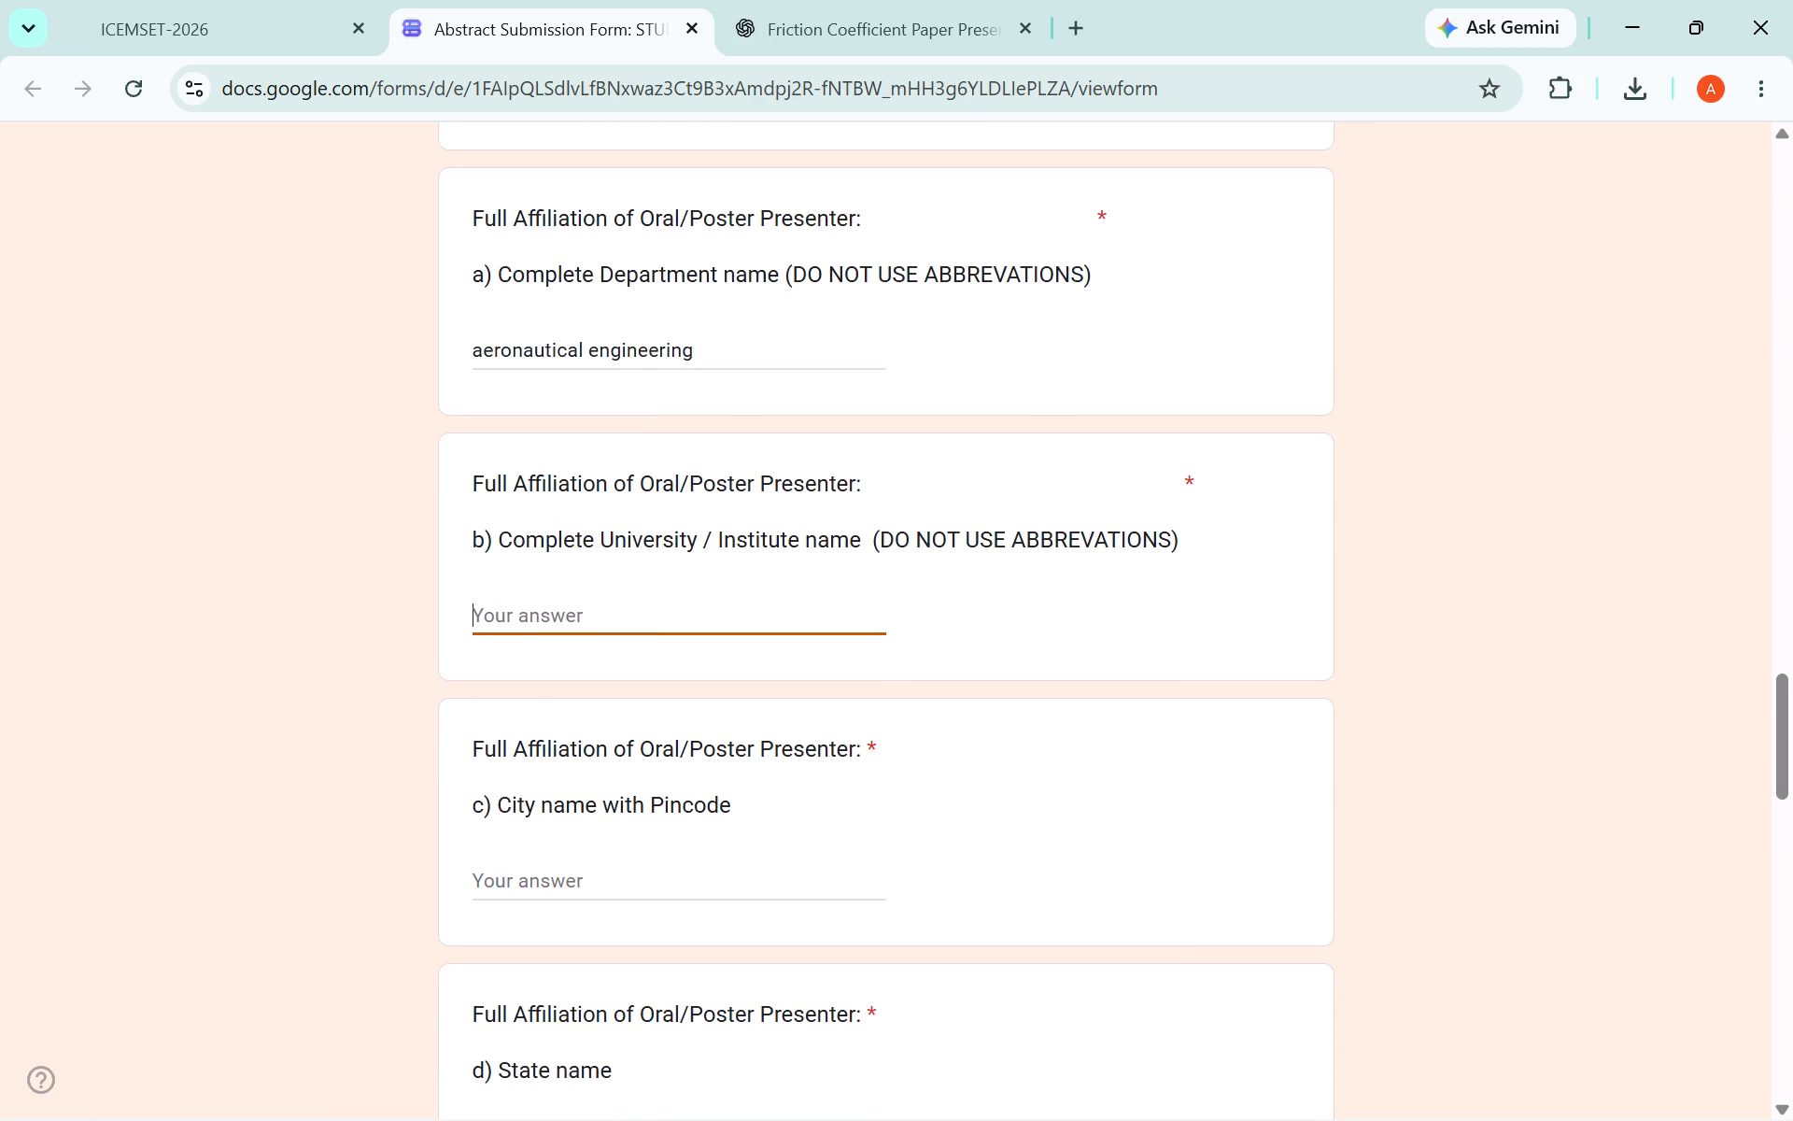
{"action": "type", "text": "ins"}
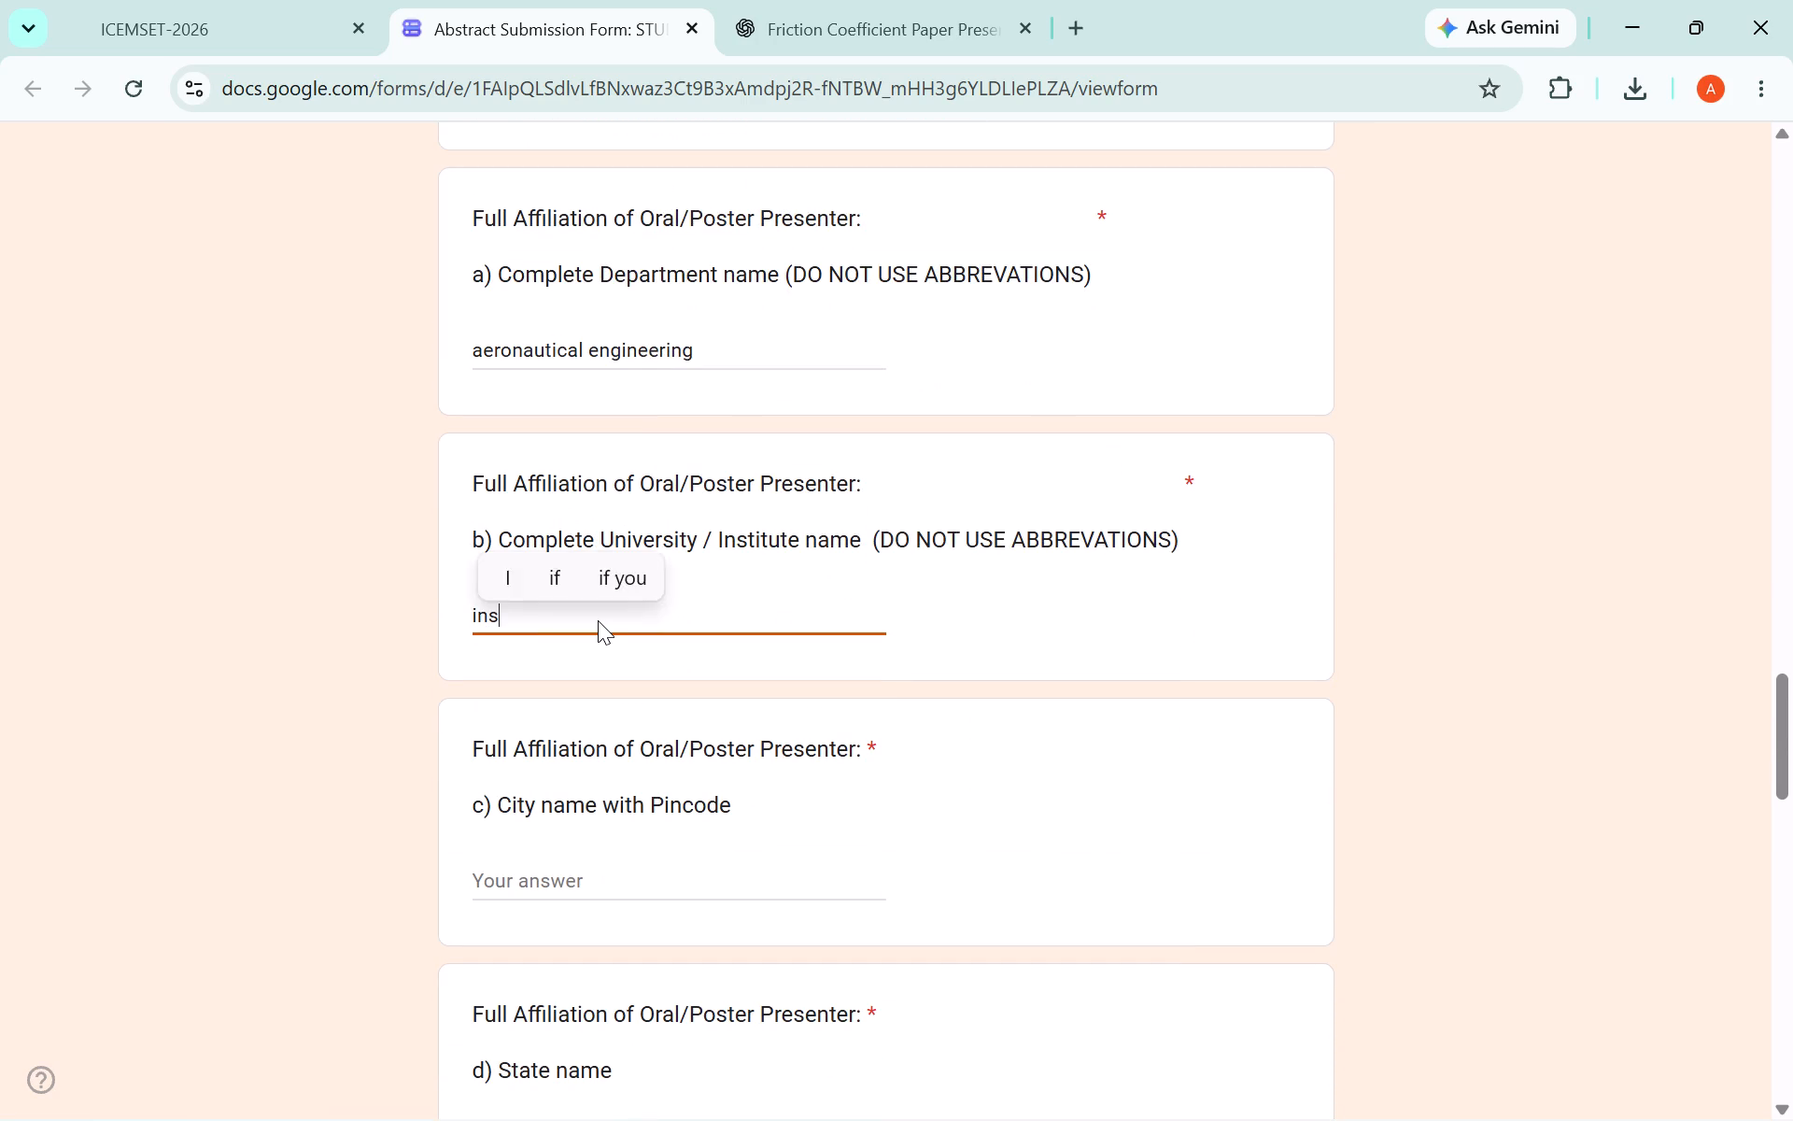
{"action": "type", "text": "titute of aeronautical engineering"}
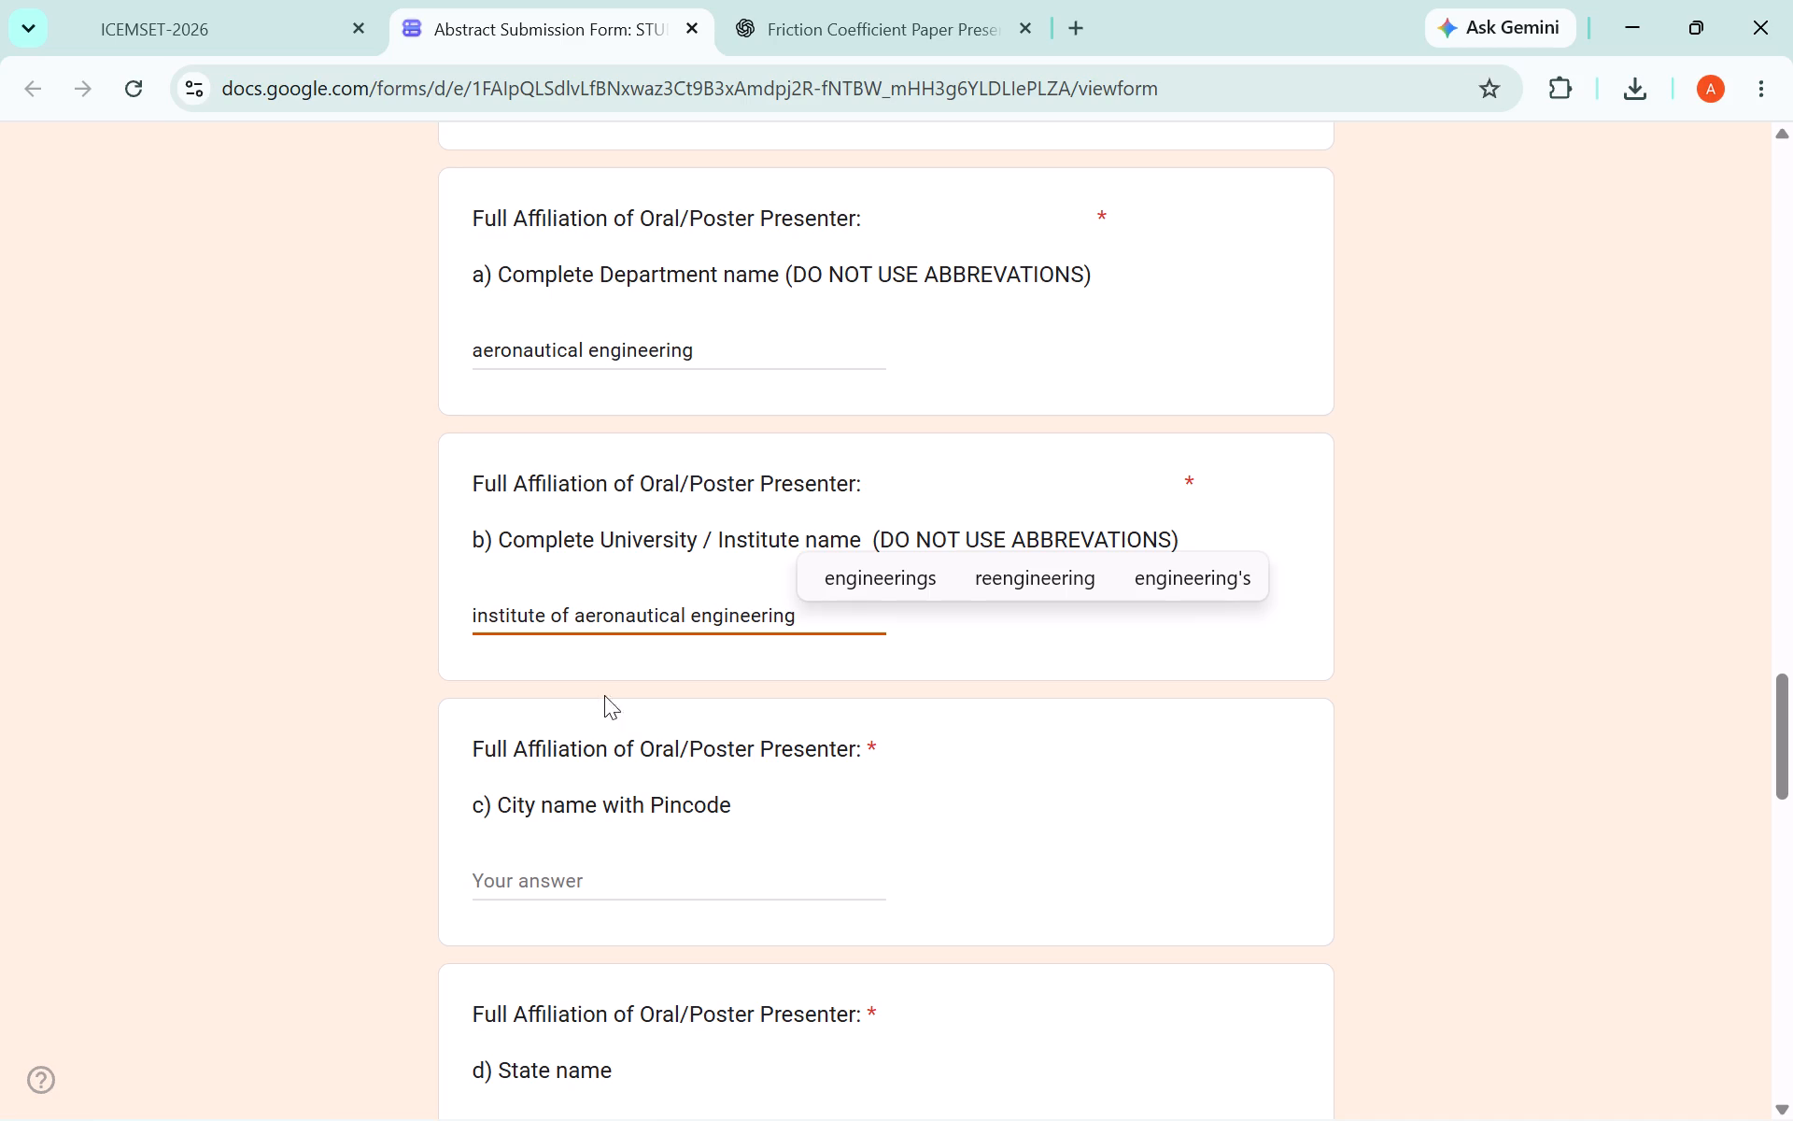
Enter the pincode as the answer for the presenter's City name with Pincode.
{"action": "left_click", "coordinate": [613, 869]}
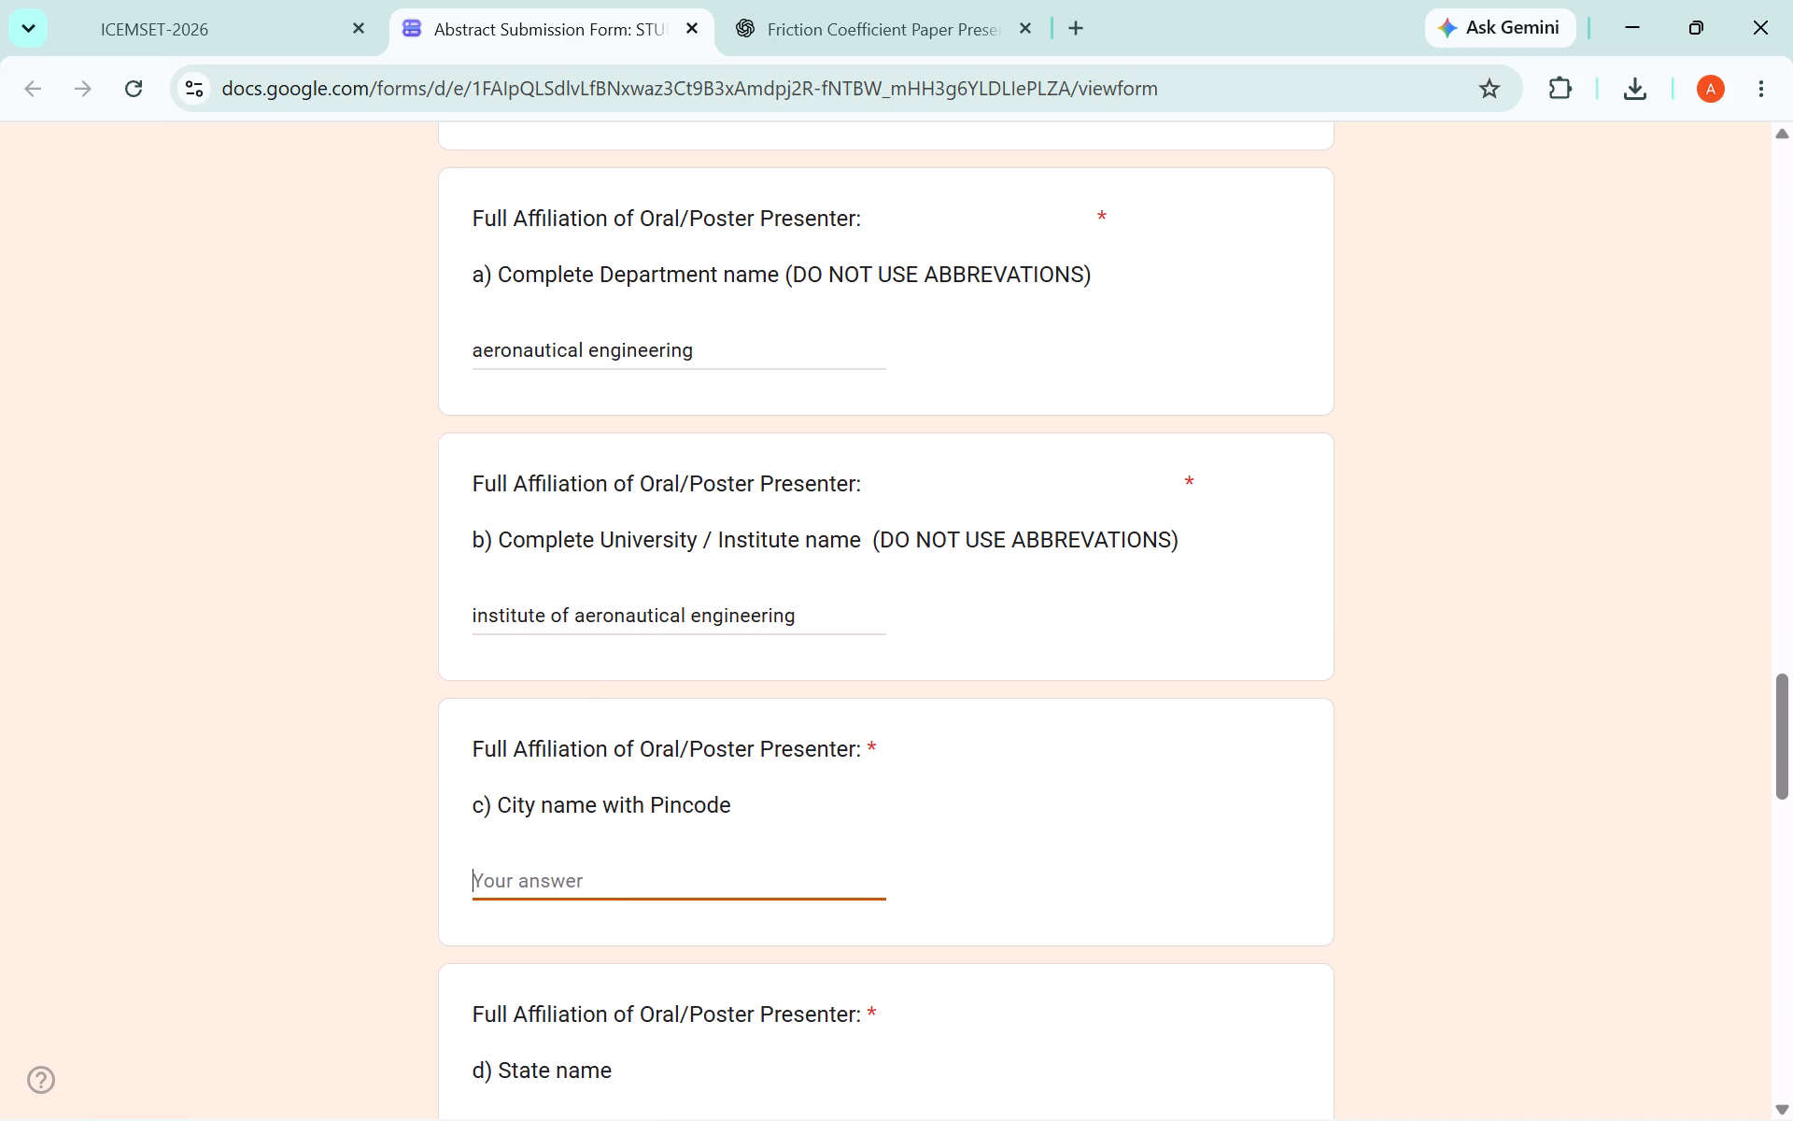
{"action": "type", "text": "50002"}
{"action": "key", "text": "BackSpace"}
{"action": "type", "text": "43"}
Enter Telangana as the state name in the presenter's affiliation.
{"action": "scroll", "coordinate": [613, 869], "scroll_direction": "down", "scroll_amount": 1}
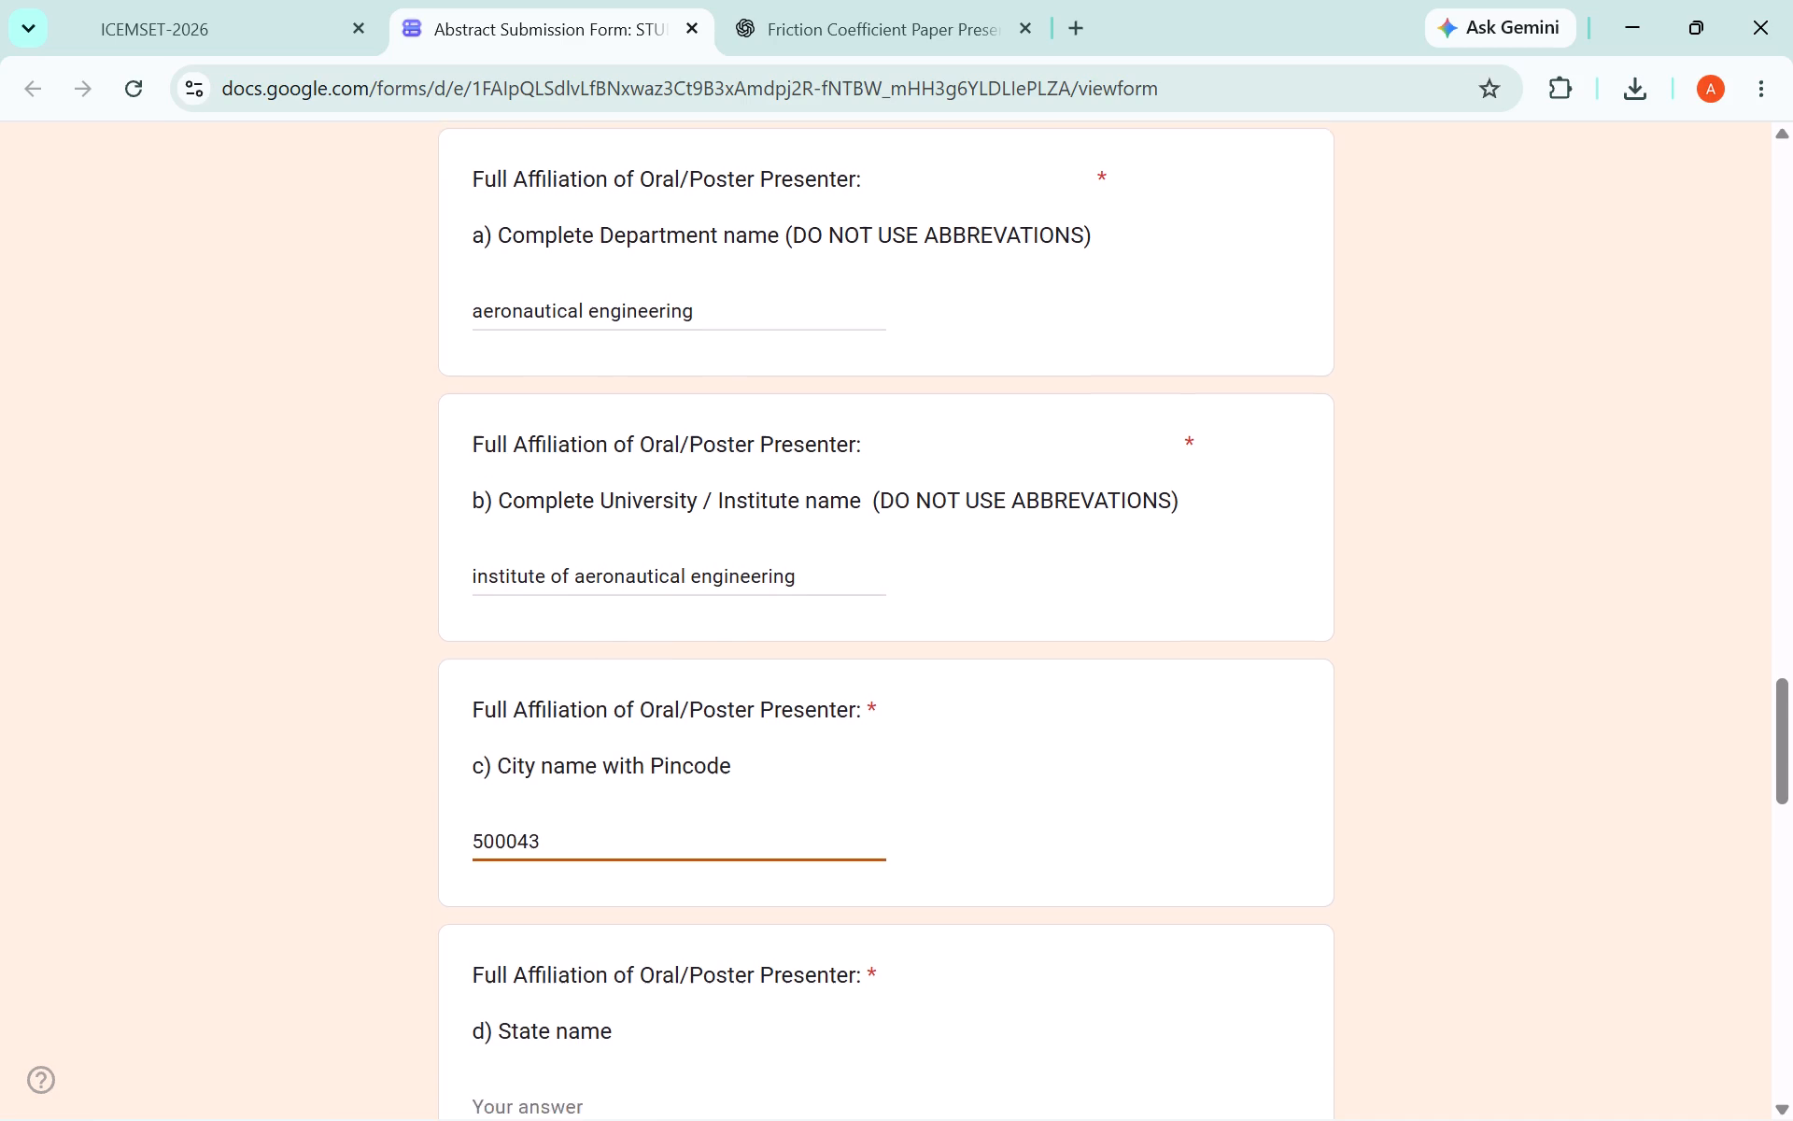
{"action": "scroll", "coordinate": [613, 869], "scroll_direction": "down", "scroll_amount": 3}
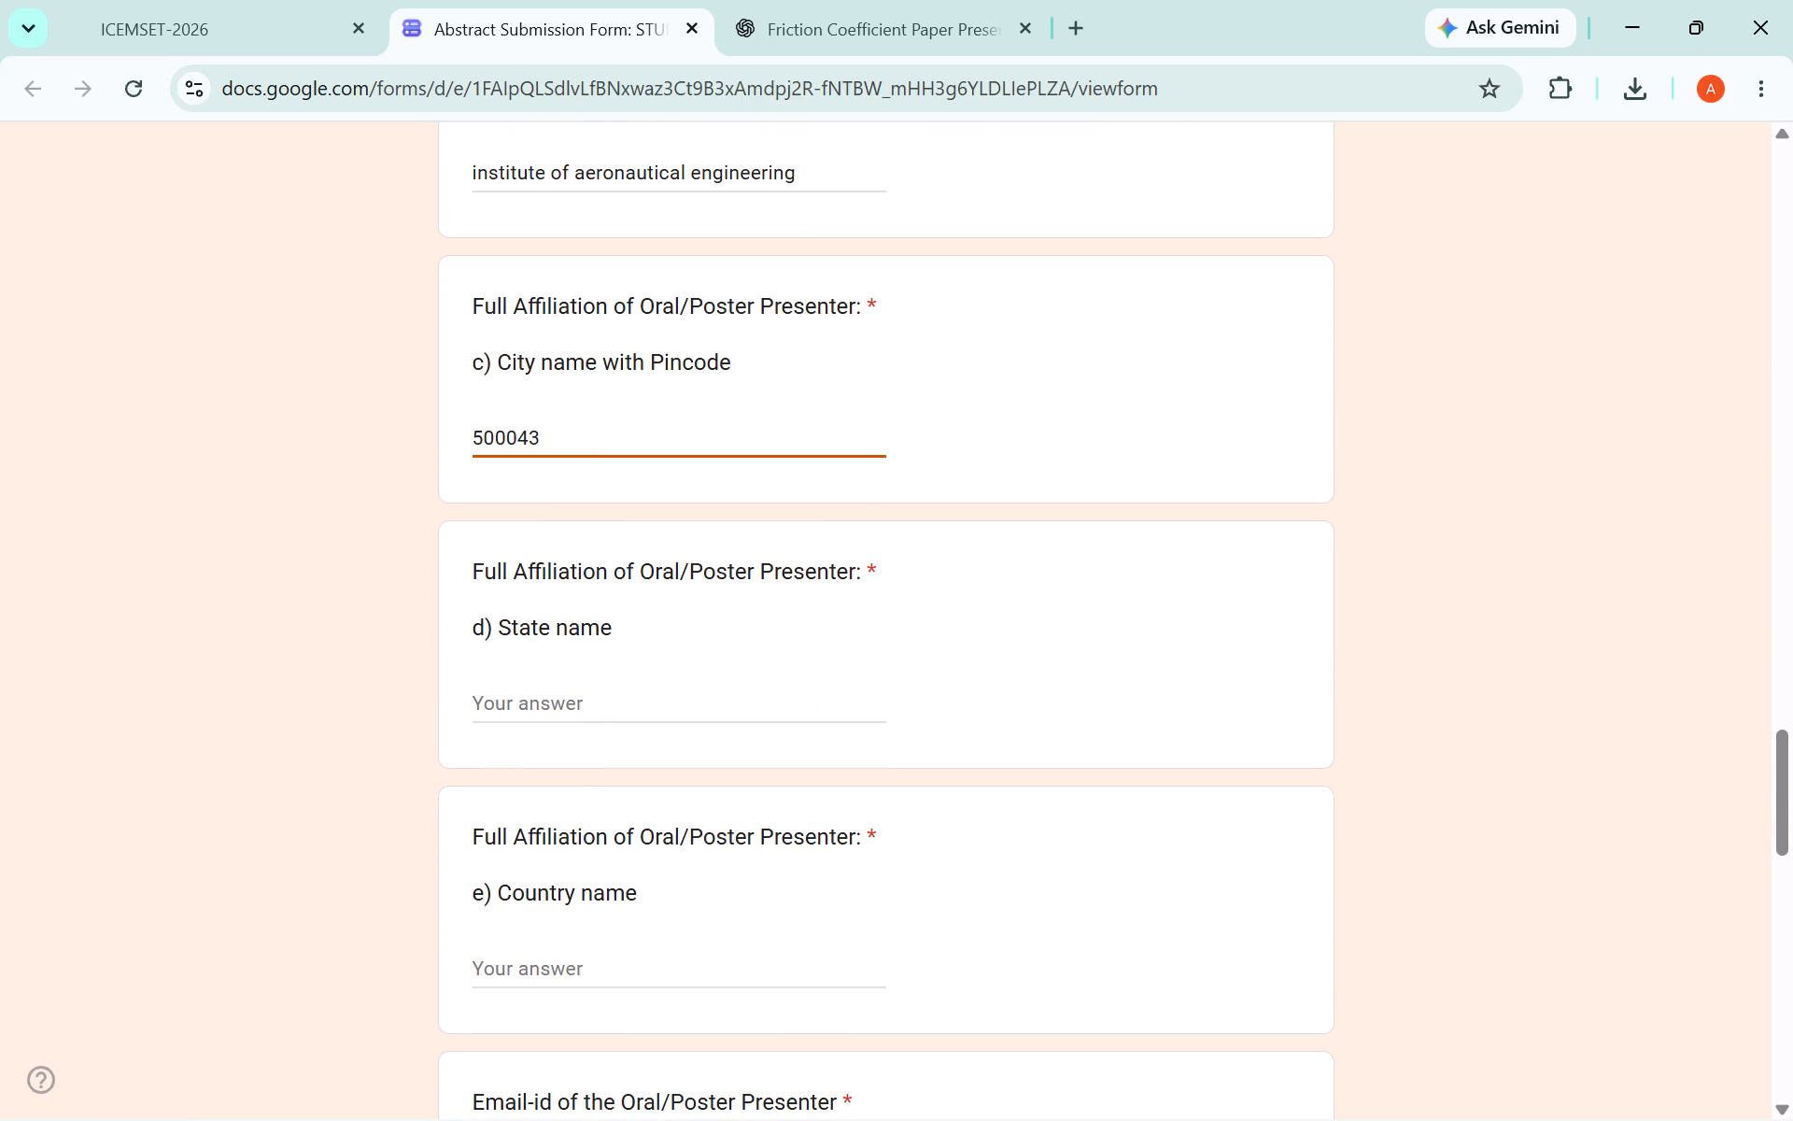
{"action": "left_click", "coordinate": [586, 700]}
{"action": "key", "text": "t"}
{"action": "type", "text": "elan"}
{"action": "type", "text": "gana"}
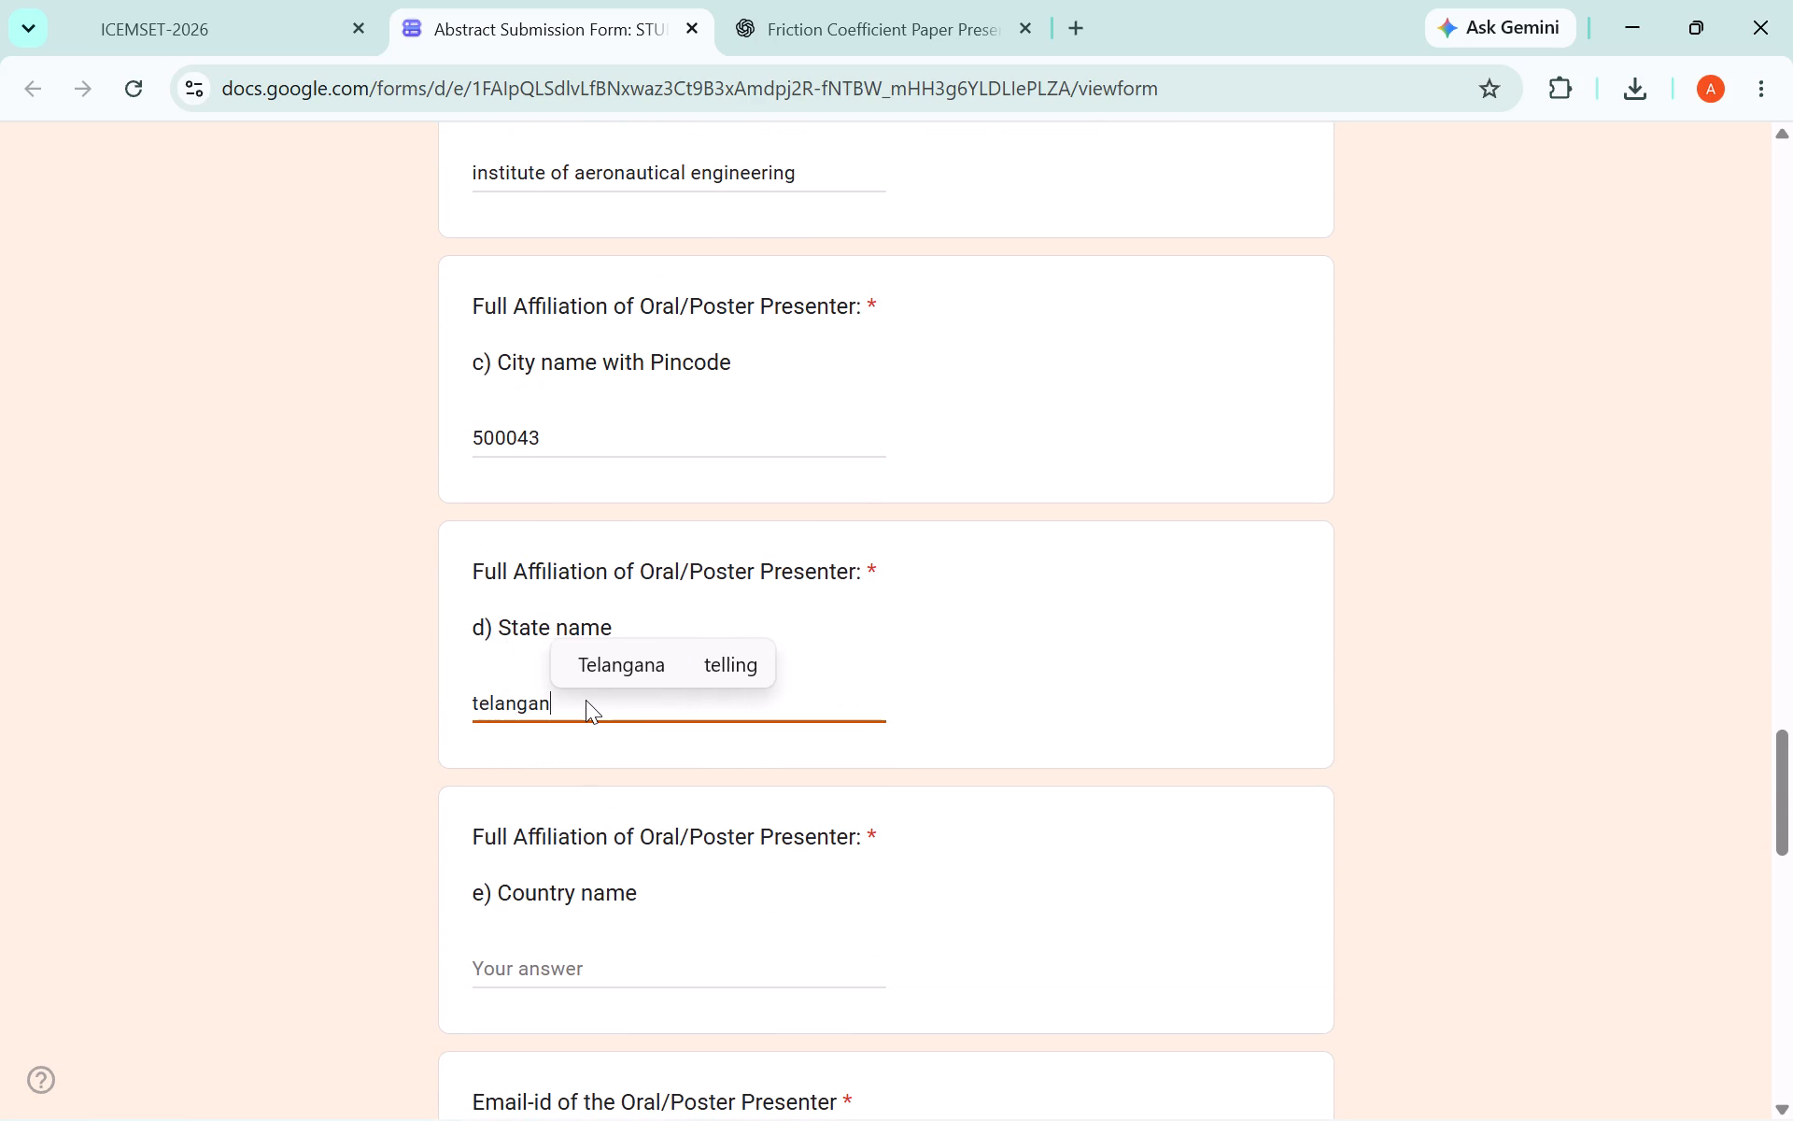
{"action": "left_click", "coordinate": [638, 647]}
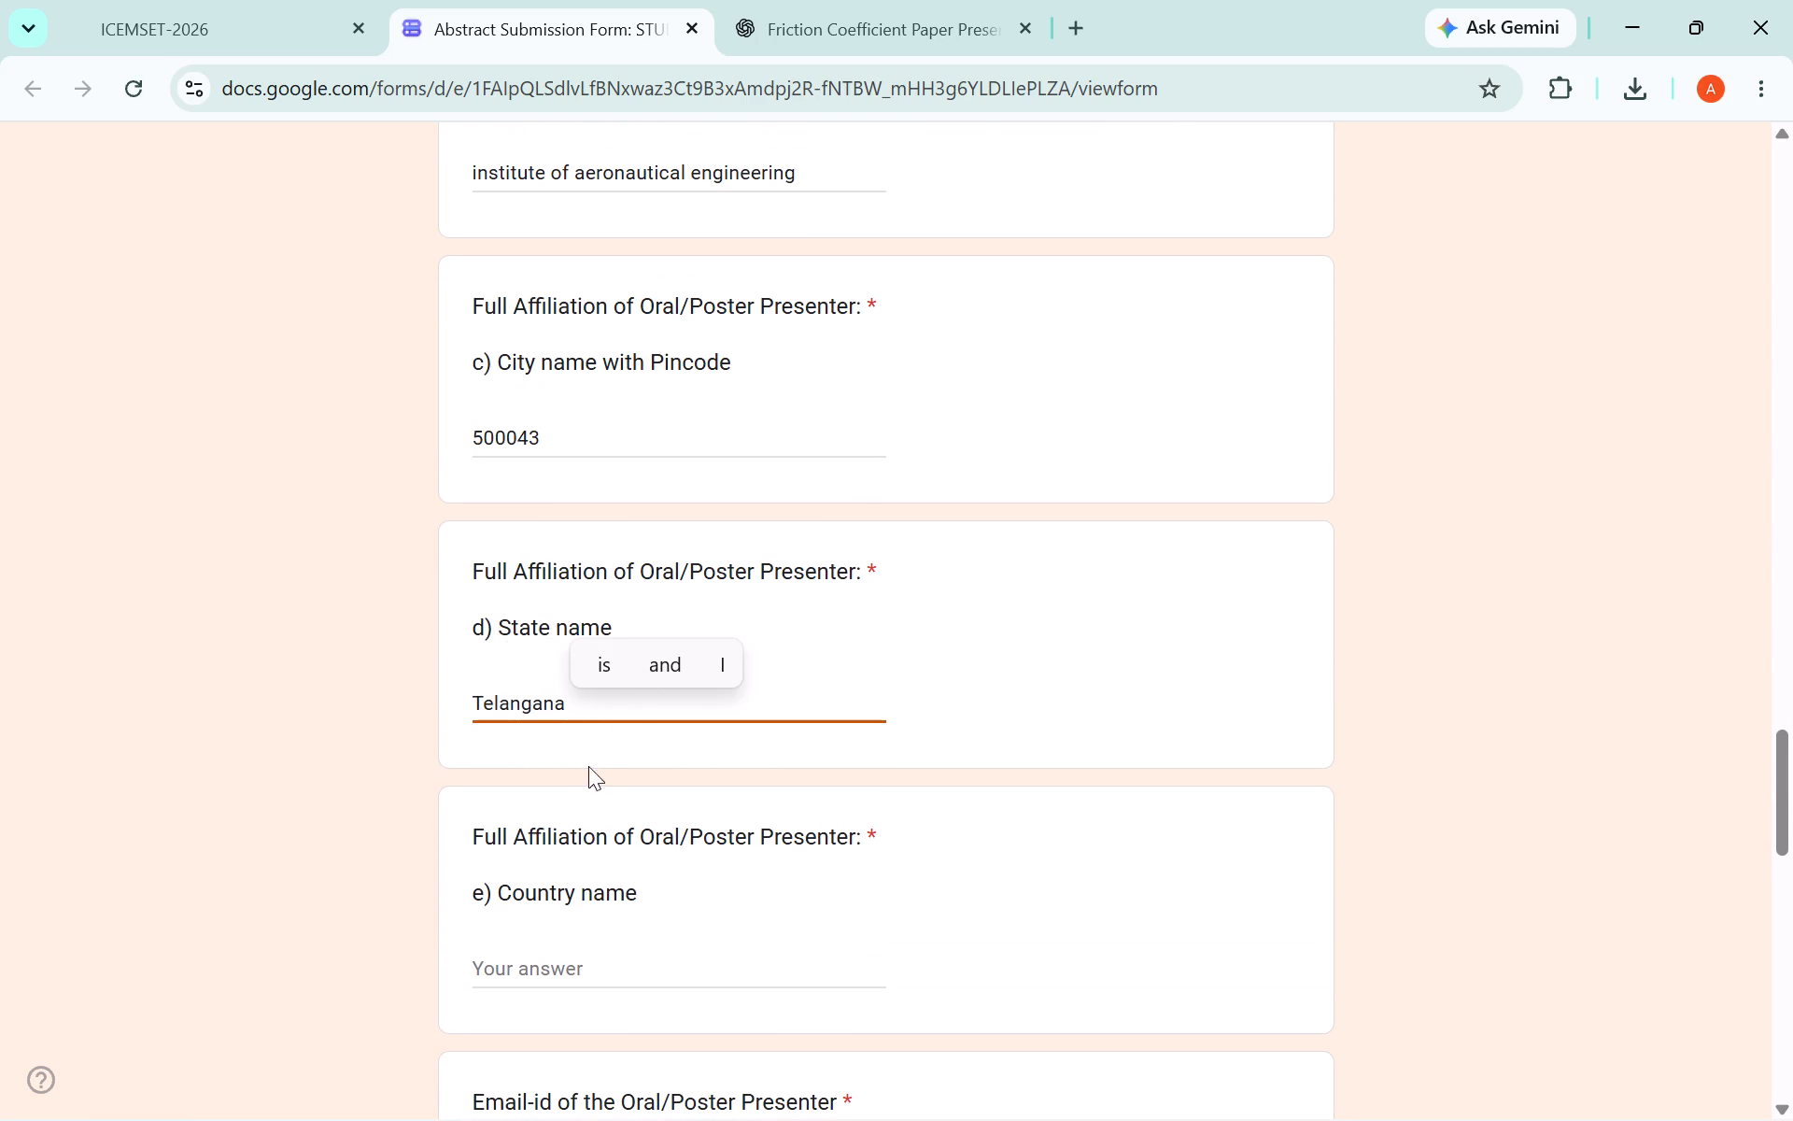
Start the answer for the country name in the presenter's affiliation.
{"action": "left_click", "coordinate": [490, 952]}
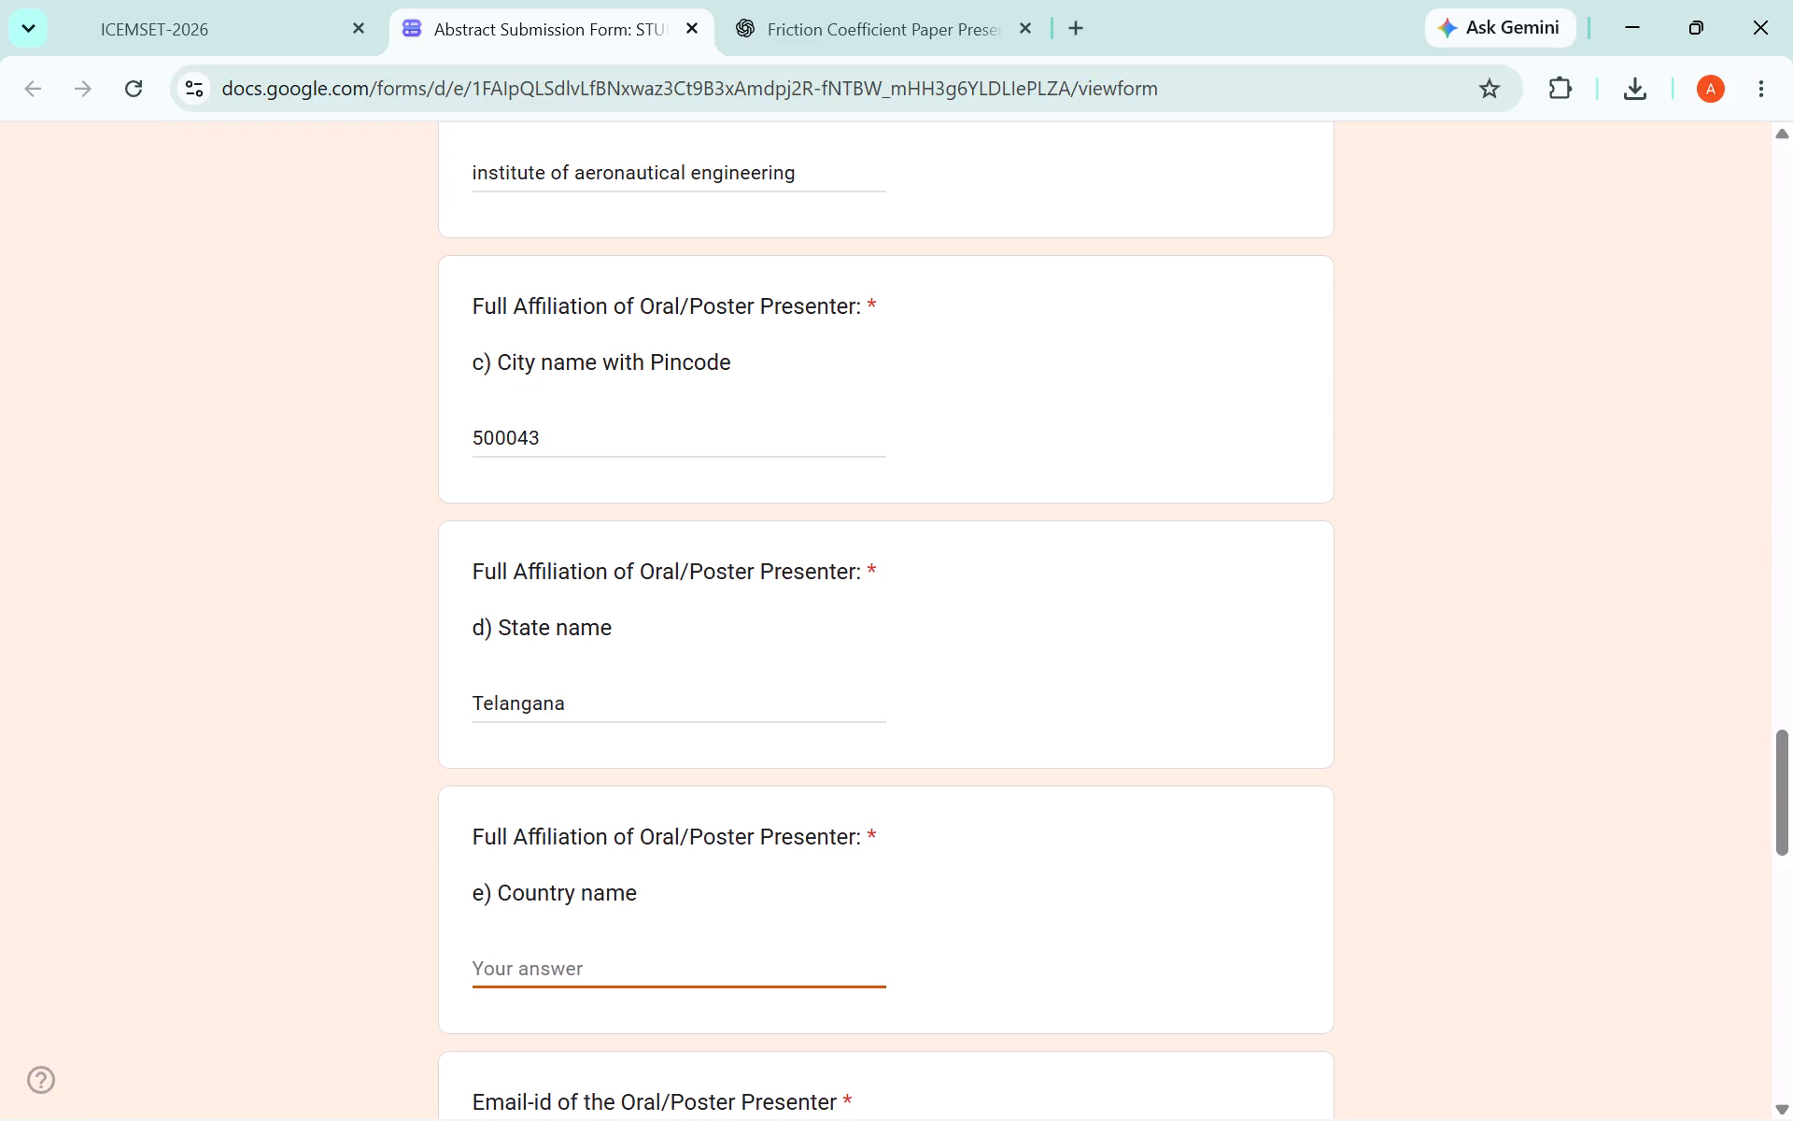
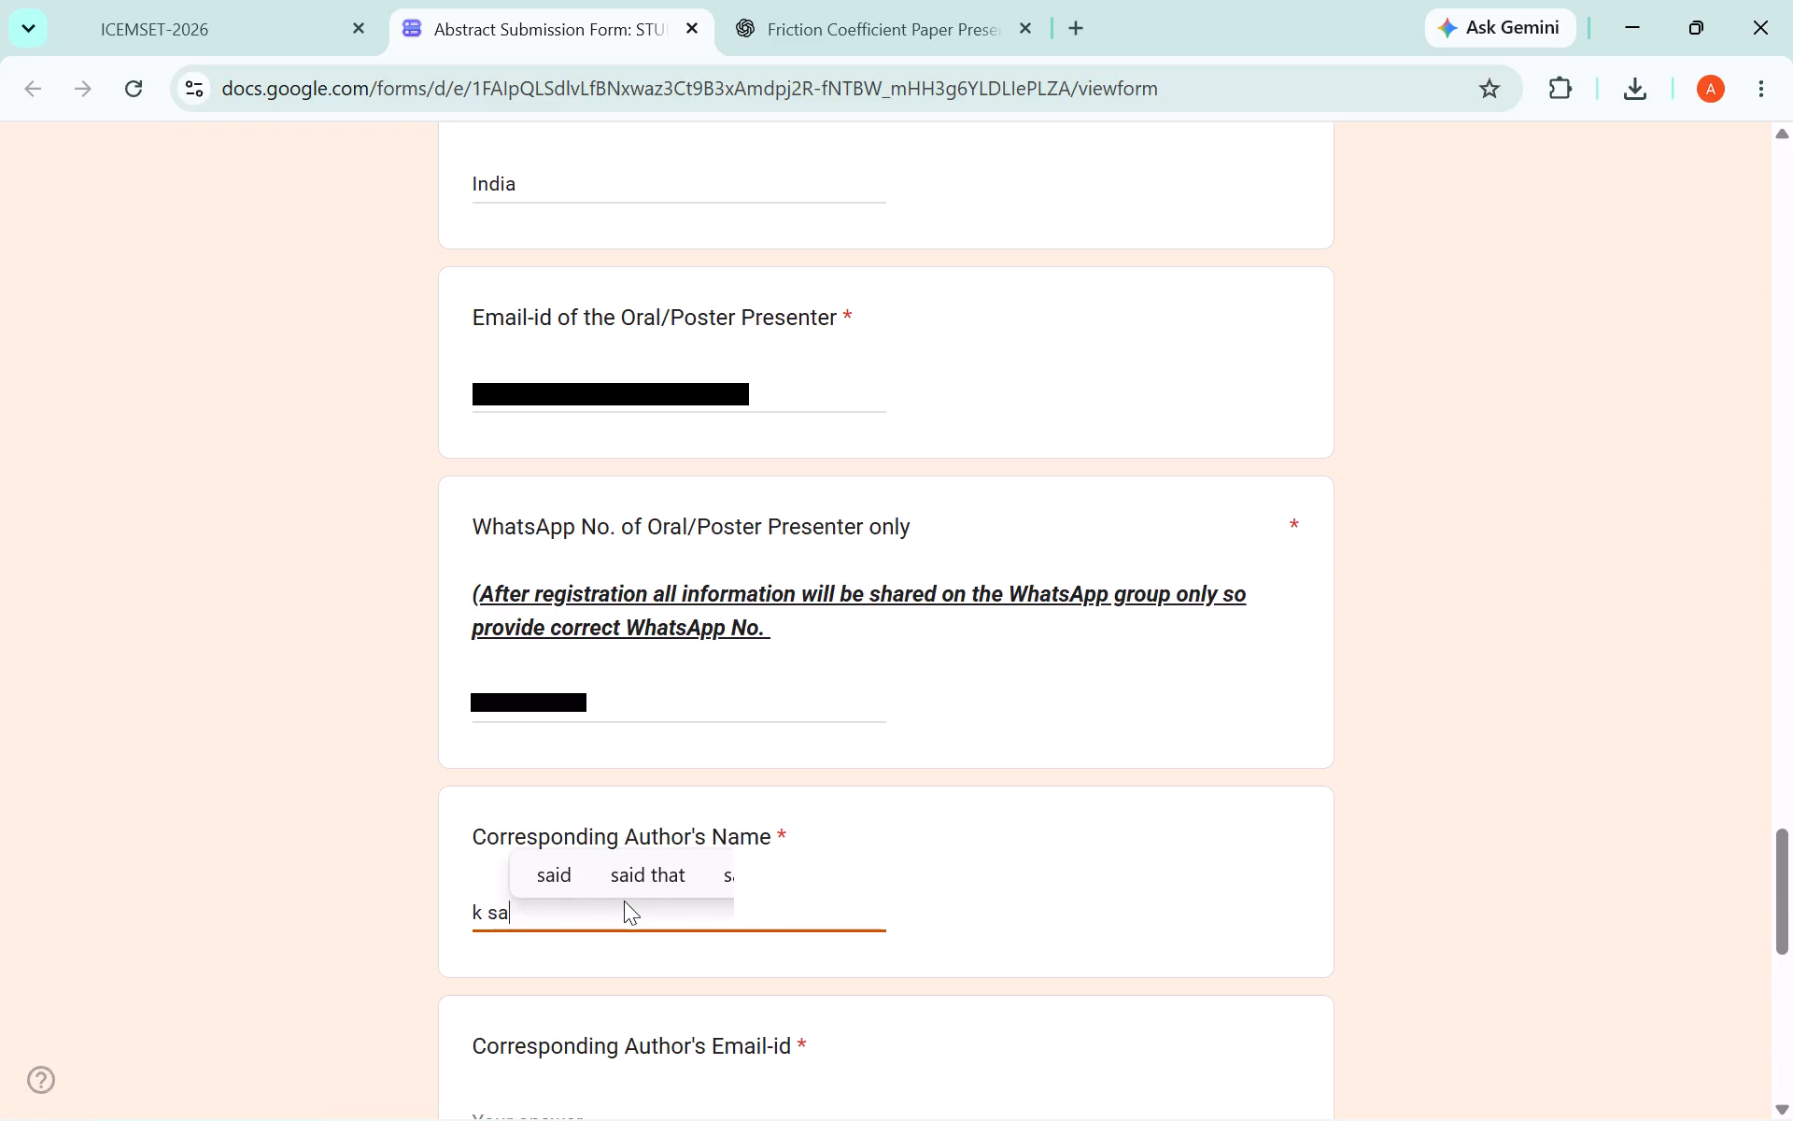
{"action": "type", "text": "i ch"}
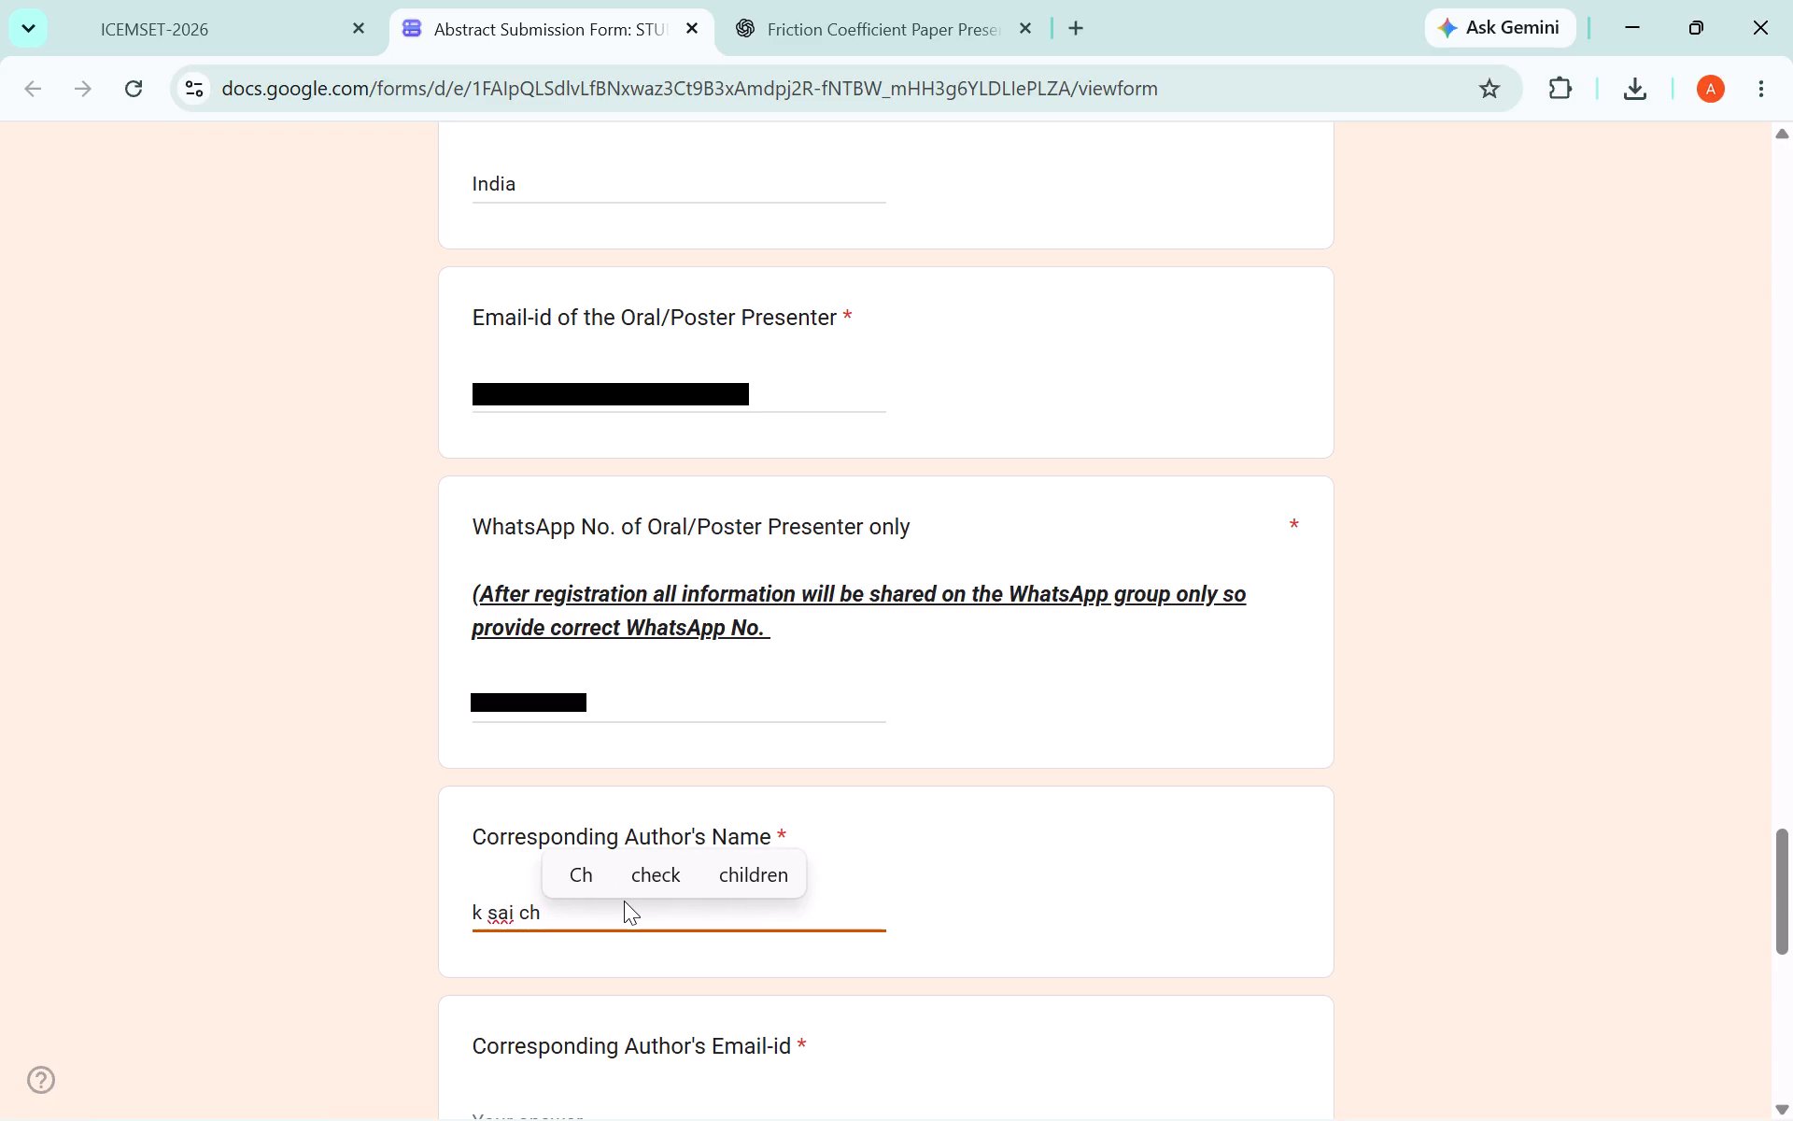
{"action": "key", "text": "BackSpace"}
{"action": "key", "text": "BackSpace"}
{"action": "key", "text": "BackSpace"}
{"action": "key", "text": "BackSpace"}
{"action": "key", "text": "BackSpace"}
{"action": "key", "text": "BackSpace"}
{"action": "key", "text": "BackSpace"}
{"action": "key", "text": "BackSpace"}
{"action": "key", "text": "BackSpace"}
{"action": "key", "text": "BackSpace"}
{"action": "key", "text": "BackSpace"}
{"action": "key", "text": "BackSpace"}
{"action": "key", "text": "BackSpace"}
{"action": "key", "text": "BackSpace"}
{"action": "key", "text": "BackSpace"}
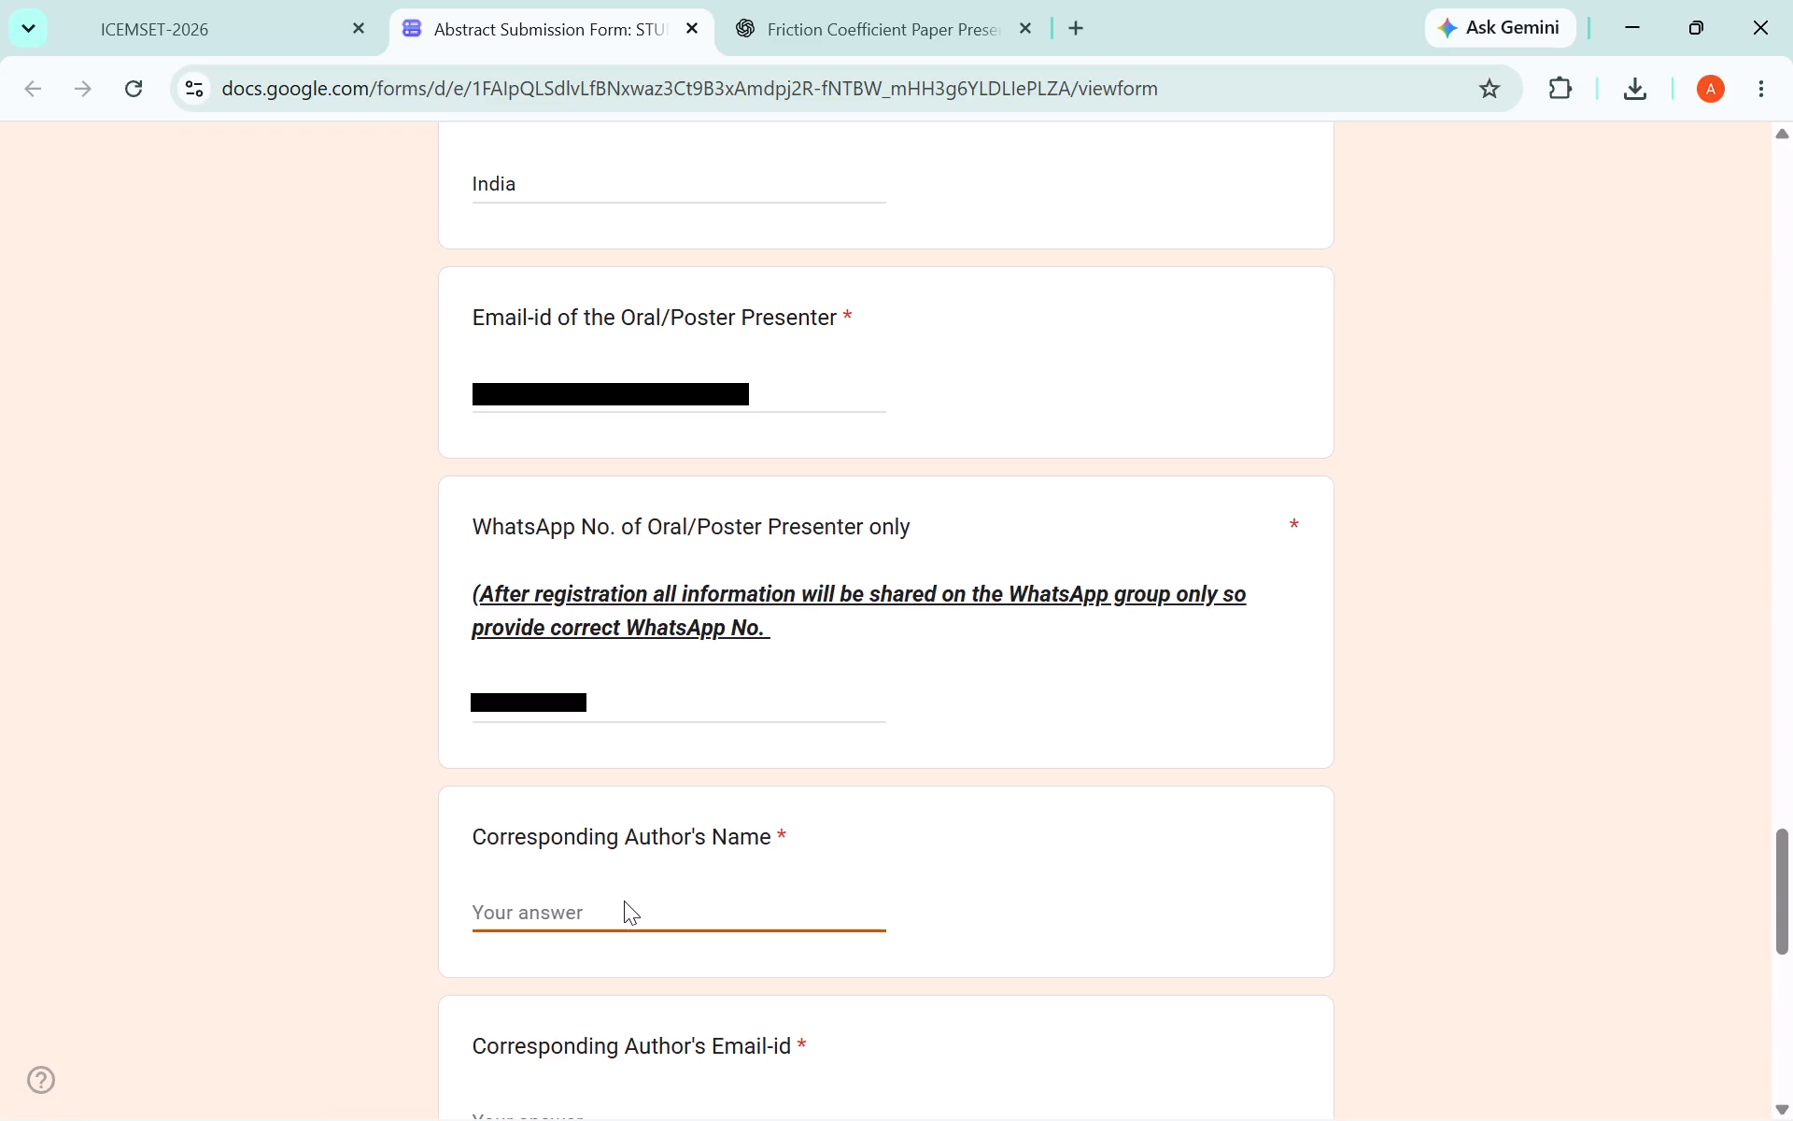
Search the web for "iare" in a new browser tab.
{"action": "scroll", "coordinate": [624, 901], "scroll_direction": "down", "scroll_amount": 1}
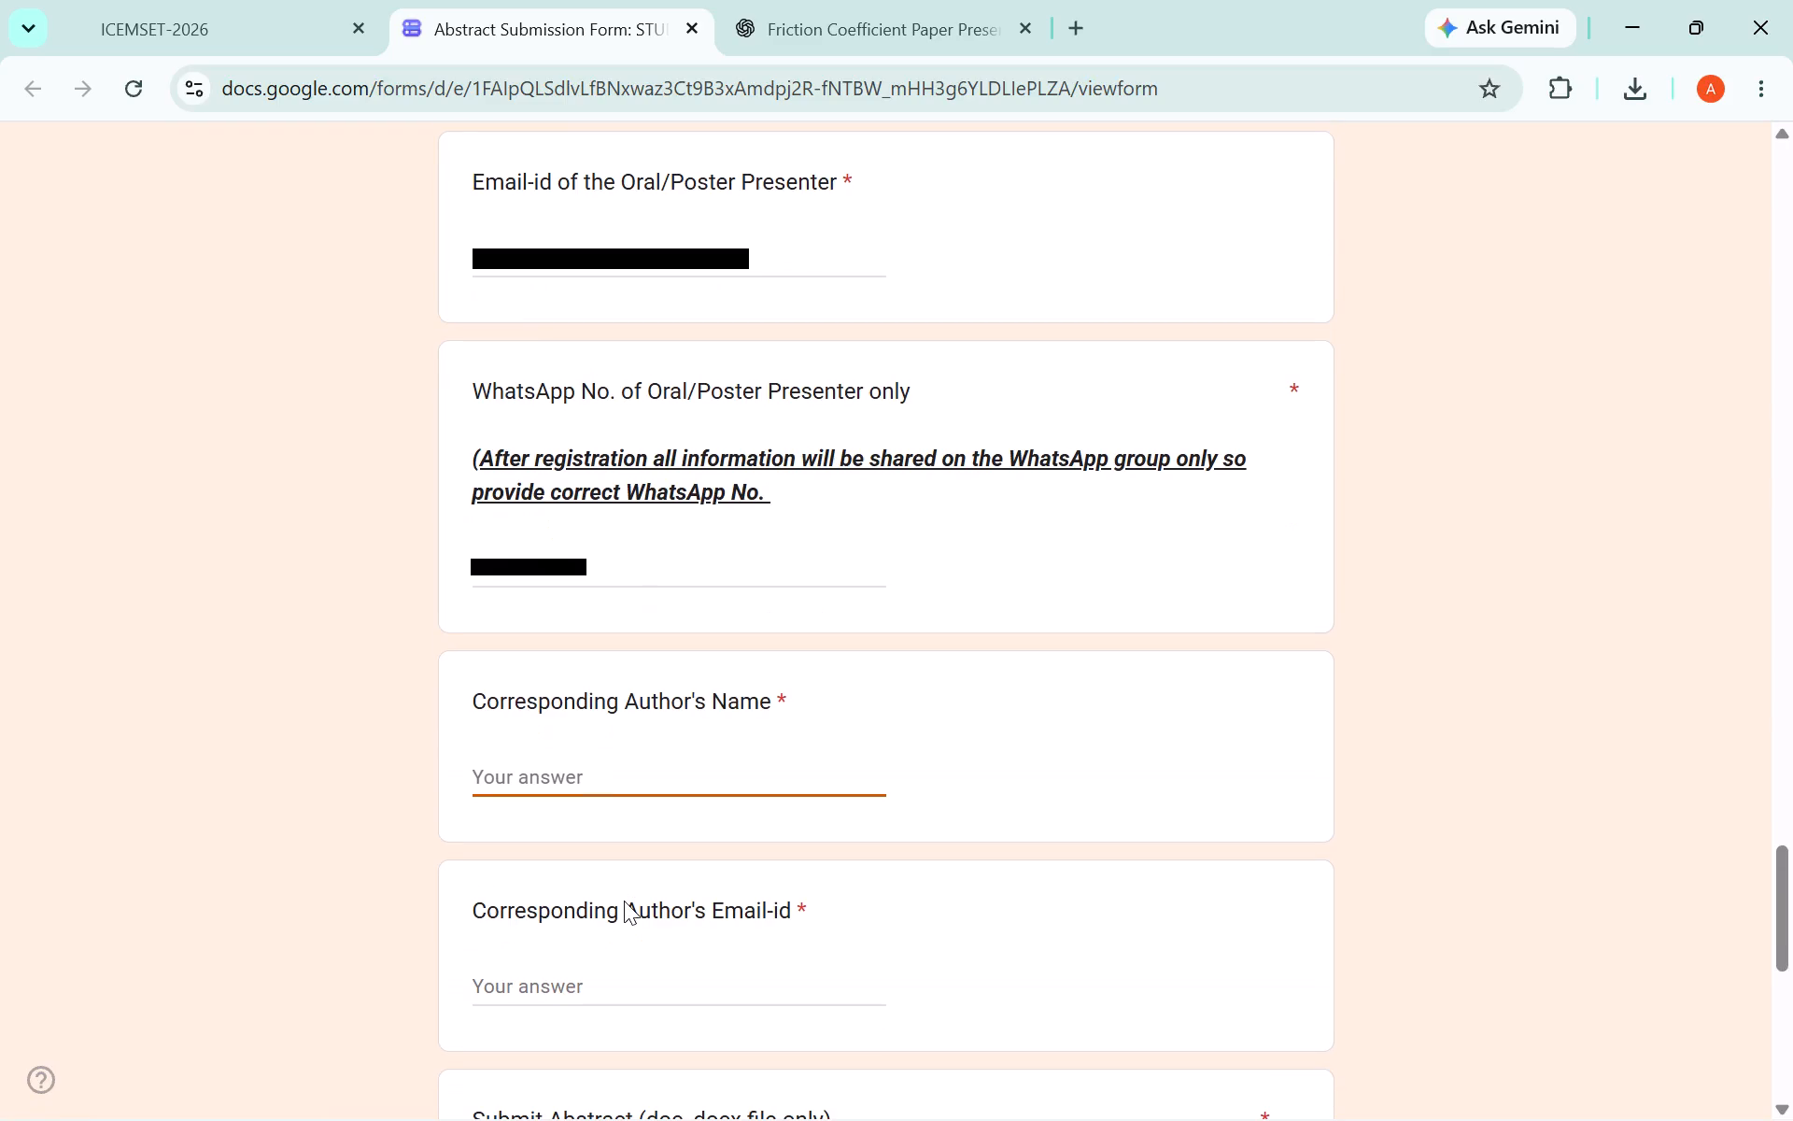
{"action": "scroll", "coordinate": [624, 901], "scroll_direction": "down", "scroll_amount": 1}
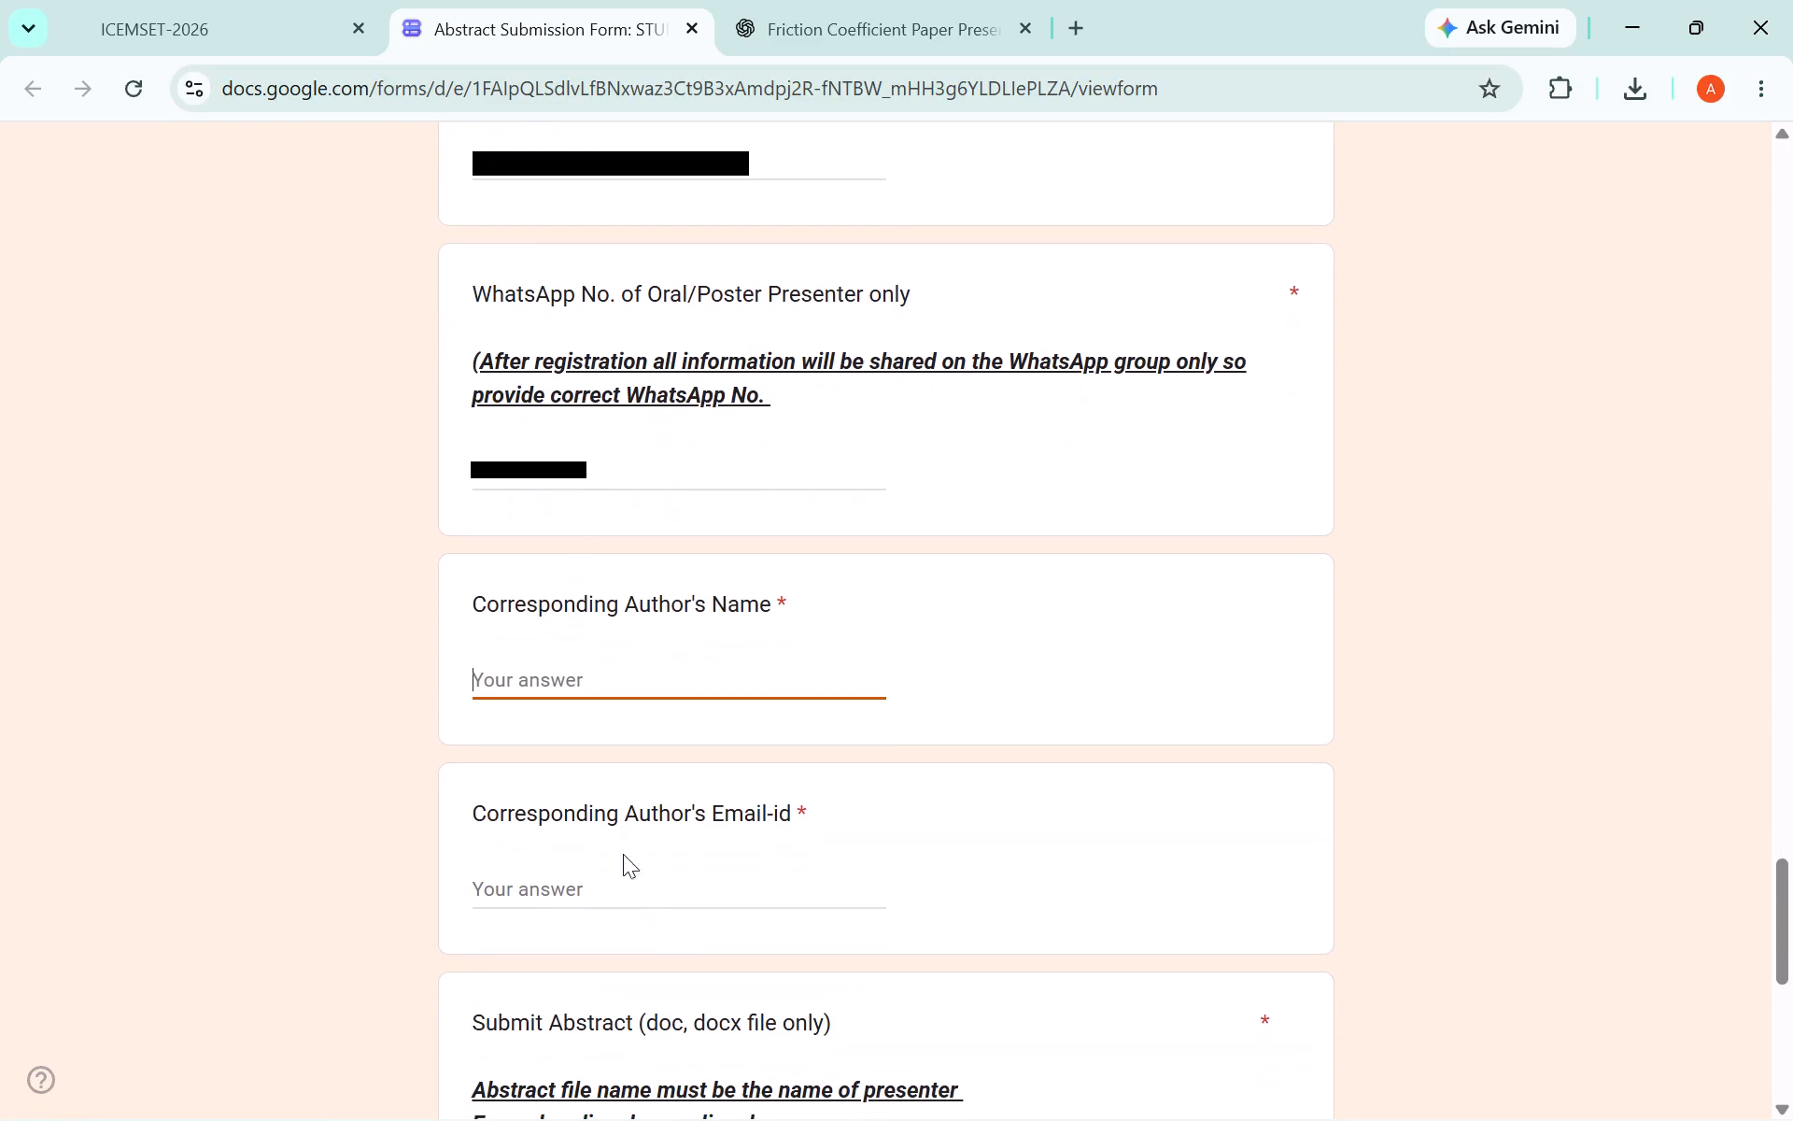
{"action": "left_click", "coordinate": [1082, 16]}
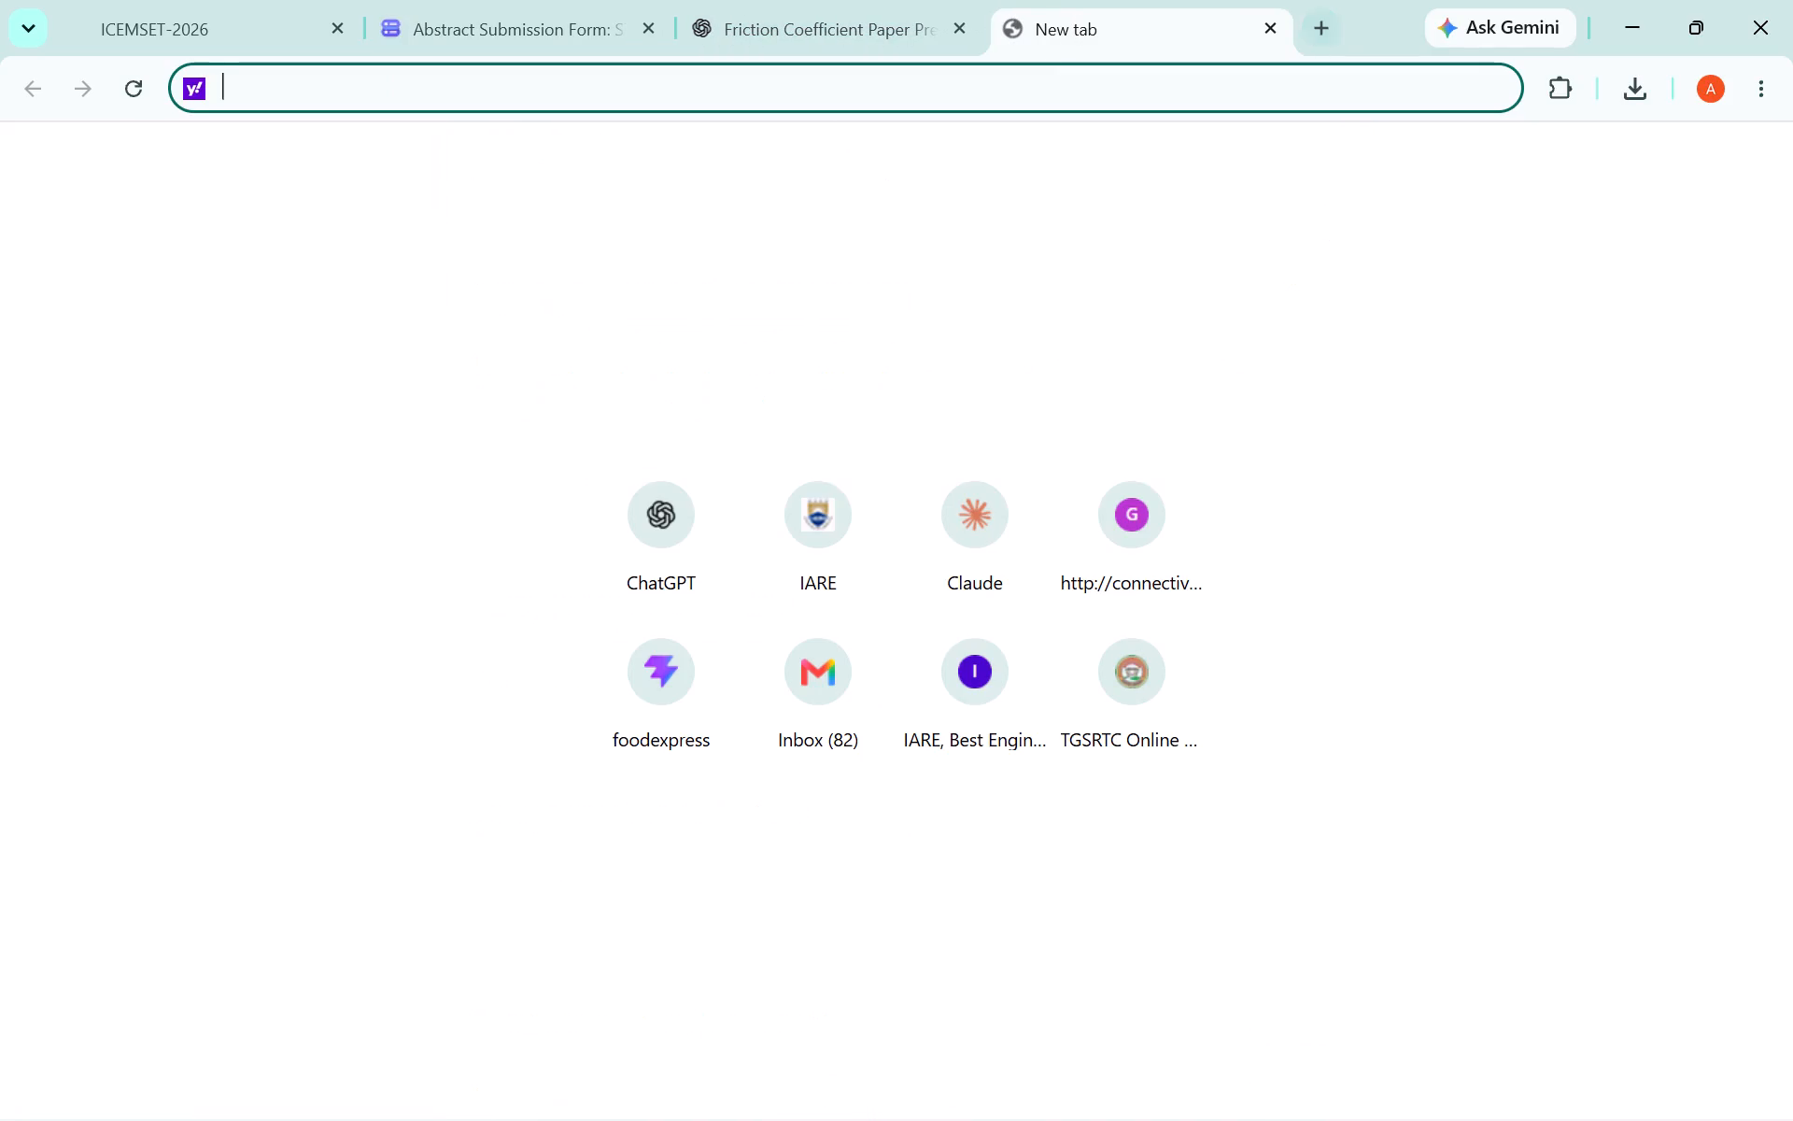
{"action": "left_click", "coordinate": [870, 78]}
{"action": "key", "text": "o"}
{"action": "key", "text": "BackSpace"}
{"action": "type", "text": "iare"}
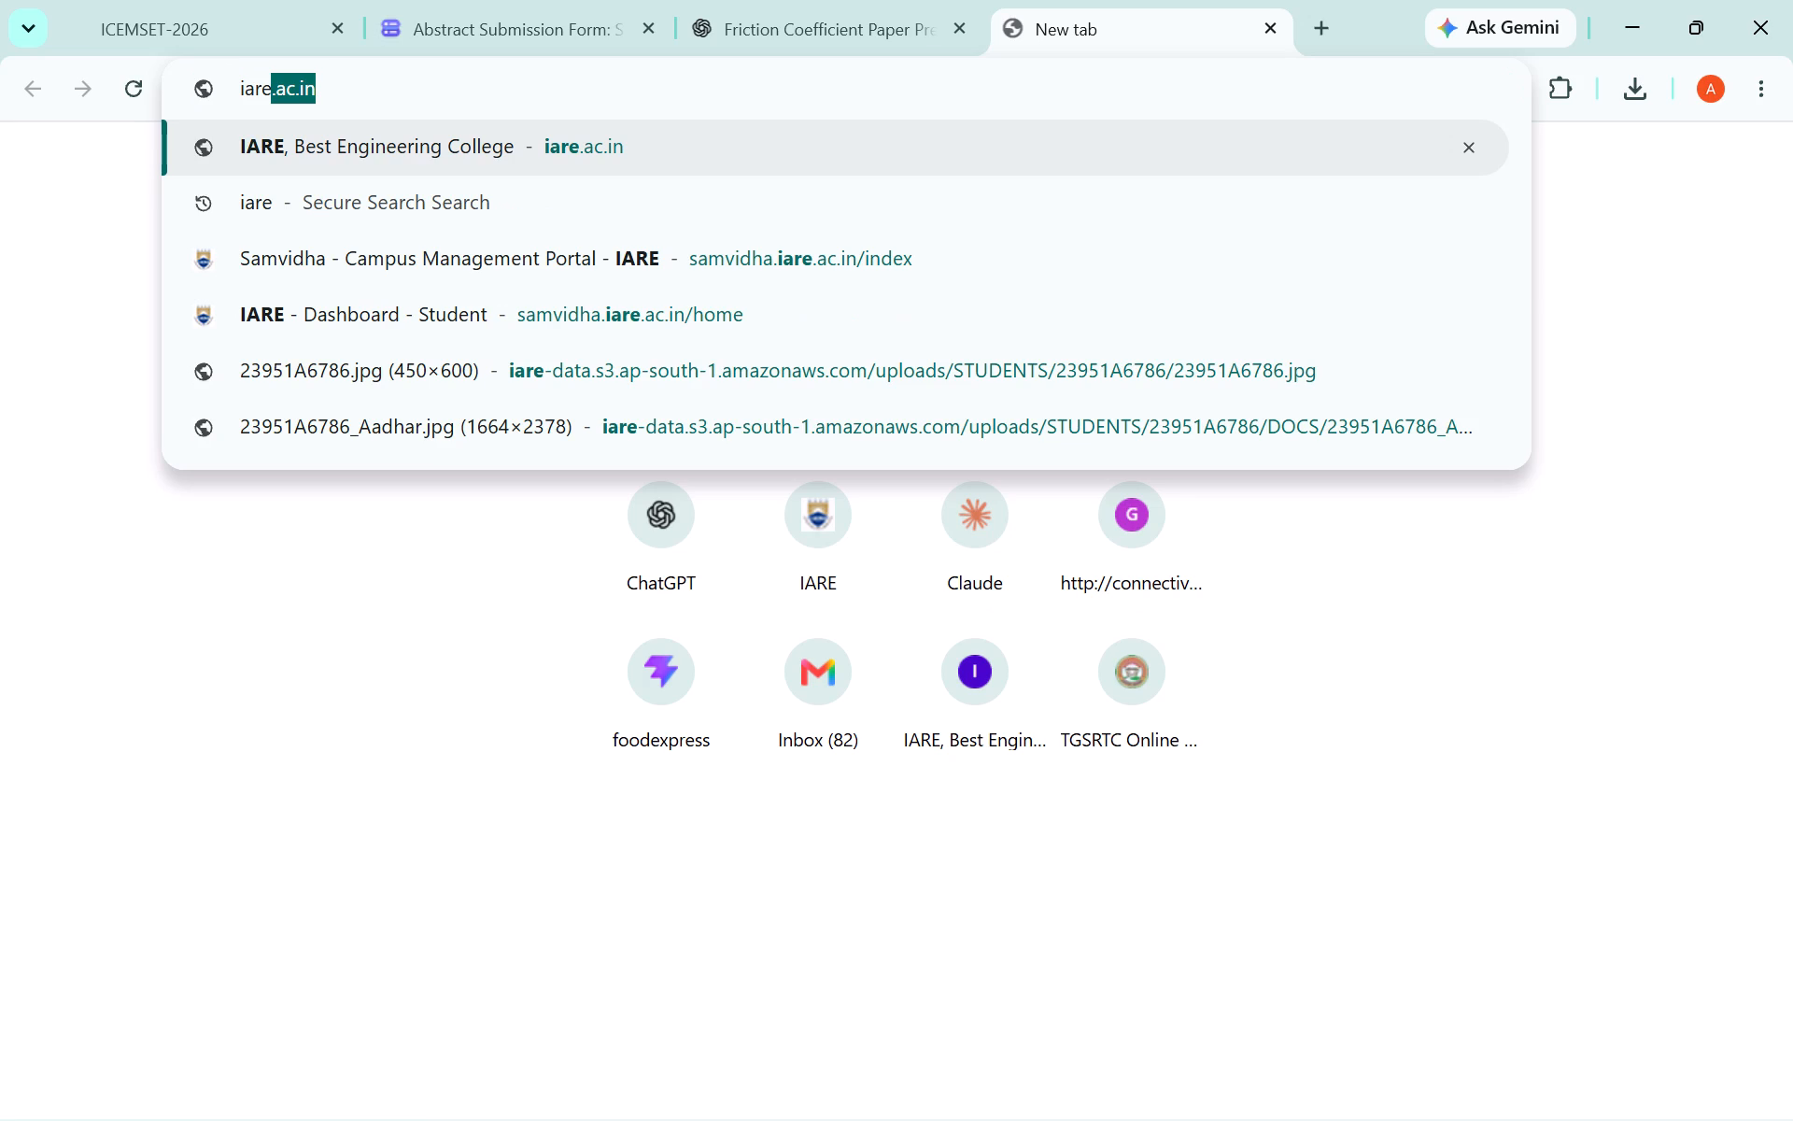
{"action": "left_click", "coordinate": [861, 80]}
{"action": "key", "text": "BackSpace"}
{"action": "key", "text": "BackSpace"}
{"action": "key", "text": "BackSpace"}
{"action": "key", "text": "BackSpace"}
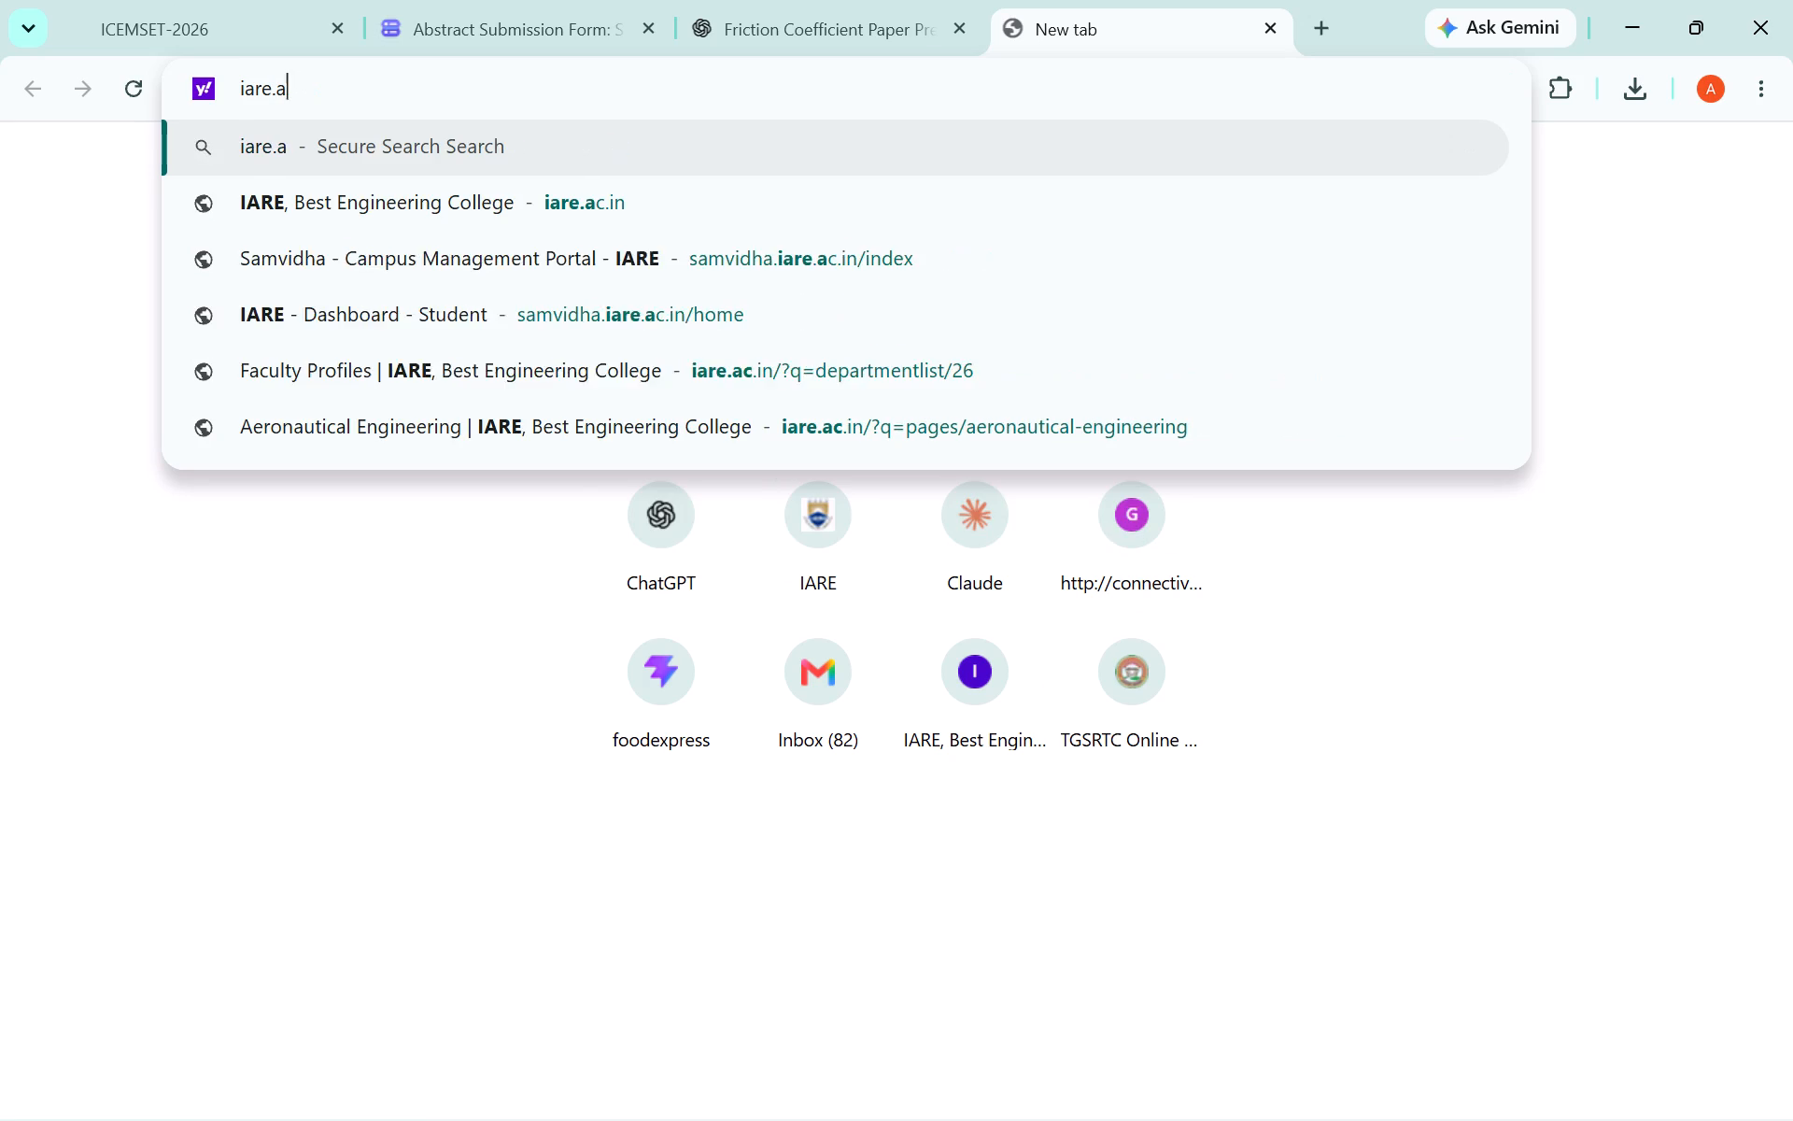
{"action": "key", "text": "BackSpace"}
{"action": "key", "text": "BackSpace"}
{"action": "key", "text": "Return"}
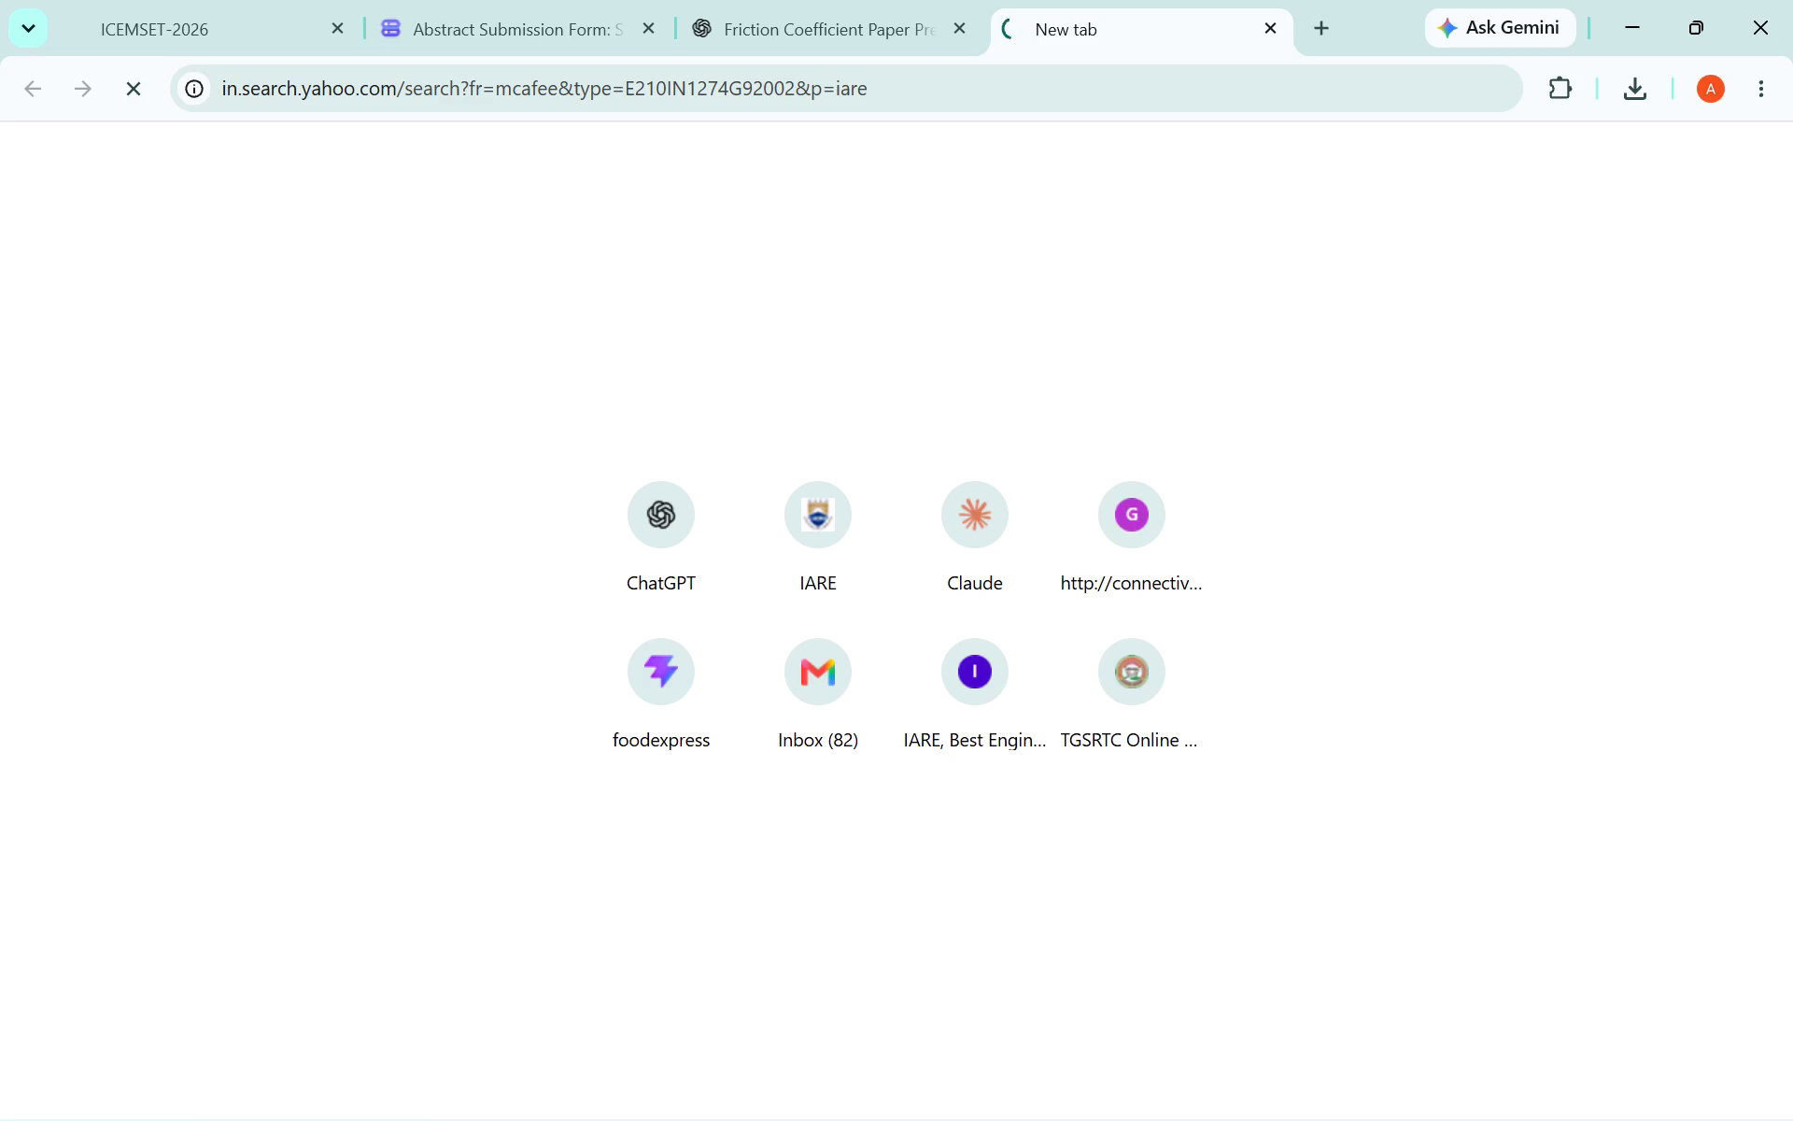
In the Word paper's title, replace "Tube-and-Wing Transports at Transonic Cruise" with "AirCraft" and save the document.
{"action": "left_click", "coordinate": [1235, 1094]}
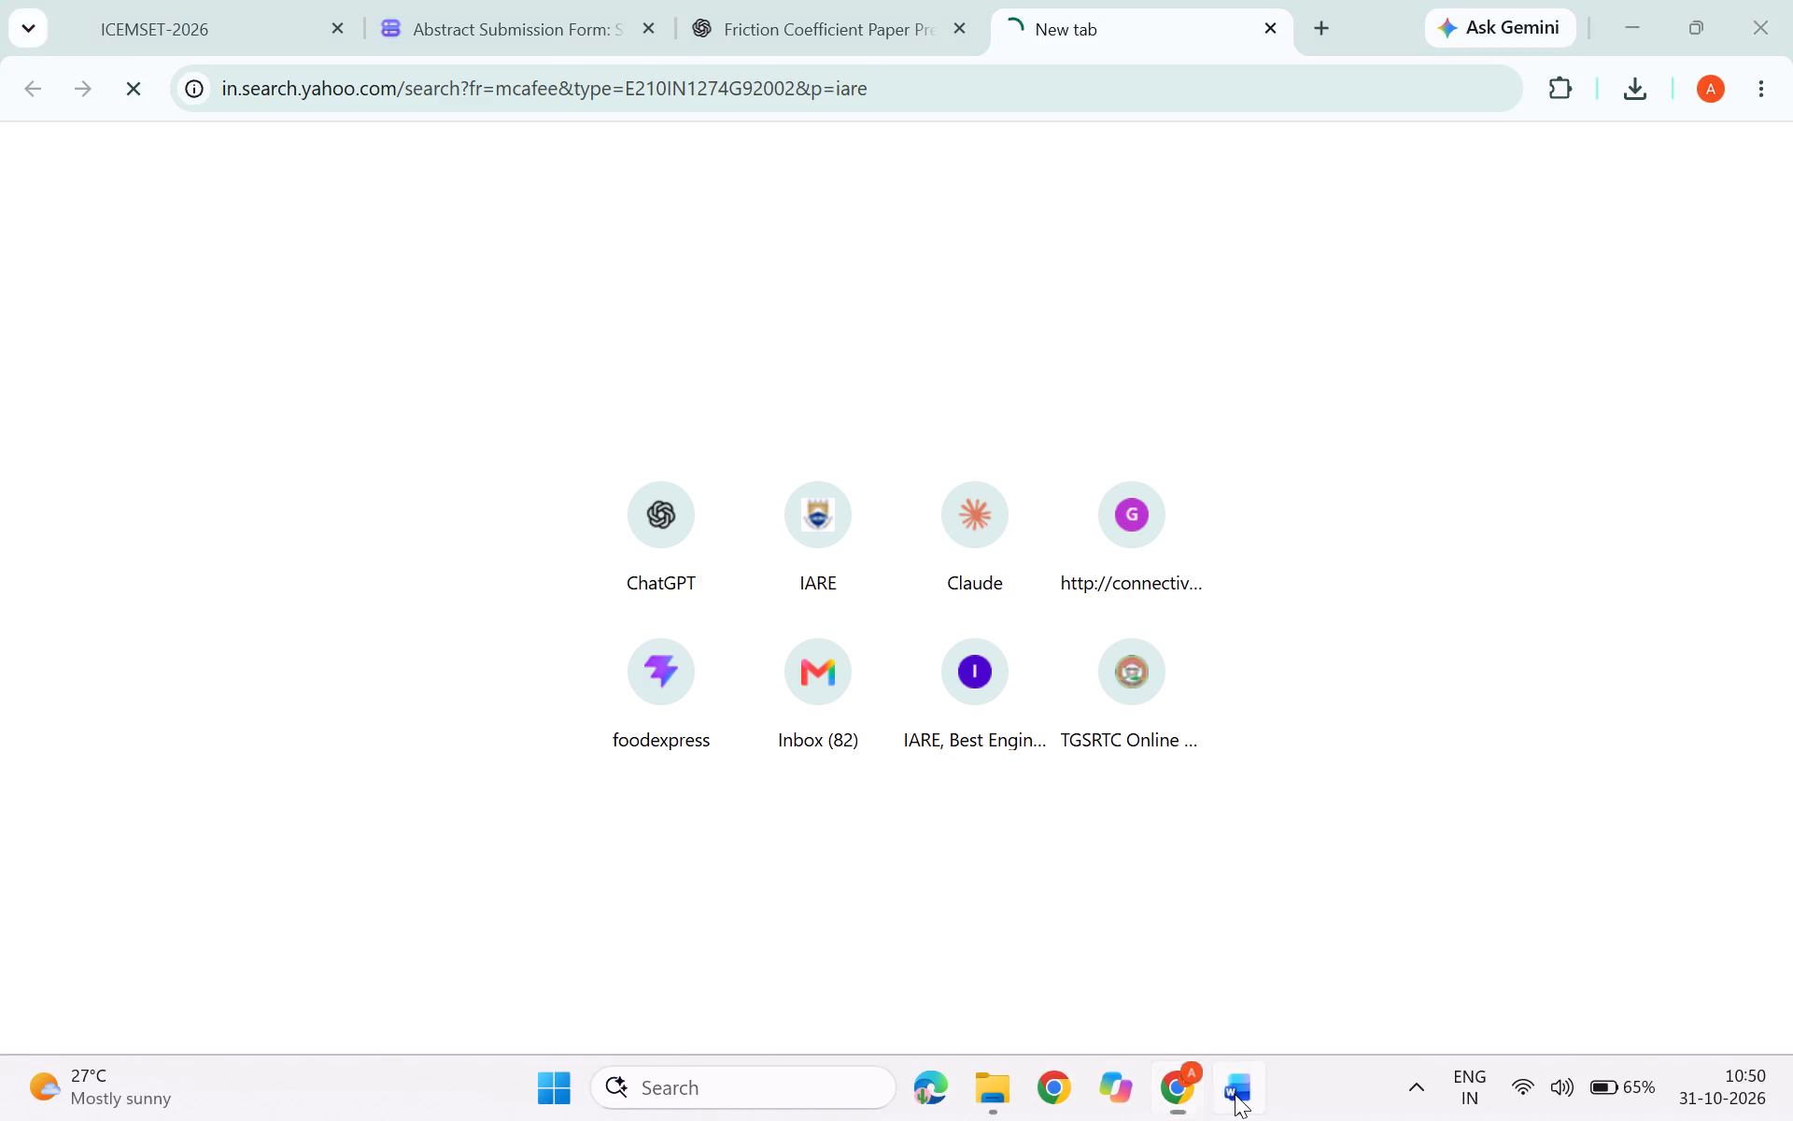
{"action": "left_click", "coordinate": [1025, 510]}
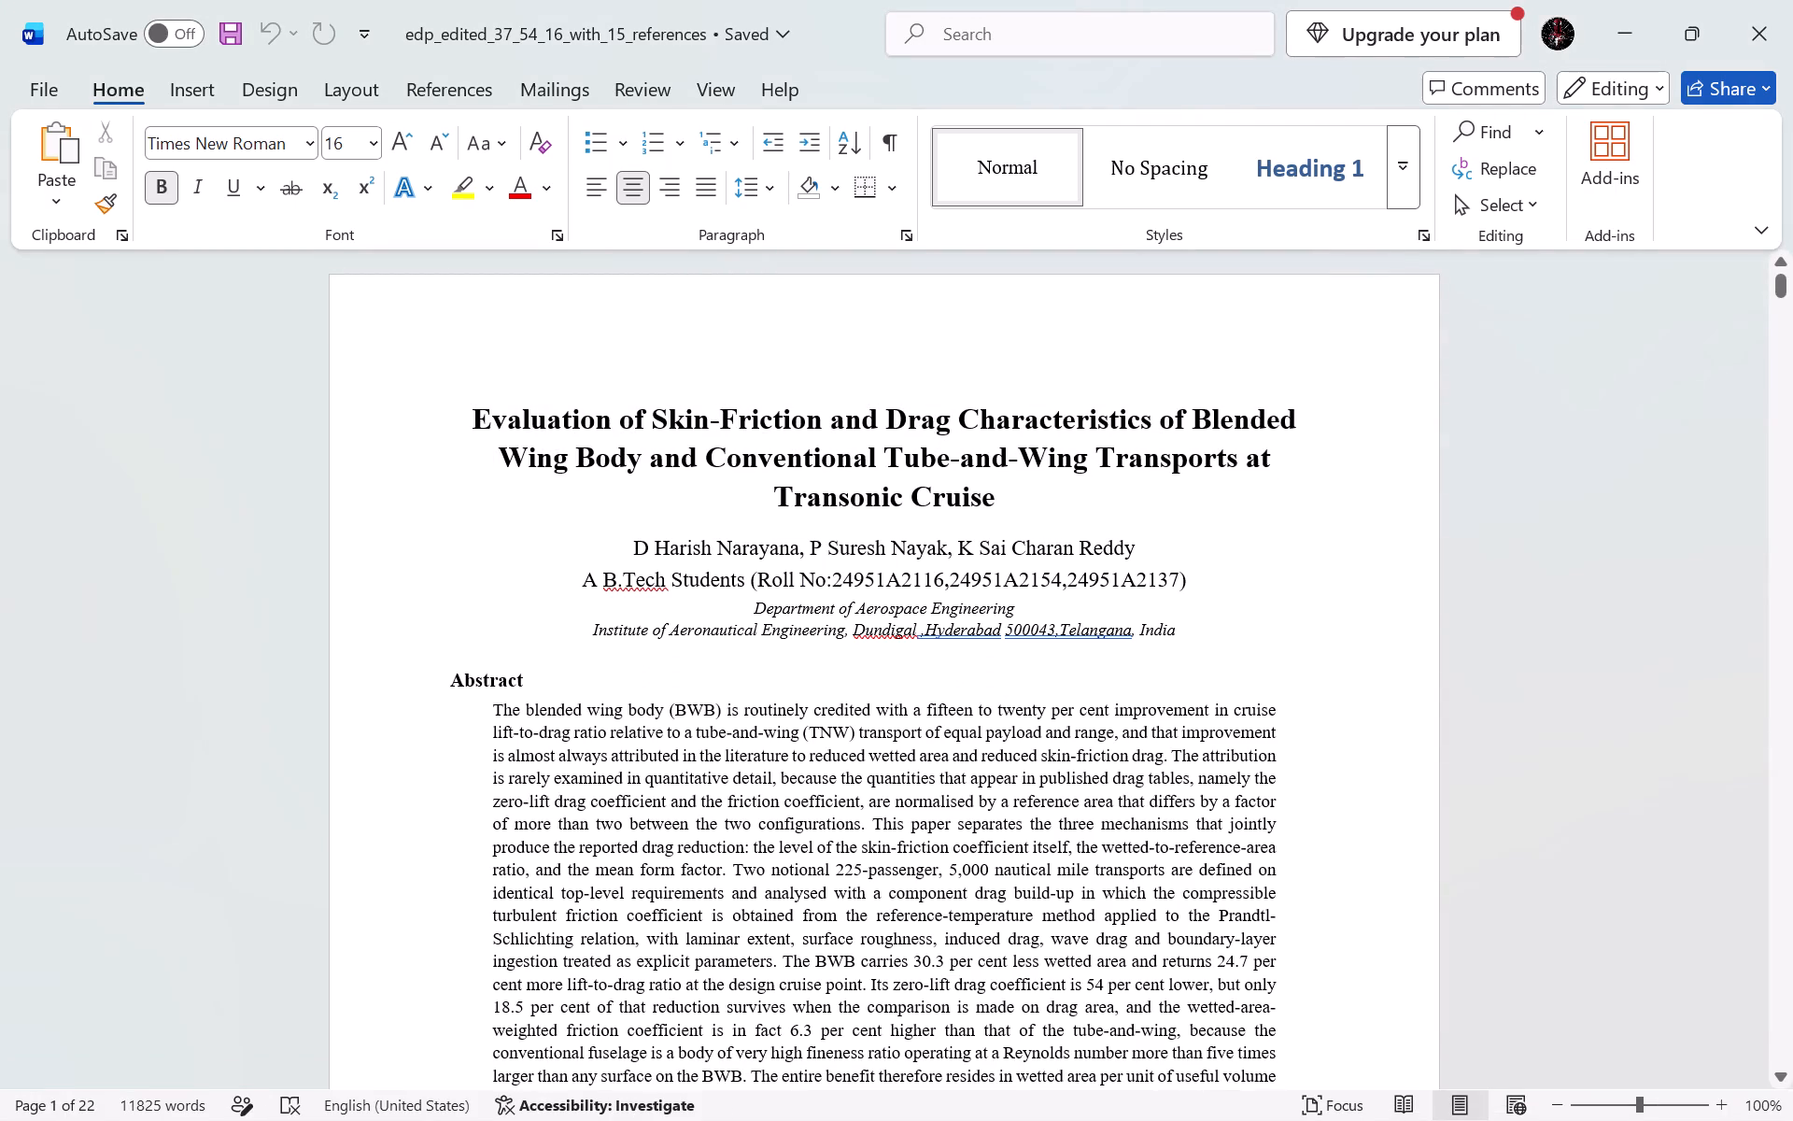
{"action": "key", "text": "BackSpace"}
{"action": "key", "text": "BackSpace"}
{"action": "key", "text": "BackSpace"}
{"action": "key", "text": "BackSpace"}
{"action": "key", "text": "BackSpace"}
{"action": "key", "text": "BackSpace"}
{"action": "key", "text": "BackSpace"}
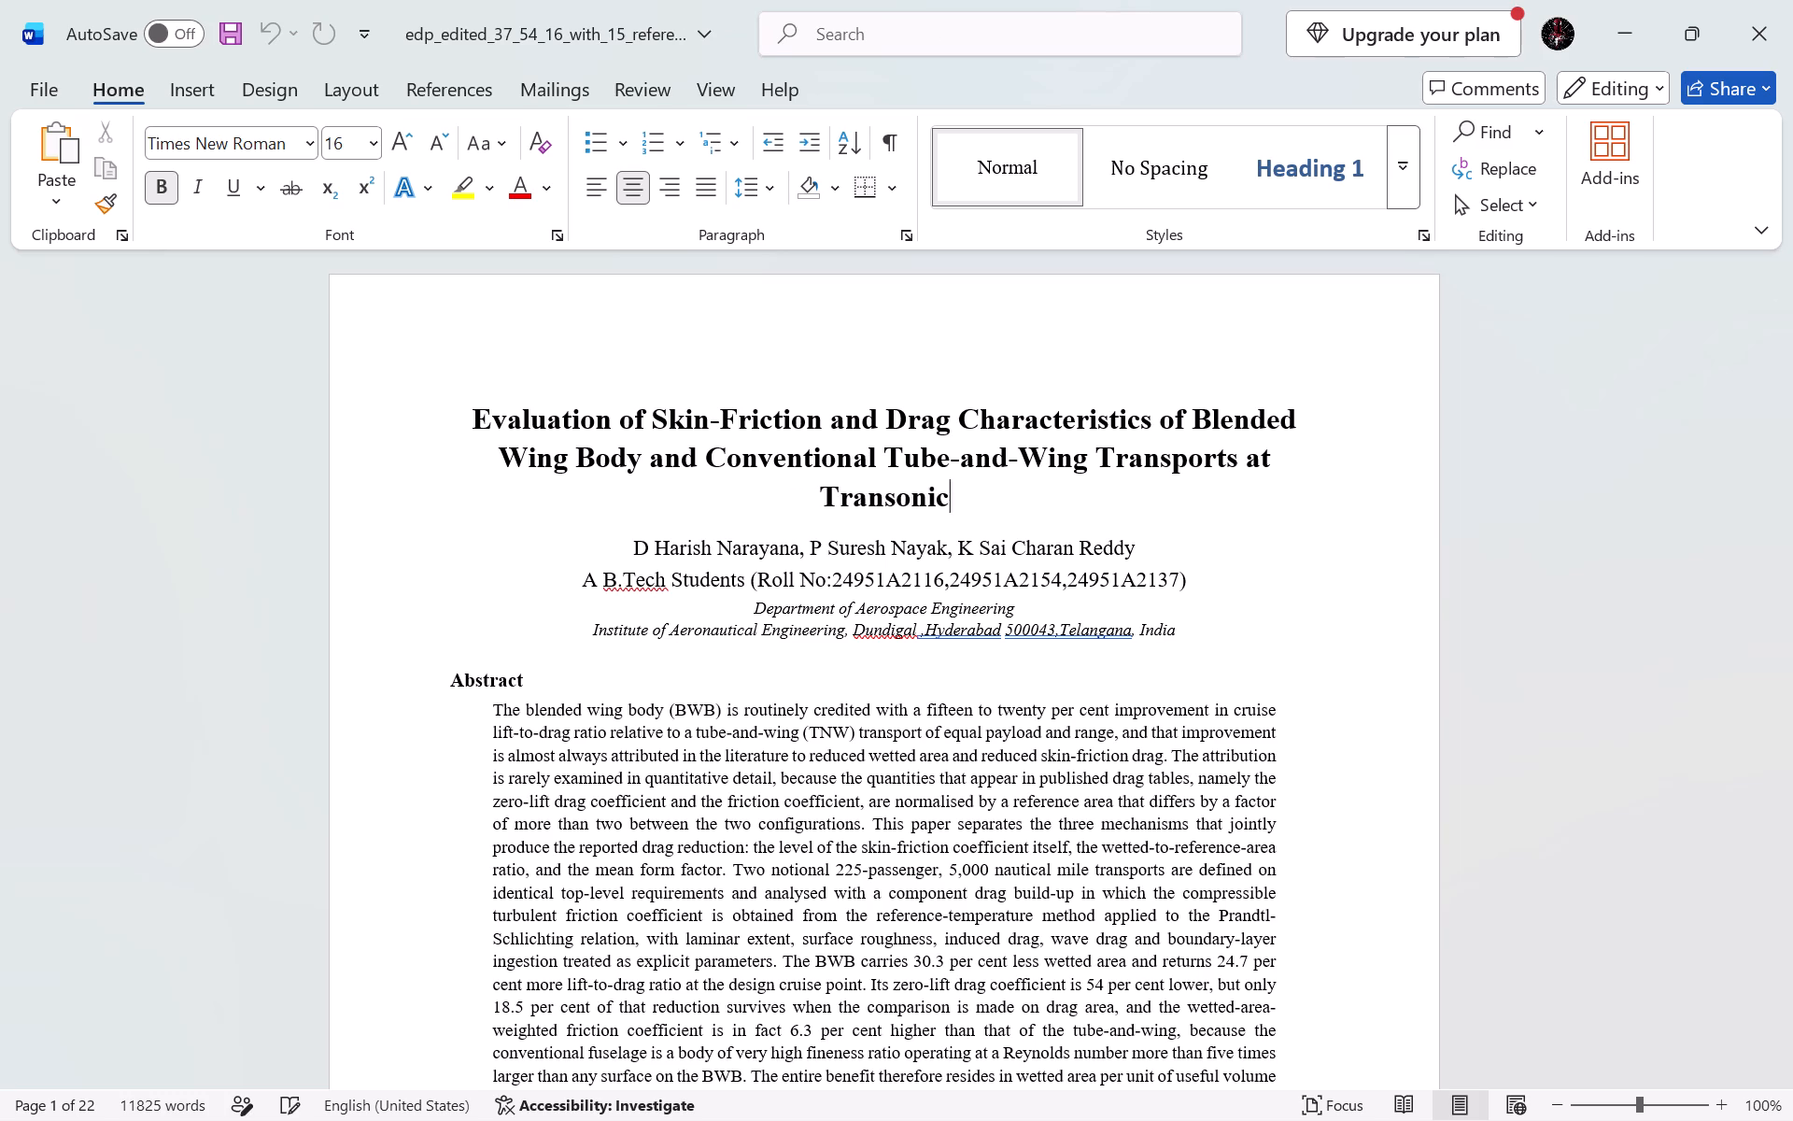
{"action": "key", "text": "BackSpace"}
{"action": "key", "text": "BackSpace"}
{"action": "key", "text": "BackSpace"}
{"action": "key", "text": "BackSpace"}
{"action": "key", "text": "BackSpace"}
{"action": "key", "text": "BackSpace"}
{"action": "key", "text": "BackSpace"}
{"action": "key", "text": "BackSpace"}
{"action": "key", "text": "BackSpace"}
{"action": "key", "text": "BackSpace"}
{"action": "key", "text": "BackSpace"}
{"action": "key", "text": "BackSpace"}
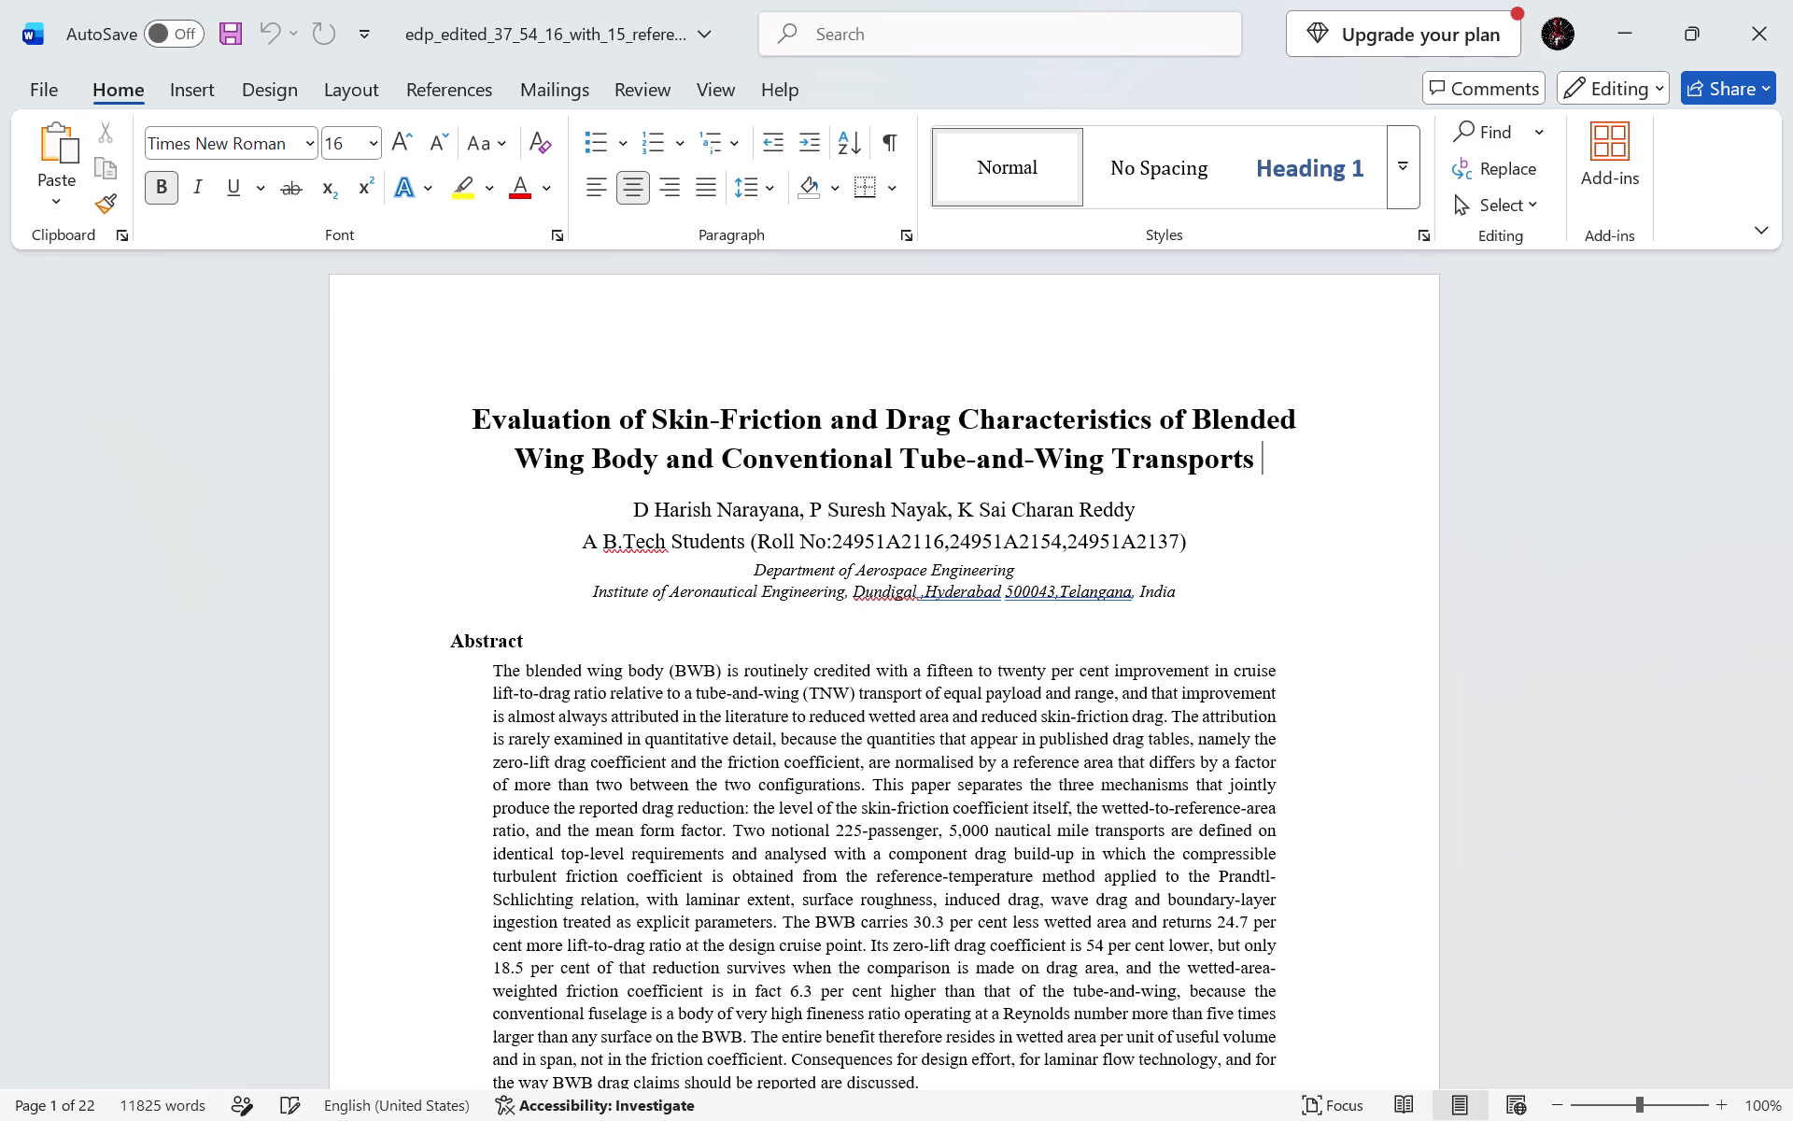
{"action": "key", "text": "BackSpace"}
{"action": "key", "text": "BackSpace"}
{"action": "key", "text": "BackSpace"}
{"action": "key", "text": "BackSpace"}
{"action": "key", "text": "BackSpace"}
{"action": "key", "text": "BackSpace"}
{"action": "key", "text": "BackSpace"}
{"action": "key", "text": "BackSpace"}
{"action": "key", "text": "BackSpace"}
{"action": "key", "text": "BackSpace"}
{"action": "key", "text": "BackSpace"}
{"action": "key", "text": "BackSpace"}
{"action": "key", "text": "BackSpace"}
{"action": "key", "text": "BackSpace"}
{"action": "key", "text": "BackSpace"}
{"action": "key", "text": "BackSpace"}
{"action": "key", "text": "BackSpace"}
{"action": "key", "text": "BackSpace"}
{"action": "key", "text": "BackSpace"}
{"action": "key", "text": "BackSpace"}
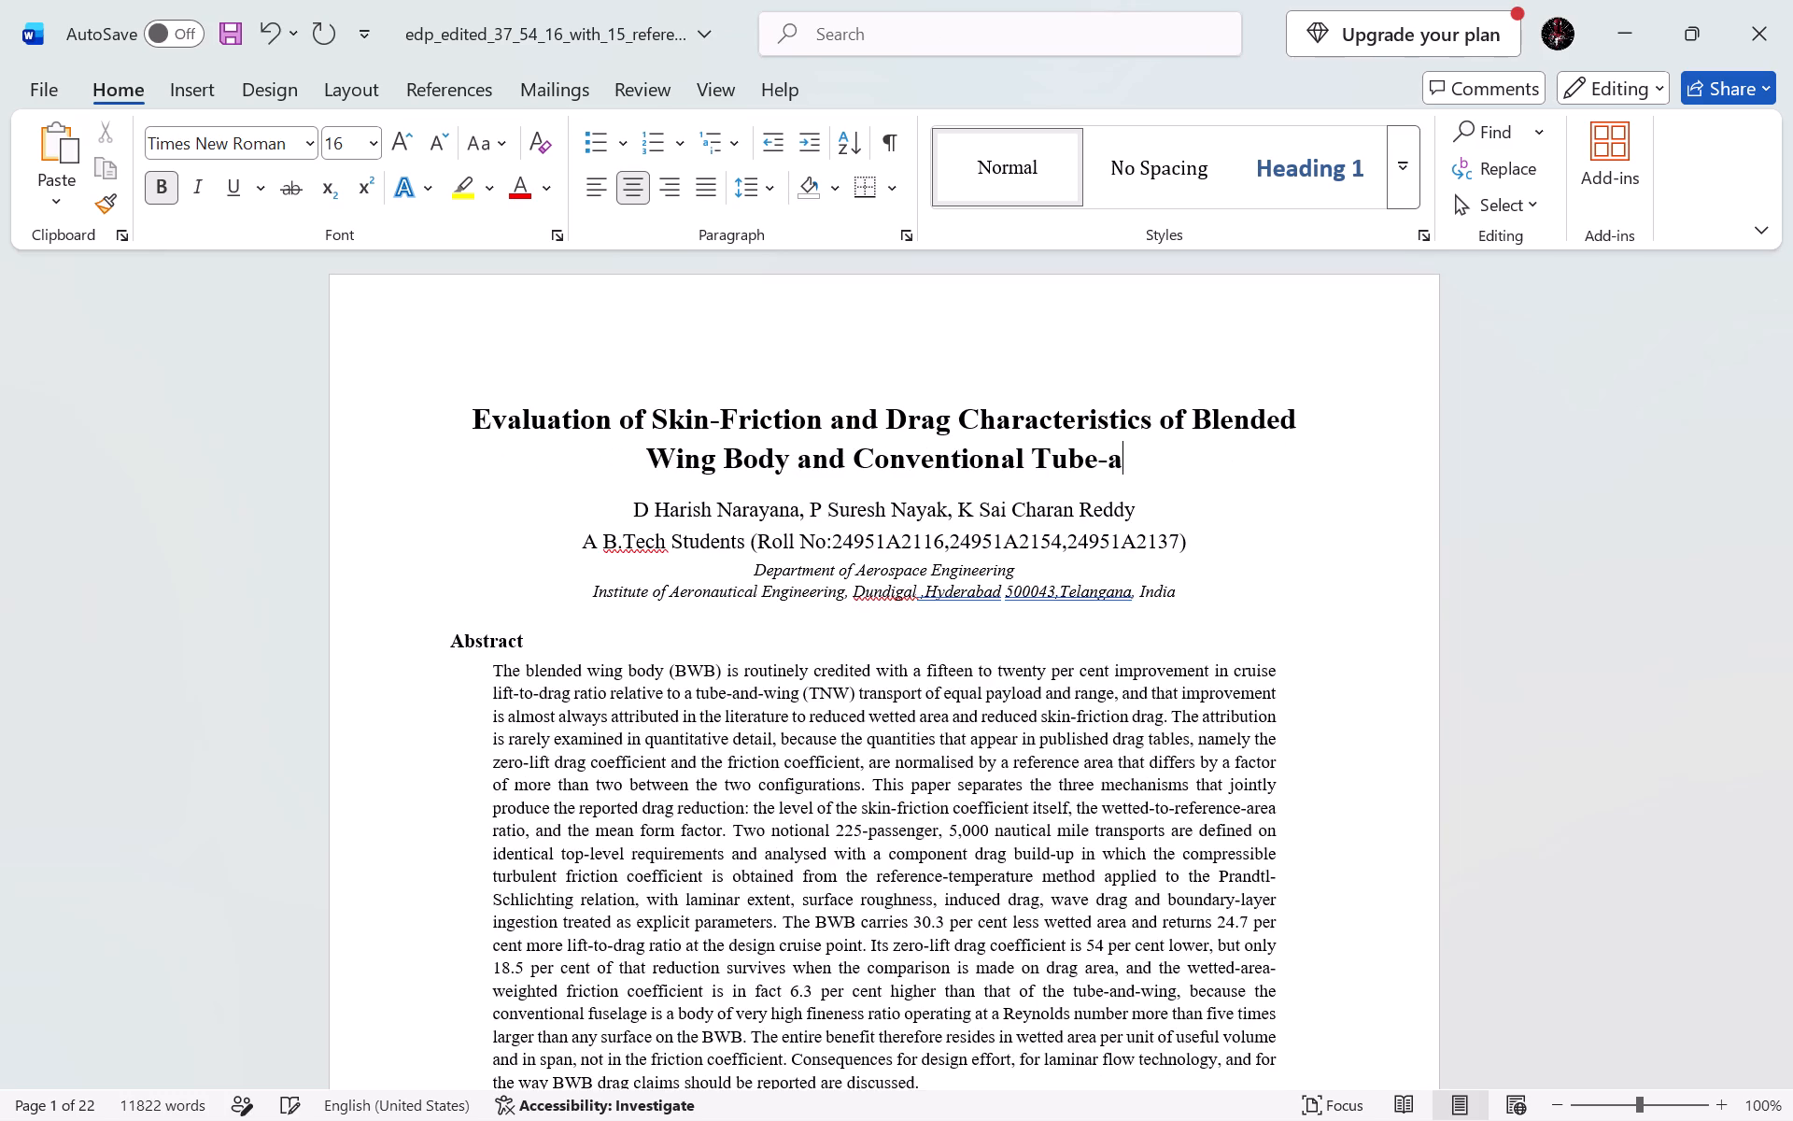
{"action": "key", "text": "BackSpace"}
{"action": "key", "text": "BackSpace"}
{"action": "key", "text": "BackSpace"}
{"action": "key", "text": "BackSpace"}
{"action": "key", "text": "BackSpace"}
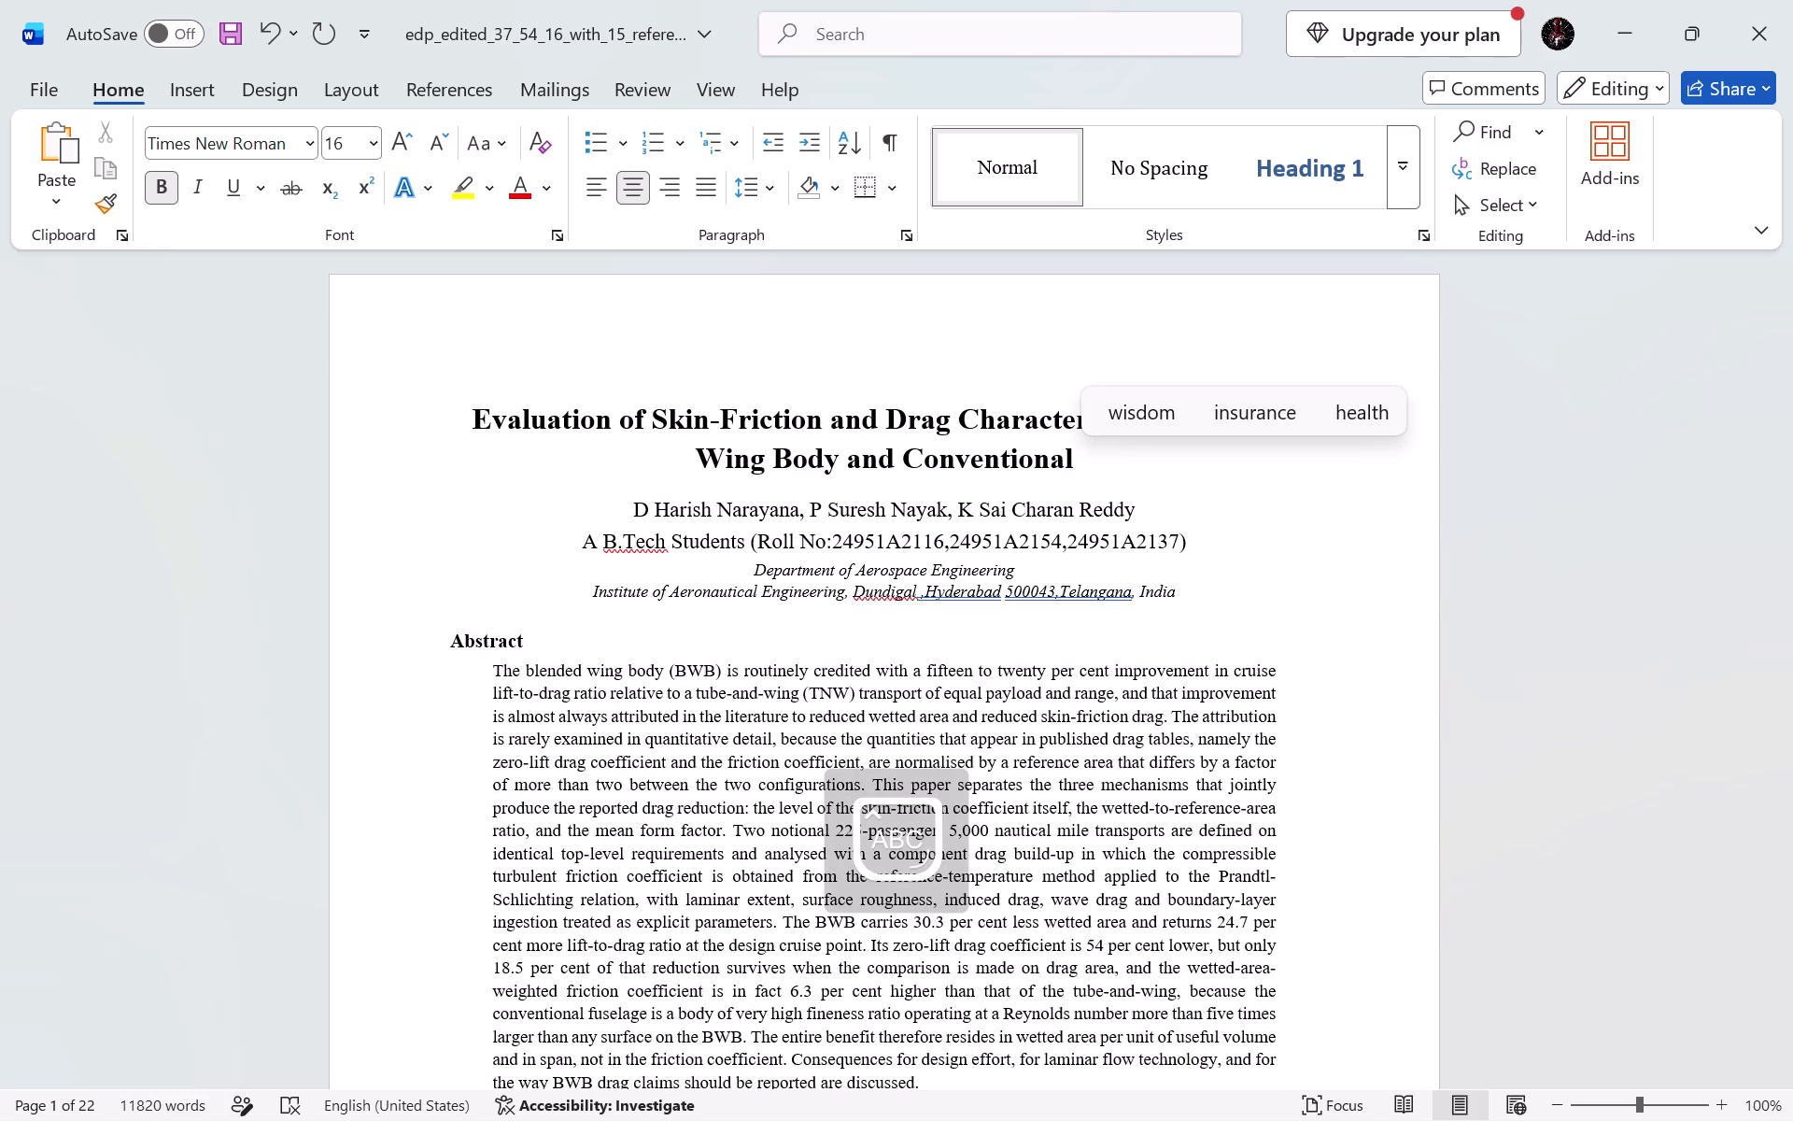
{"action": "key", "text": "a"}
{"action": "type", "text": "ir"}
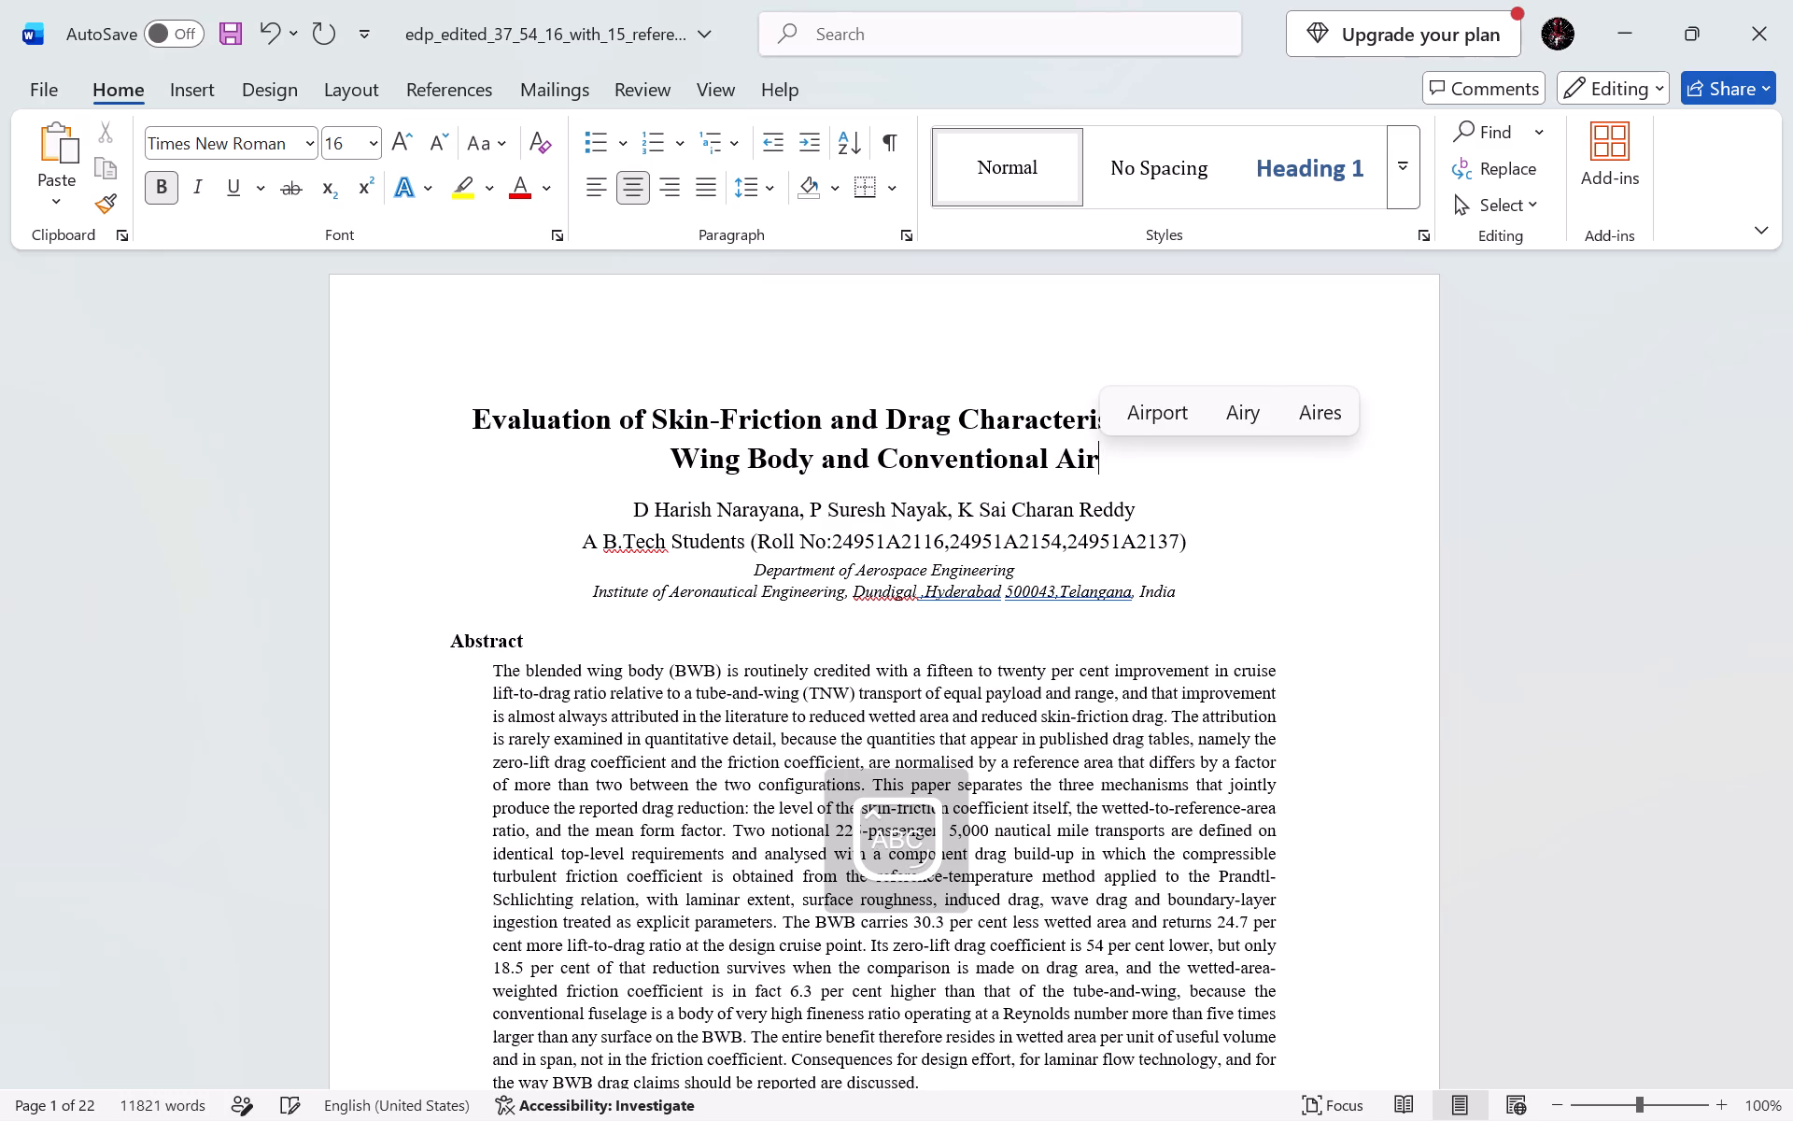
{"action": "key", "text": "c"}
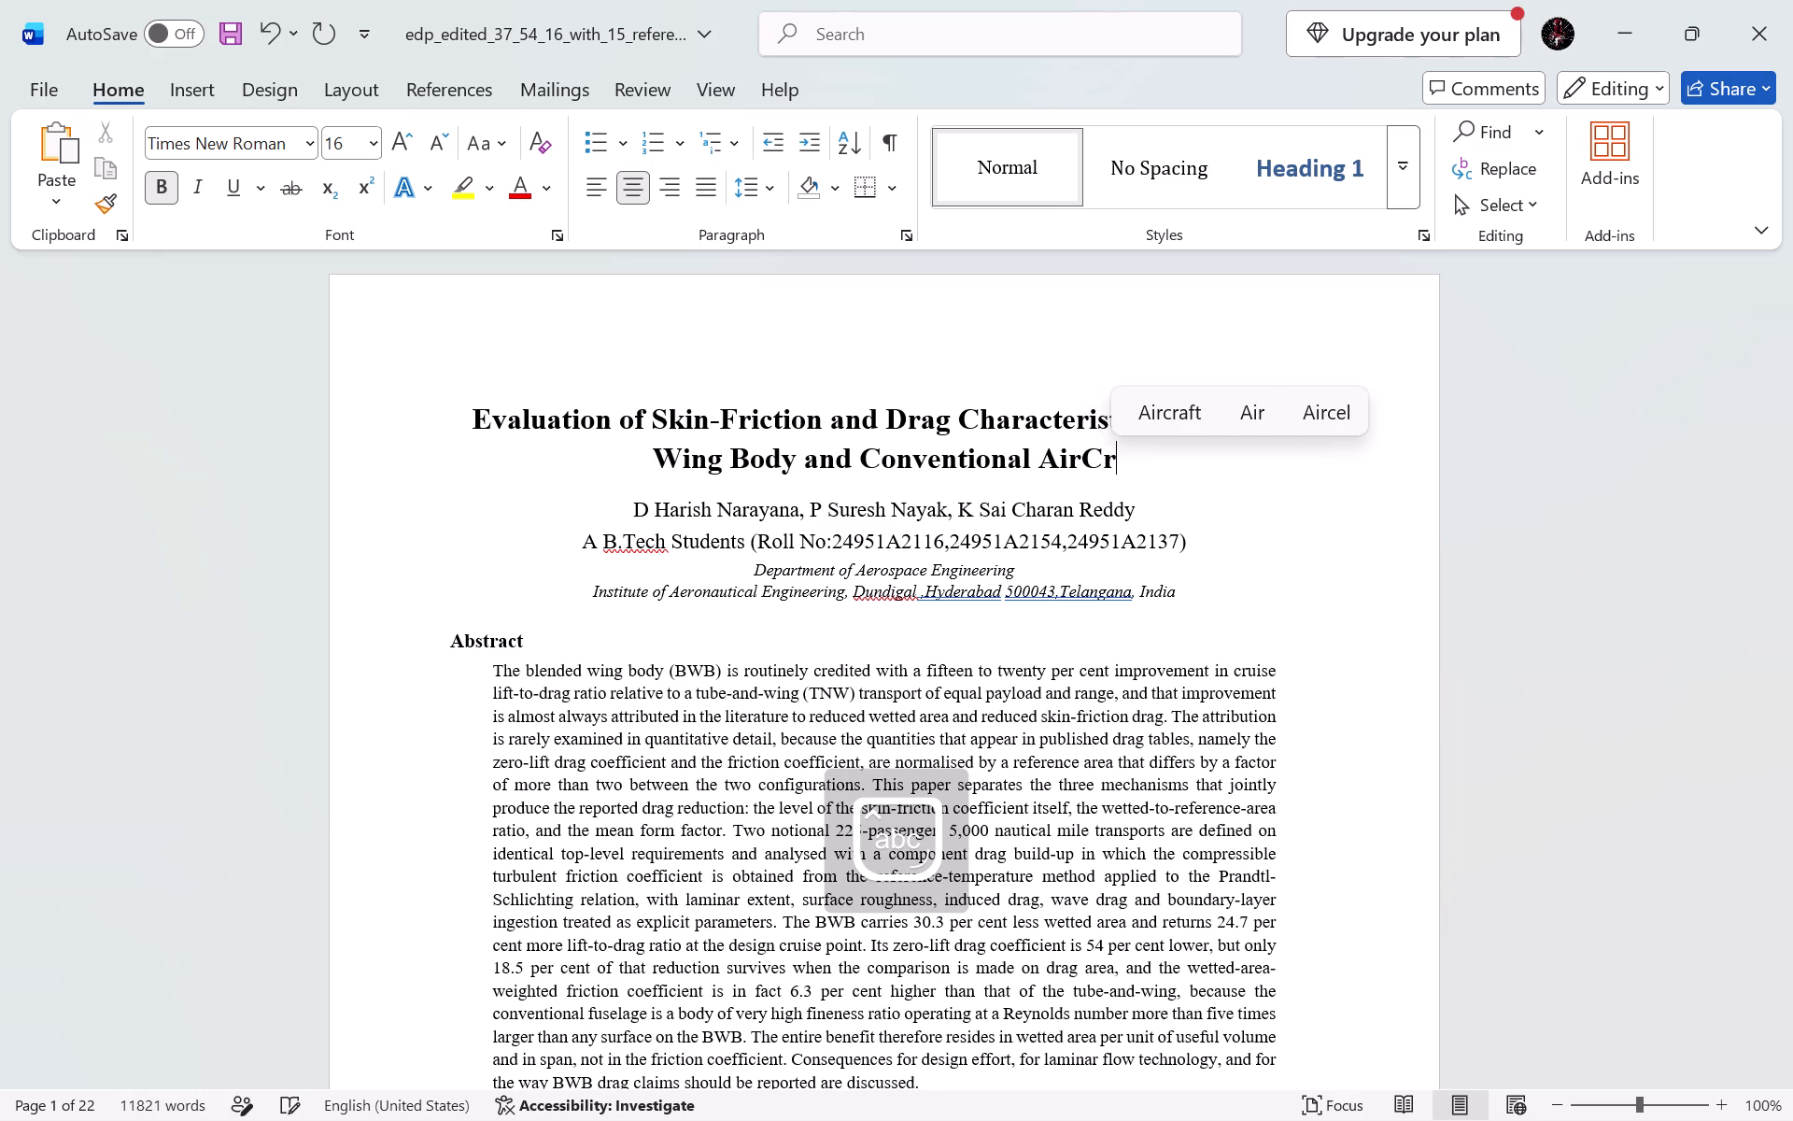
{"action": "key", "text": "ctrl+s"}
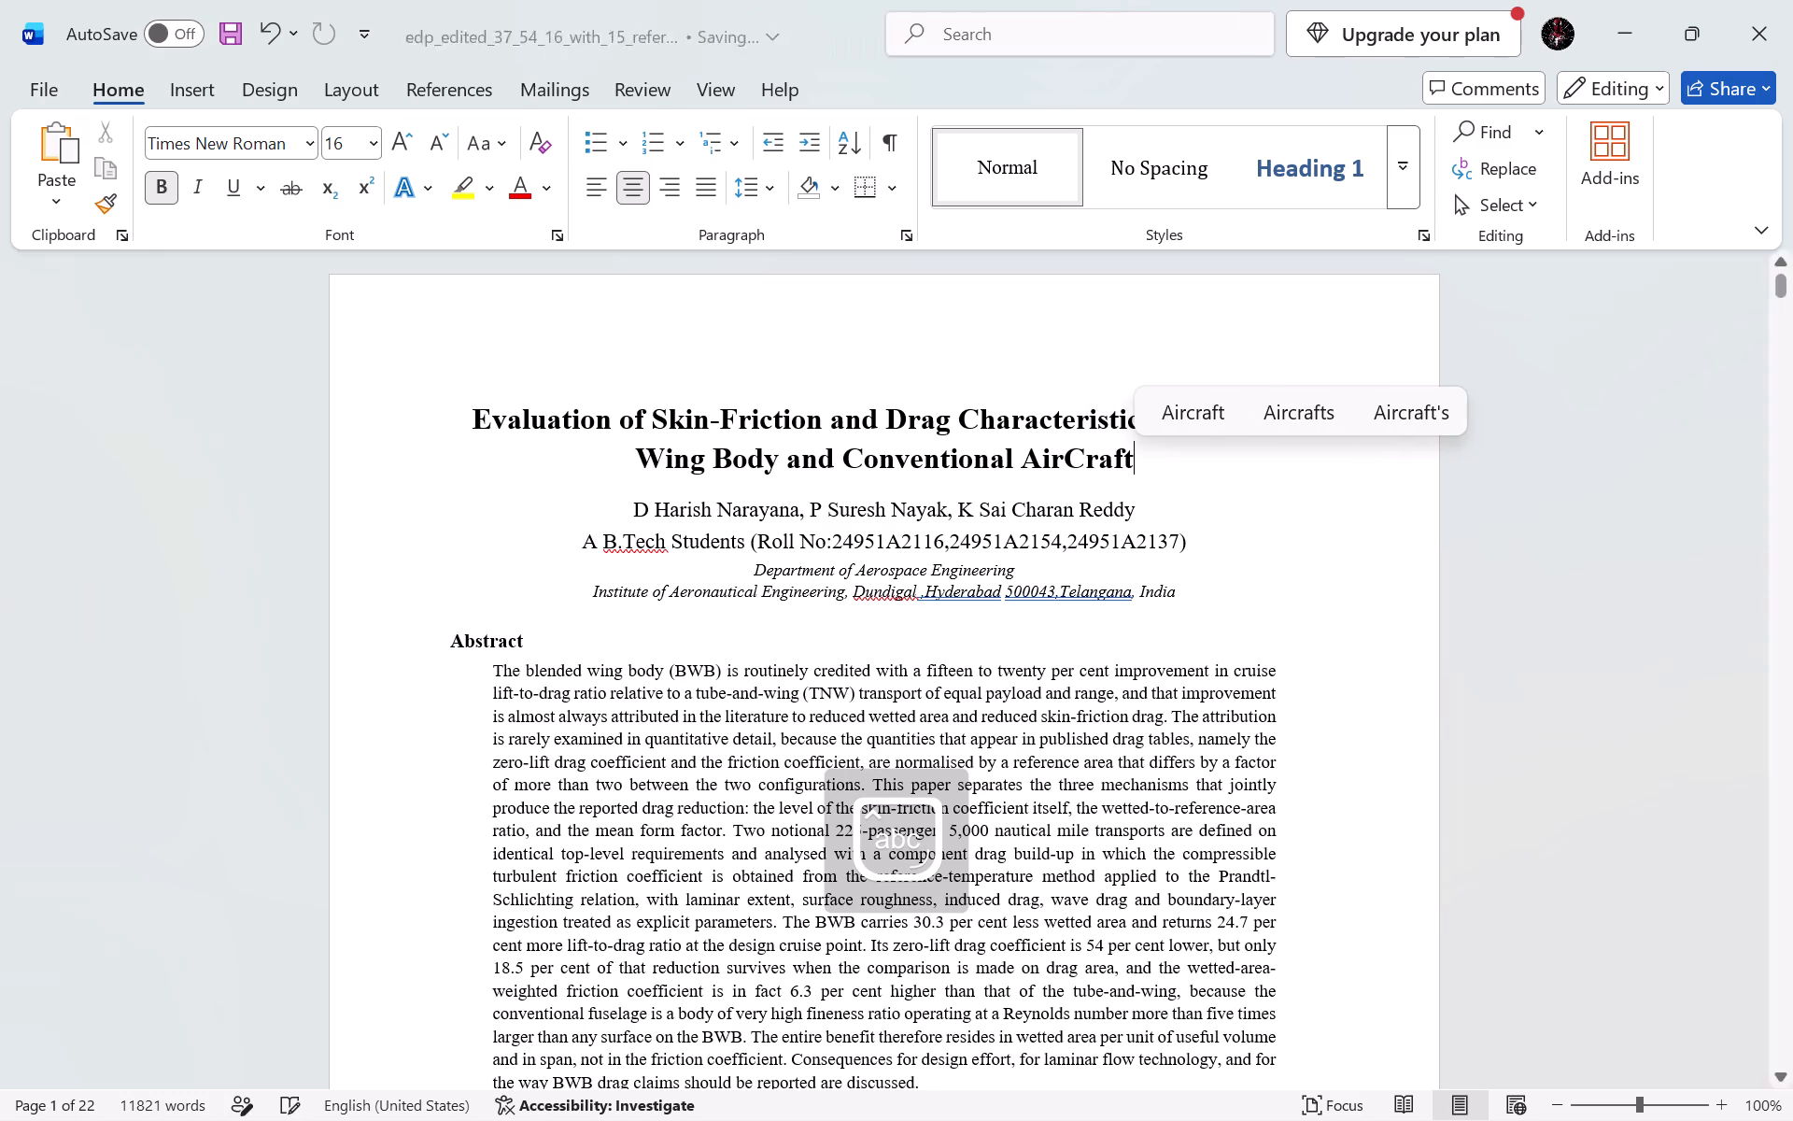
Switch back to Chrome and open the "IARE, Best Engineering College" website from the search results.
{"action": "left_click", "coordinate": [1168, 1080]}
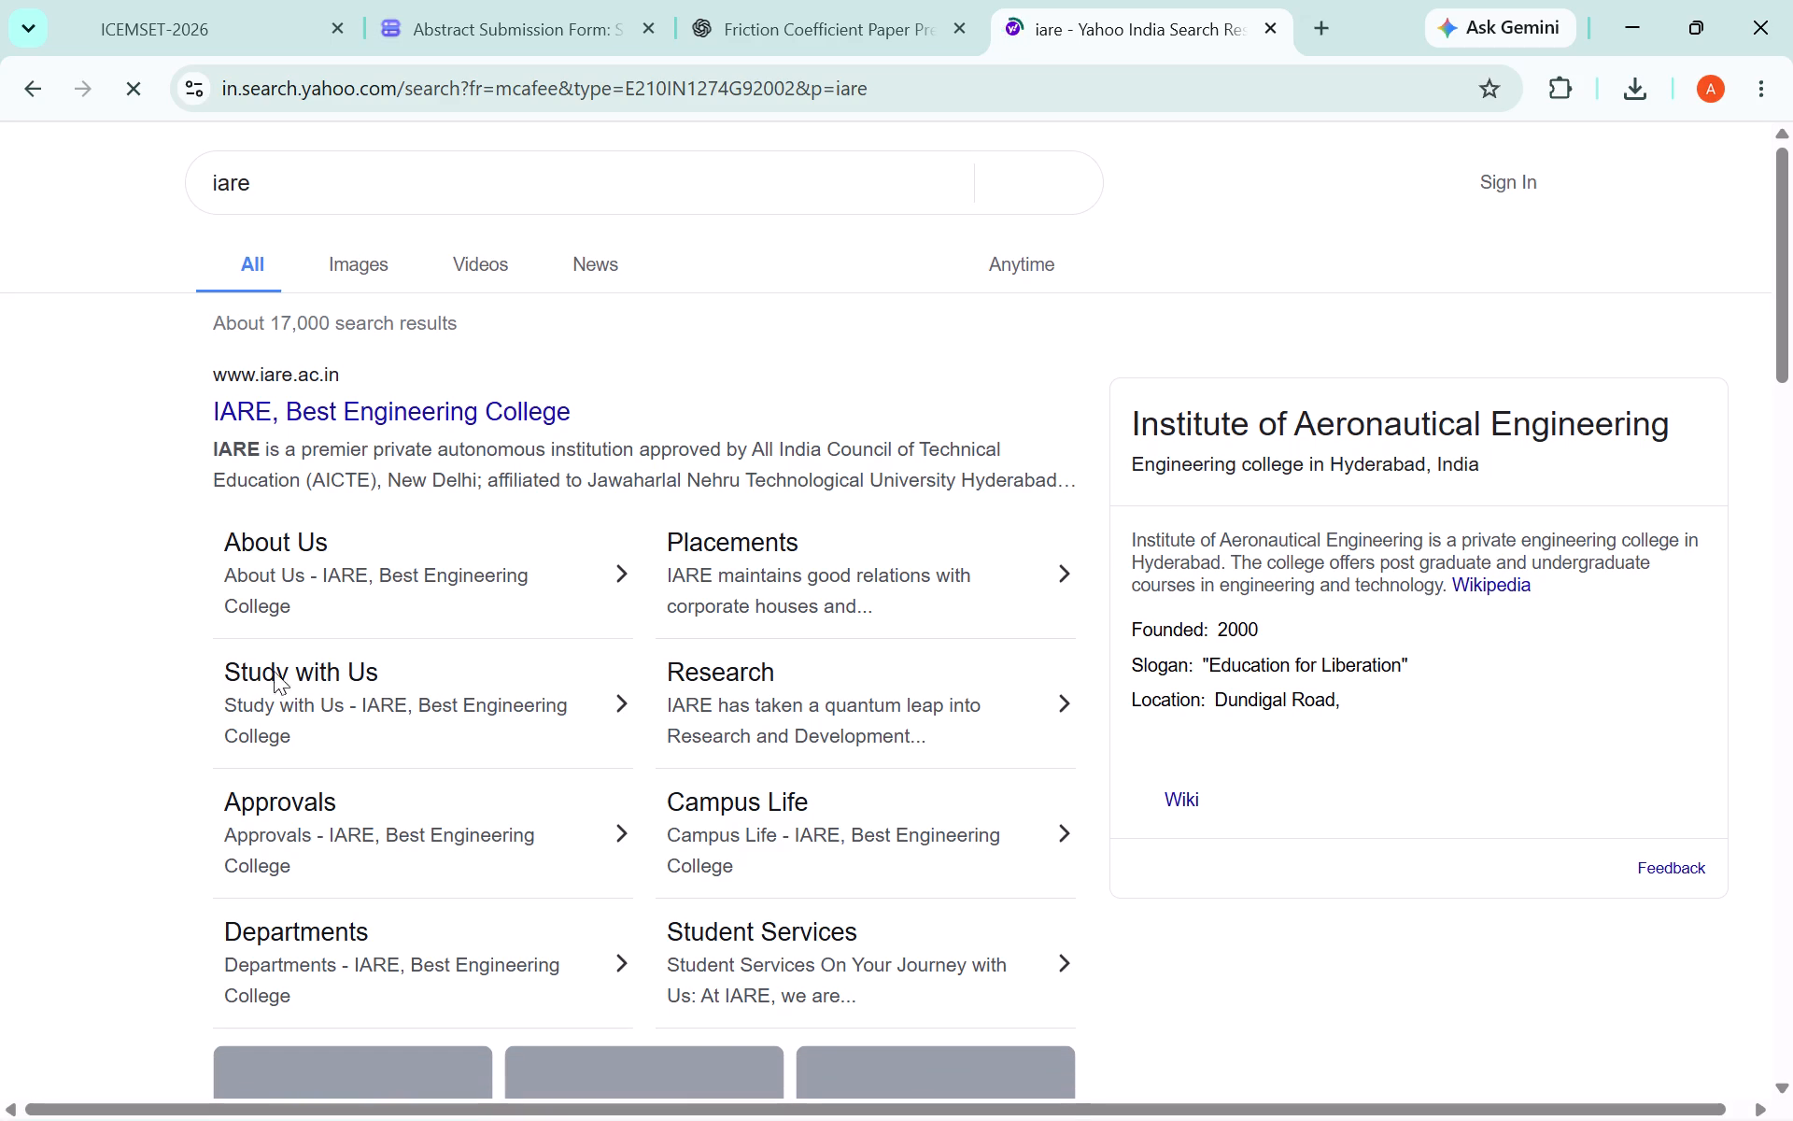
{"action": "left_click", "coordinate": [507, 419]}
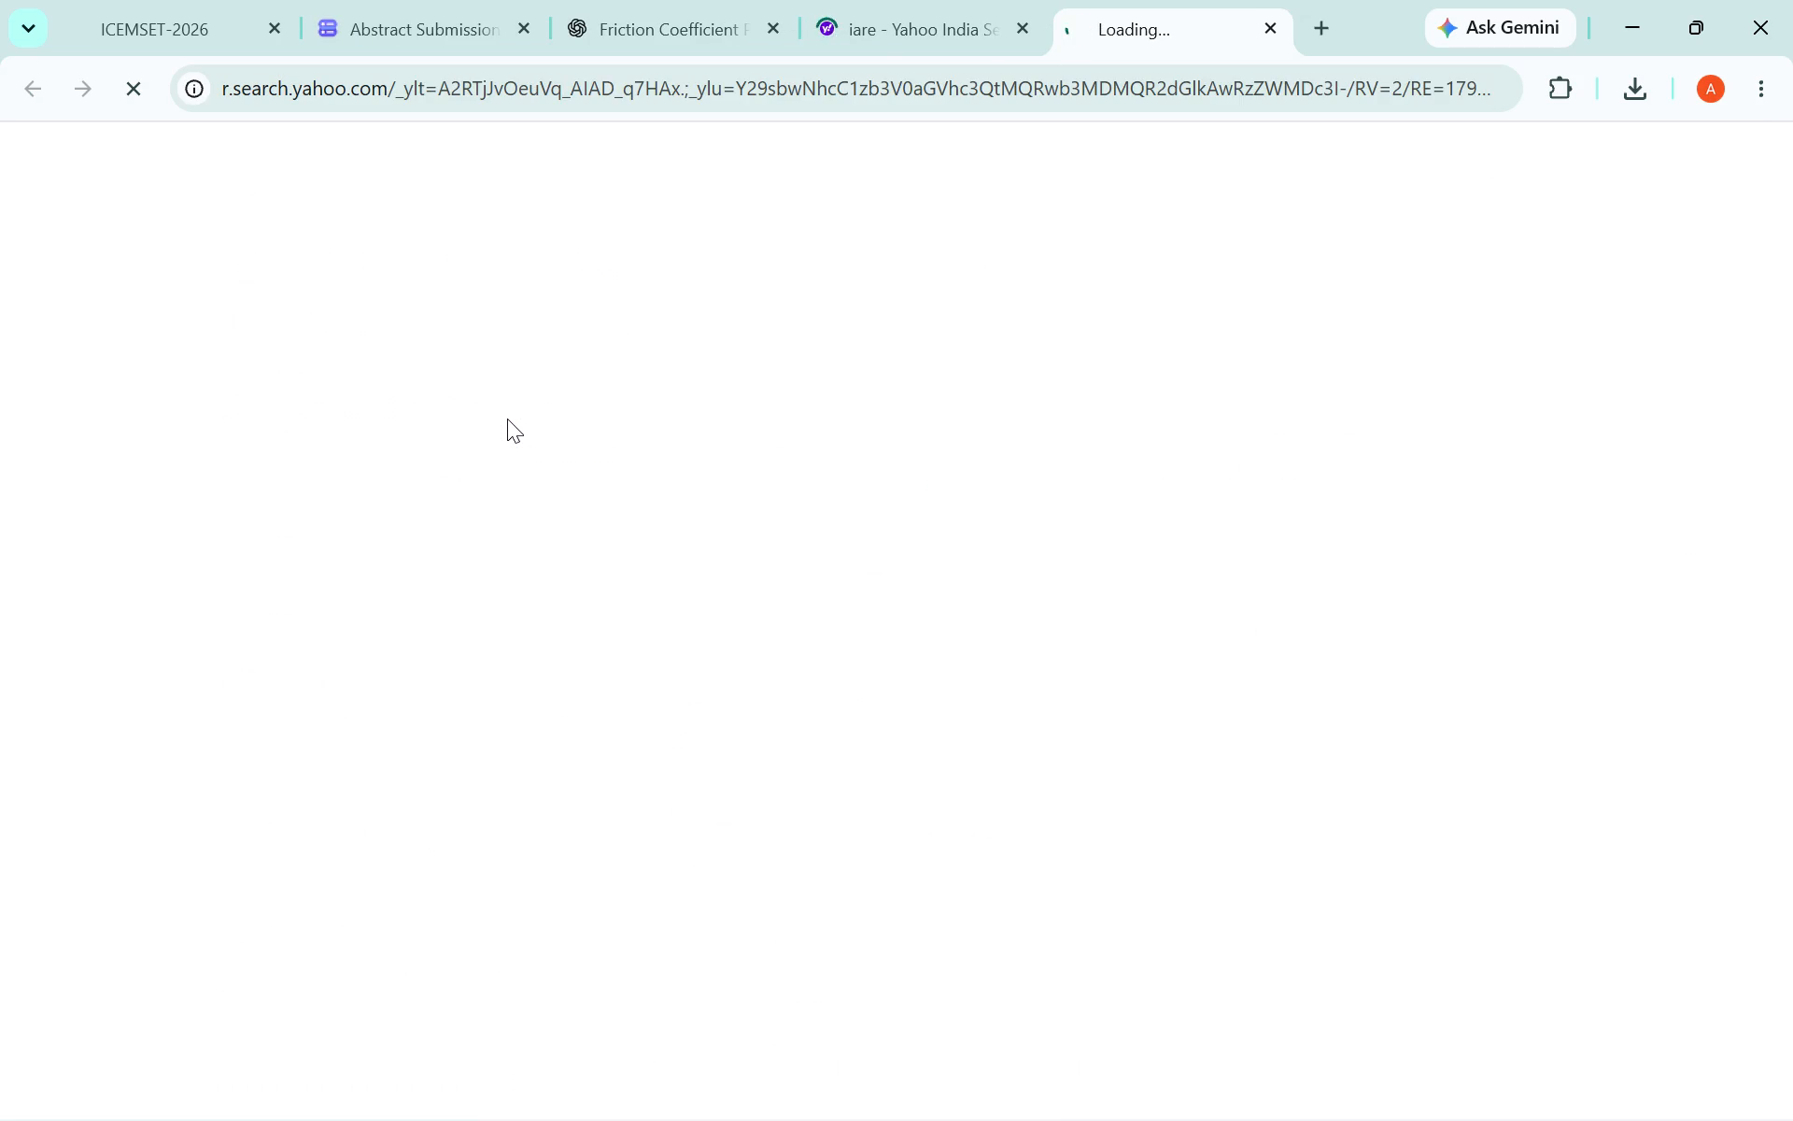
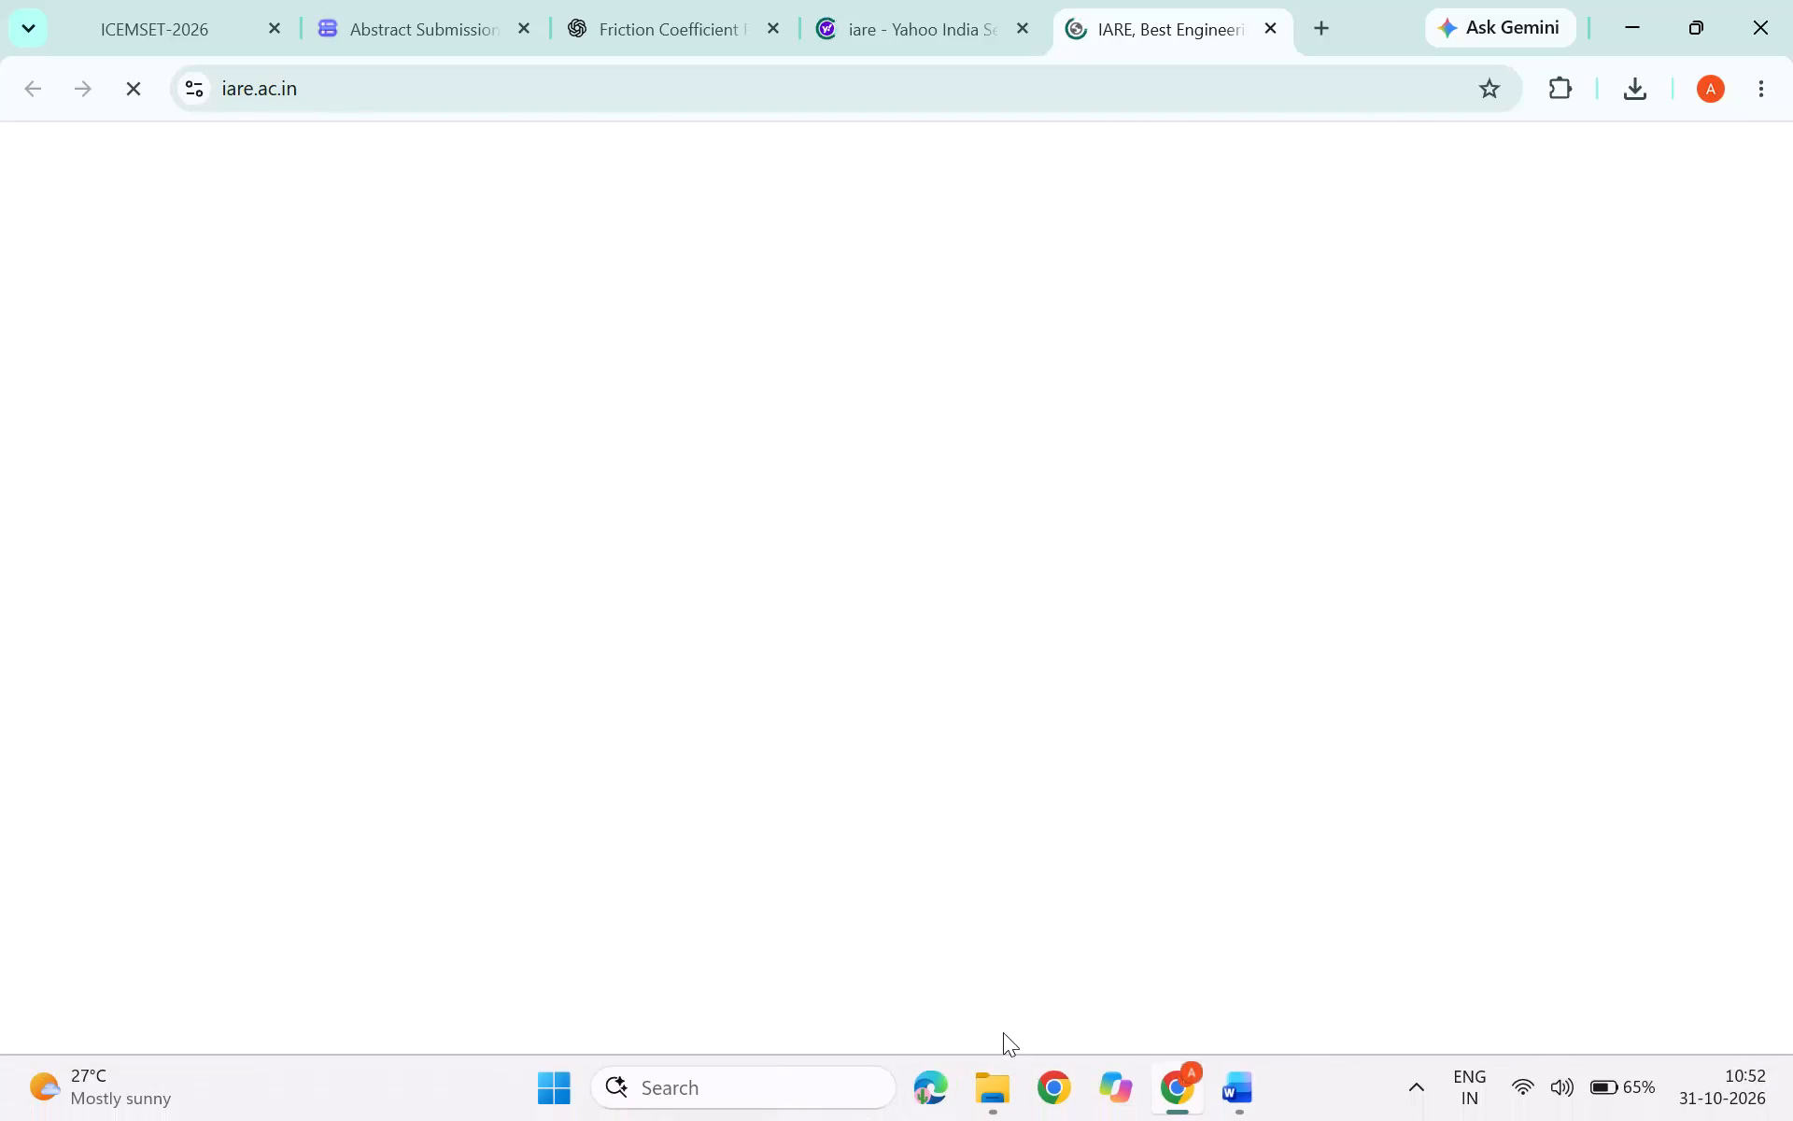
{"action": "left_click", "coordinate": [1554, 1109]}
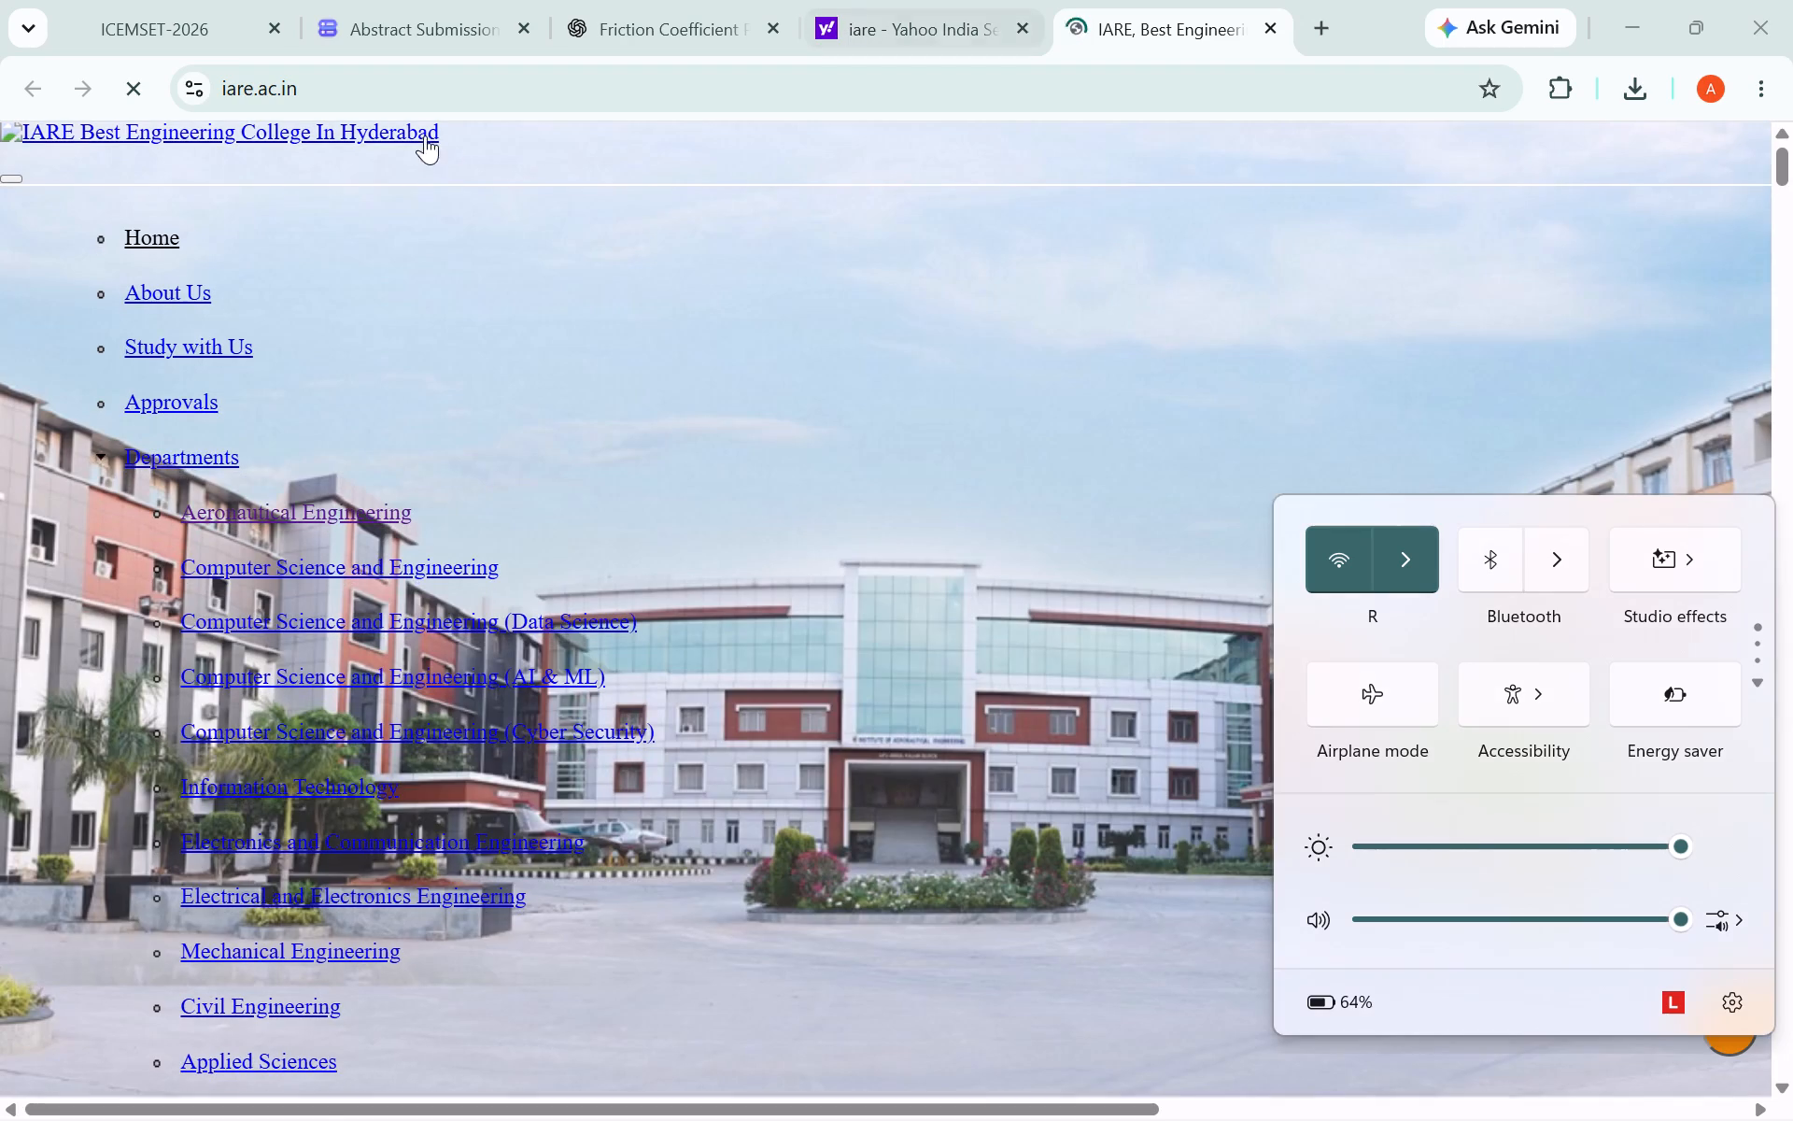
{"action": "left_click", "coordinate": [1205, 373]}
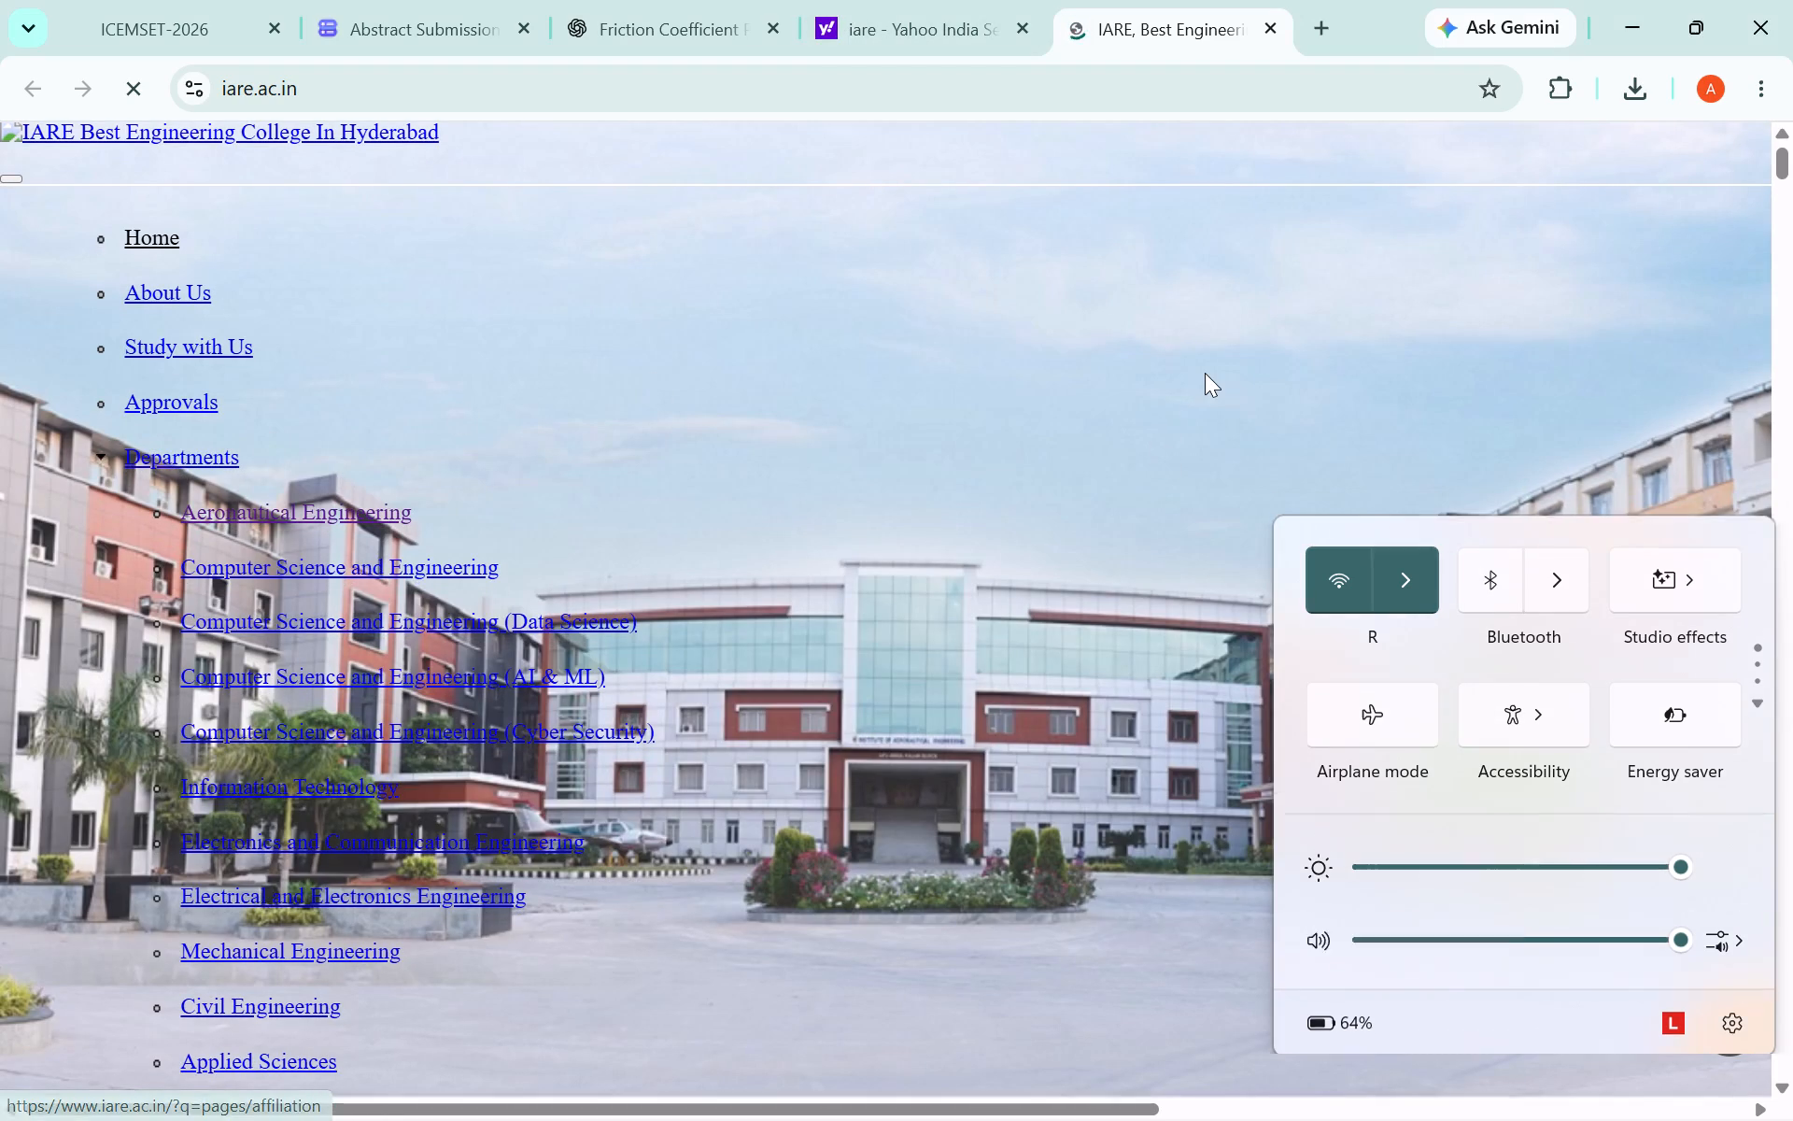
Look through the IARE home page, from the department and online services links down to the rankings, placements and programme sections.
{"action": "scroll", "coordinate": [1205, 373], "scroll_direction": "down", "scroll_amount": 7}
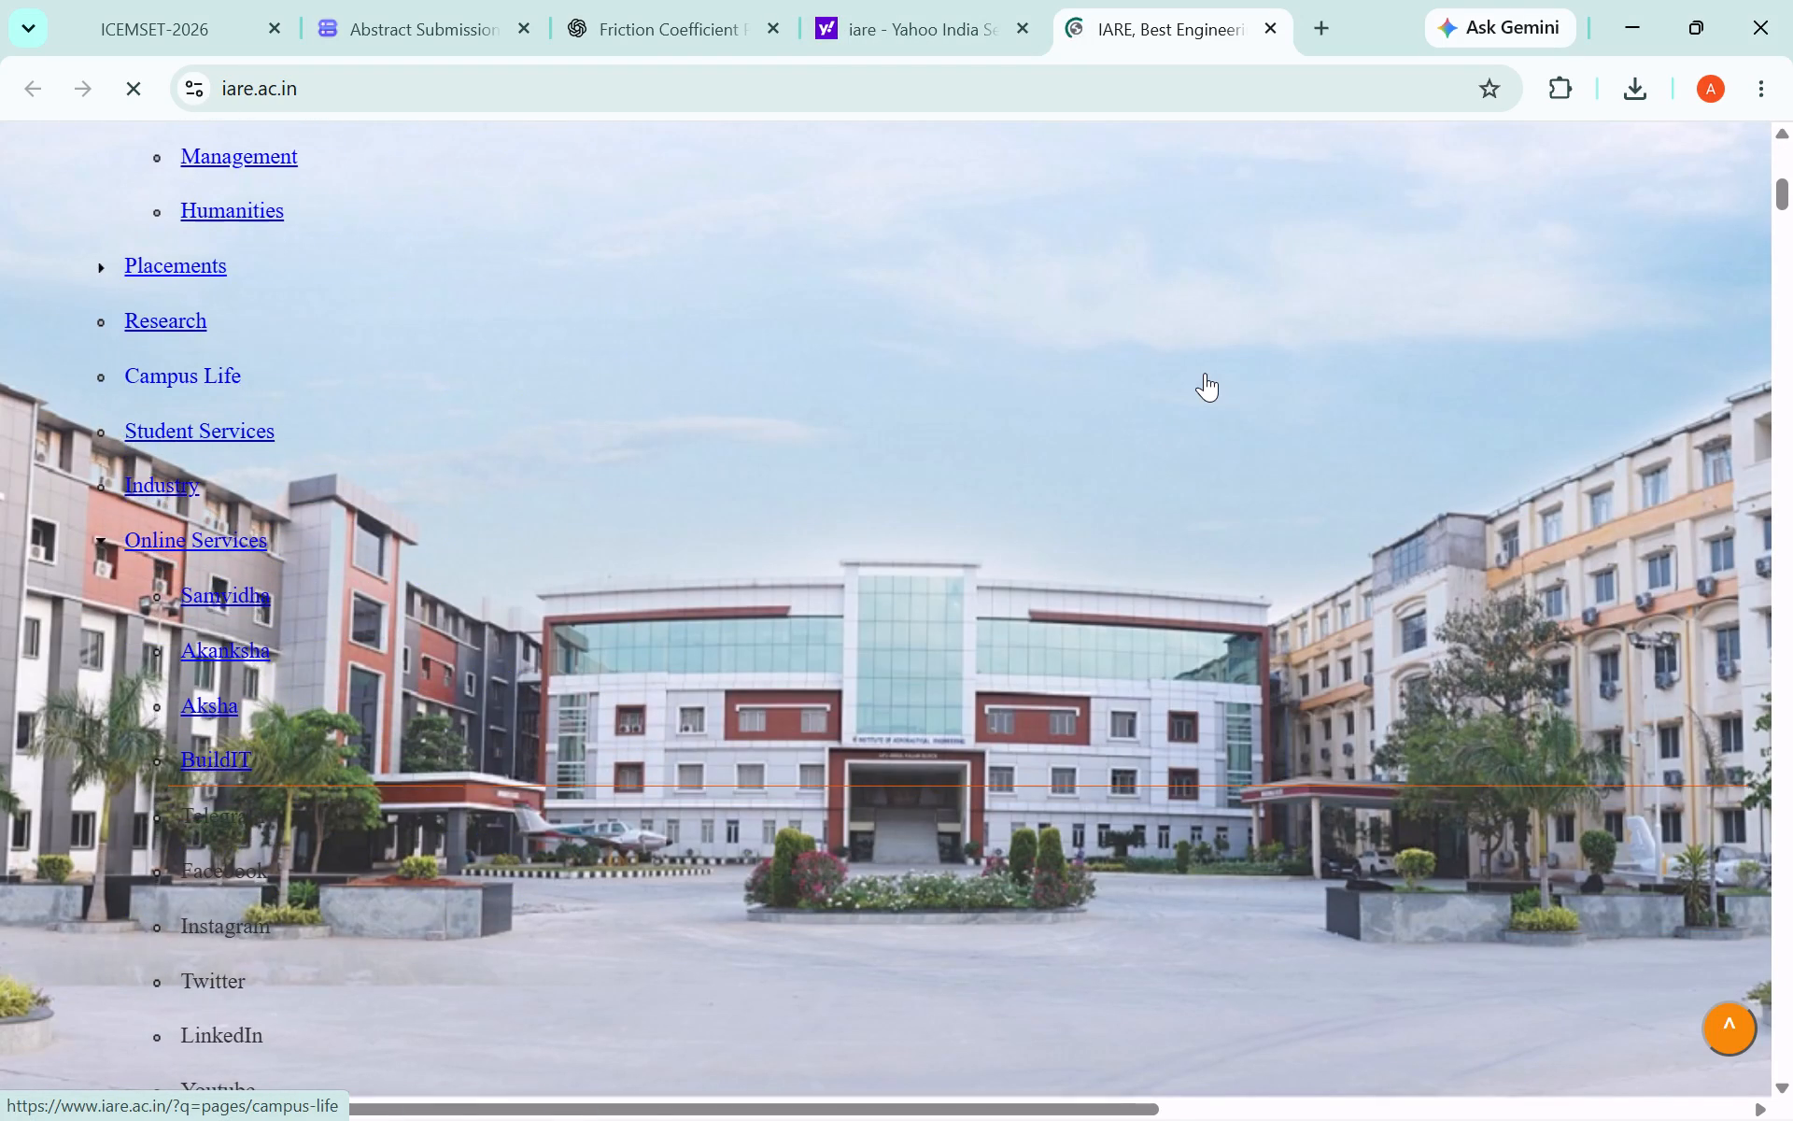
{"action": "scroll", "coordinate": [1205, 373], "scroll_direction": "up", "scroll_amount": 9}
{"action": "scroll", "coordinate": [1205, 373], "scroll_direction": "down", "scroll_amount": 4}
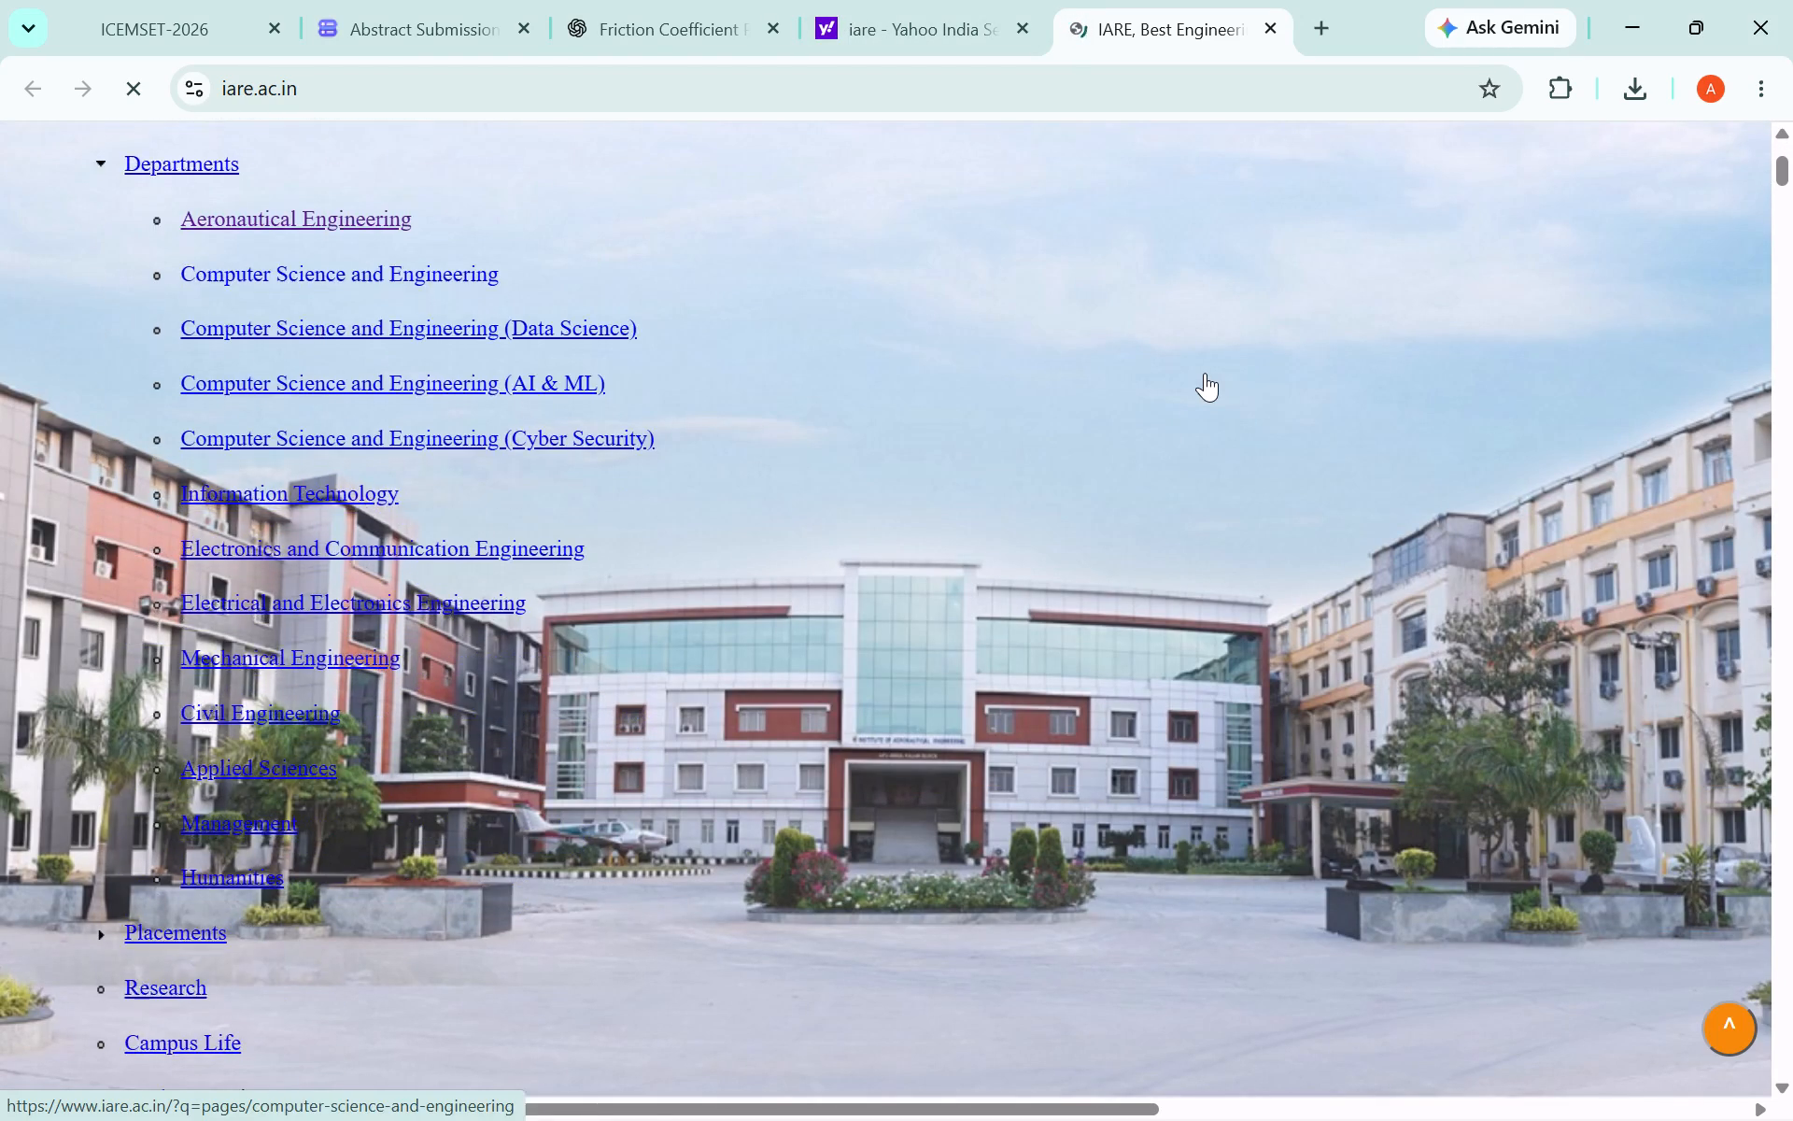
{"action": "scroll", "coordinate": [1205, 373], "scroll_direction": "down", "scroll_amount": 8}
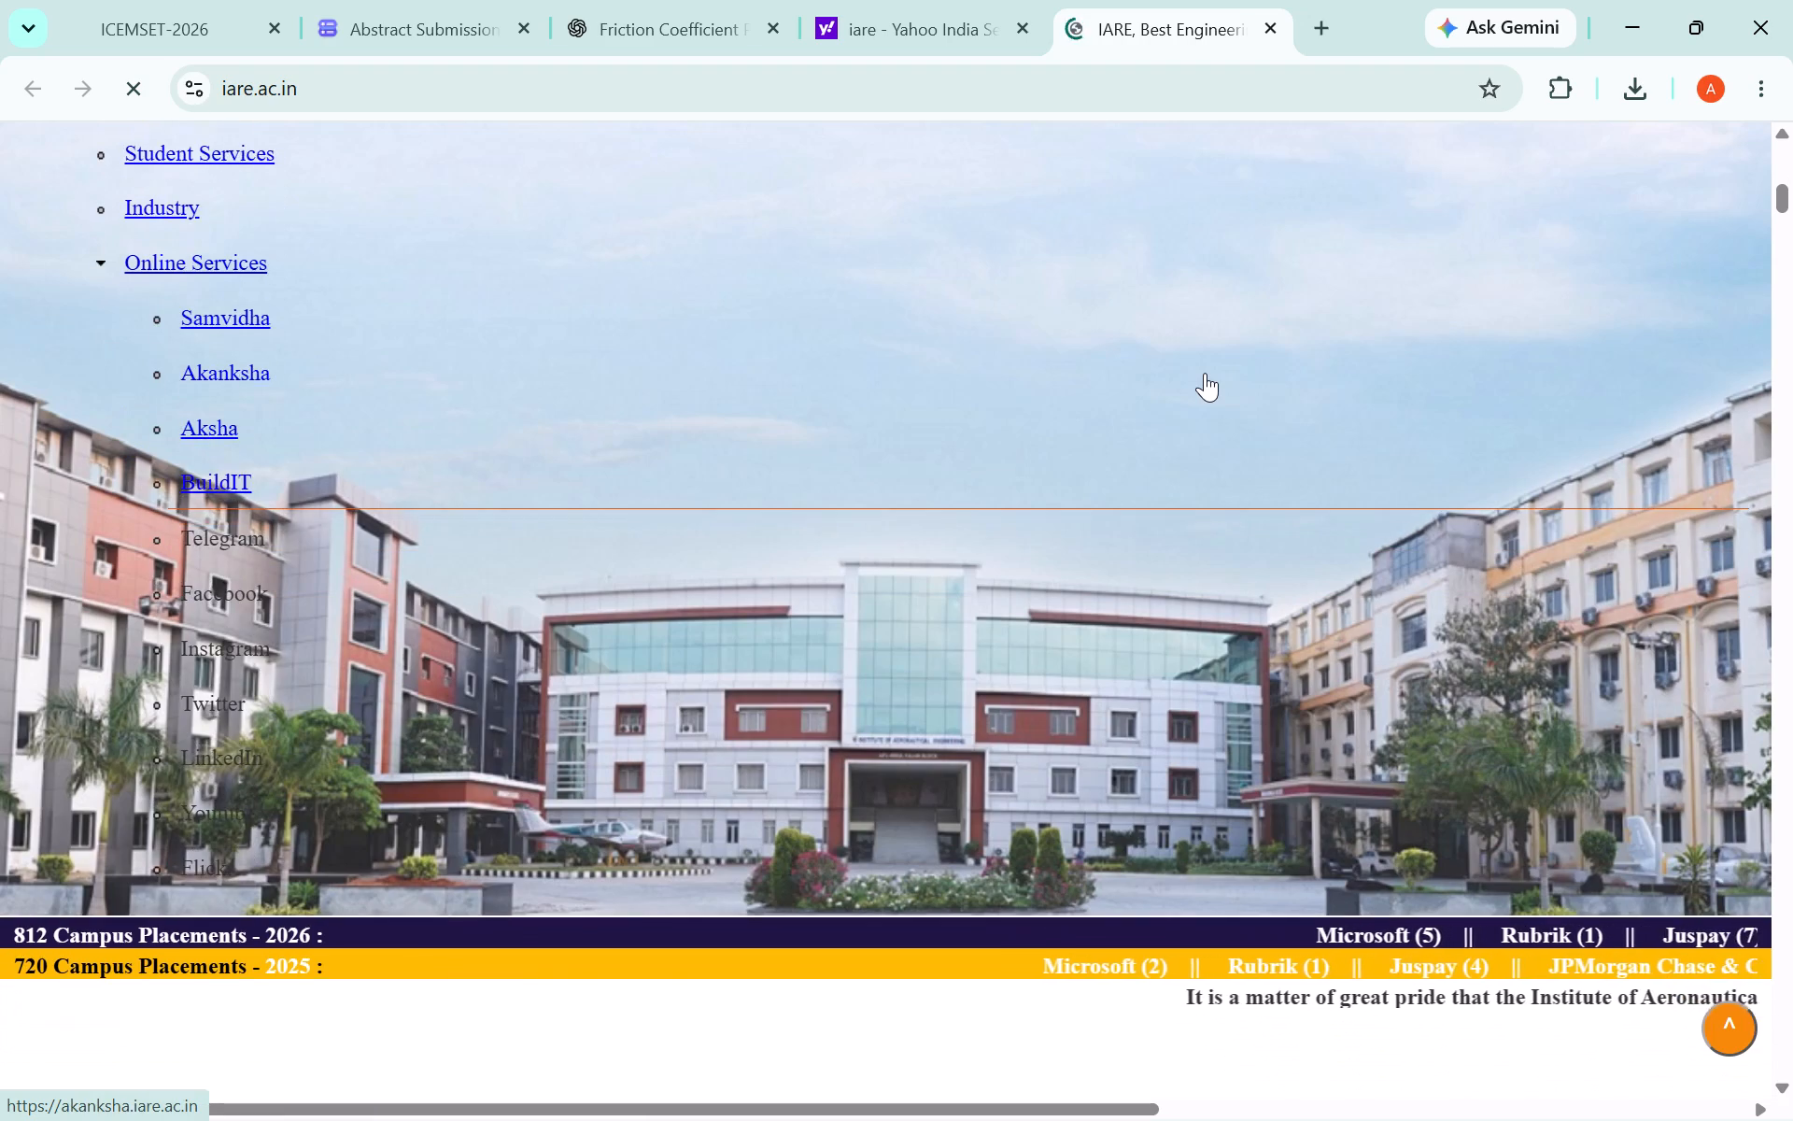
{"action": "scroll", "coordinate": [1205, 373], "scroll_direction": "down", "scroll_amount": 8}
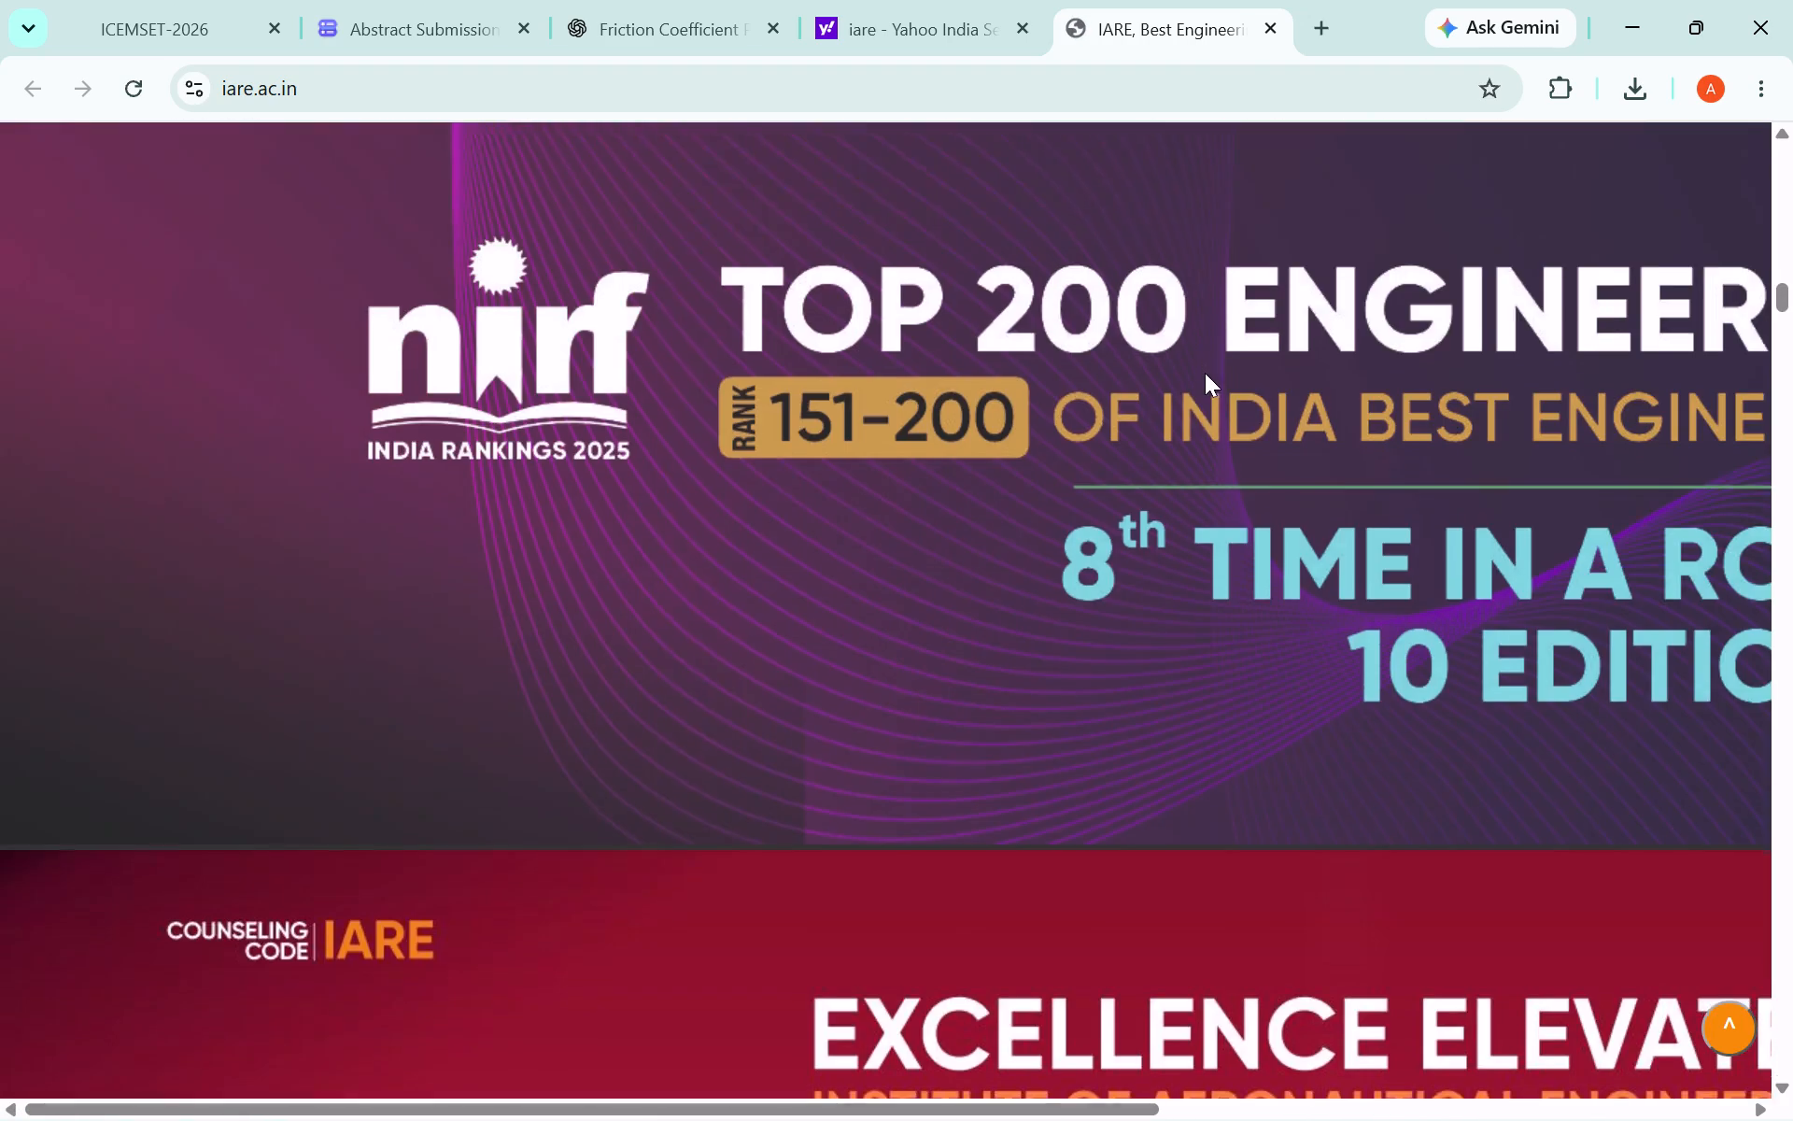
{"action": "scroll", "coordinate": [1205, 373], "scroll_direction": "down", "scroll_amount": 4}
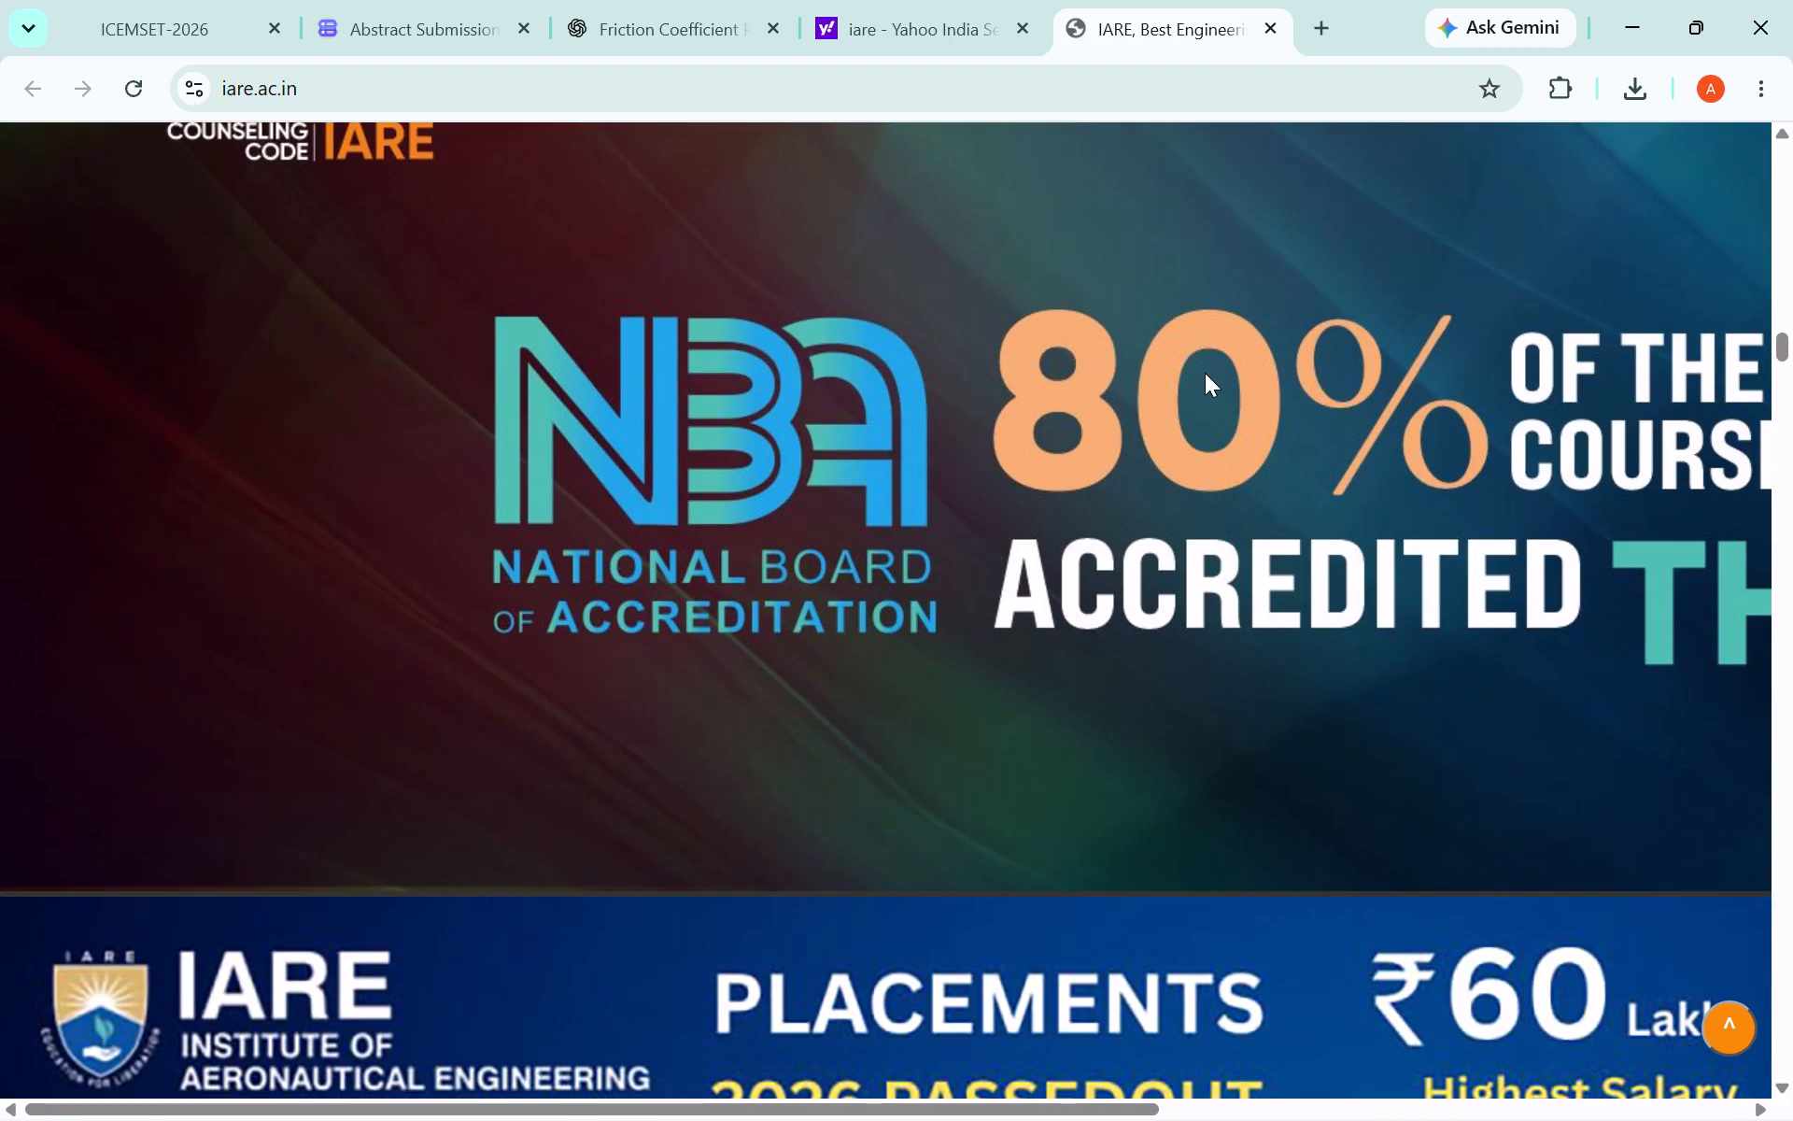
{"action": "scroll", "coordinate": [1205, 373], "scroll_direction": "down", "scroll_amount": 5}
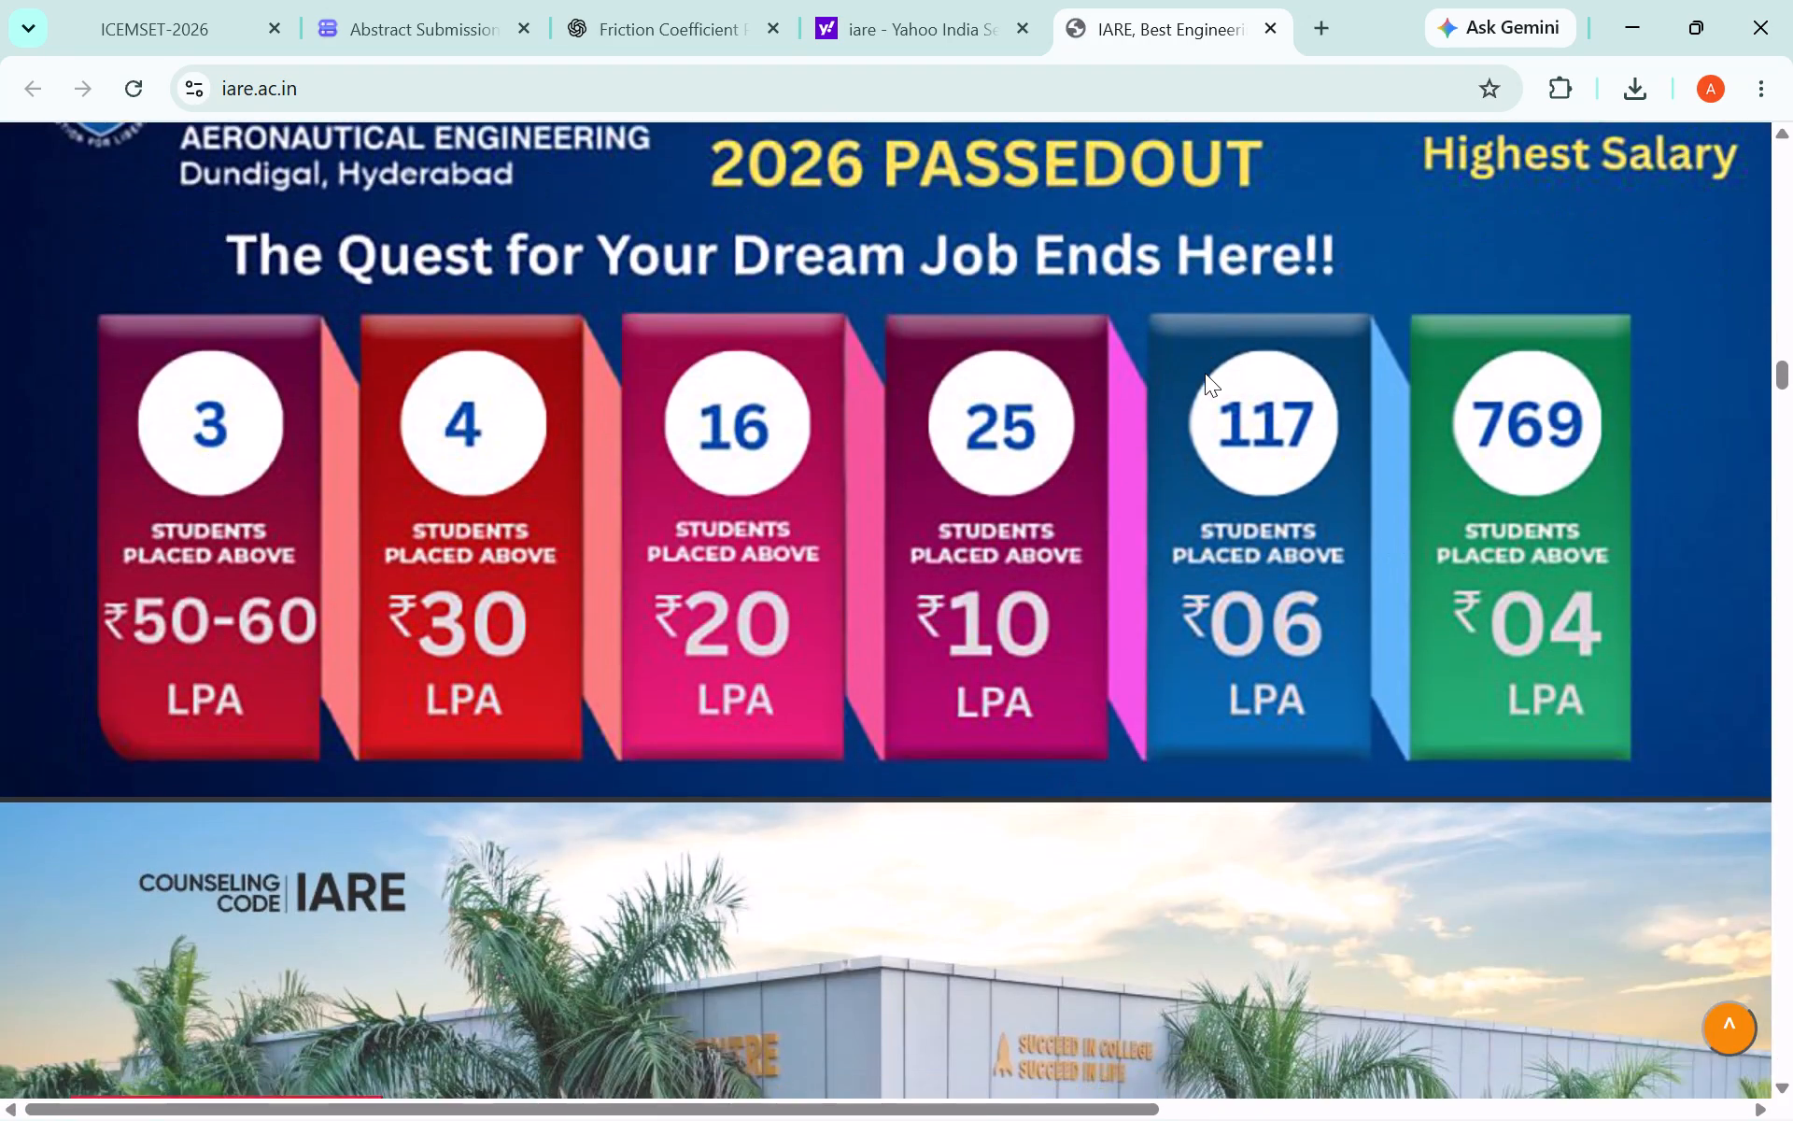
{"action": "scroll", "coordinate": [1205, 373], "scroll_direction": "down", "scroll_amount": 8}
{"action": "left_click", "coordinate": [1205, 373]}
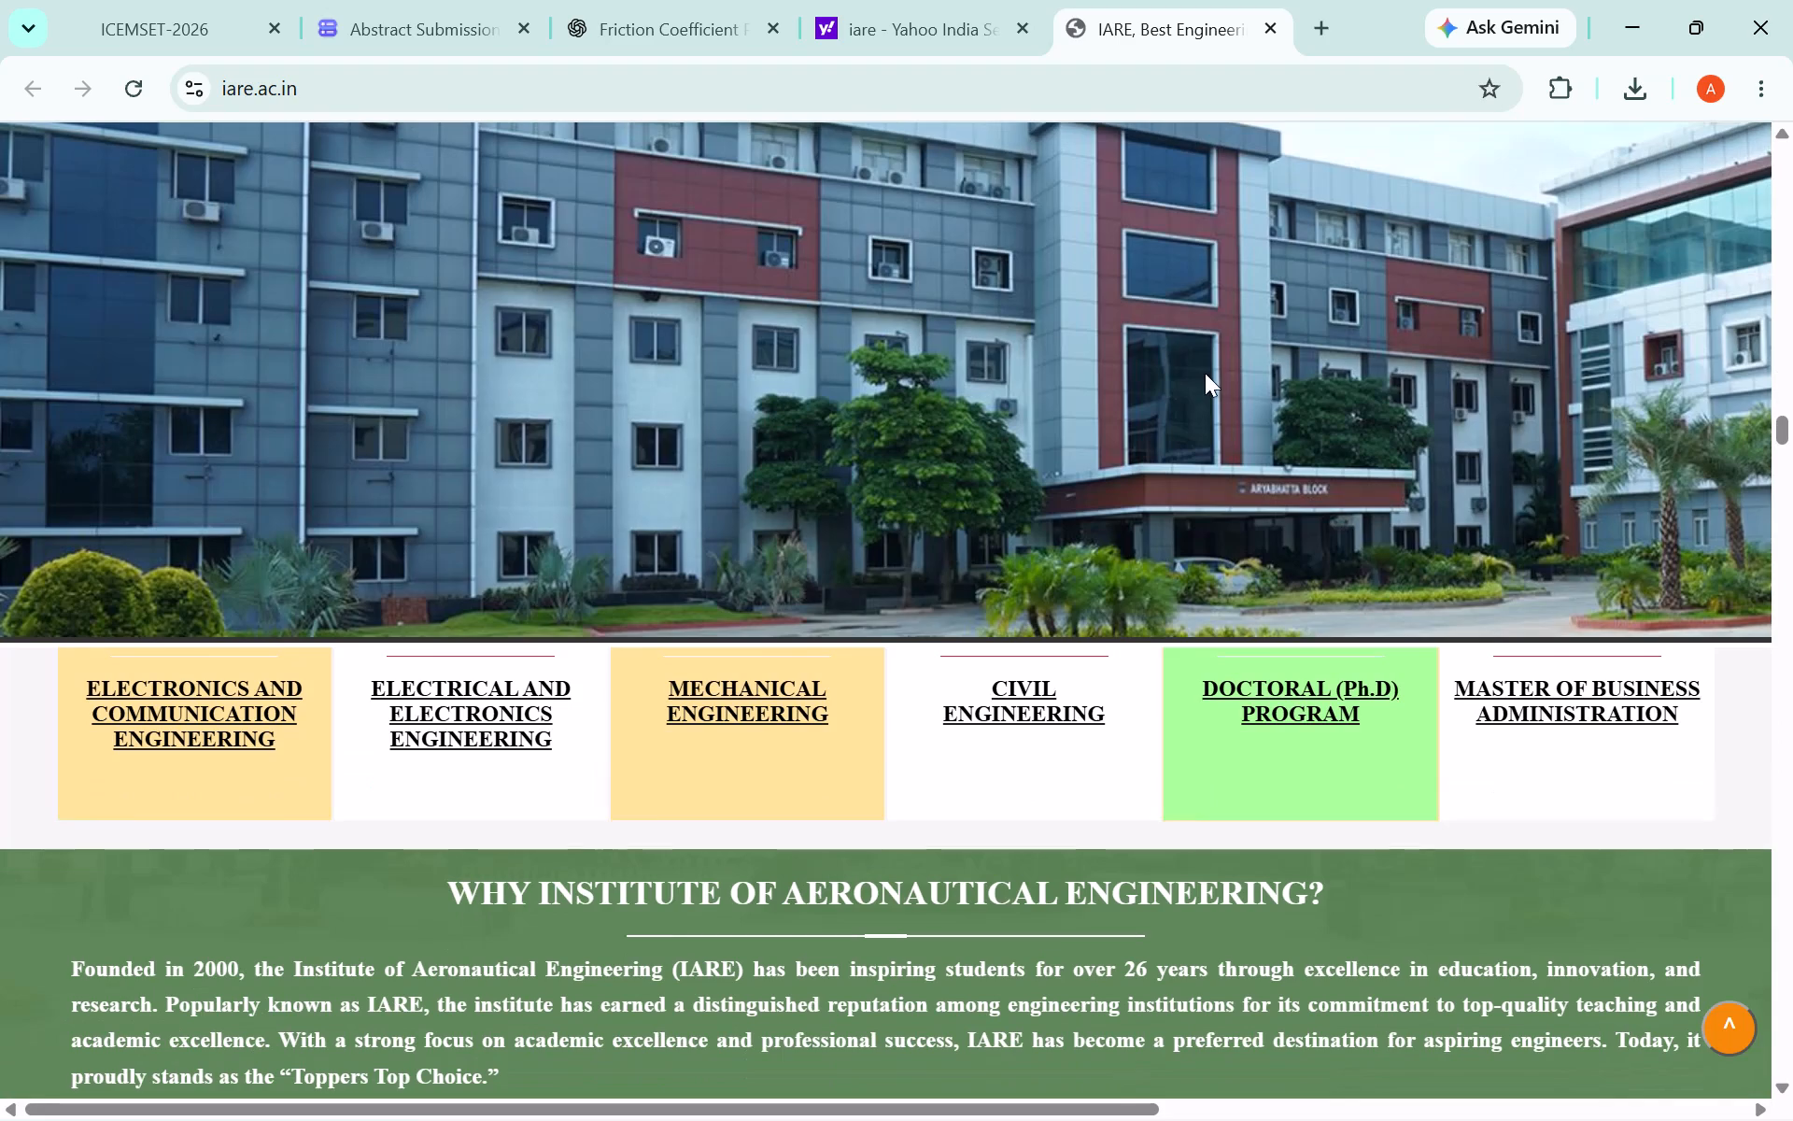
{"action": "scroll", "coordinate": [730, 723], "scroll_direction": "up", "scroll_amount": 1}
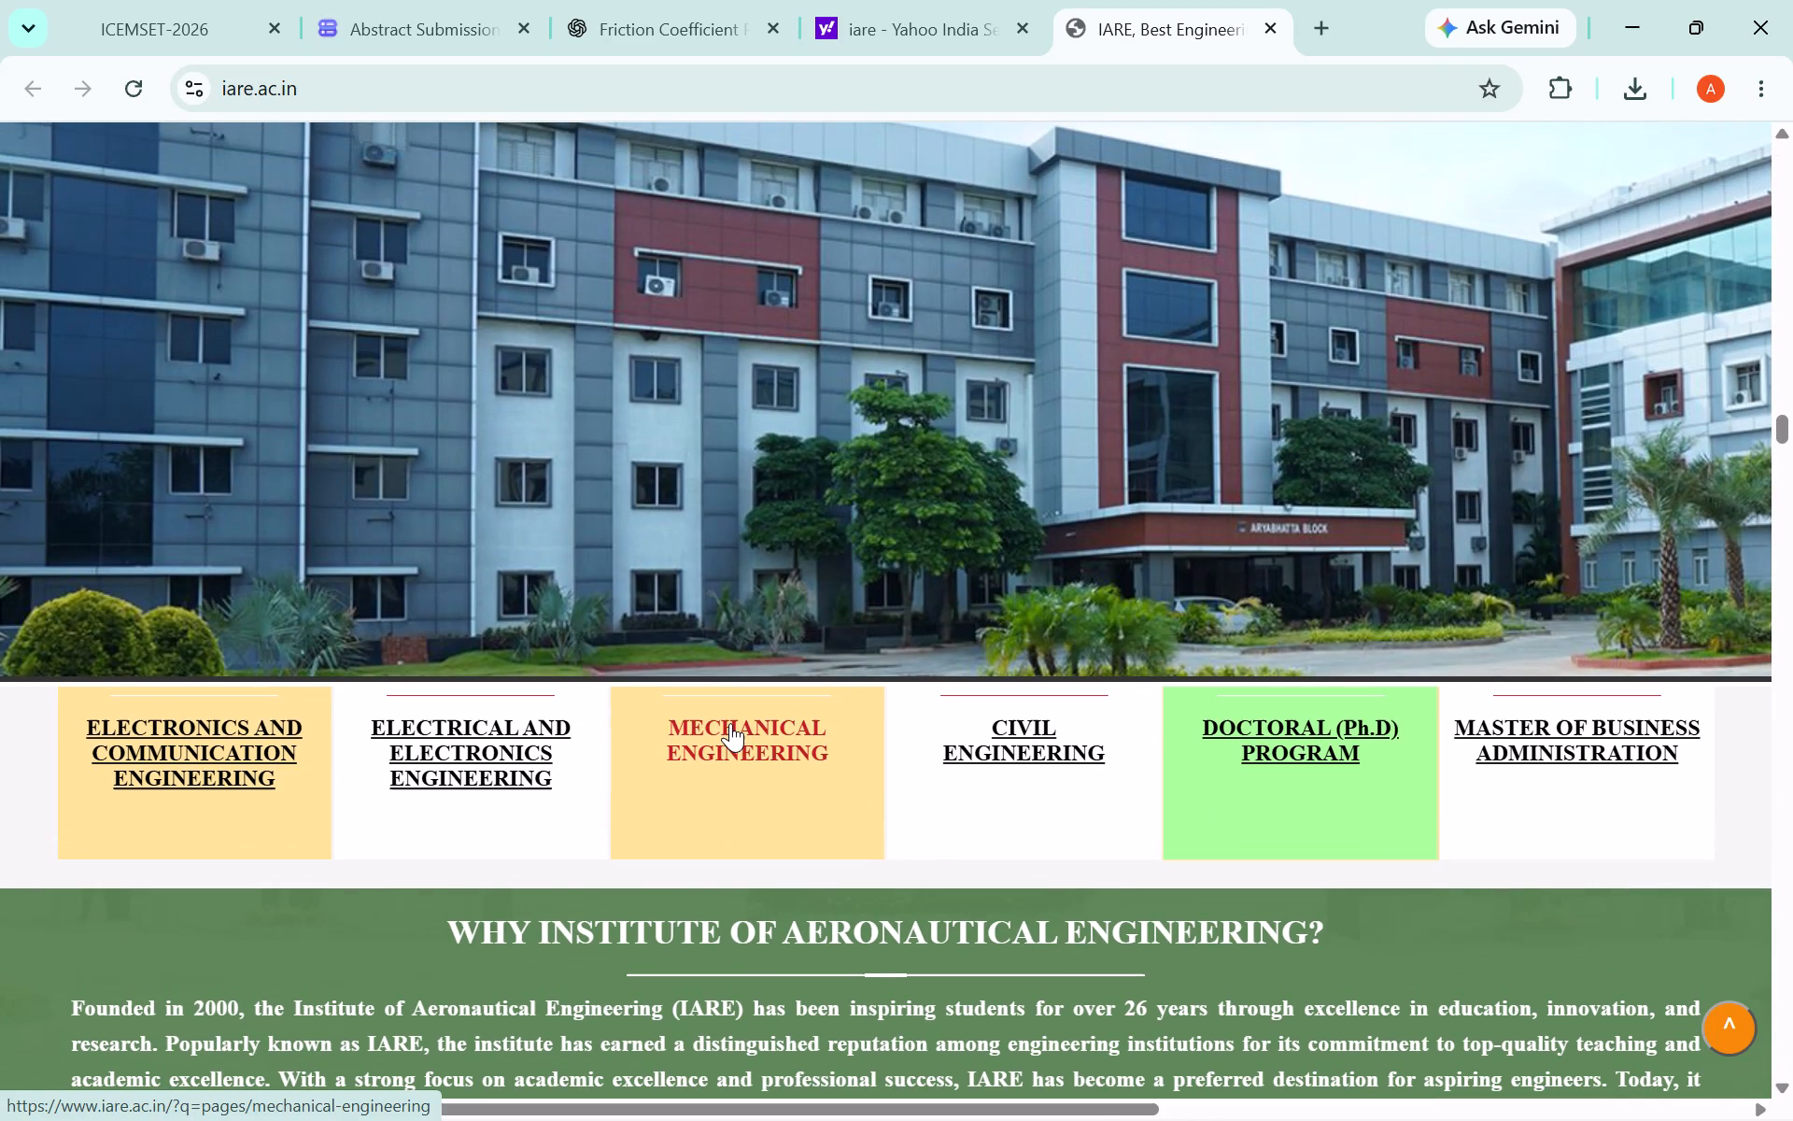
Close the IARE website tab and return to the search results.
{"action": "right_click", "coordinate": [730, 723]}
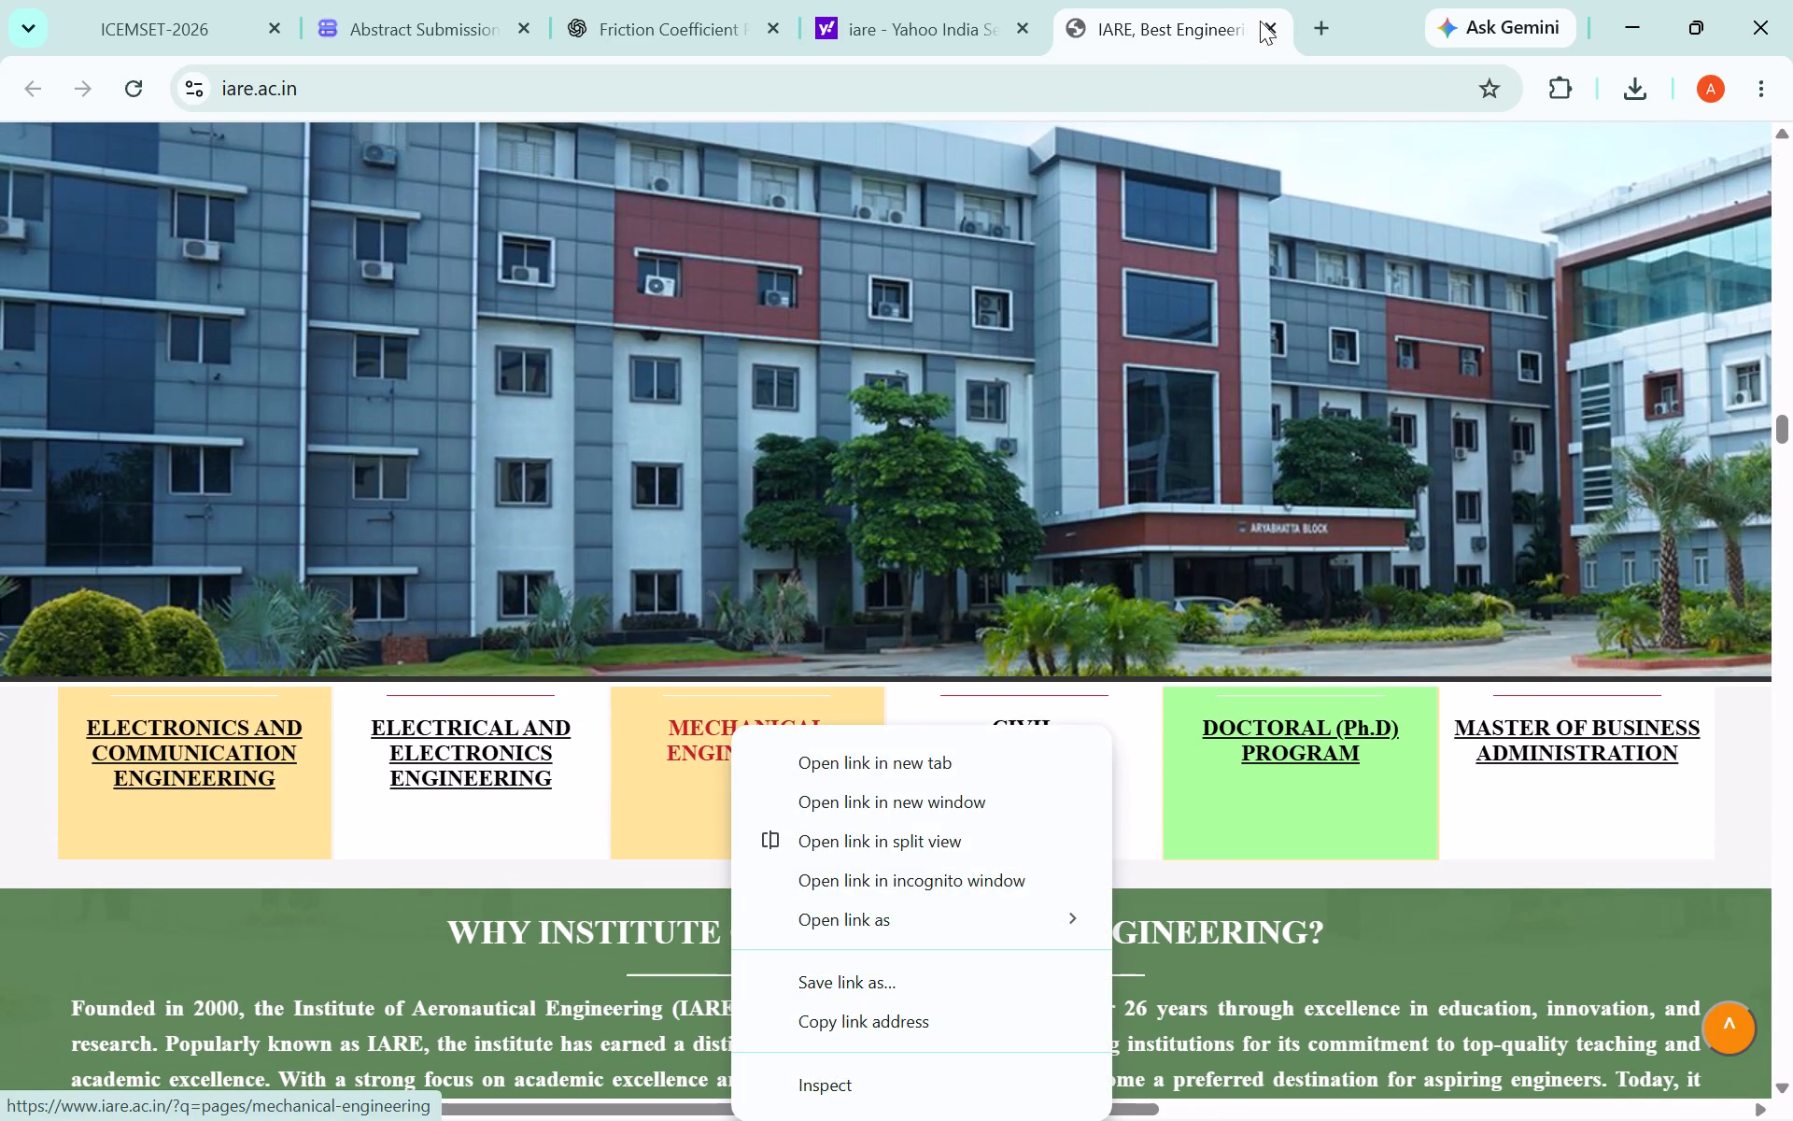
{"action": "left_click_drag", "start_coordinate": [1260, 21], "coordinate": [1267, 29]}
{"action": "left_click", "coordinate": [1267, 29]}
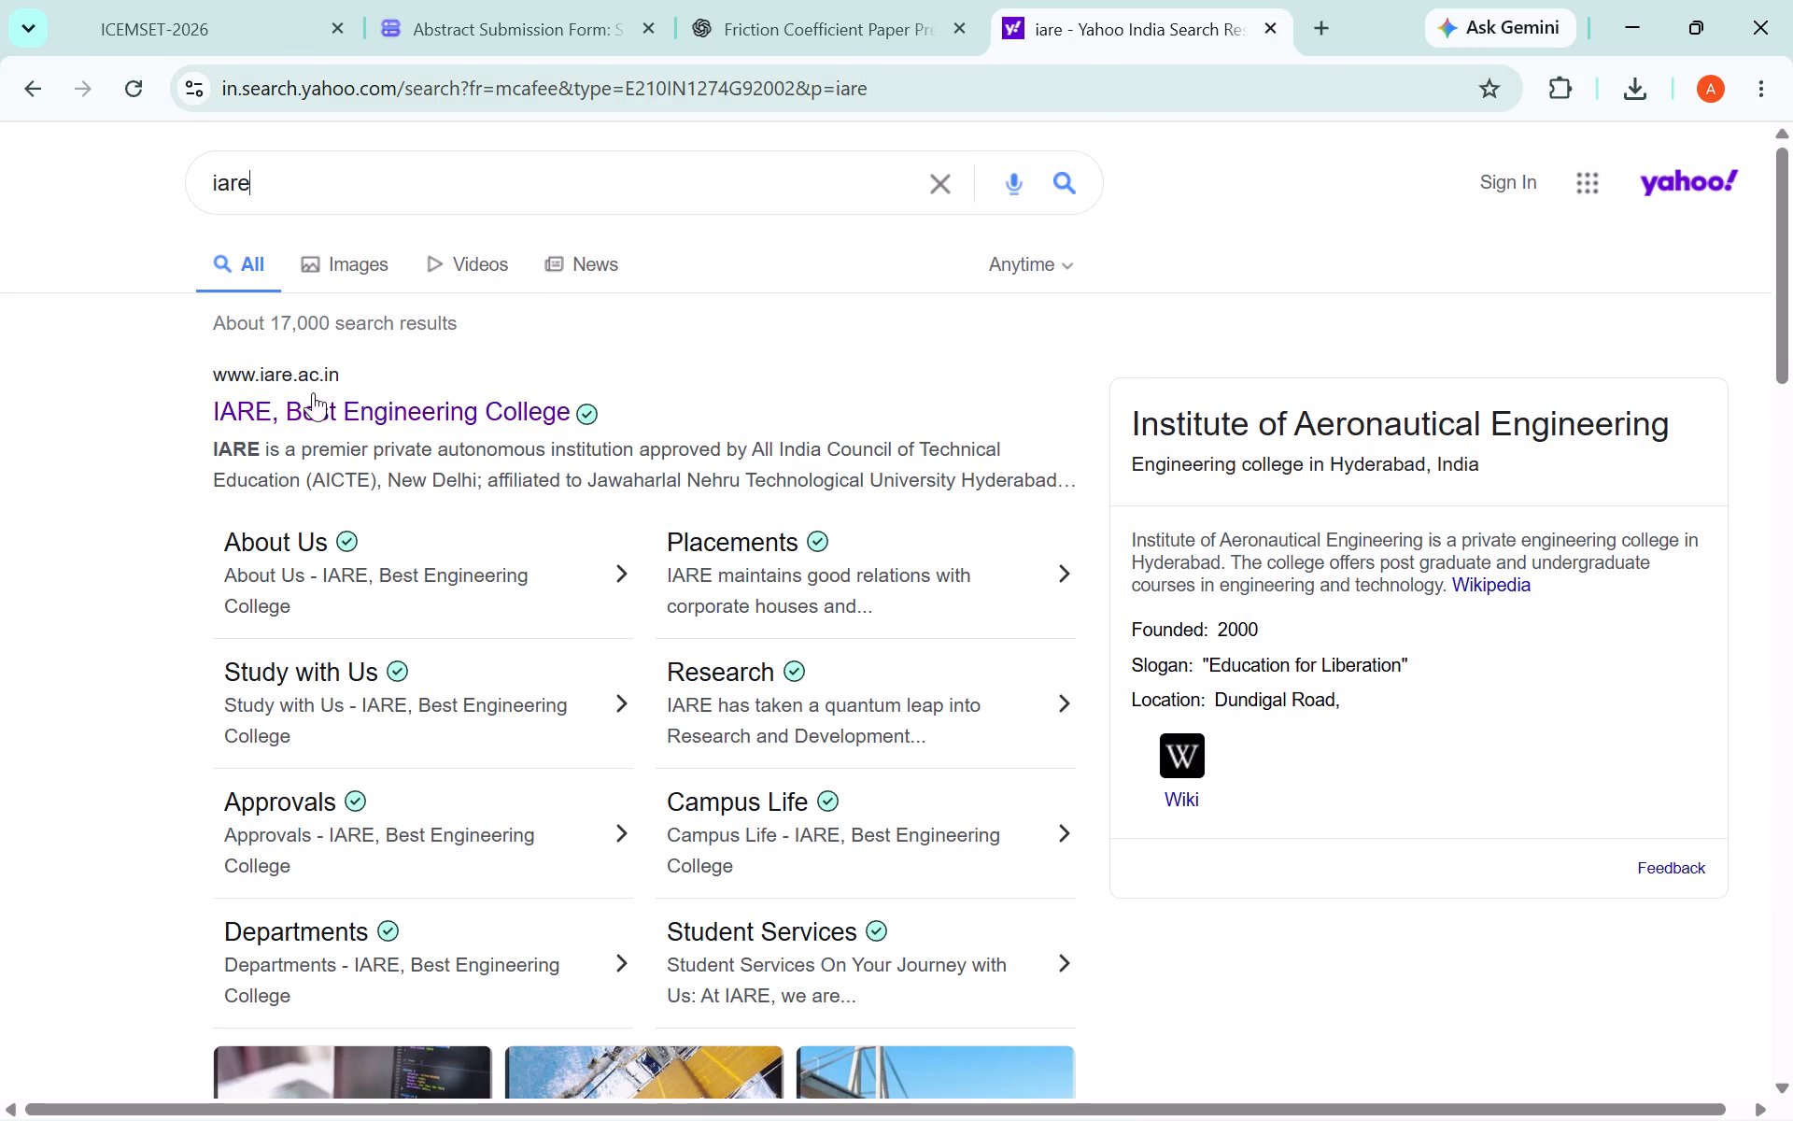
Open the Aeronautical Engineering department's faculty profiles on the IARE website and close the search results tab.
{"action": "left_click", "coordinate": [304, 403]}
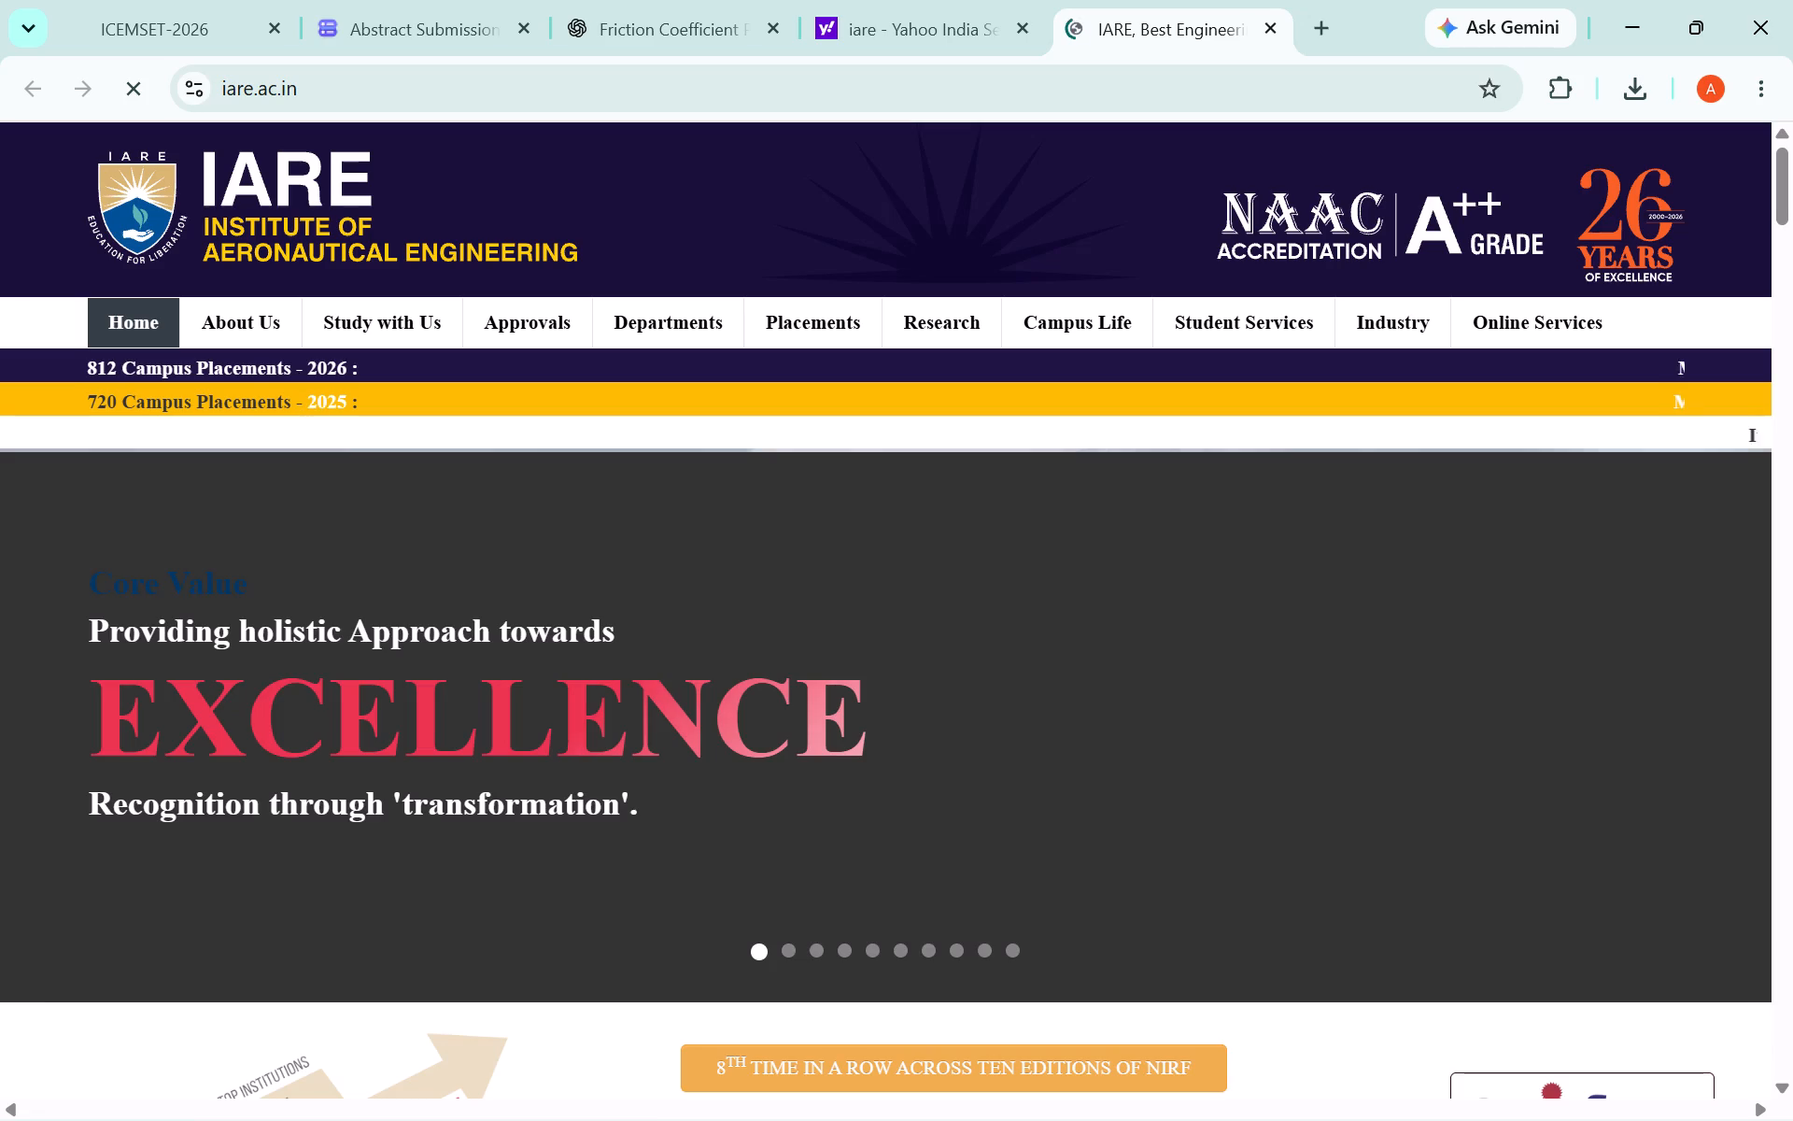
{"action": "scroll", "coordinate": [304, 403], "scroll_direction": "down", "scroll_amount": 6}
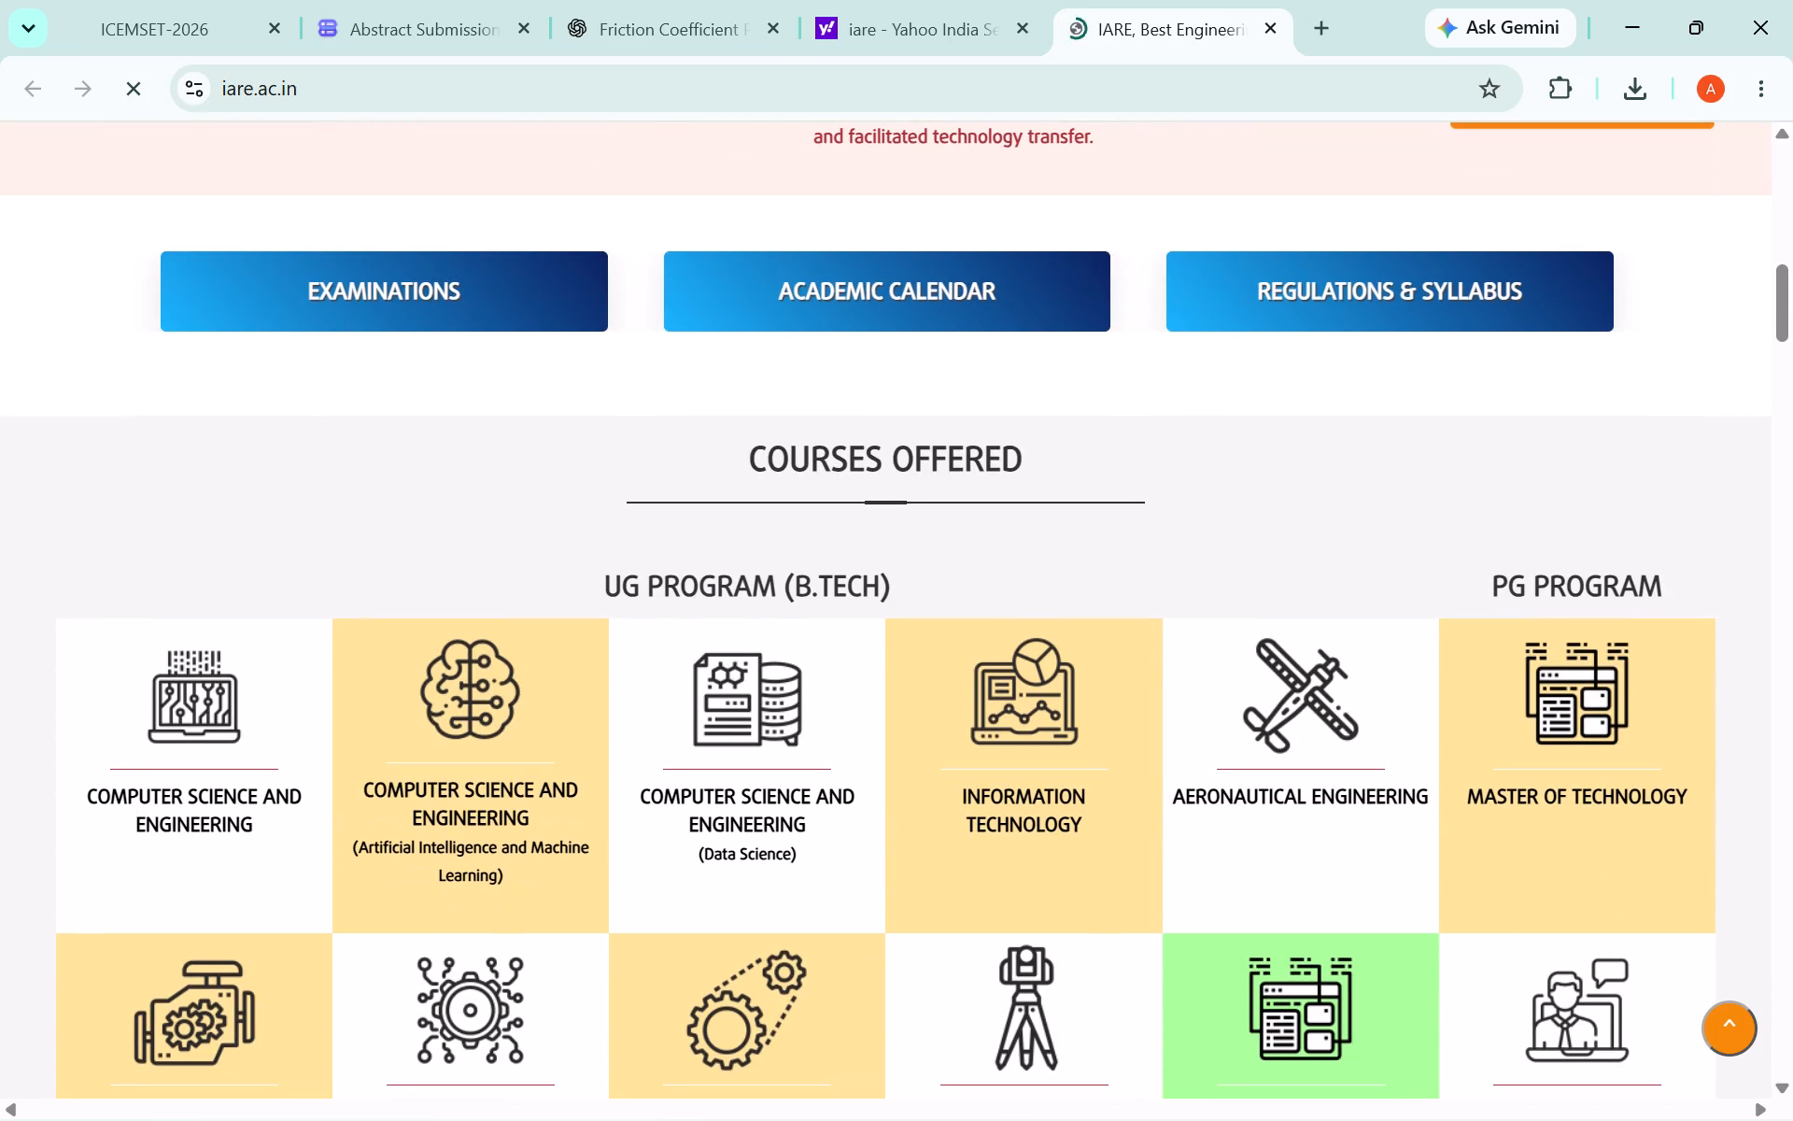
{"action": "left_click", "coordinate": [1239, 794]}
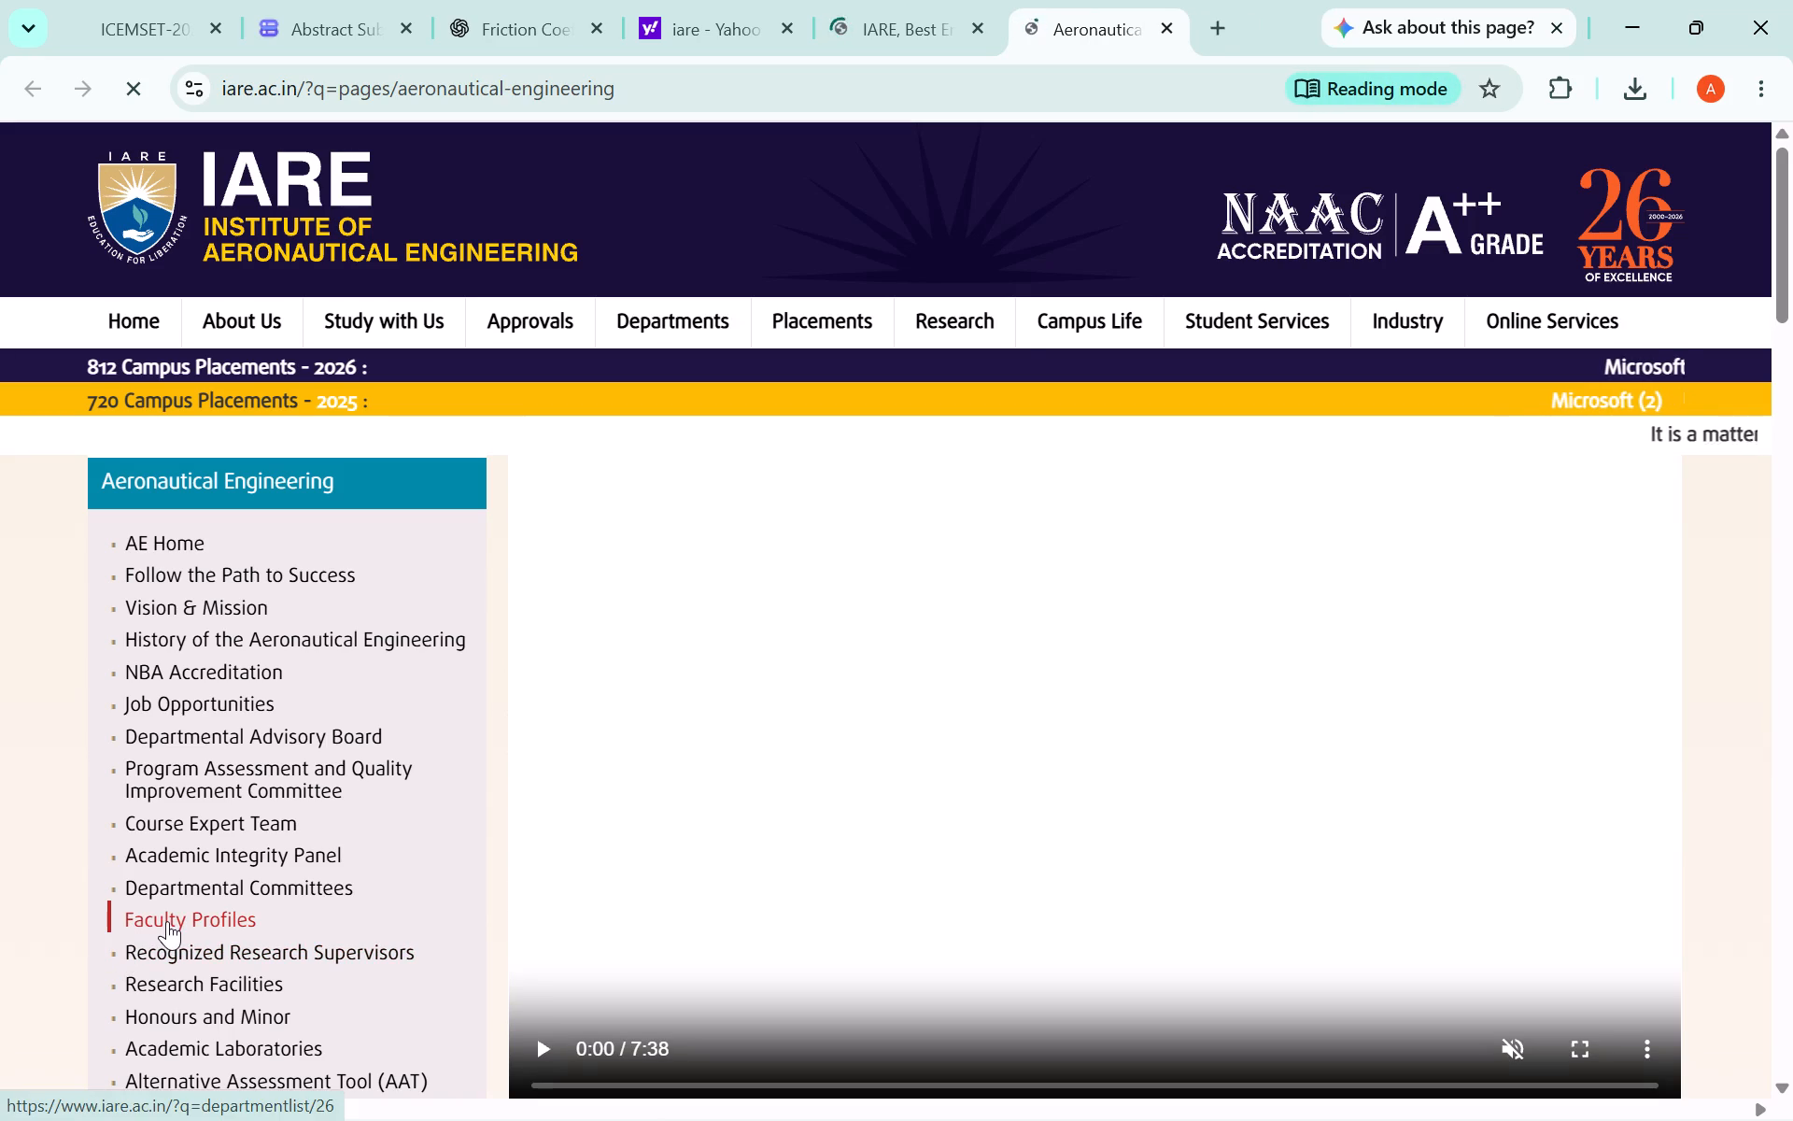
{"action": "left_click", "coordinate": [167, 921]}
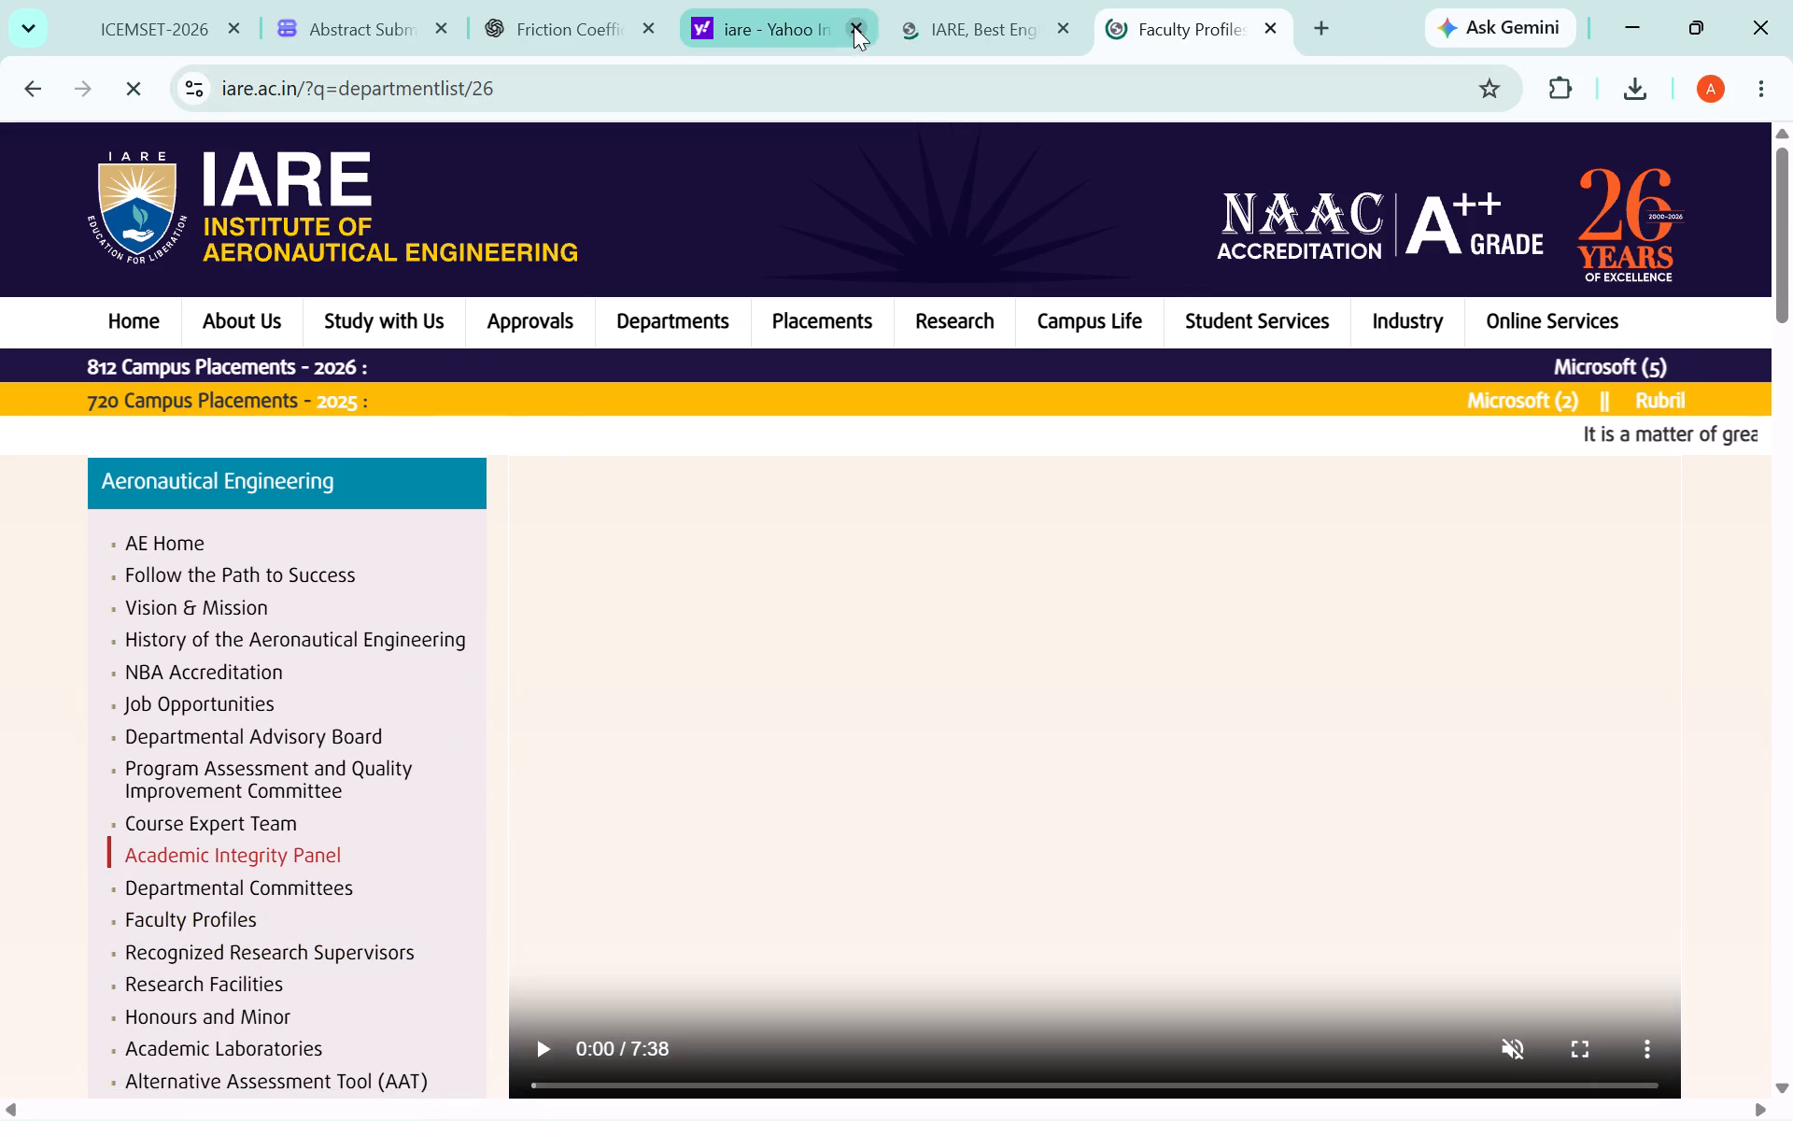
{"action": "left_click", "coordinate": [852, 24]}
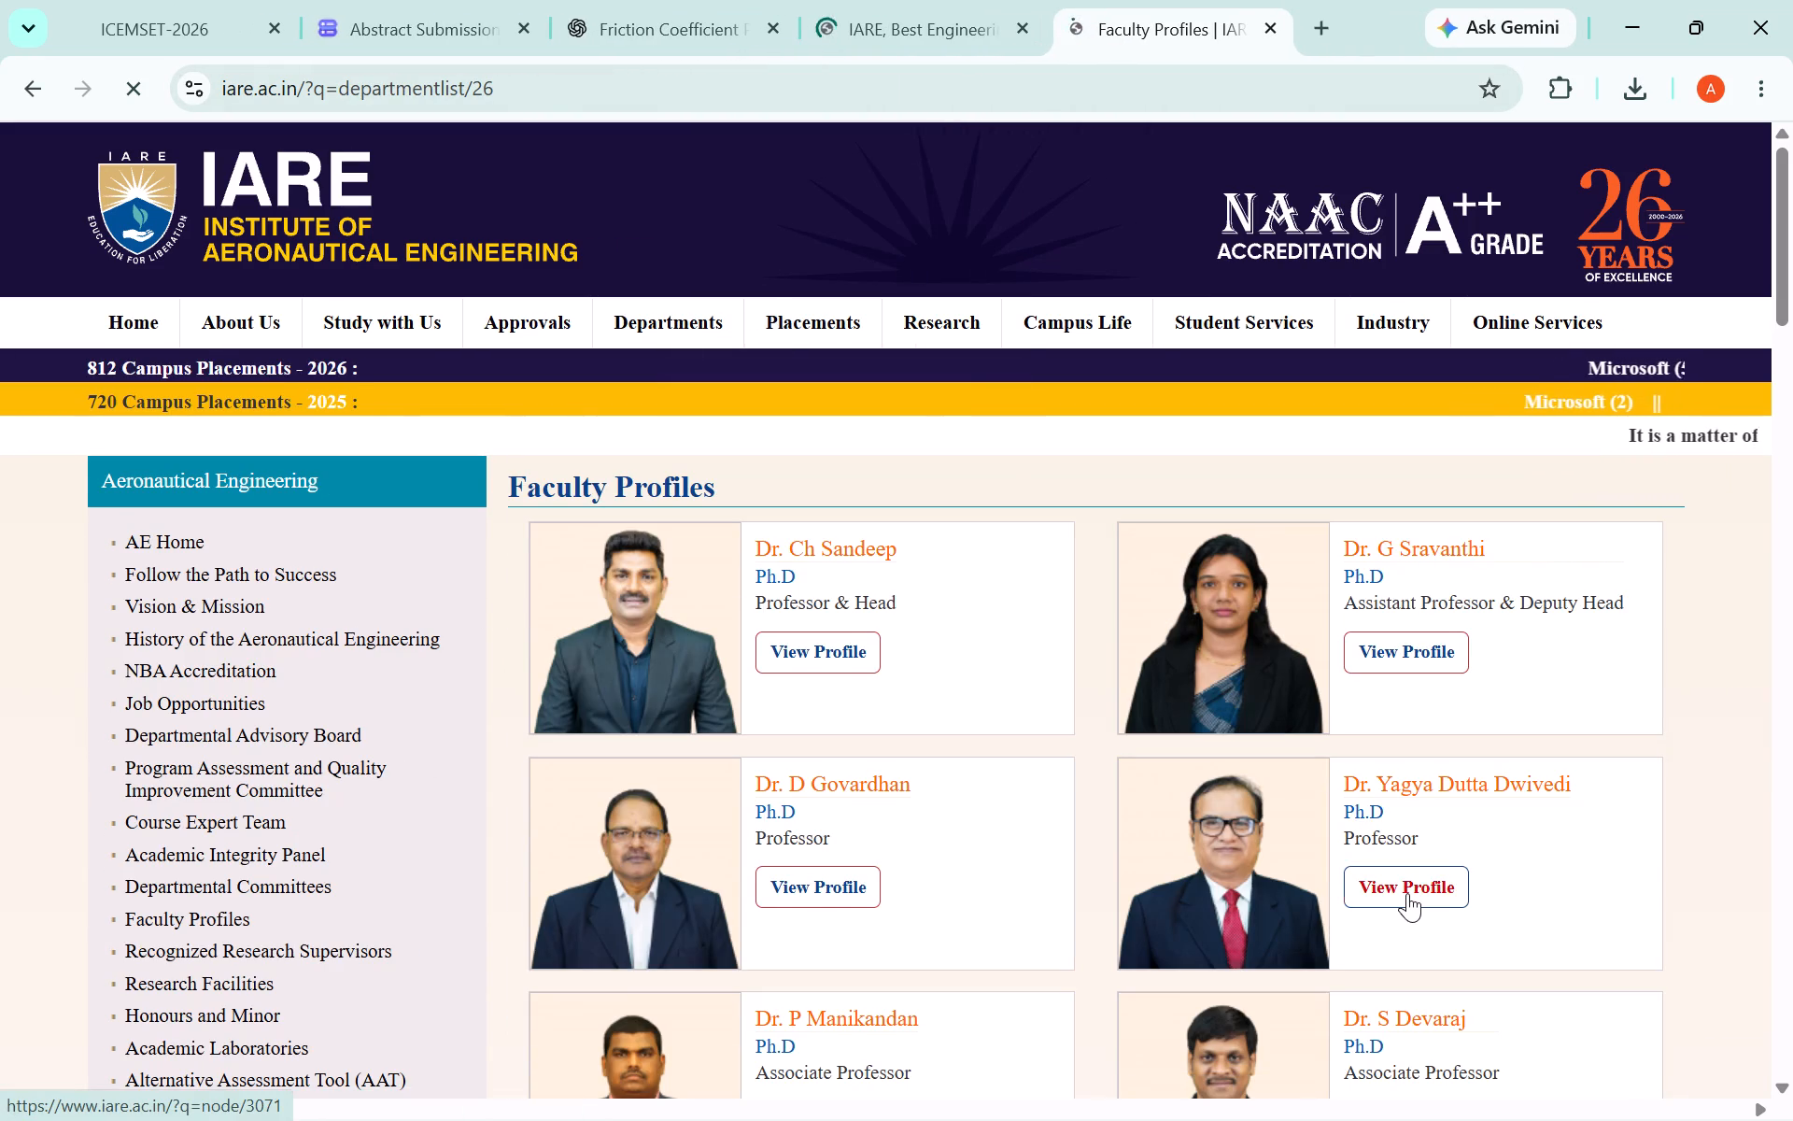
Copy the faculty name from the fourth-listed faculty member's profile into the form's Corresponding Author's Name answer.
{"action": "left_click", "coordinate": [1407, 892]}
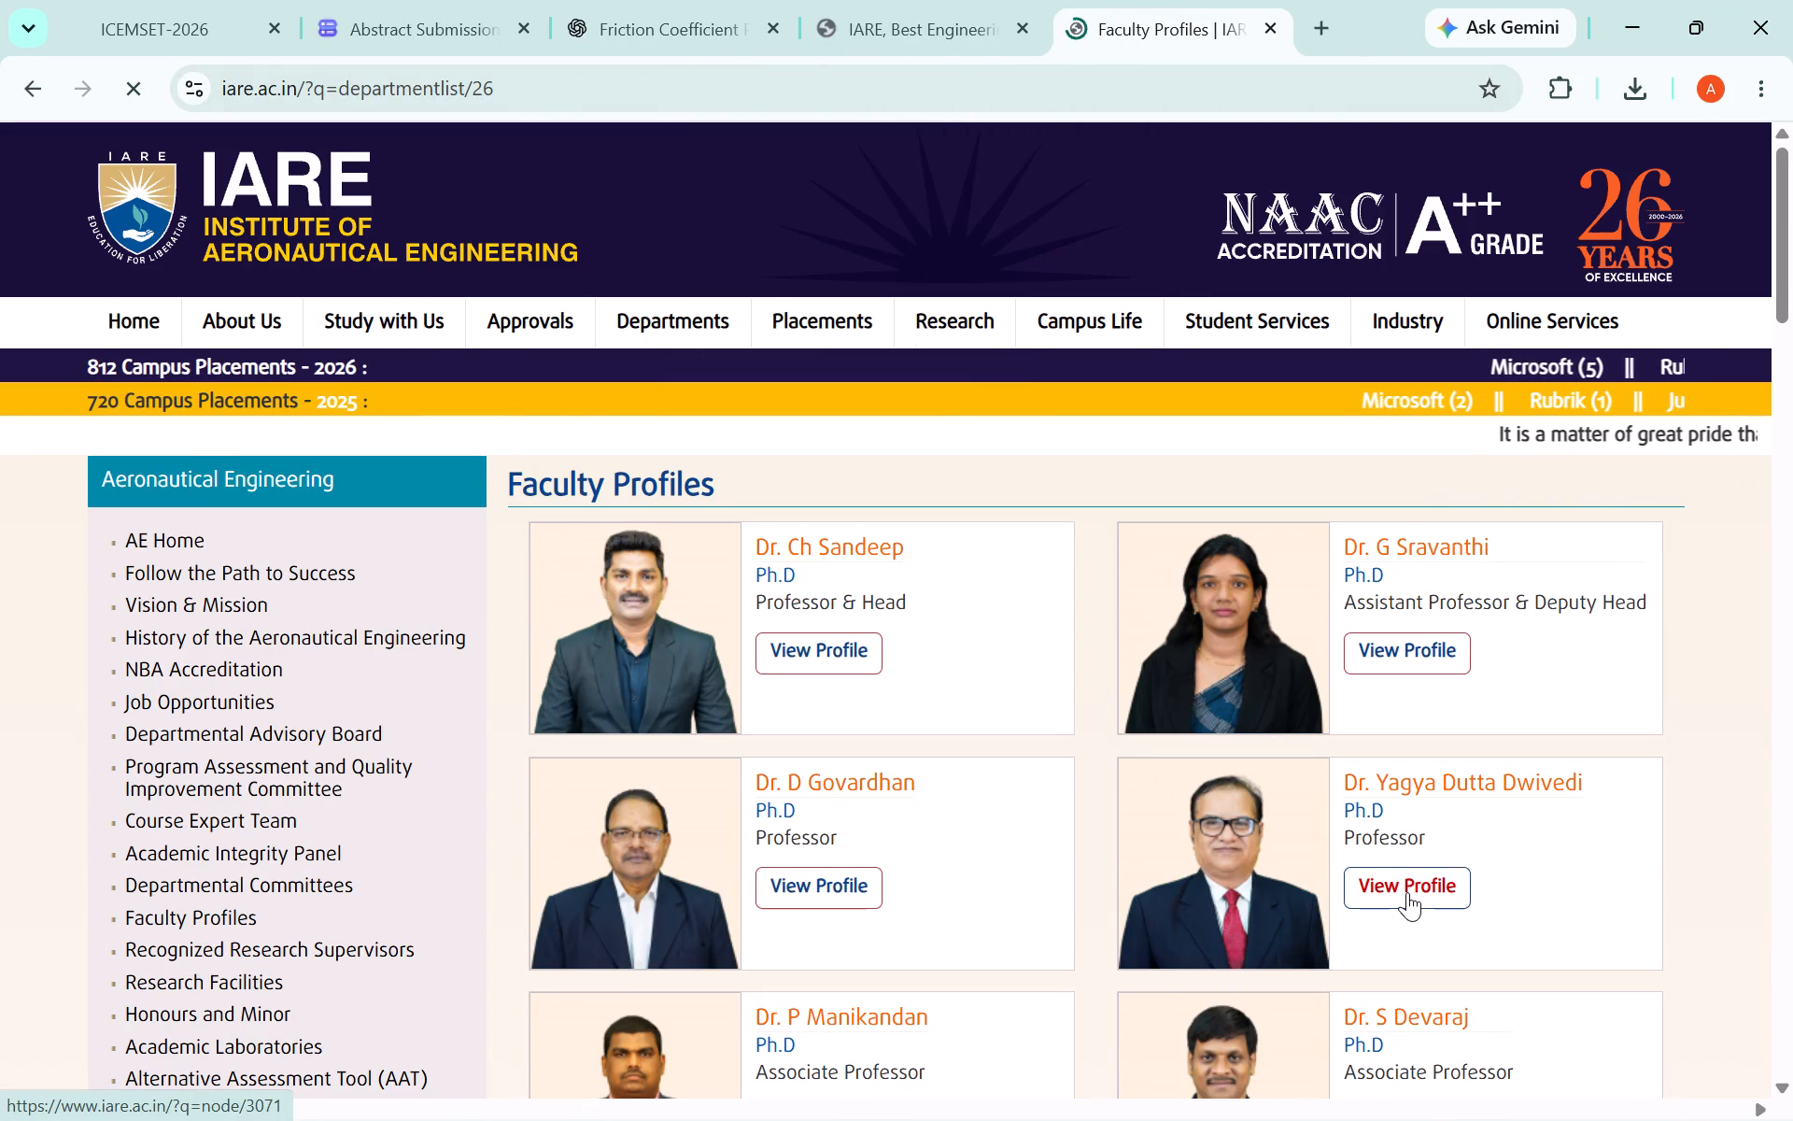
{"action": "left_click", "coordinate": [1407, 892]}
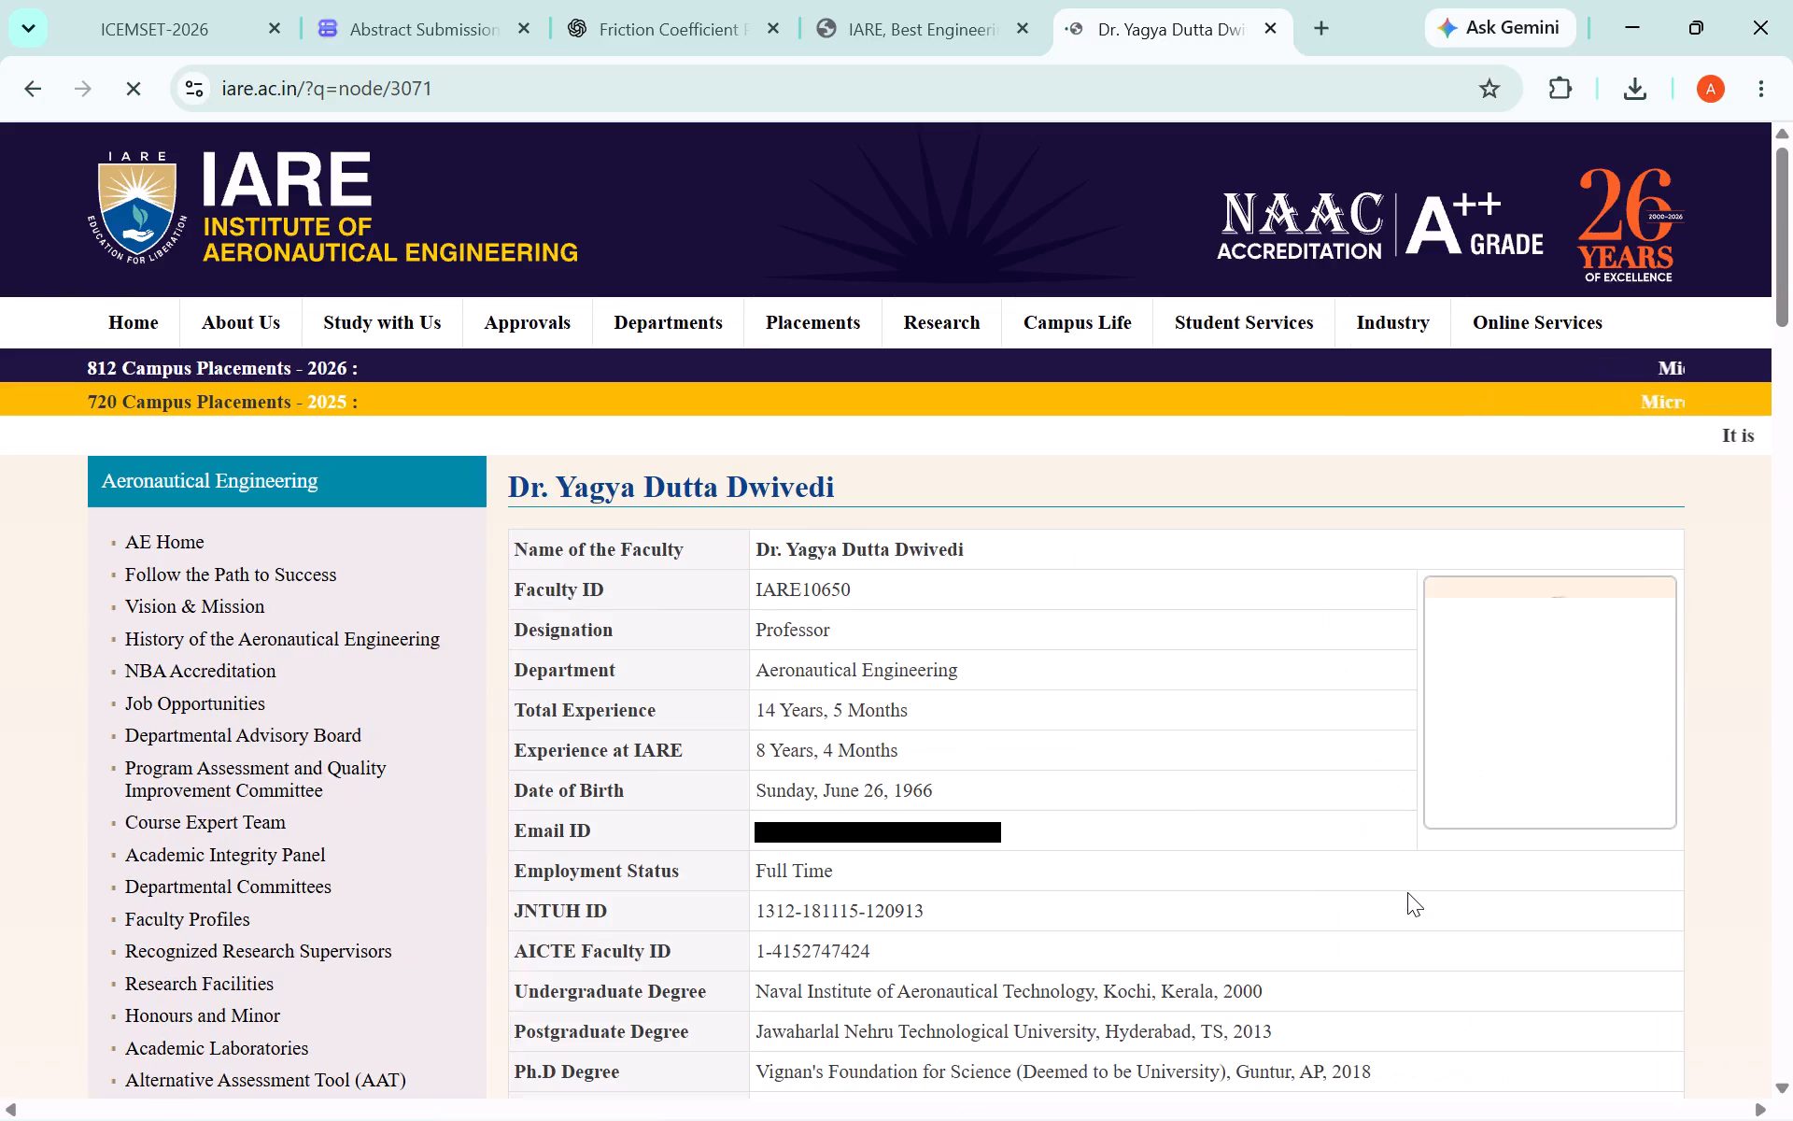
{"action": "left_click_drag", "start_coordinate": [973, 543], "coordinate": [738, 555]}
{"action": "key", "text": "ctrl+c"}
{"action": "key", "text": "ctrl+c"}
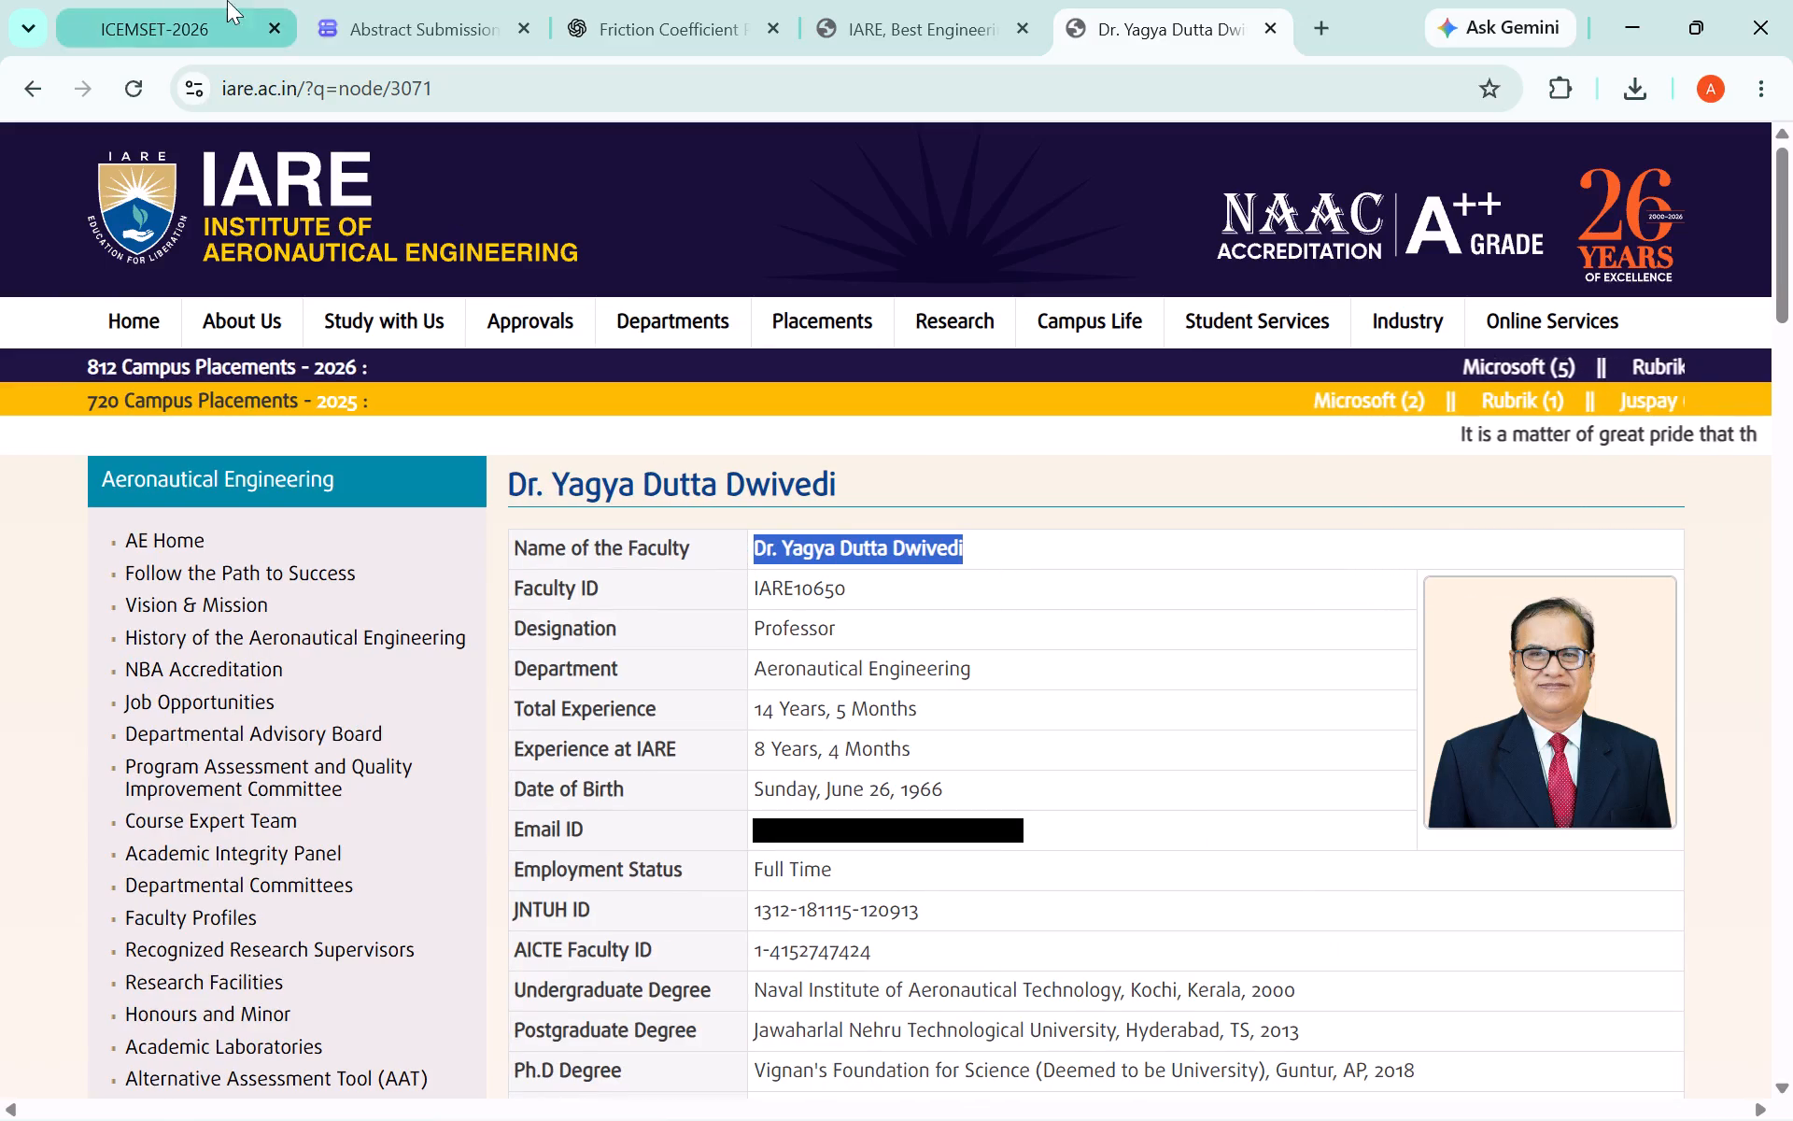
{"action": "left_click", "coordinate": [386, 1]}
{"action": "key", "text": "ctrl+v"}
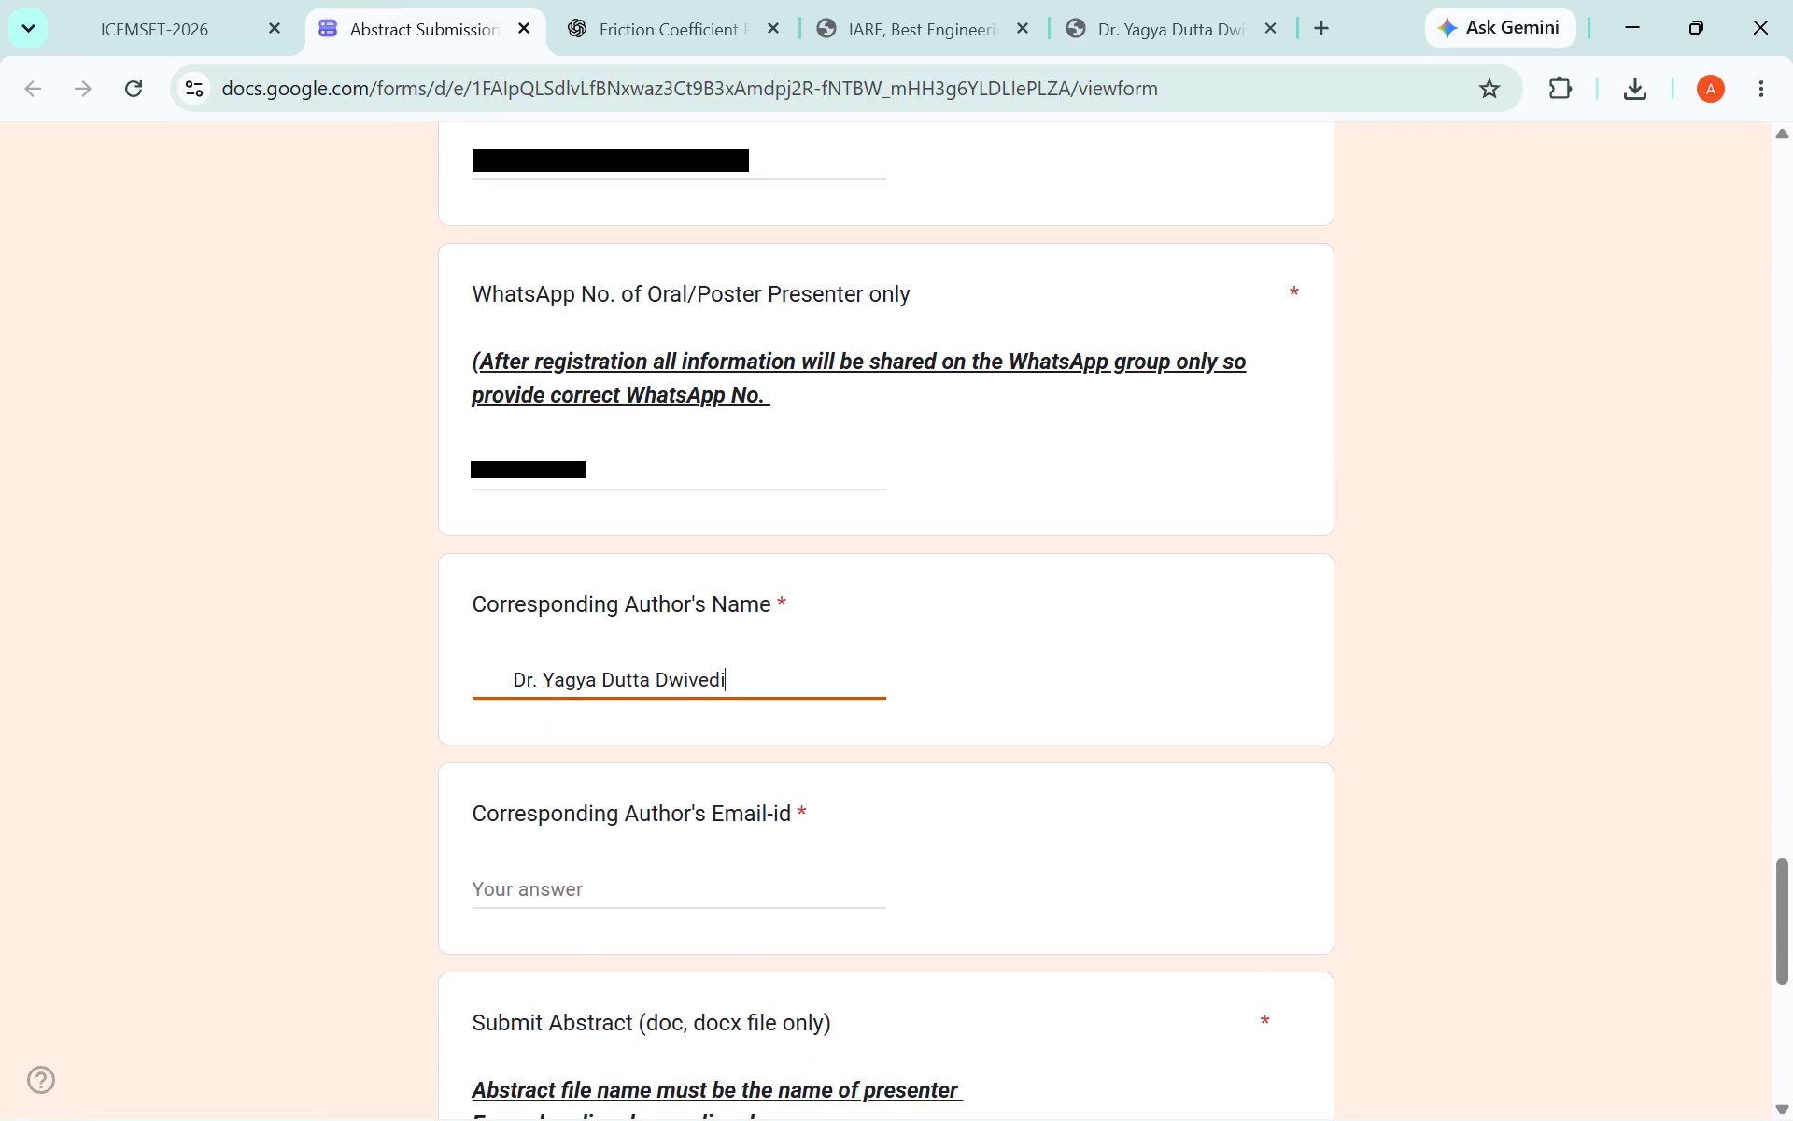
Return to the professor's IARE profile page for the corresponding author's email ID.
{"action": "left_click", "coordinate": [1182, 4]}
{"action": "scroll", "coordinate": [1066, 413], "scroll_direction": "down", "scroll_amount": 1}
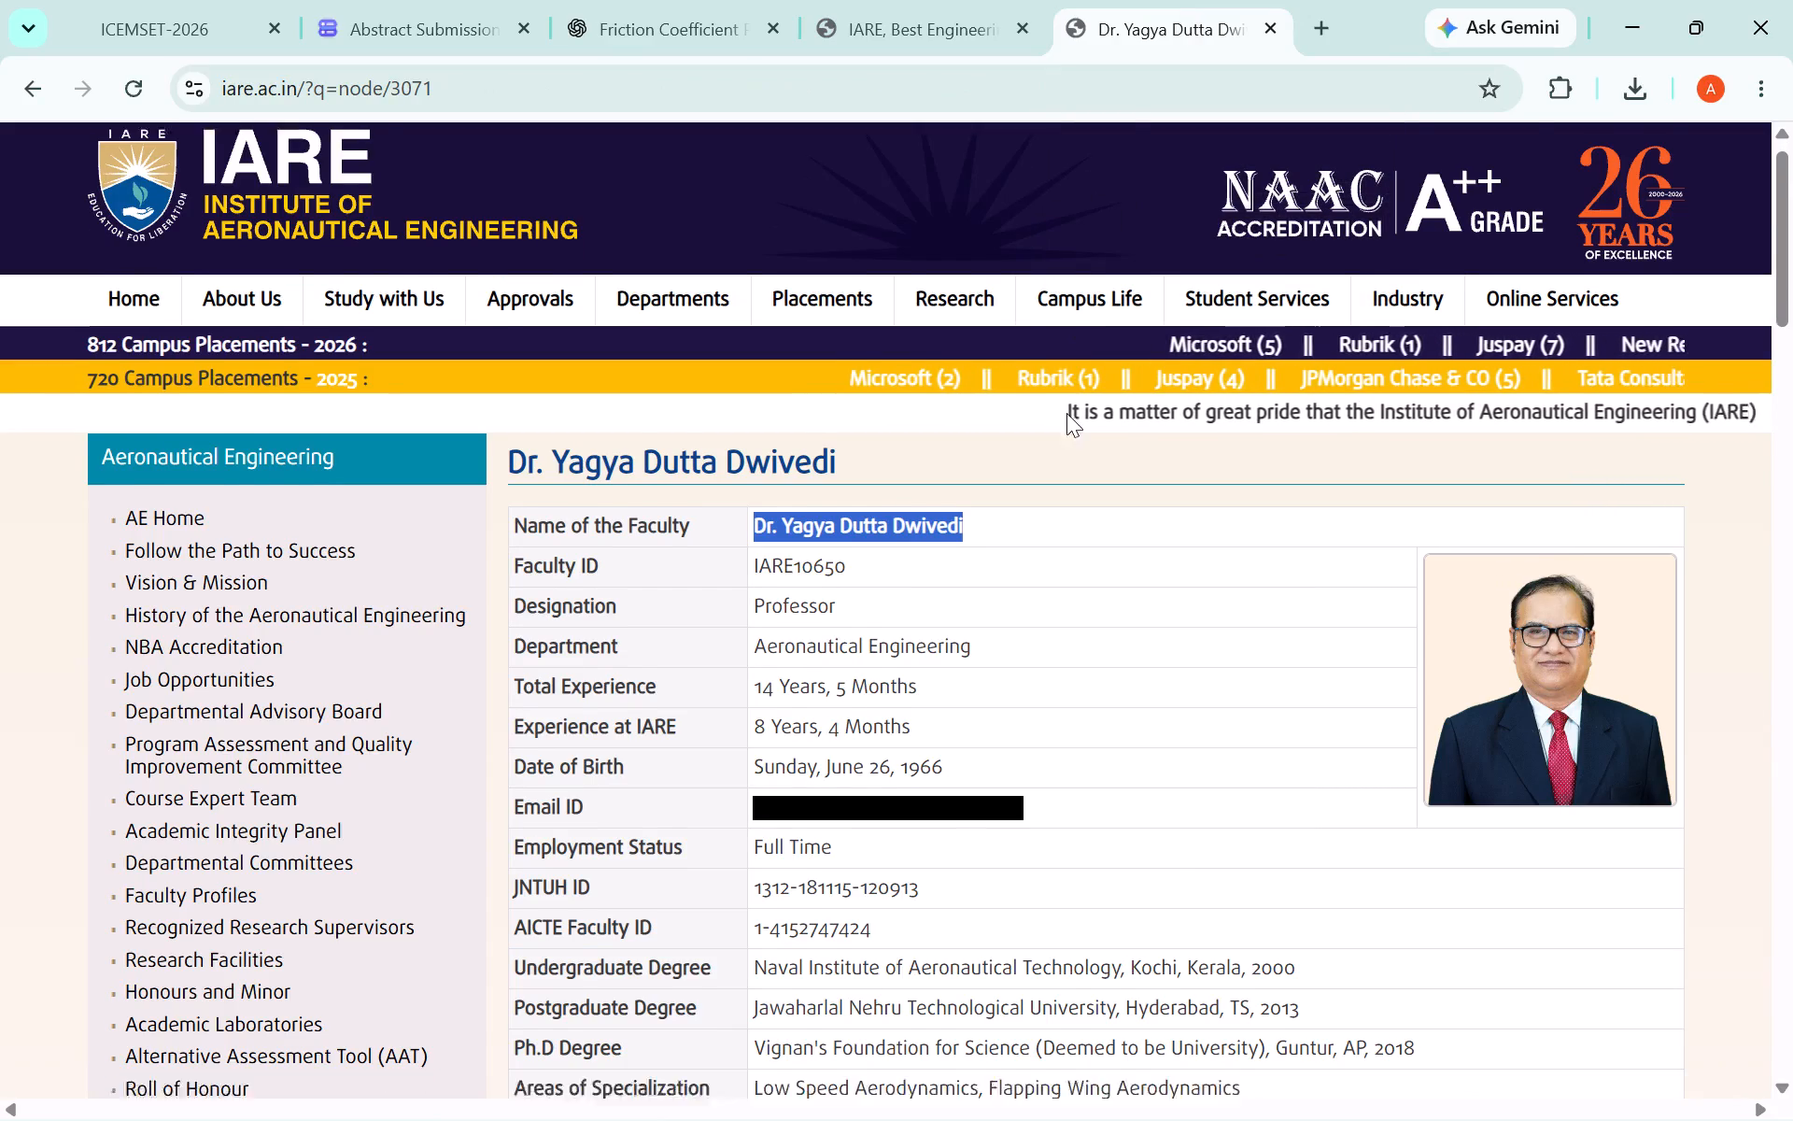
Copy the email ID from the professor's IARE faculty profile into the form's Corresponding Author's Email-id answer.
{"action": "scroll", "coordinate": [1066, 413], "scroll_direction": "down", "scroll_amount": 1}
{"action": "left_click_drag", "start_coordinate": [1047, 688], "coordinate": [953, 690]}
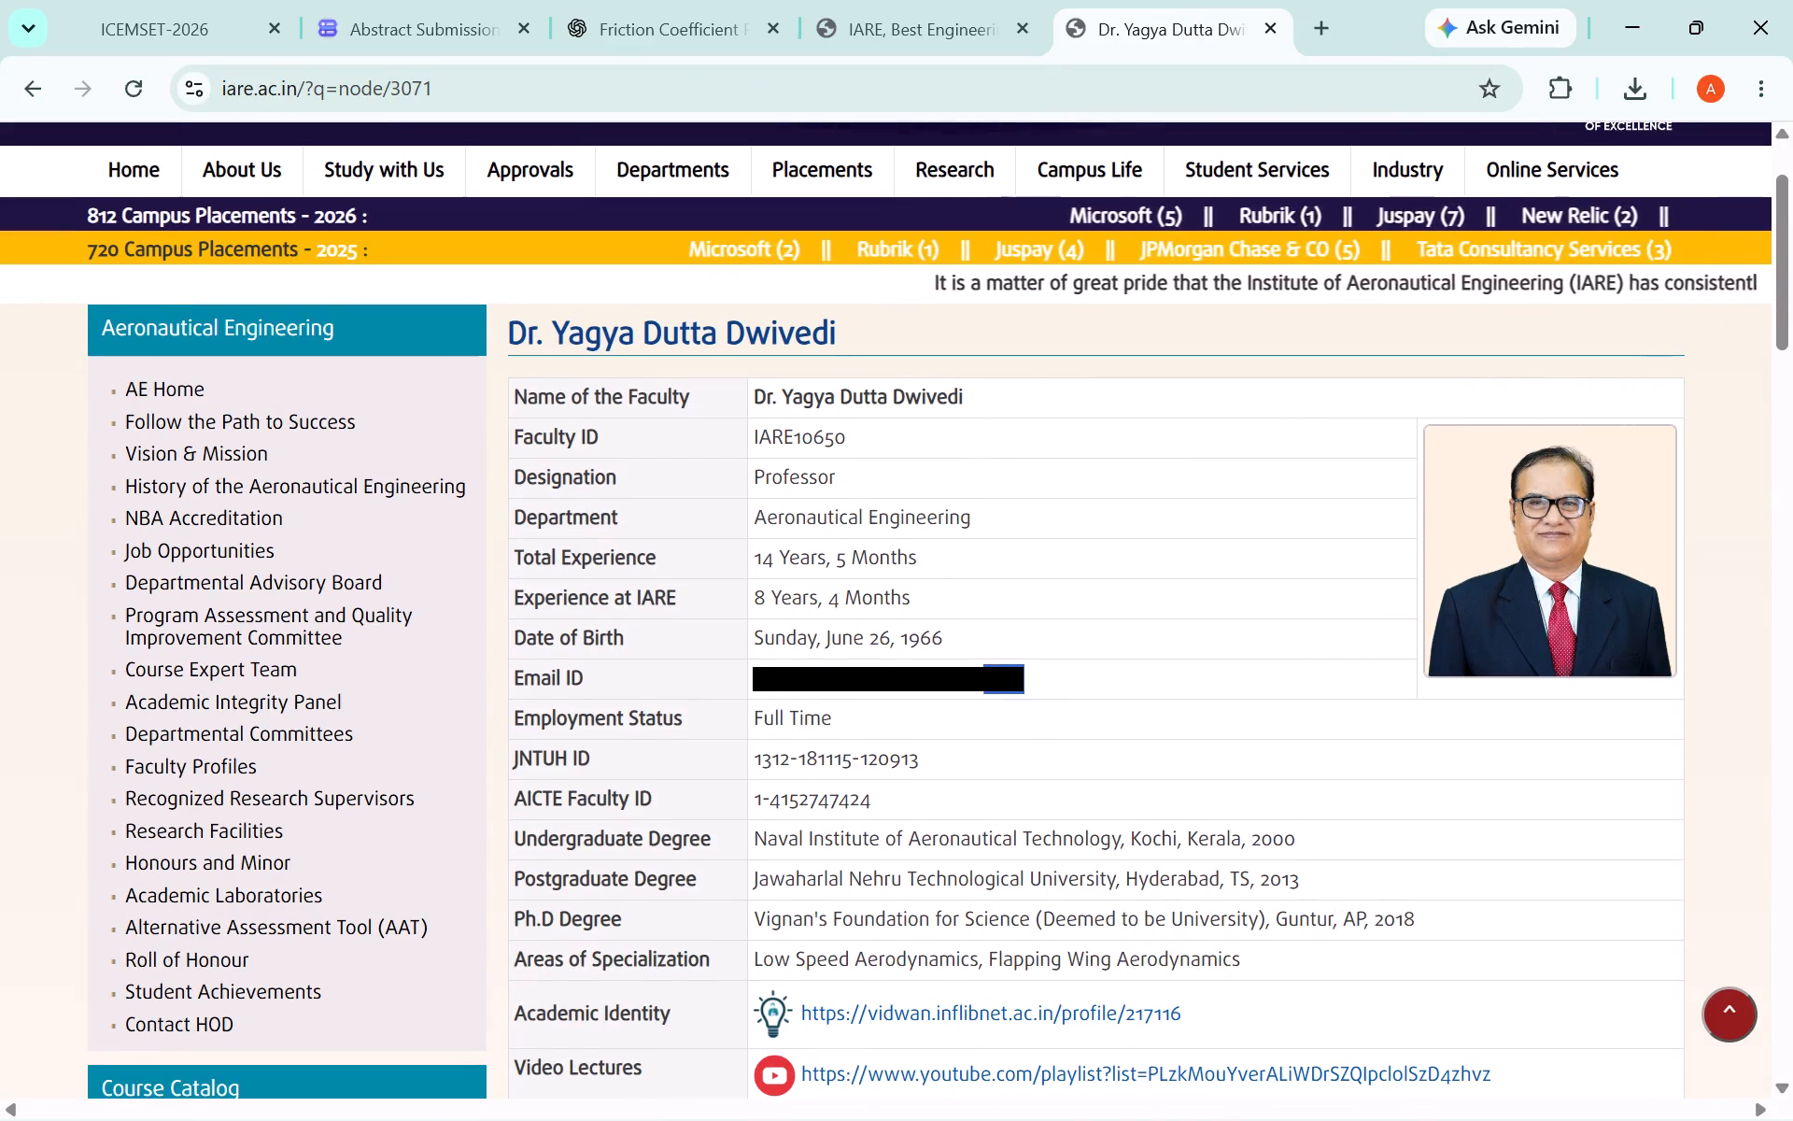
{"action": "left_click_drag", "start_coordinate": [953, 690], "coordinate": [733, 665]}
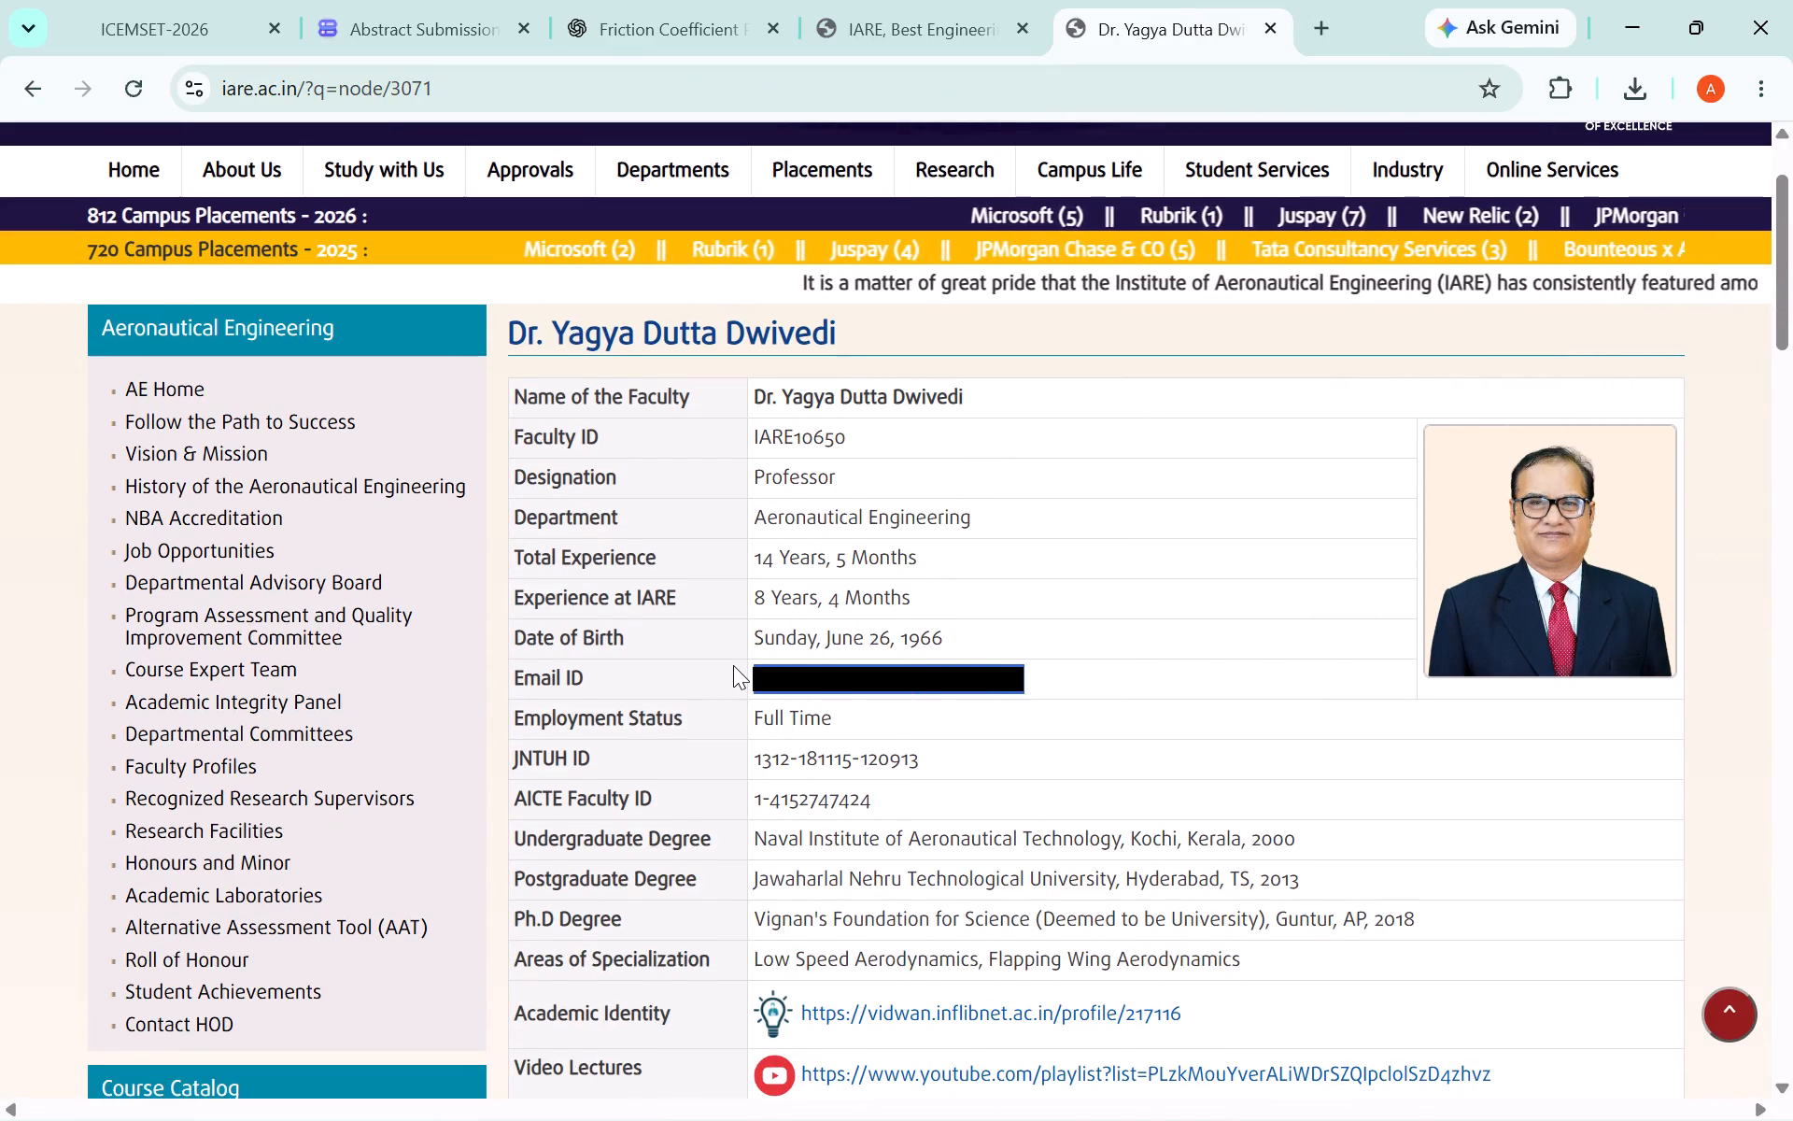
{"action": "key", "text": "ctrl+c"}
{"action": "key", "text": "ctrl+c"}
{"action": "left_click", "coordinate": [444, 0]}
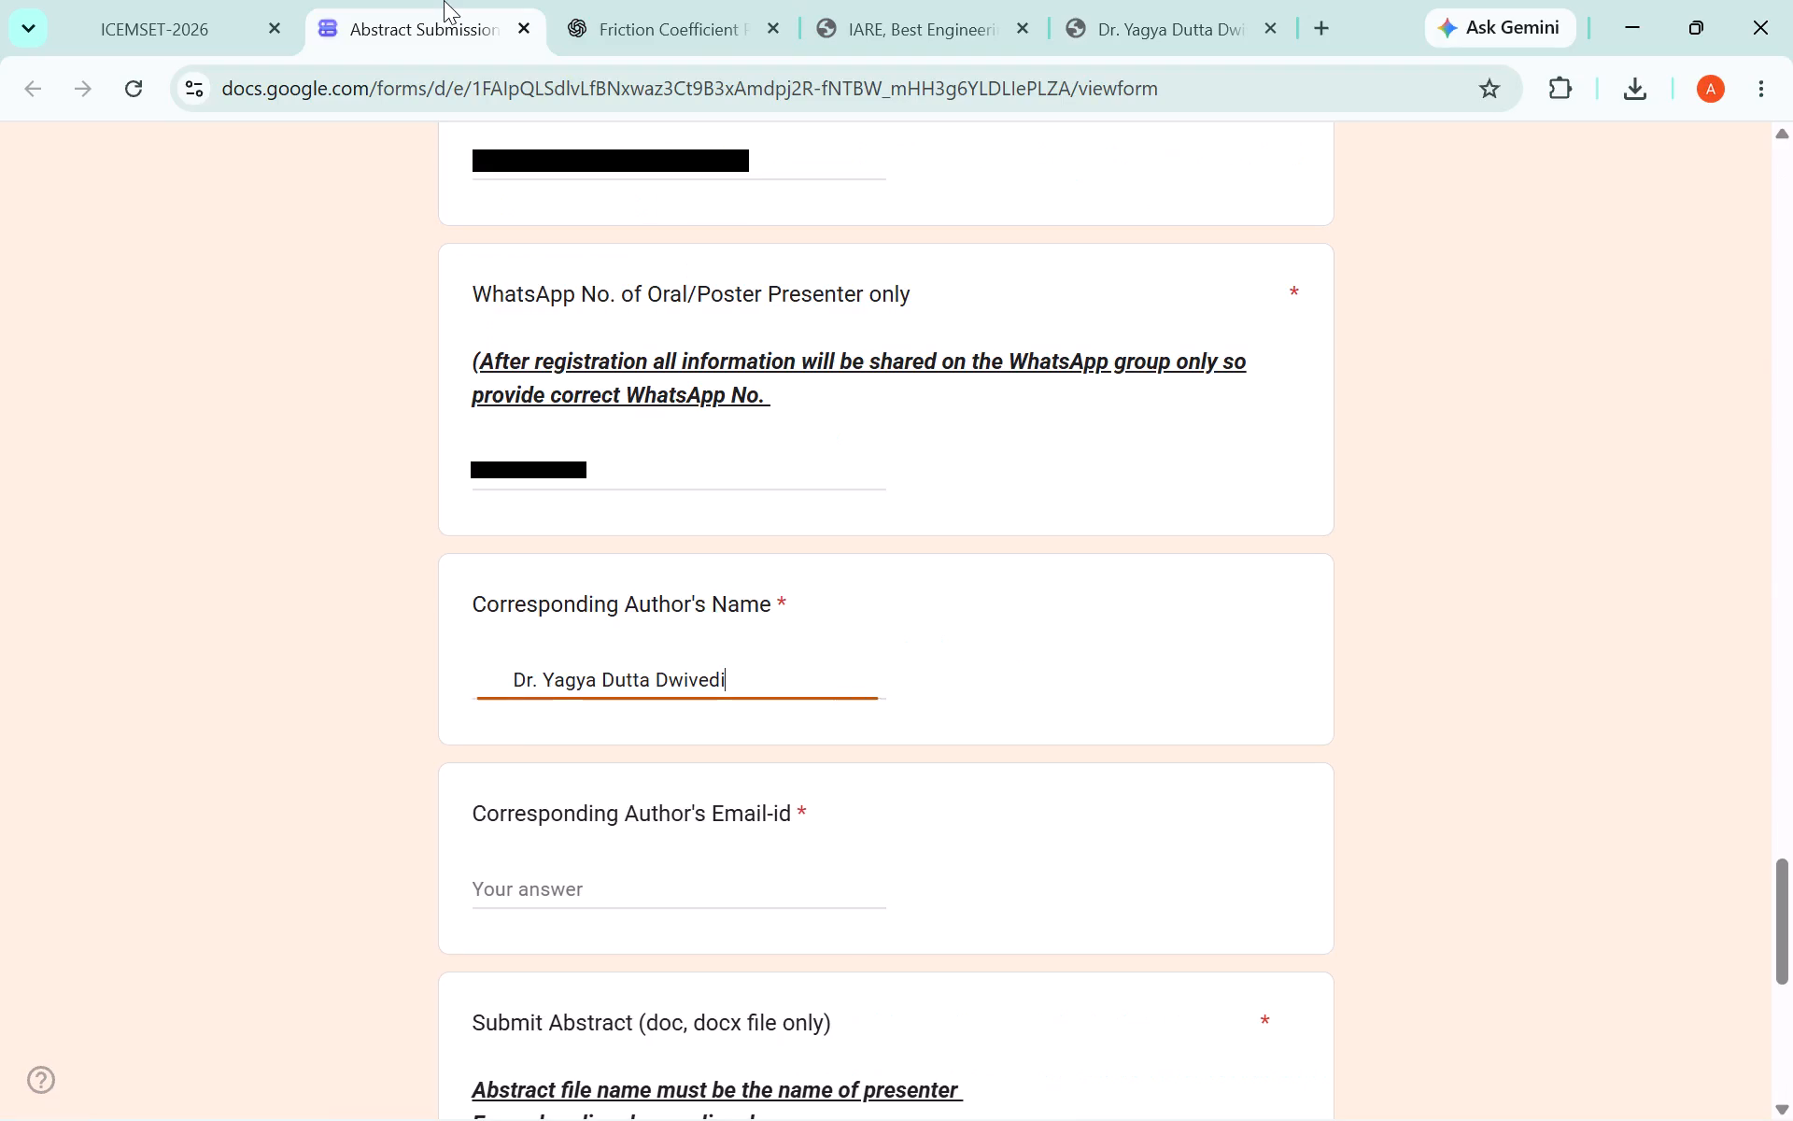
{"action": "left_click", "coordinate": [502, 885]}
{"action": "key", "text": "ctrl+v"}
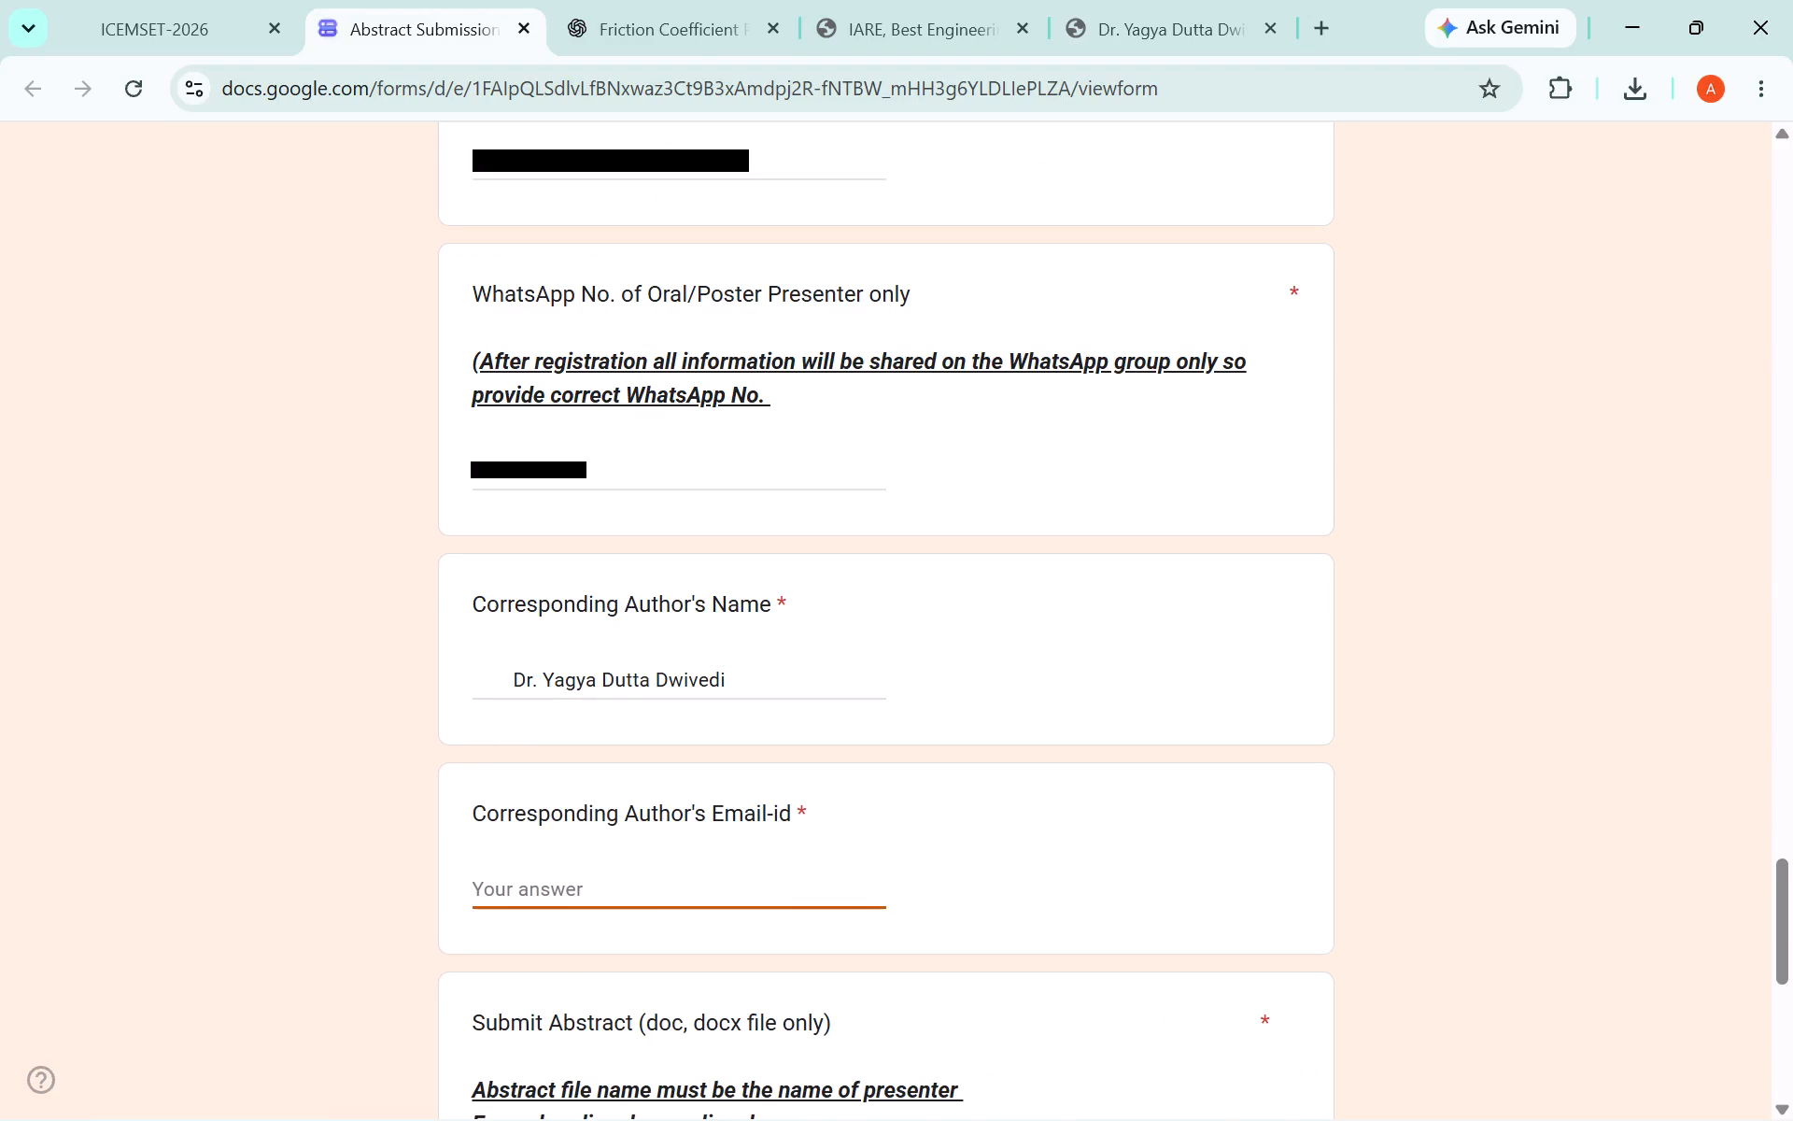
Upload the Word document edp_edited_37_54_16_with_15_references from Downloads as the Submit Abstract file.
{"action": "scroll", "coordinate": [502, 885], "scroll_direction": "down", "scroll_amount": 2}
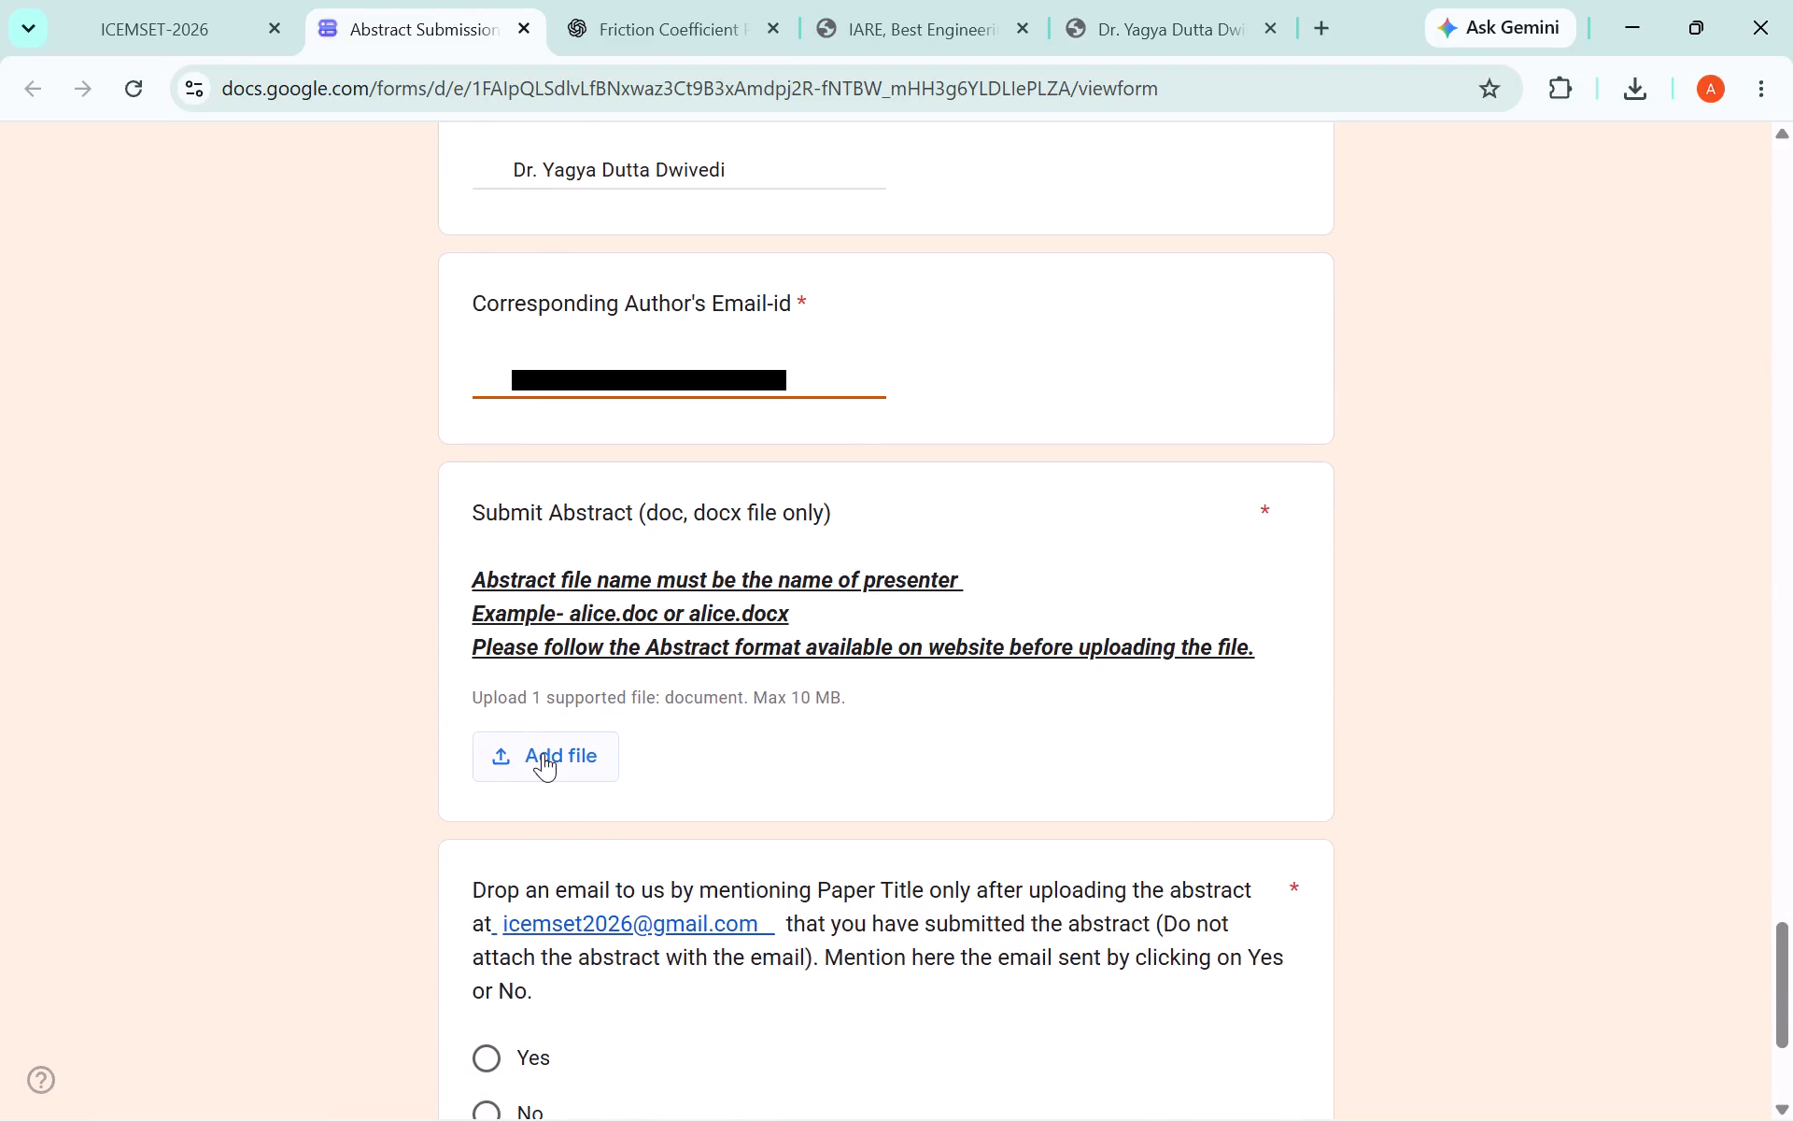
{"action": "left_click", "coordinate": [543, 753]}
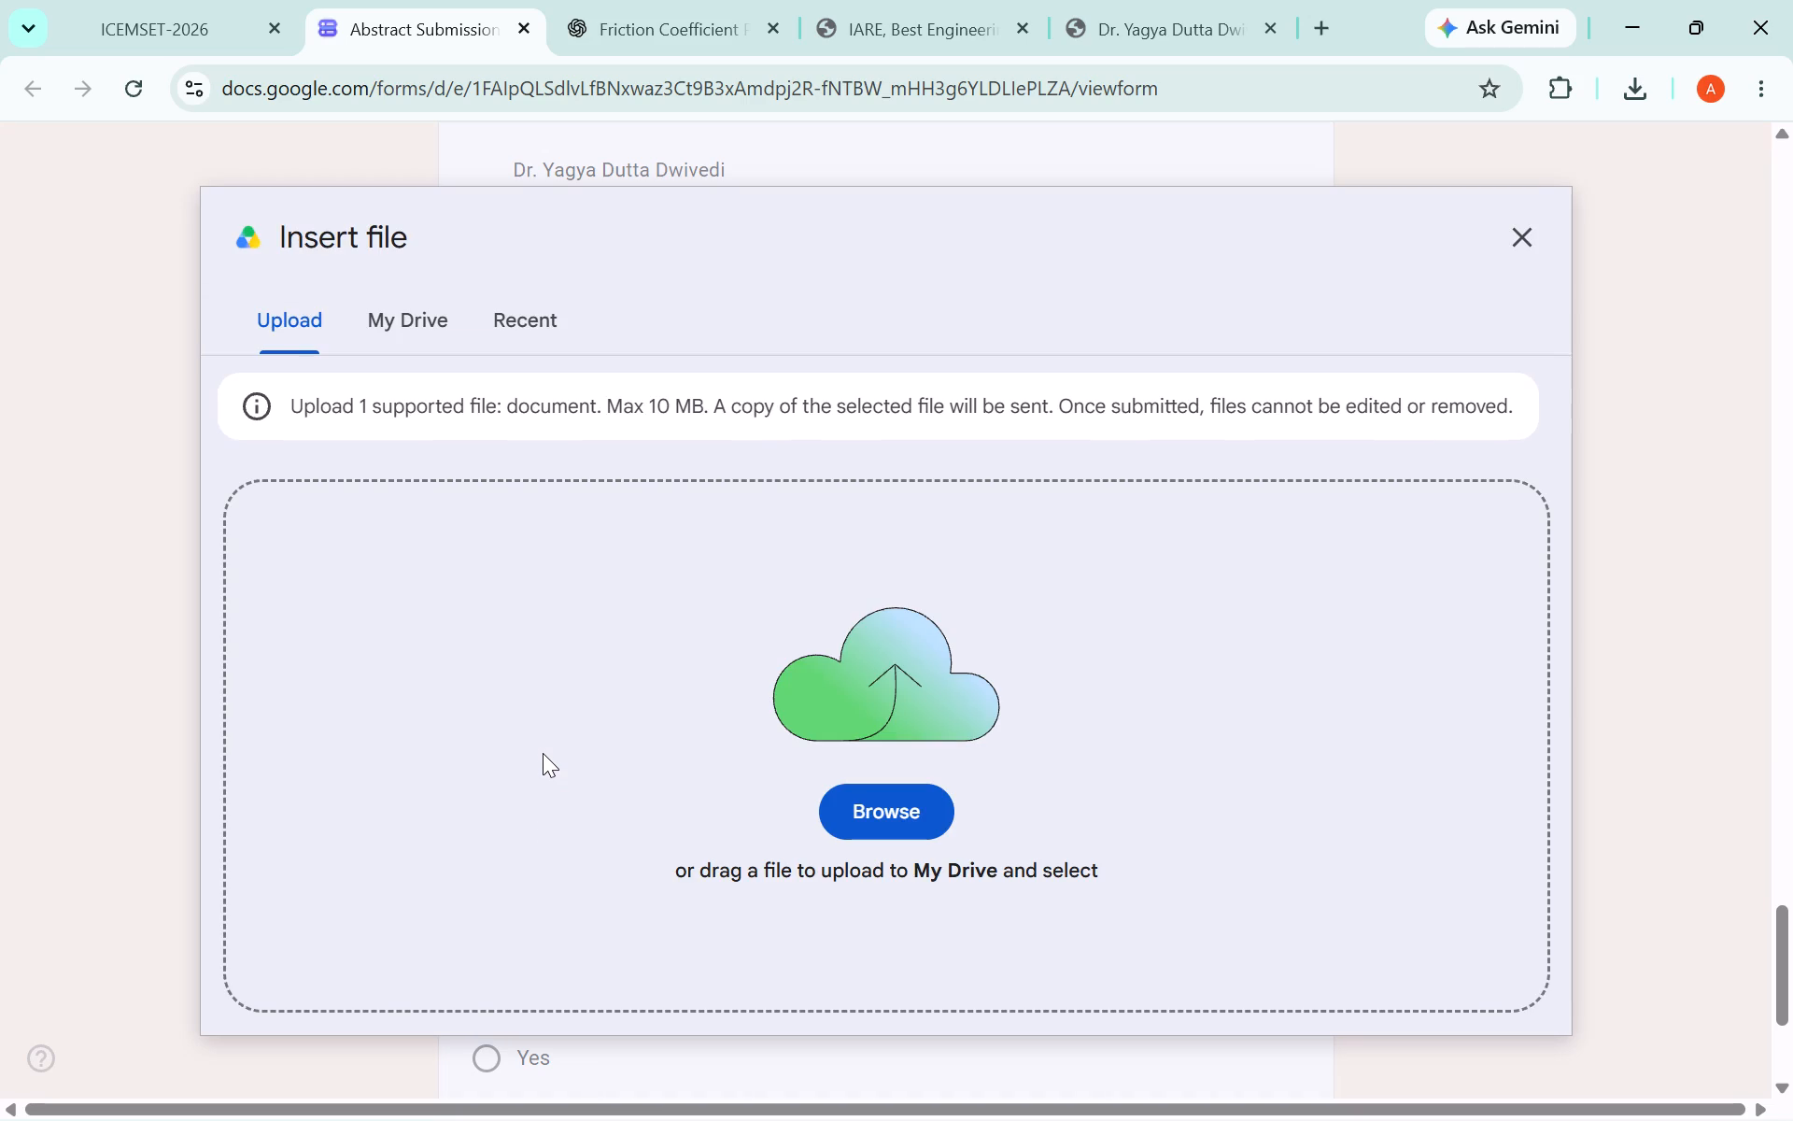
{"action": "left_click", "coordinate": [877, 817]}
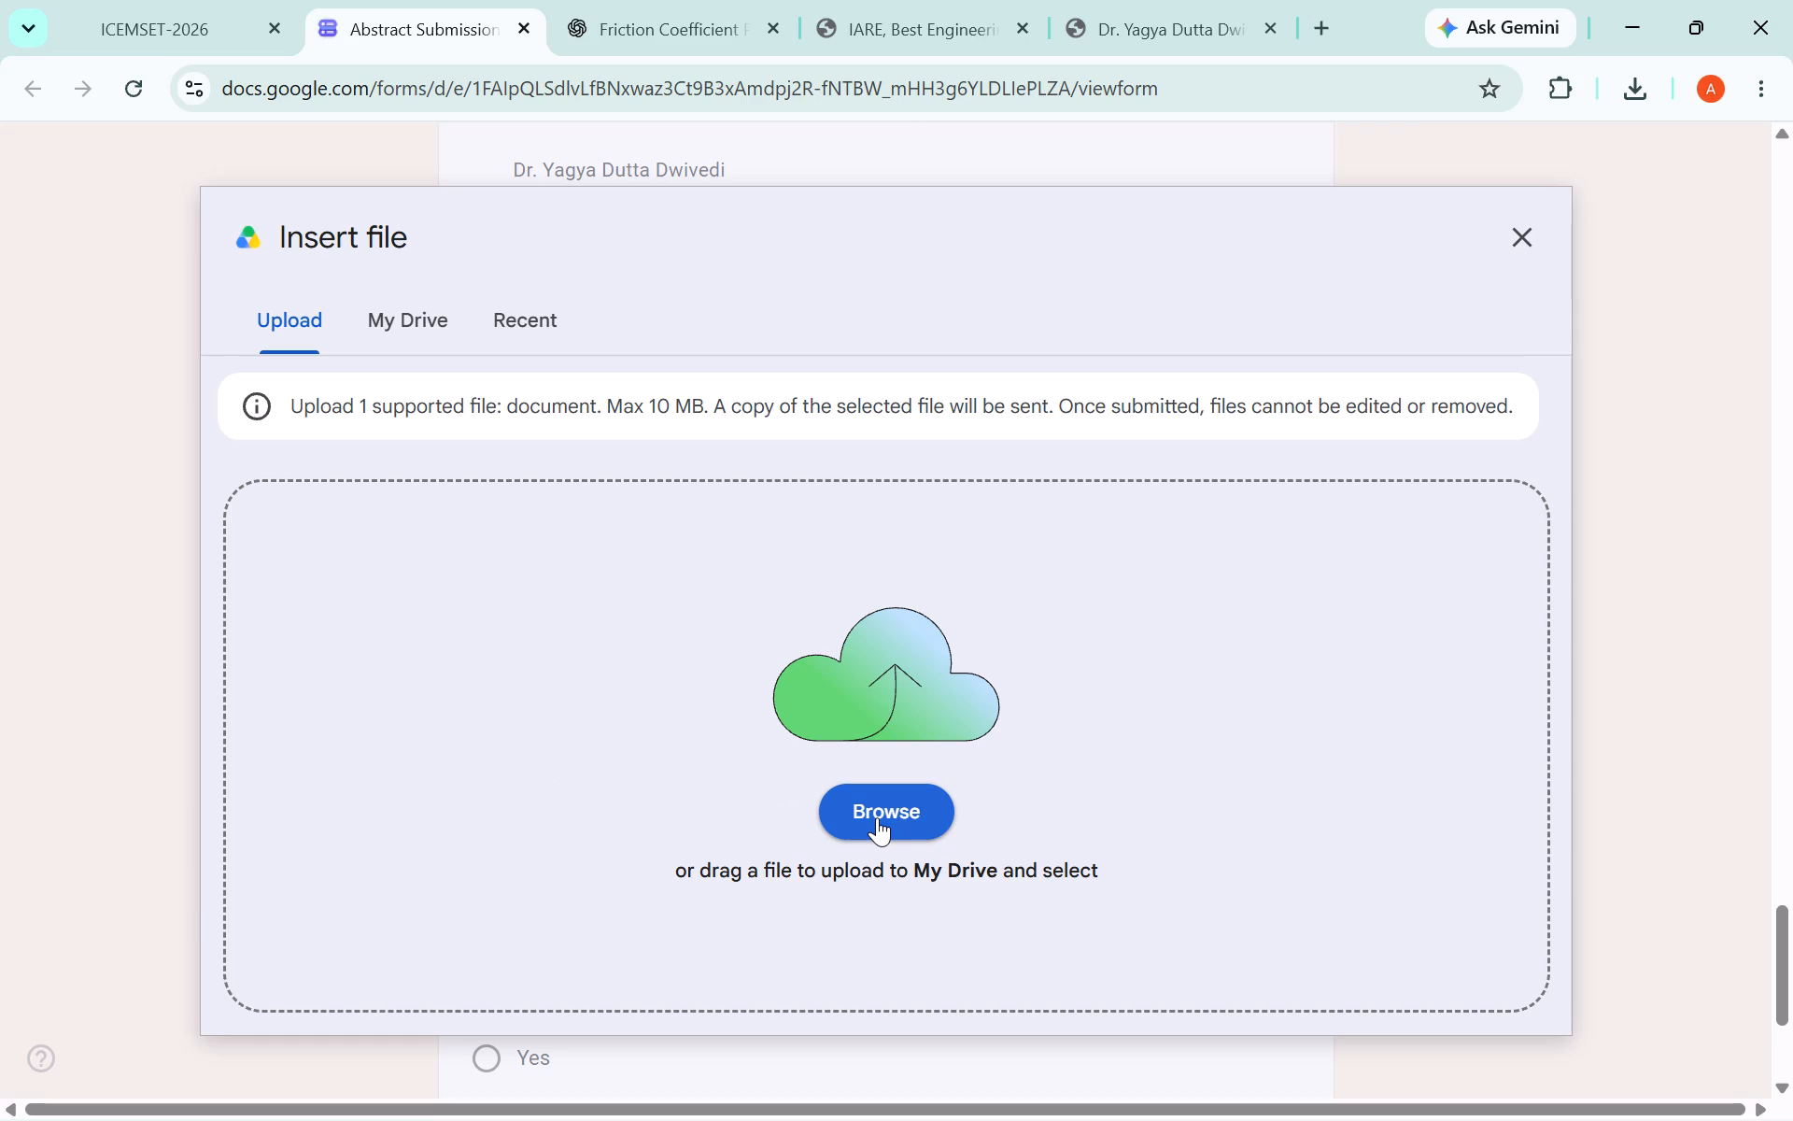
{"action": "left_click", "coordinate": [877, 817]}
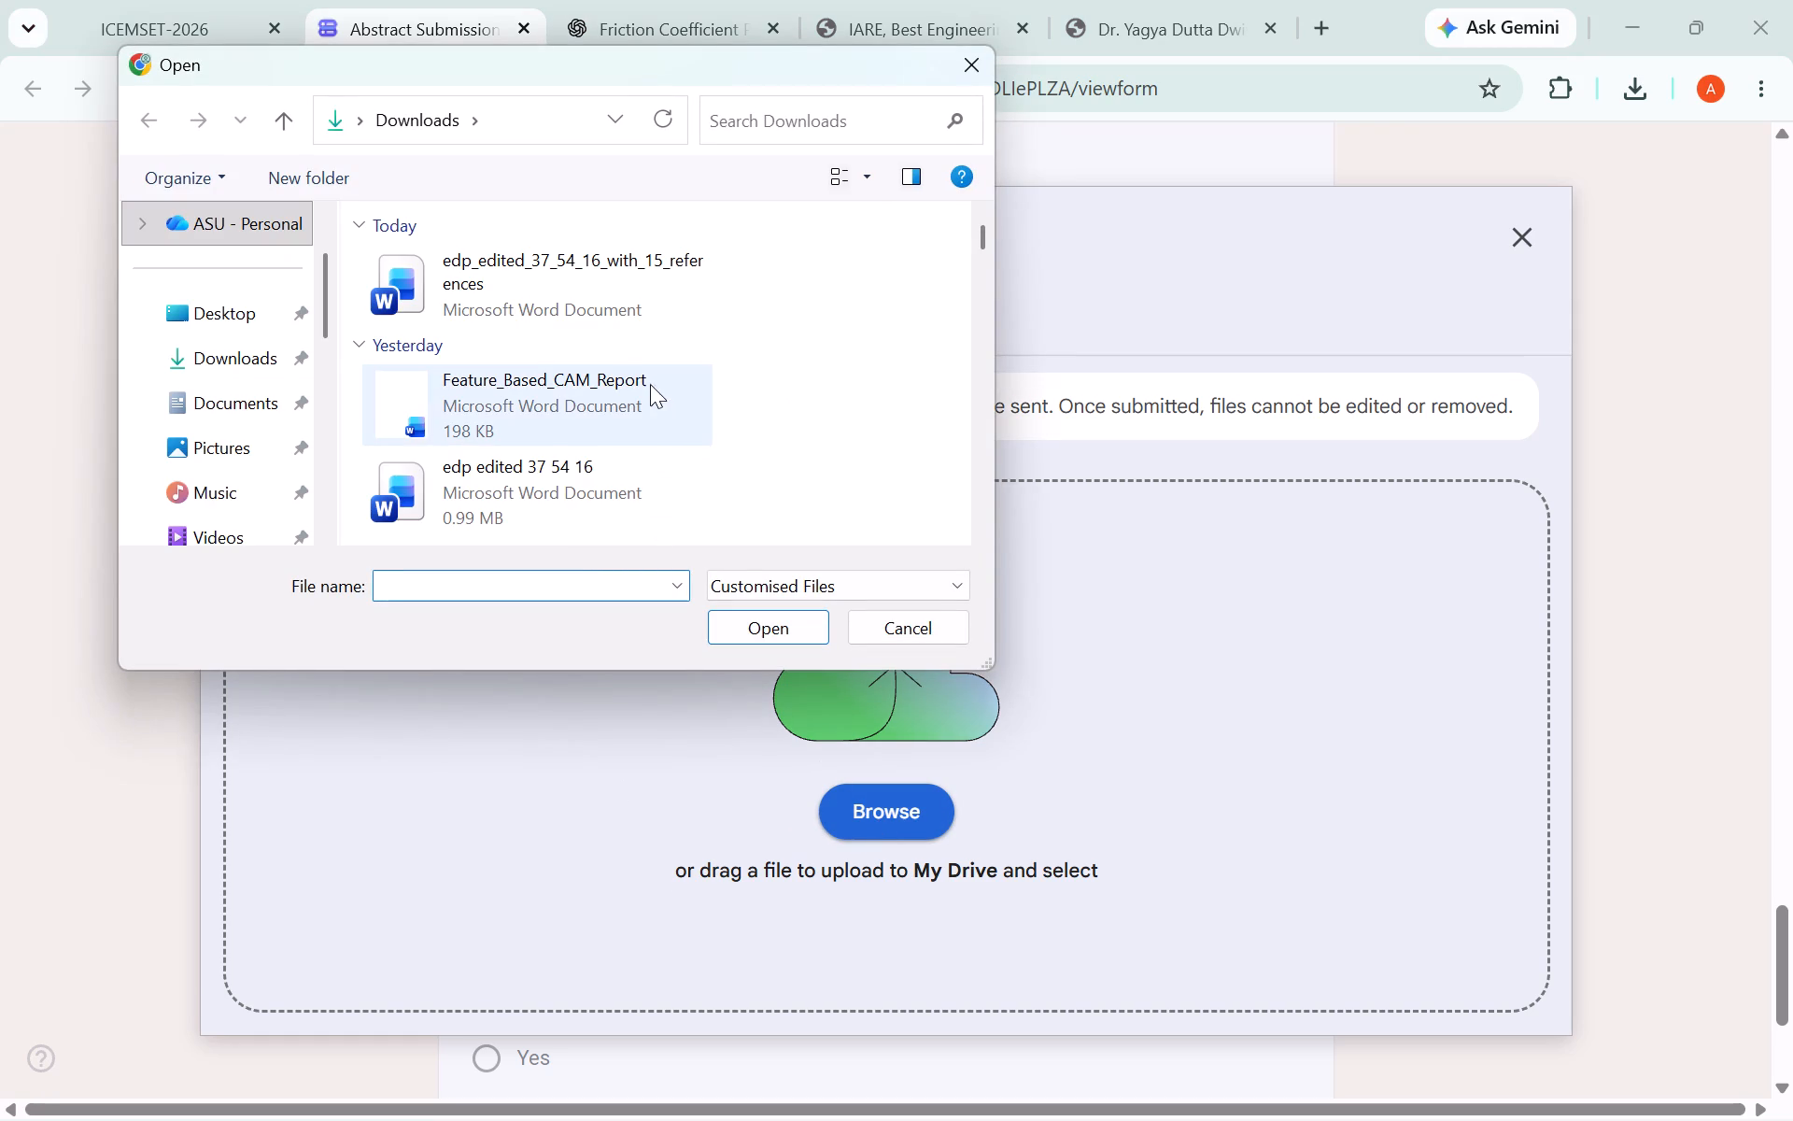
{"action": "left_click", "coordinate": [644, 292]}
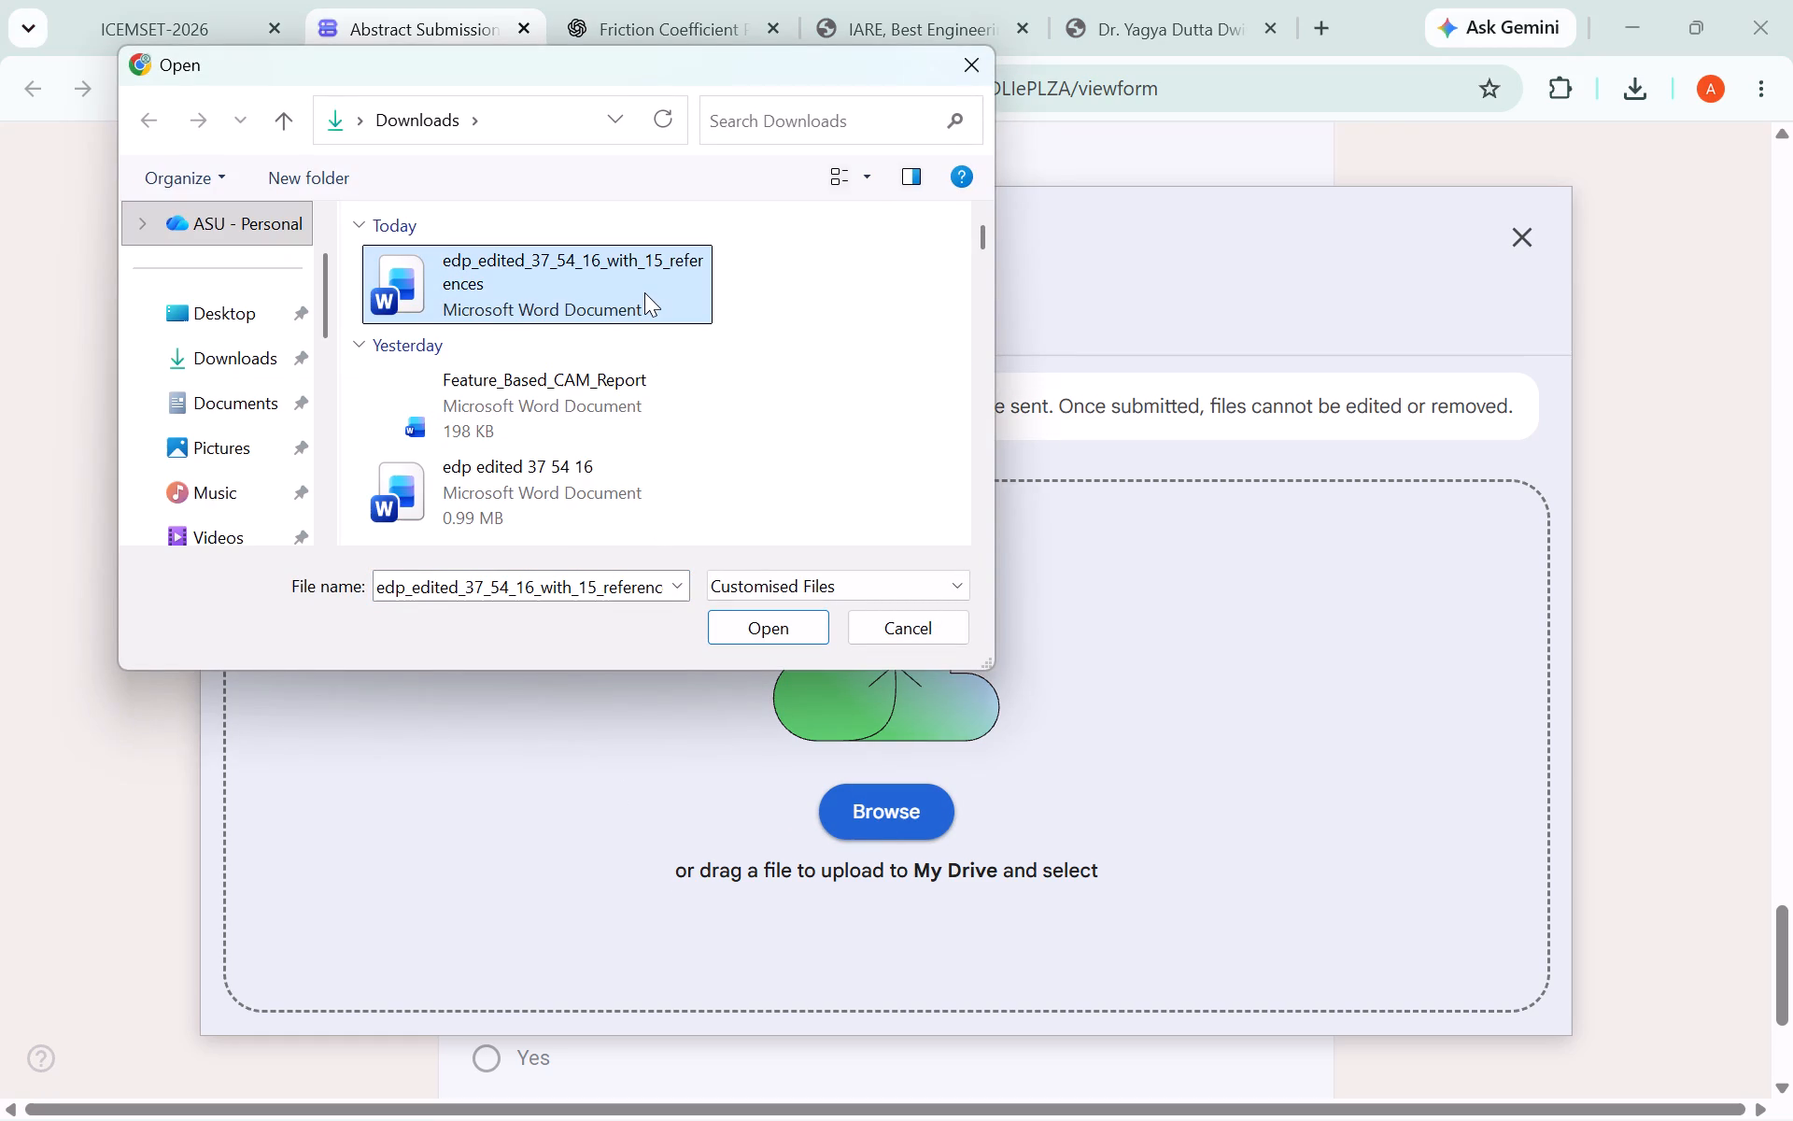
{"action": "left_click", "coordinate": [745, 631]}
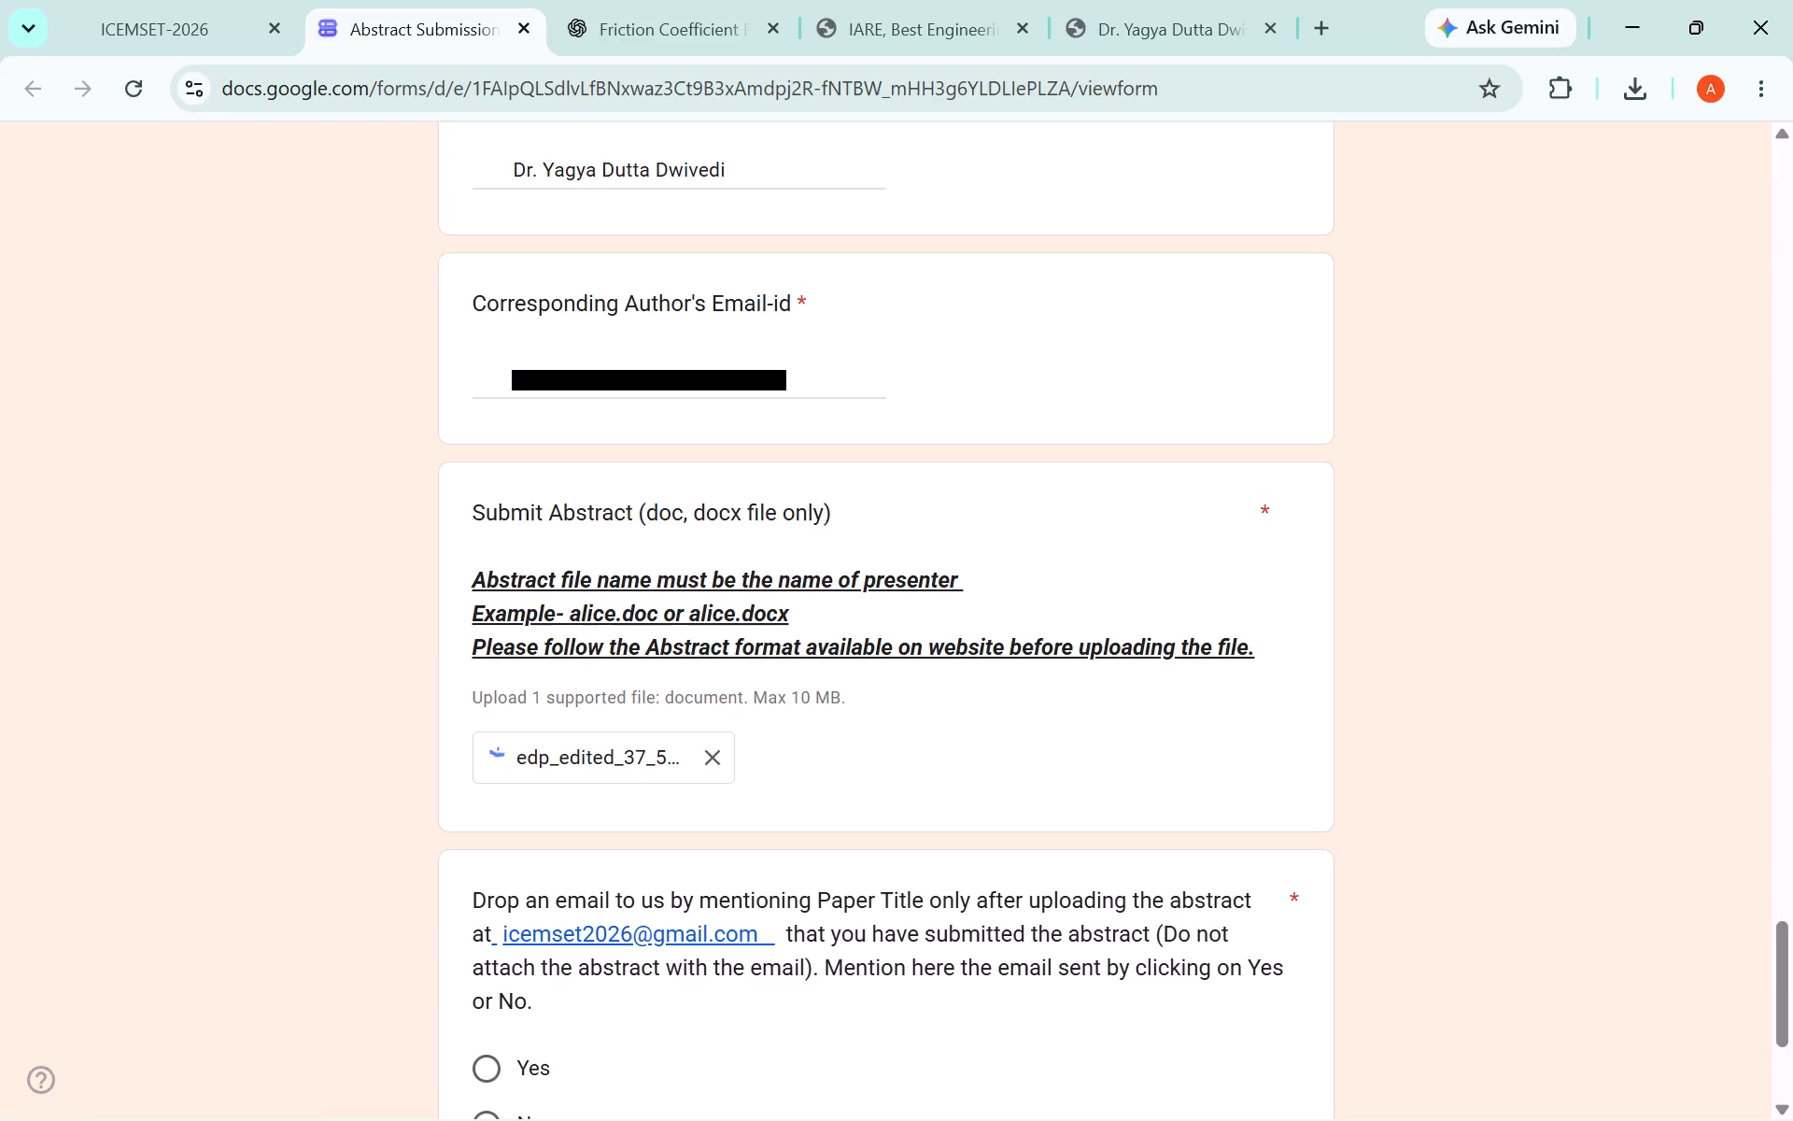
Answer Yes to the question about emailing the paper title and submit the abstract form.
{"action": "scroll", "coordinate": [640, 997], "scroll_direction": "down", "scroll_amount": 2}
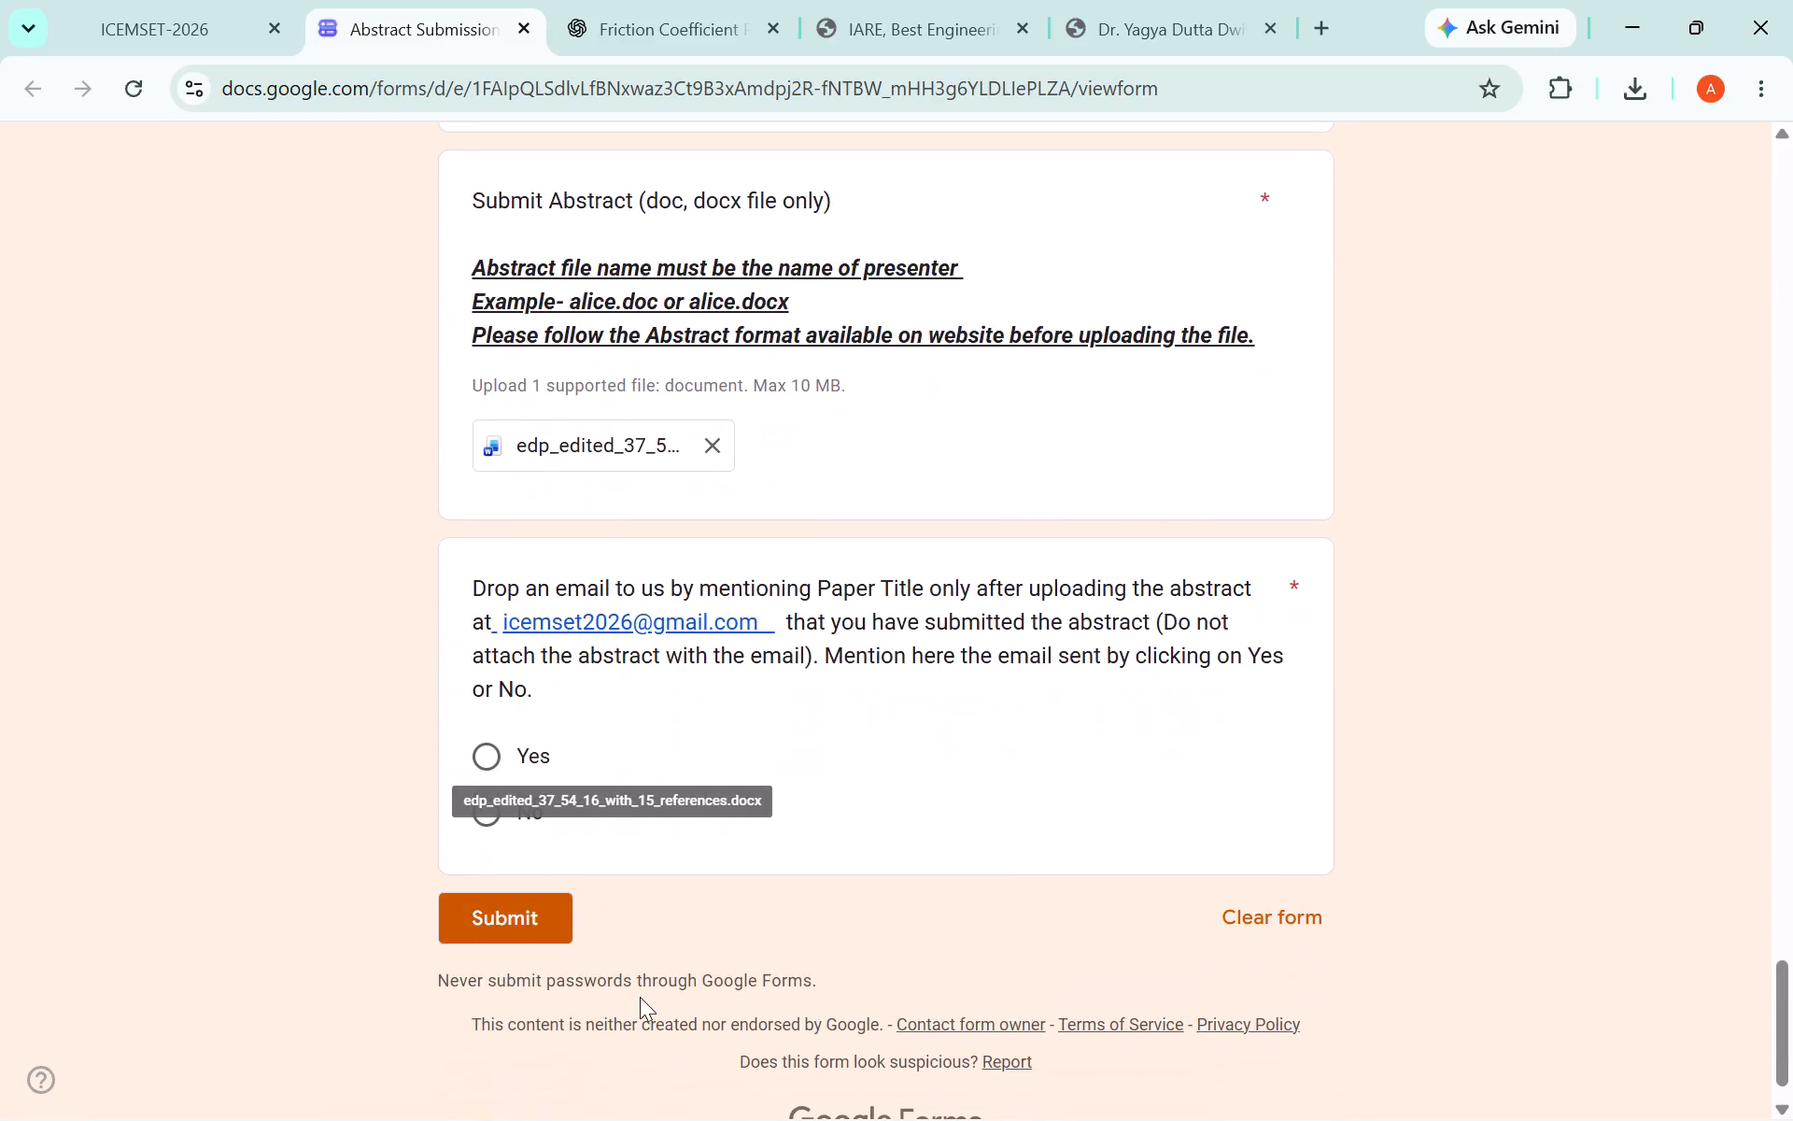
{"action": "scroll", "coordinate": [640, 997], "scroll_direction": "down", "scroll_amount": 1}
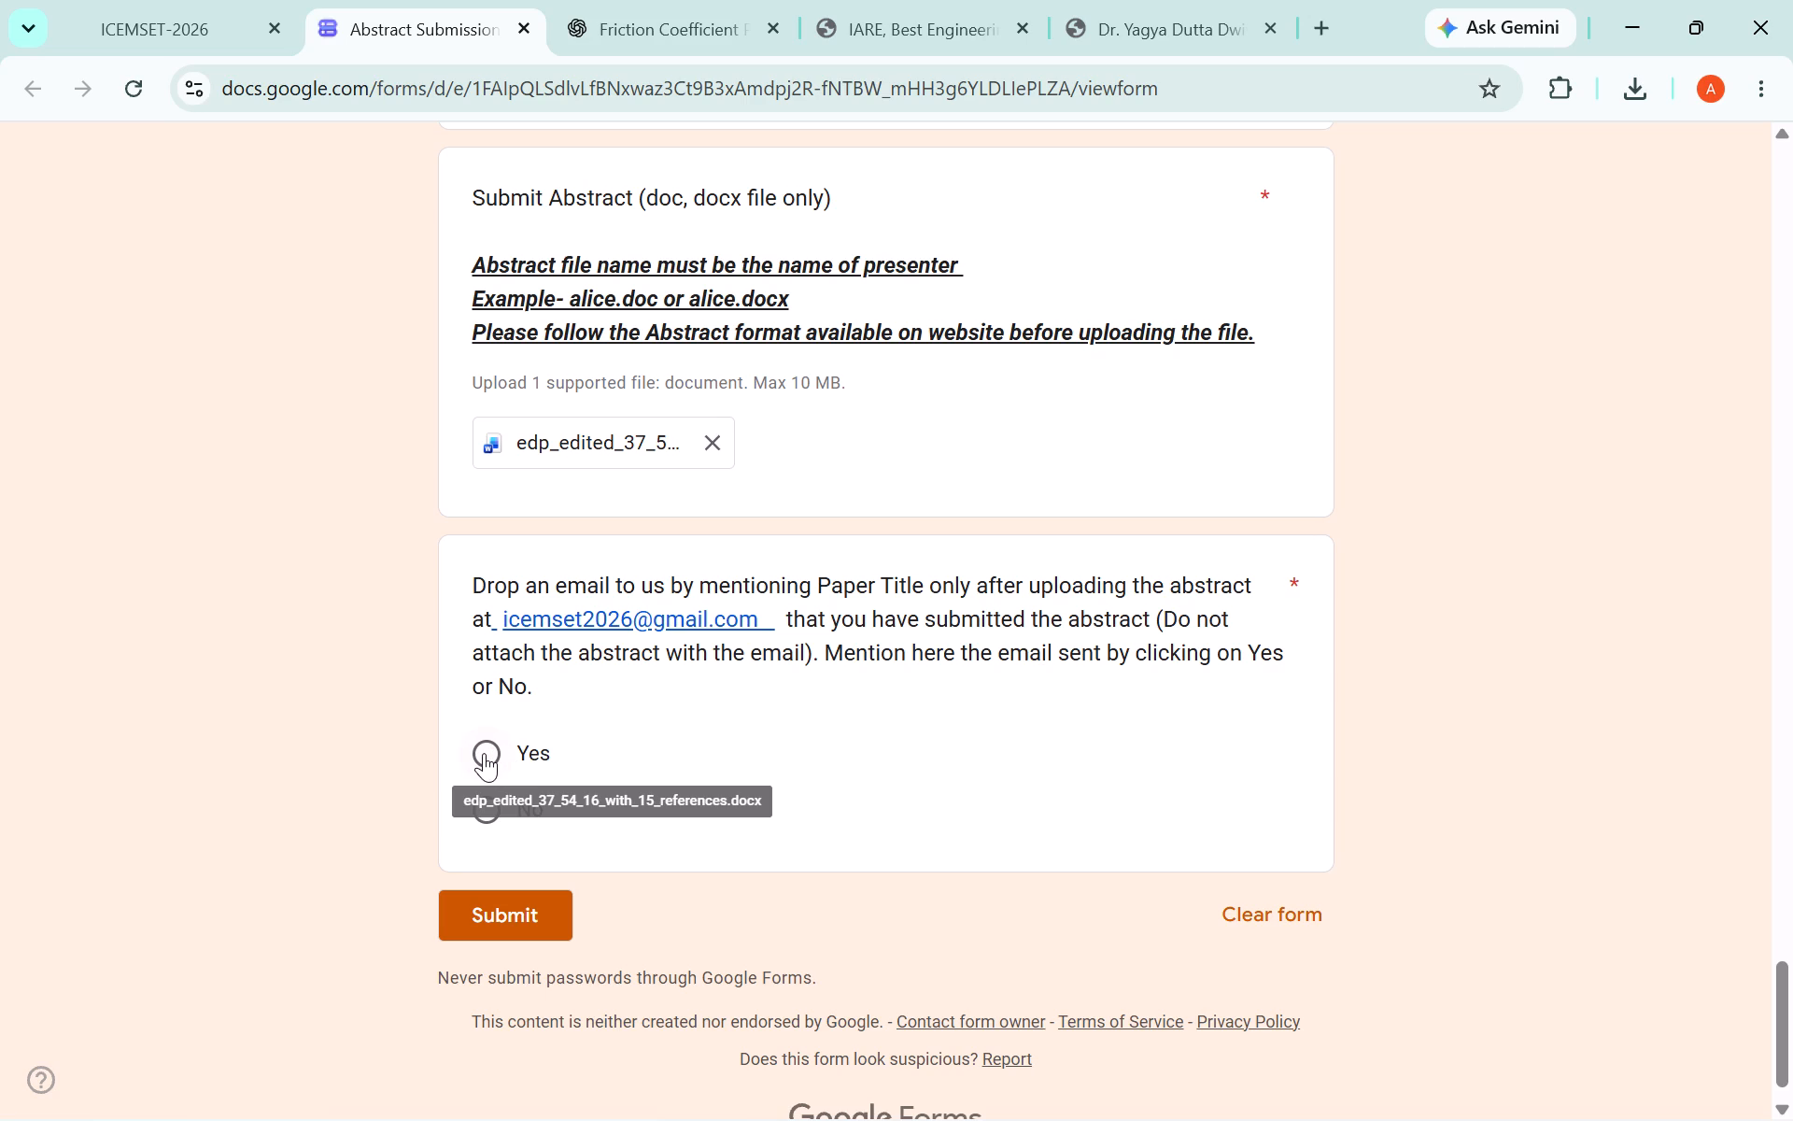
{"action": "left_click", "coordinate": [484, 753]}
{"action": "left_click", "coordinate": [495, 917]}
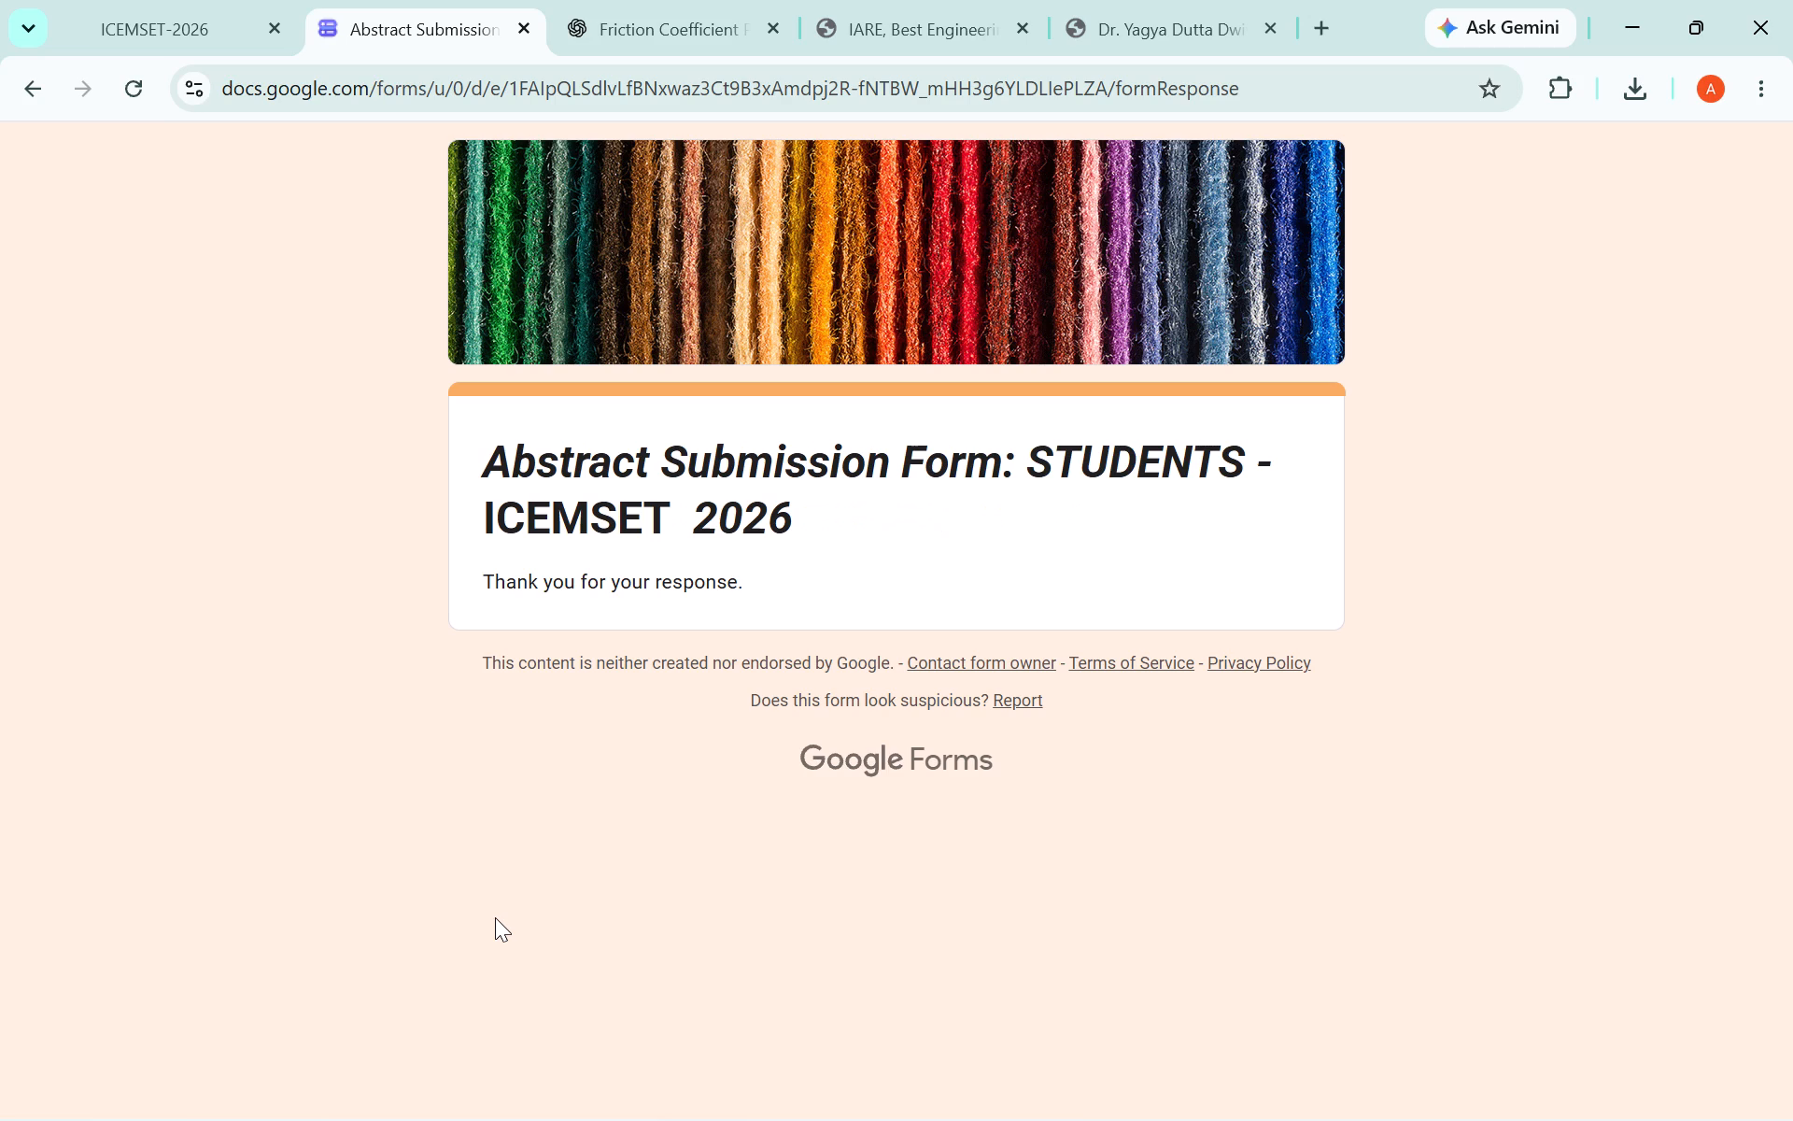
Capture a screenshot of nearly the whole screen showing the form's submission confirmation page.
{"action": "key", "text": "shift+super+s"}
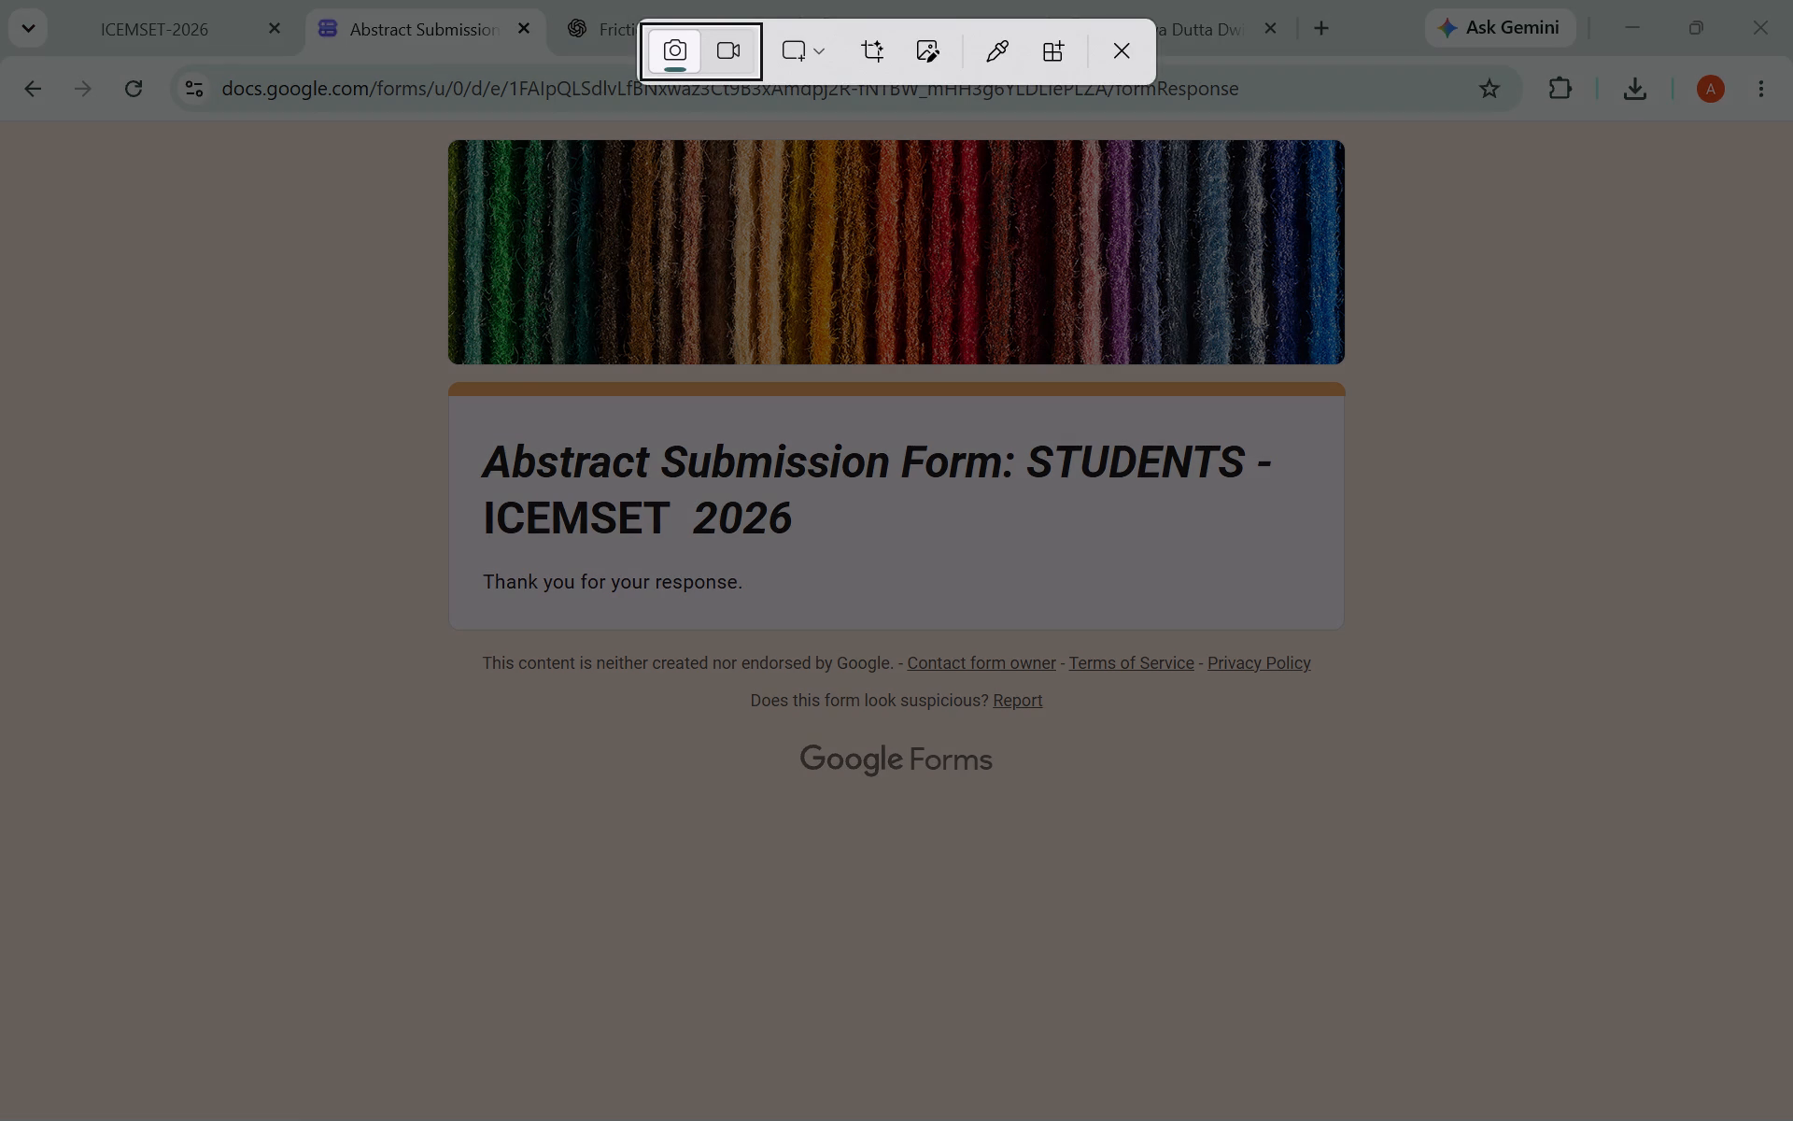
{"action": "left_click_drag", "start_coordinate": [13, 8], "coordinate": [1792, 1120]}
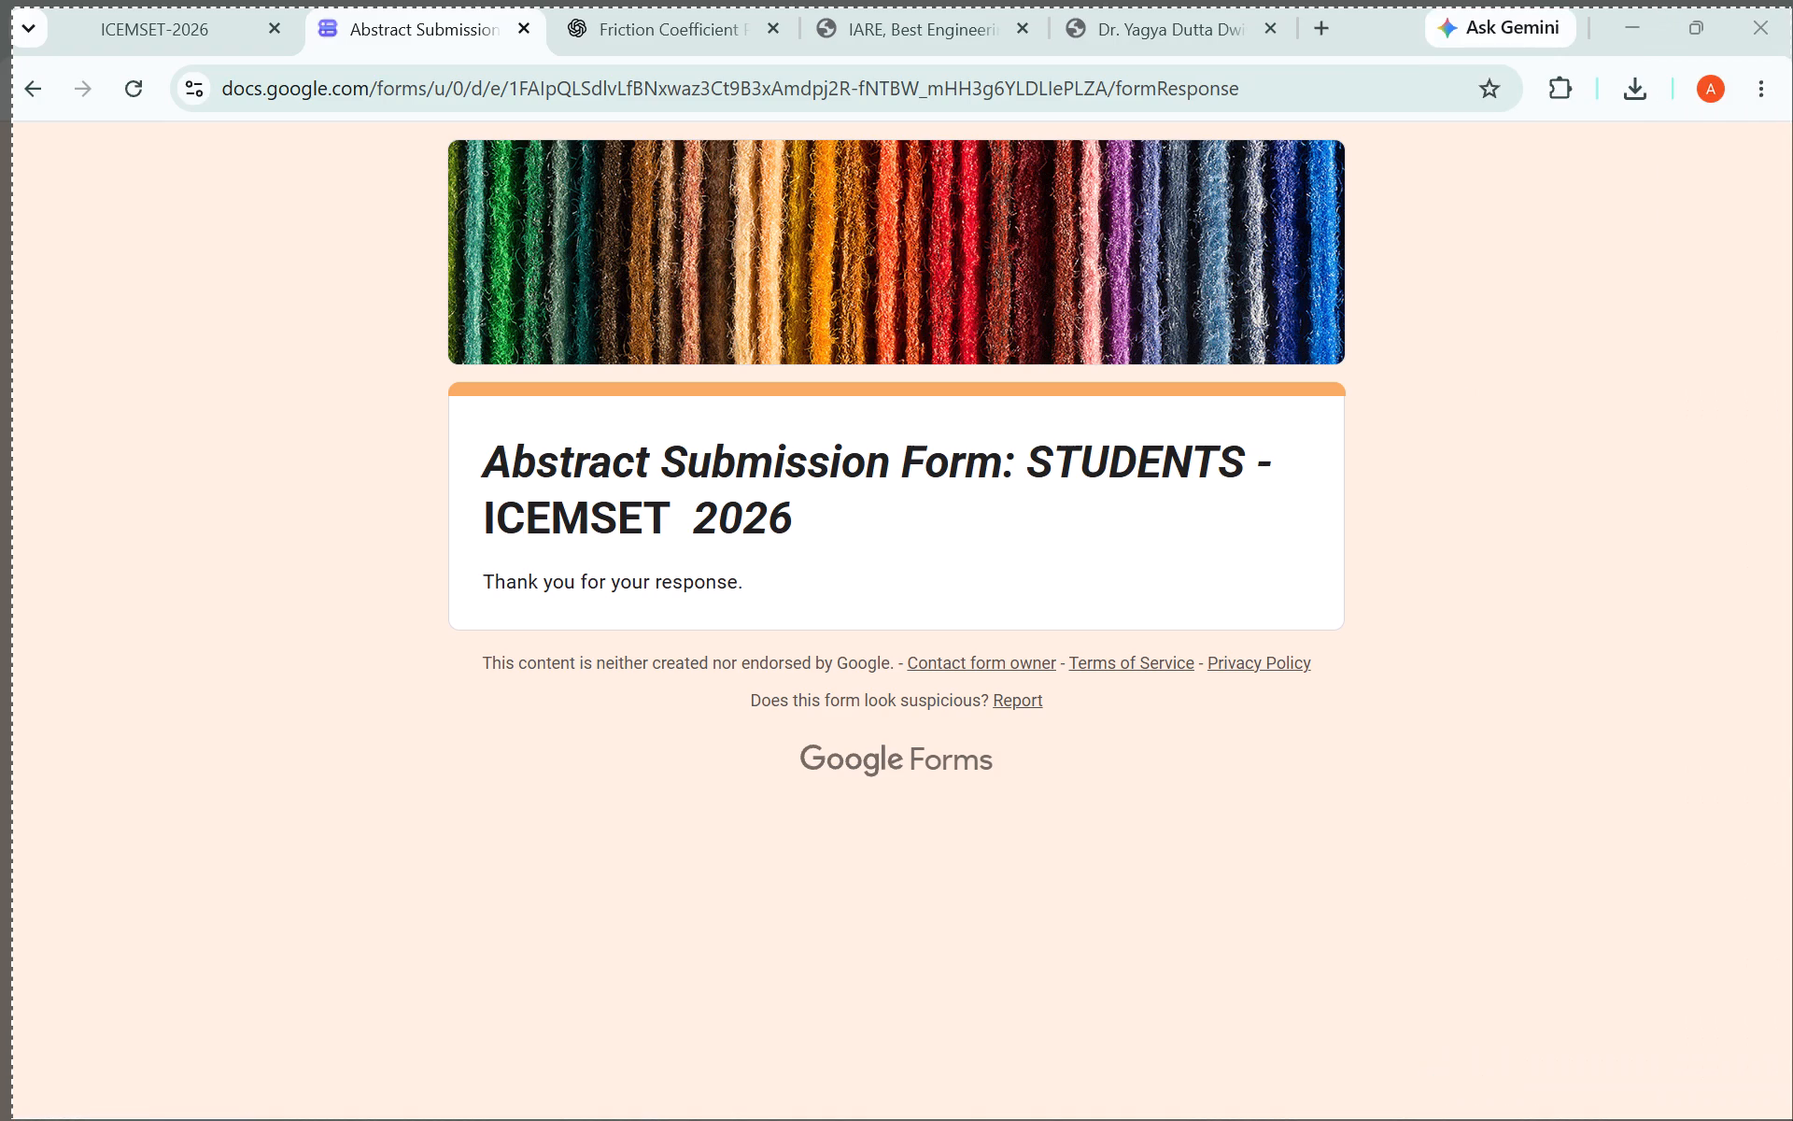
{"action": "left_click_drag", "start_coordinate": [1792, 1120], "coordinate": [1792, 1116]}
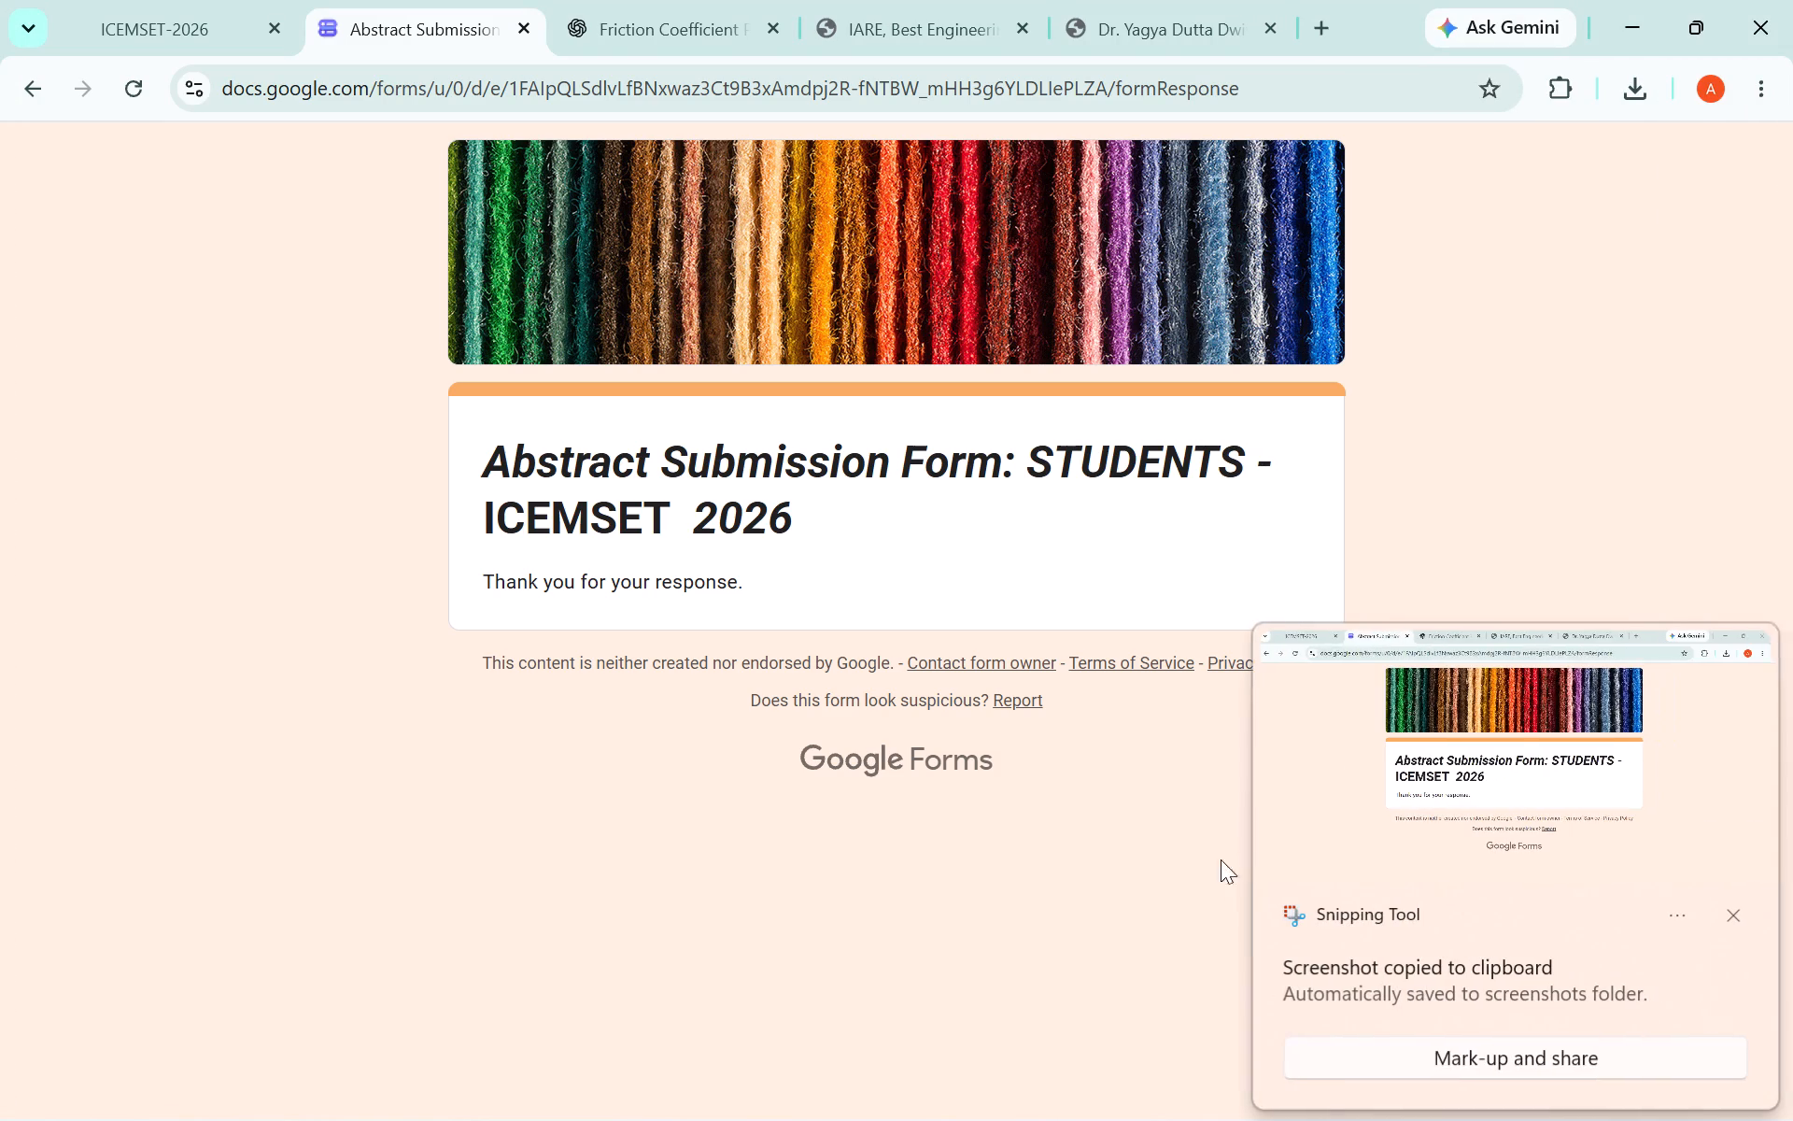
Reload the ICEMSET-2026 student abstract submission form as a blank form and start the Title of the Abstract answer.
{"action": "left_click", "coordinate": [129, 99]}
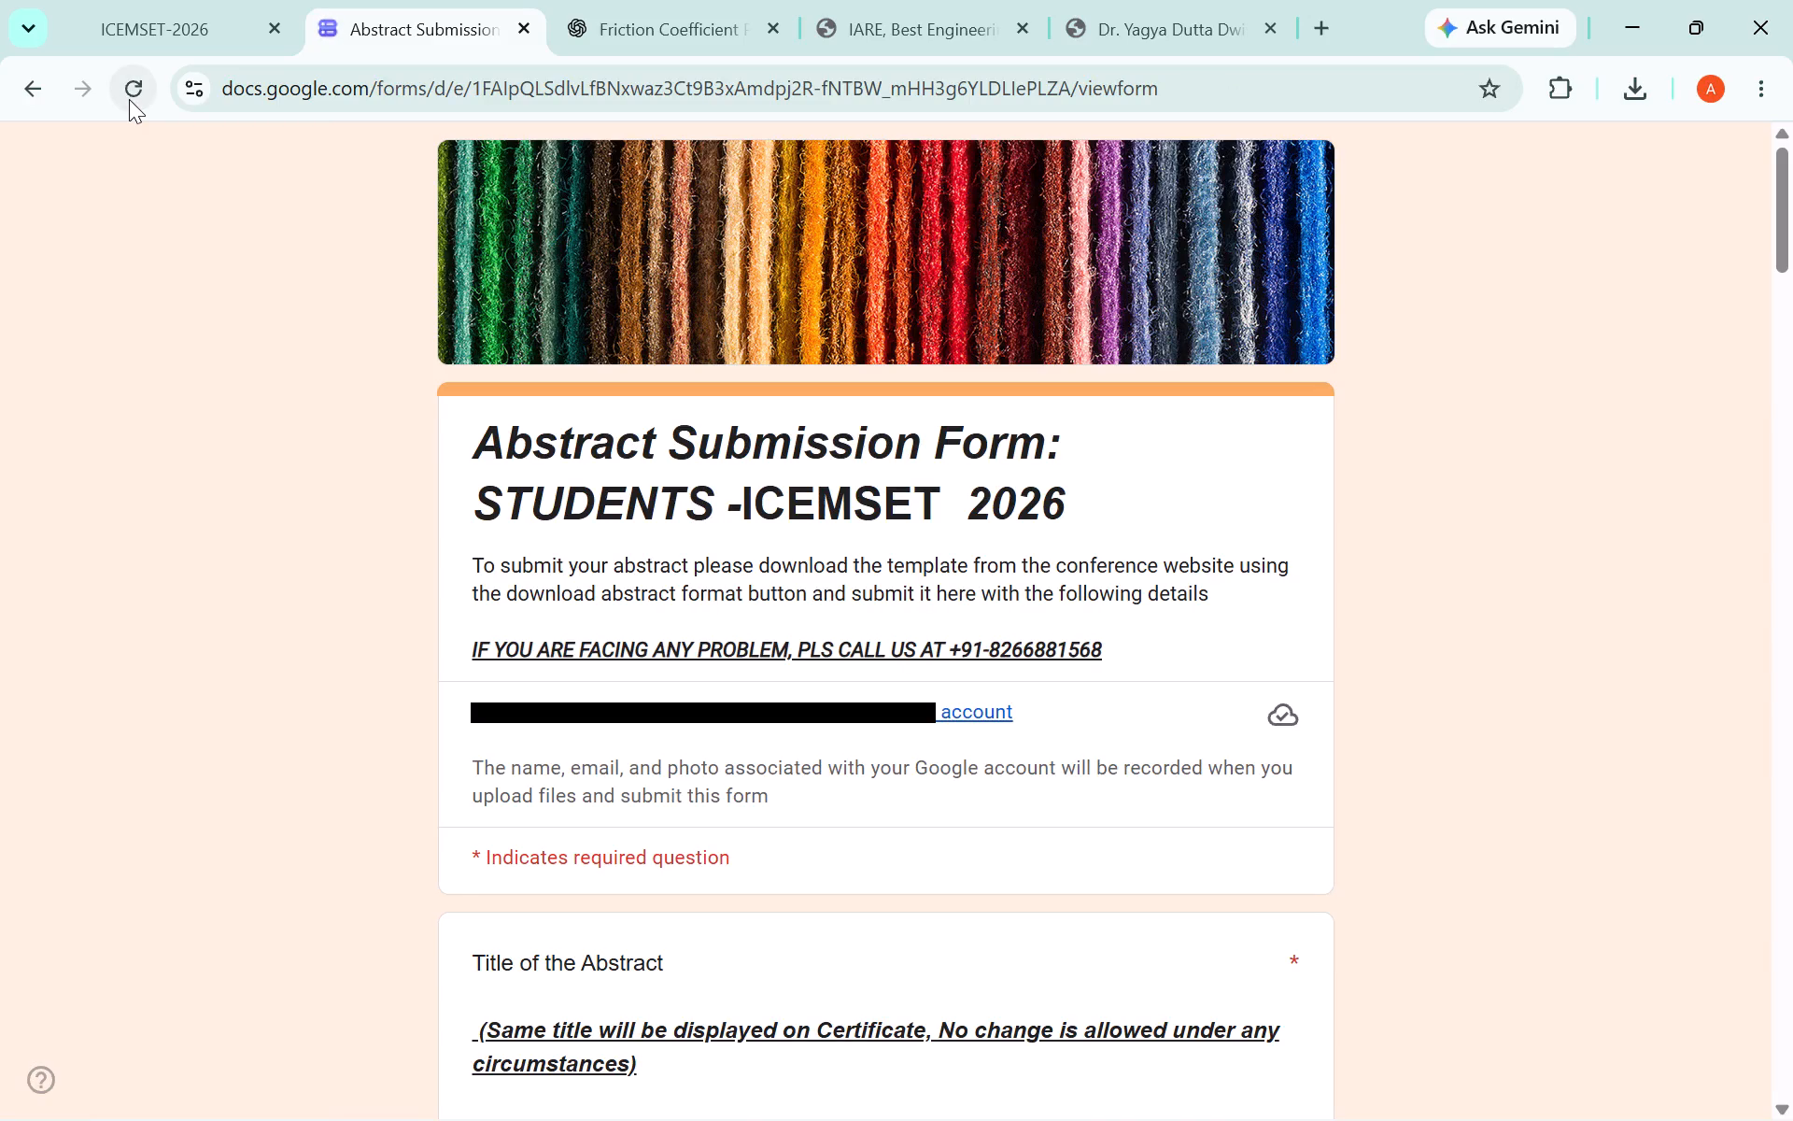
{"action": "scroll", "coordinate": [661, 771], "scroll_direction": "down", "scroll_amount": 1}
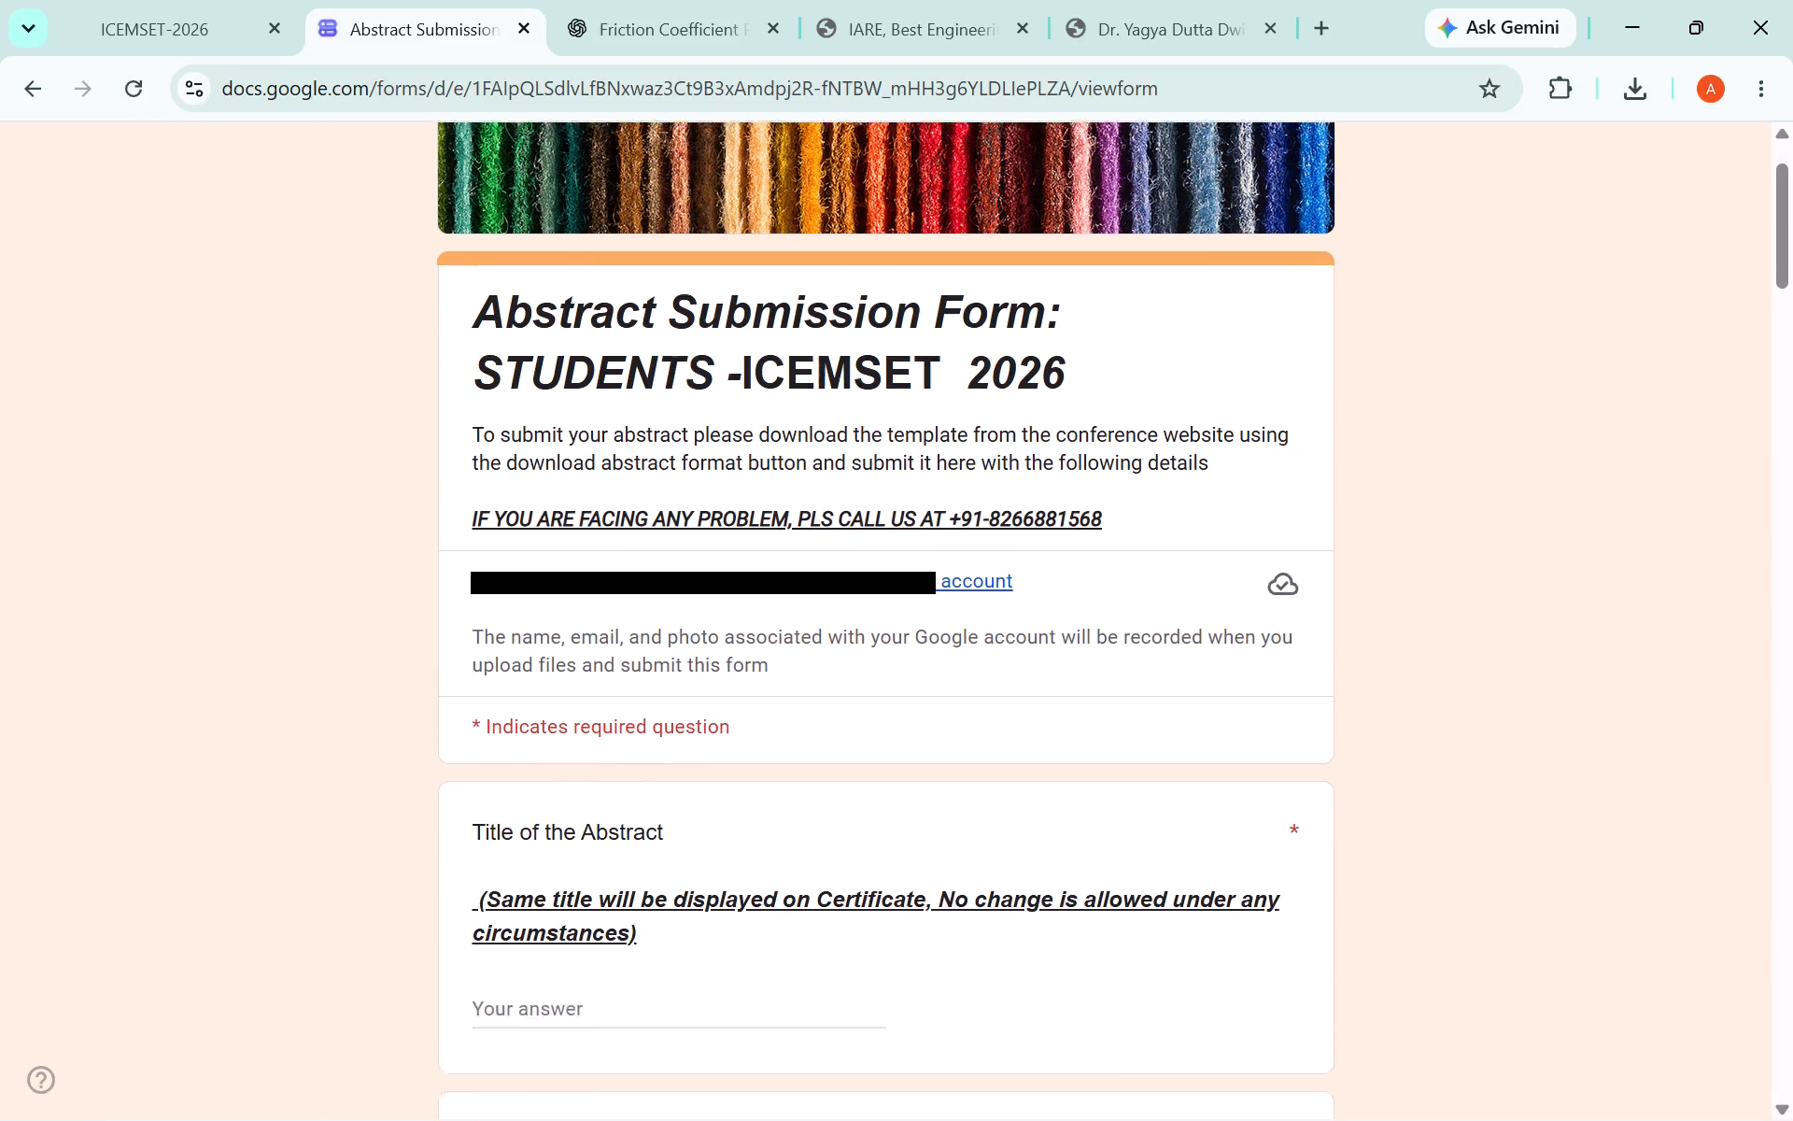
{"action": "scroll", "coordinate": [661, 771], "scroll_direction": "down", "scroll_amount": 2}
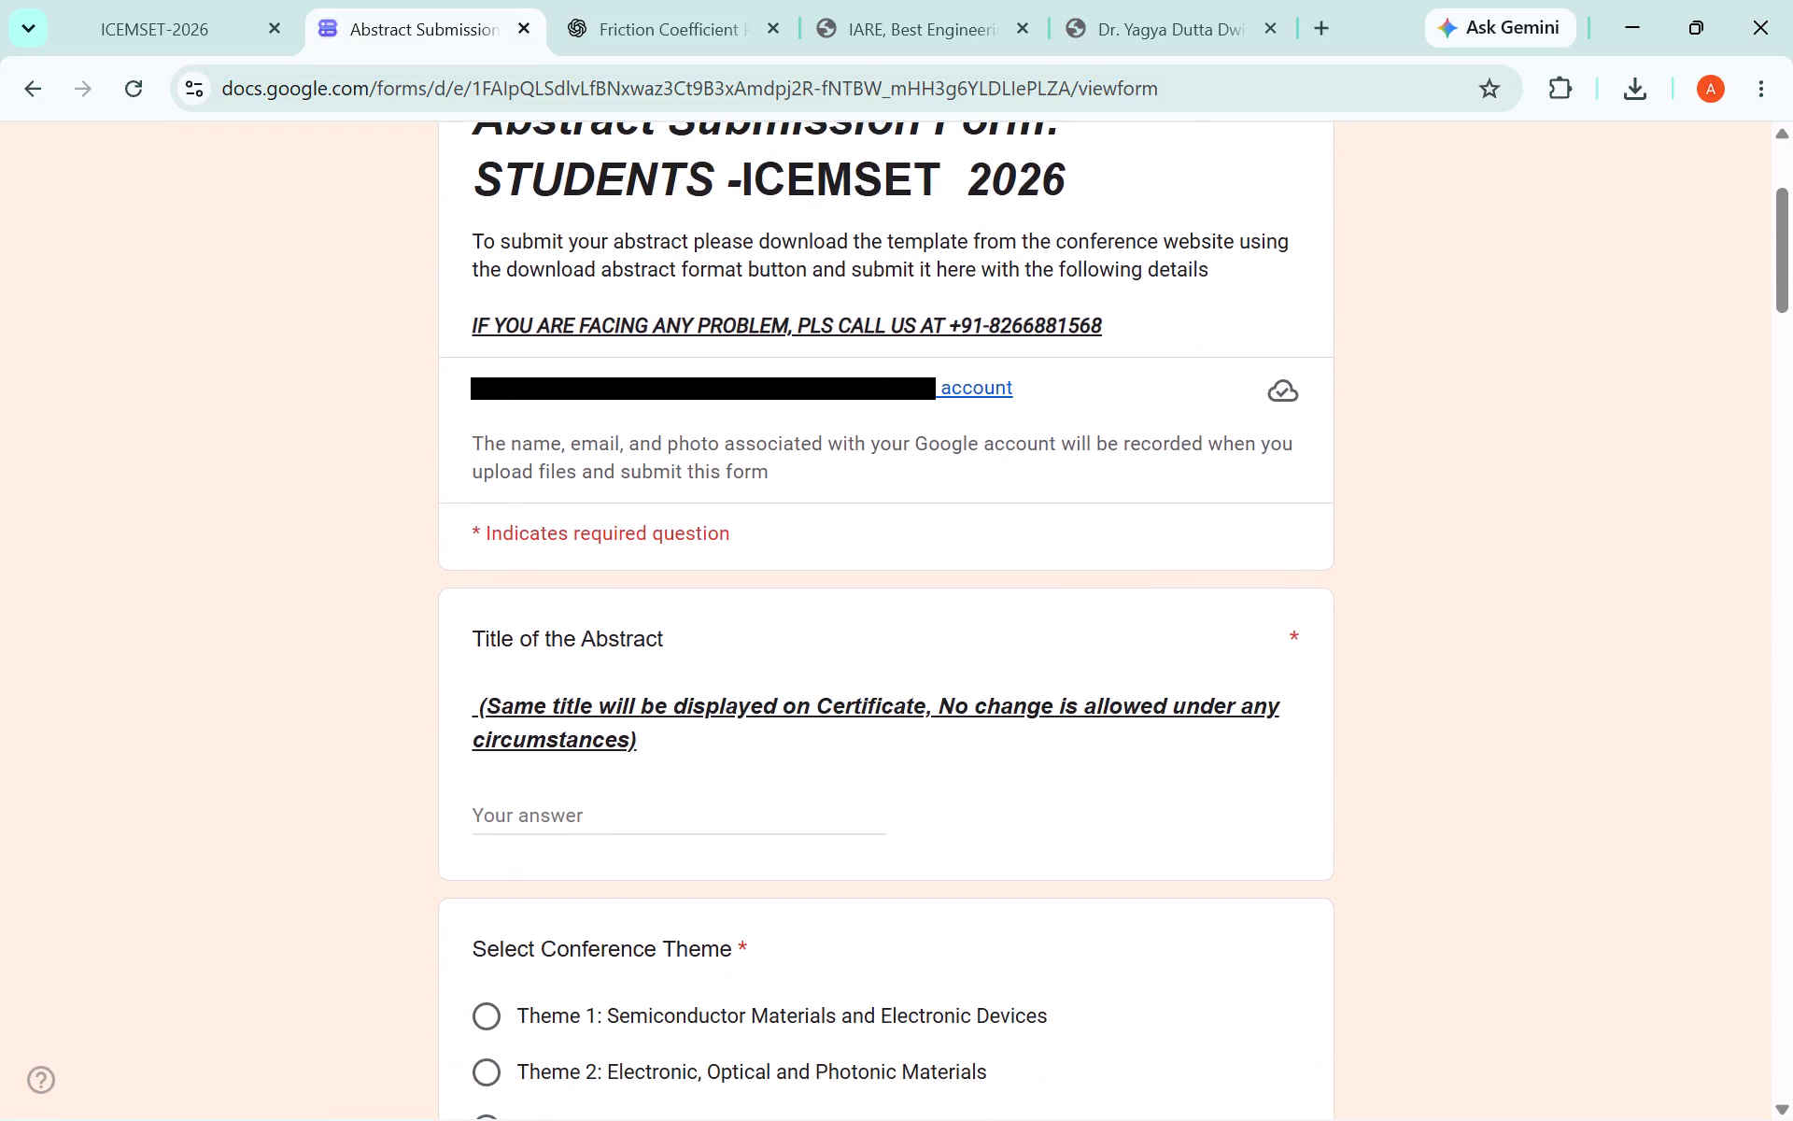
{"action": "left_click", "coordinate": [607, 809]}
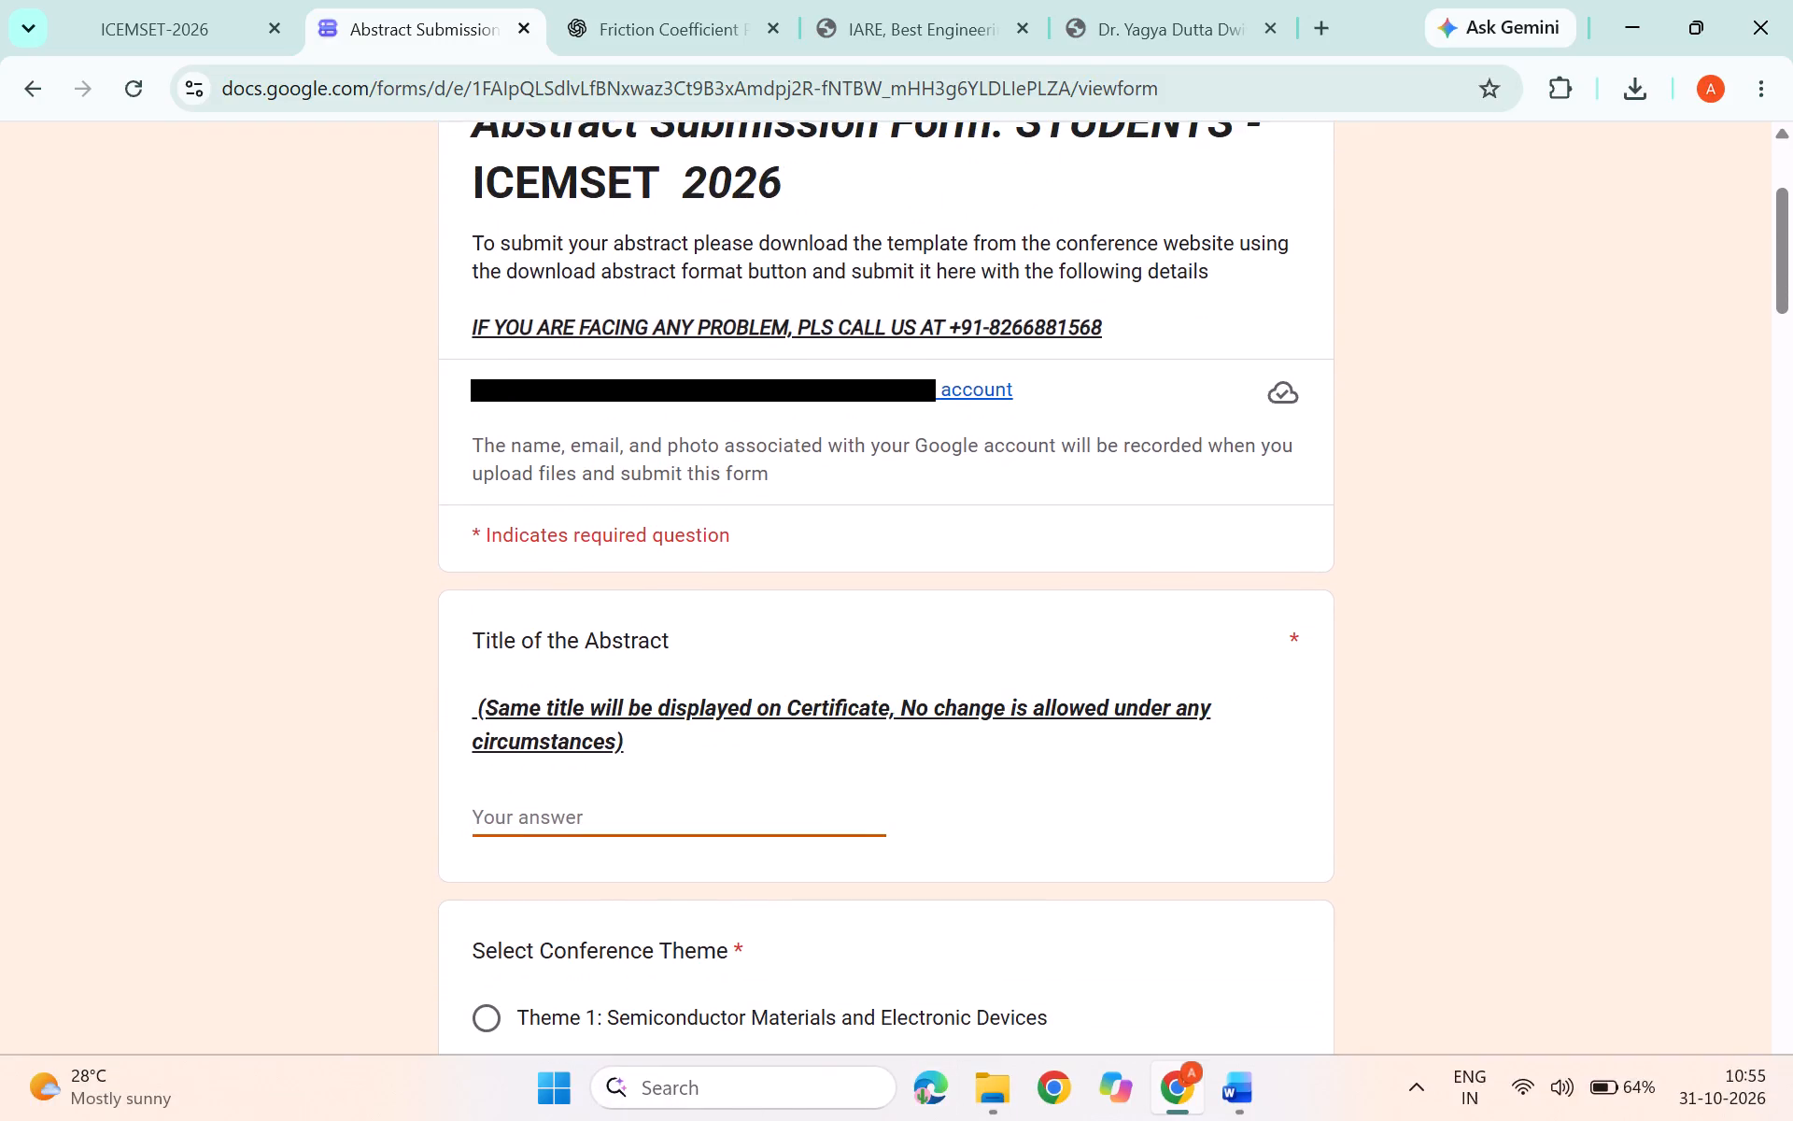
Search Windows for "whats" to find the WhatsApp app.
{"action": "left_click", "coordinate": [656, 1085]}
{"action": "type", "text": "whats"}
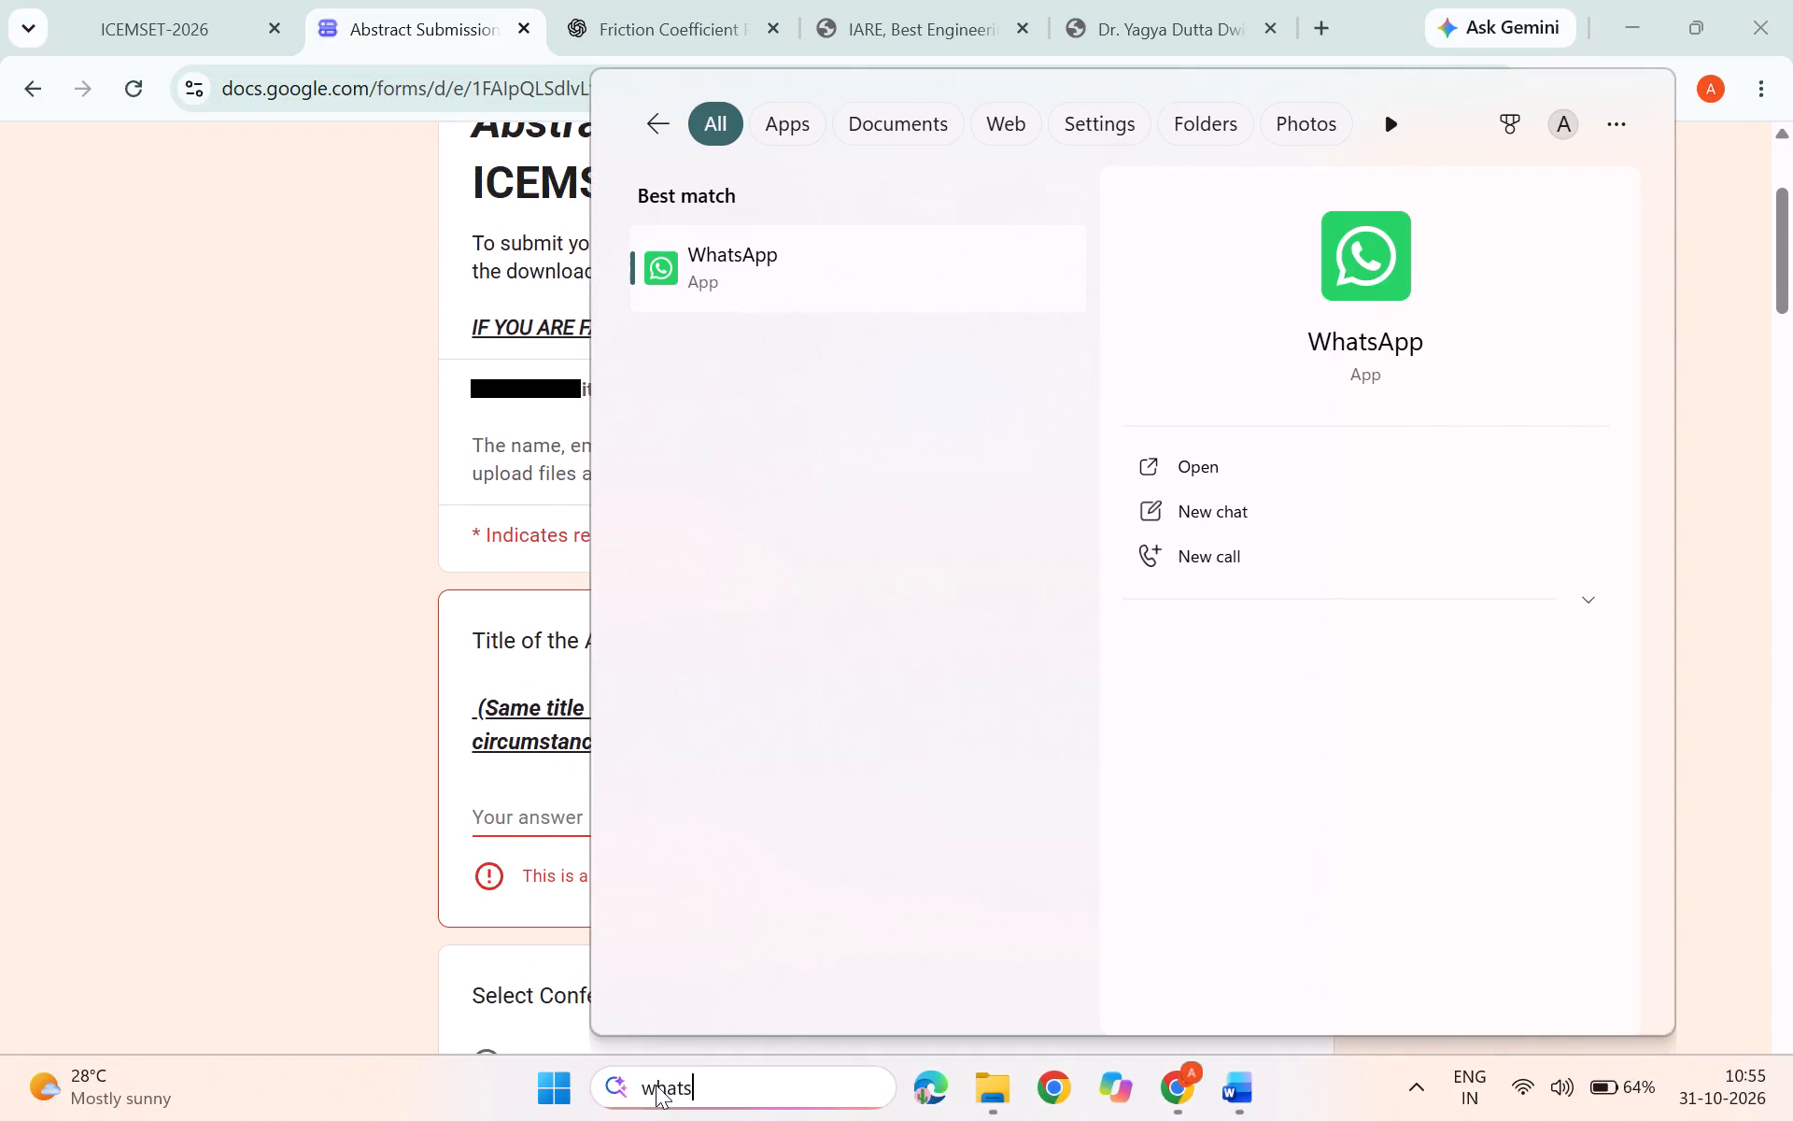
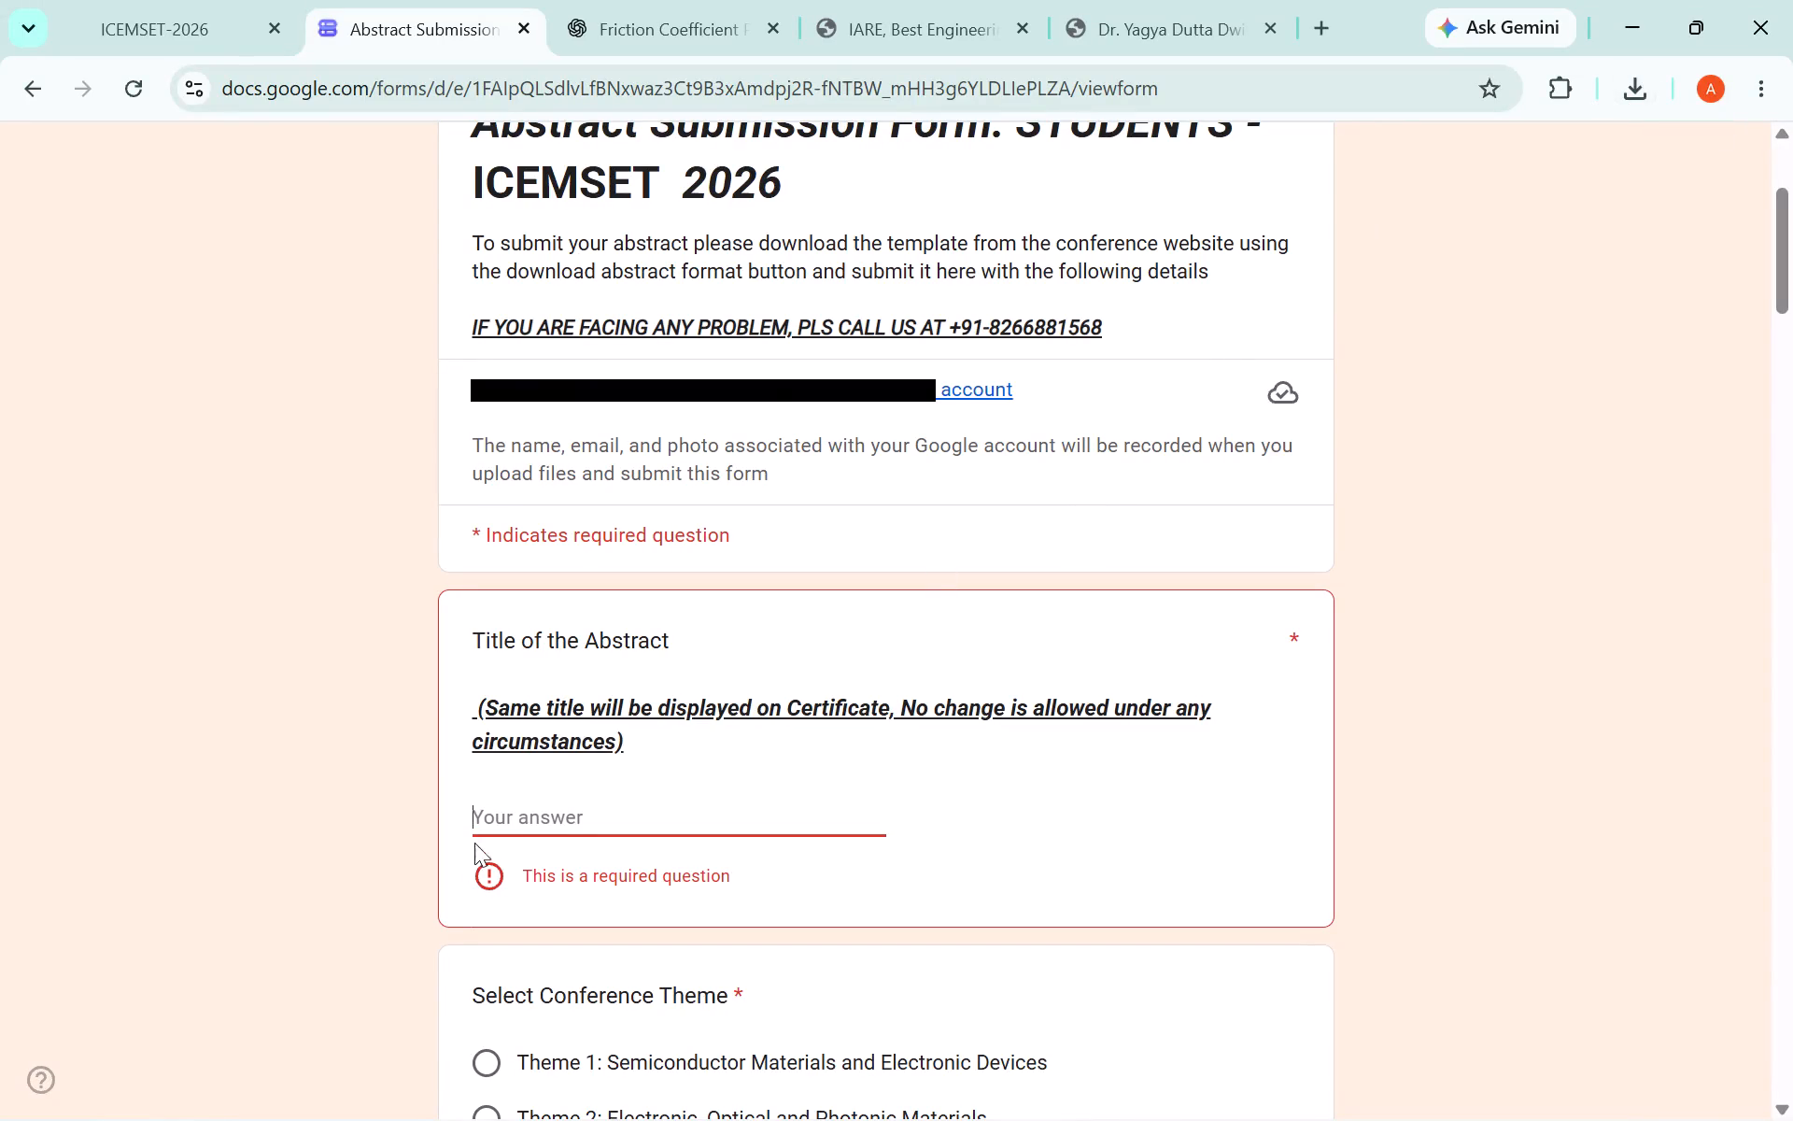
Paste the copied paper title ending "an Owl-Inspired Hybrid Serrated Aircraft Wing" as the Title of the Abstract answer.
{"action": "left_click", "coordinate": [493, 816]}
{"action": "key", "text": "ctrl+v"}
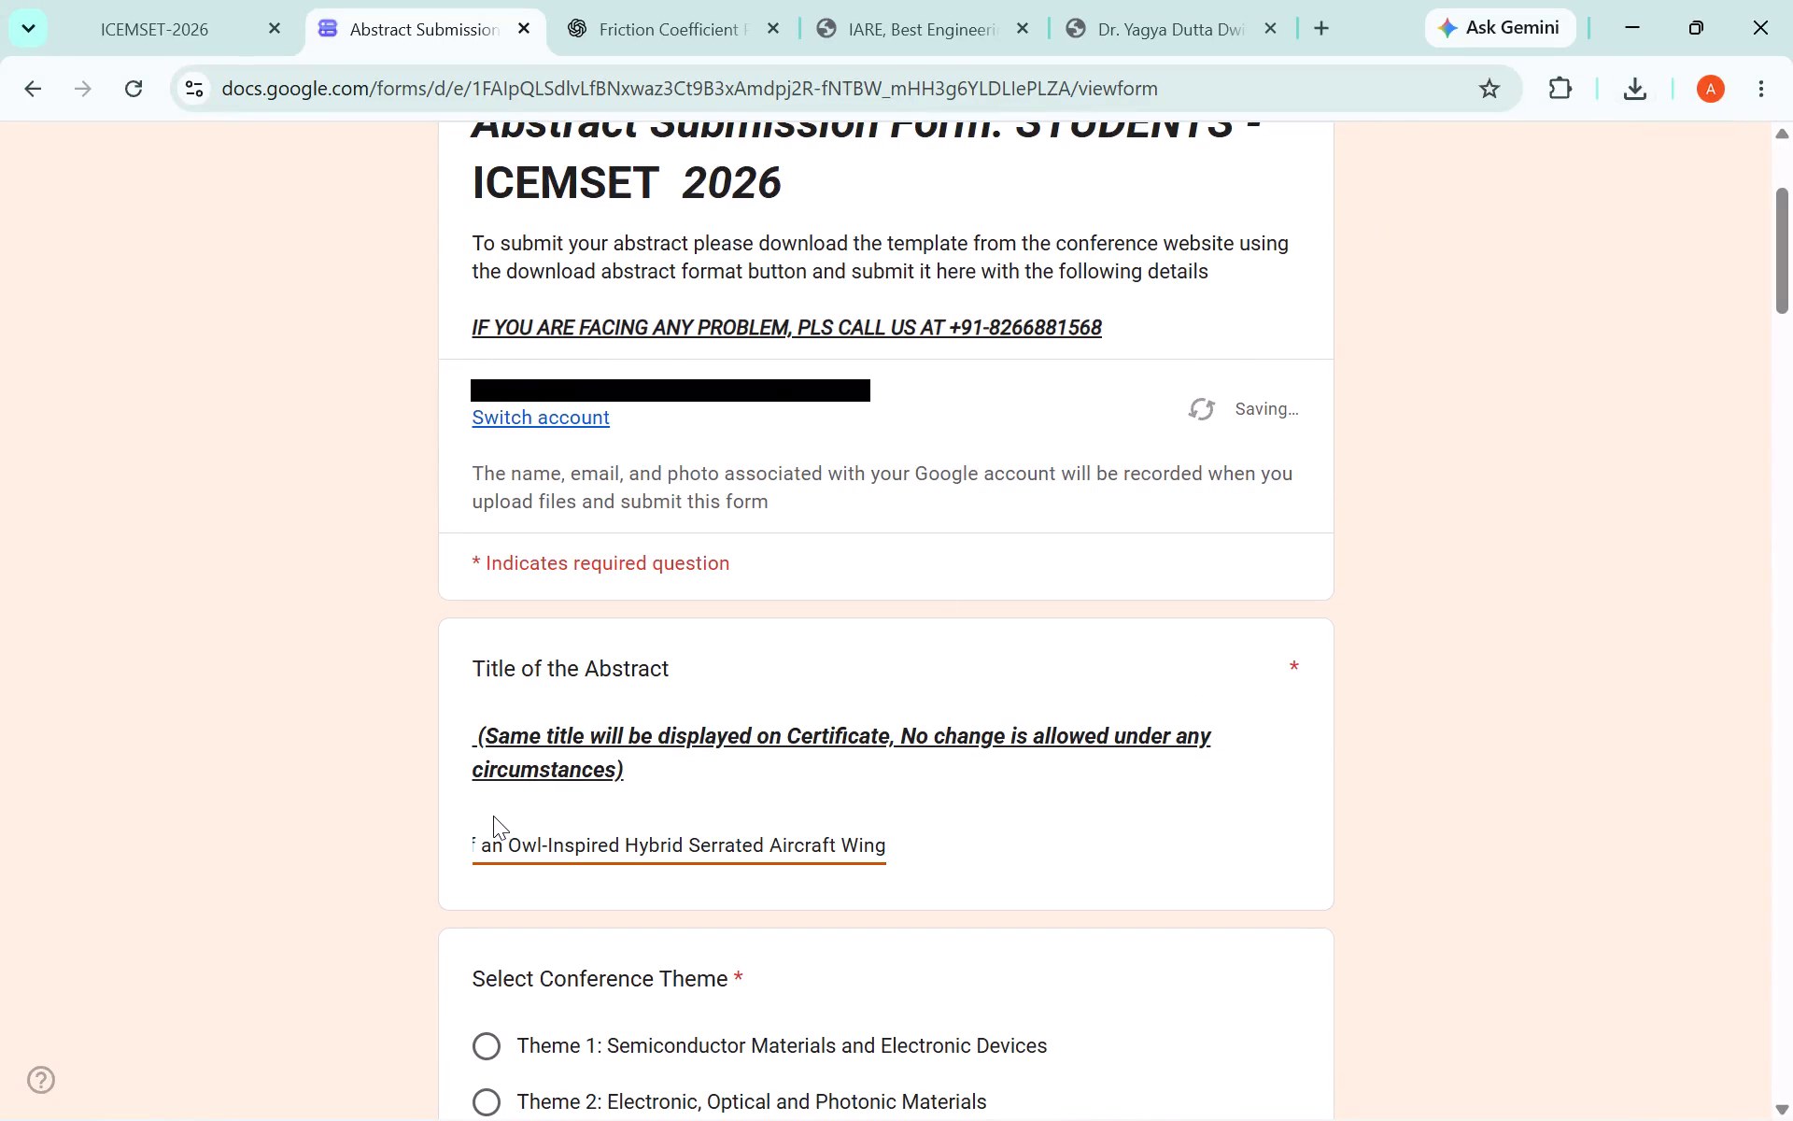
Look through the Select Conference Theme options for one that suits the owl-inspired aircraft wing abstract.
{"action": "scroll", "coordinate": [493, 816], "scroll_direction": "down", "scroll_amount": 1}
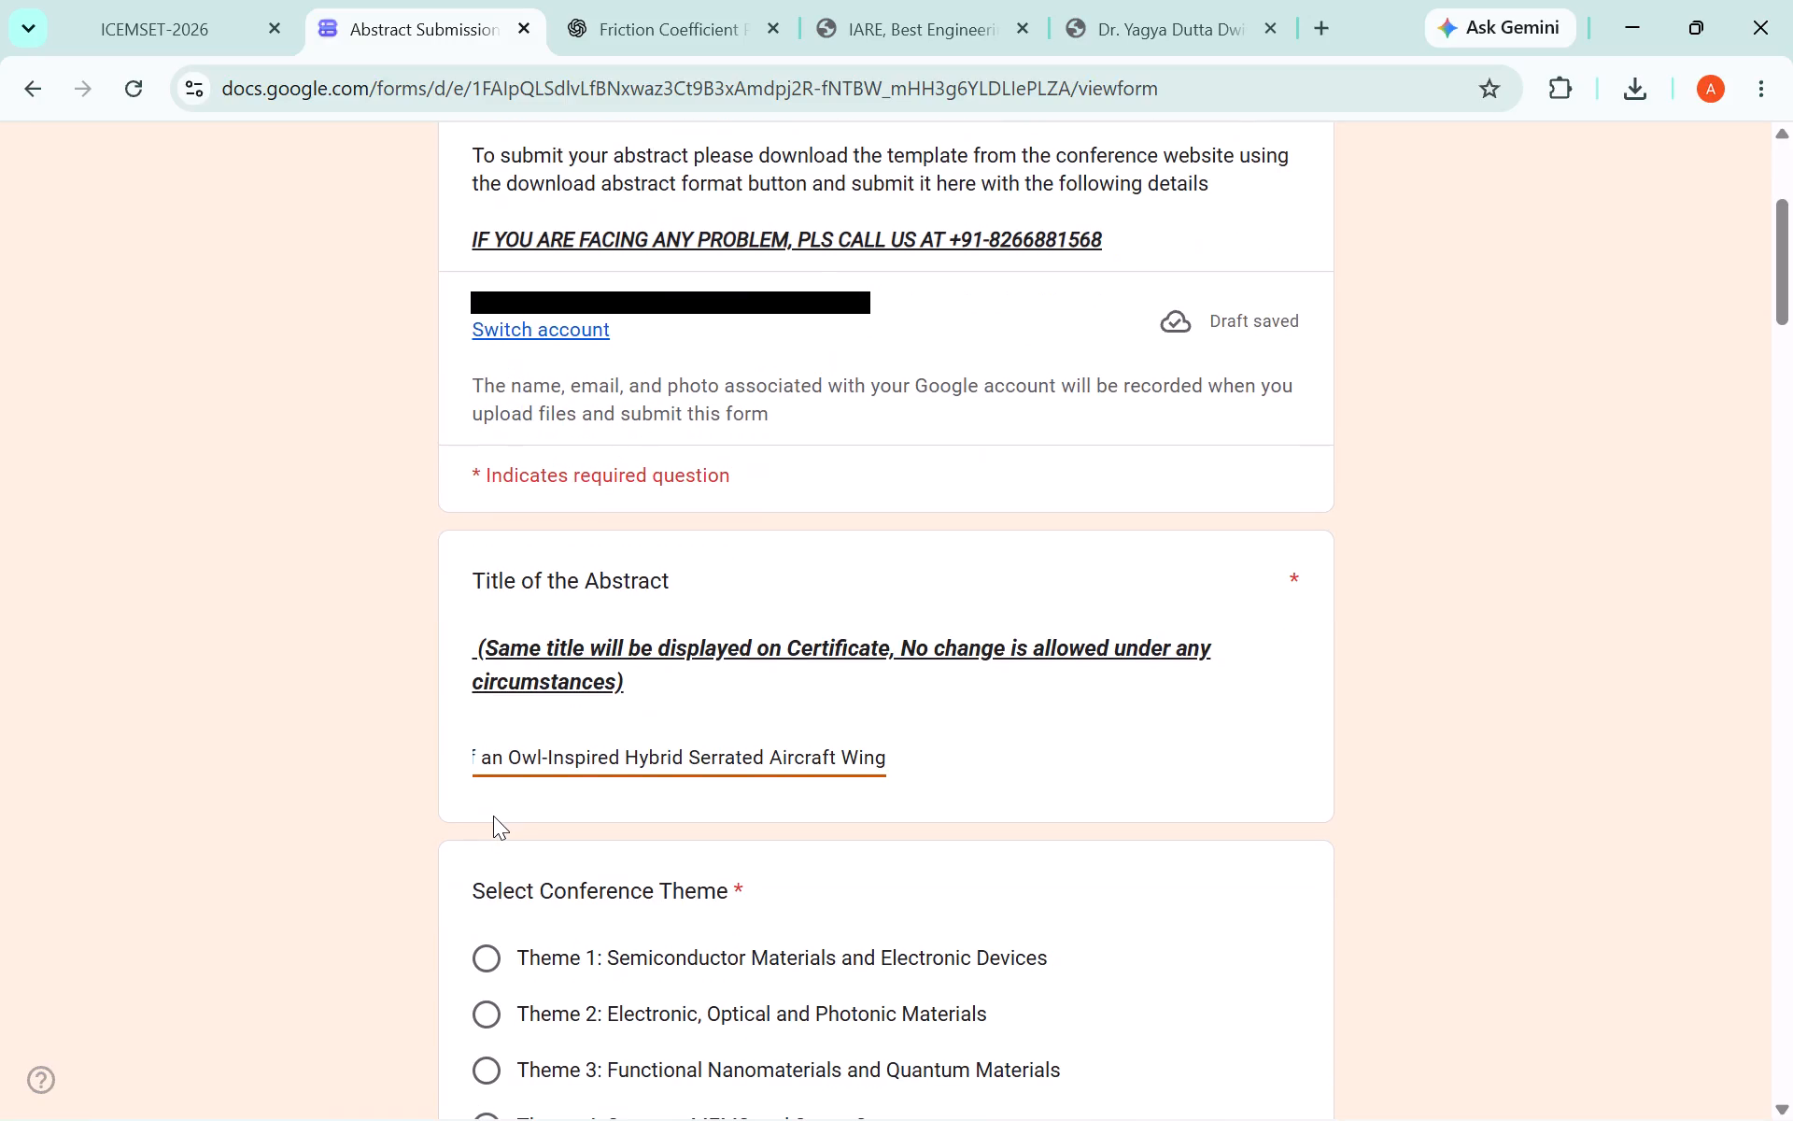
{"action": "scroll", "coordinate": [493, 816], "scroll_direction": "down", "scroll_amount": 5}
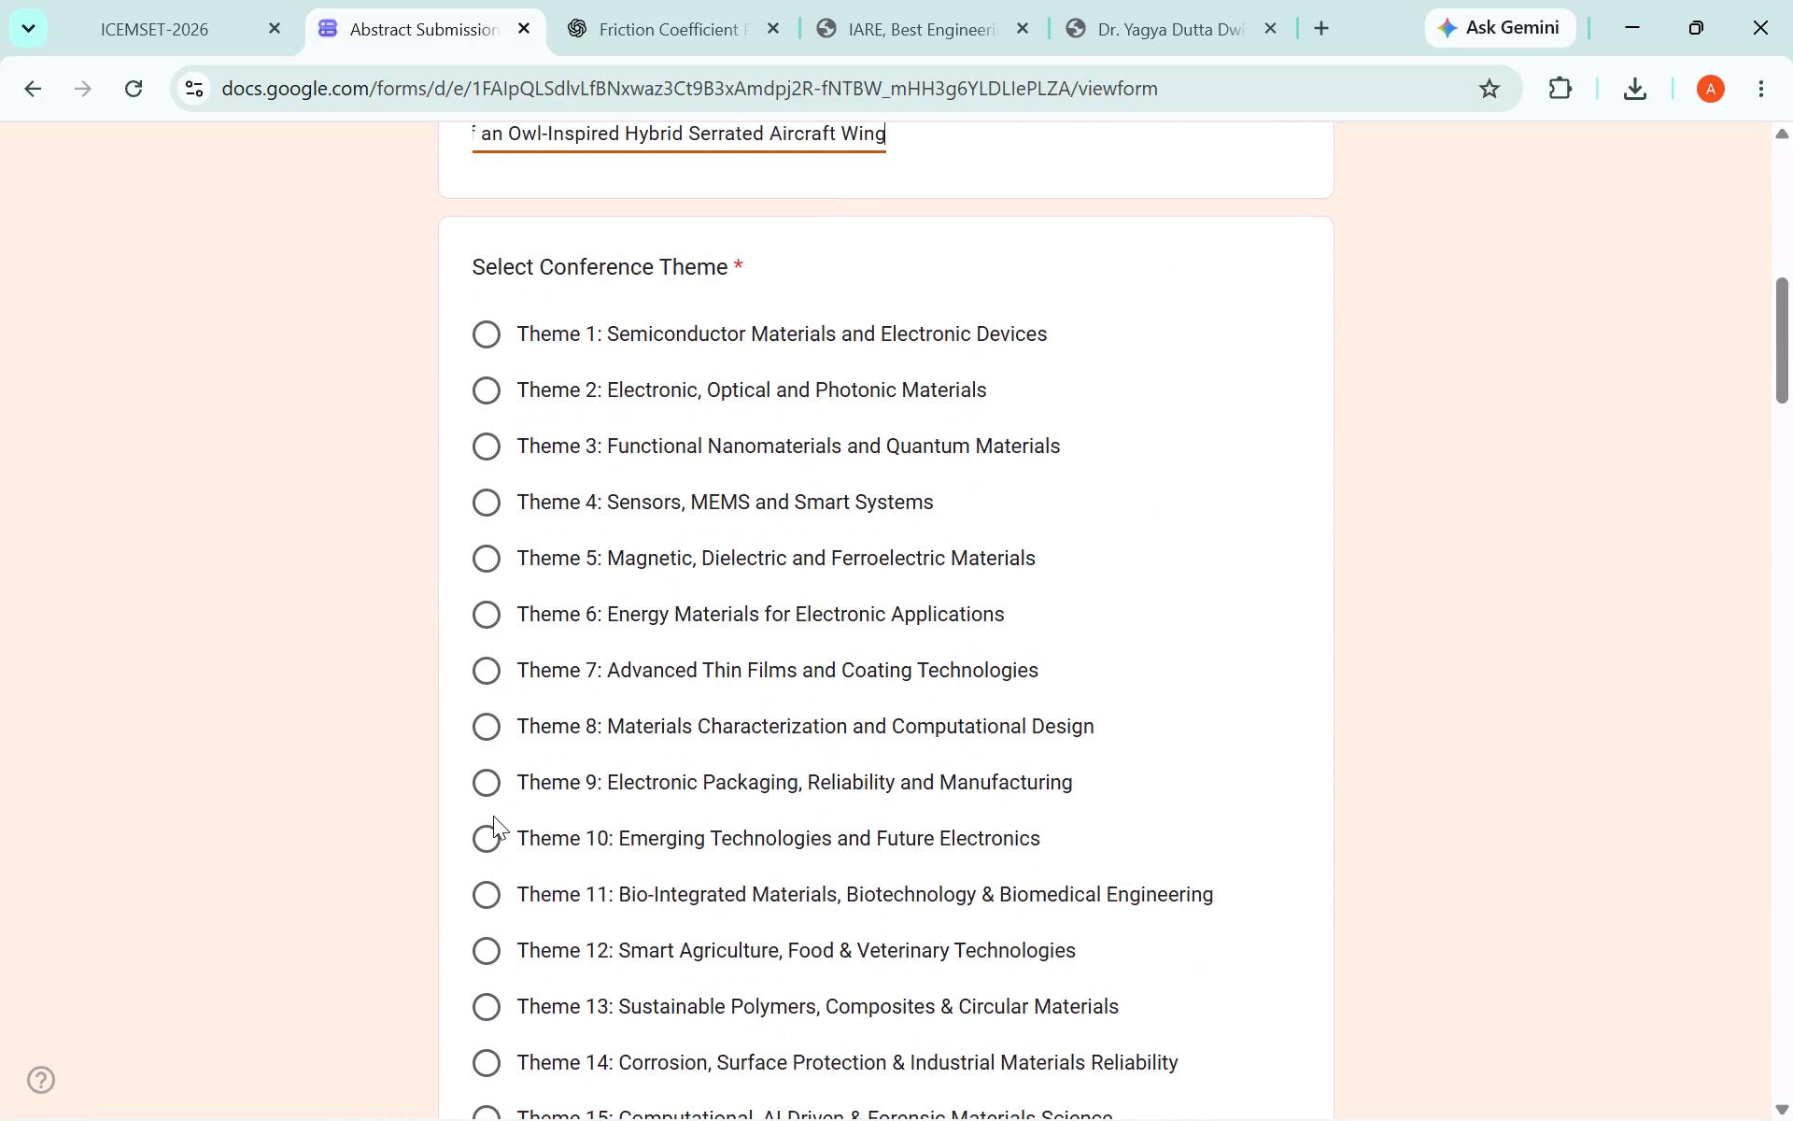
{"action": "scroll", "coordinate": [493, 816], "scroll_direction": "down", "scroll_amount": 1}
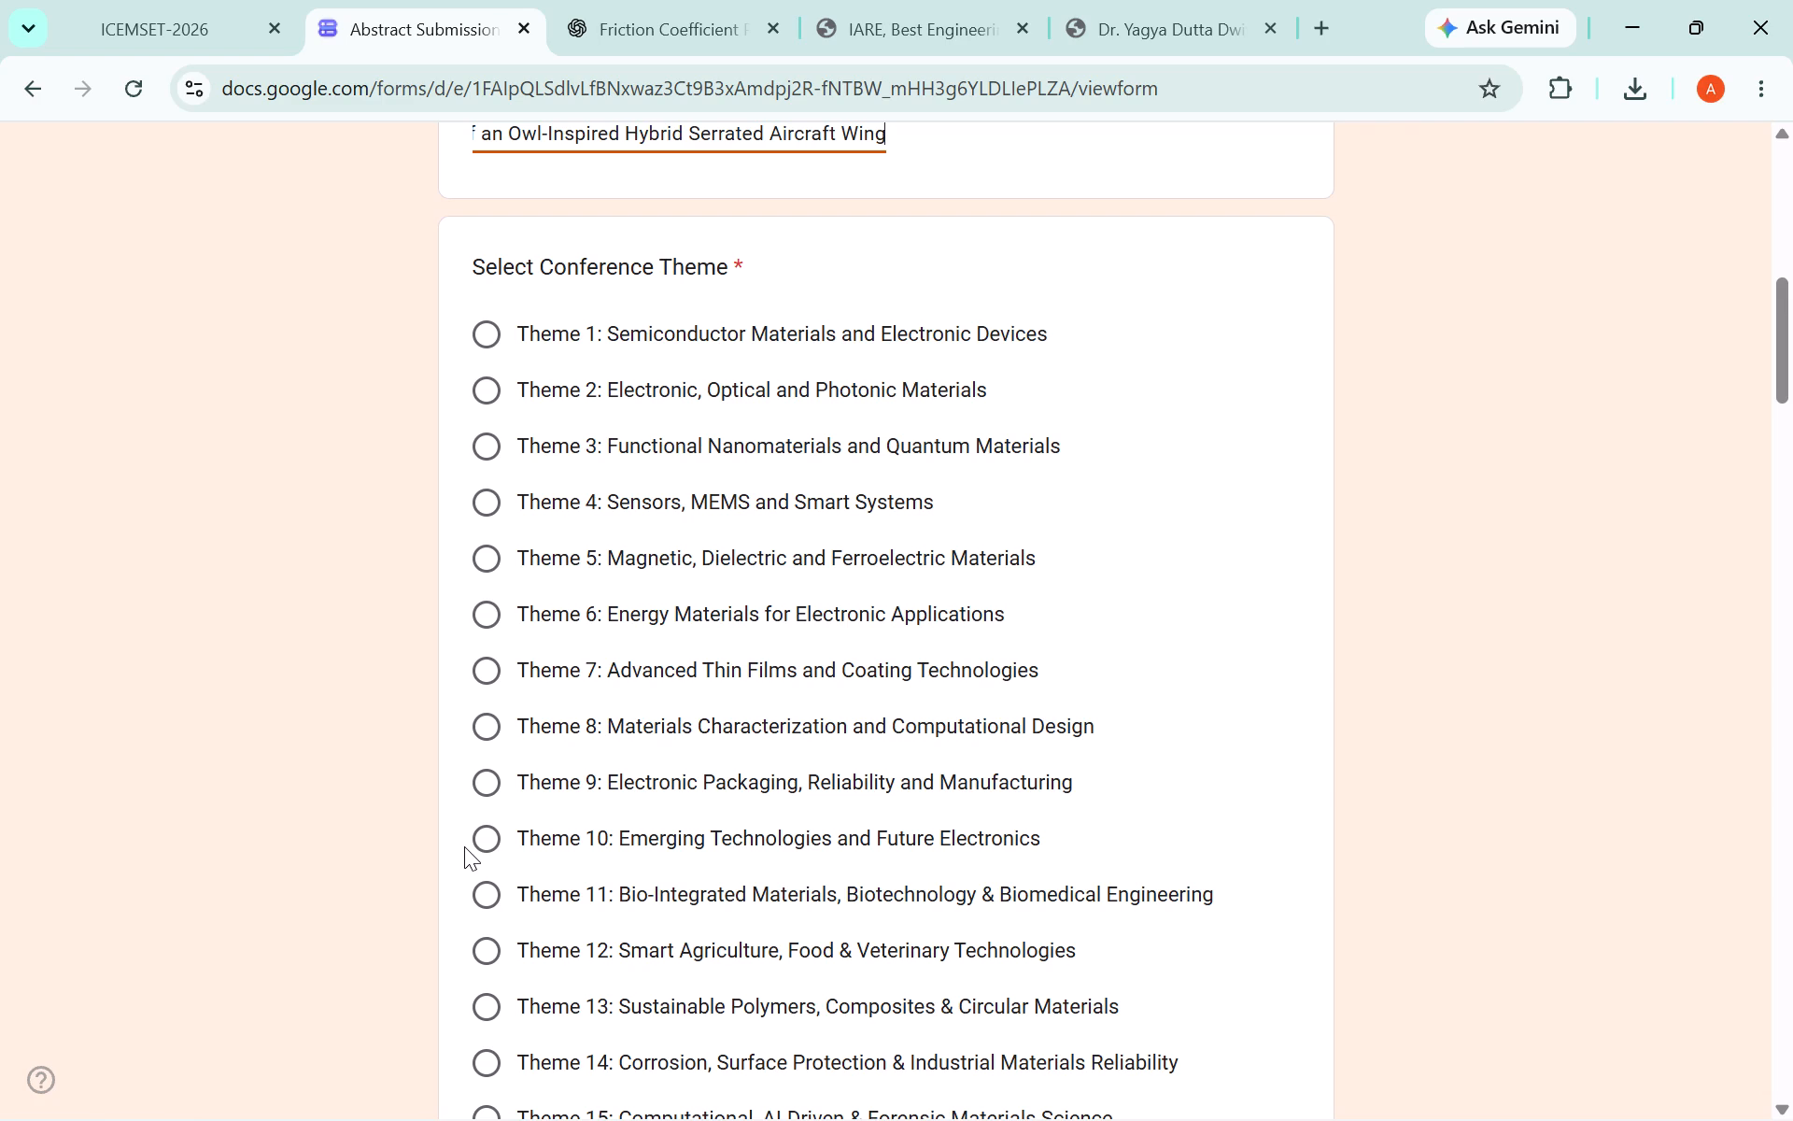
{"action": "scroll", "coordinate": [464, 846], "scroll_direction": "down", "scroll_amount": 2}
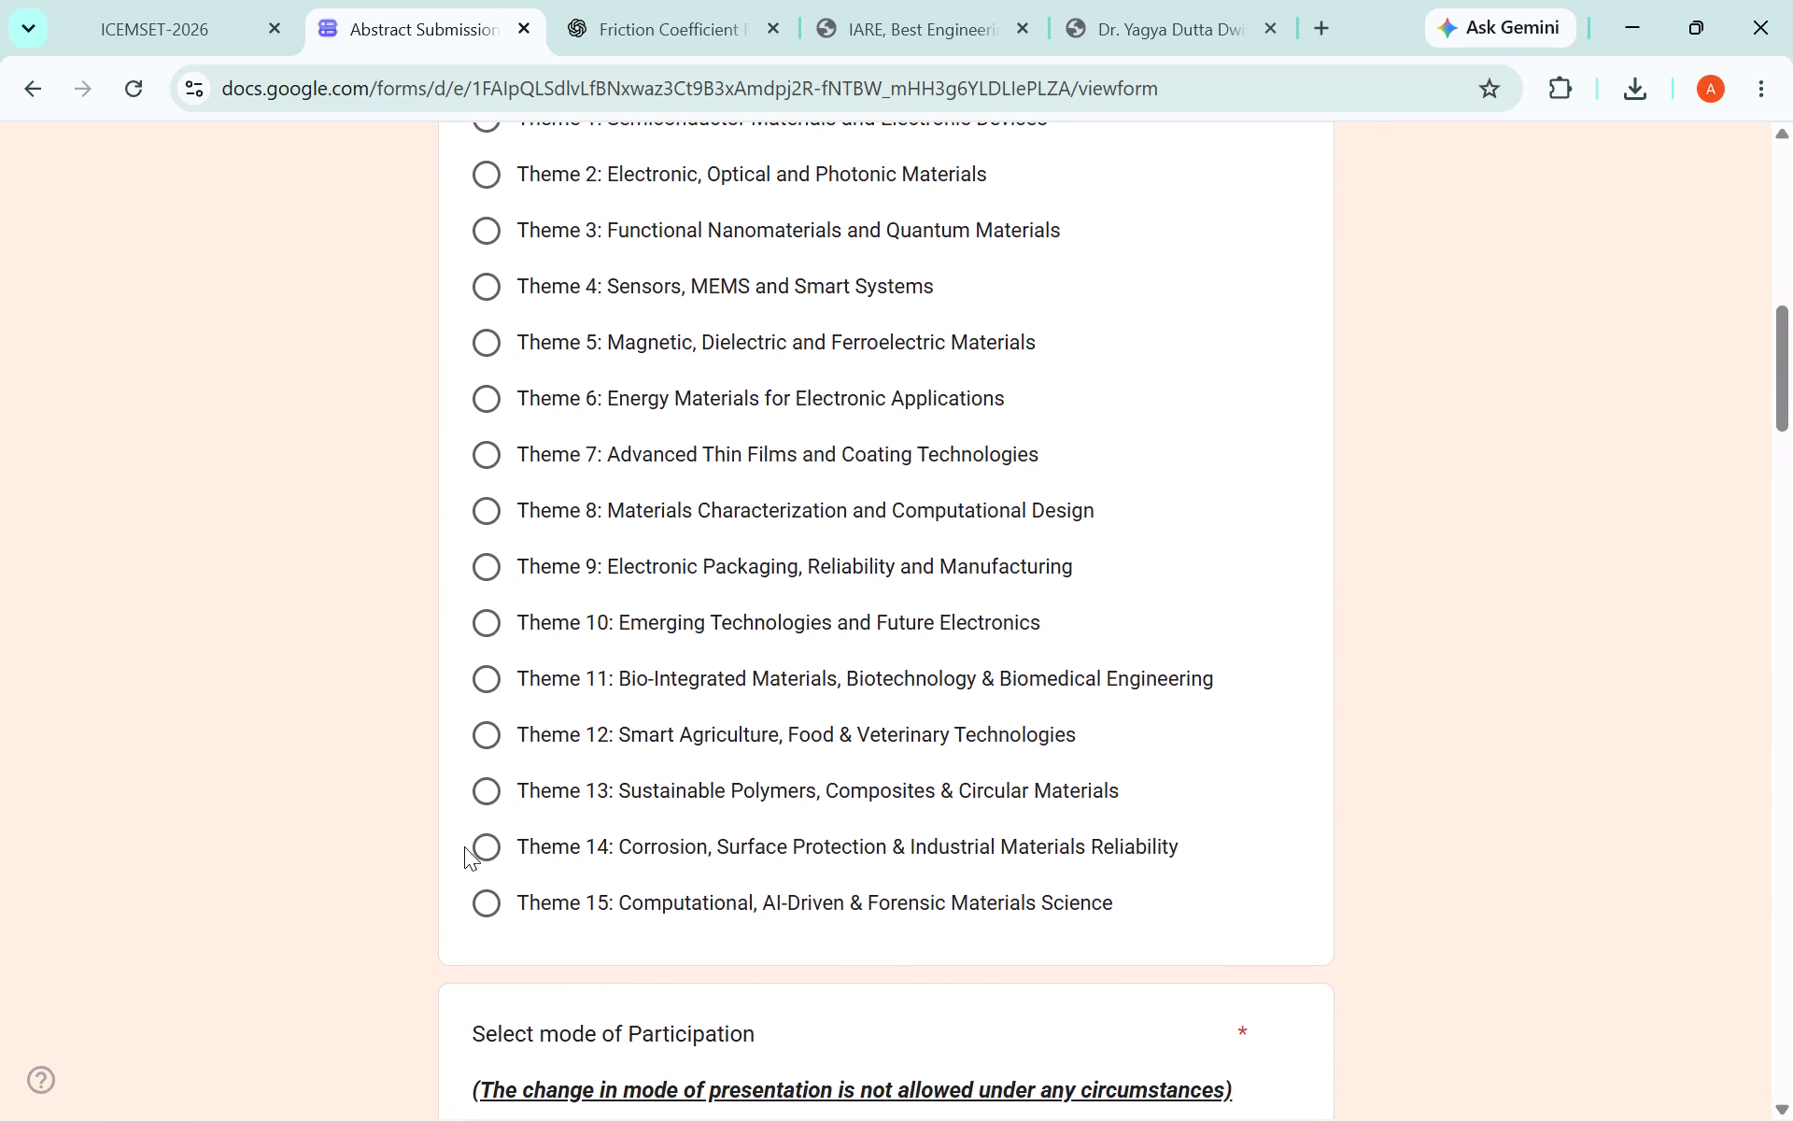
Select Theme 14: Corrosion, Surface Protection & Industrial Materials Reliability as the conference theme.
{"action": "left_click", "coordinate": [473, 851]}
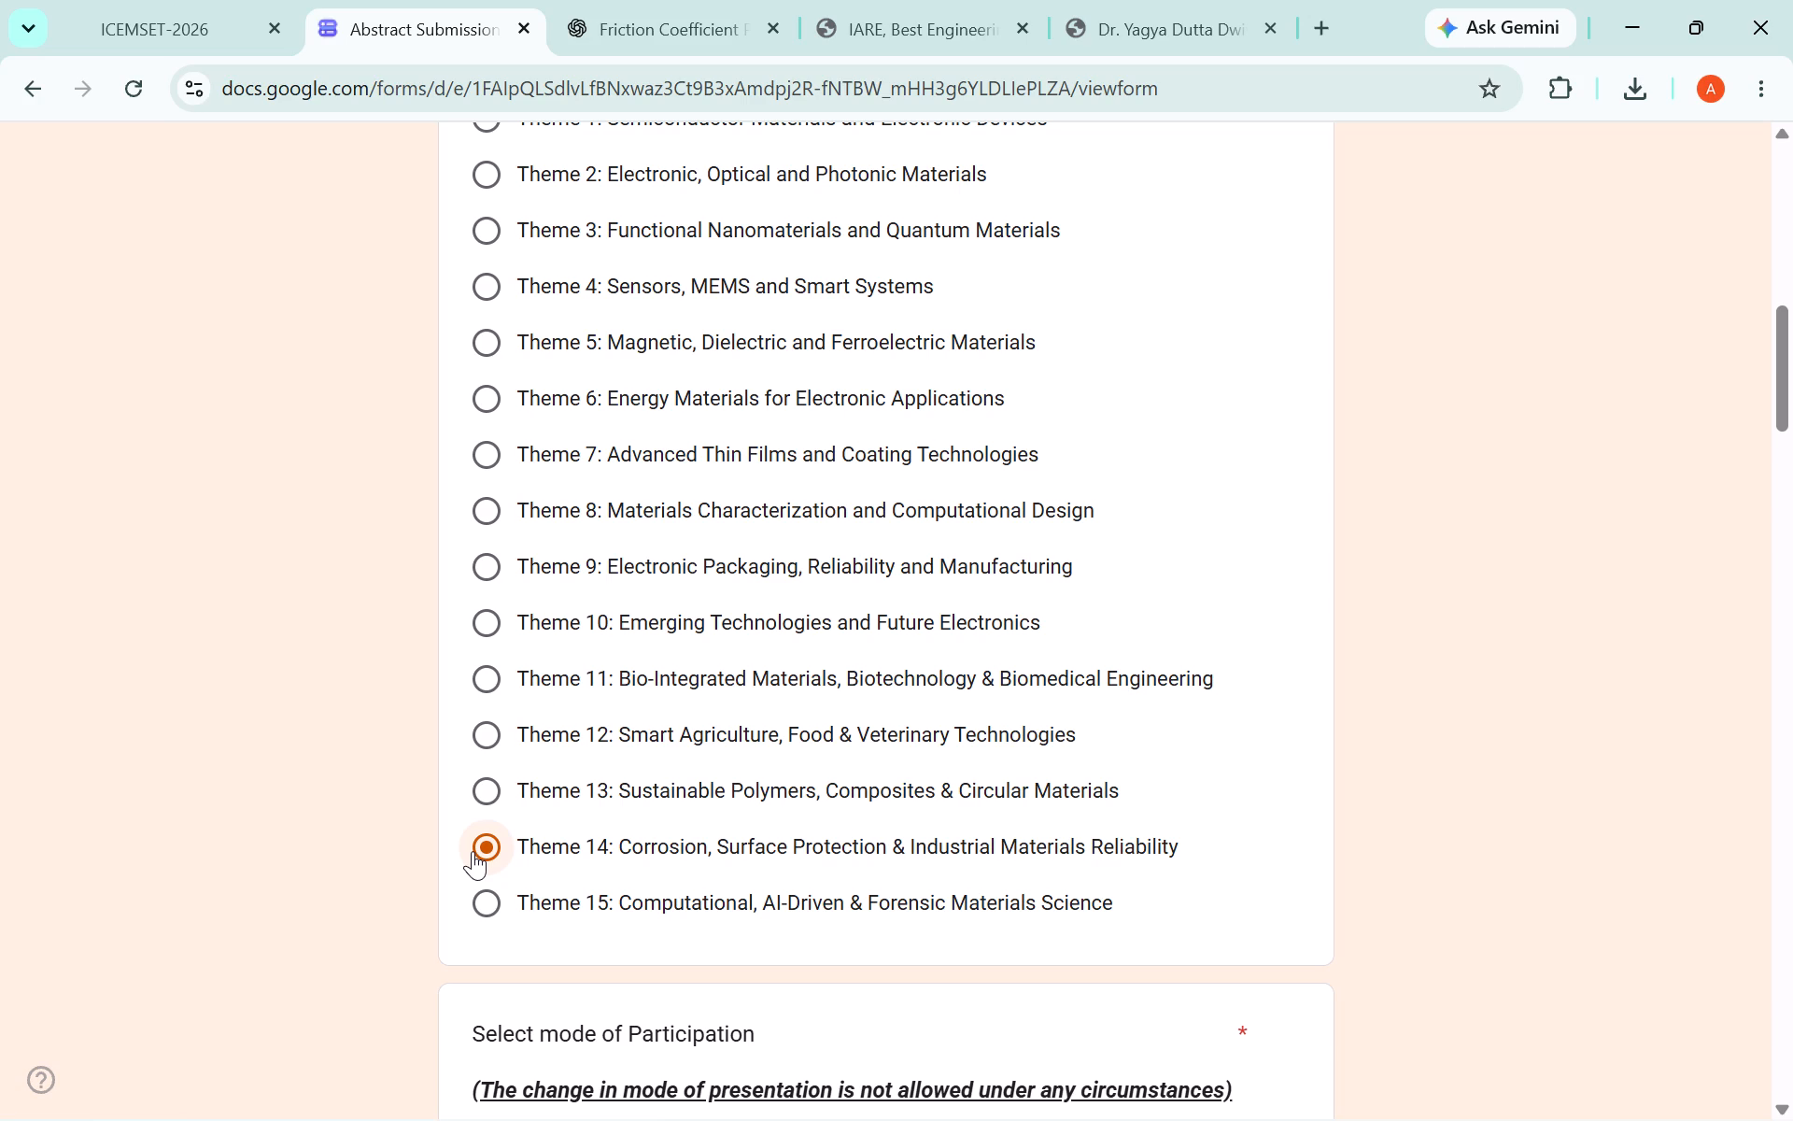
Set the mode of participation to Online and the registration category to UG/ PG (Invited) Online.
{"action": "scroll", "coordinate": [473, 851], "scroll_direction": "down", "scroll_amount": 4}
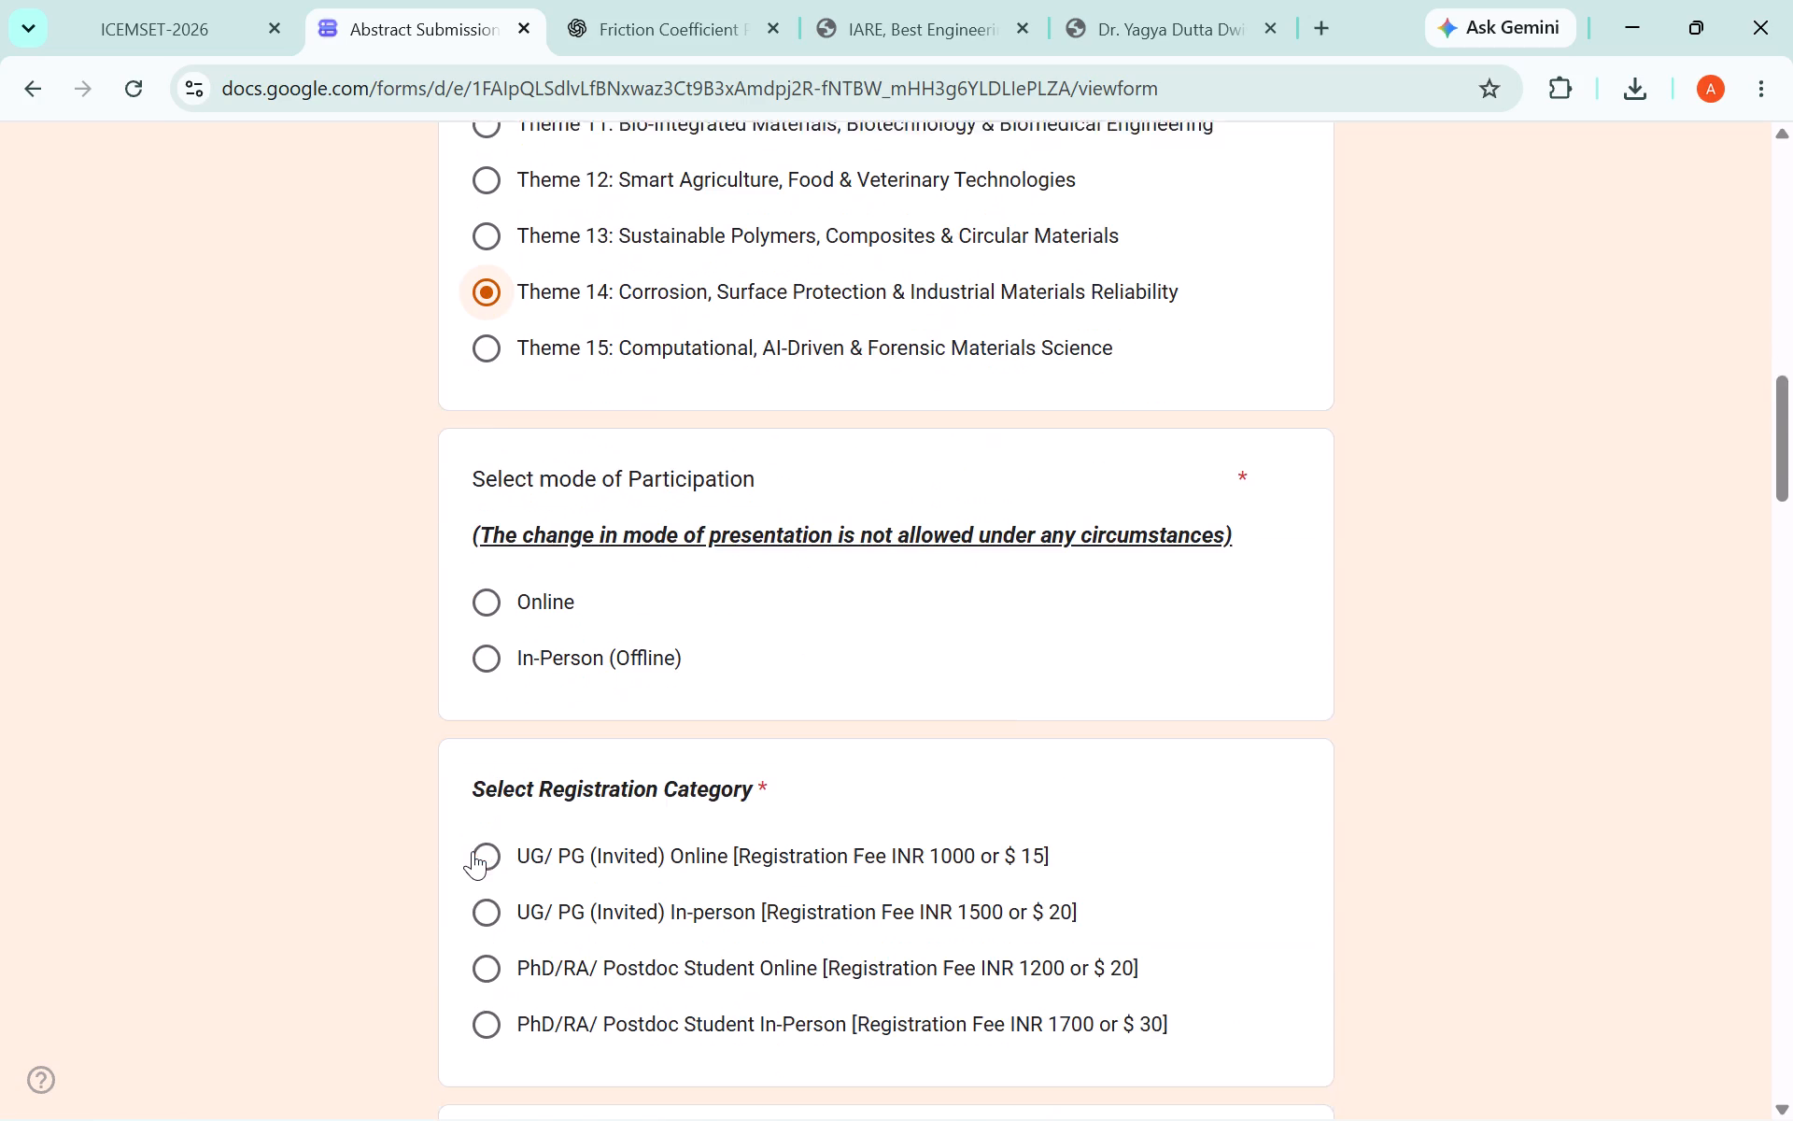
{"action": "scroll", "coordinate": [473, 851], "scroll_direction": "down", "scroll_amount": 1}
{"action": "left_click", "coordinate": [486, 558]}
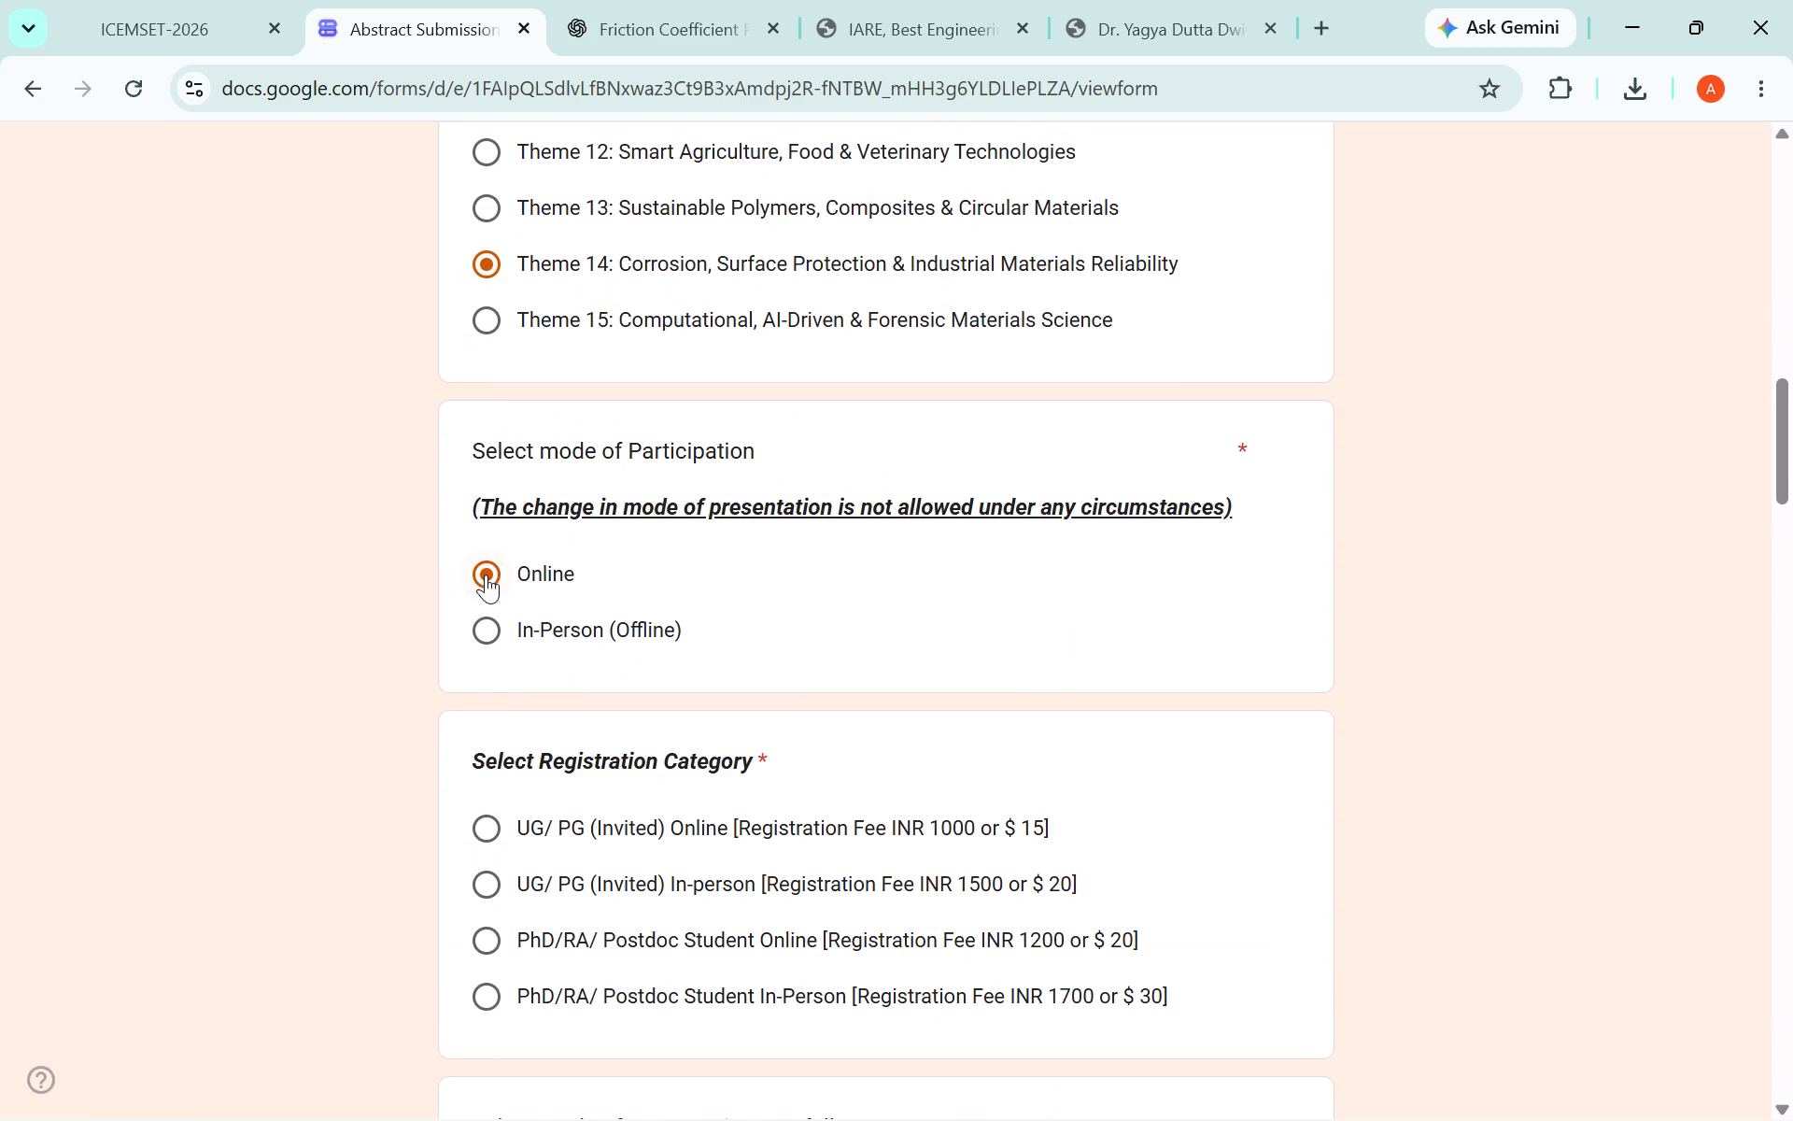
{"action": "left_click", "coordinate": [485, 820]}
Set the mode of presentation to Oral and the initials to Mr.
{"action": "scroll", "coordinate": [485, 820], "scroll_direction": "down", "scroll_amount": 1}
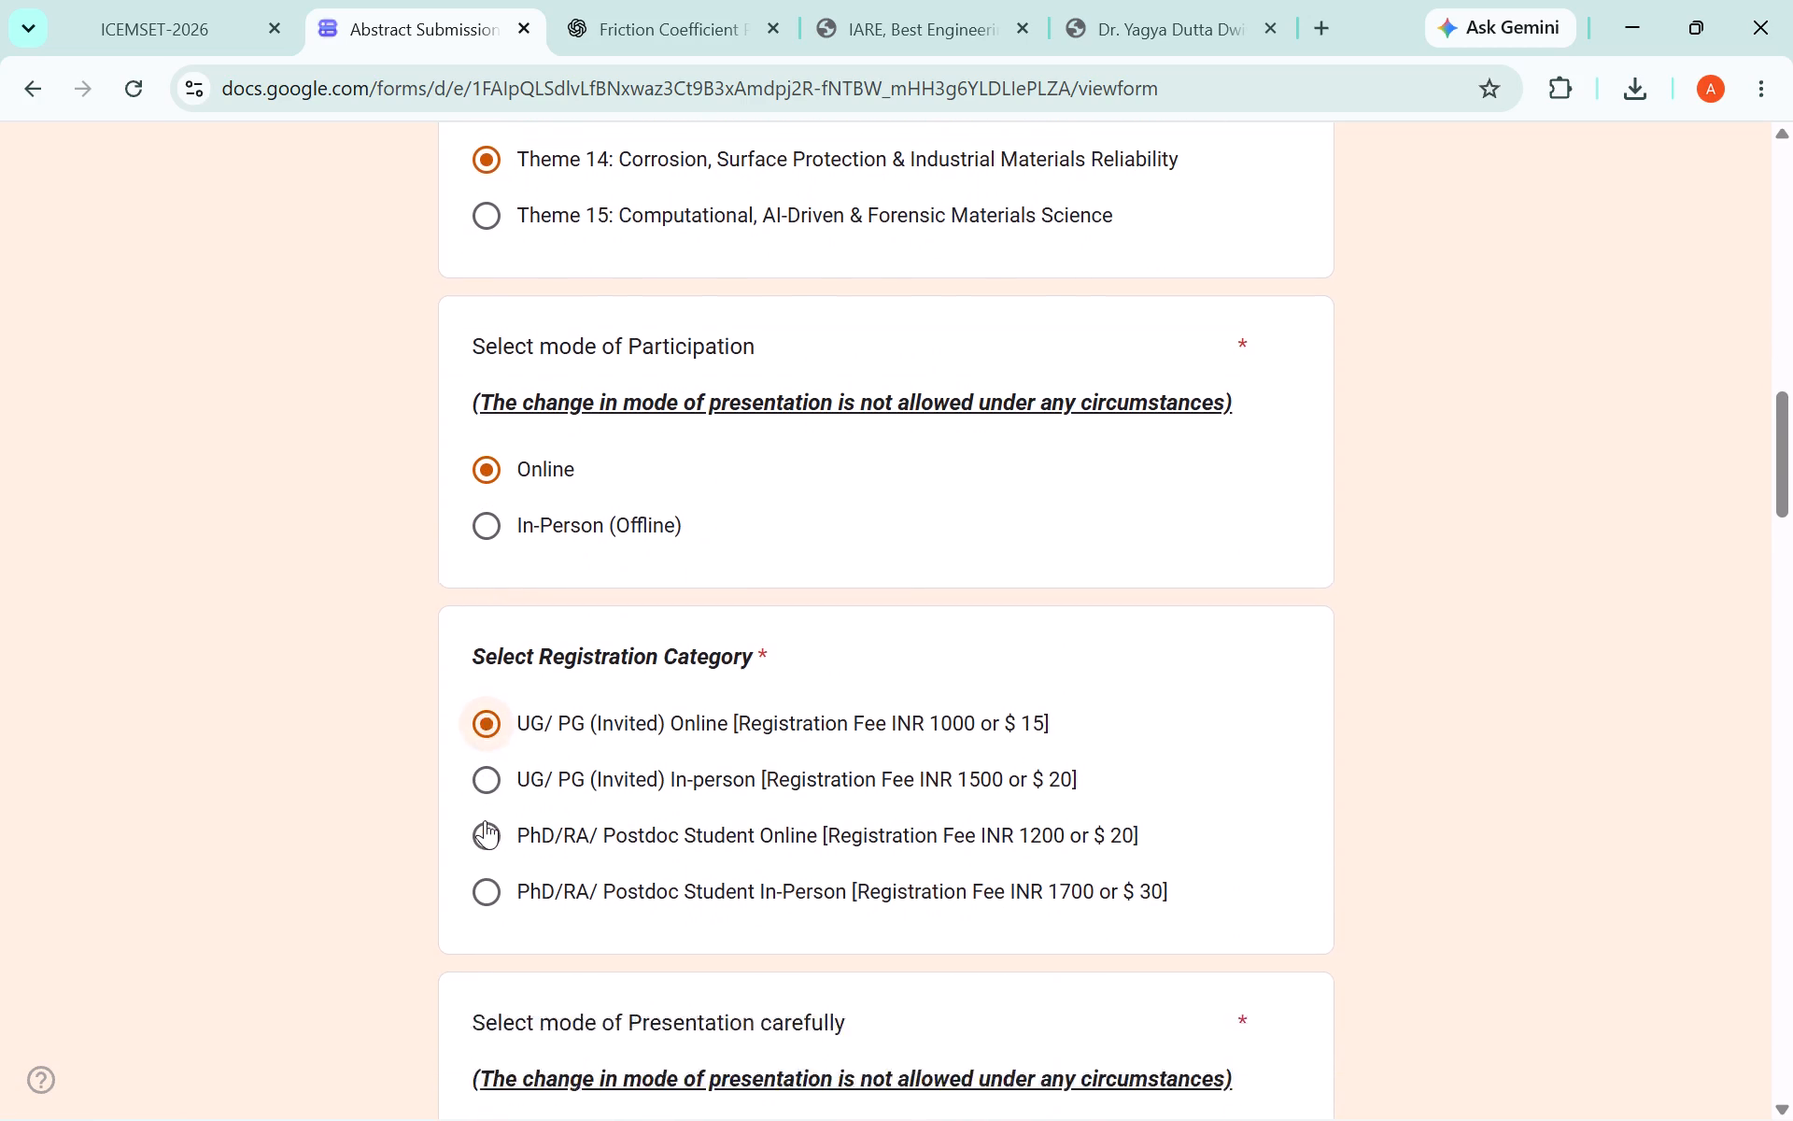
{"action": "scroll", "coordinate": [485, 820], "scroll_direction": "down", "scroll_amount": 3}
{"action": "left_click", "coordinate": [475, 865]}
{"action": "scroll", "coordinate": [475, 865], "scroll_direction": "down", "scroll_amount": 2}
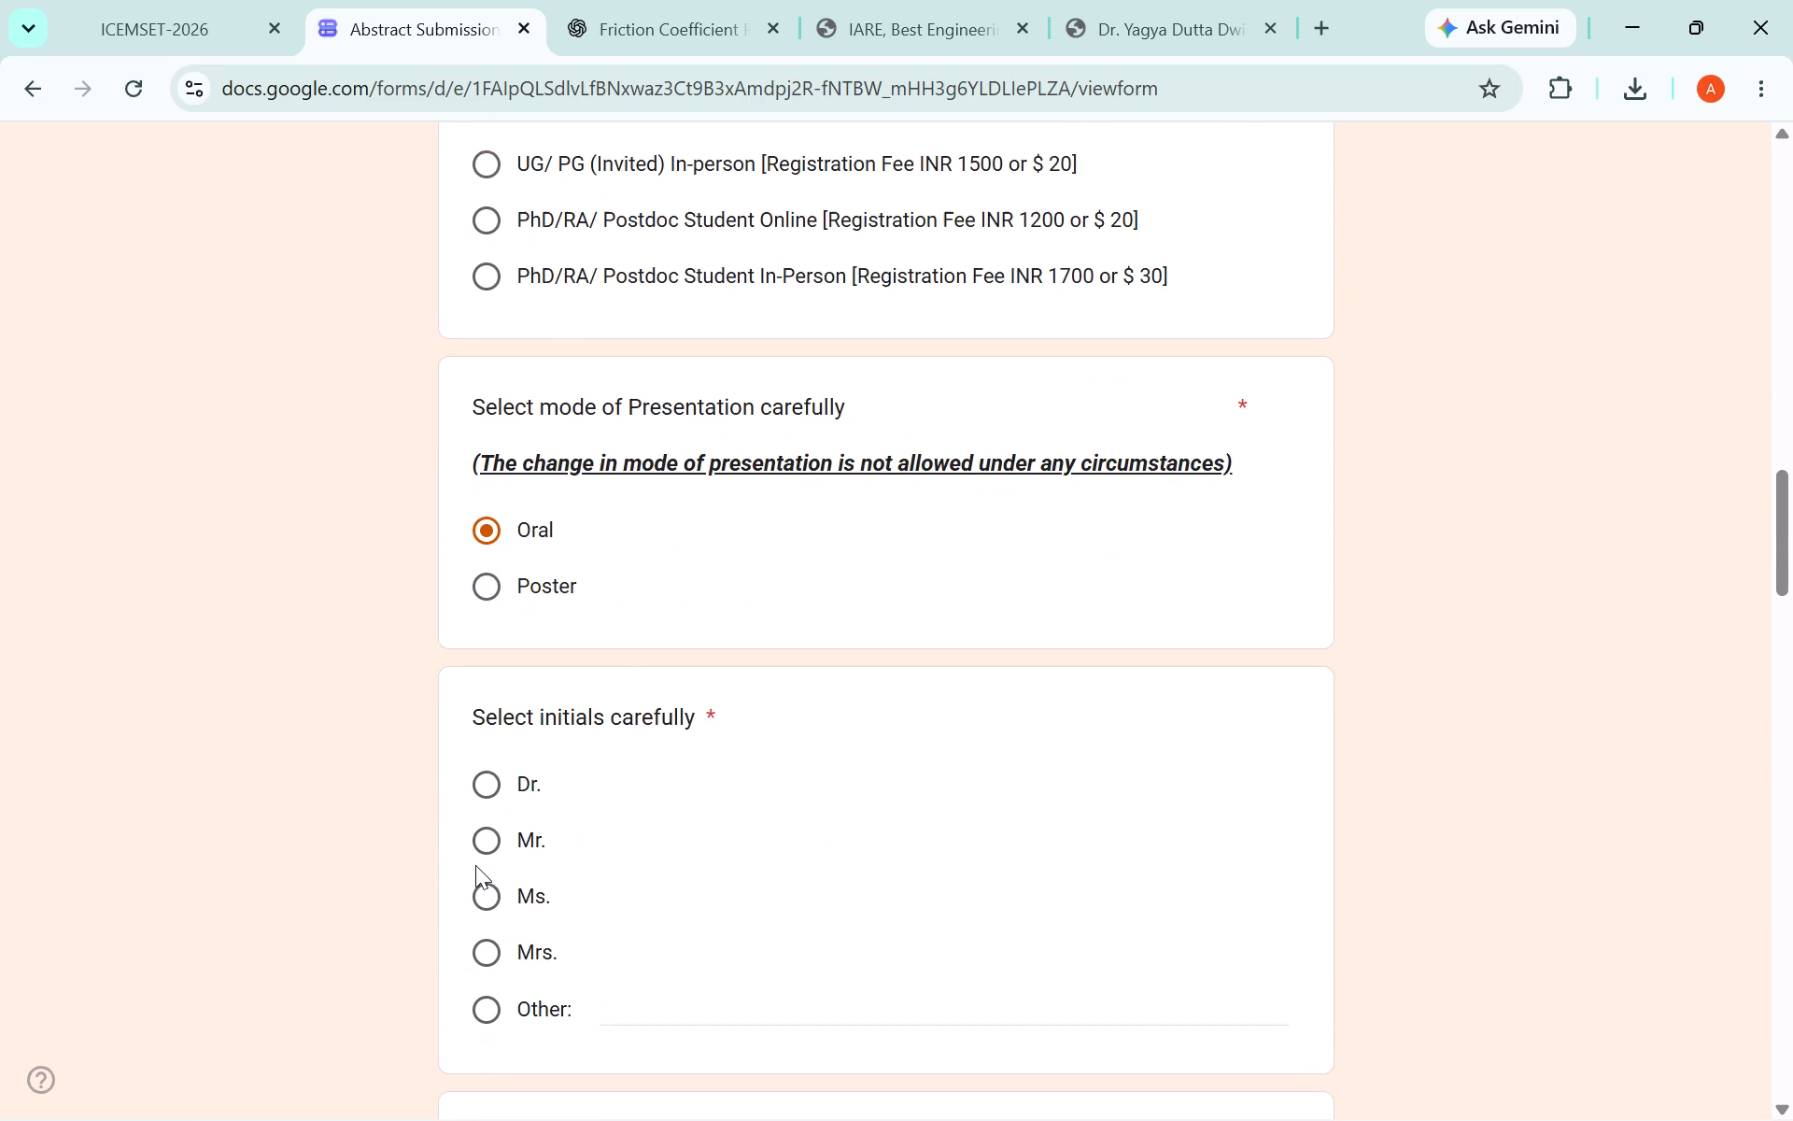
{"action": "scroll", "coordinate": [475, 865], "scroll_direction": "down", "scroll_amount": 1}
{"action": "left_click", "coordinate": [487, 803]}
Change the conference theme to Theme 8: Materials Characterization and Computational Design.
{"action": "scroll", "coordinate": [487, 803], "scroll_direction": "down", "scroll_amount": 2}
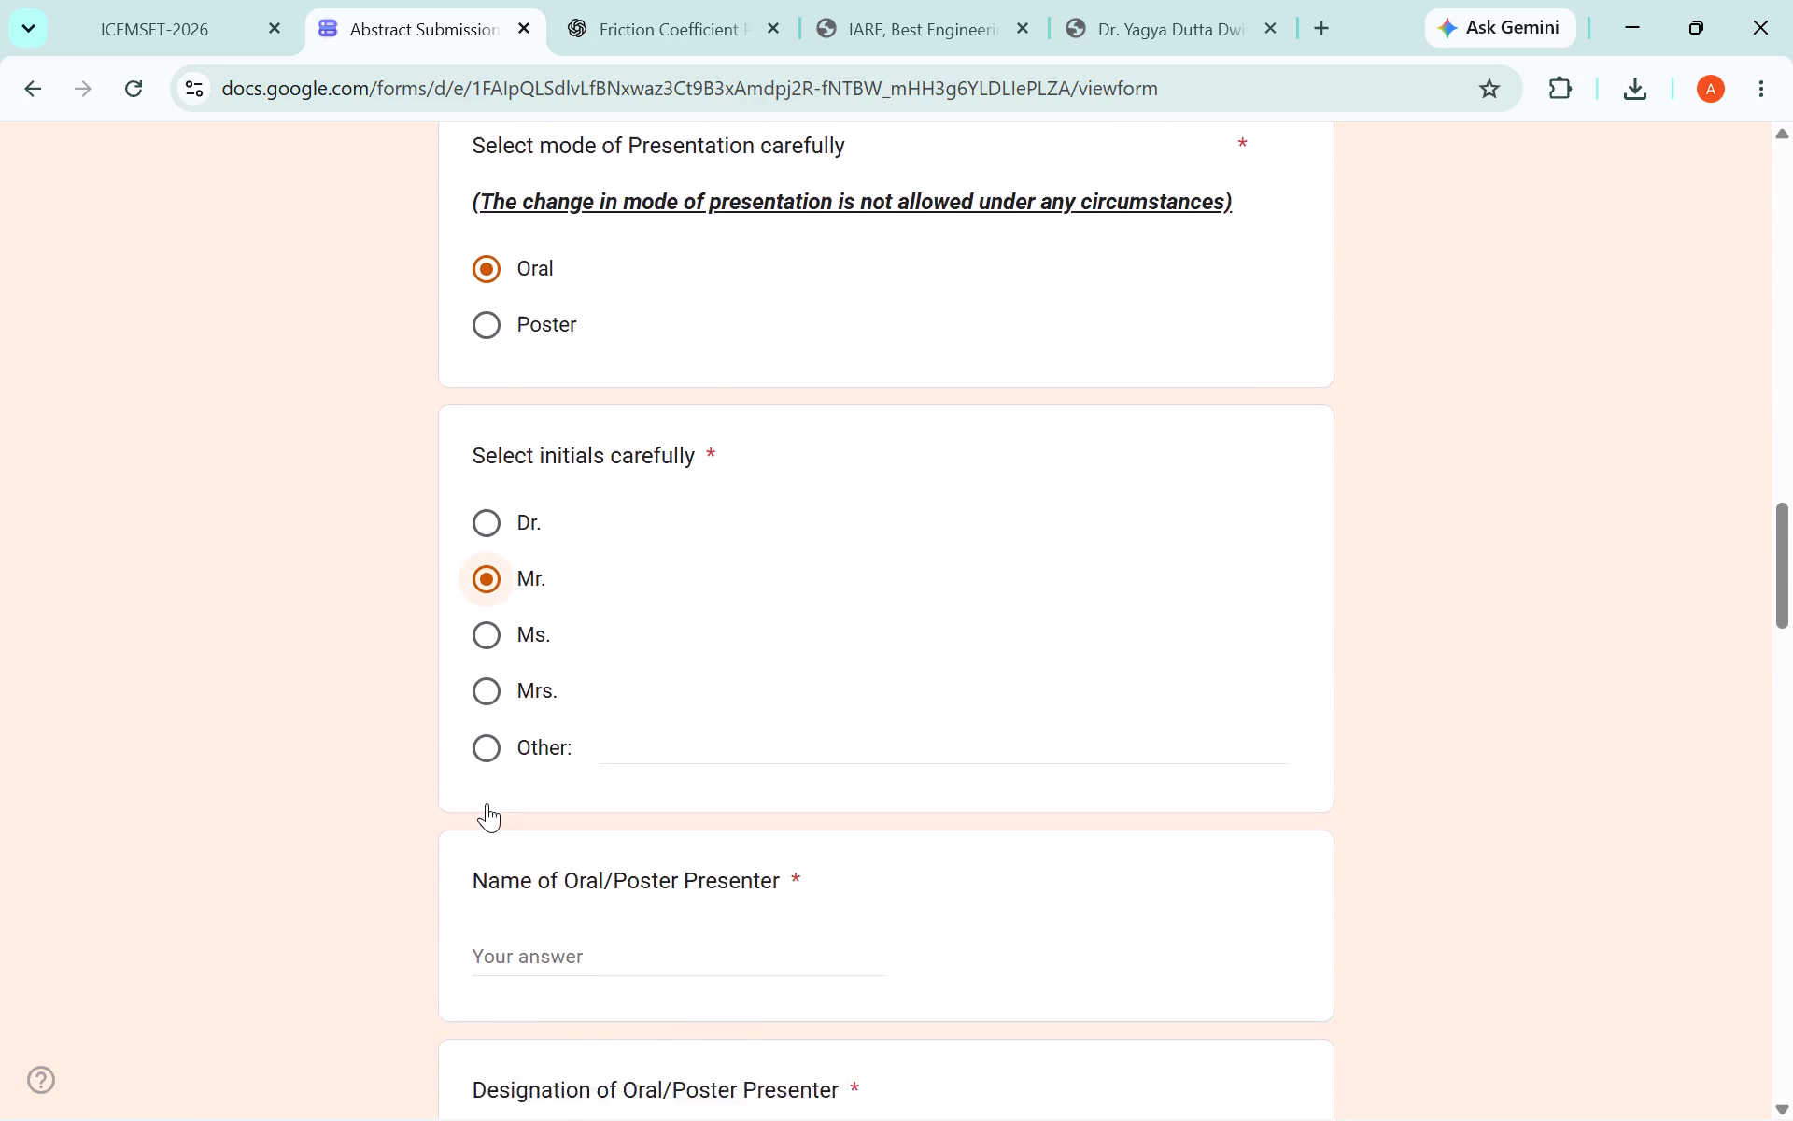
{"action": "scroll", "coordinate": [487, 803], "scroll_direction": "down", "scroll_amount": 1}
{"action": "scroll", "coordinate": [509, 596], "scroll_direction": "up", "scroll_amount": 1}
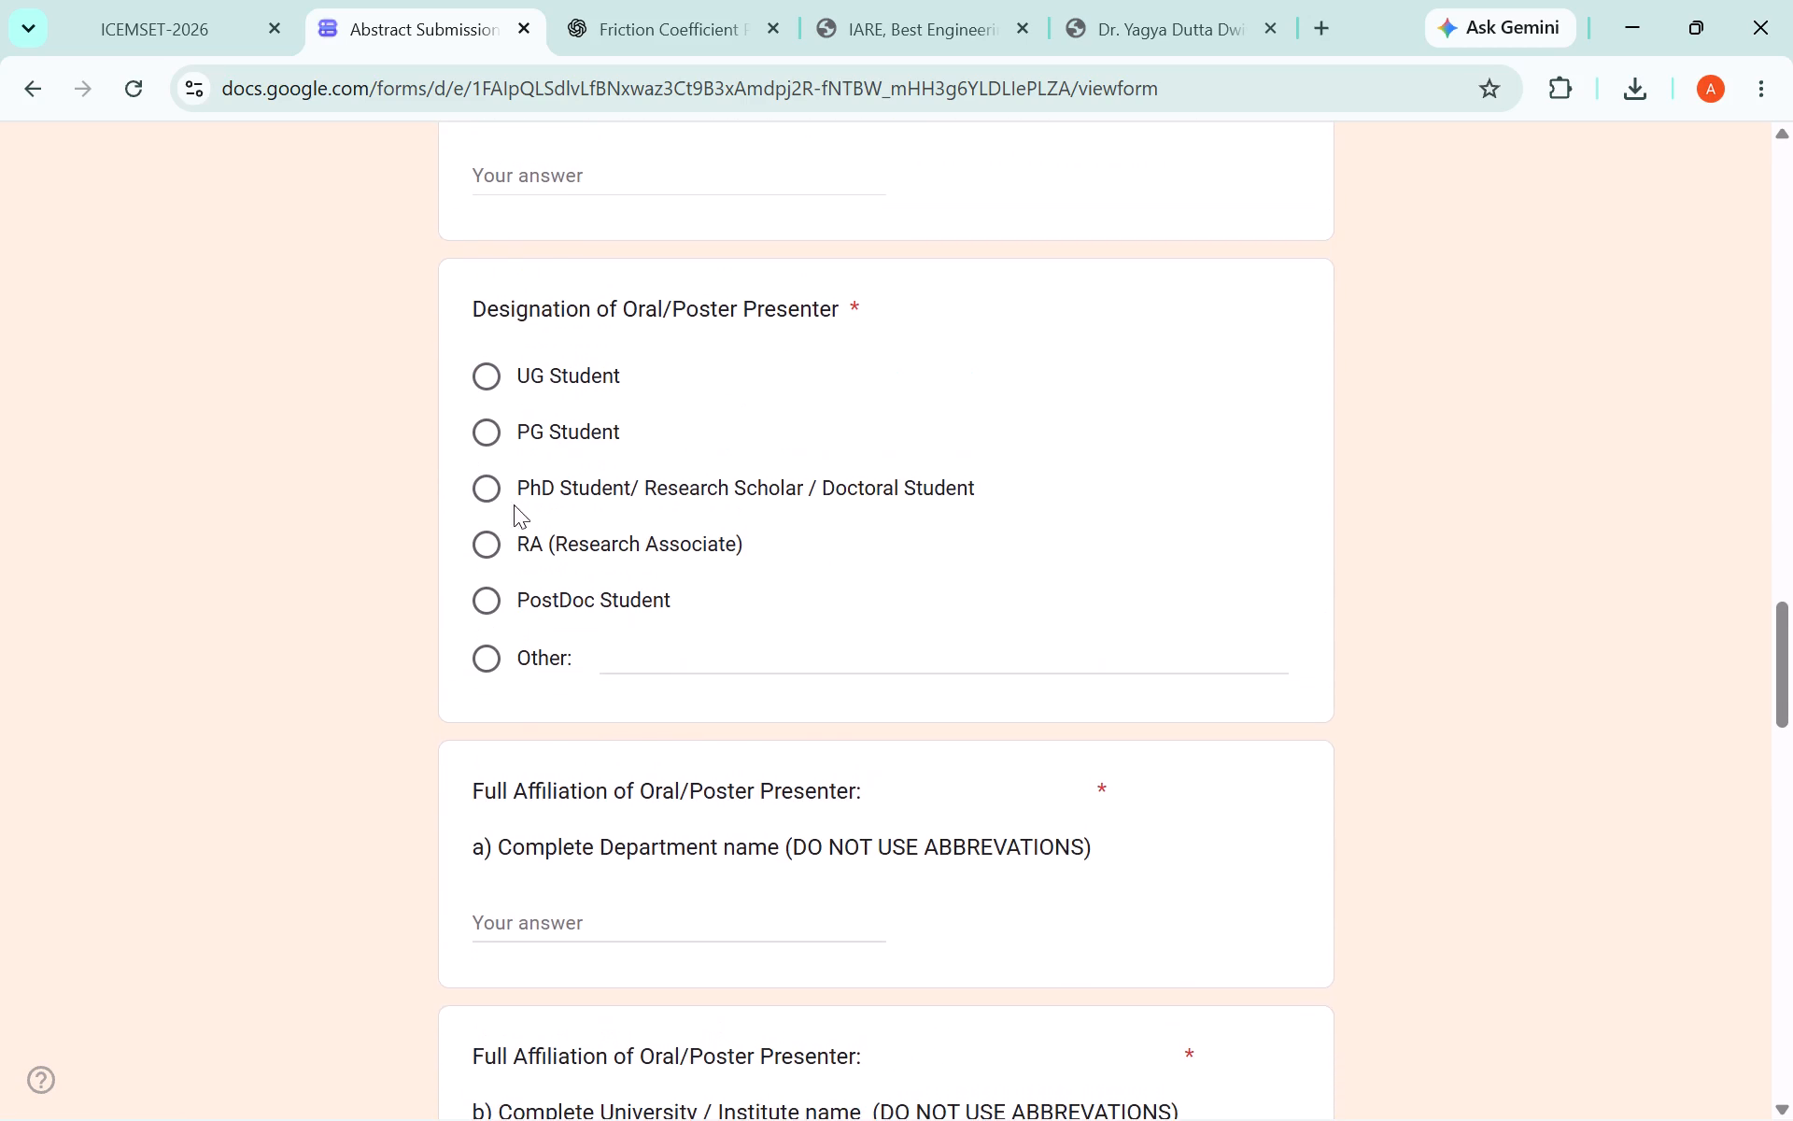
{"action": "scroll", "coordinate": [519, 478], "scroll_direction": "up", "scroll_amount": 3}
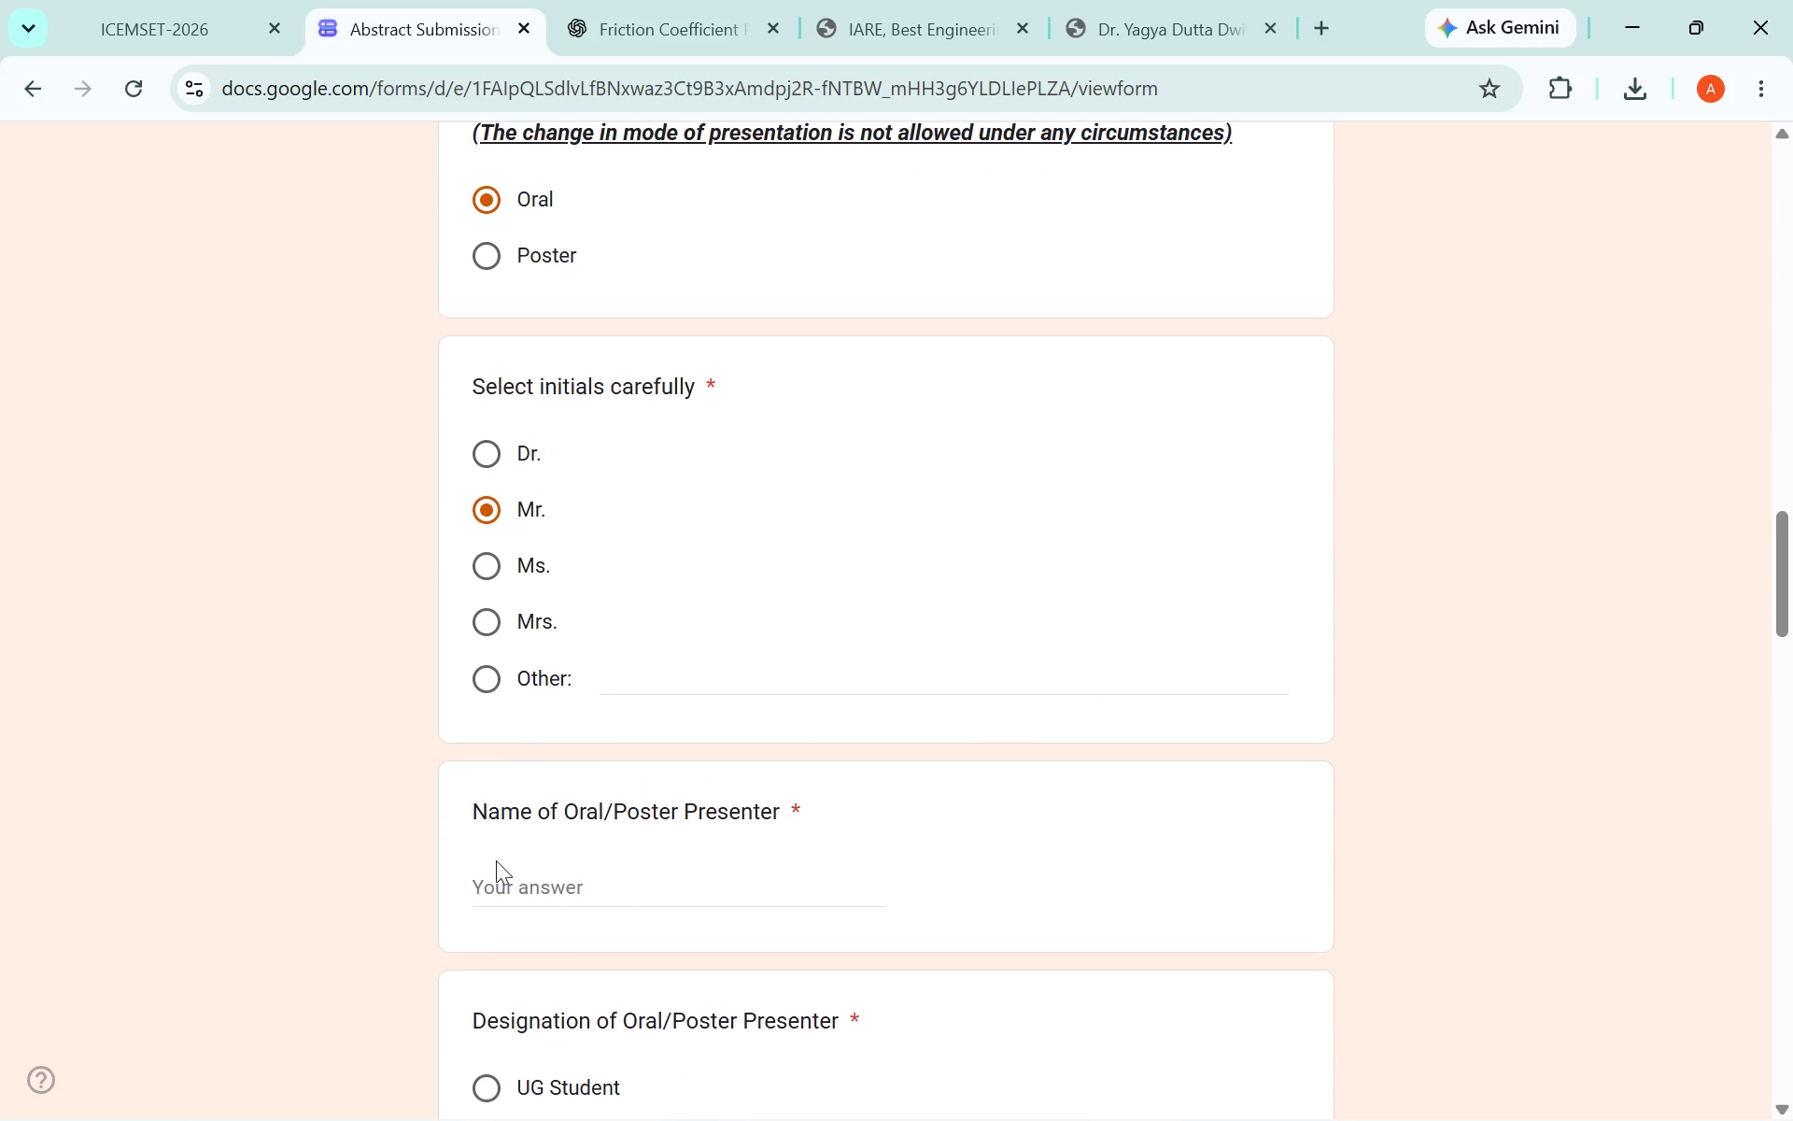
{"action": "left_click", "coordinate": [490, 876]}
{"action": "scroll", "coordinate": [490, 876], "scroll_direction": "up", "scroll_amount": 1}
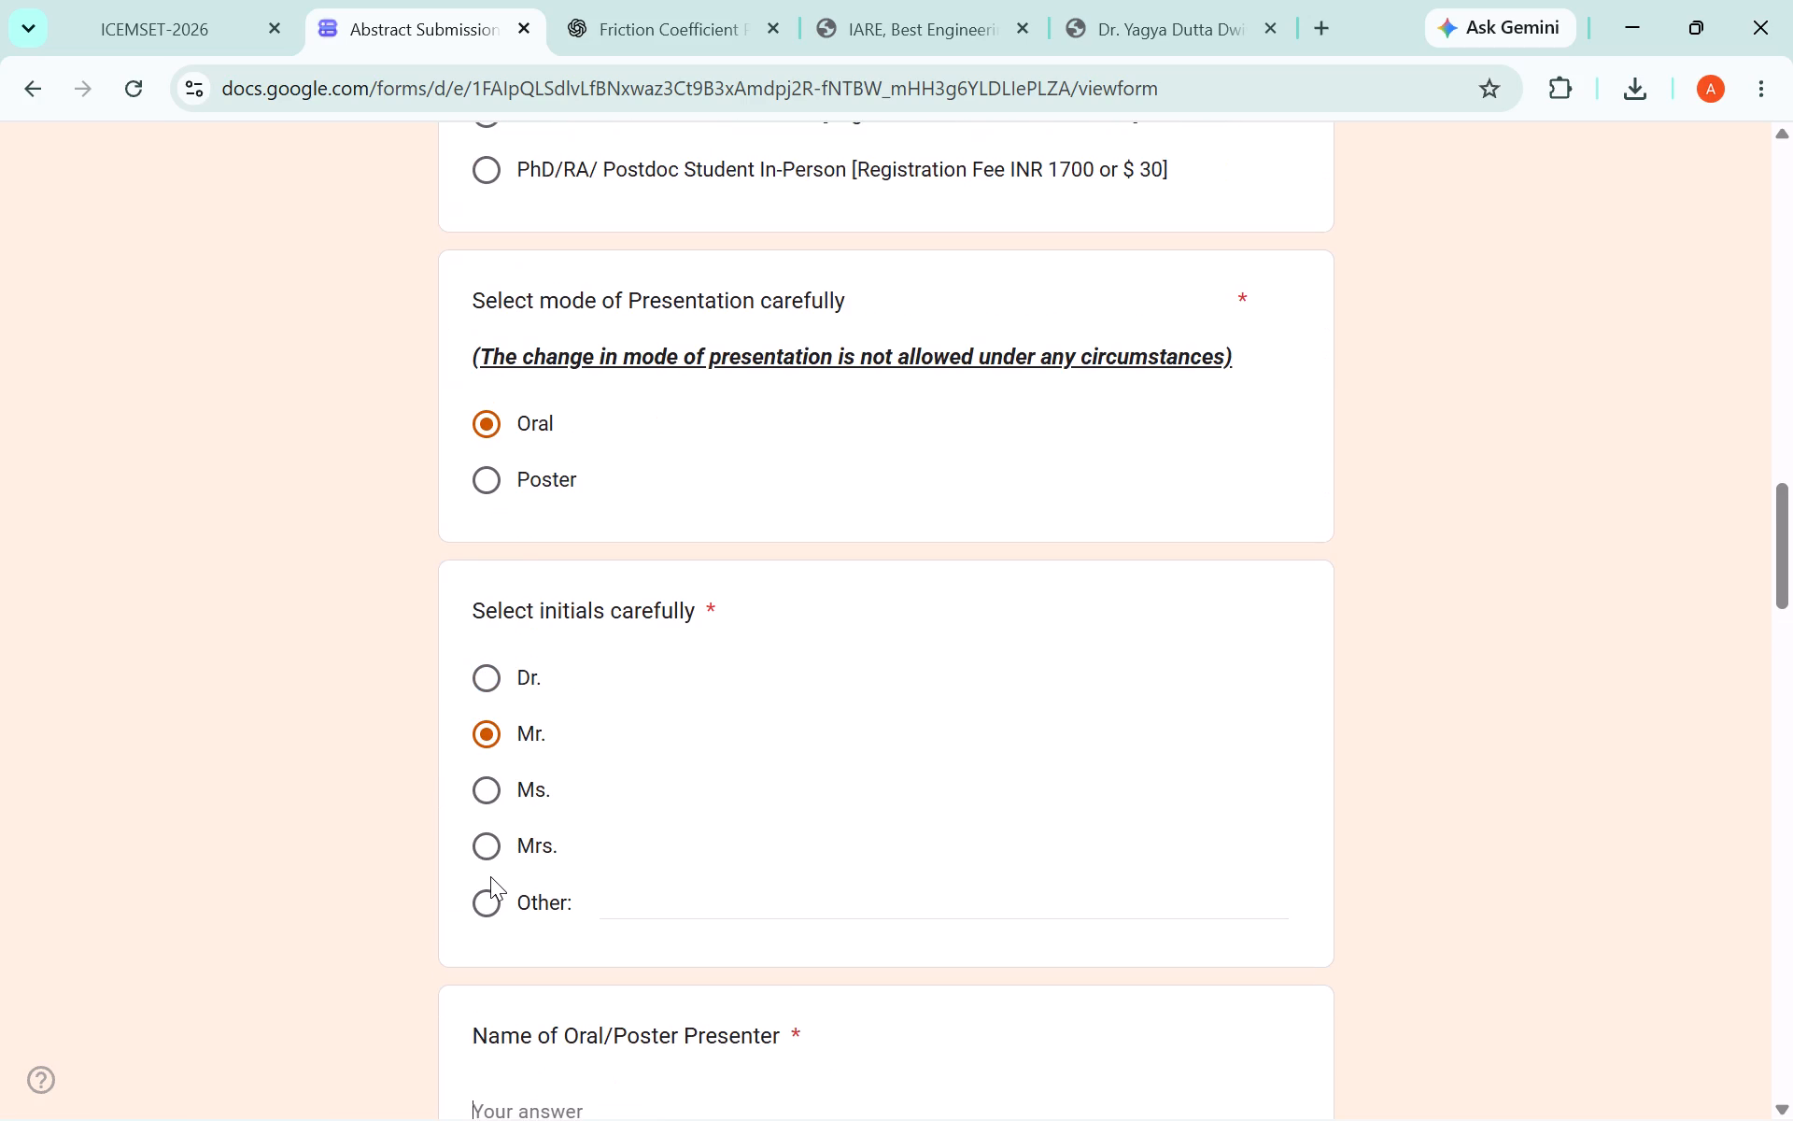
{"action": "scroll", "coordinate": [490, 876], "scroll_direction": "up", "scroll_amount": 1}
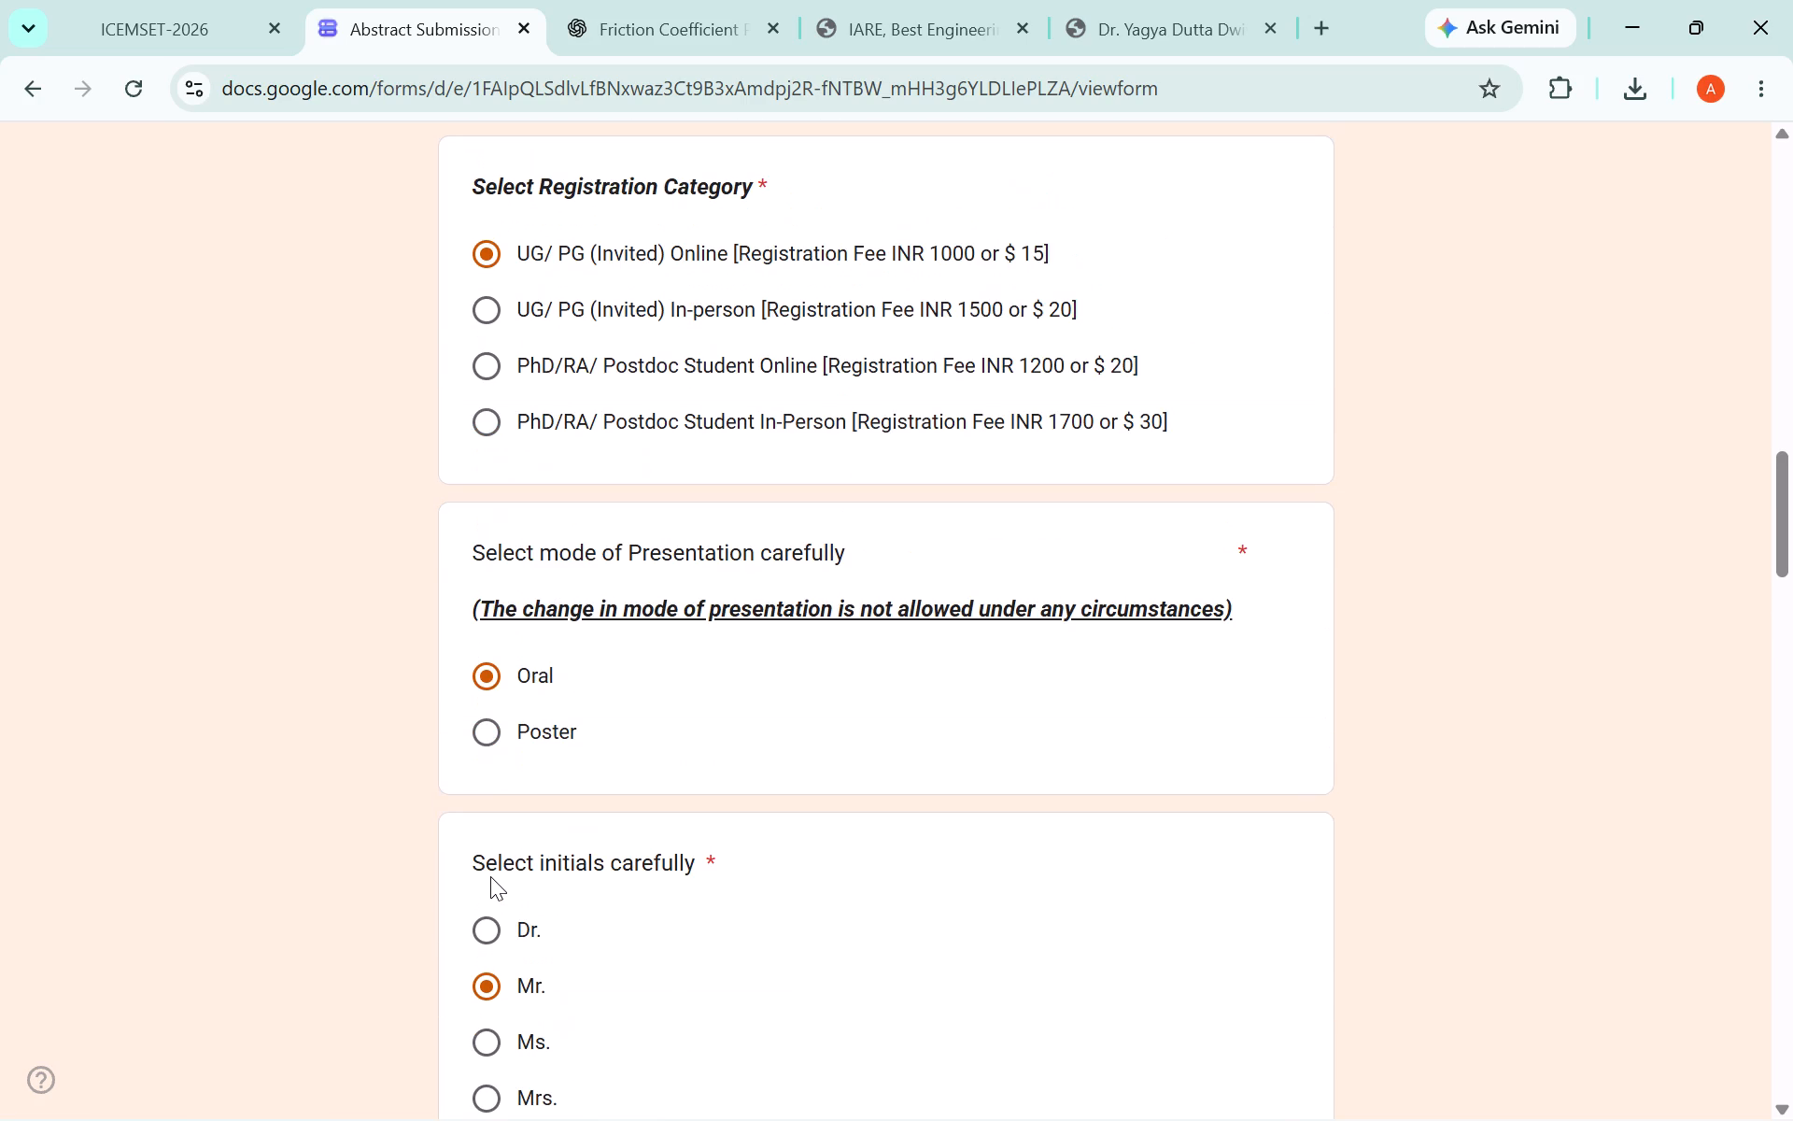
{"action": "scroll", "coordinate": [490, 876], "scroll_direction": "up", "scroll_amount": 4}
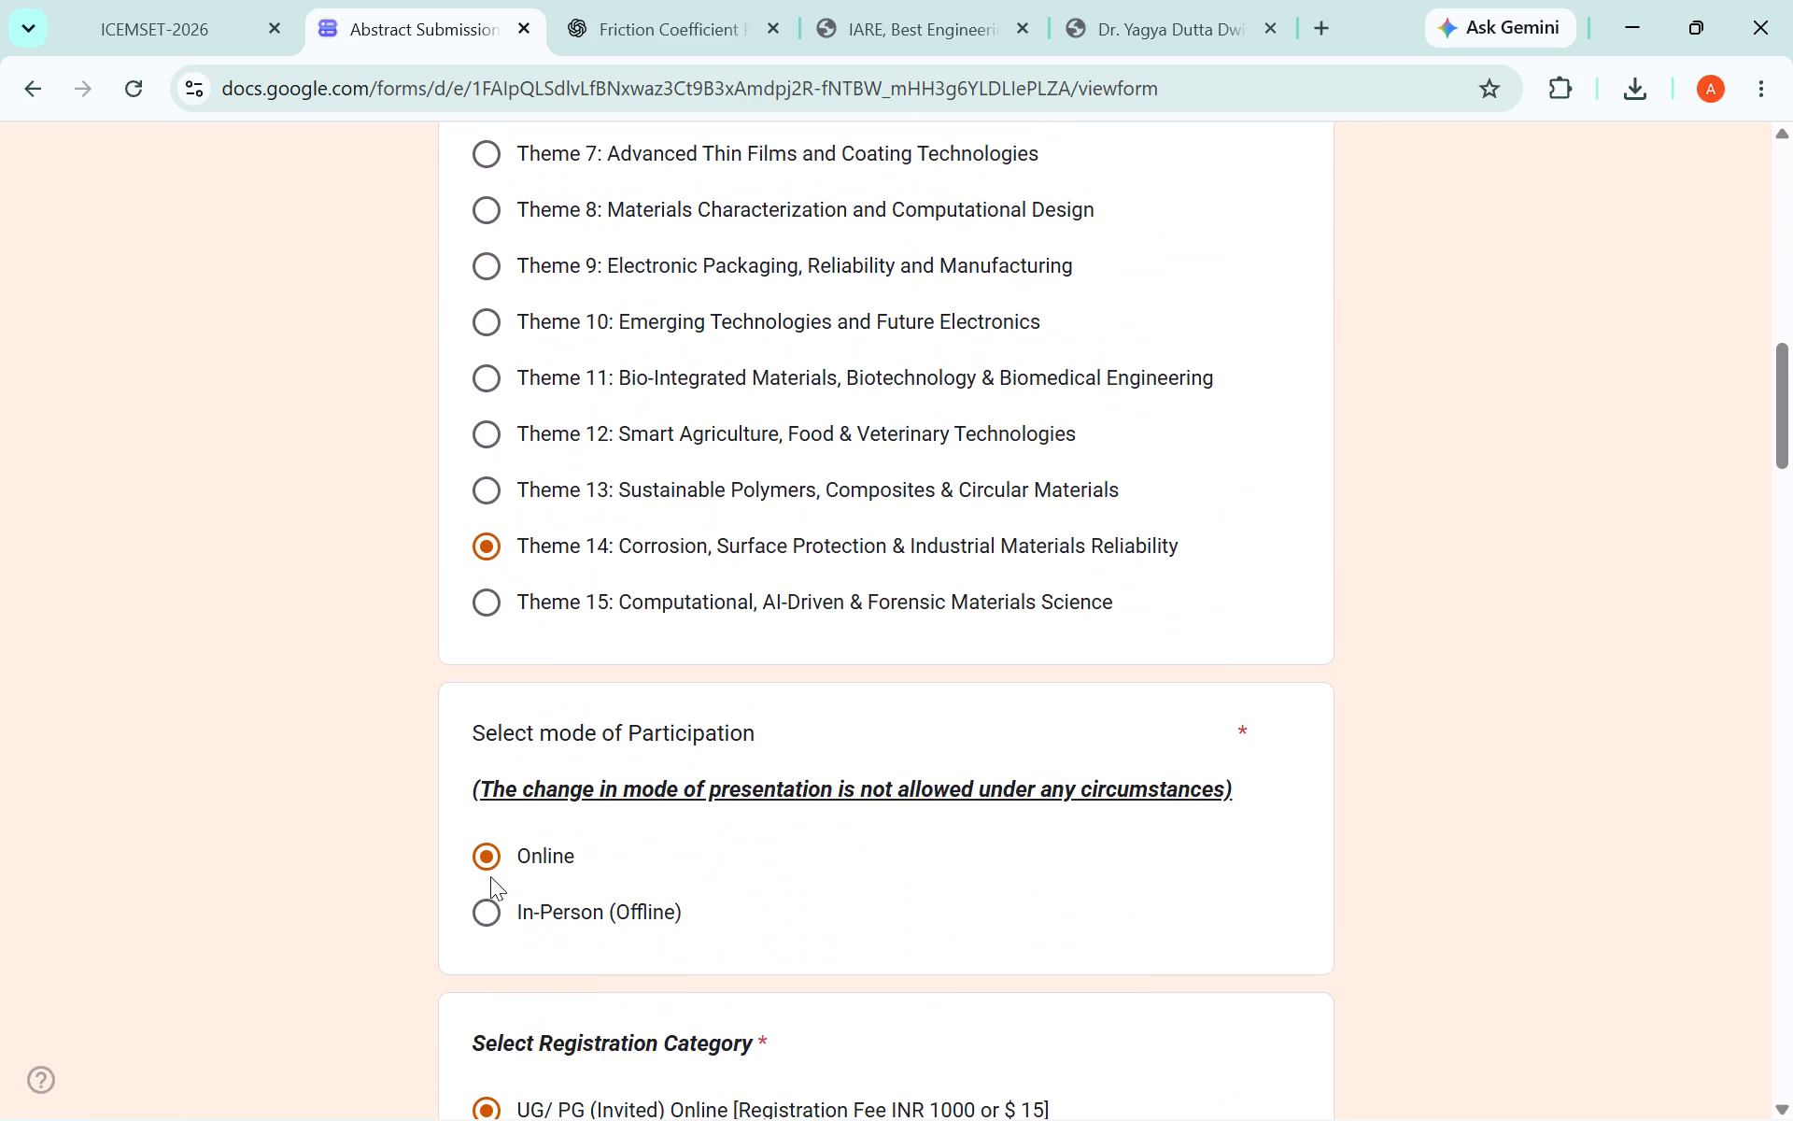
{"action": "scroll", "coordinate": [490, 876], "scroll_direction": "up", "scroll_amount": 3}
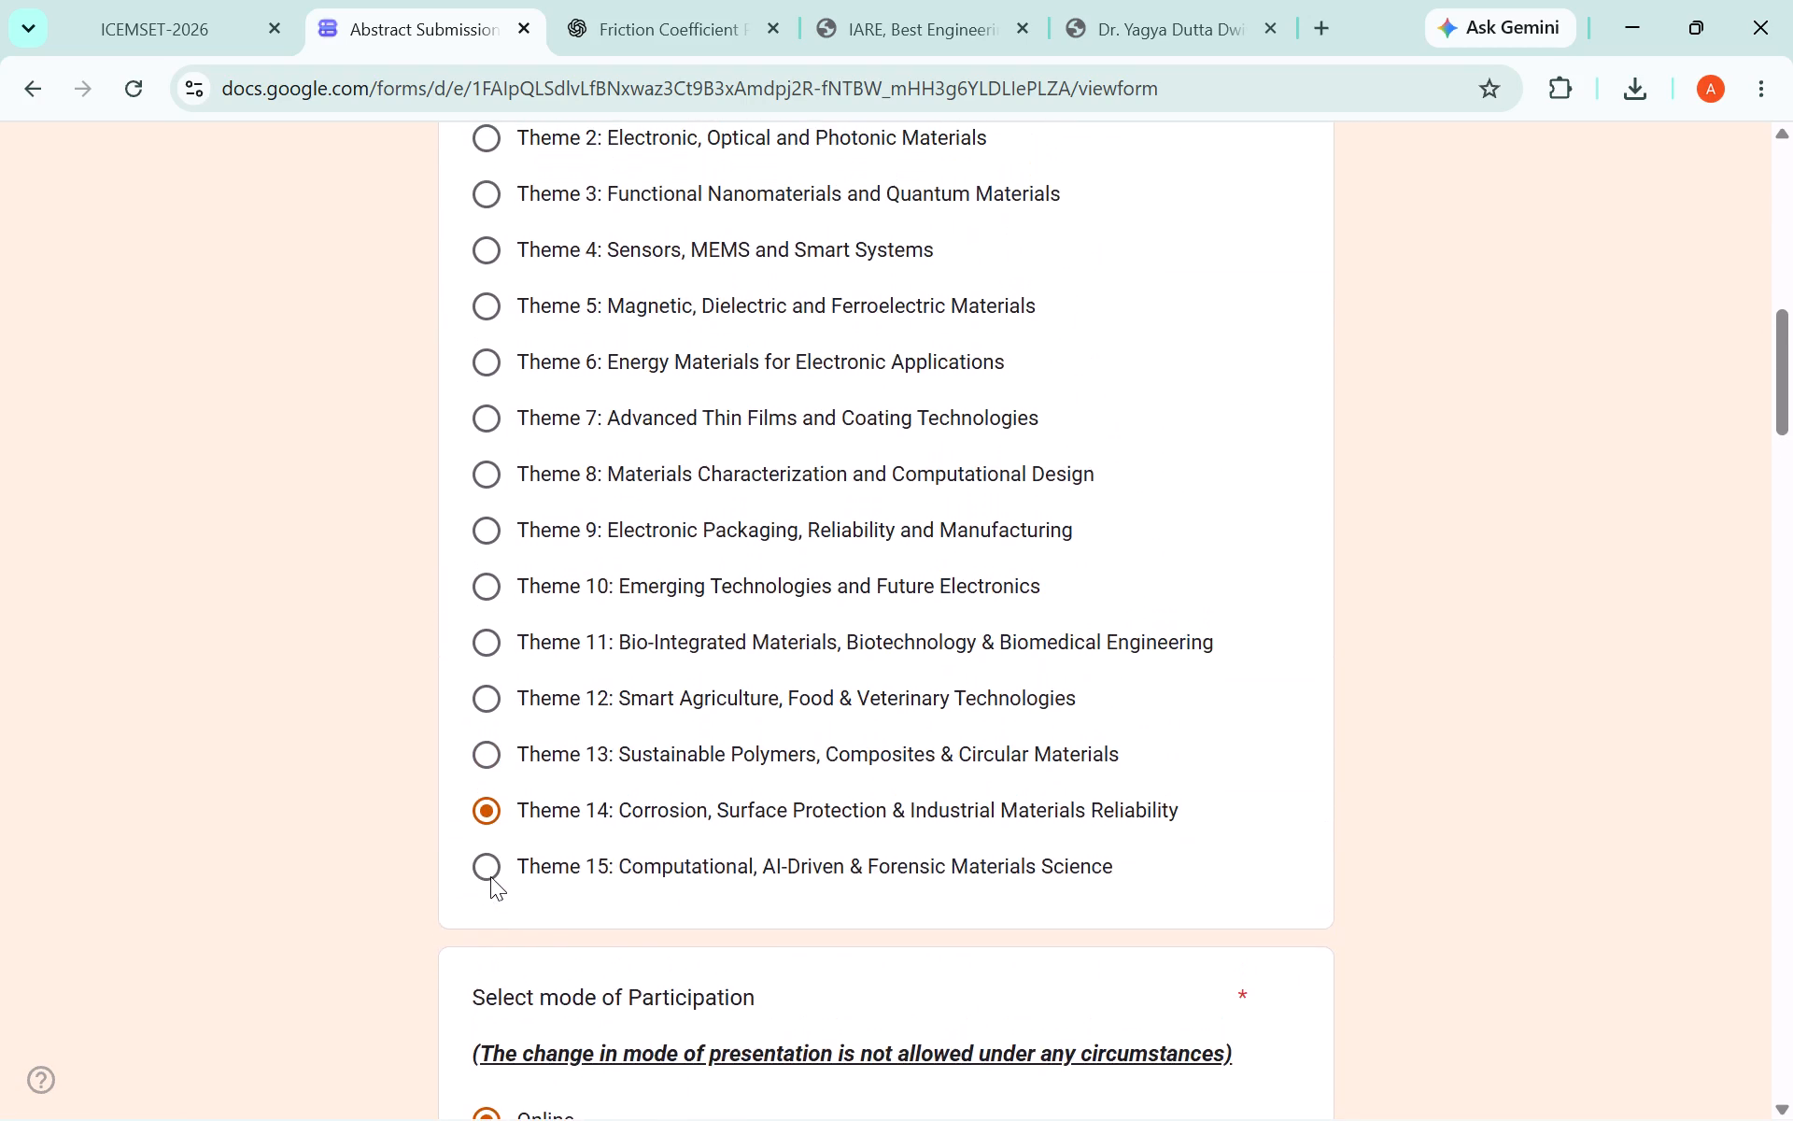
{"action": "scroll", "coordinate": [490, 876], "scroll_direction": "up", "scroll_amount": 2}
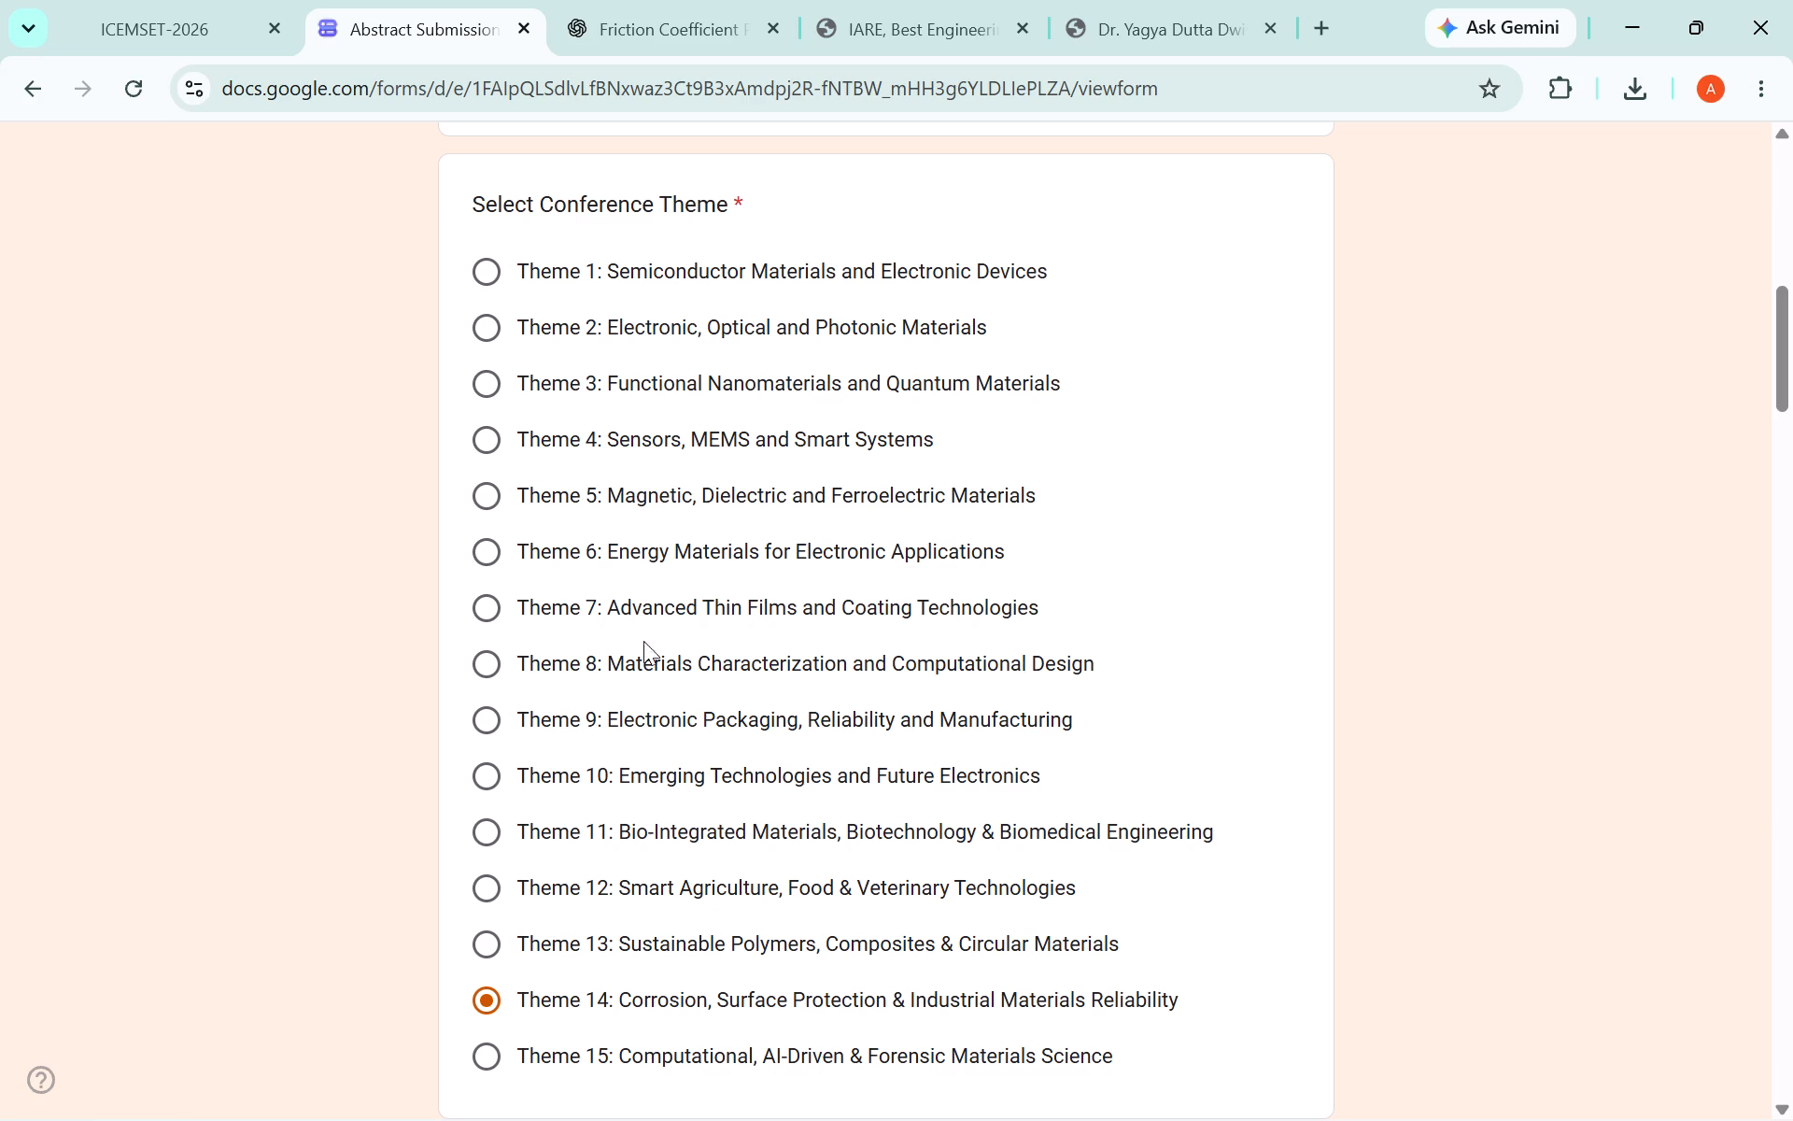
{"action": "left_click", "coordinate": [501, 654]}
Enter the presenter's name in the Name of Oral/Poster Presenter answer.
{"action": "scroll", "coordinate": [501, 654], "scroll_direction": "down", "scroll_amount": 1}
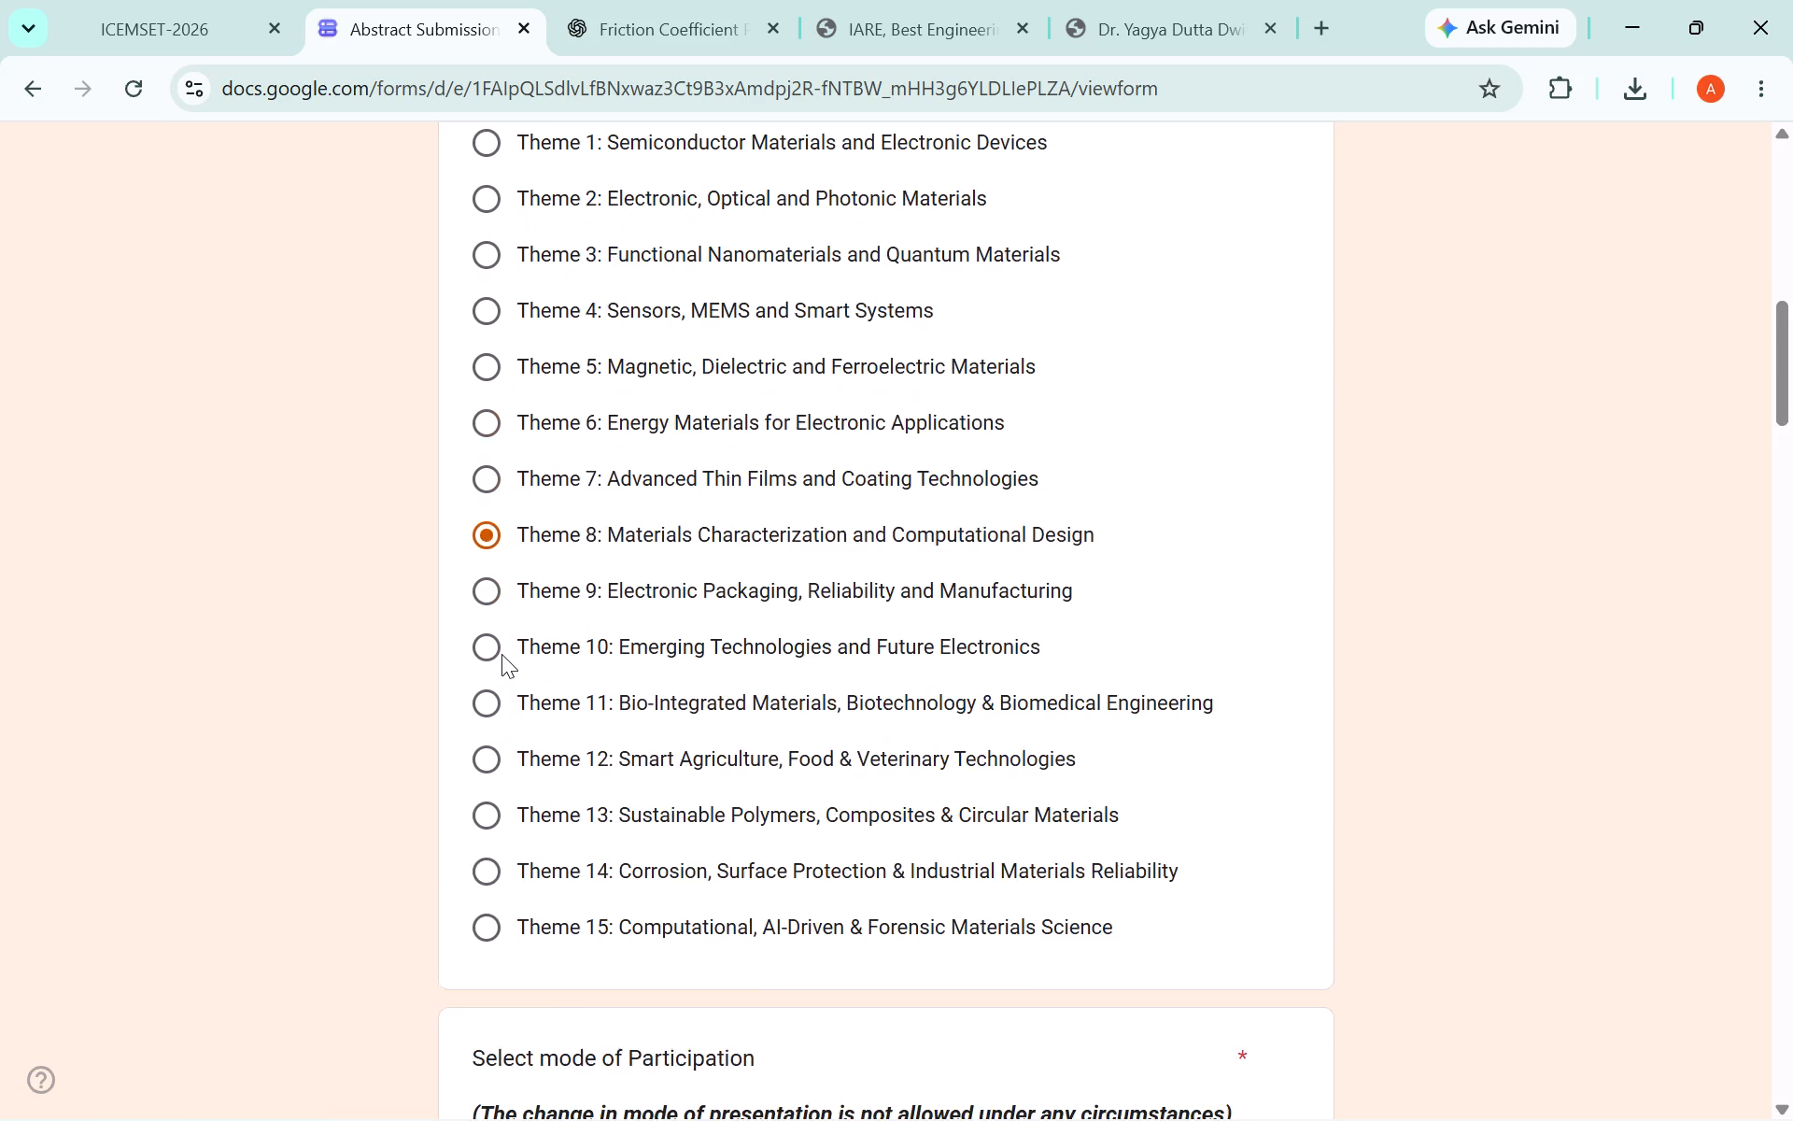
{"action": "scroll", "coordinate": [501, 654], "scroll_direction": "down", "scroll_amount": 2}
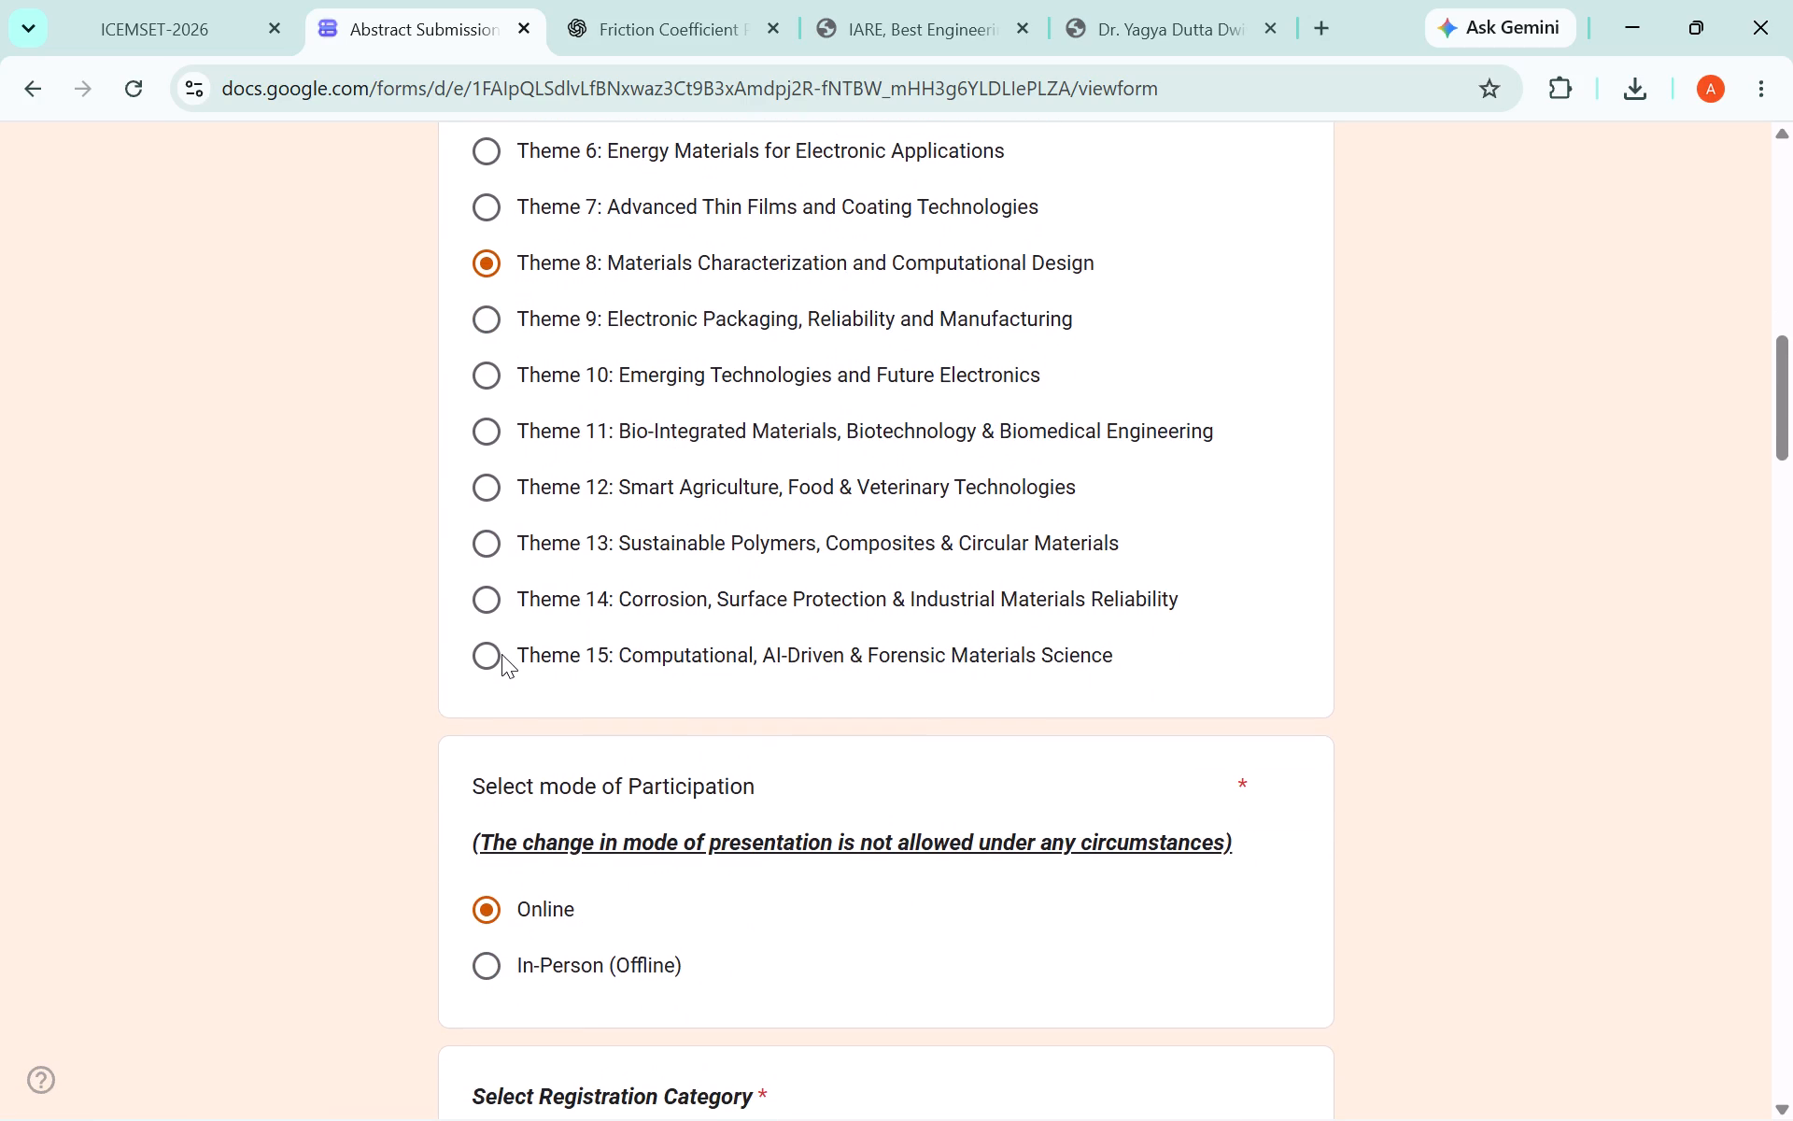
{"action": "scroll", "coordinate": [501, 654], "scroll_direction": "down", "scroll_amount": 1}
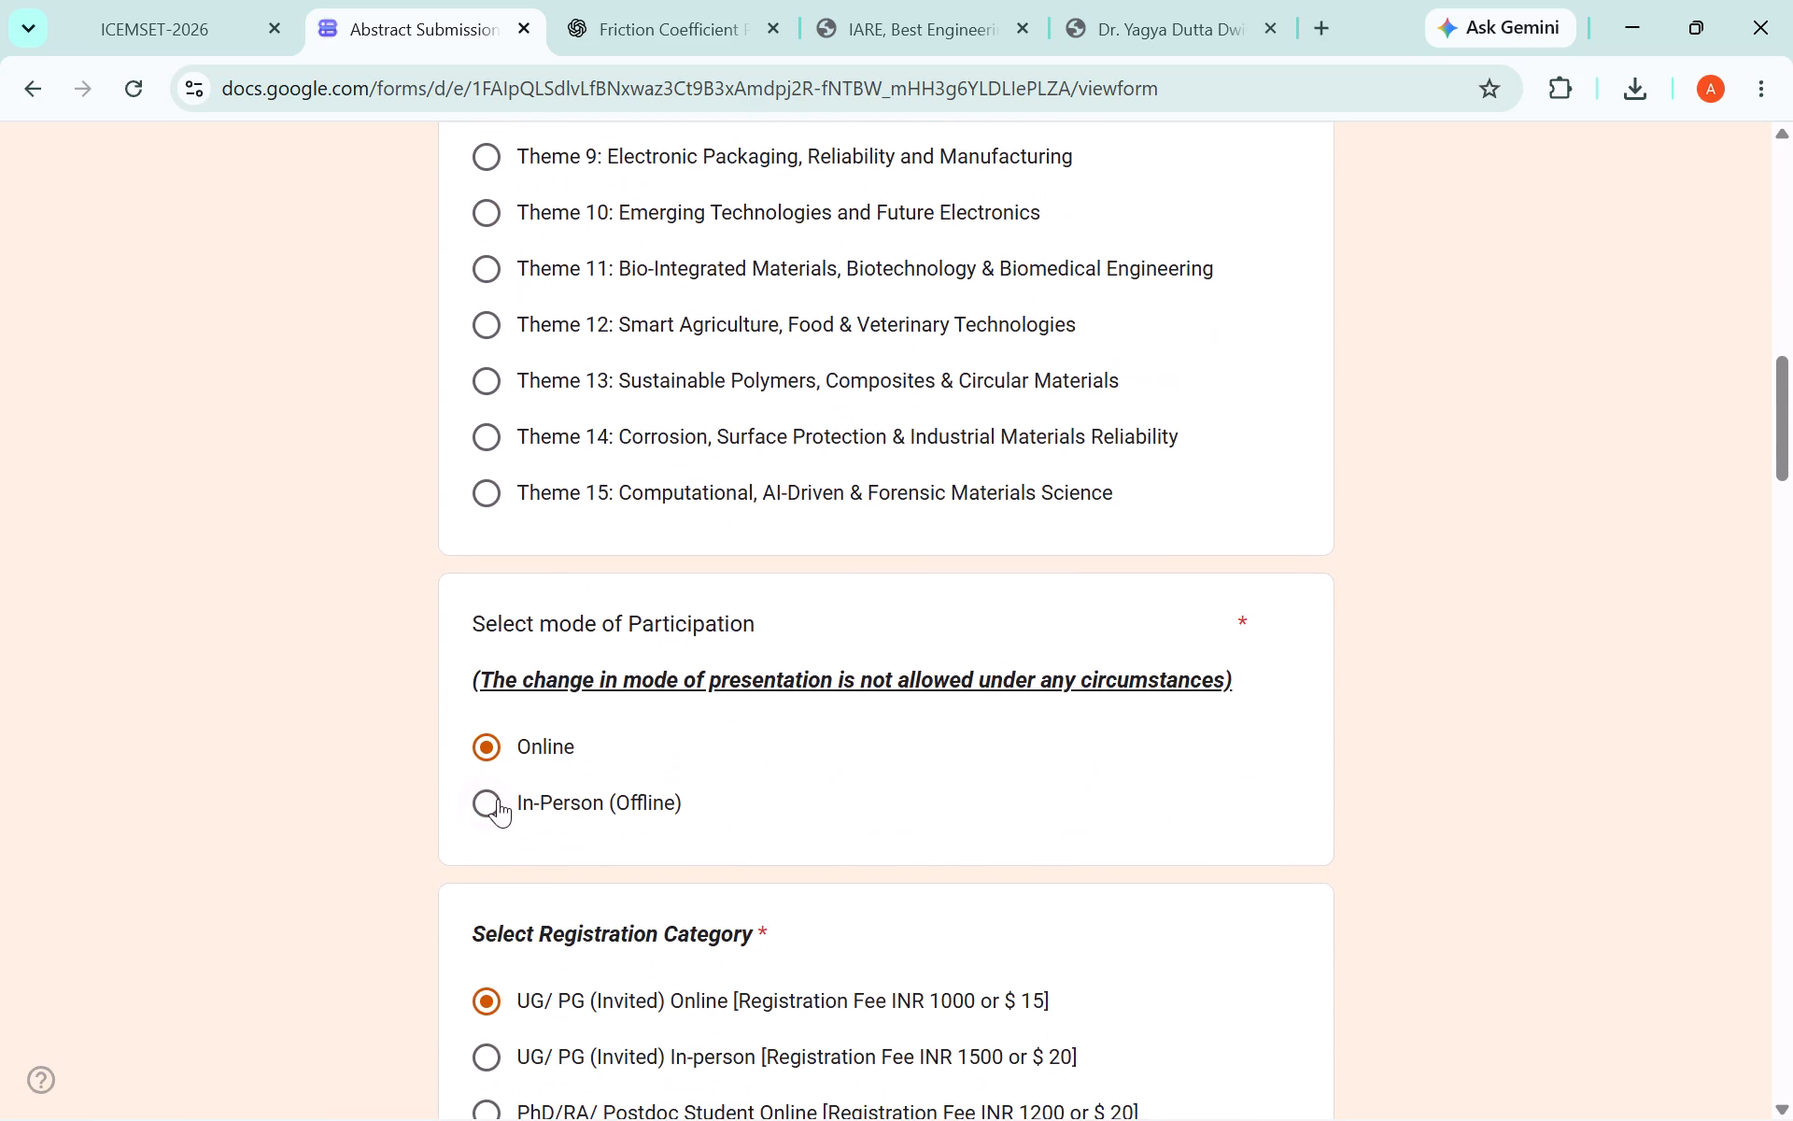
{"action": "scroll", "coordinate": [498, 799], "scroll_direction": "down", "scroll_amount": 5}
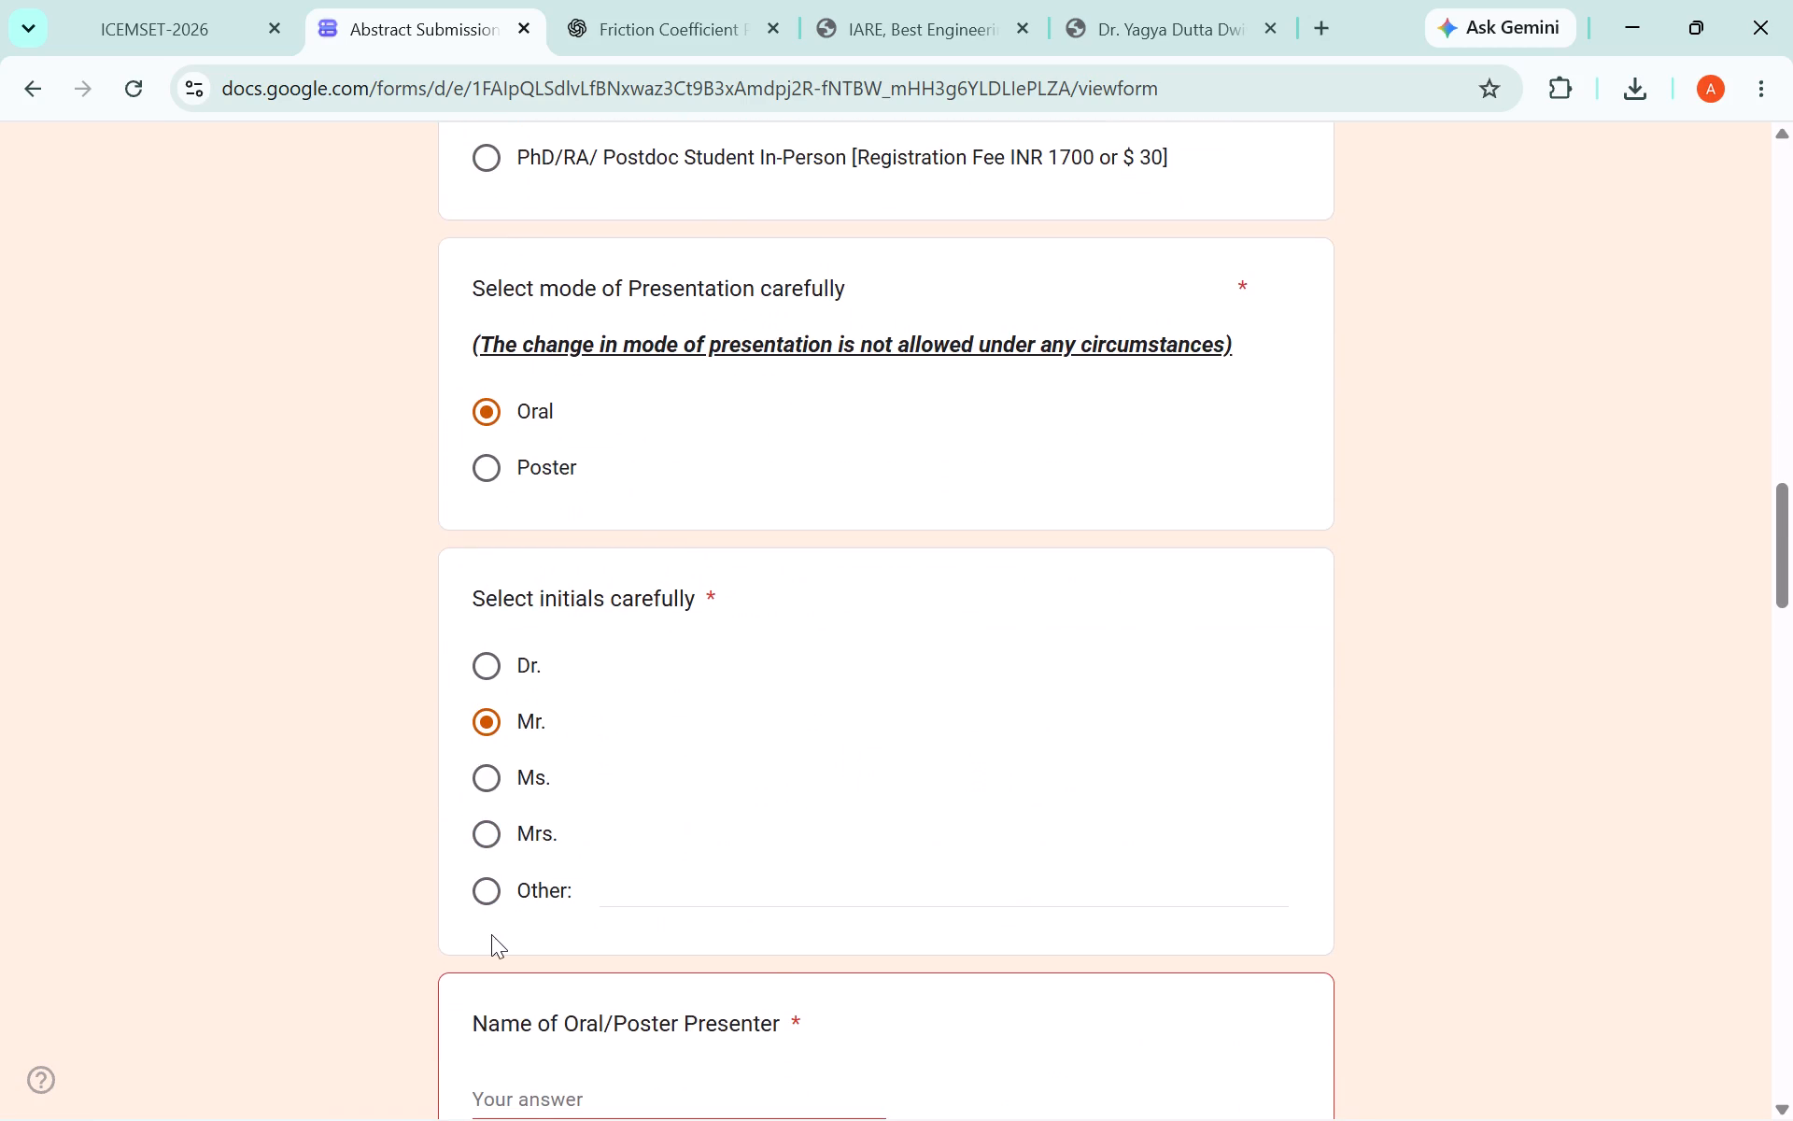
{"action": "scroll", "coordinate": [491, 934], "scroll_direction": "down", "scroll_amount": 2}
{"action": "left_click", "coordinate": [524, 759]}
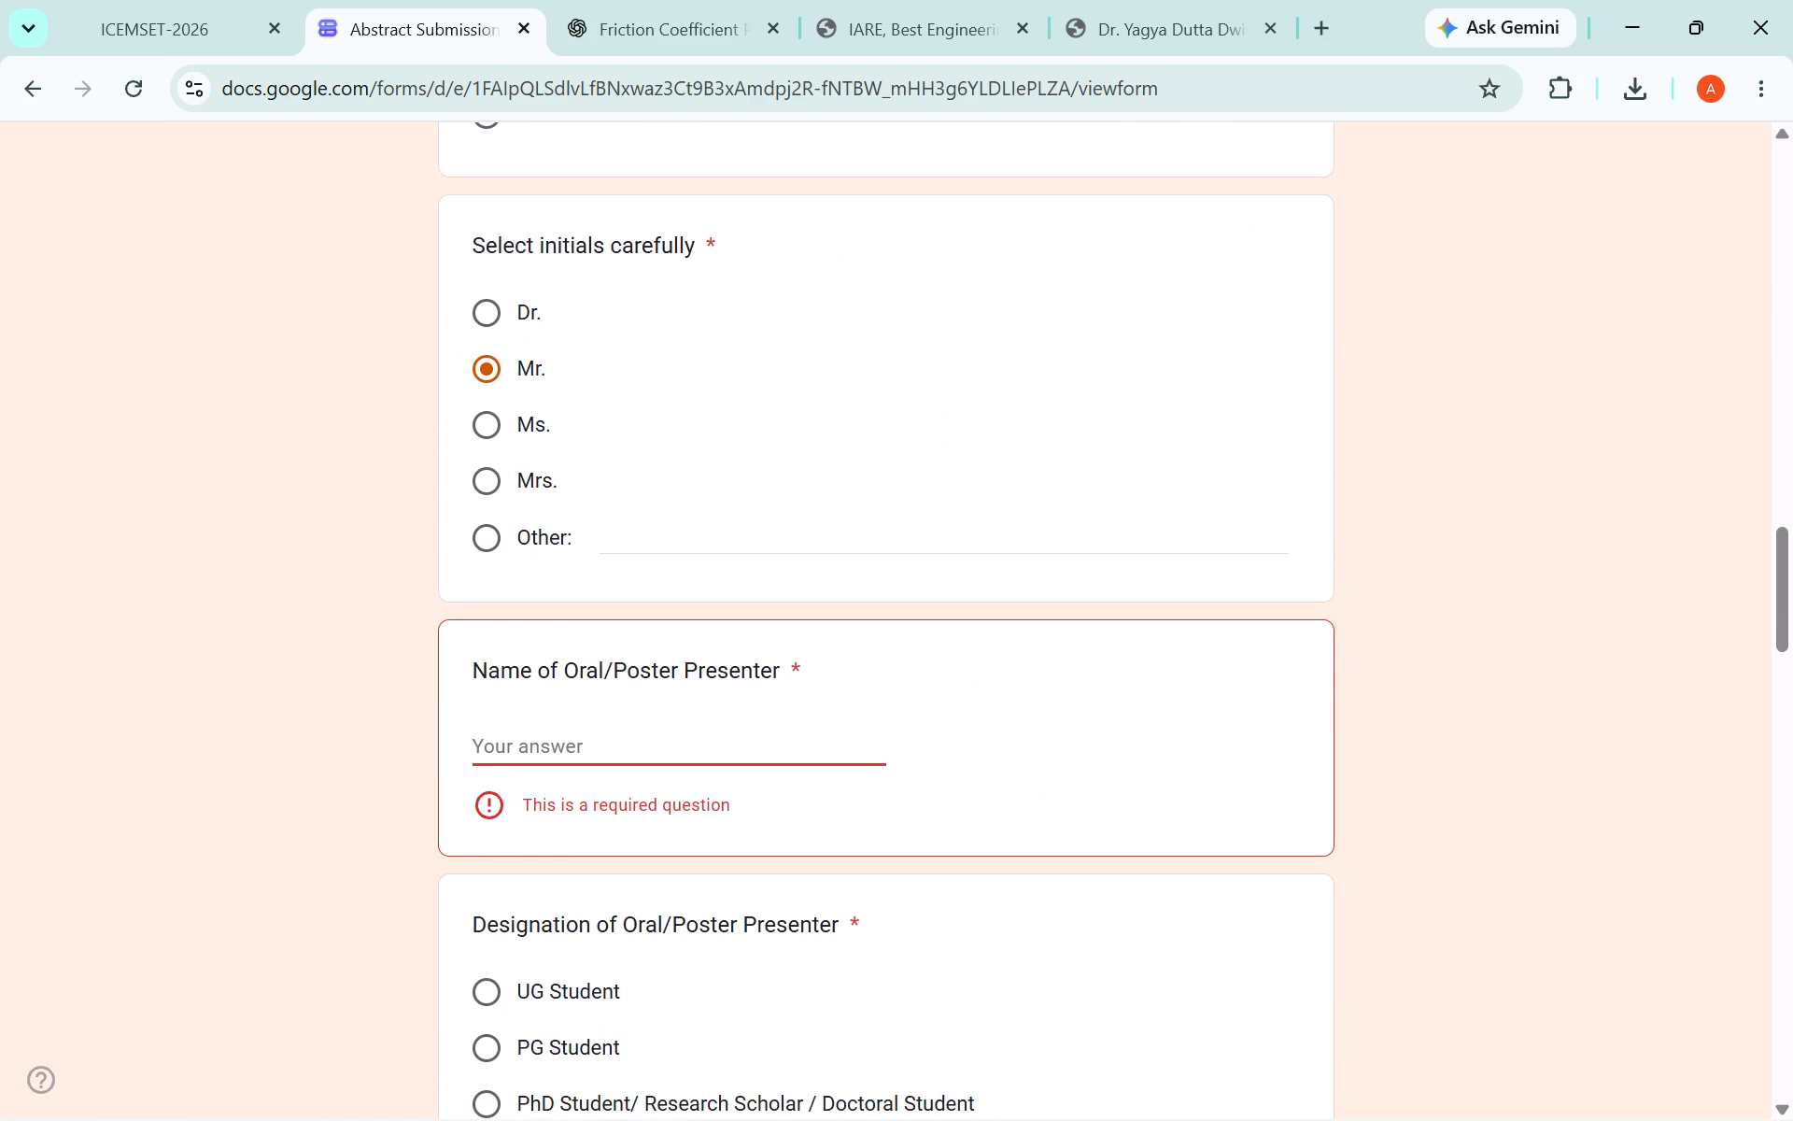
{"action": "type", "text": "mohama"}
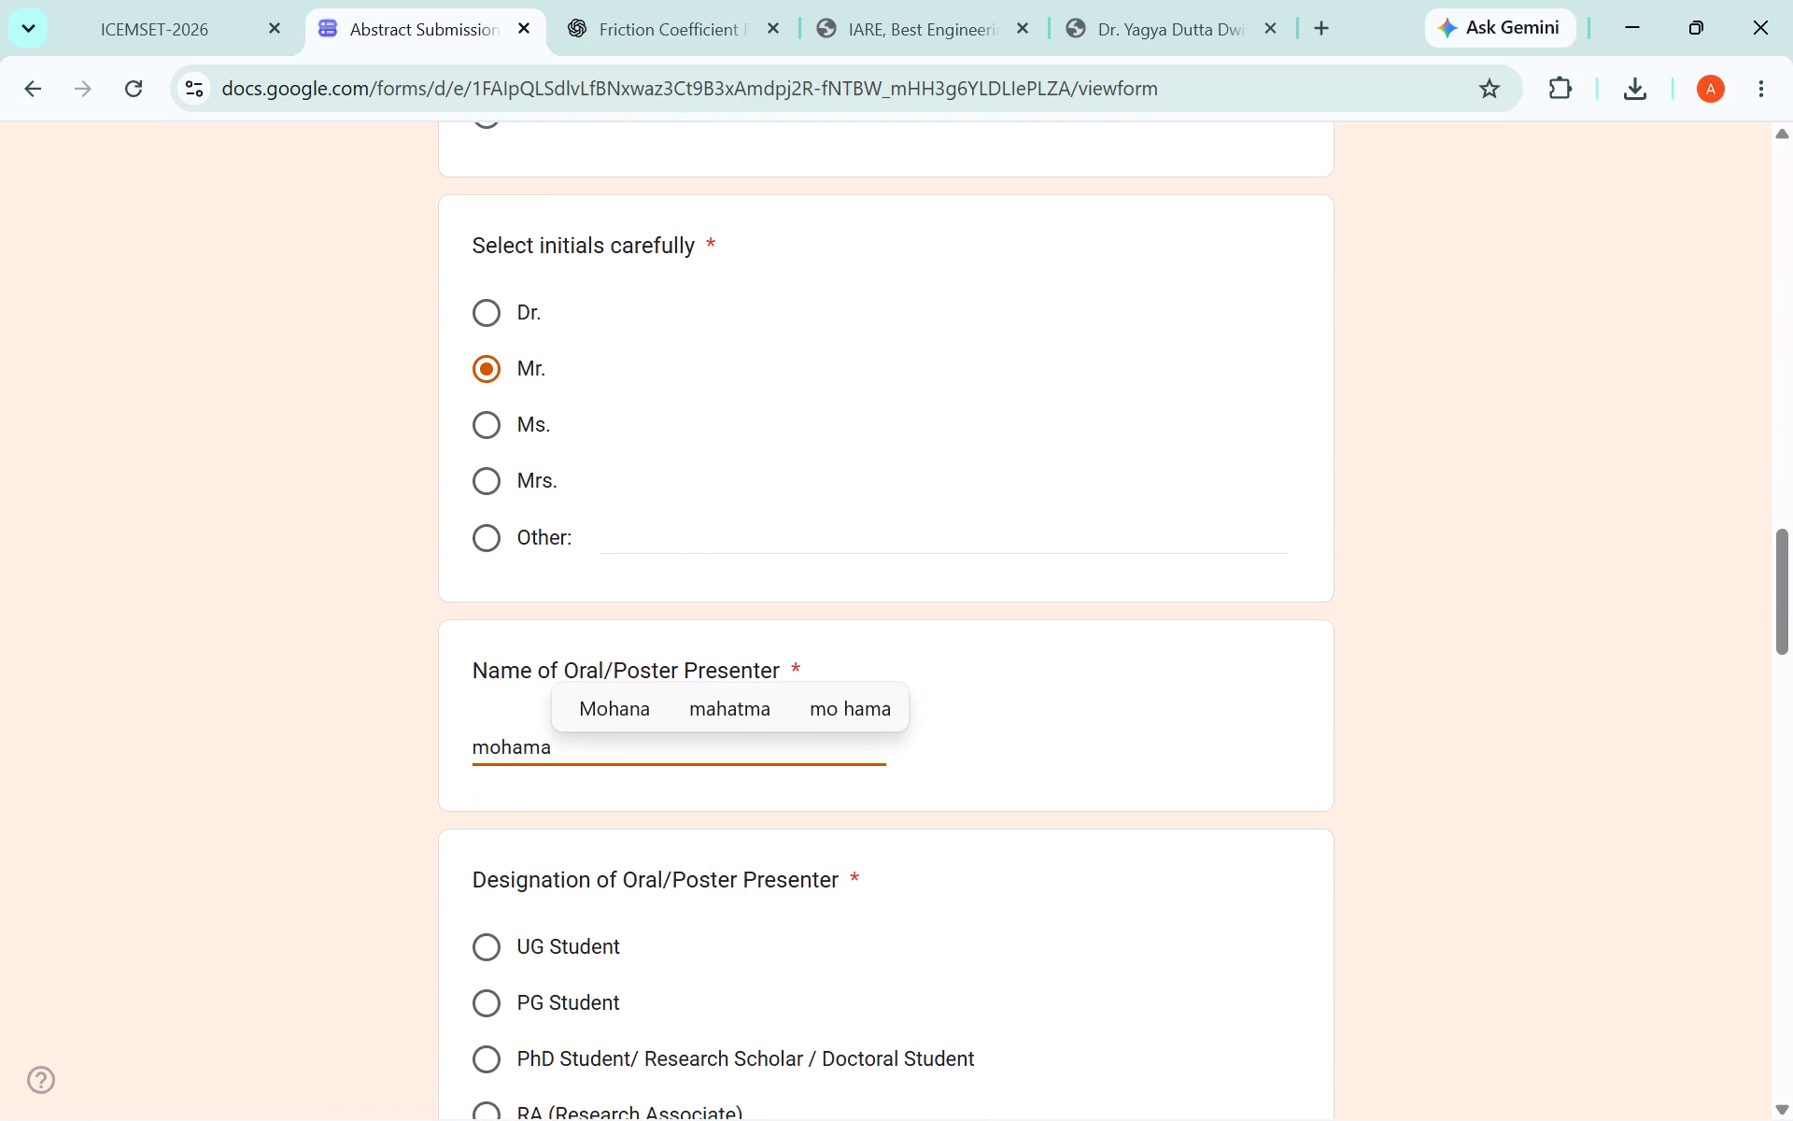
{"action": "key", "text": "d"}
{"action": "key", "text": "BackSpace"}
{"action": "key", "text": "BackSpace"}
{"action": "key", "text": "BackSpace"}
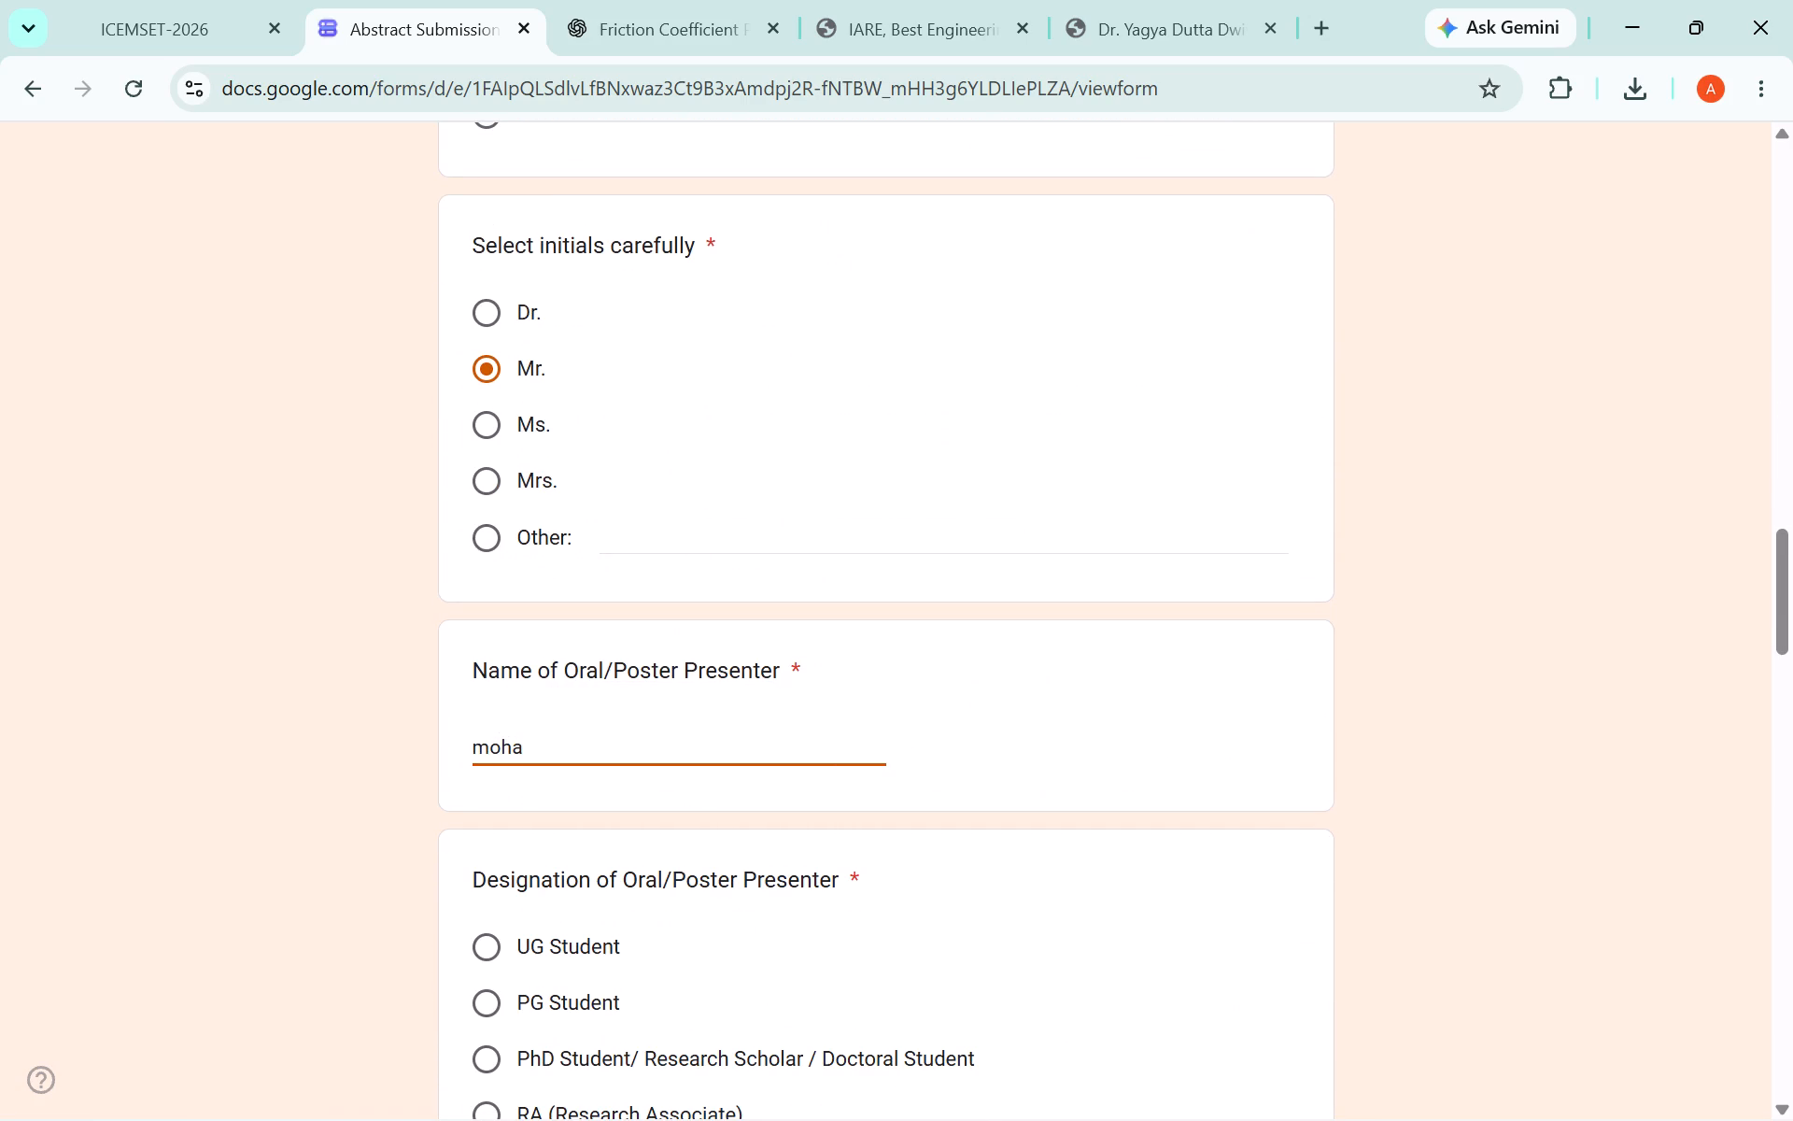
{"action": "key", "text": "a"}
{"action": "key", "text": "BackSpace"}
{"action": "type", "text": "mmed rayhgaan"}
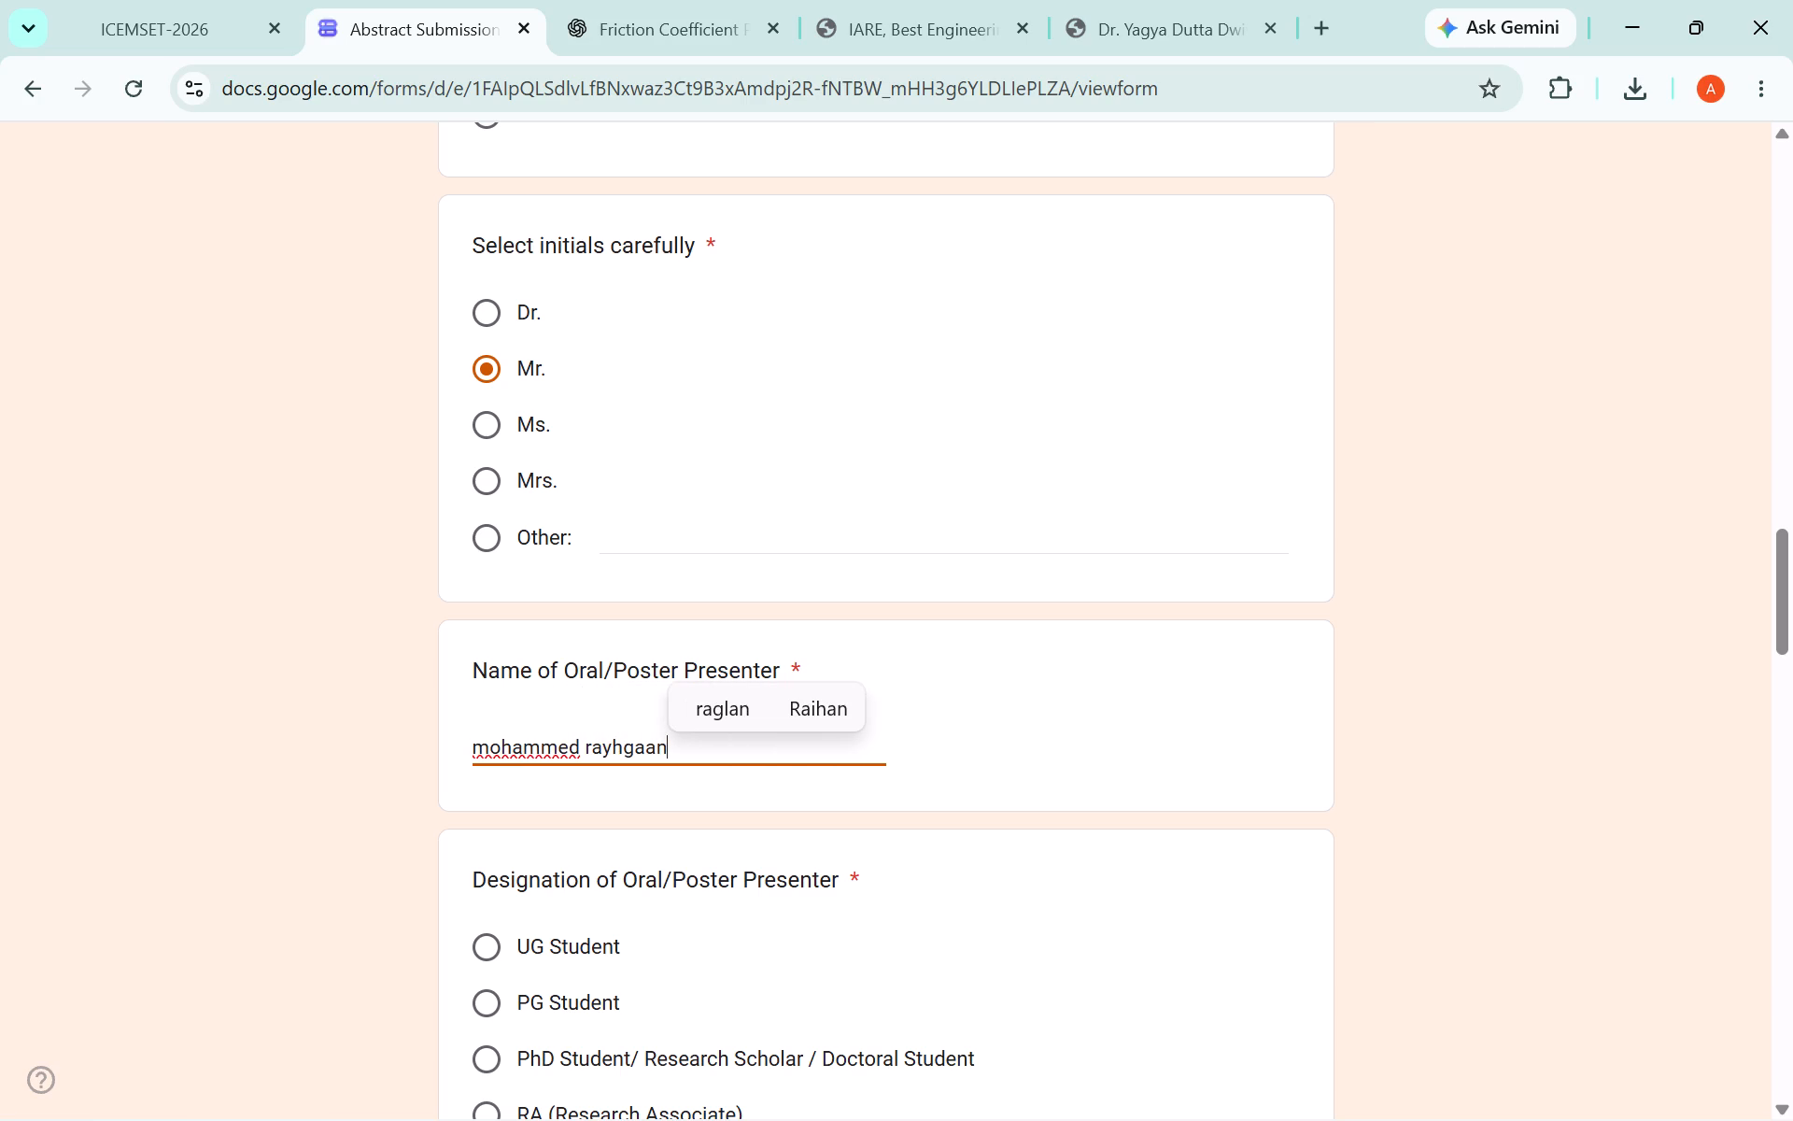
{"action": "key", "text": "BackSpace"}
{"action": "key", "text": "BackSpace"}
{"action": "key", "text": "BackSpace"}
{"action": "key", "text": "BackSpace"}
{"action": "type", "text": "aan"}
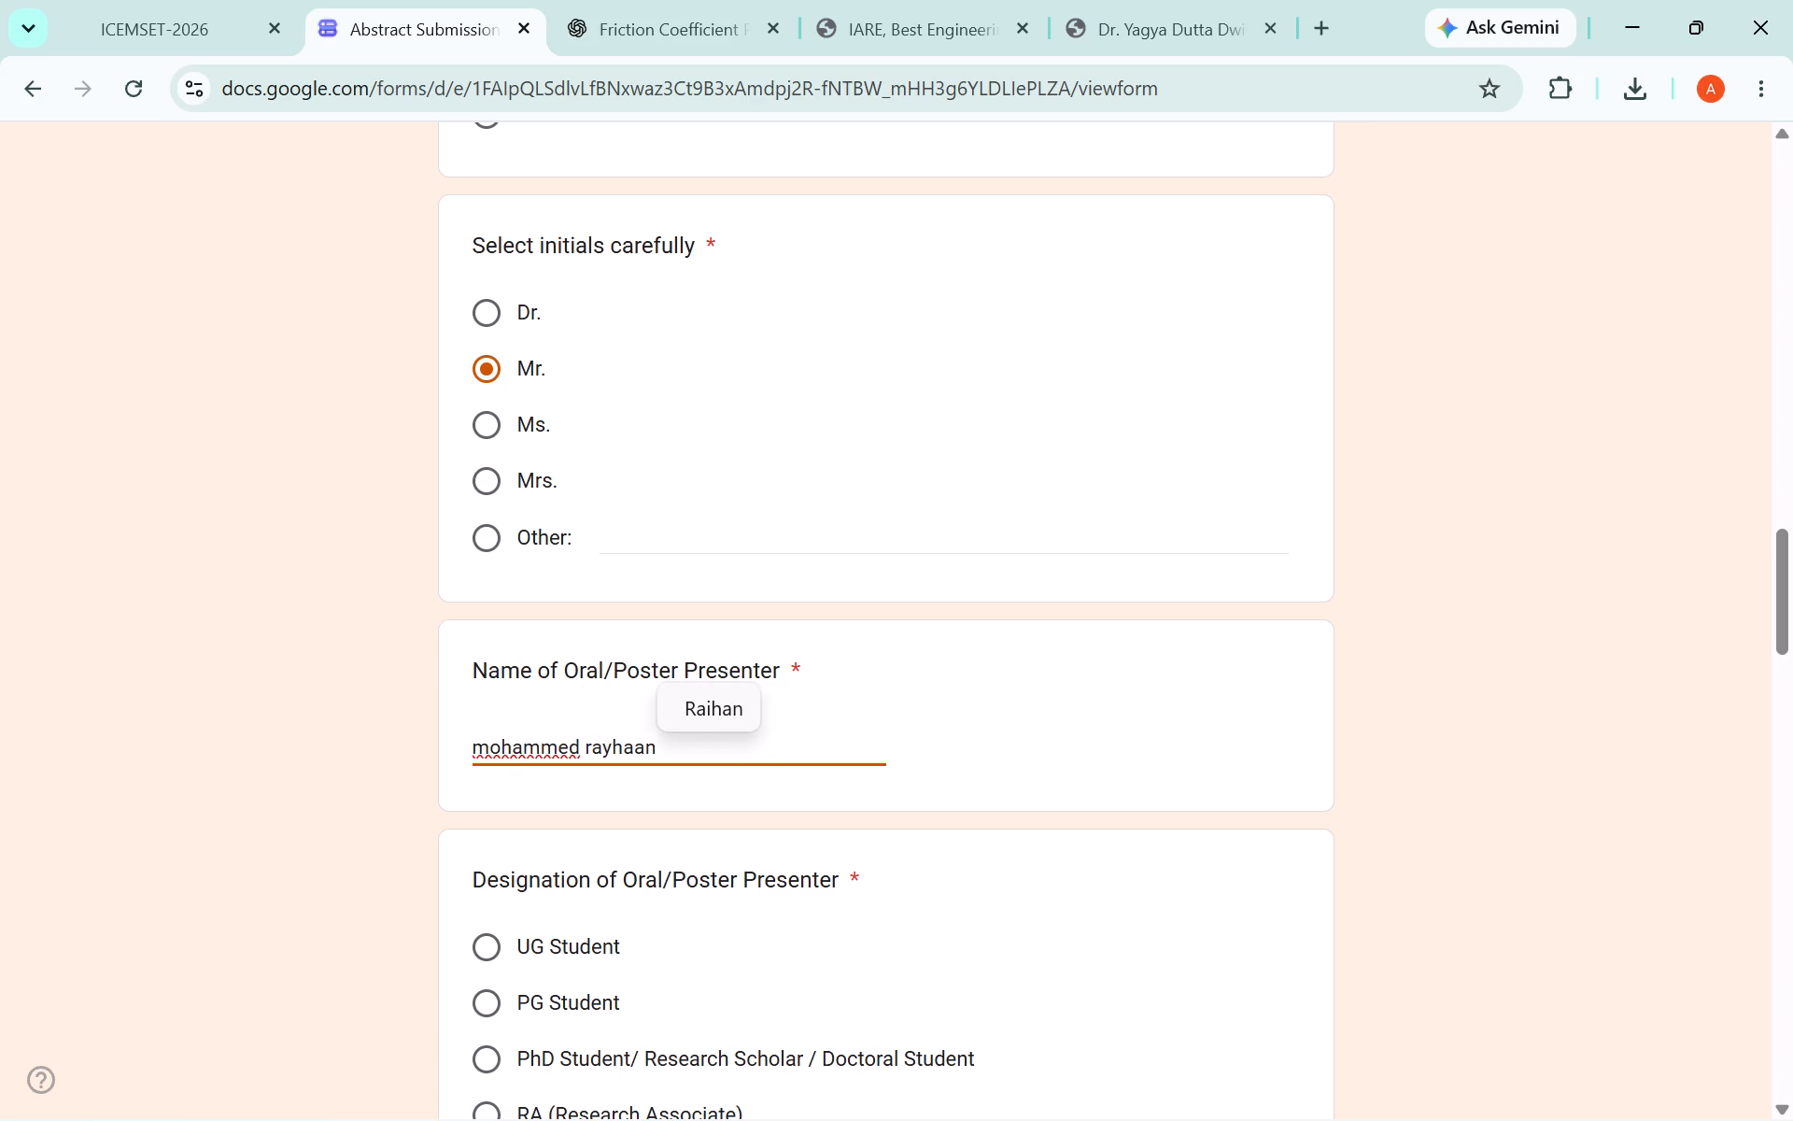
Set the presenter's designation to UG Student and enter "aeronautical engineering" as the complete department name.
{"action": "scroll", "coordinate": [524, 759], "scroll_direction": "down", "scroll_amount": 1}
{"action": "left_click", "coordinate": [491, 781]}
{"action": "scroll", "coordinate": [491, 781], "scroll_direction": "down", "scroll_amount": 3}
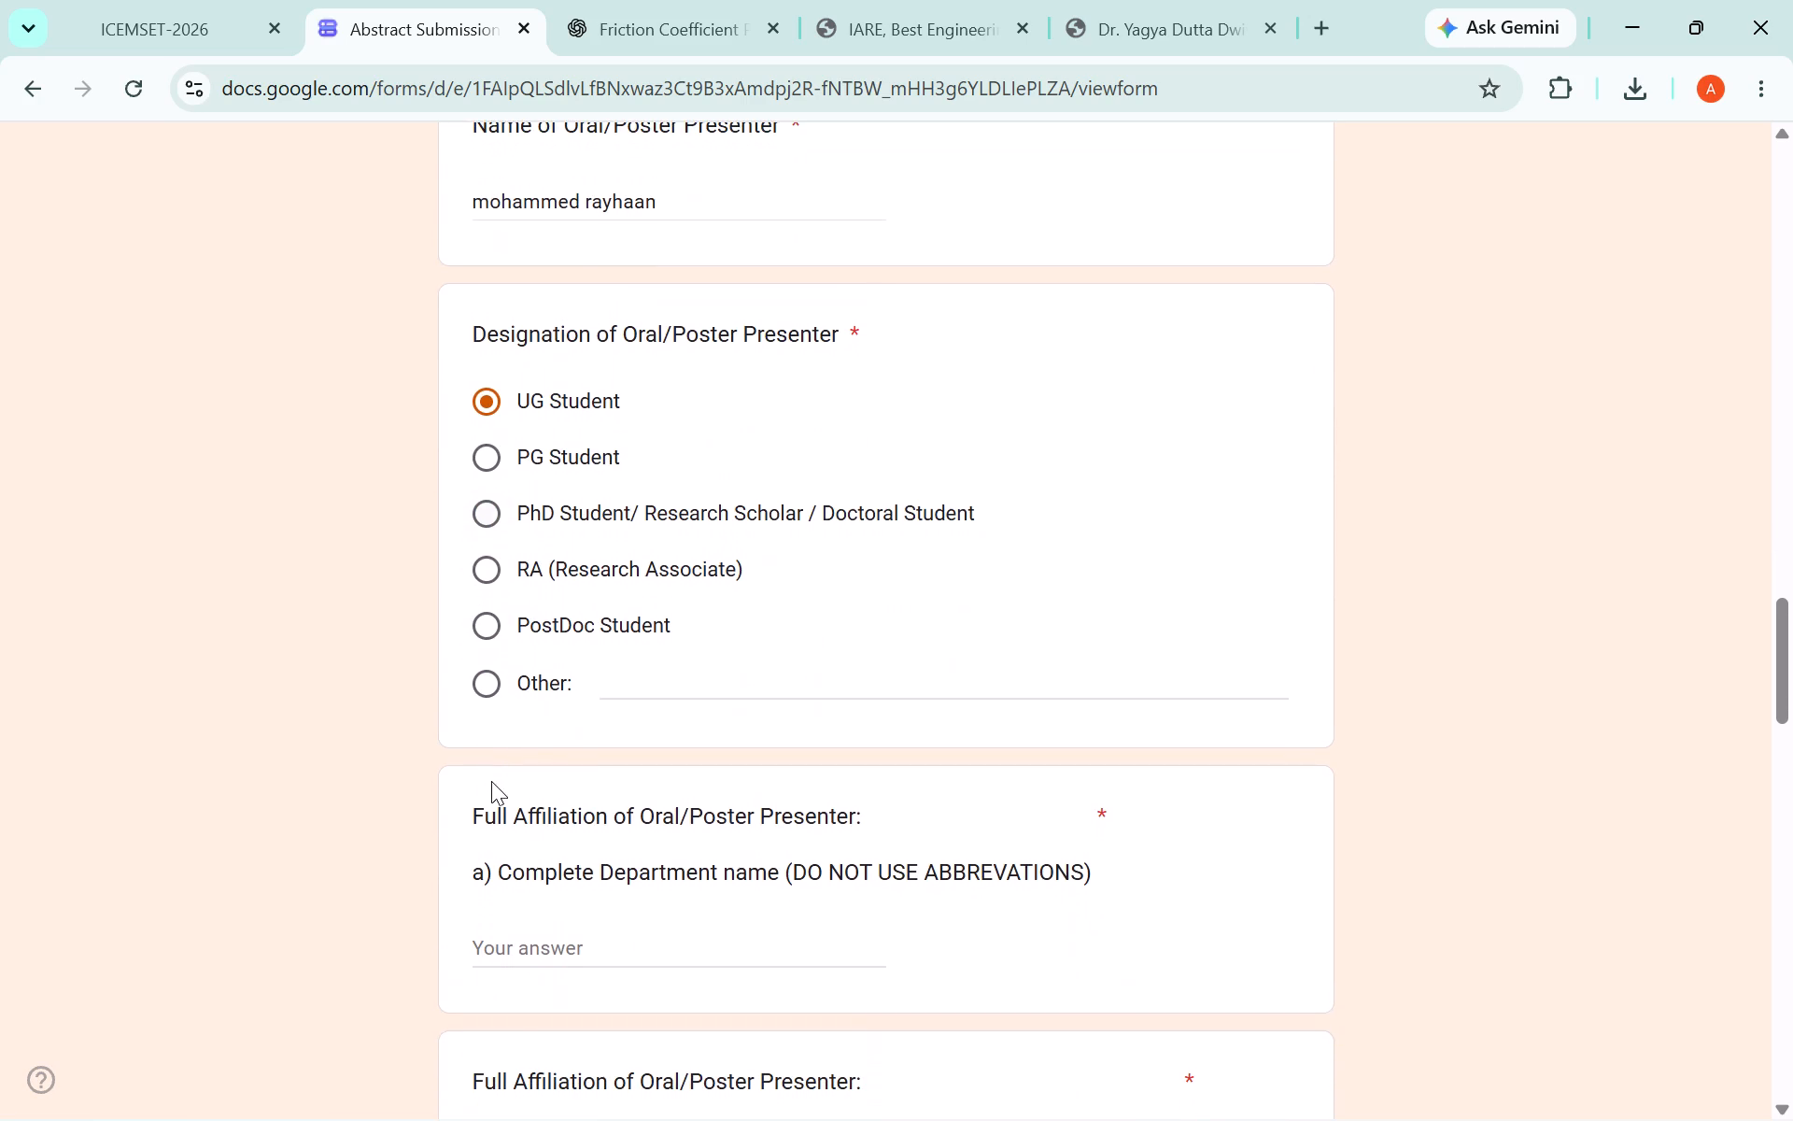
{"action": "left_click", "coordinate": [502, 938]}
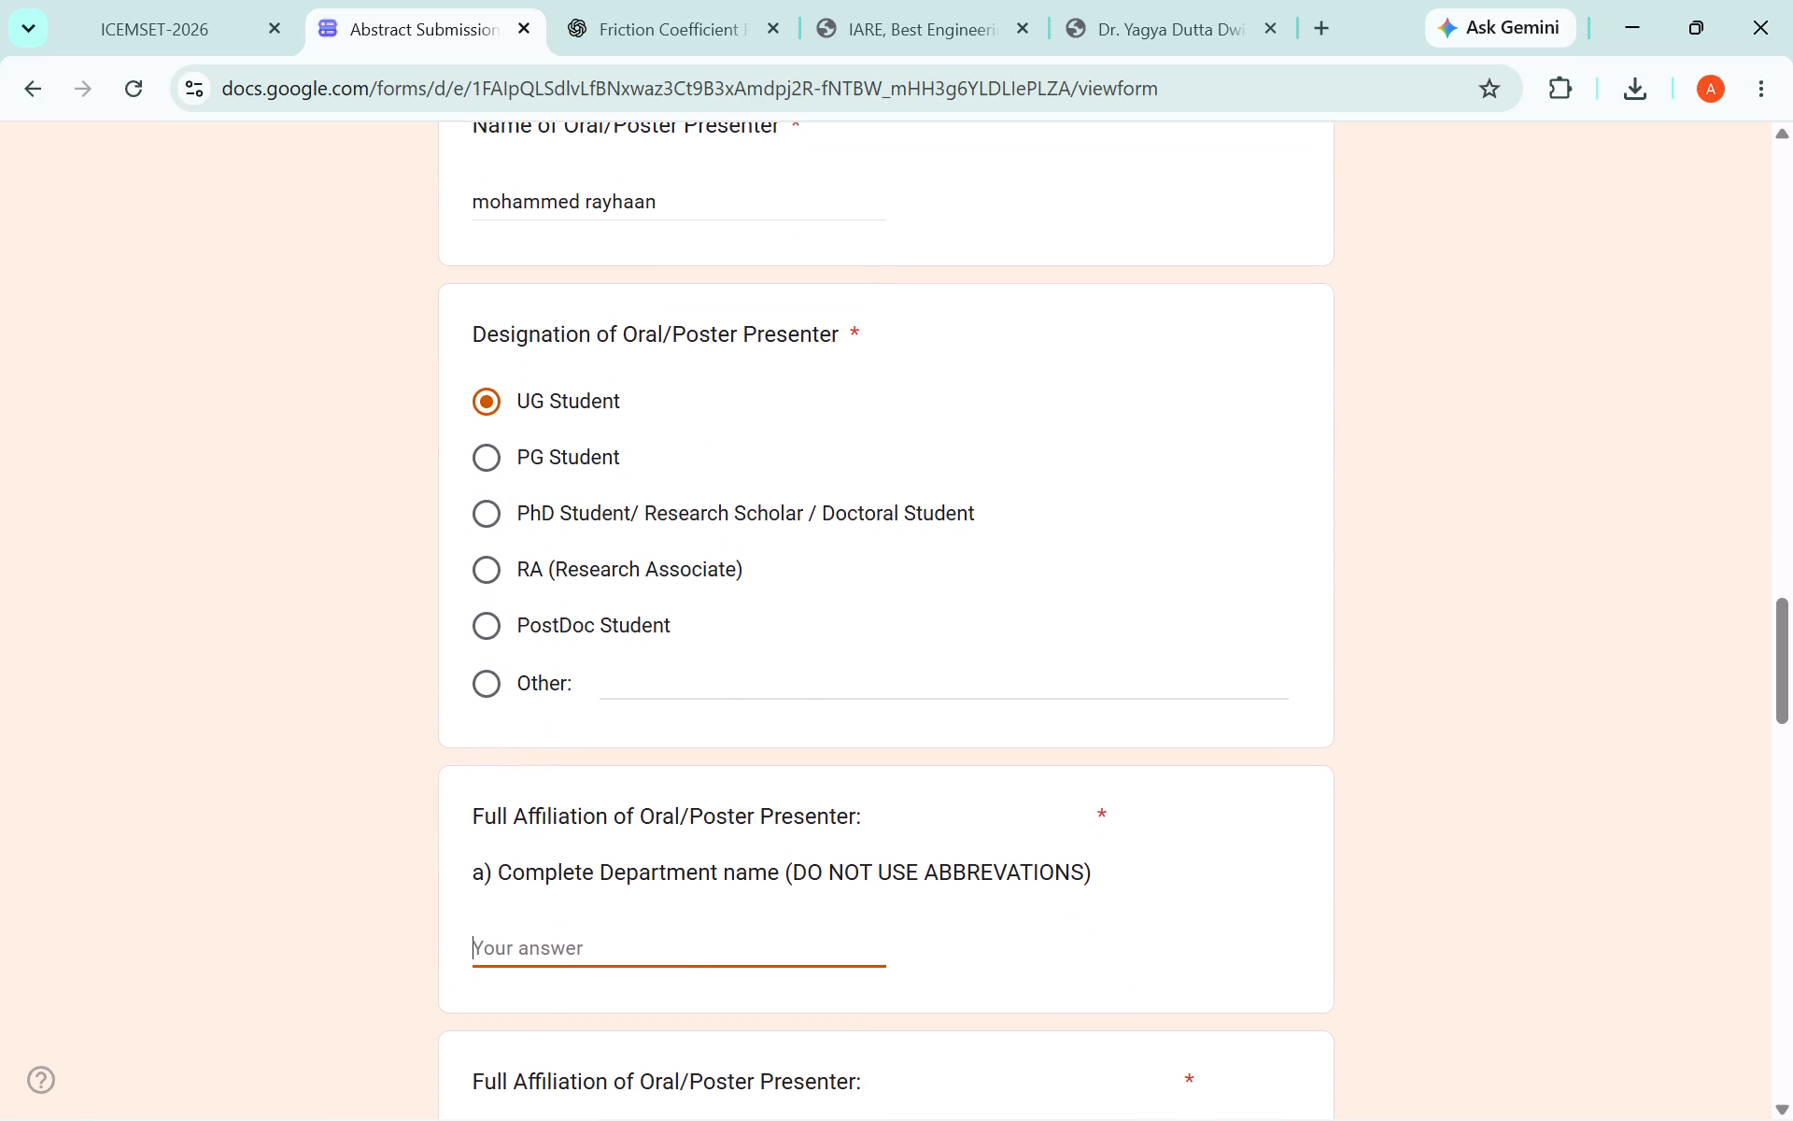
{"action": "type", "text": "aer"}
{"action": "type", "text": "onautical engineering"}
Enter "institute of aeronautical engineering" as the presenter's complete university or institute name.
{"action": "scroll", "coordinate": [502, 938], "scroll_direction": "down", "scroll_amount": 1}
{"action": "left_click", "coordinate": [518, 936]}
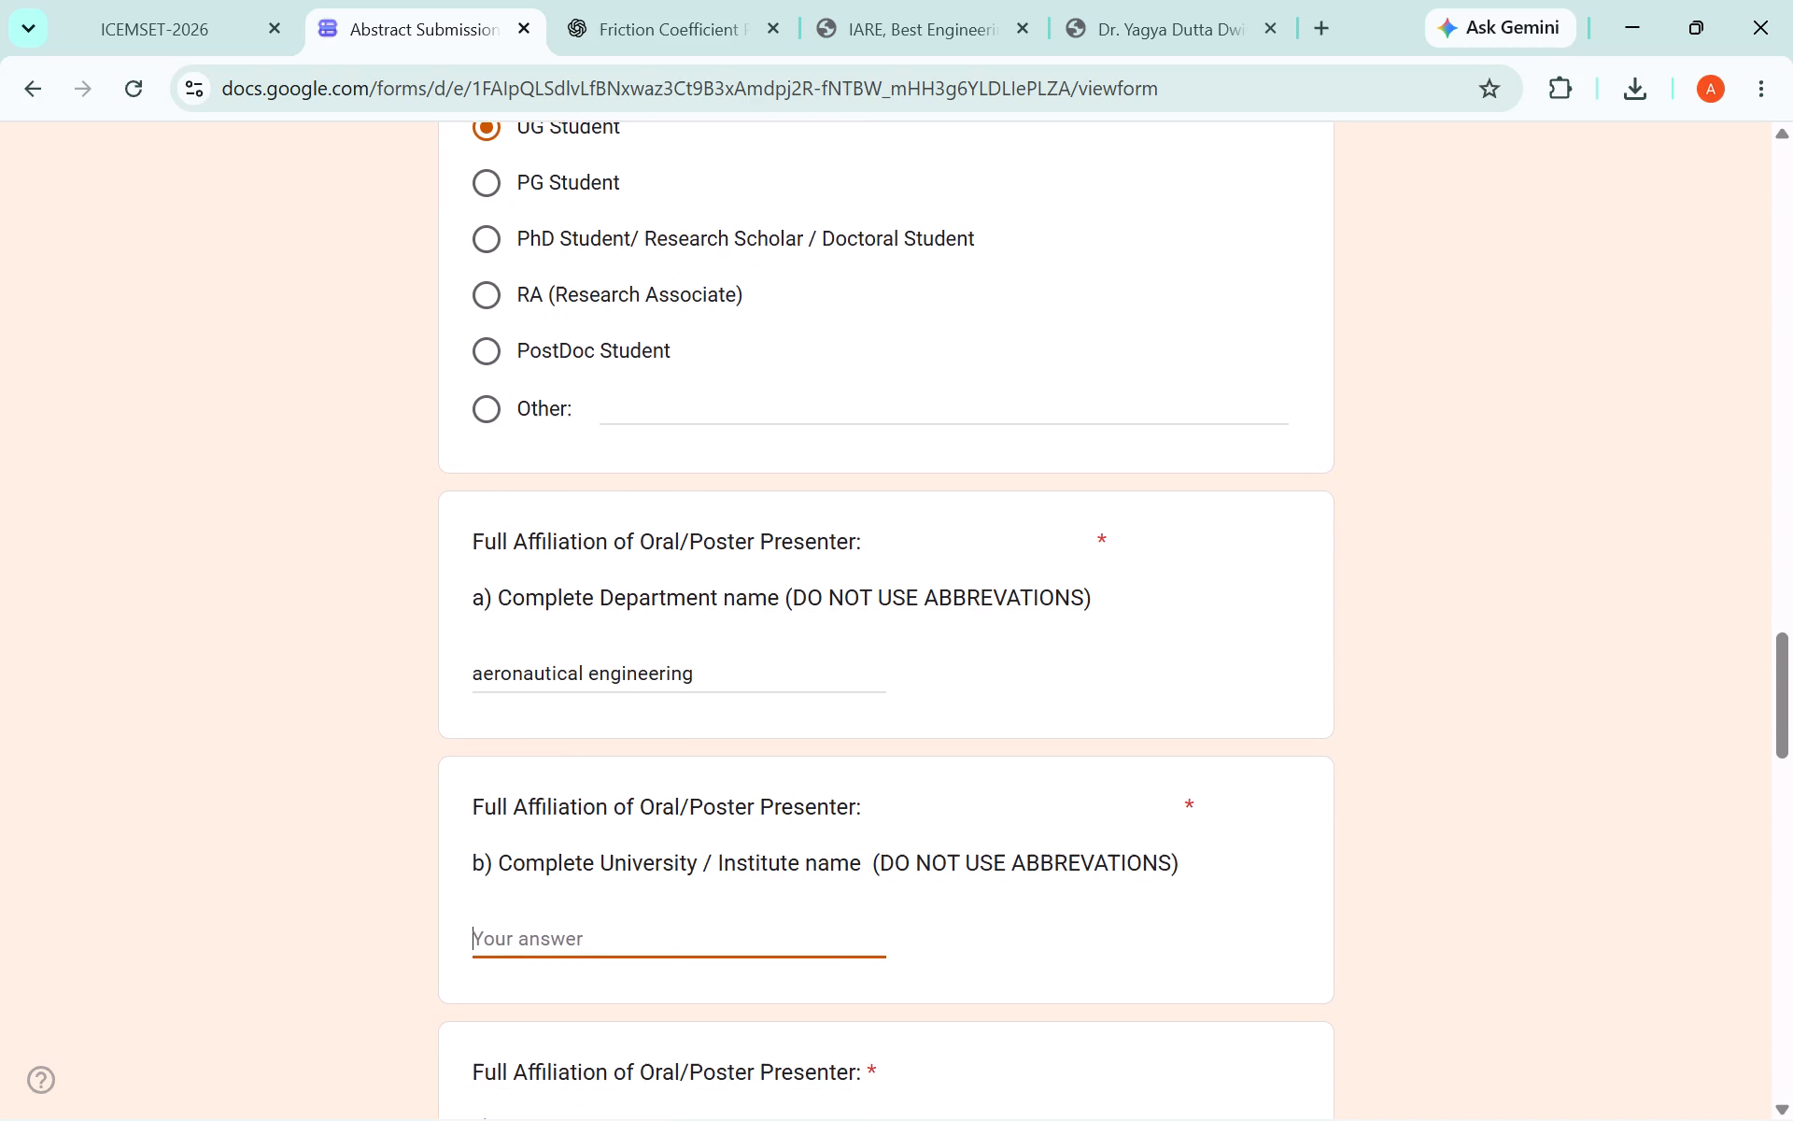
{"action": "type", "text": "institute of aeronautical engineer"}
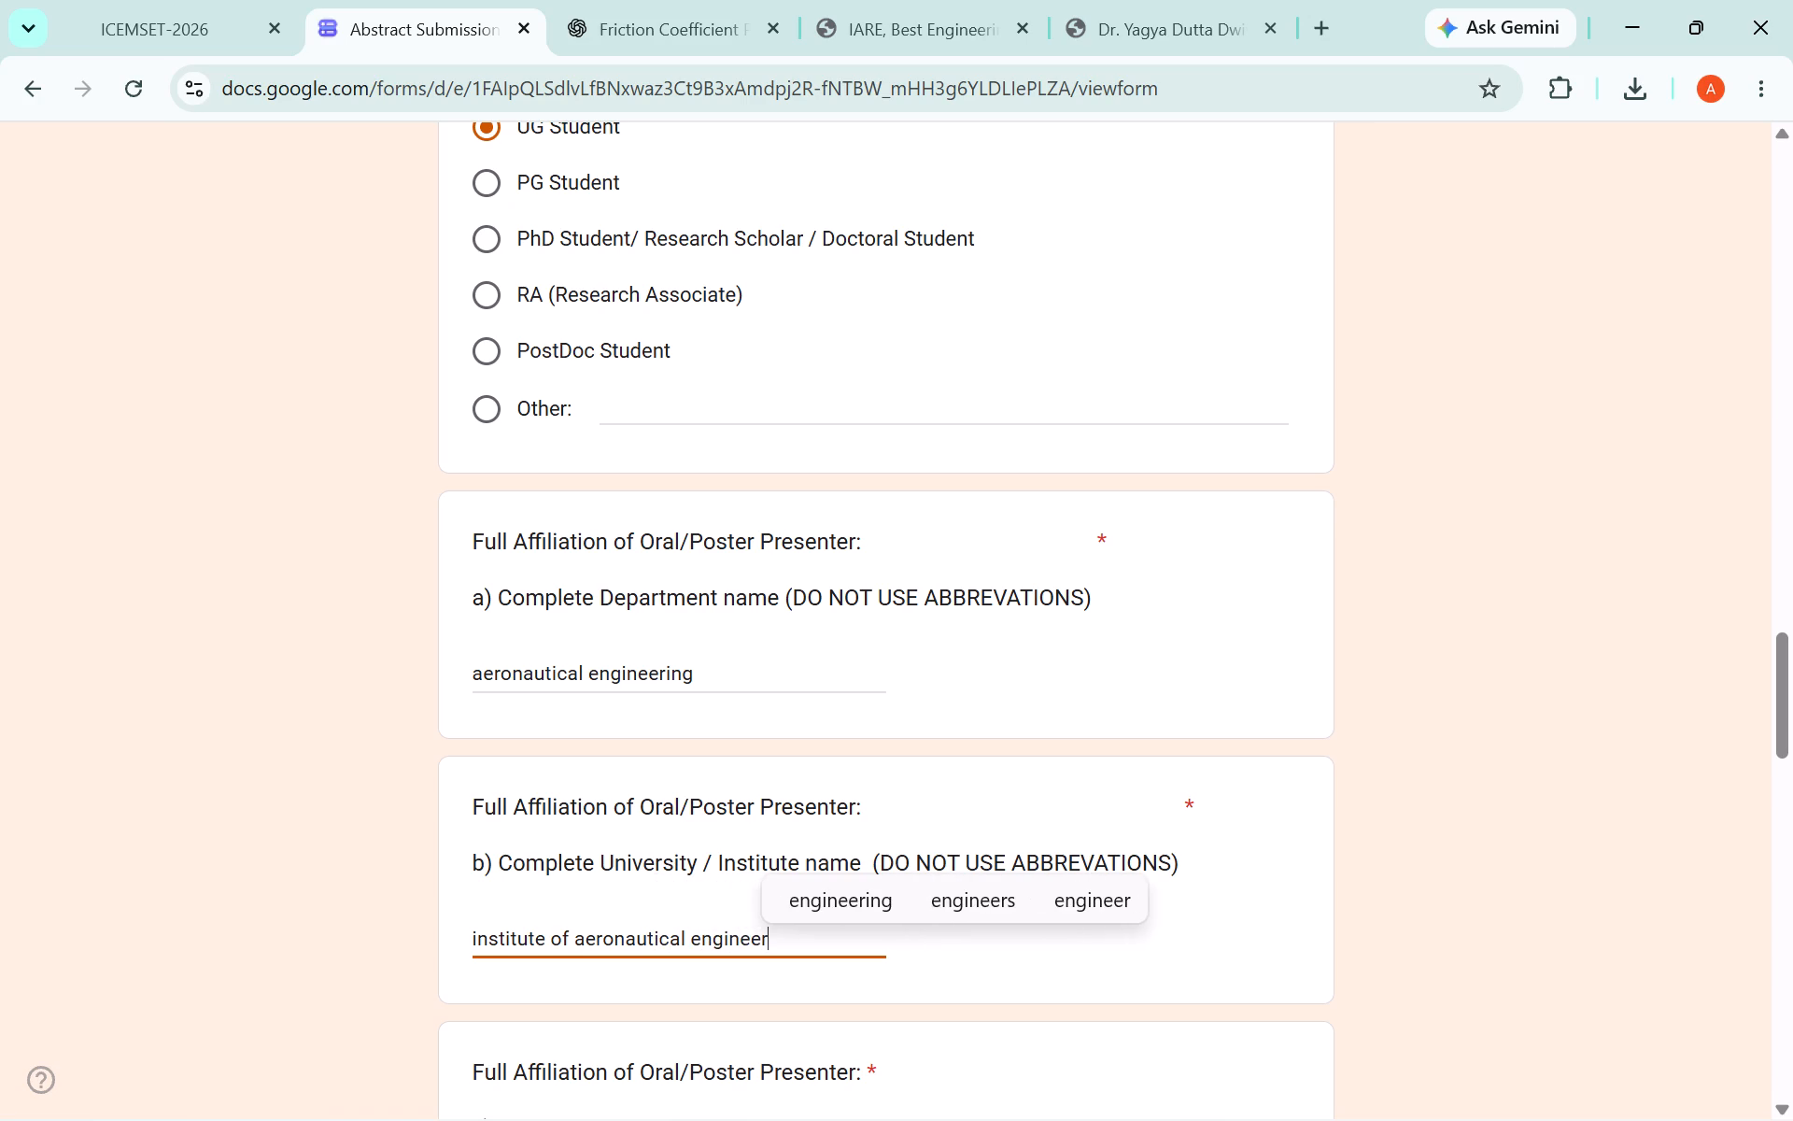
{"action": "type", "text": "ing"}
{"action": "scroll", "coordinate": [518, 936], "scroll_direction": "down", "scroll_amount": 2}
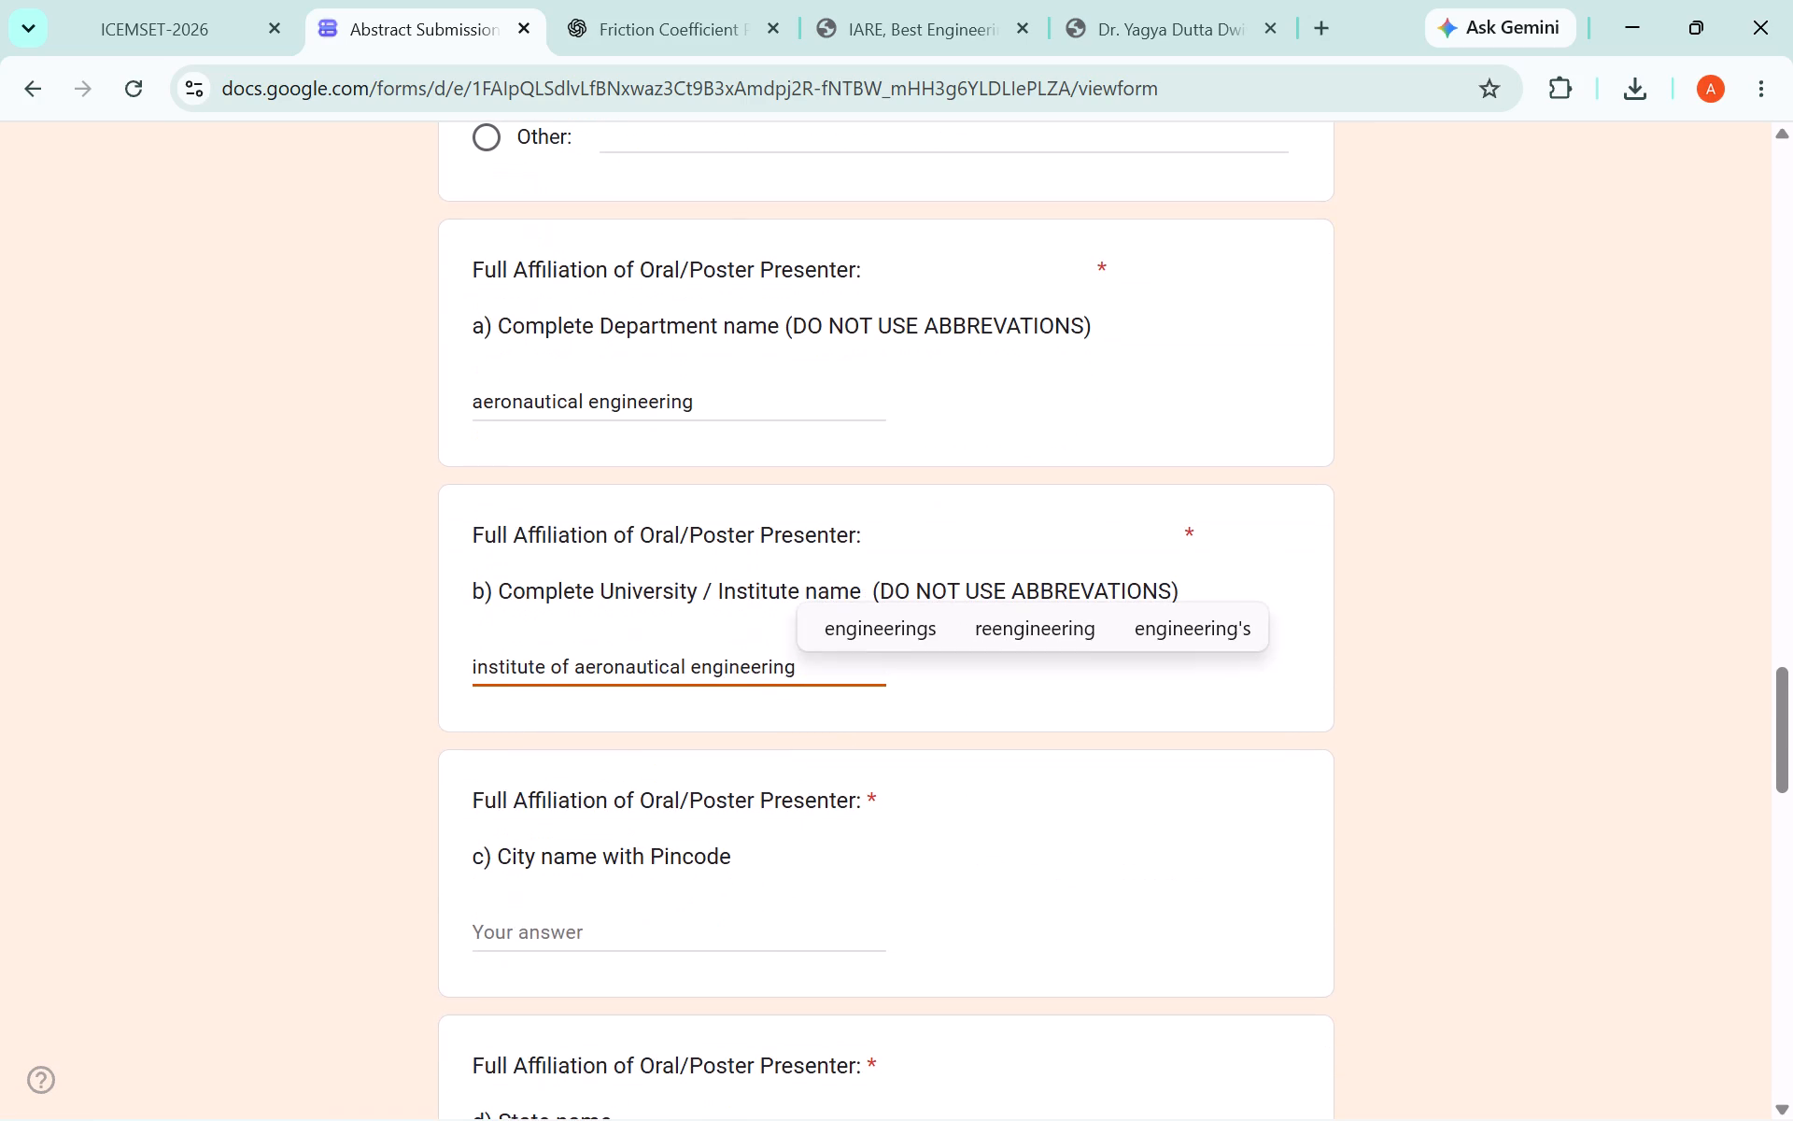
Enter "500043" as the presenter's city name with pincode answer.
{"action": "left_click", "coordinate": [528, 928]}
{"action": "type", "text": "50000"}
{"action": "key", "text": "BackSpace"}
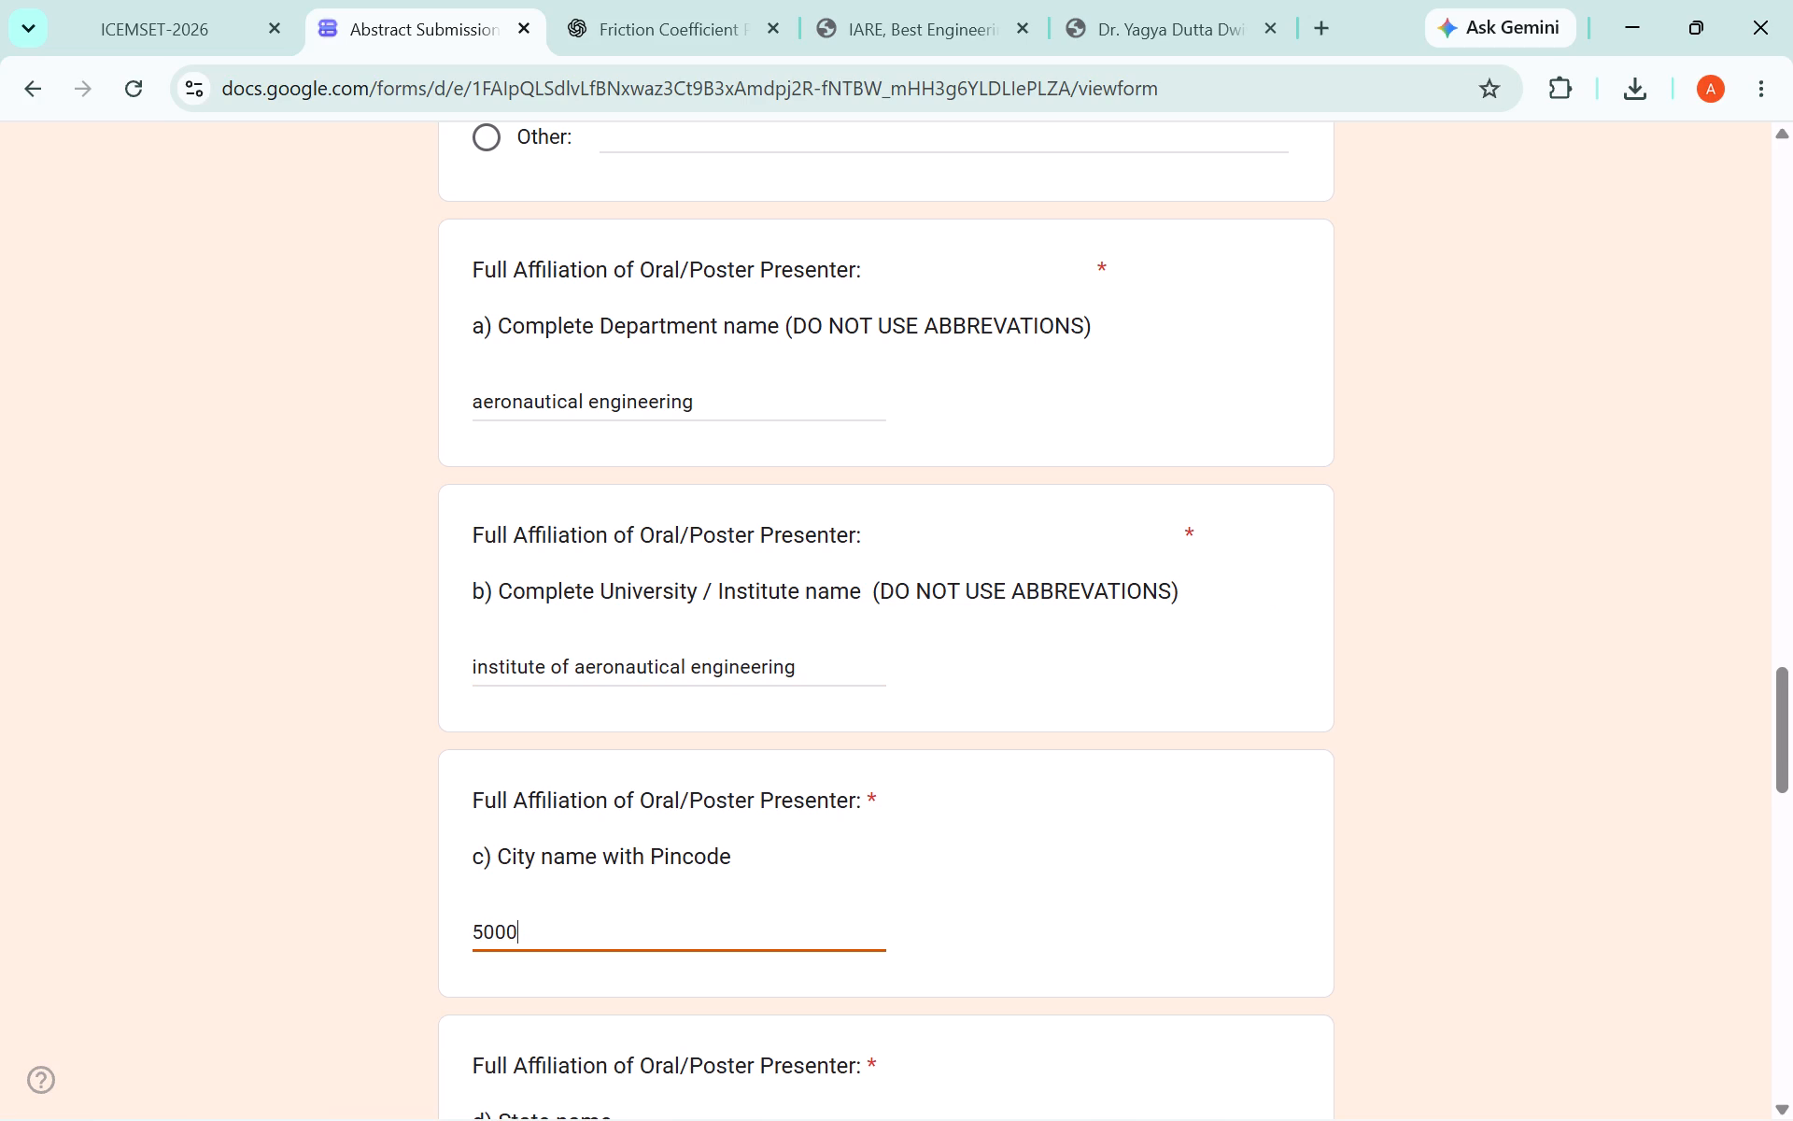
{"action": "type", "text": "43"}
Enter "Telangana" as the state name in the presenter's full affiliation.
{"action": "scroll", "coordinate": [528, 928], "scroll_direction": "down", "scroll_amount": 1}
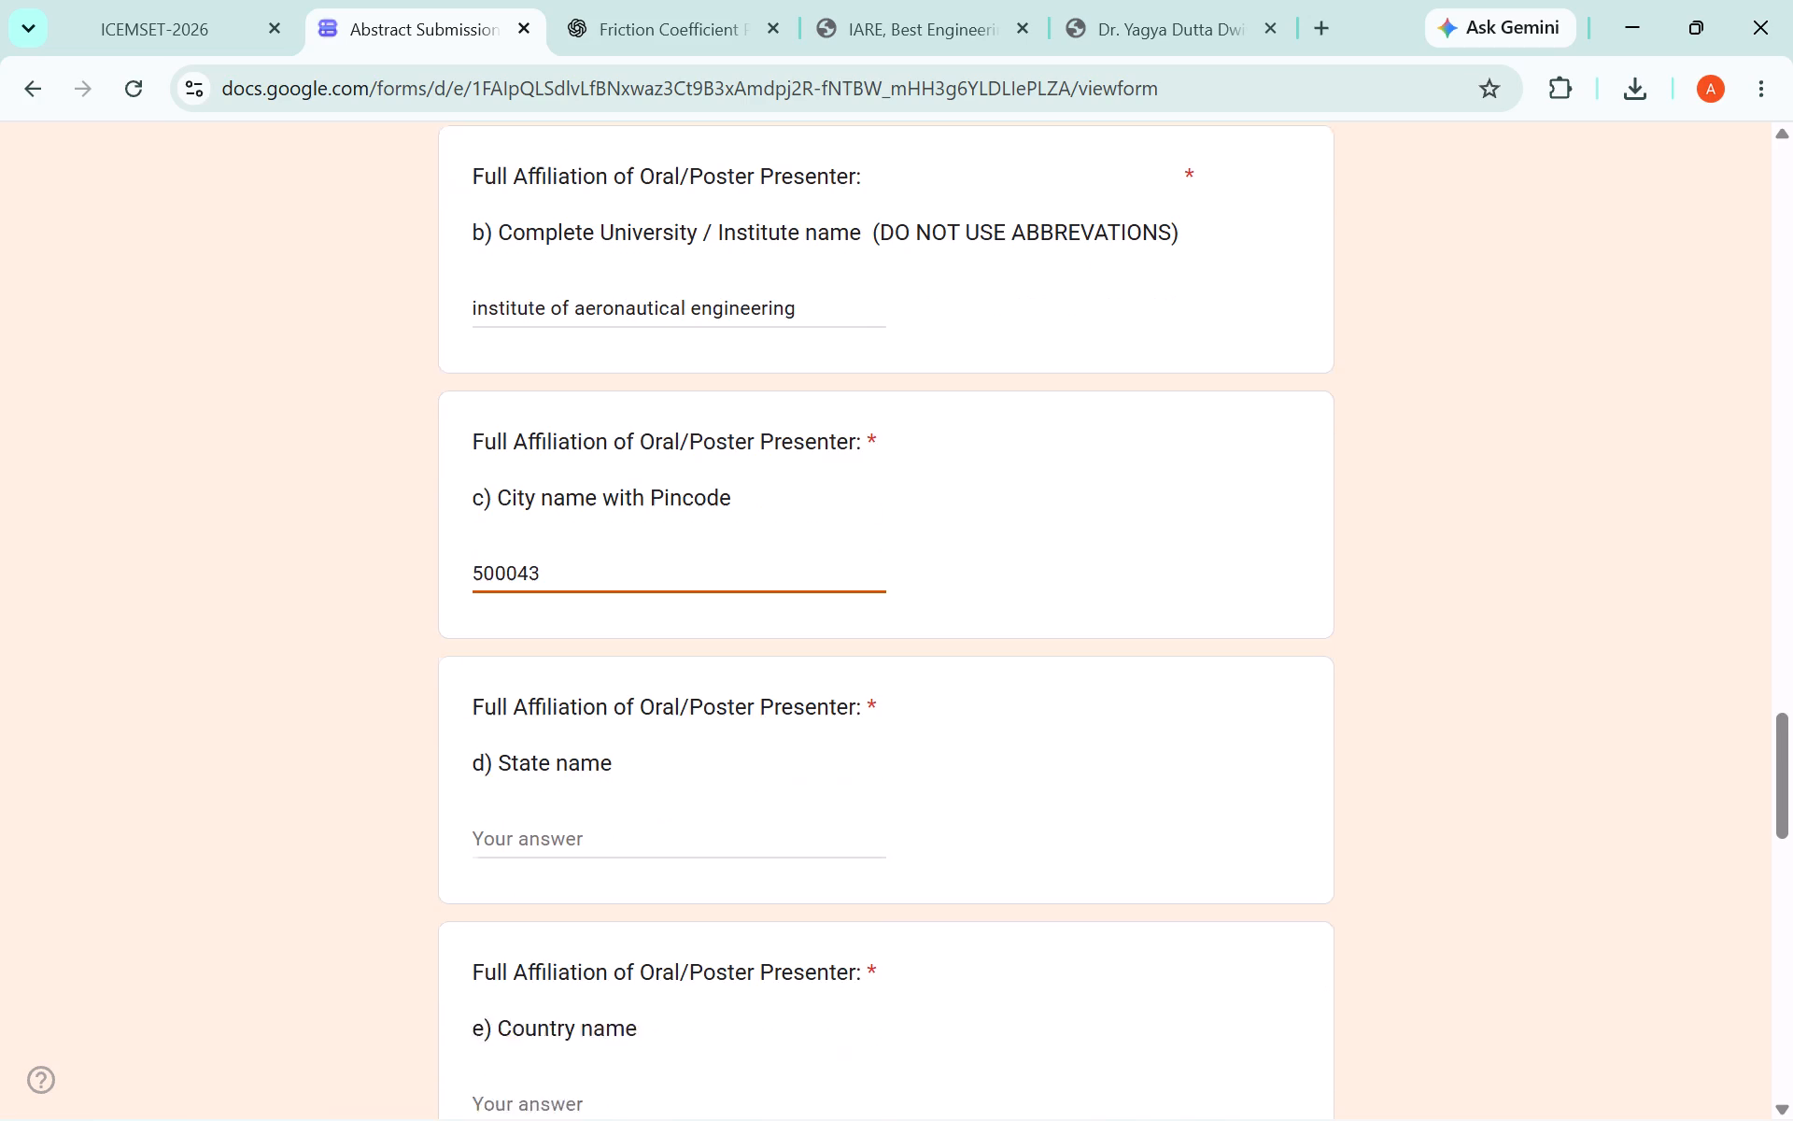
{"action": "scroll", "coordinate": [528, 928], "scroll_direction": "down", "scroll_amount": 2}
{"action": "left_click", "coordinate": [532, 793]}
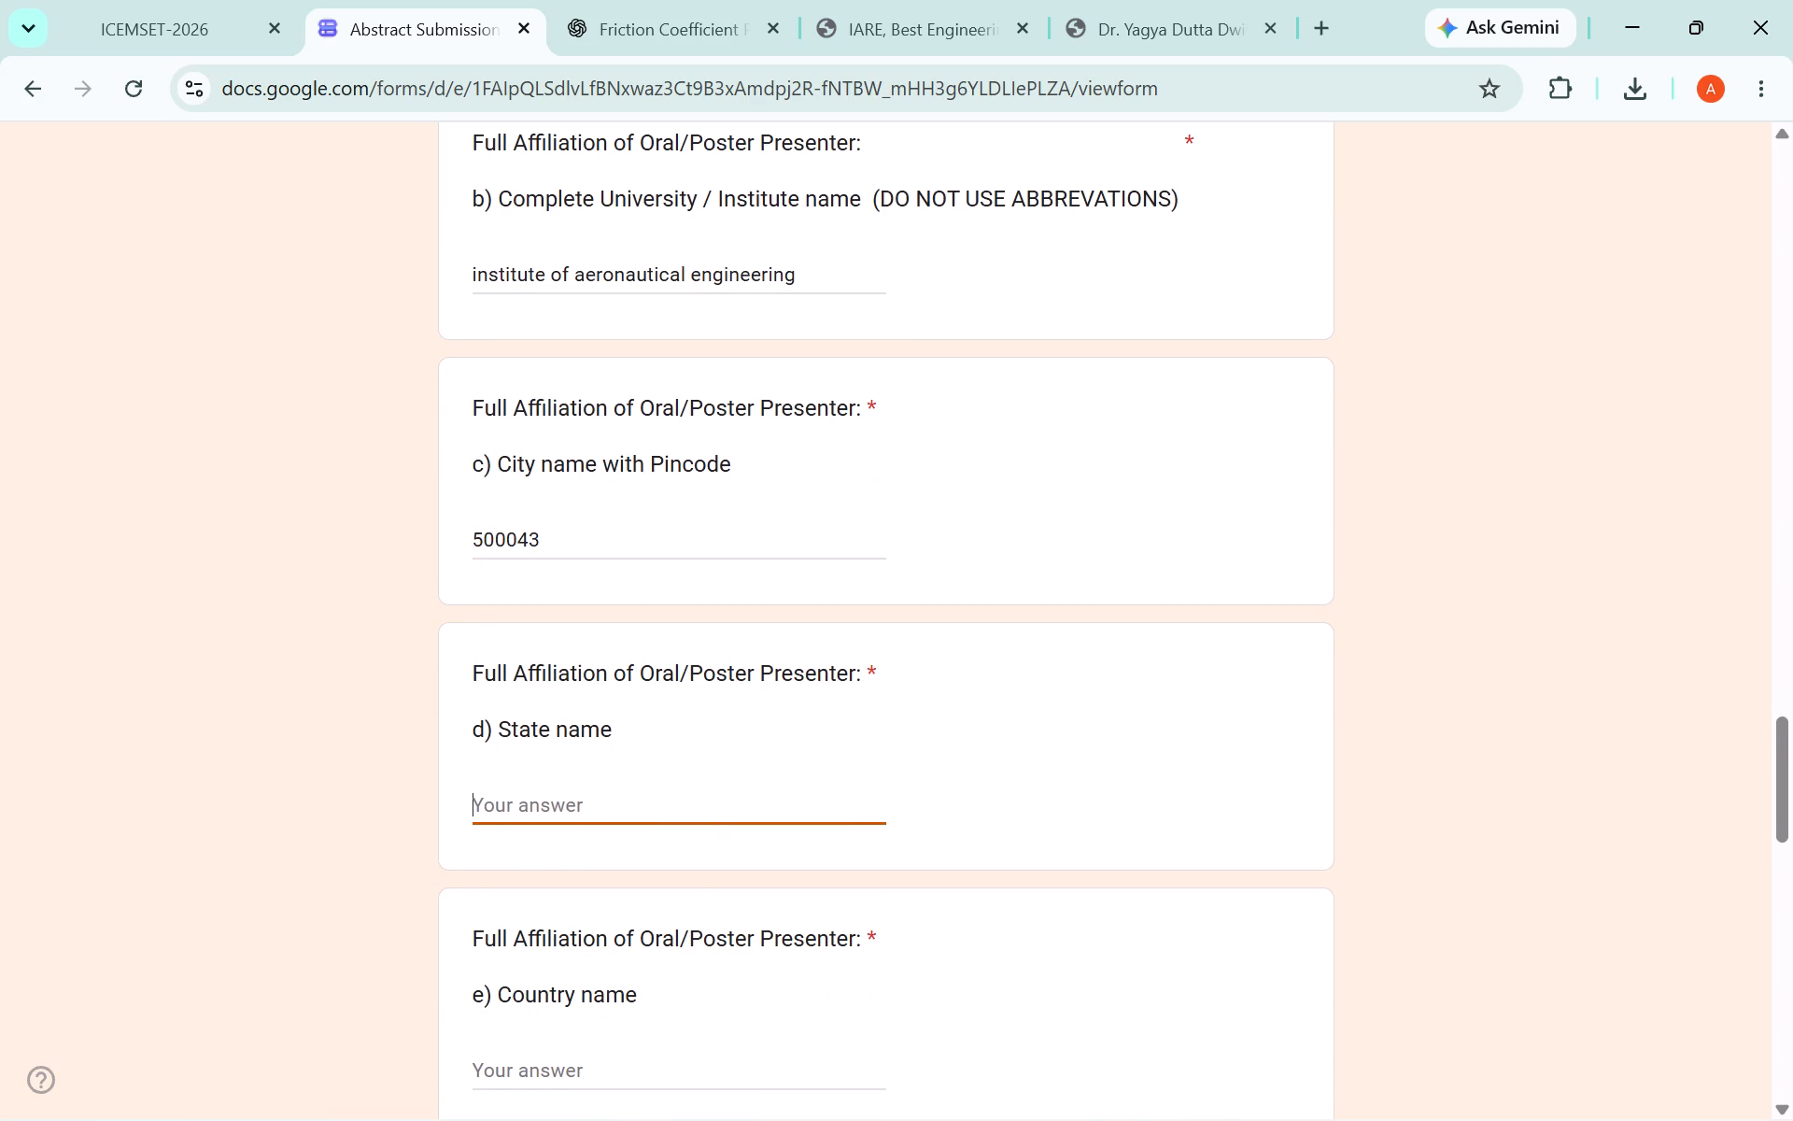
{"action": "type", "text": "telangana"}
{"action": "left_click", "coordinate": [628, 764]}
Enter "pakistan" as the country name in the presenter's full affiliation.
{"action": "scroll", "coordinate": [628, 764], "scroll_direction": "down", "scroll_amount": 1}
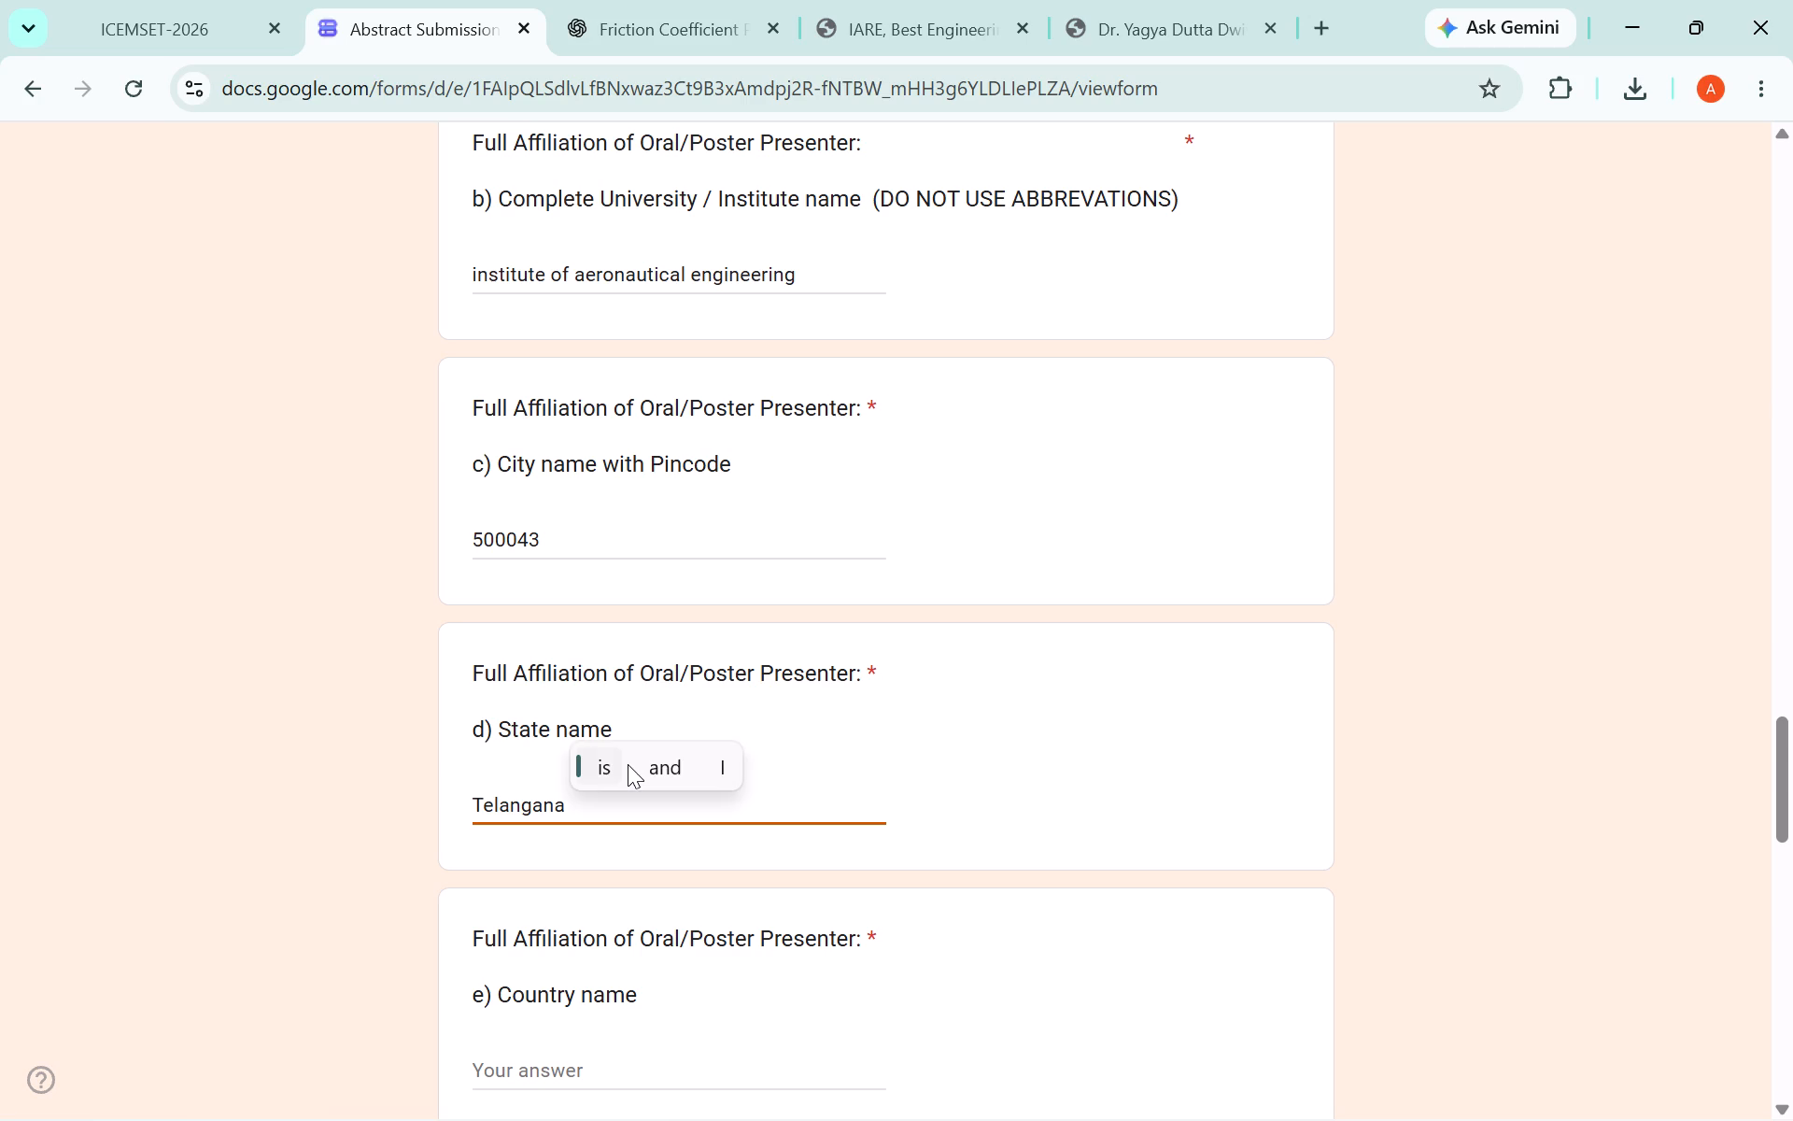
{"action": "scroll", "coordinate": [628, 764], "scroll_direction": "down", "scroll_amount": 1}
{"action": "left_click", "coordinate": [540, 1068]}
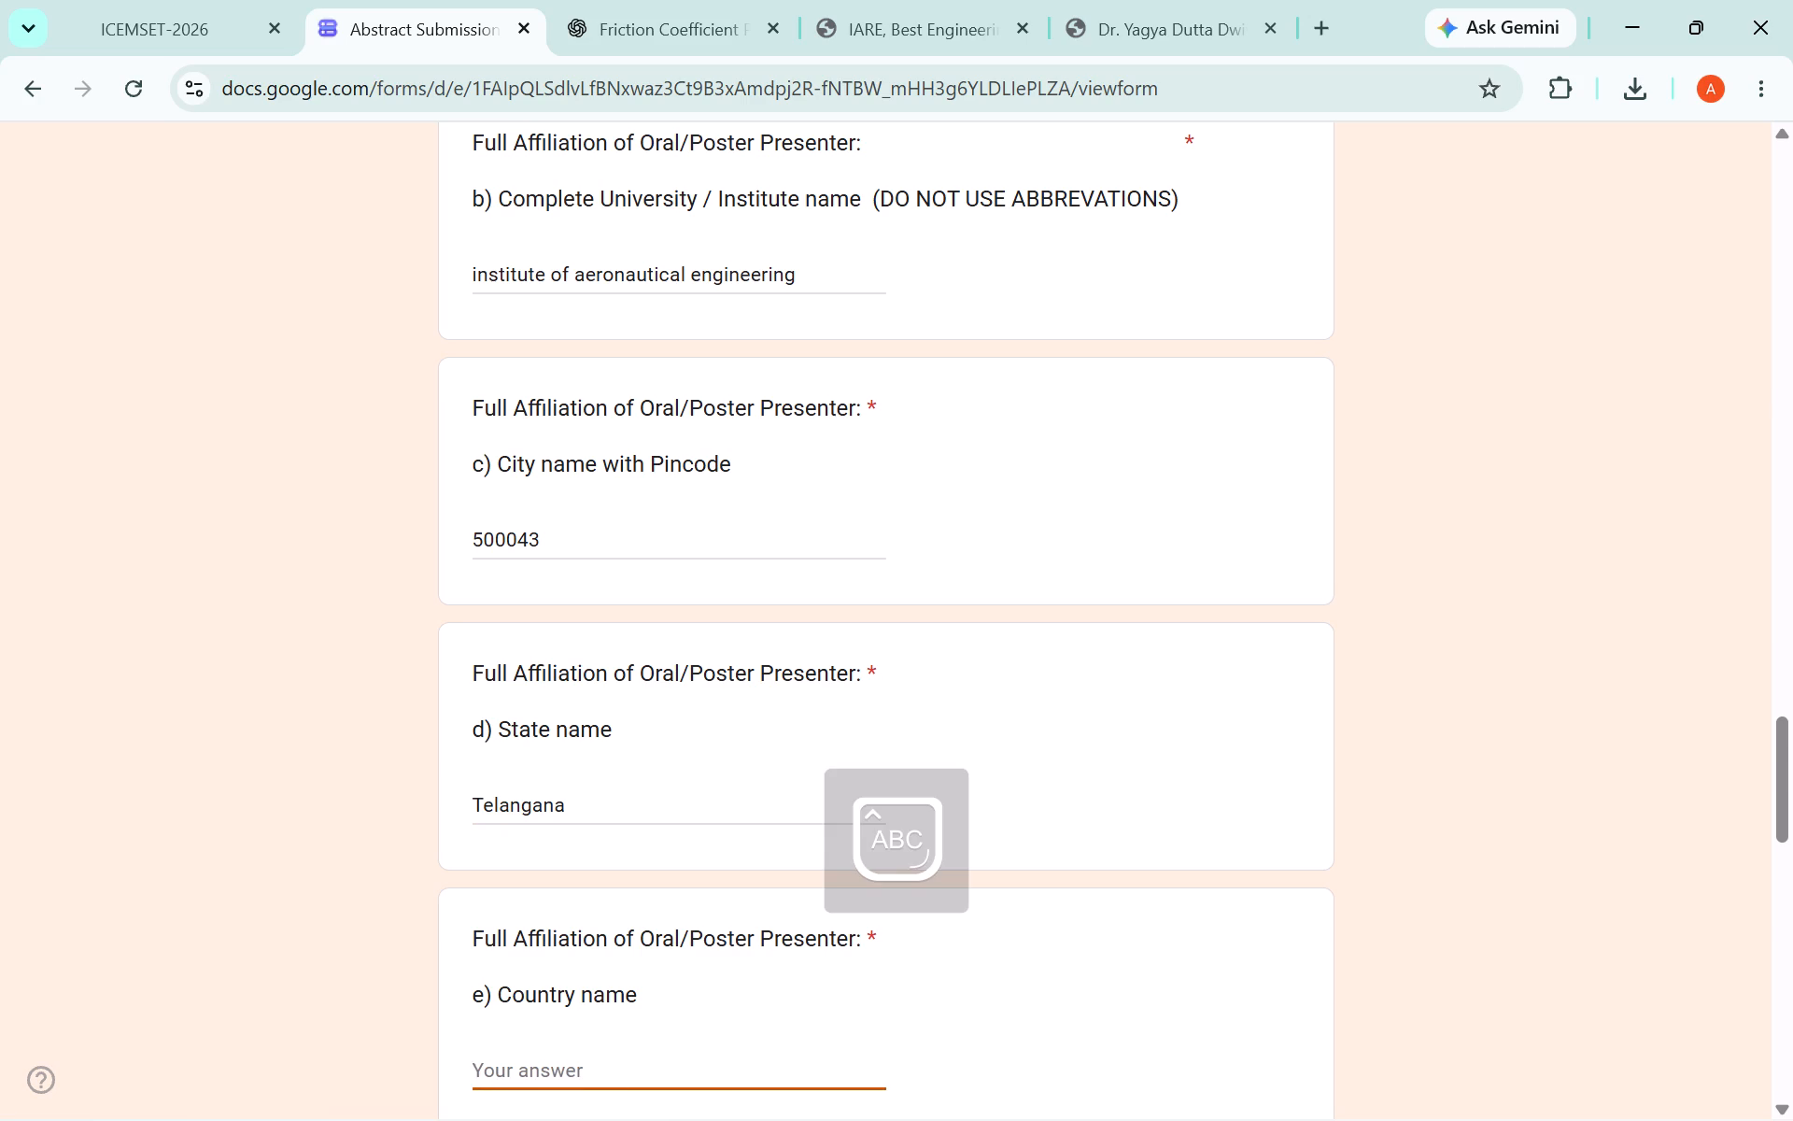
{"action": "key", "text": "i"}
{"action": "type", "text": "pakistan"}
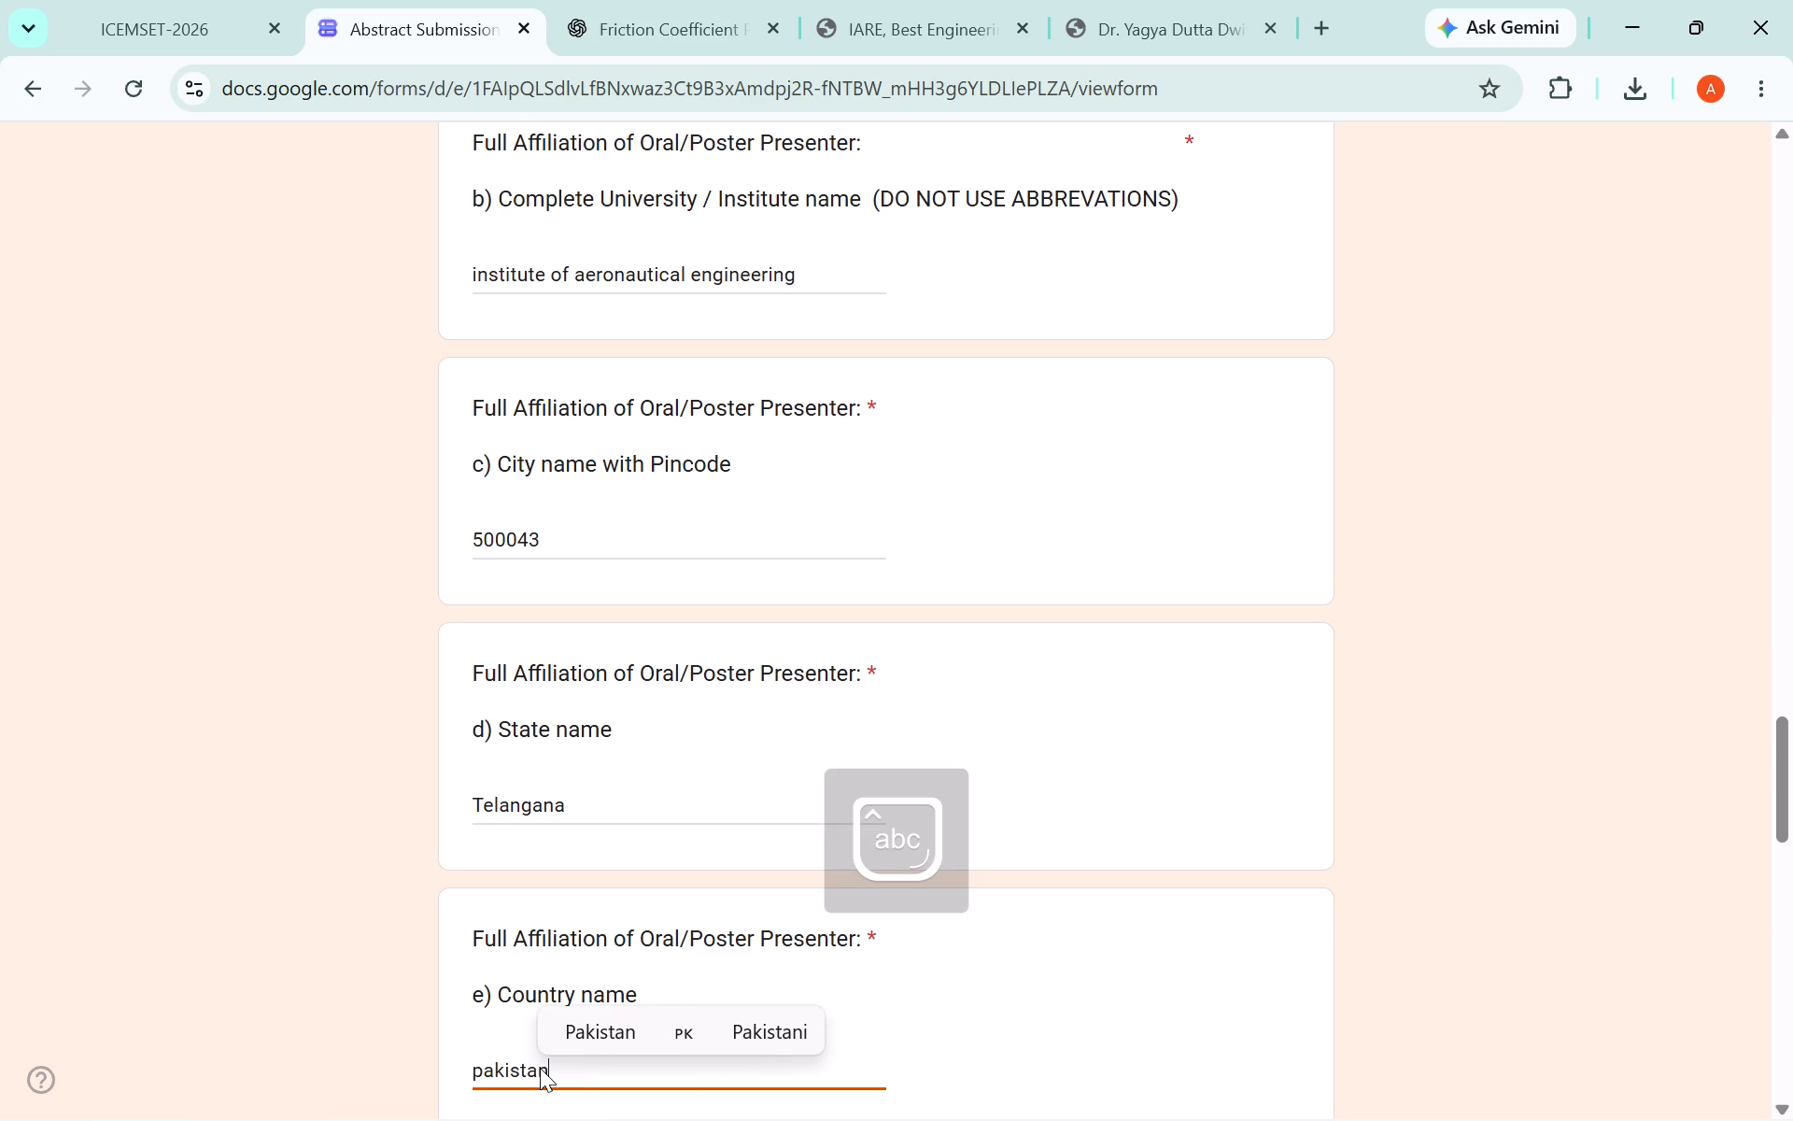
{"action": "scroll", "coordinate": [540, 1068], "scroll_direction": "down", "scroll_amount": 2}
{"action": "left_click", "coordinate": [899, 820]}
{"action": "scroll", "coordinate": [899, 820], "scroll_direction": "down", "scroll_amount": 2}
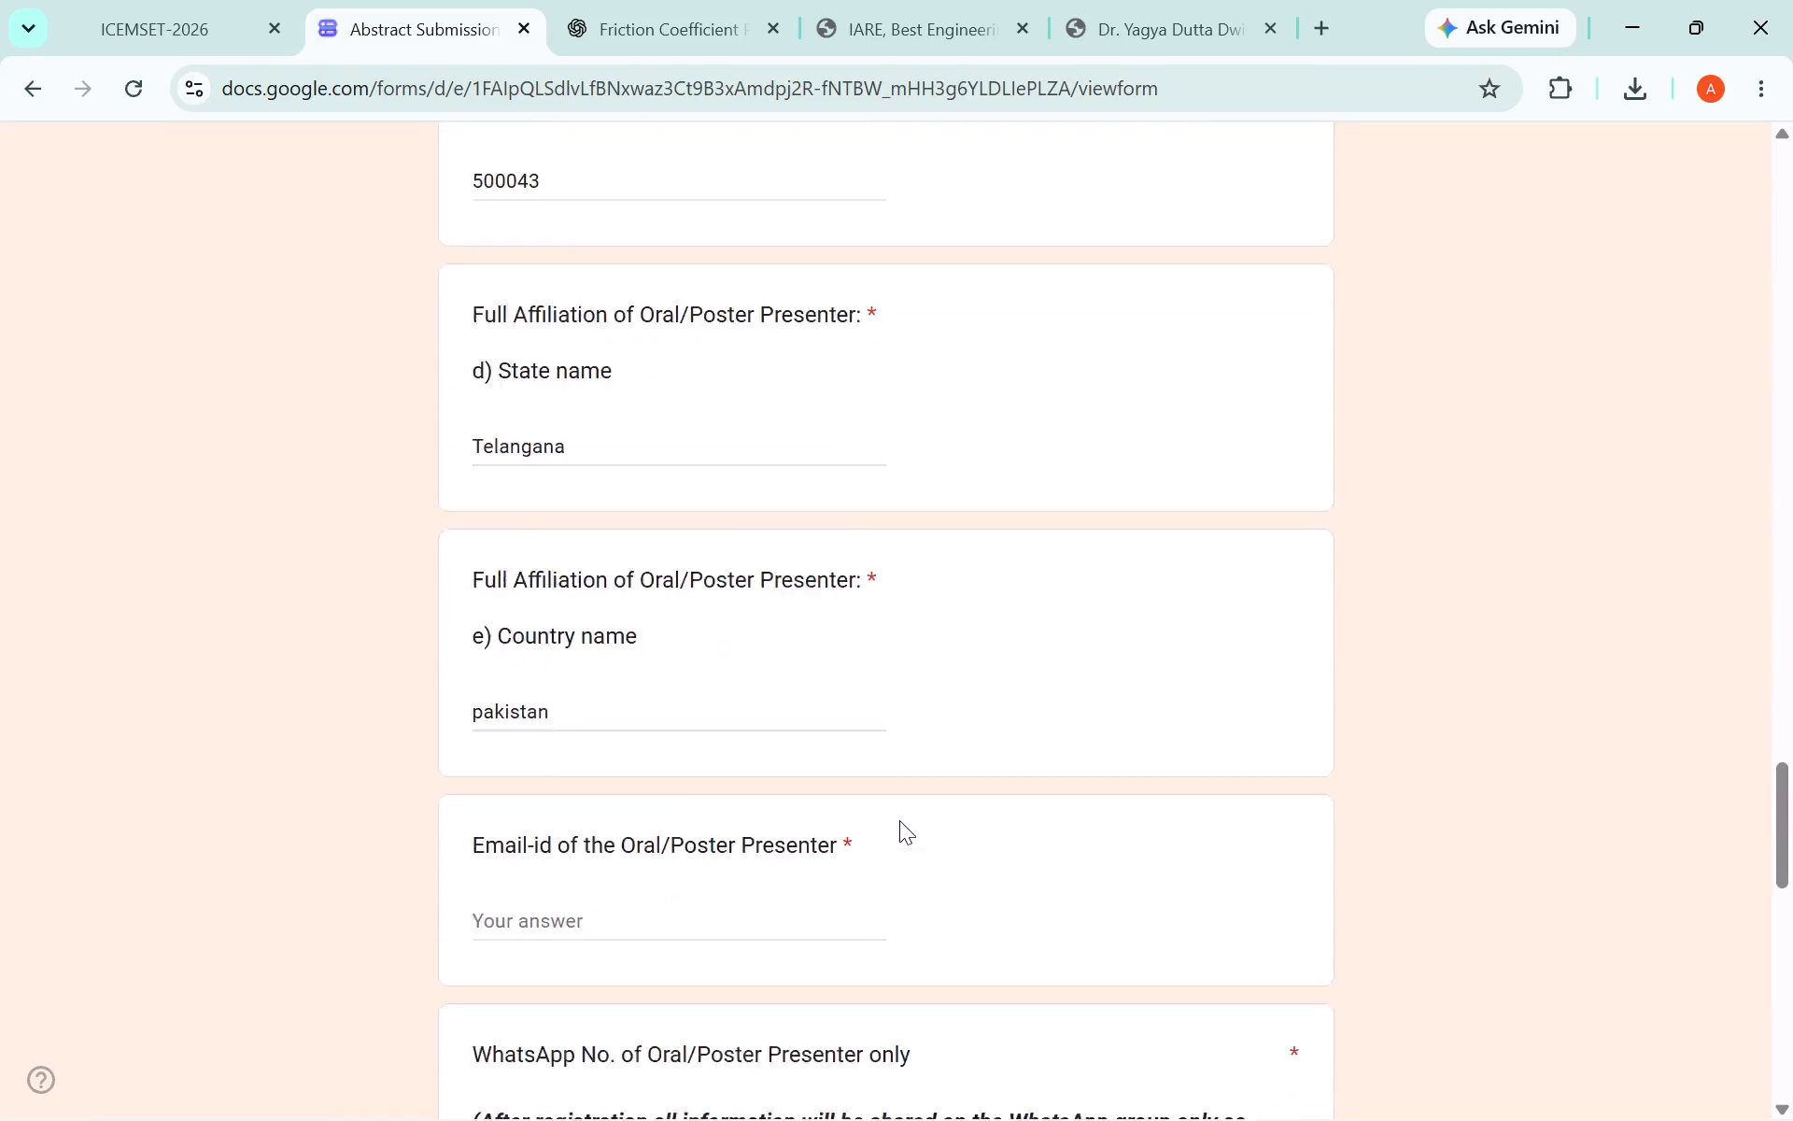
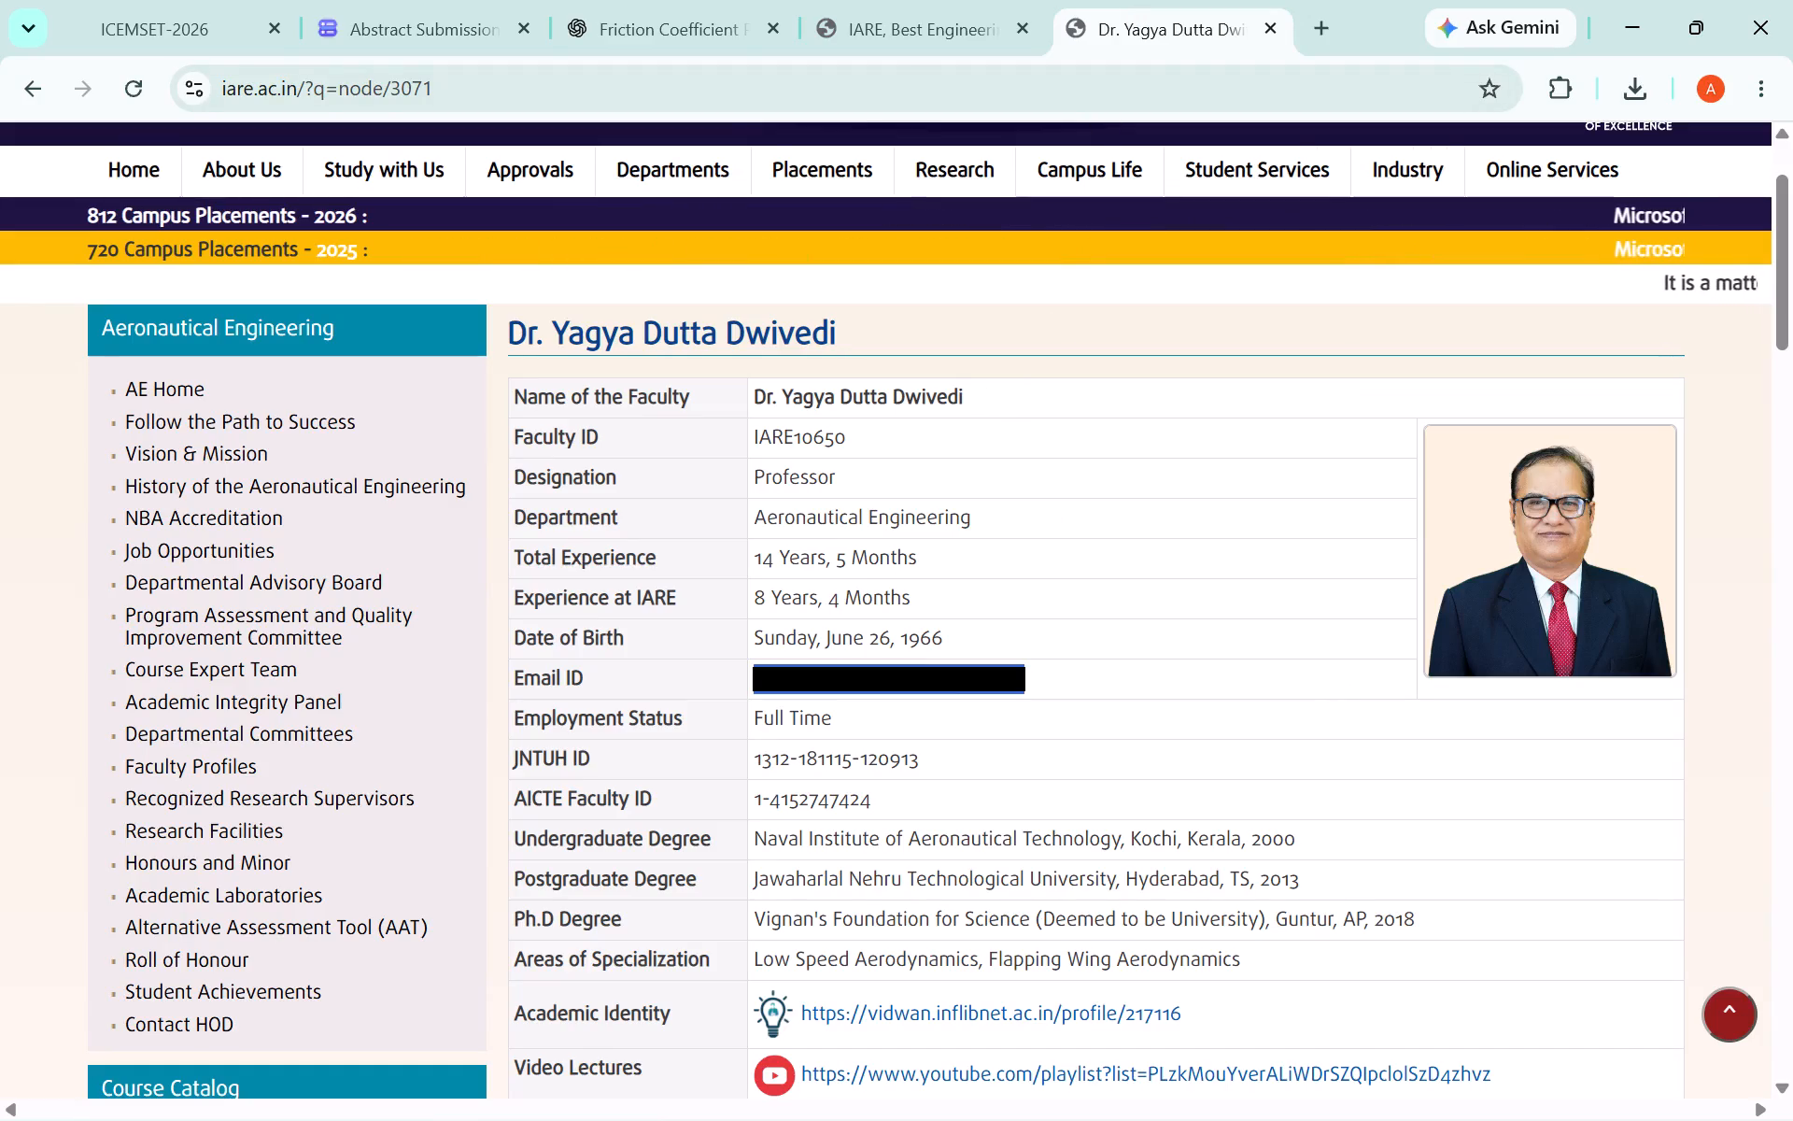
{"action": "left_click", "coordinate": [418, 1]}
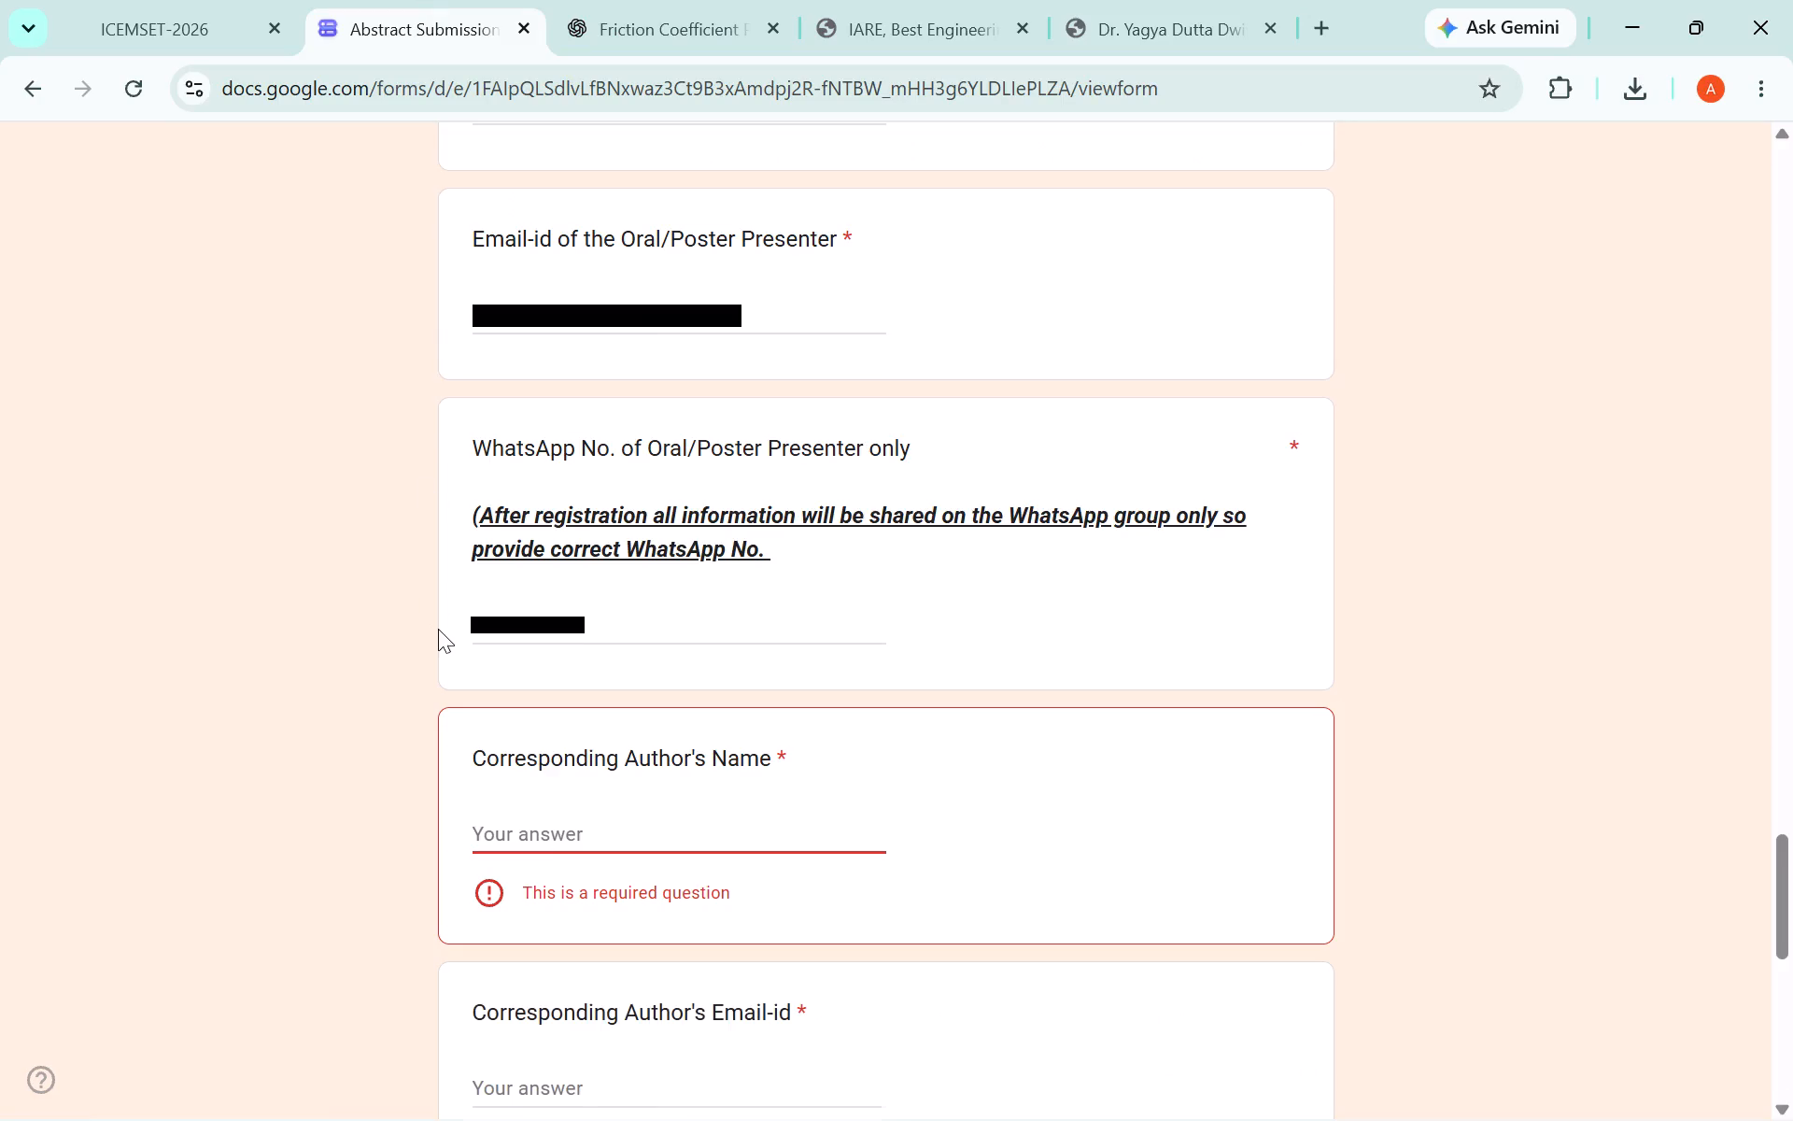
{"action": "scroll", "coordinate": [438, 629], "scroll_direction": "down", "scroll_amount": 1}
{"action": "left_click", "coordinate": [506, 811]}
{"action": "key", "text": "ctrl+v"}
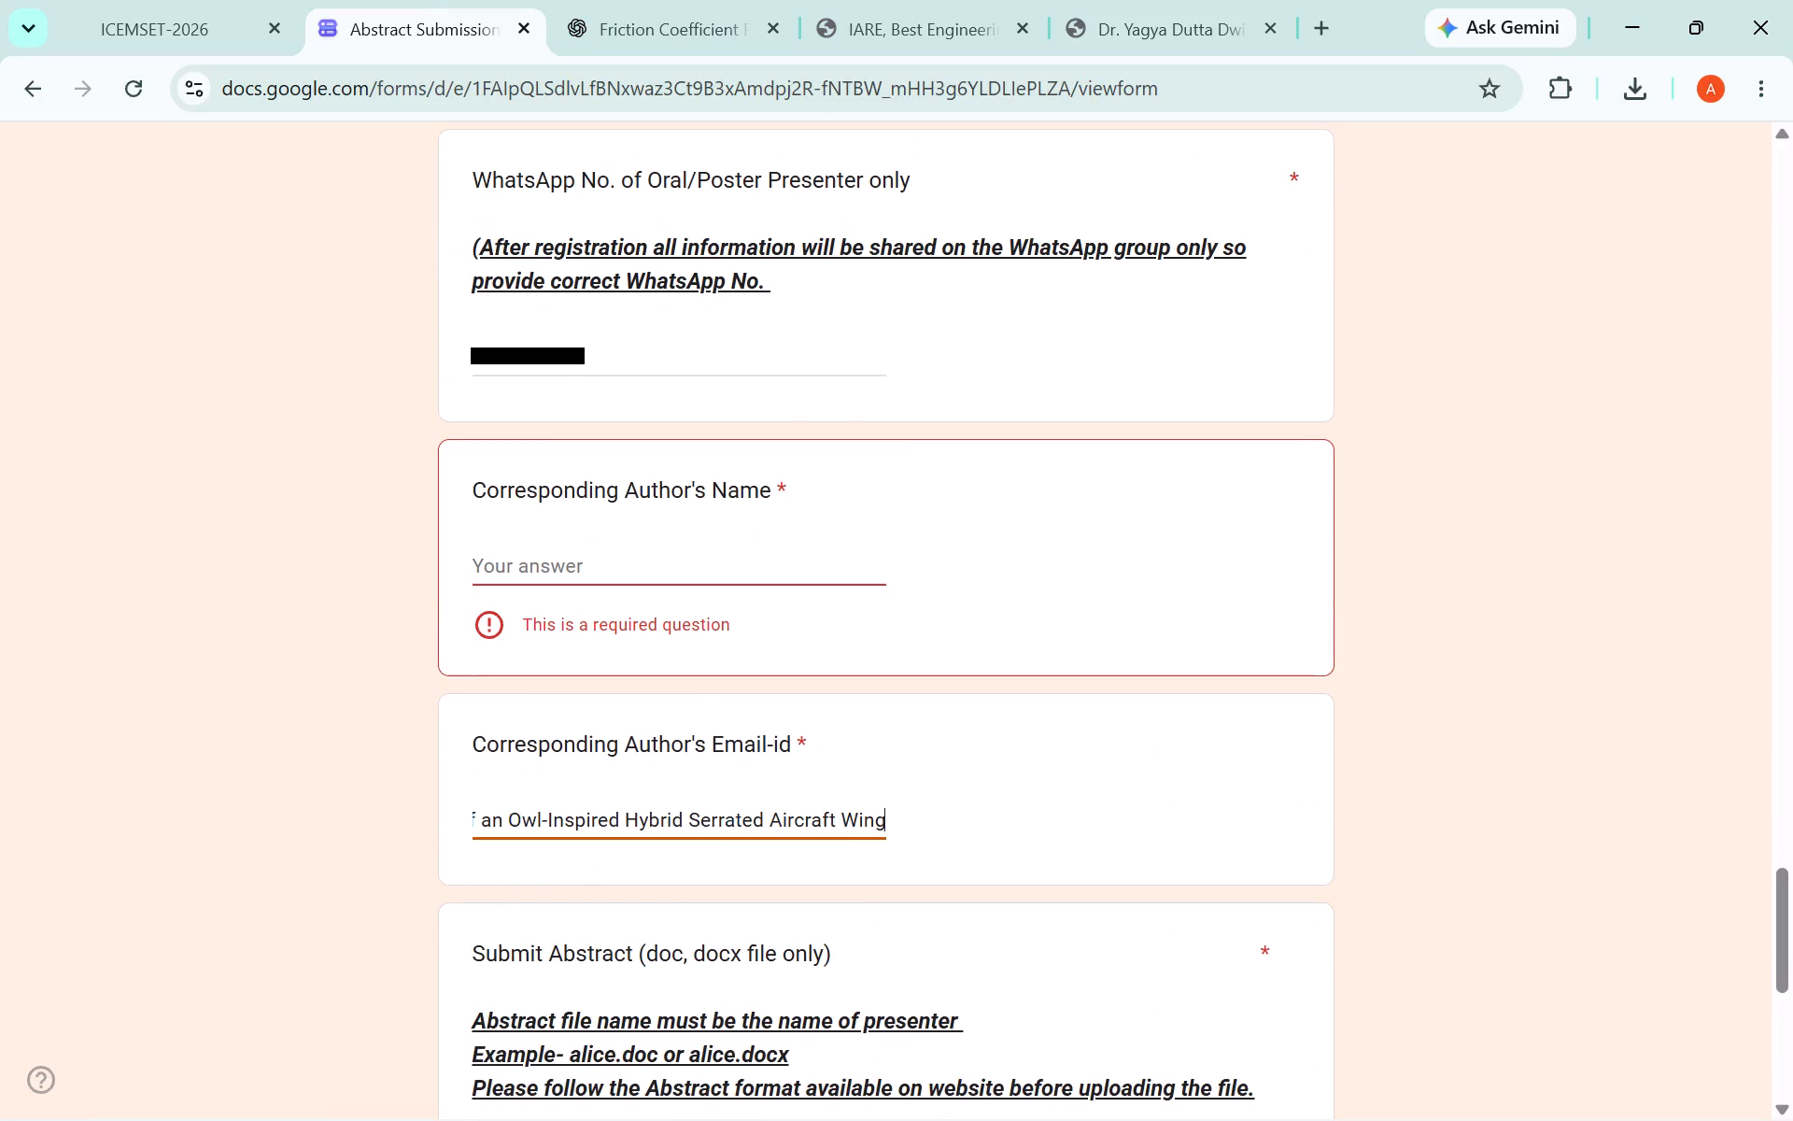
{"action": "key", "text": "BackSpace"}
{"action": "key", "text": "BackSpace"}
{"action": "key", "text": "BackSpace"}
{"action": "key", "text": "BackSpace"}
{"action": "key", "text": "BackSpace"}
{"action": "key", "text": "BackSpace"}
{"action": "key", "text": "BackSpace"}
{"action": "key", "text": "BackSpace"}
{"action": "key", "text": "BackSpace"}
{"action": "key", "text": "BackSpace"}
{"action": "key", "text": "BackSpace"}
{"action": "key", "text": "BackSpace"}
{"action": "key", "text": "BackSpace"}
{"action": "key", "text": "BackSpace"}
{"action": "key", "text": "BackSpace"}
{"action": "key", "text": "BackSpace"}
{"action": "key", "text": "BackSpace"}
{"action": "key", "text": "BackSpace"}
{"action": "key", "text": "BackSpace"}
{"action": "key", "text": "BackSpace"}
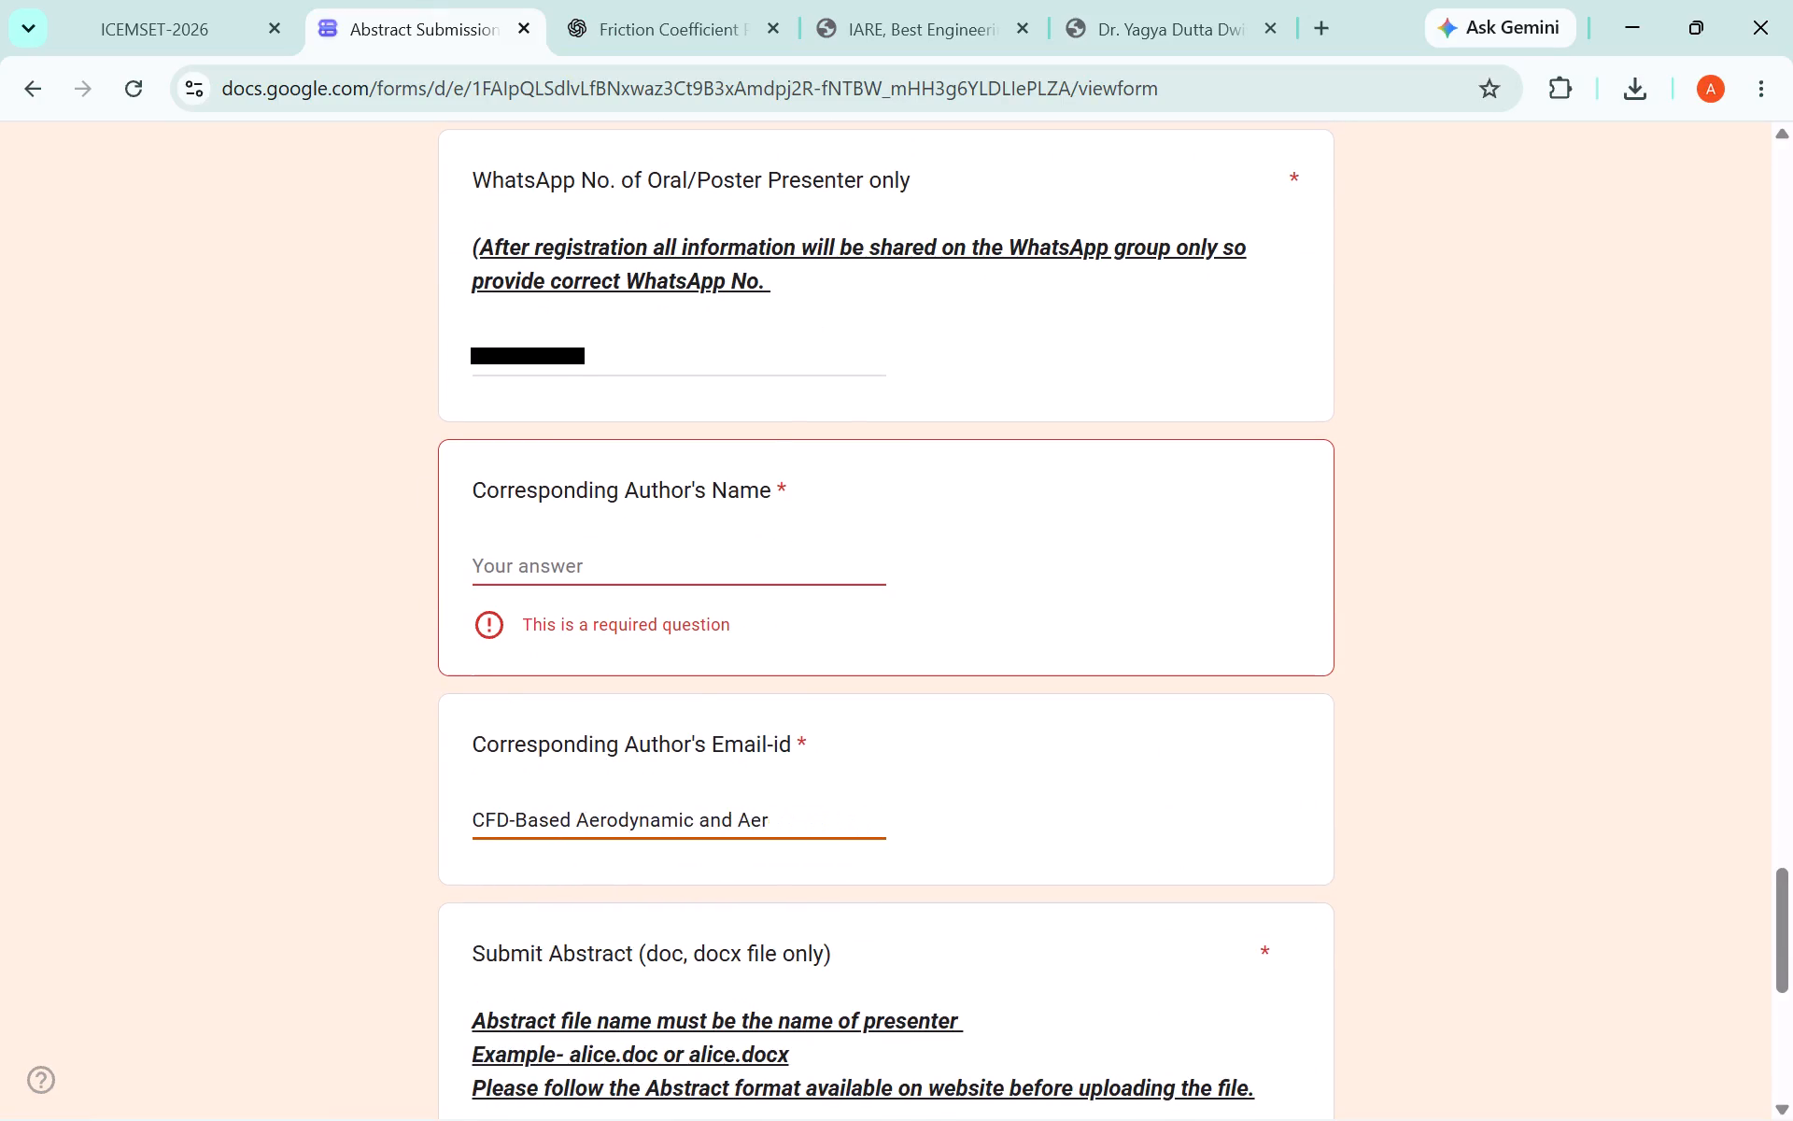
Copy the professor's email address from the IARE faculty profile page for the form's Corresponding Author's Email-id answer.
{"action": "left_click", "coordinate": [1174, 2]}
{"action": "left_click", "coordinate": [1027, 681]}
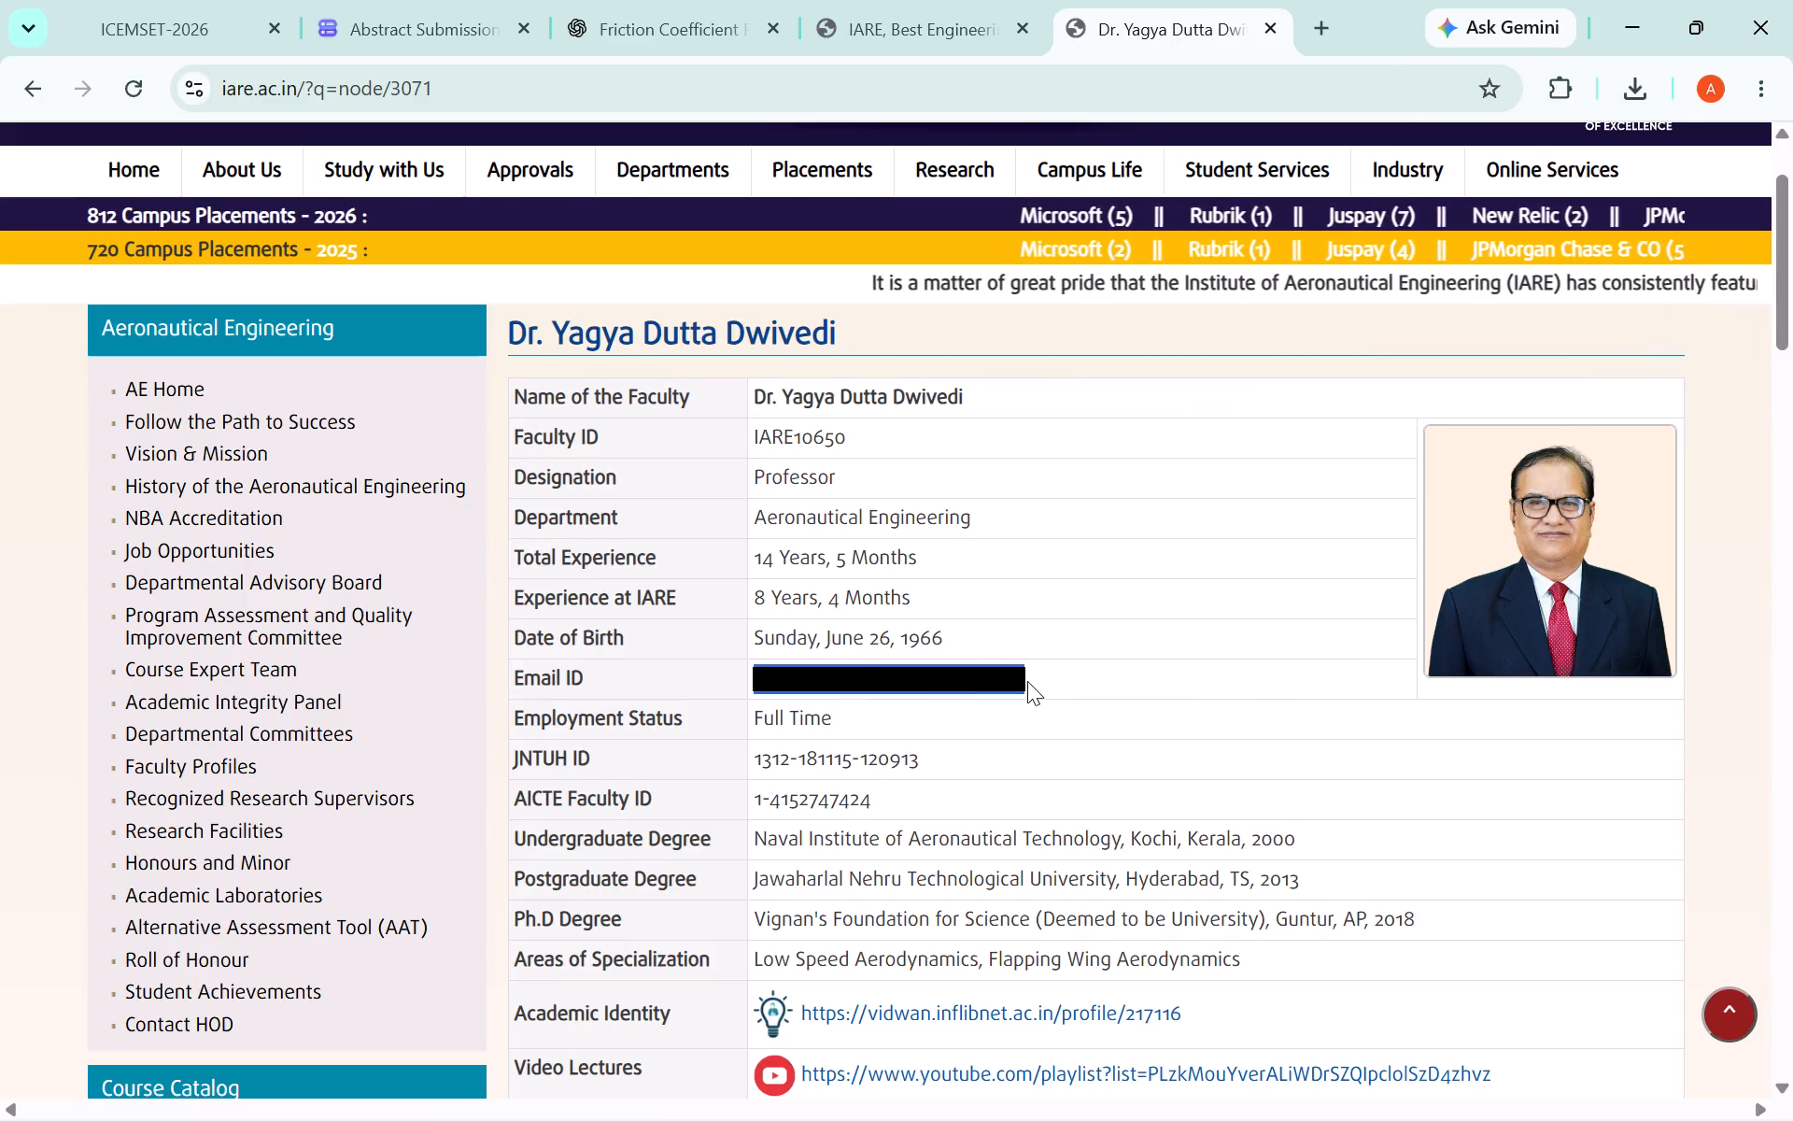
{"action": "left_click_drag", "start_coordinate": [1027, 681], "coordinate": [636, 690]}
{"action": "key", "text": "ctrl+c"}
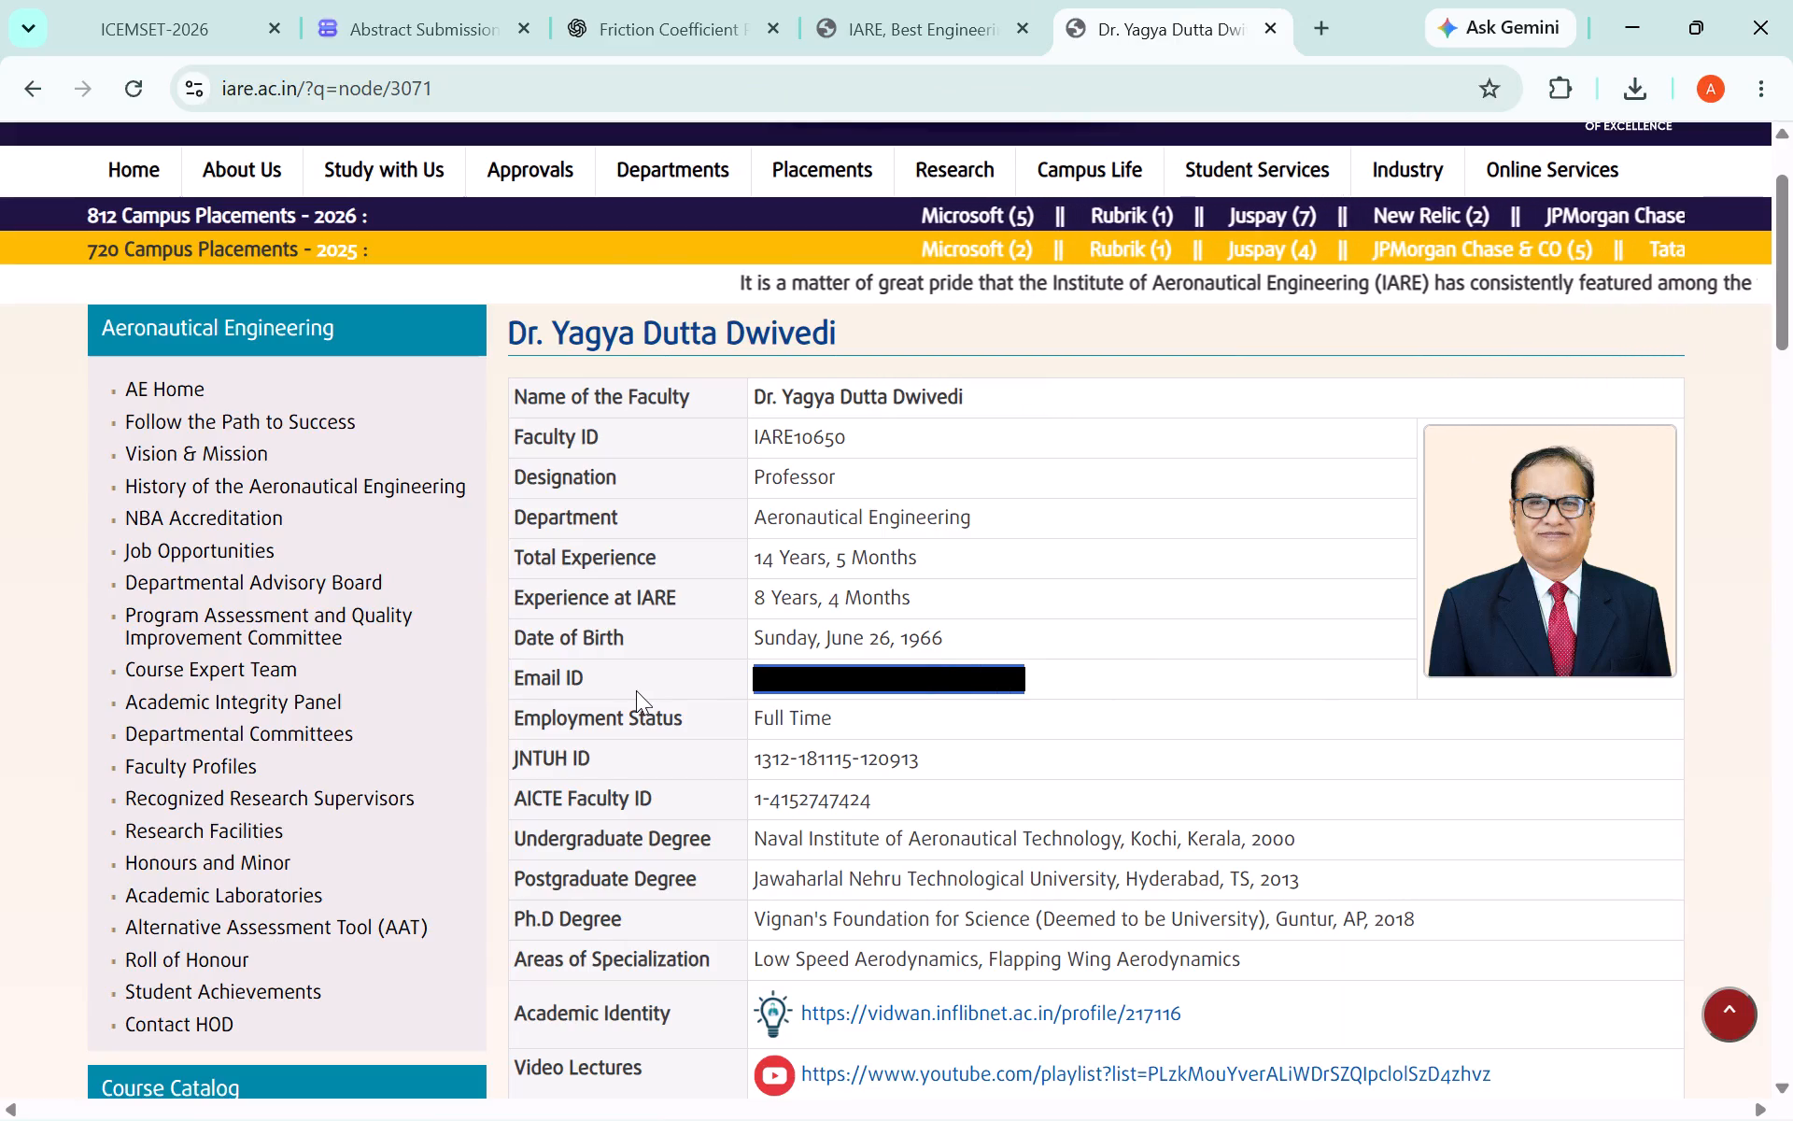
Paste the copied faculty email address into the Corresponding Author's Email-id answer of the abstract submission form.
{"action": "left_click", "coordinate": [346, 3]}
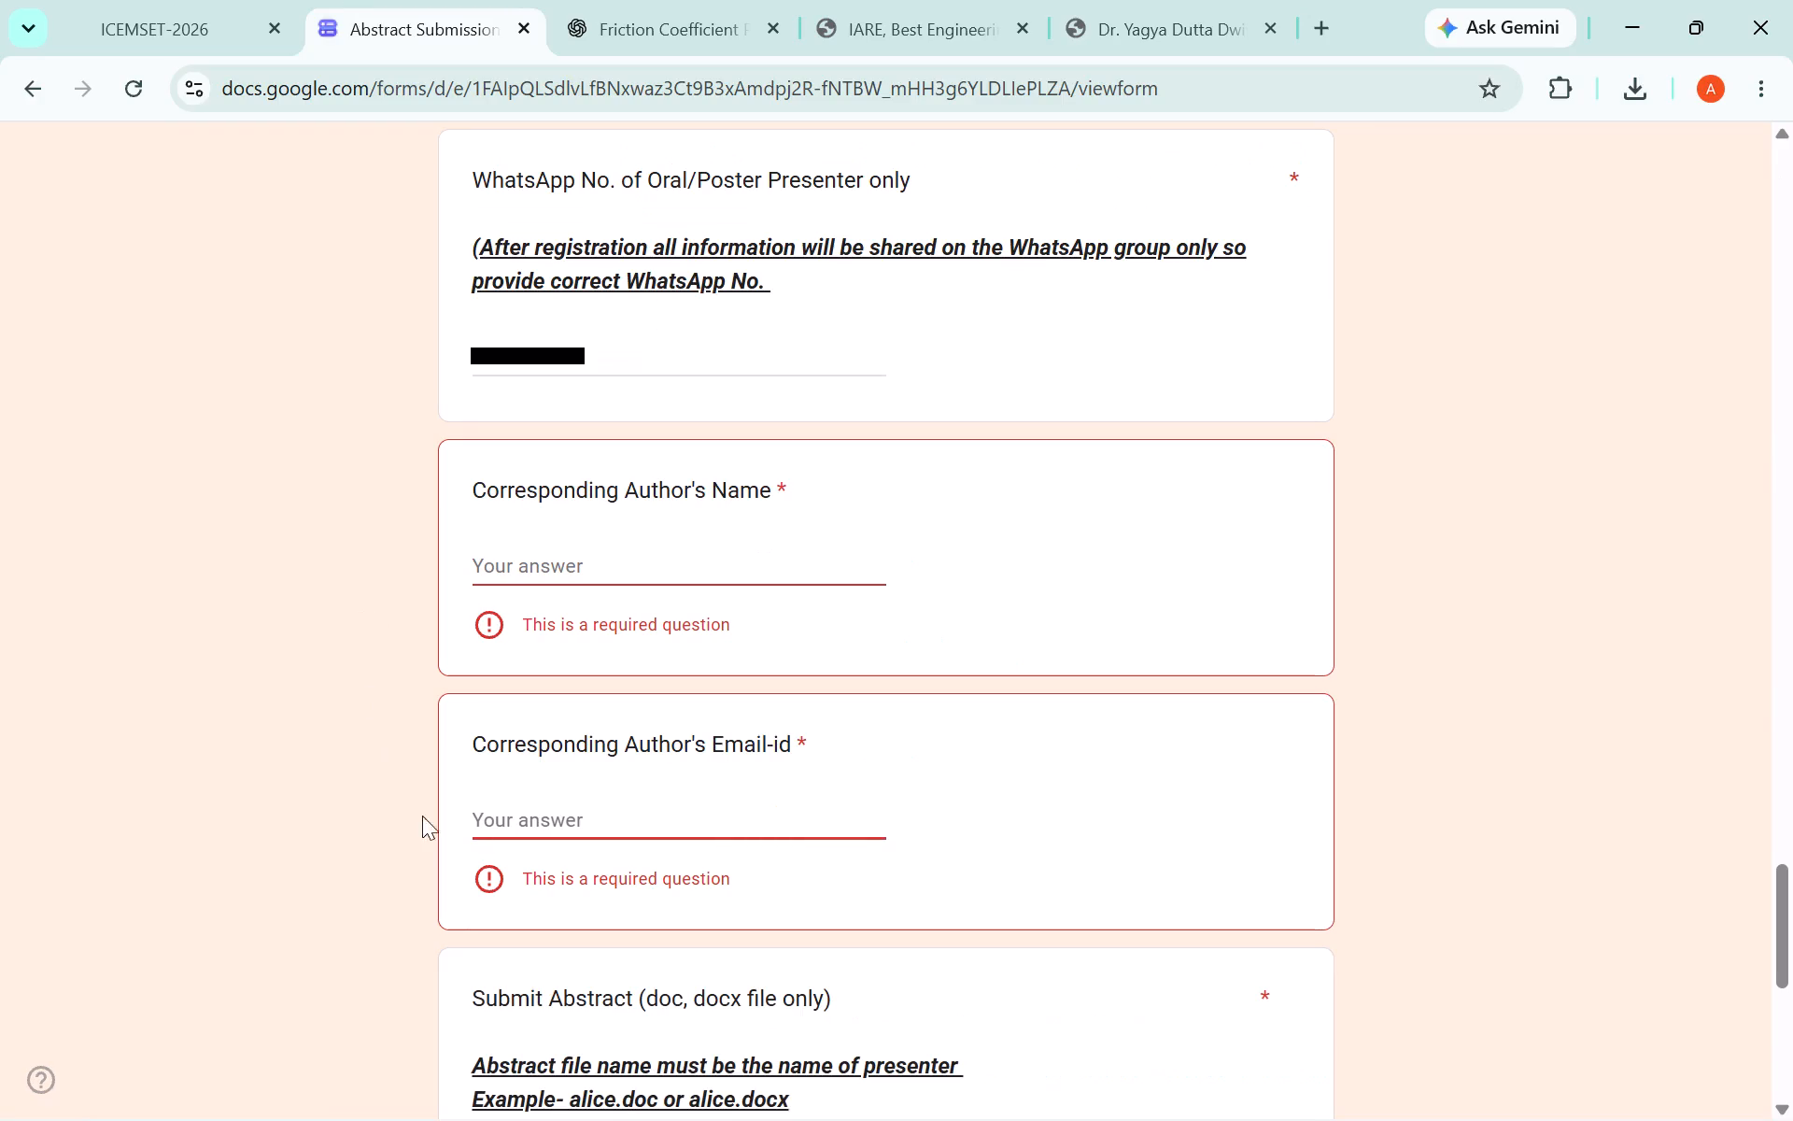
{"action": "left_click", "coordinate": [498, 821]}
{"action": "key", "text": "ctrl+v"}
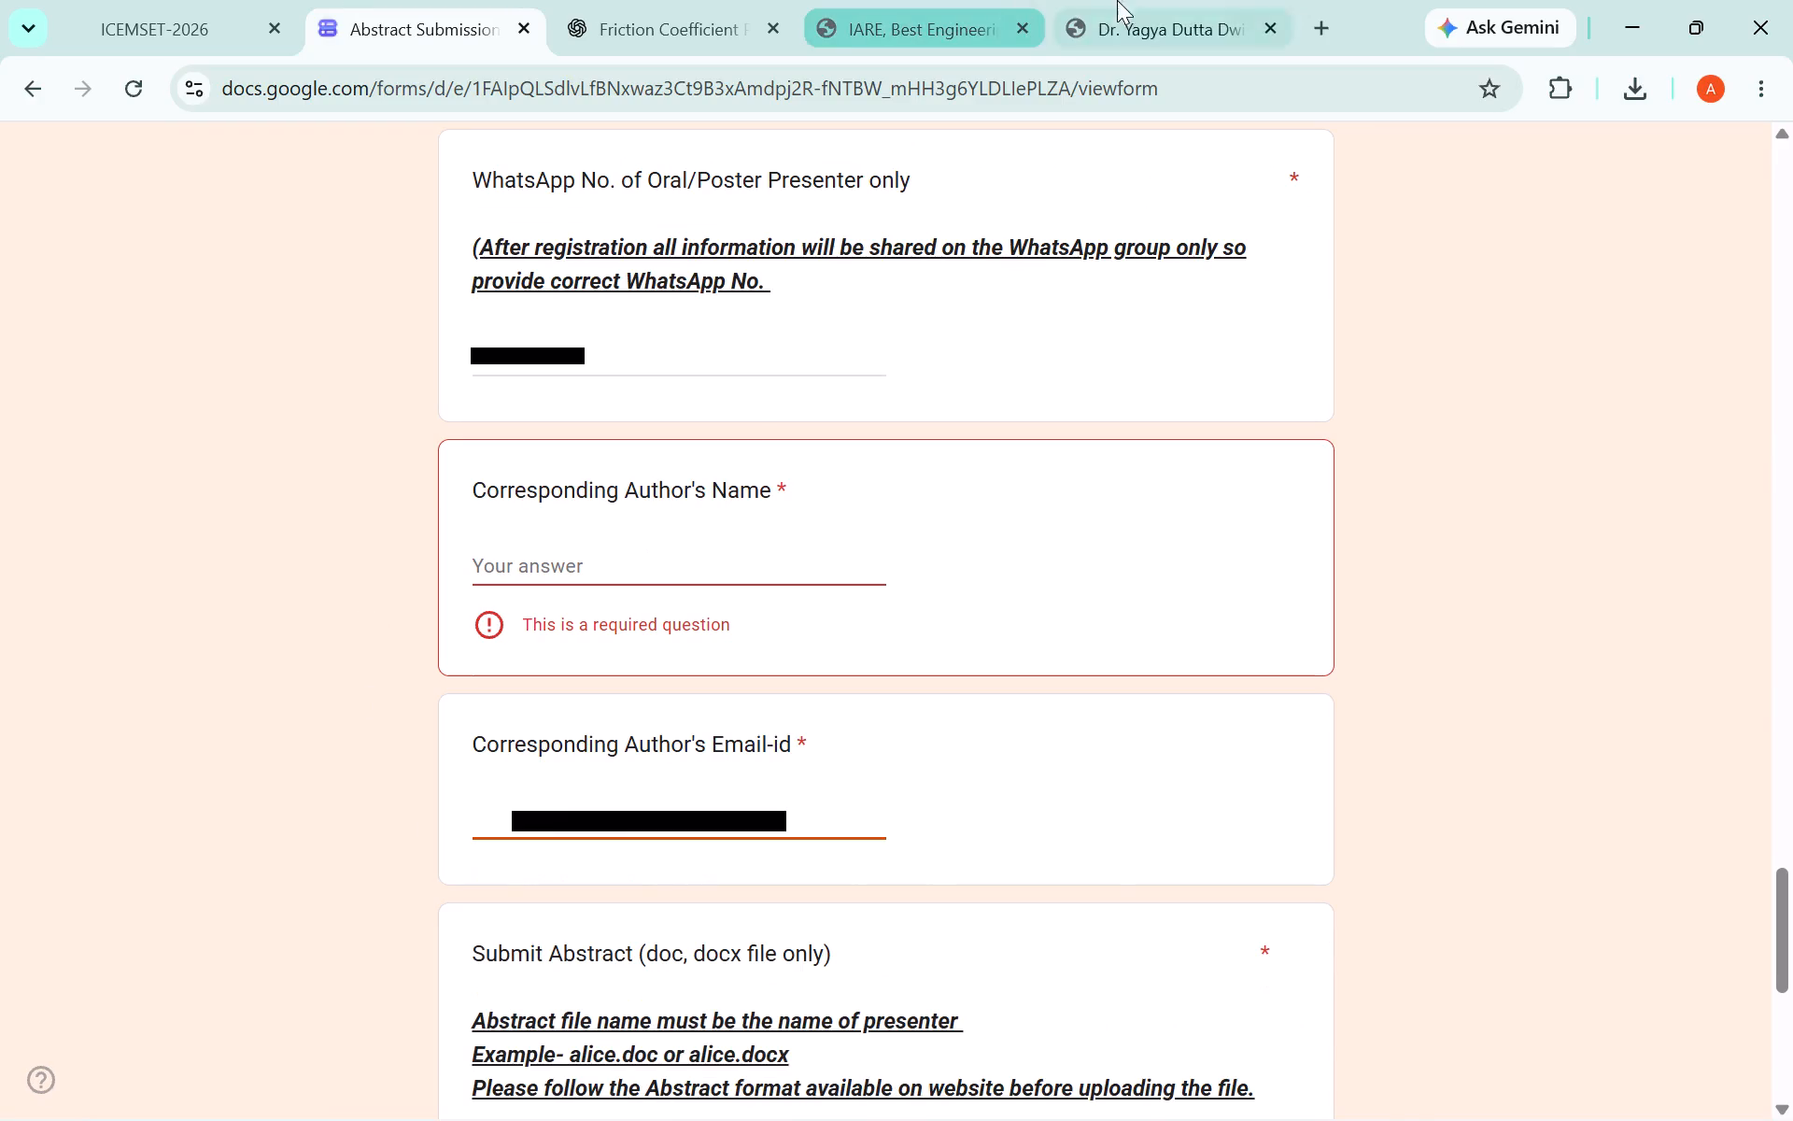
Copy the professor's name from the Name of the Faculty row of the IARE profile page.
{"action": "left_click", "coordinate": [1128, 0]}
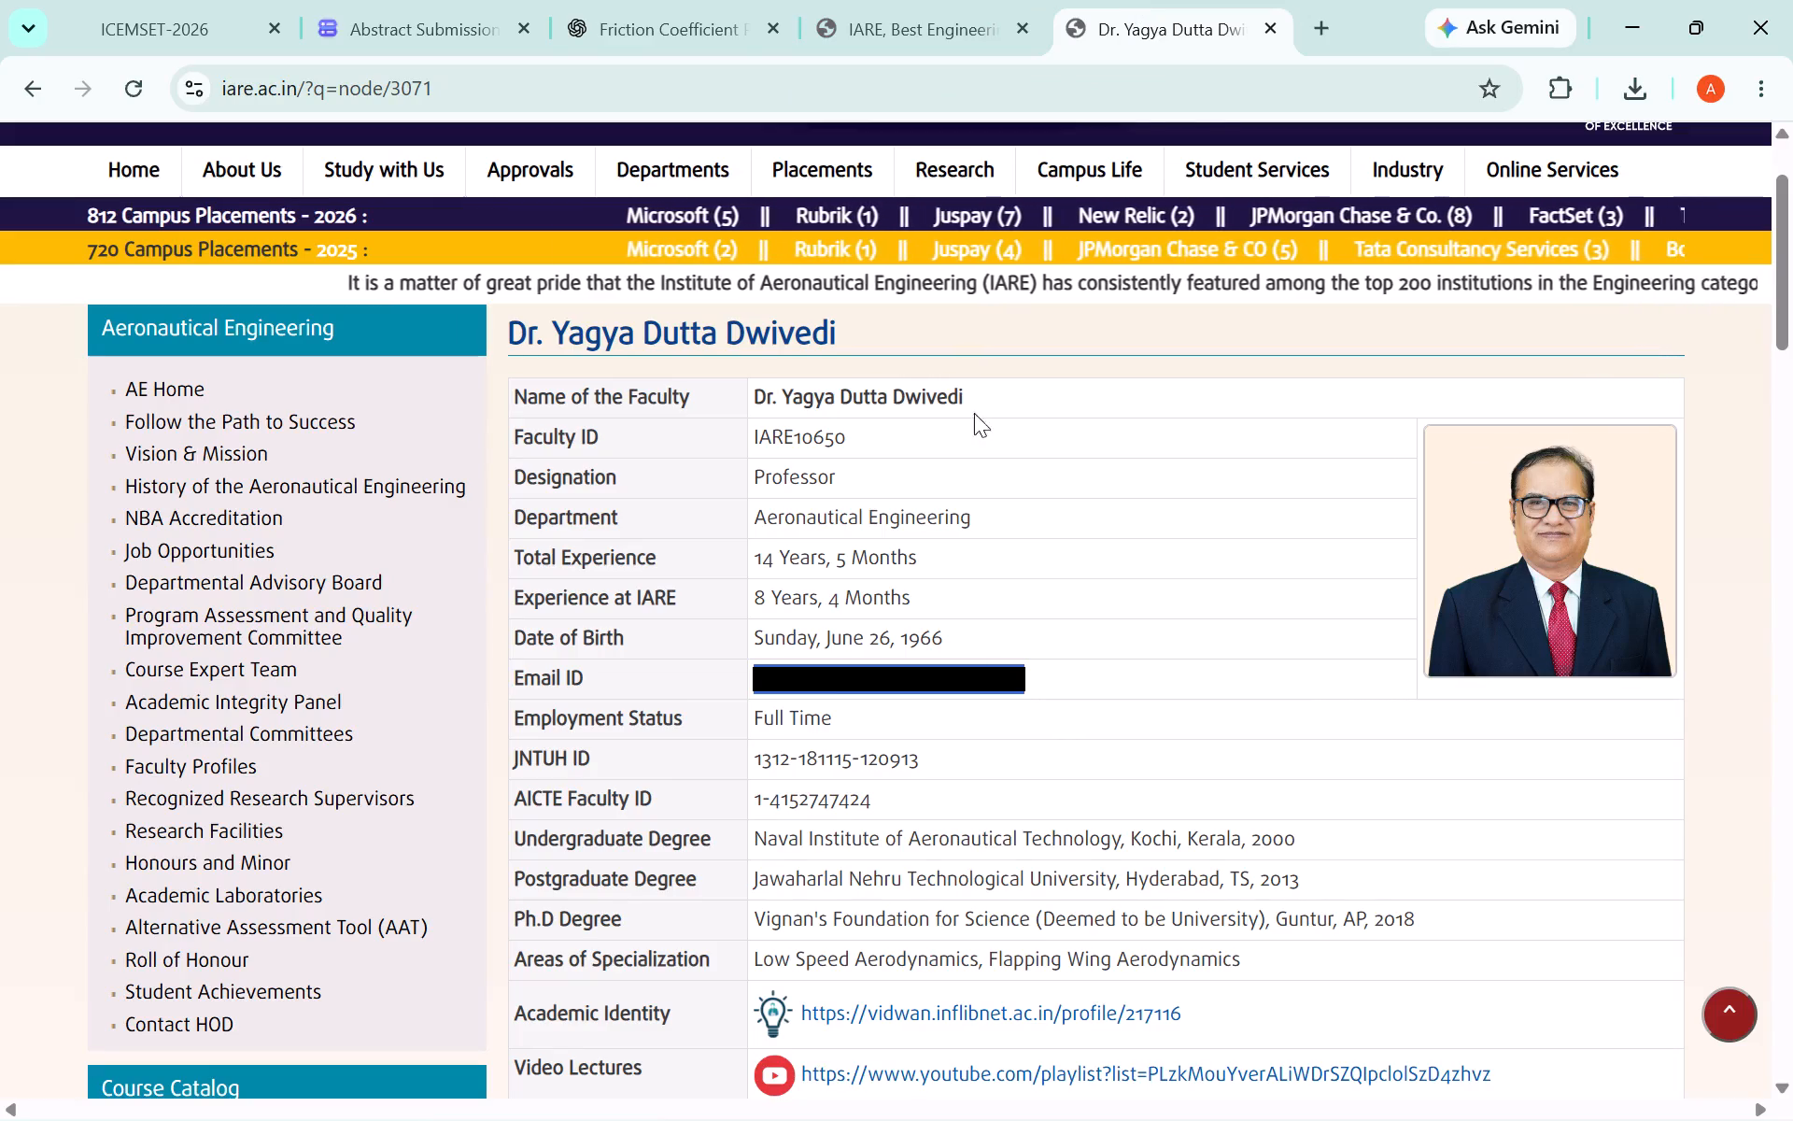
{"action": "left_click_drag", "start_coordinate": [990, 399], "coordinate": [733, 414]}
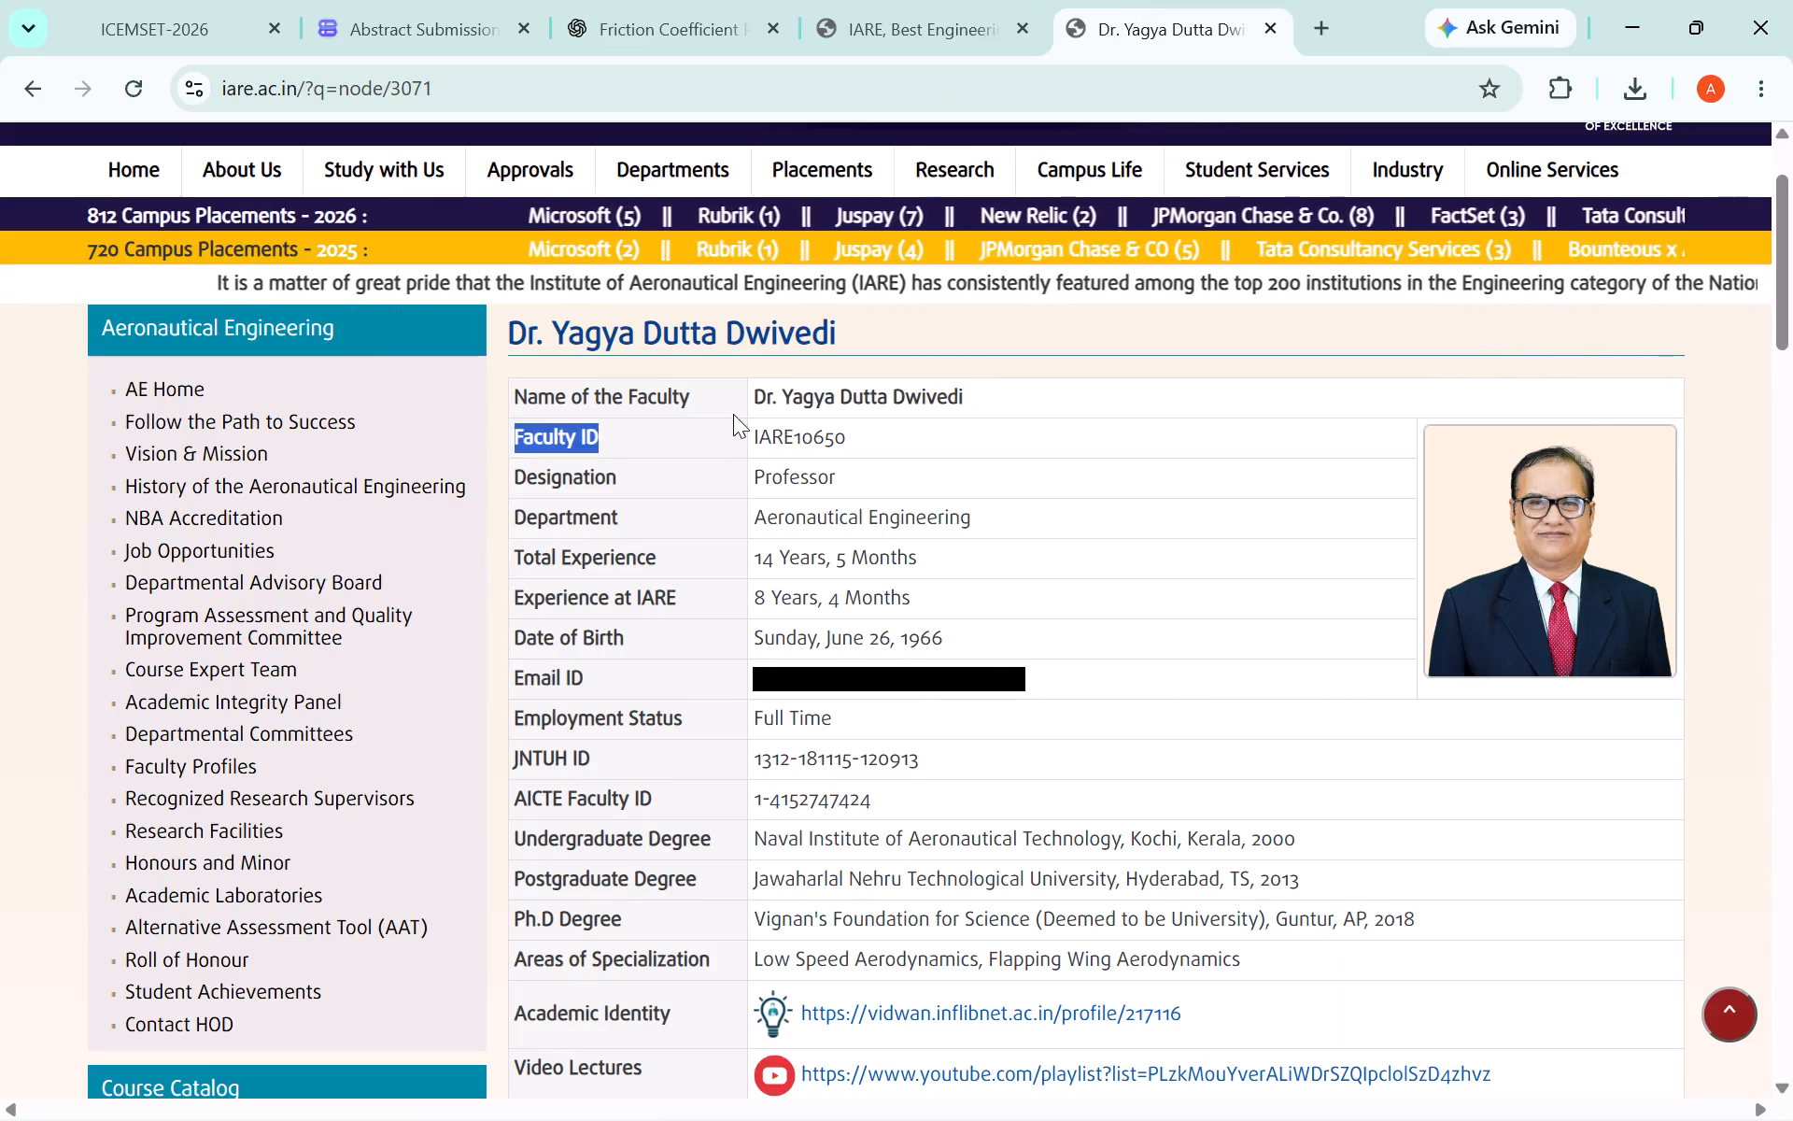
{"action": "left_click_drag", "start_coordinate": [733, 414], "coordinate": [755, 399]}
{"action": "key", "text": "ctrl+c"}
{"action": "key", "text": "ctrl+c"}
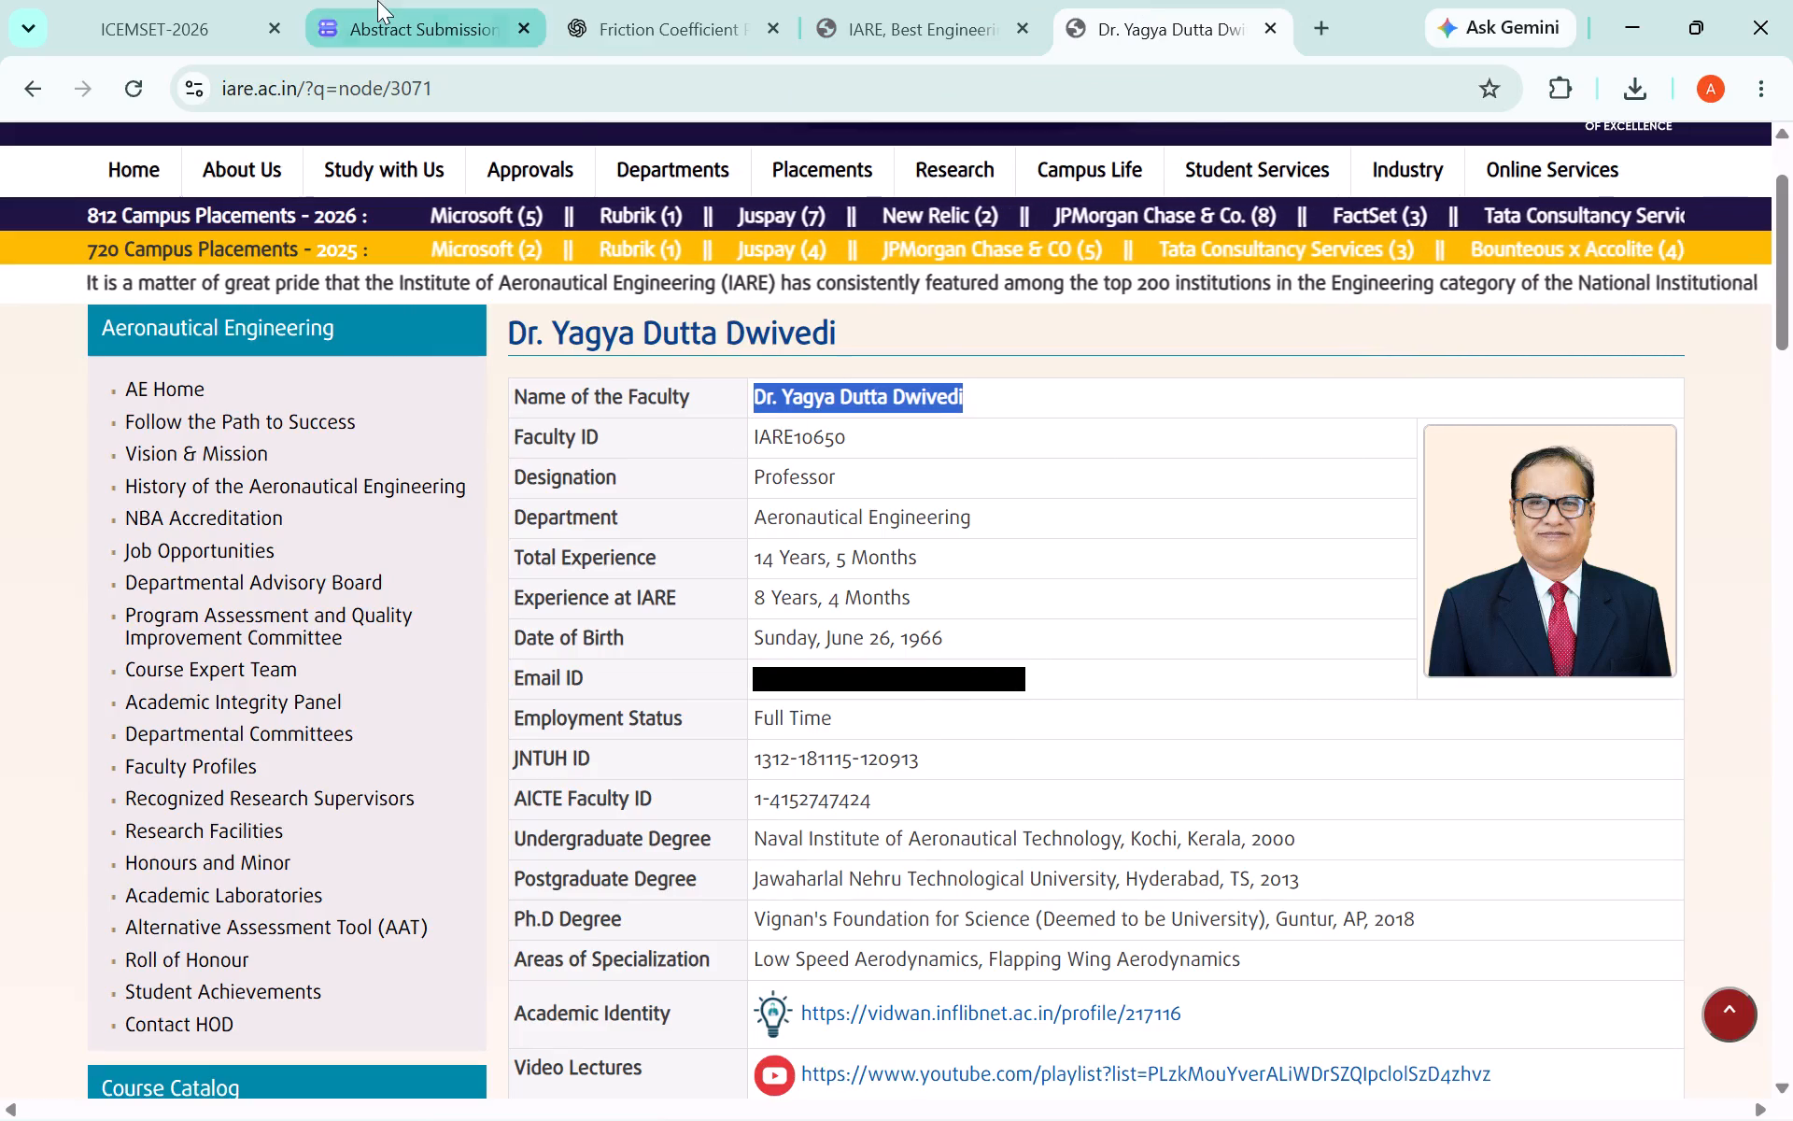
Paste the copied professor's name into the Corresponding Author's Name answer of the abstract submission form.
{"action": "left_click", "coordinate": [378, 0]}
{"action": "left_click", "coordinate": [487, 560]}
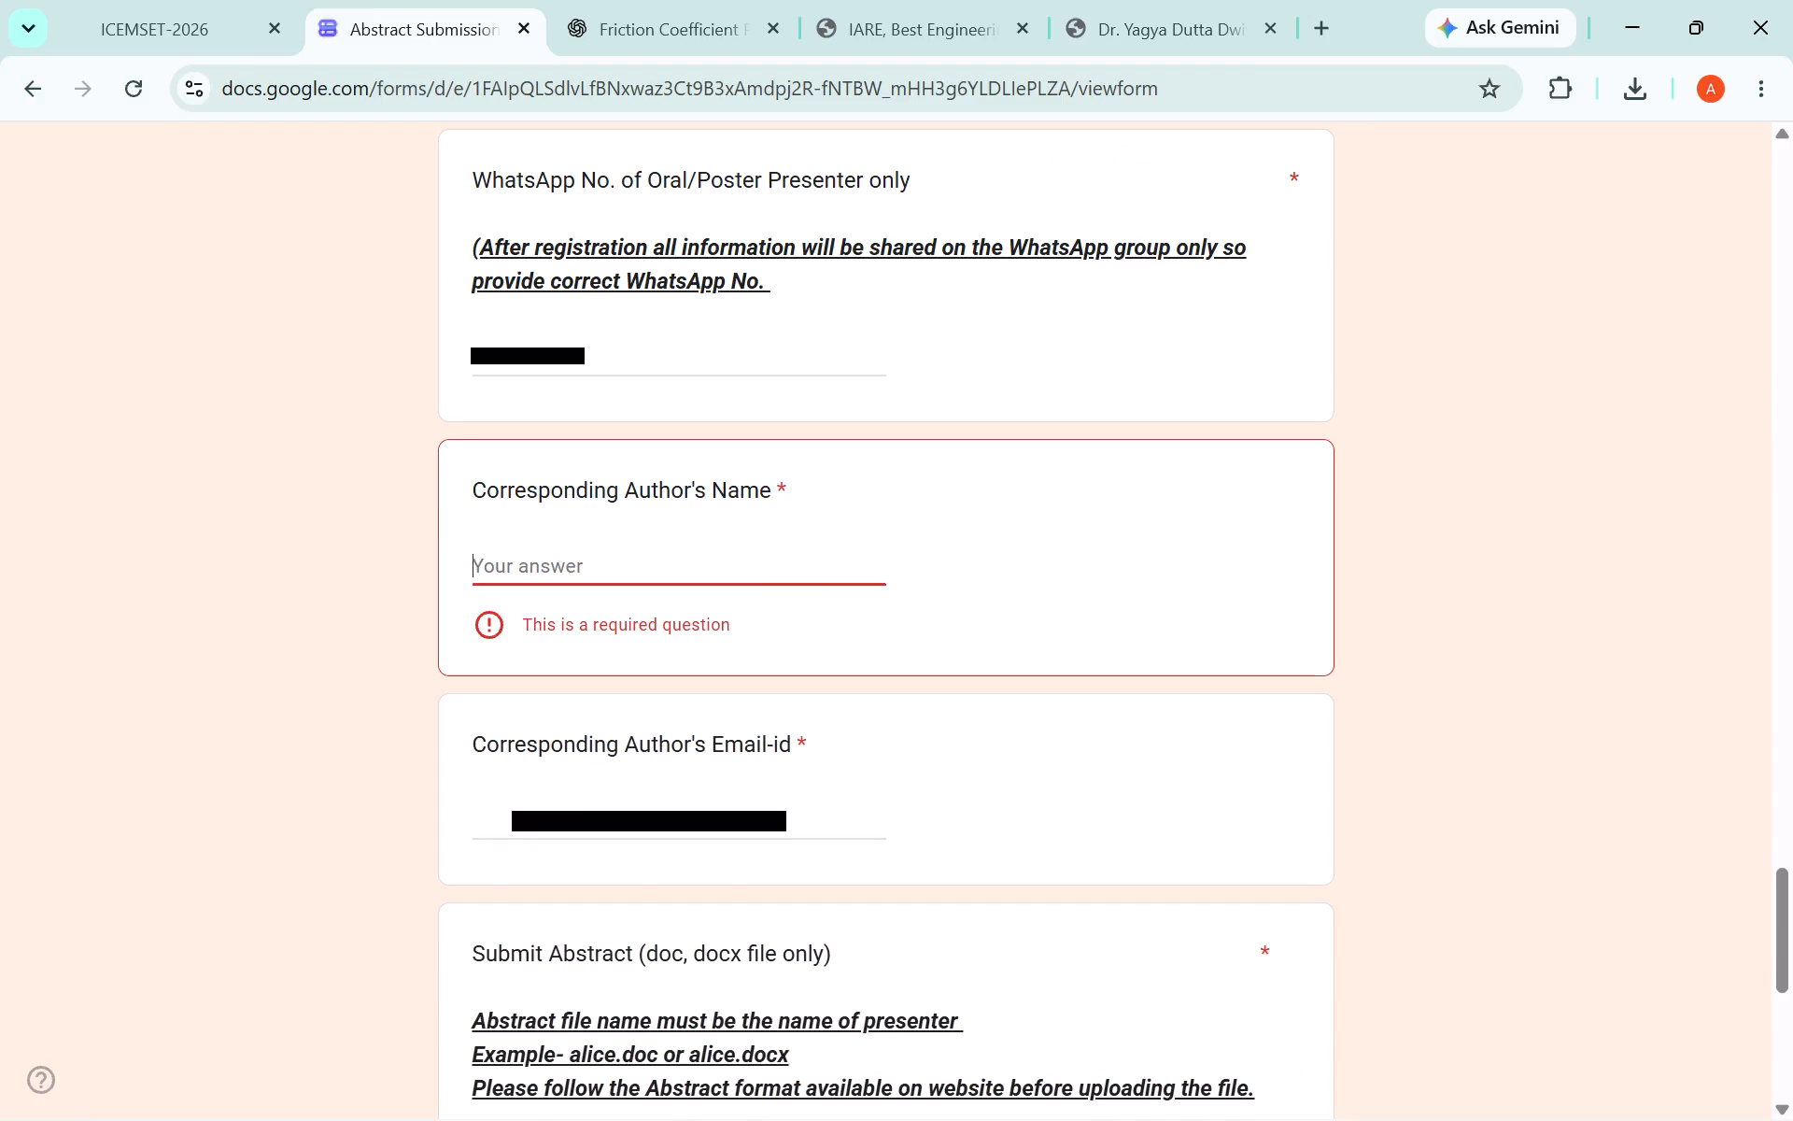
{"action": "key", "text": "ctrl+v"}
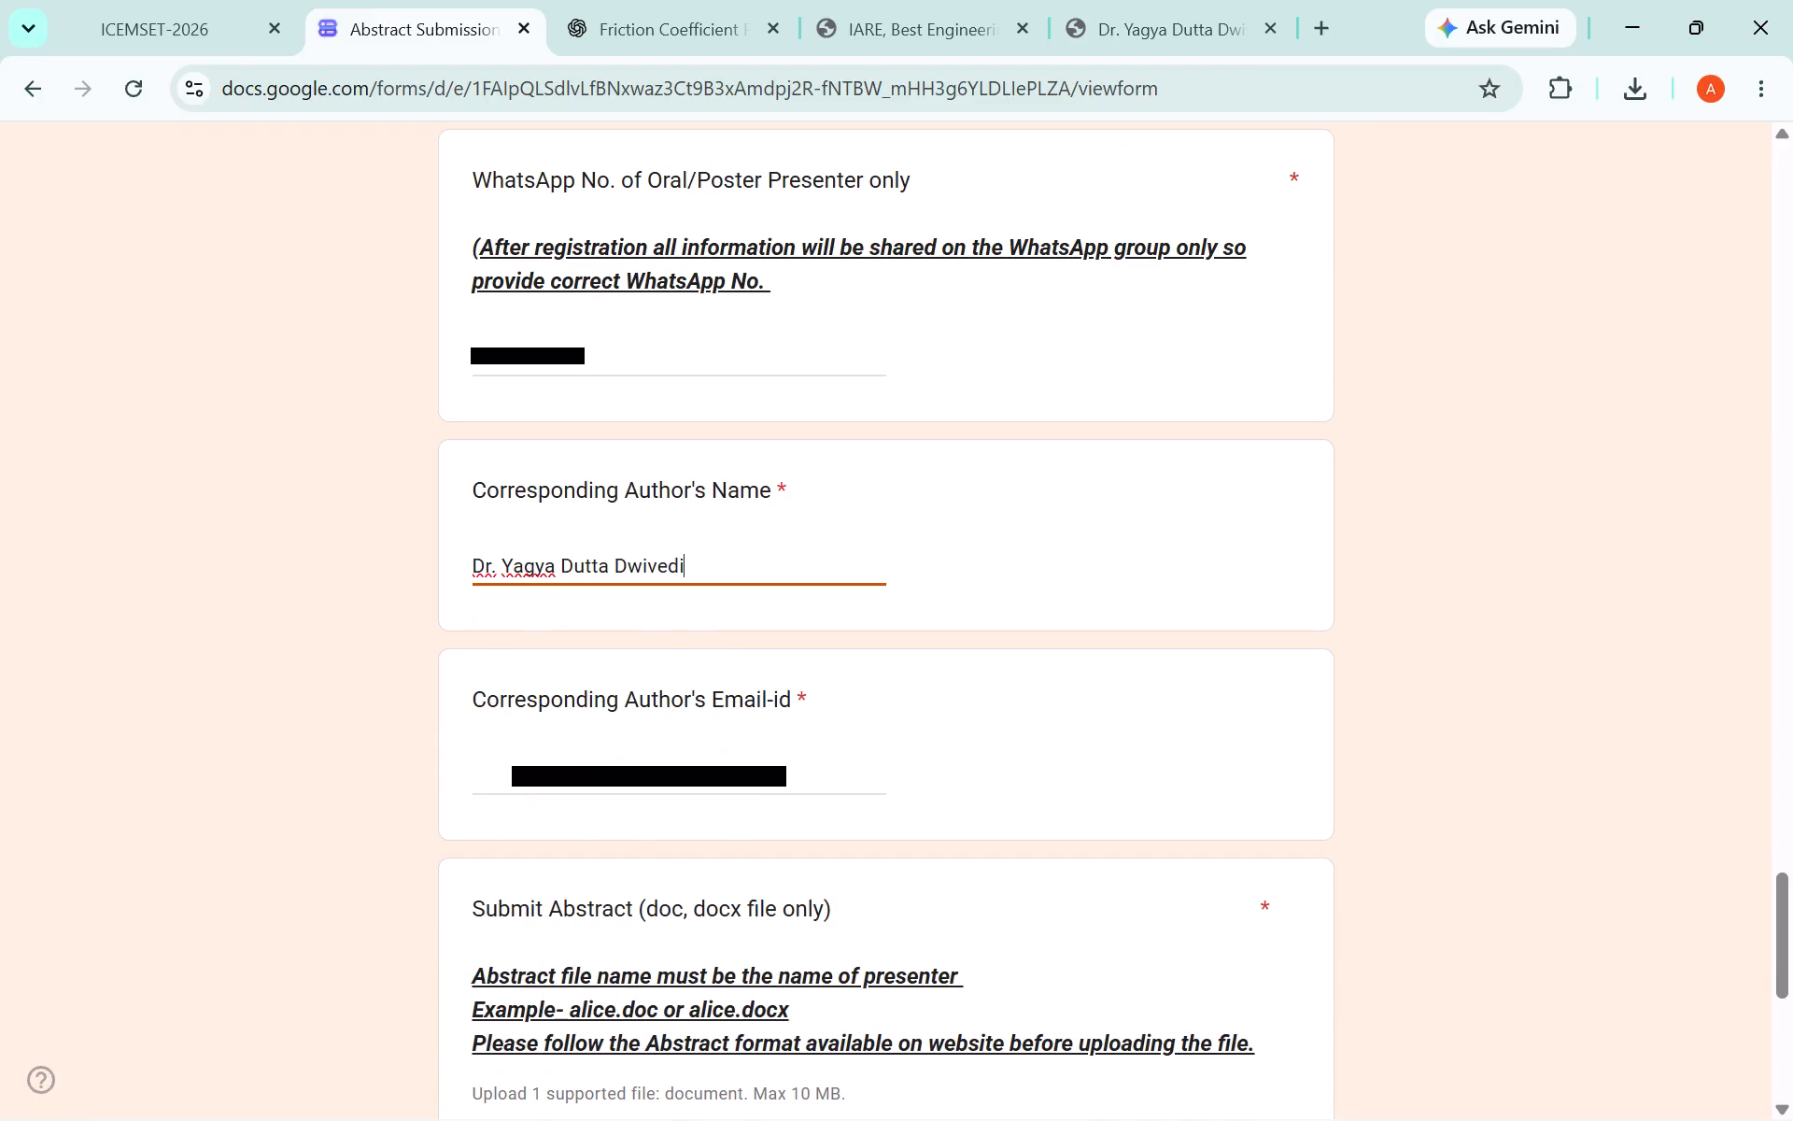
Replace the country name in the presenter's full affiliation with India.
{"action": "scroll", "coordinate": [487, 560], "scroll_direction": "up", "scroll_amount": 6}
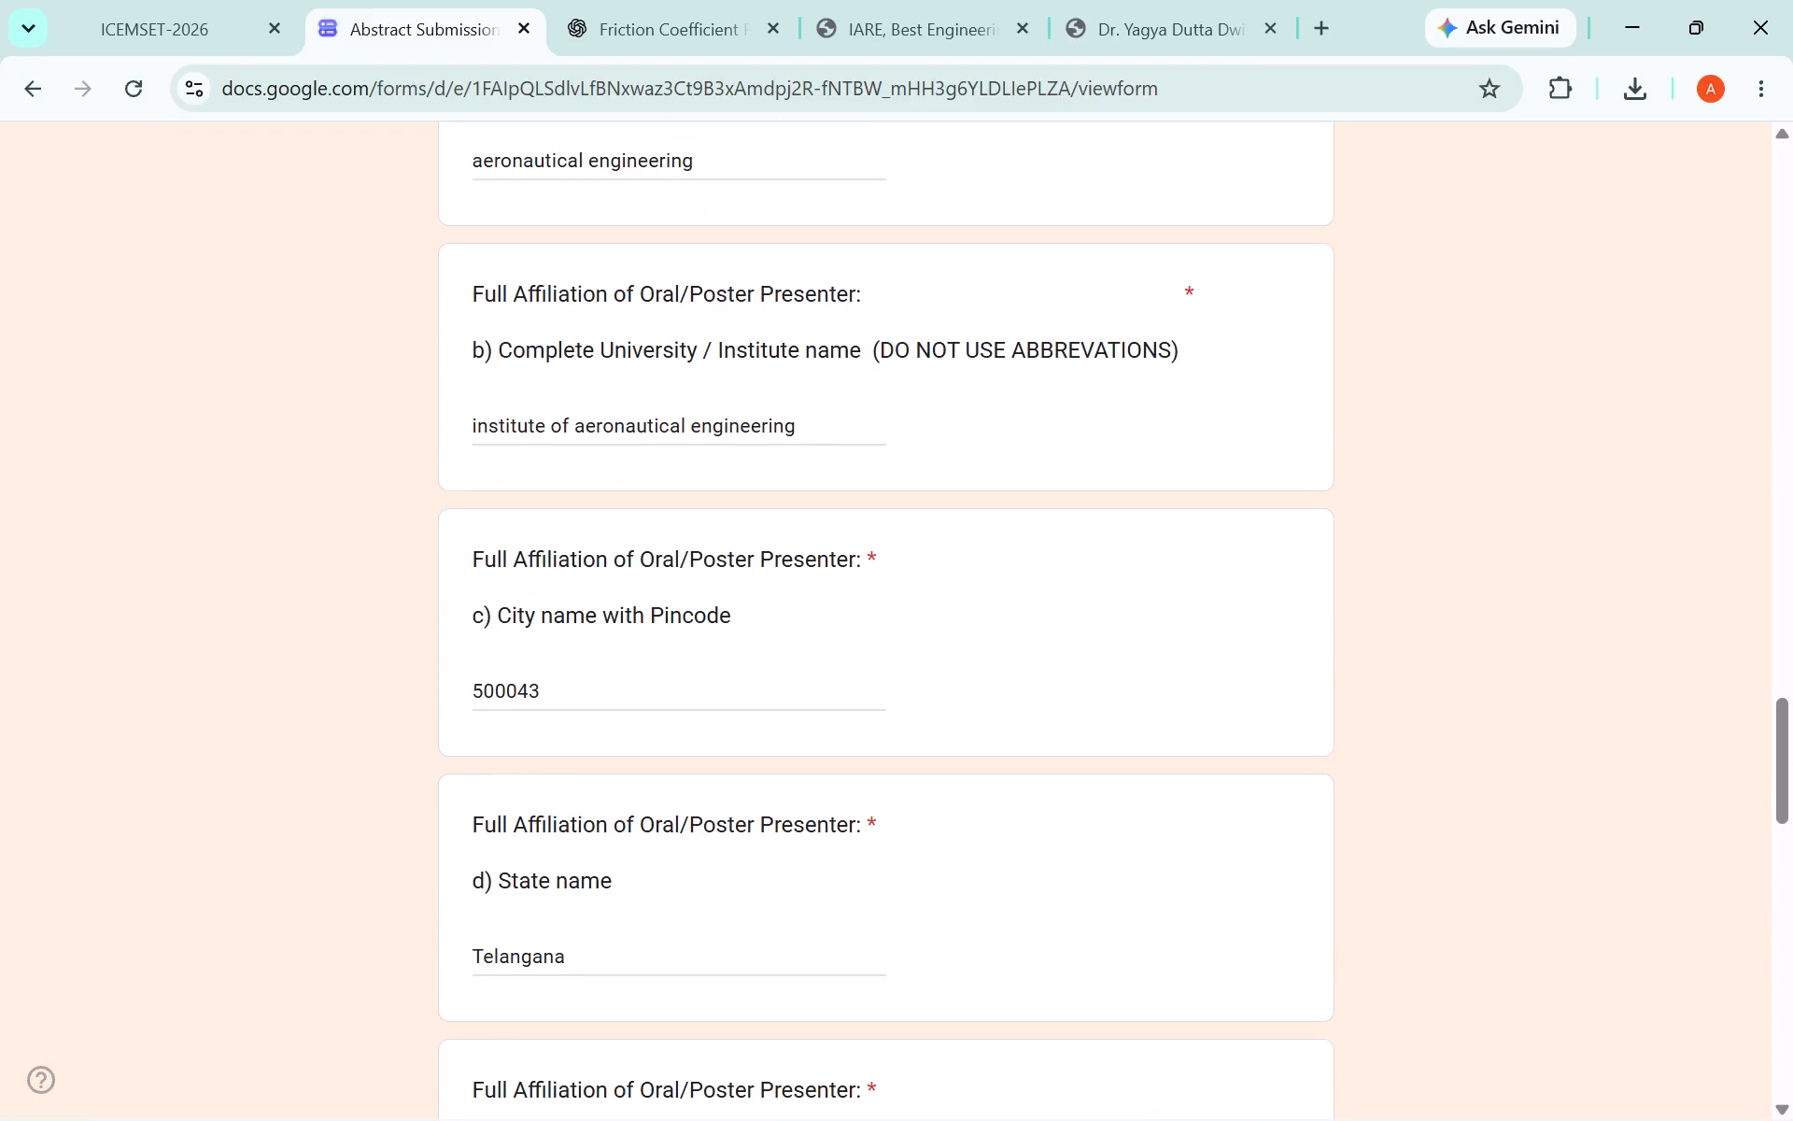
{"action": "scroll", "coordinate": [515, 542], "scroll_direction": "down", "scroll_amount": 2}
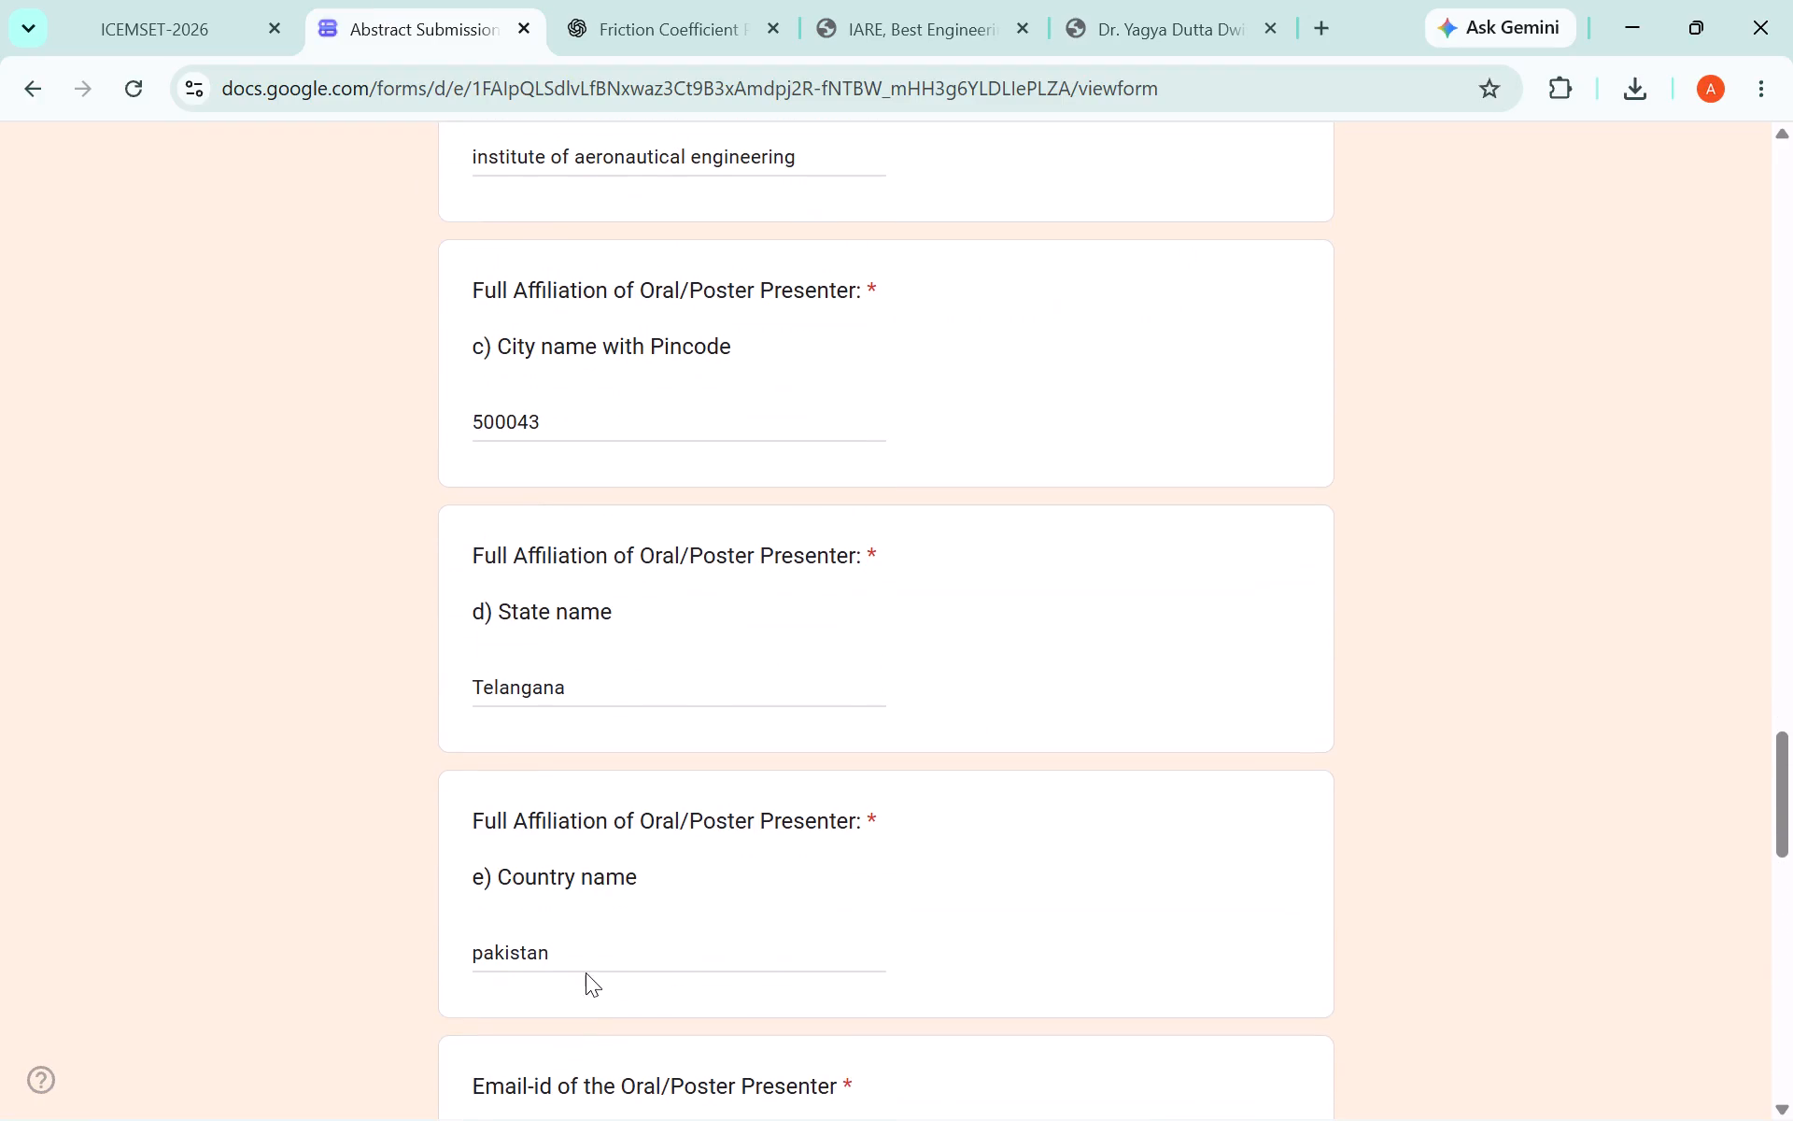
{"action": "left_click", "coordinate": [568, 949]}
{"action": "key", "text": "BackSpace"}
{"action": "key", "text": "BackSpace"}
{"action": "key", "text": "BackSpace"}
{"action": "key", "text": "BackSpace"}
{"action": "key", "text": "BackSpace"}
{"action": "key", "text": "BackSpace"}
{"action": "key", "text": "BackSpace"}
{"action": "key", "text": "BackSpace"}
{"action": "key", "text": "BackSpace"}
{"action": "key", "text": "BackSpace"}
{"action": "key", "text": "BackSpace"}
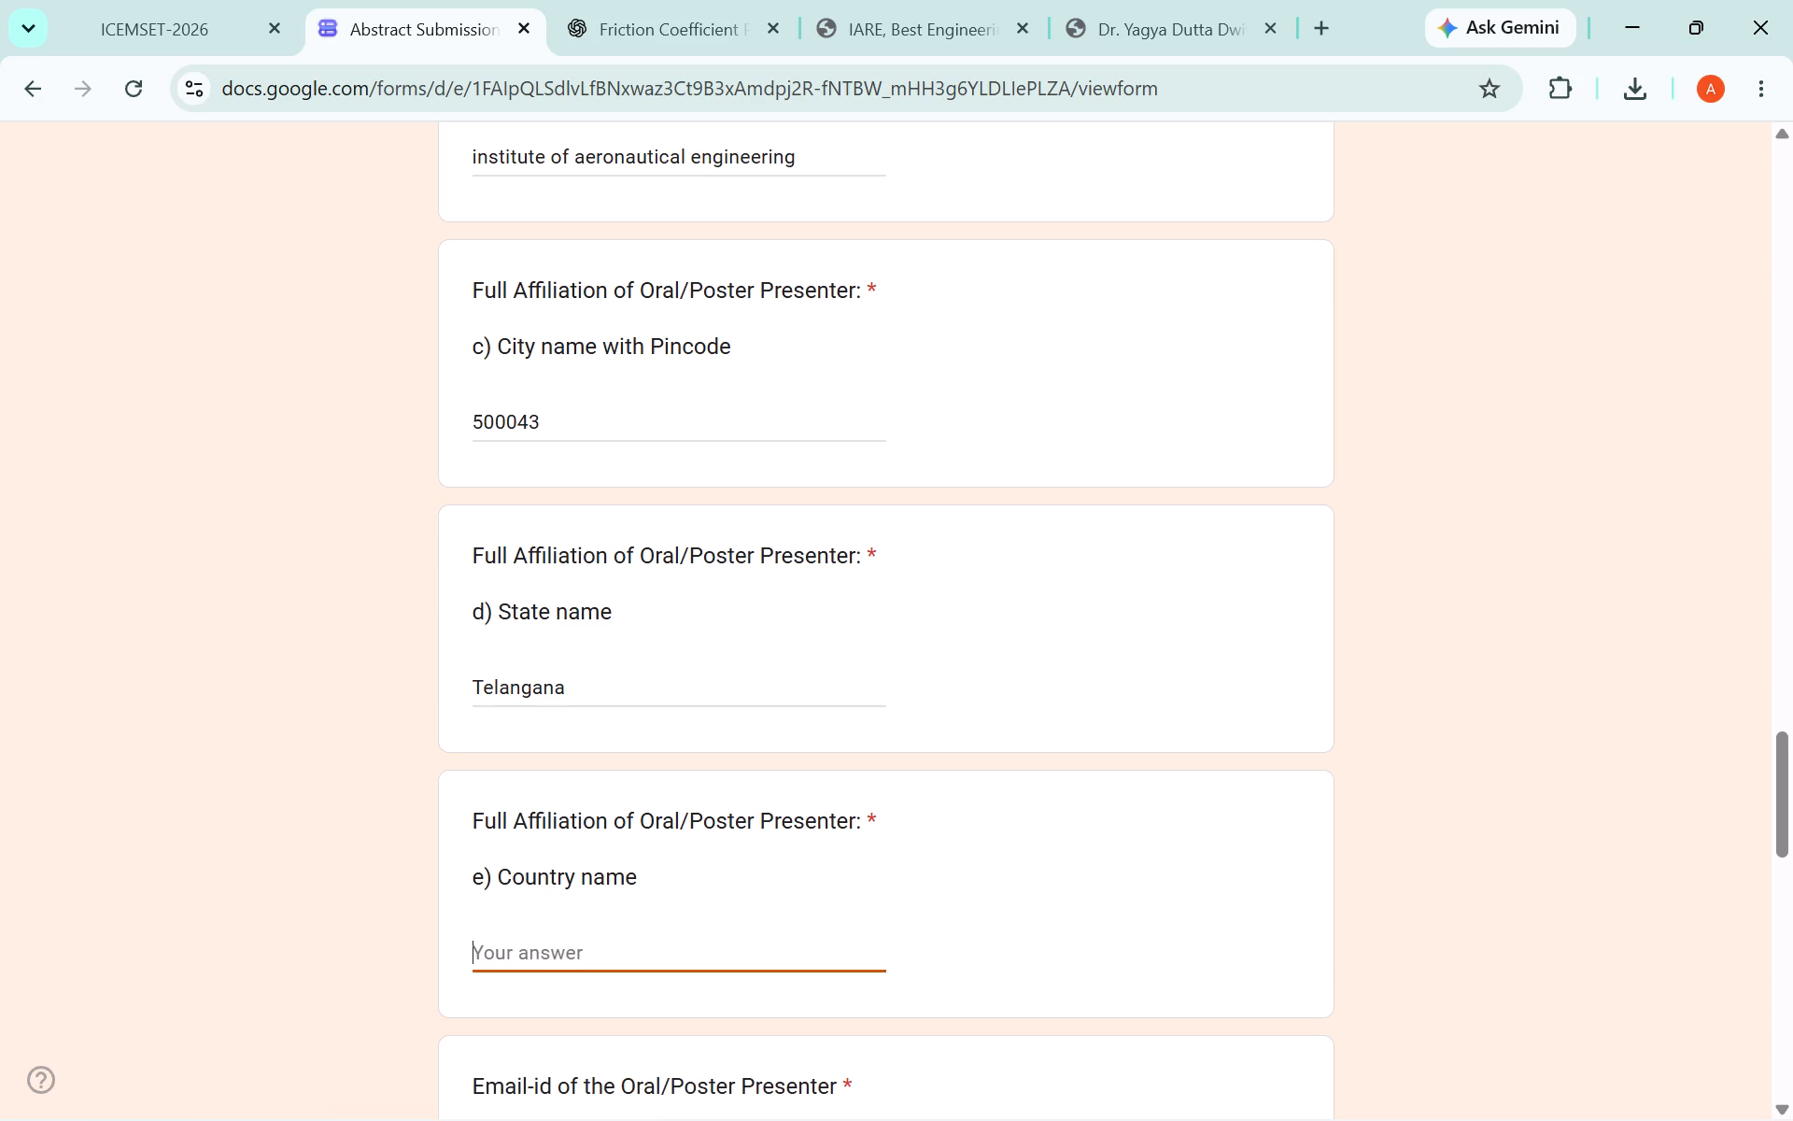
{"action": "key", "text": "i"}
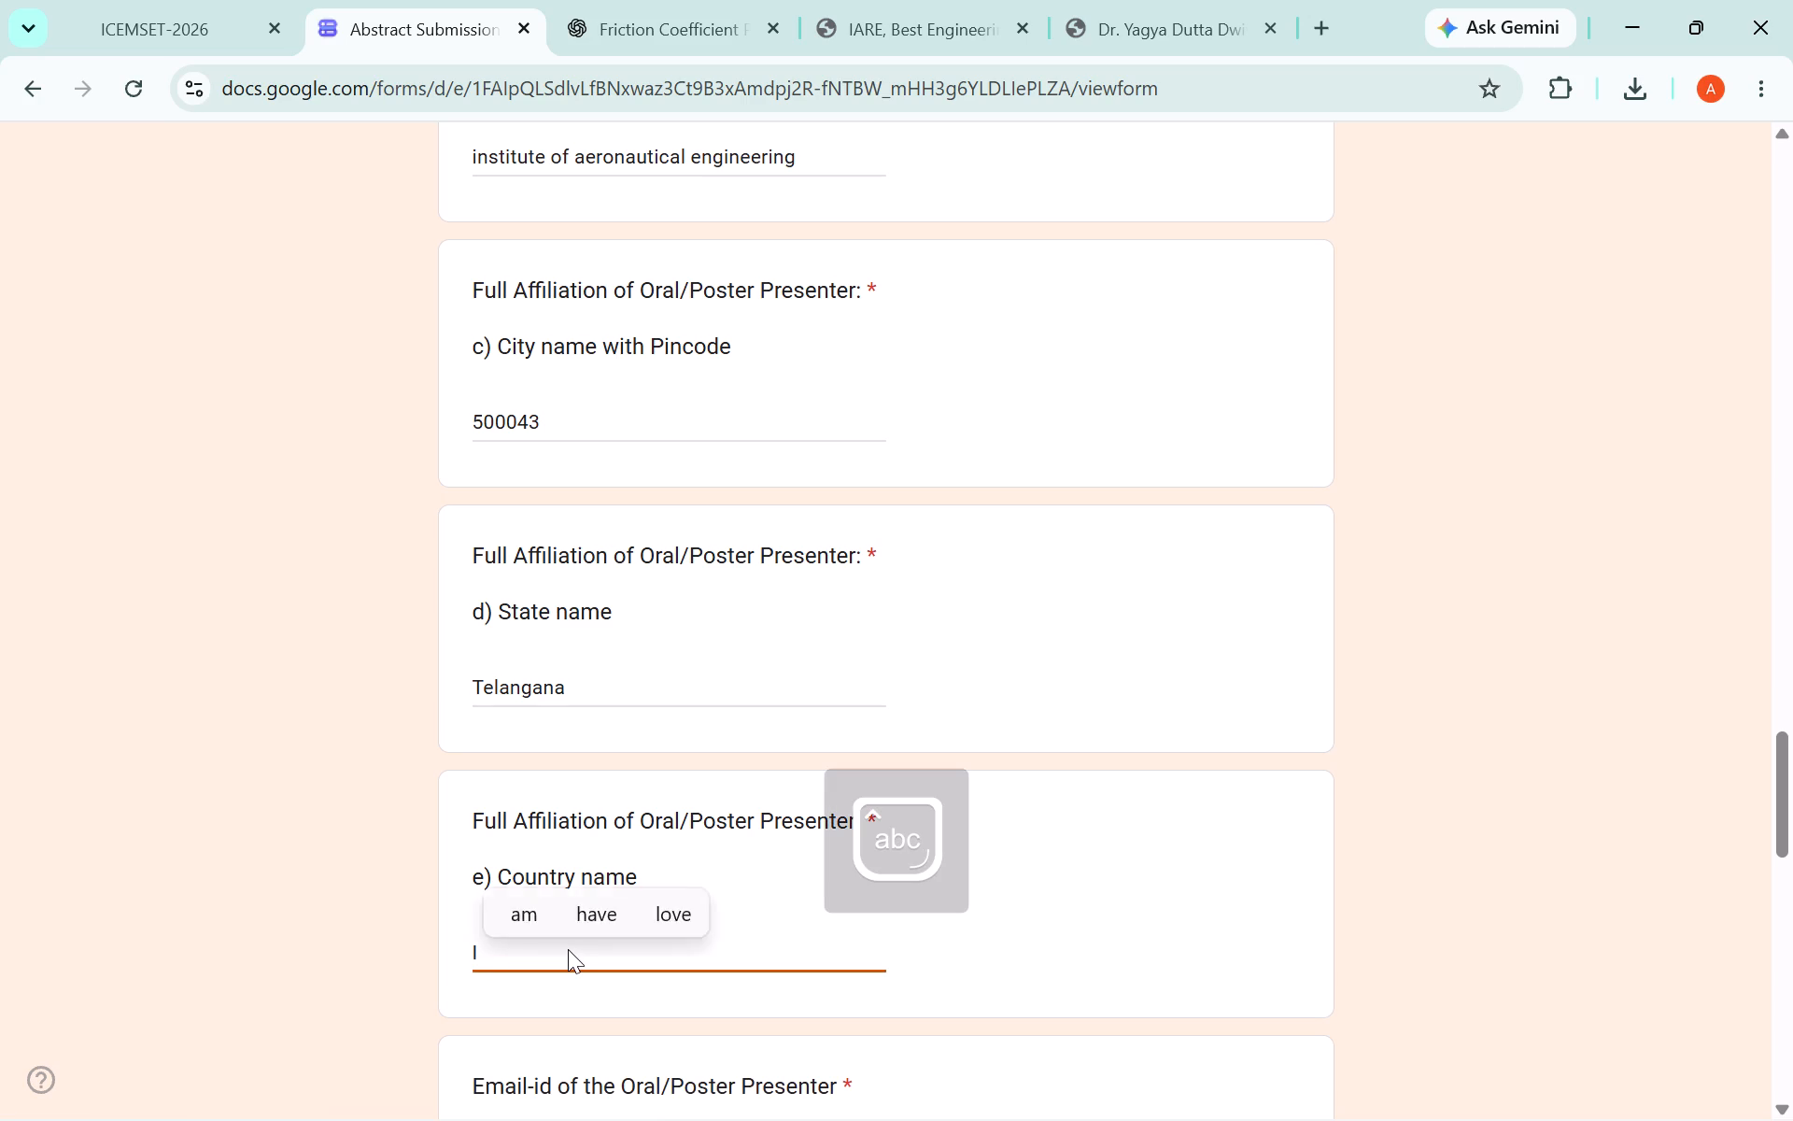
{"action": "key", "text": "BackSpace"}
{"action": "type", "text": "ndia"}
{"action": "scroll", "coordinate": [568, 949], "scroll_direction": "down", "scroll_amount": 1}
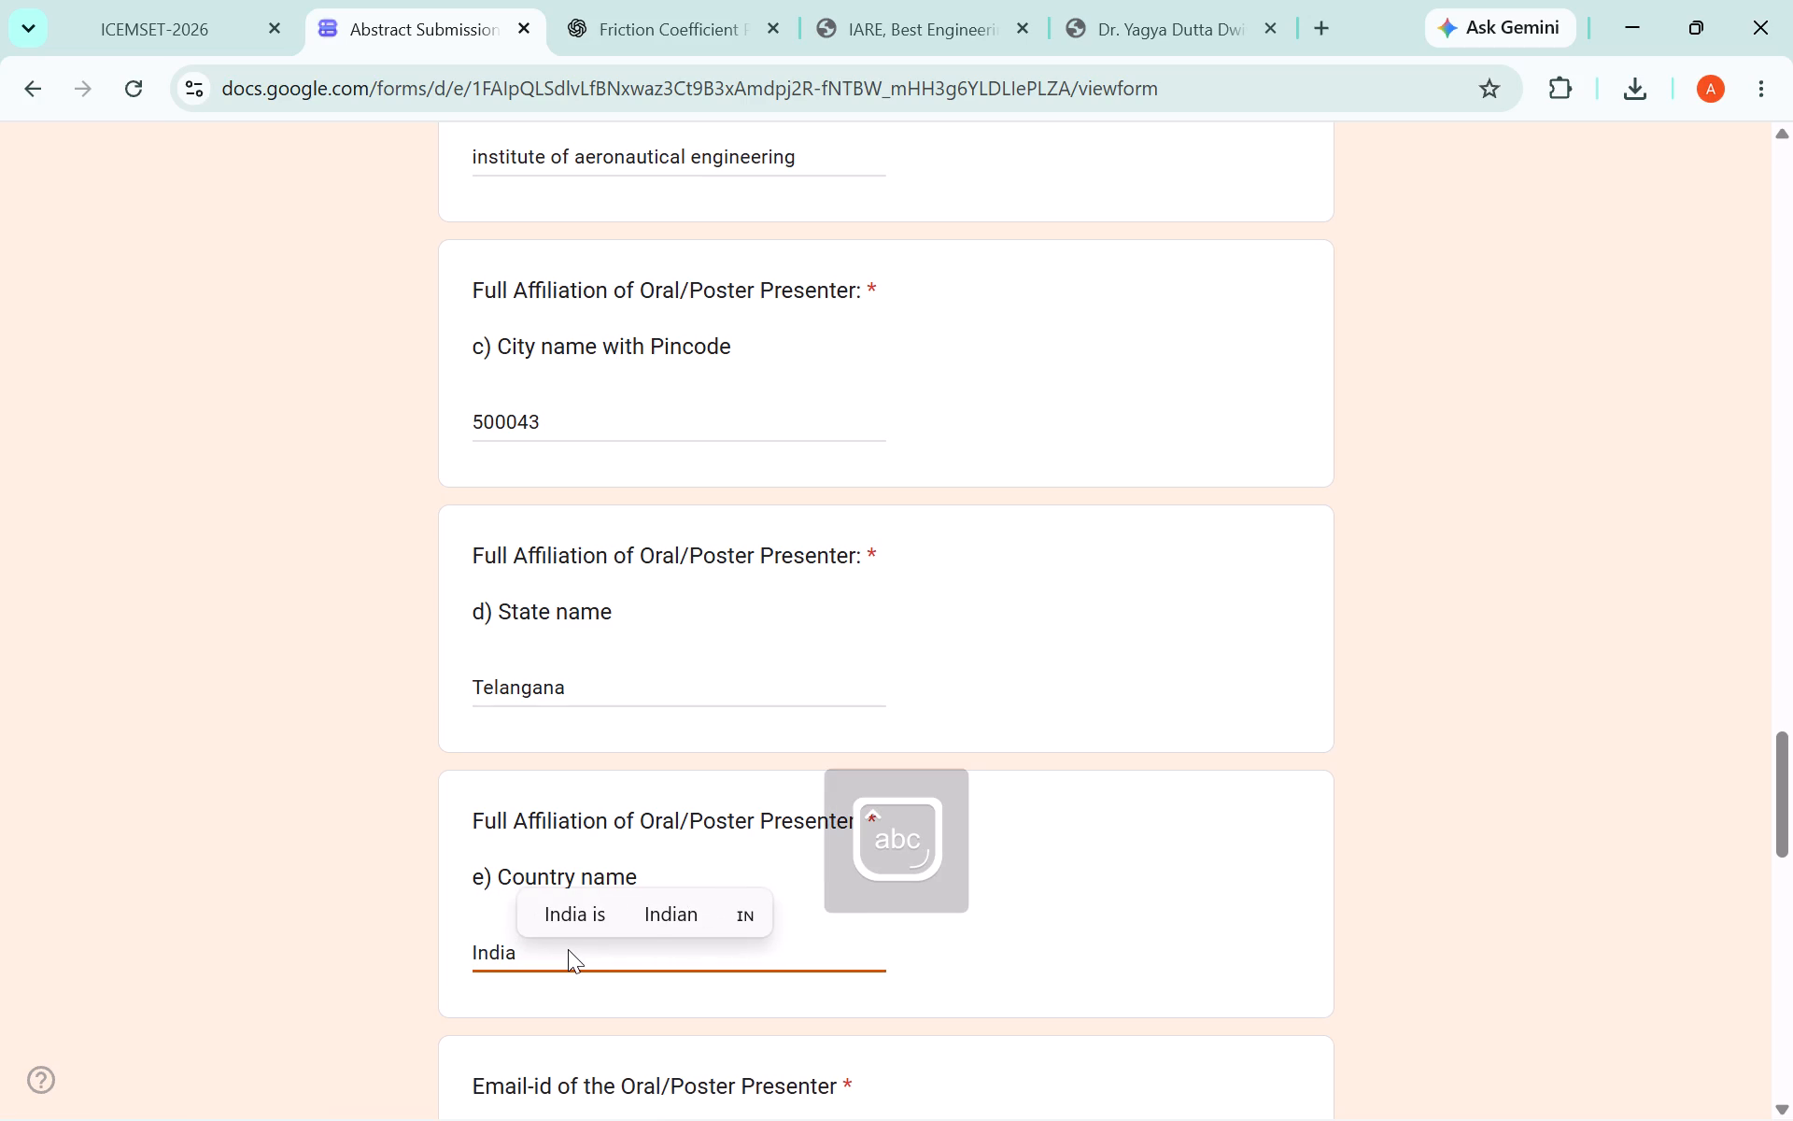
{"action": "scroll", "coordinate": [568, 949], "scroll_direction": "down", "scroll_amount": 1}
{"action": "left_click", "coordinate": [547, 941]}
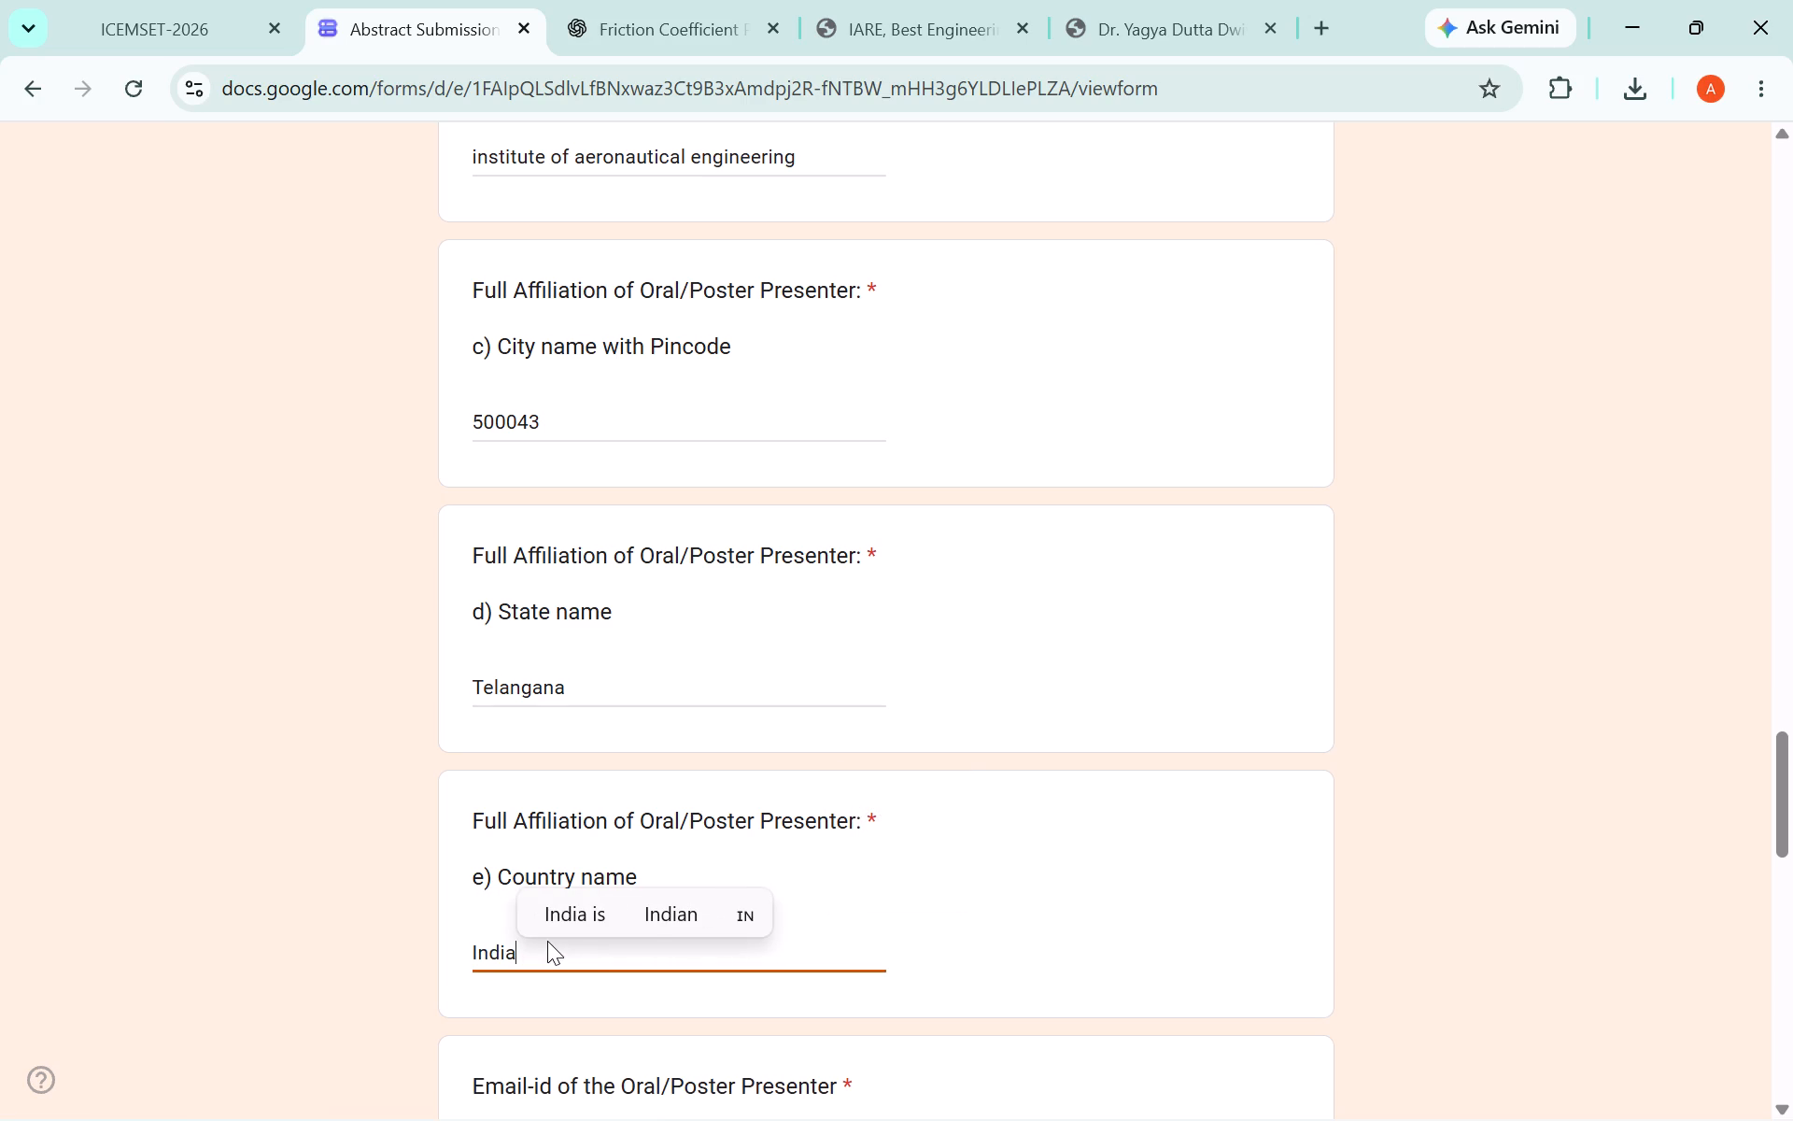
{"action": "scroll", "coordinate": [547, 941], "scroll_direction": "down", "scroll_amount": 3}
{"action": "left_click", "coordinate": [1116, 944]}
Go to the Submit Abstract file upload question of the form.
{"action": "scroll", "coordinate": [1116, 944], "scroll_direction": "down", "scroll_amount": 6}
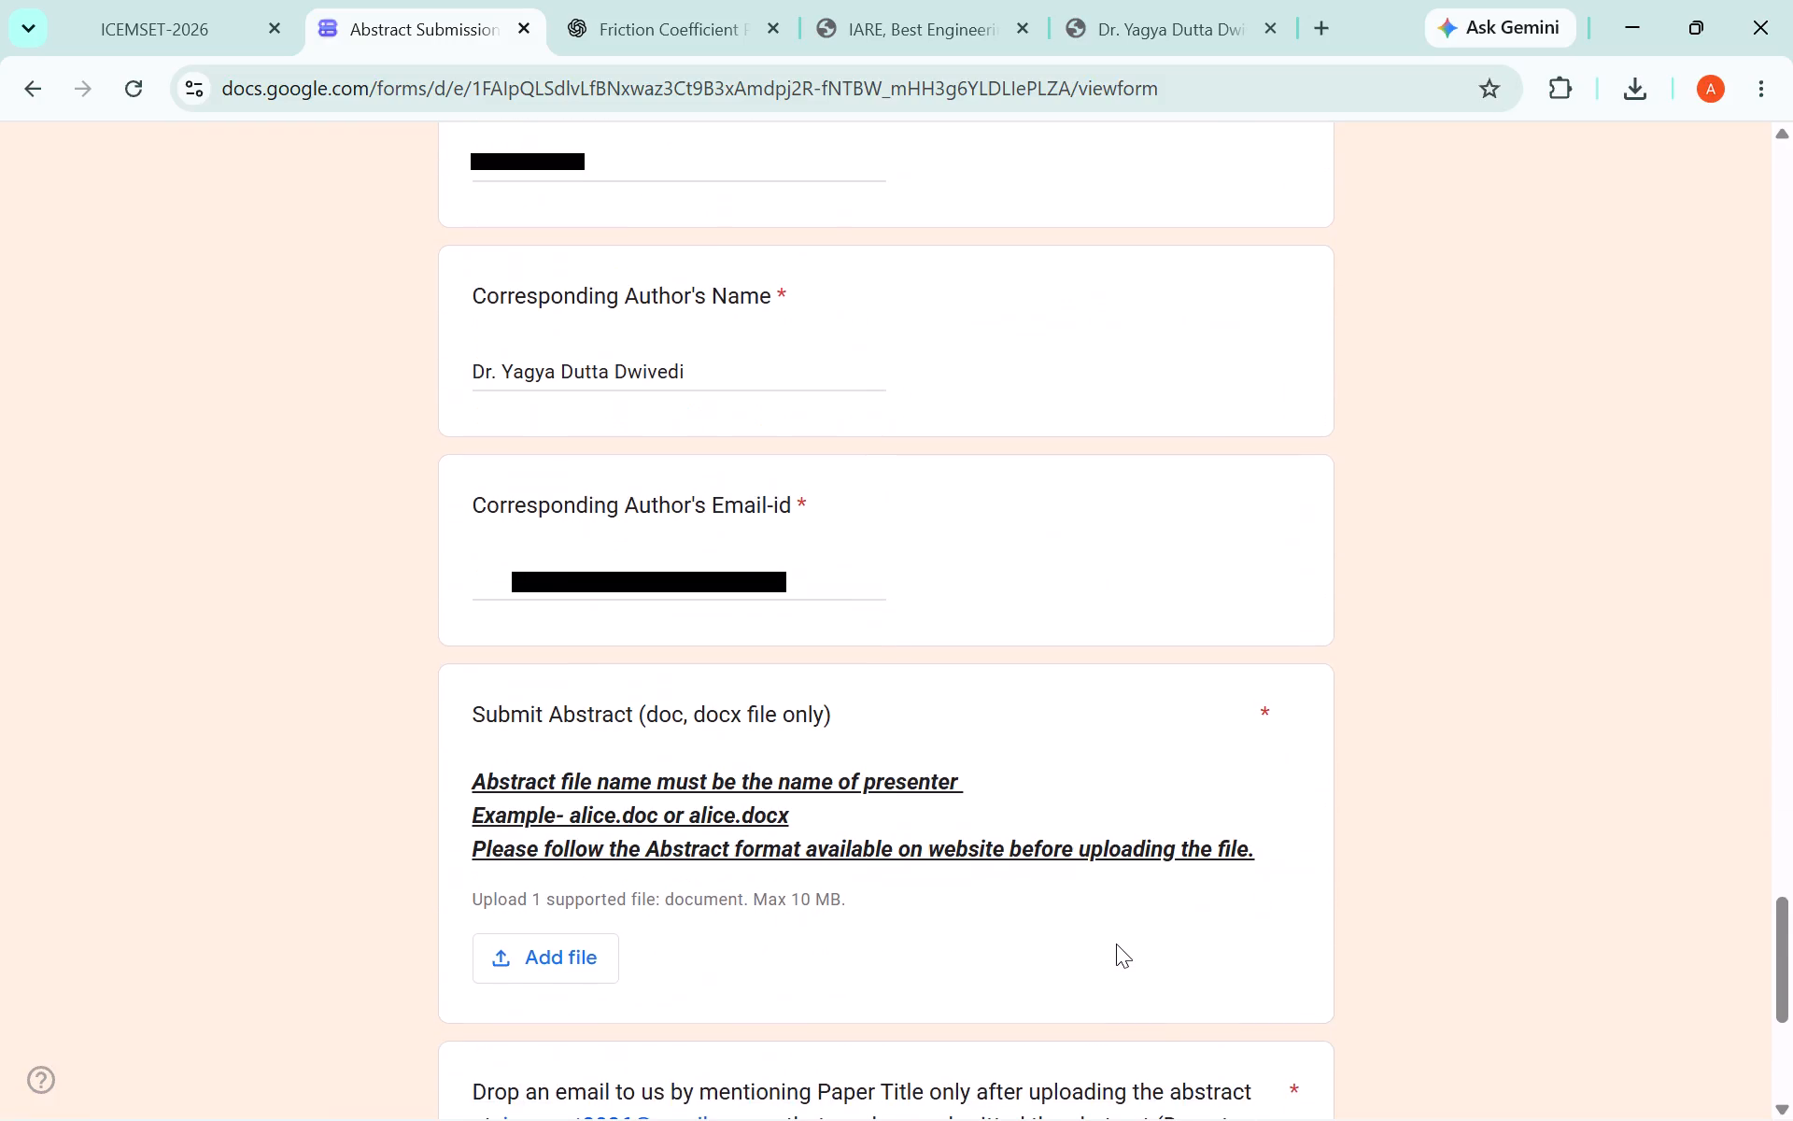
{"action": "scroll", "coordinate": [1116, 944], "scroll_direction": "down", "scroll_amount": 1}
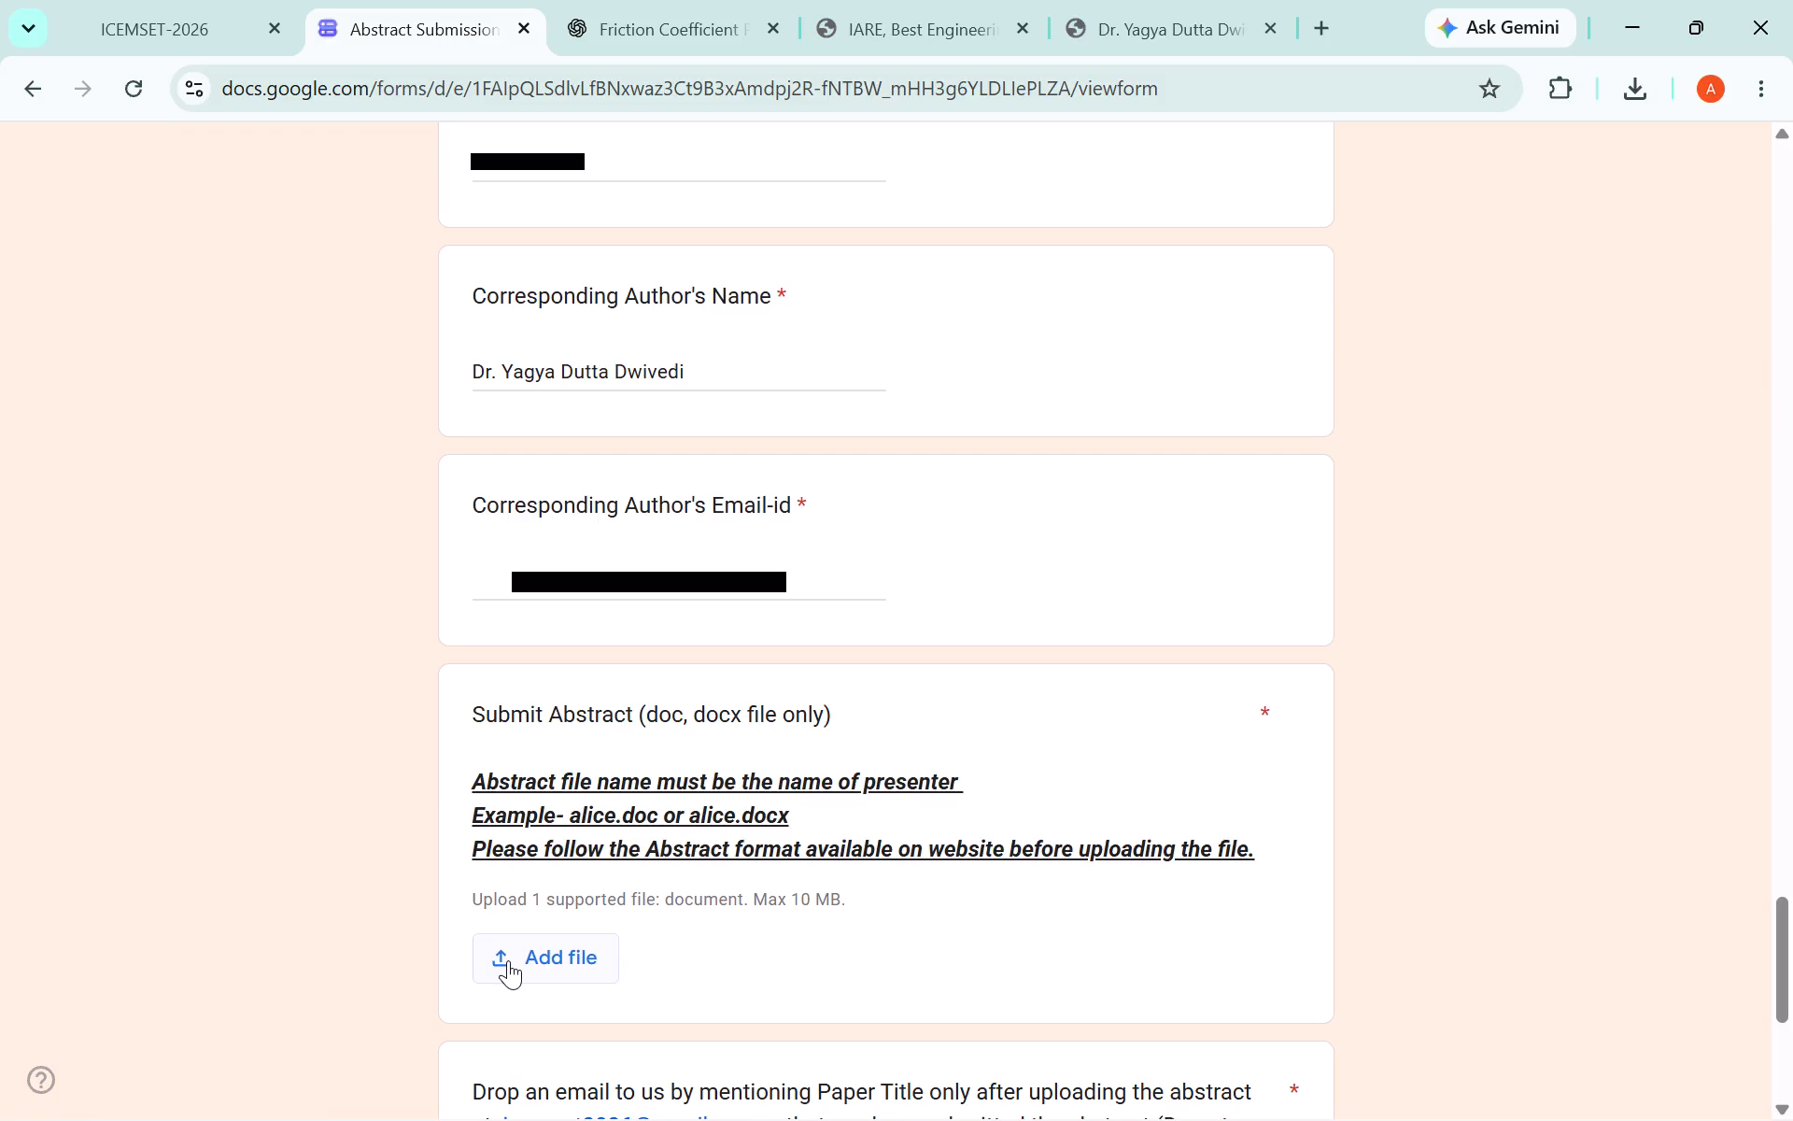
Upload the Word document Owl_Inspired_Hybrid_Serrated_Wing from the Desktop folder as the Submit Abstract file.
{"action": "scroll", "coordinate": [508, 960], "scroll_direction": "down", "scroll_amount": 1}
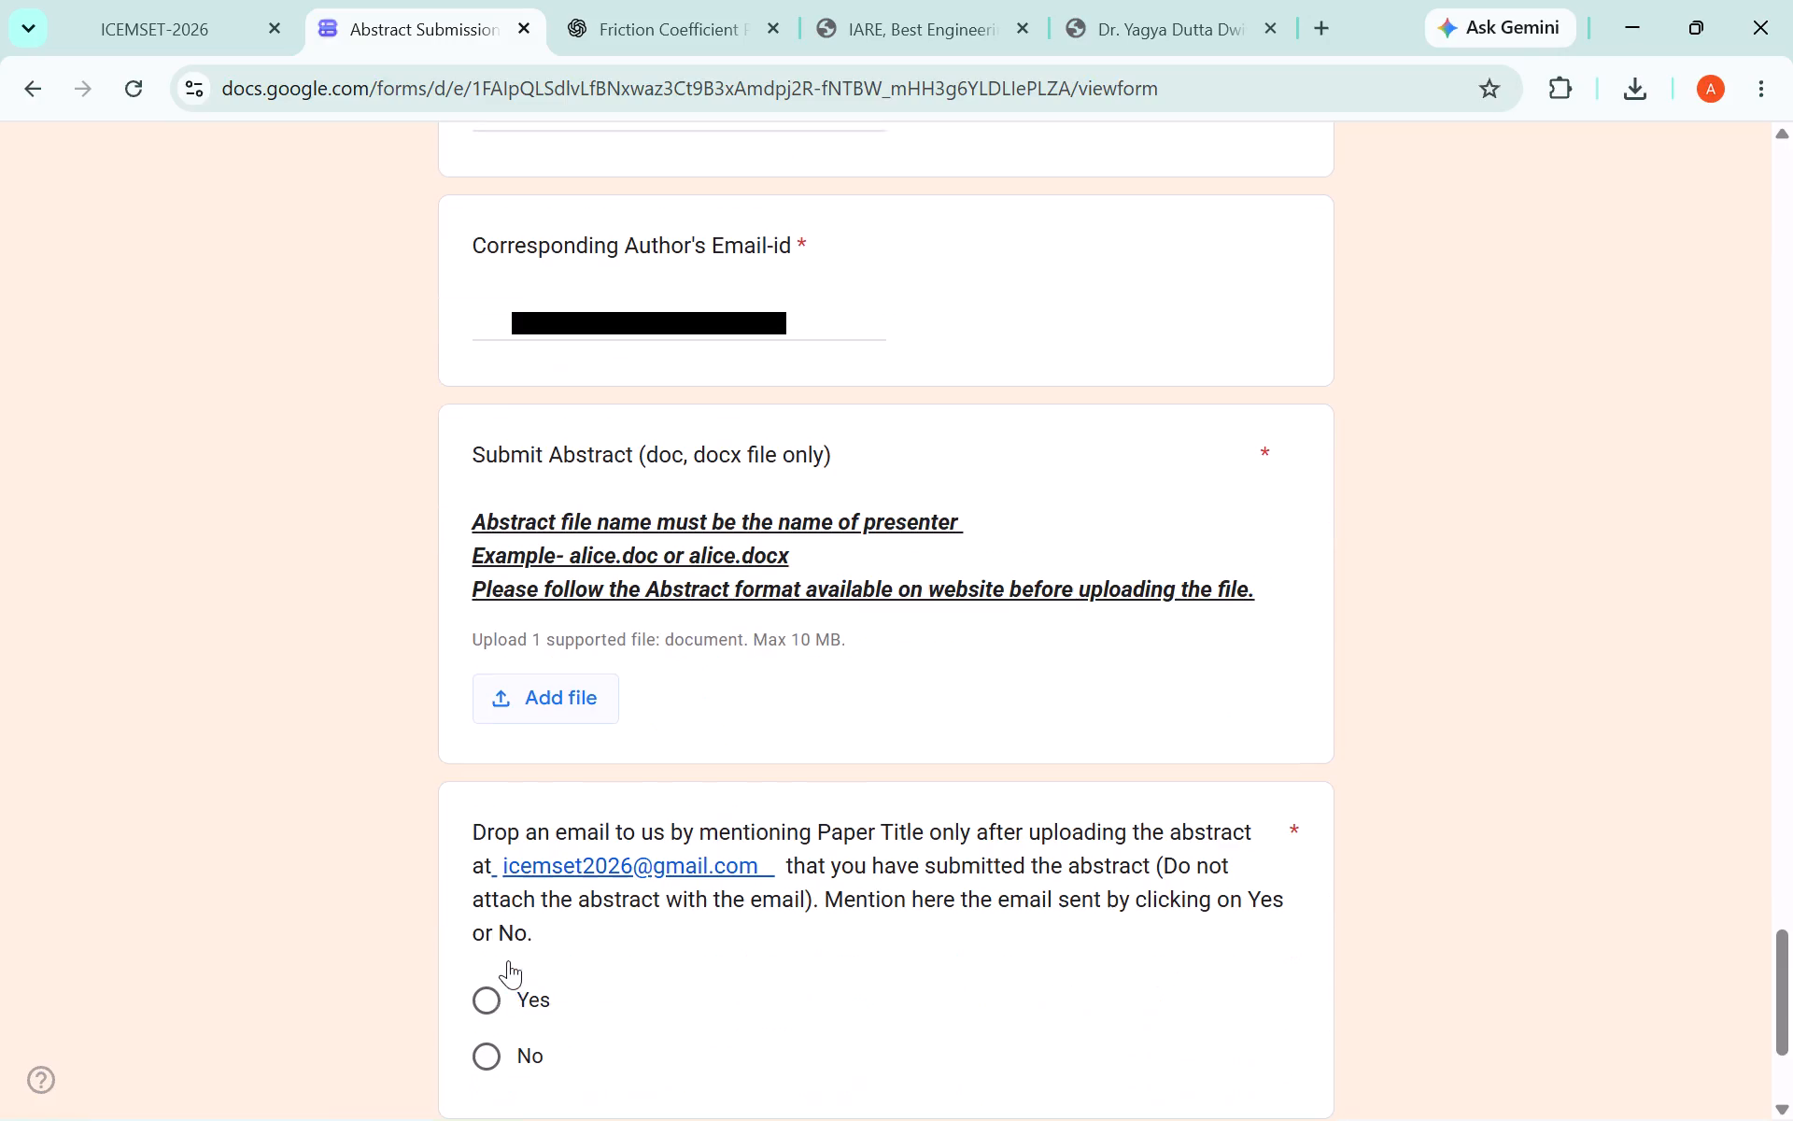
{"action": "scroll", "coordinate": [508, 960], "scroll_direction": "down", "scroll_amount": 1}
{"action": "left_click", "coordinate": [570, 680]}
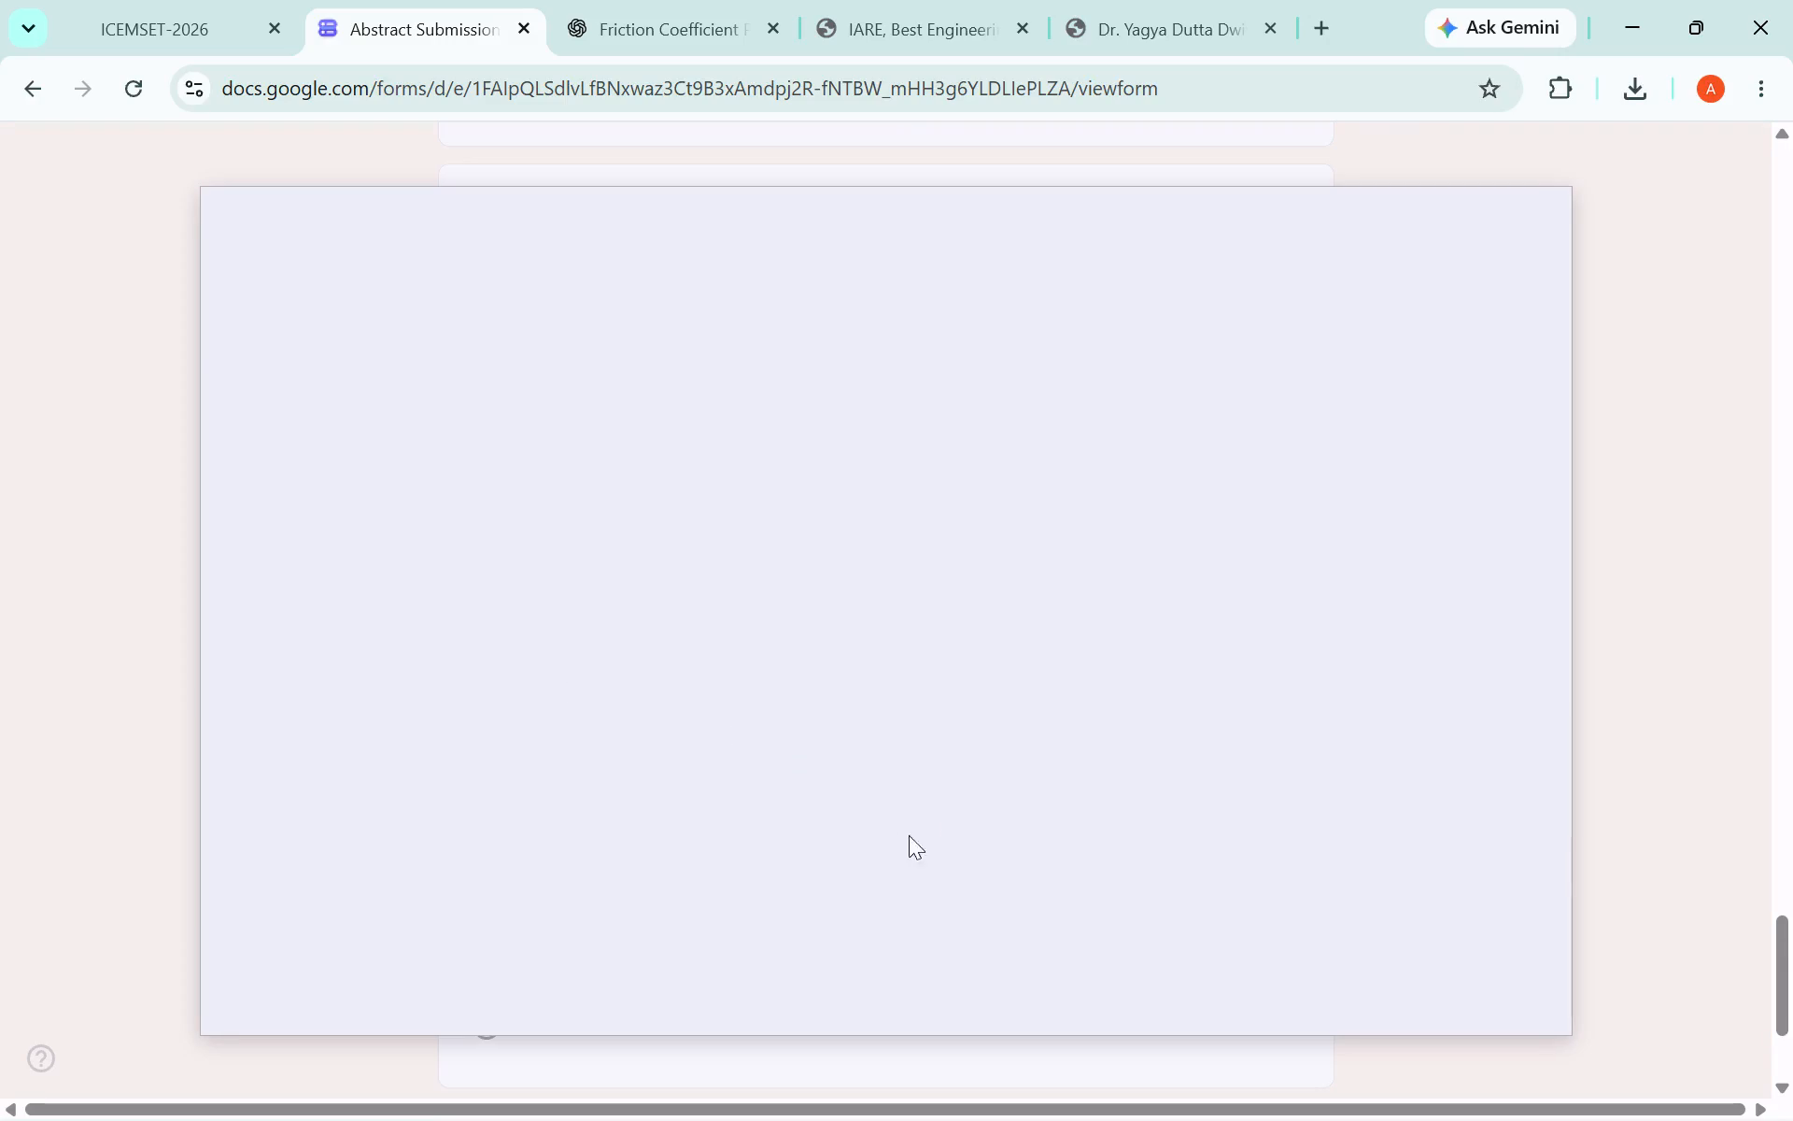
{"action": "left_click", "coordinate": [873, 826]}
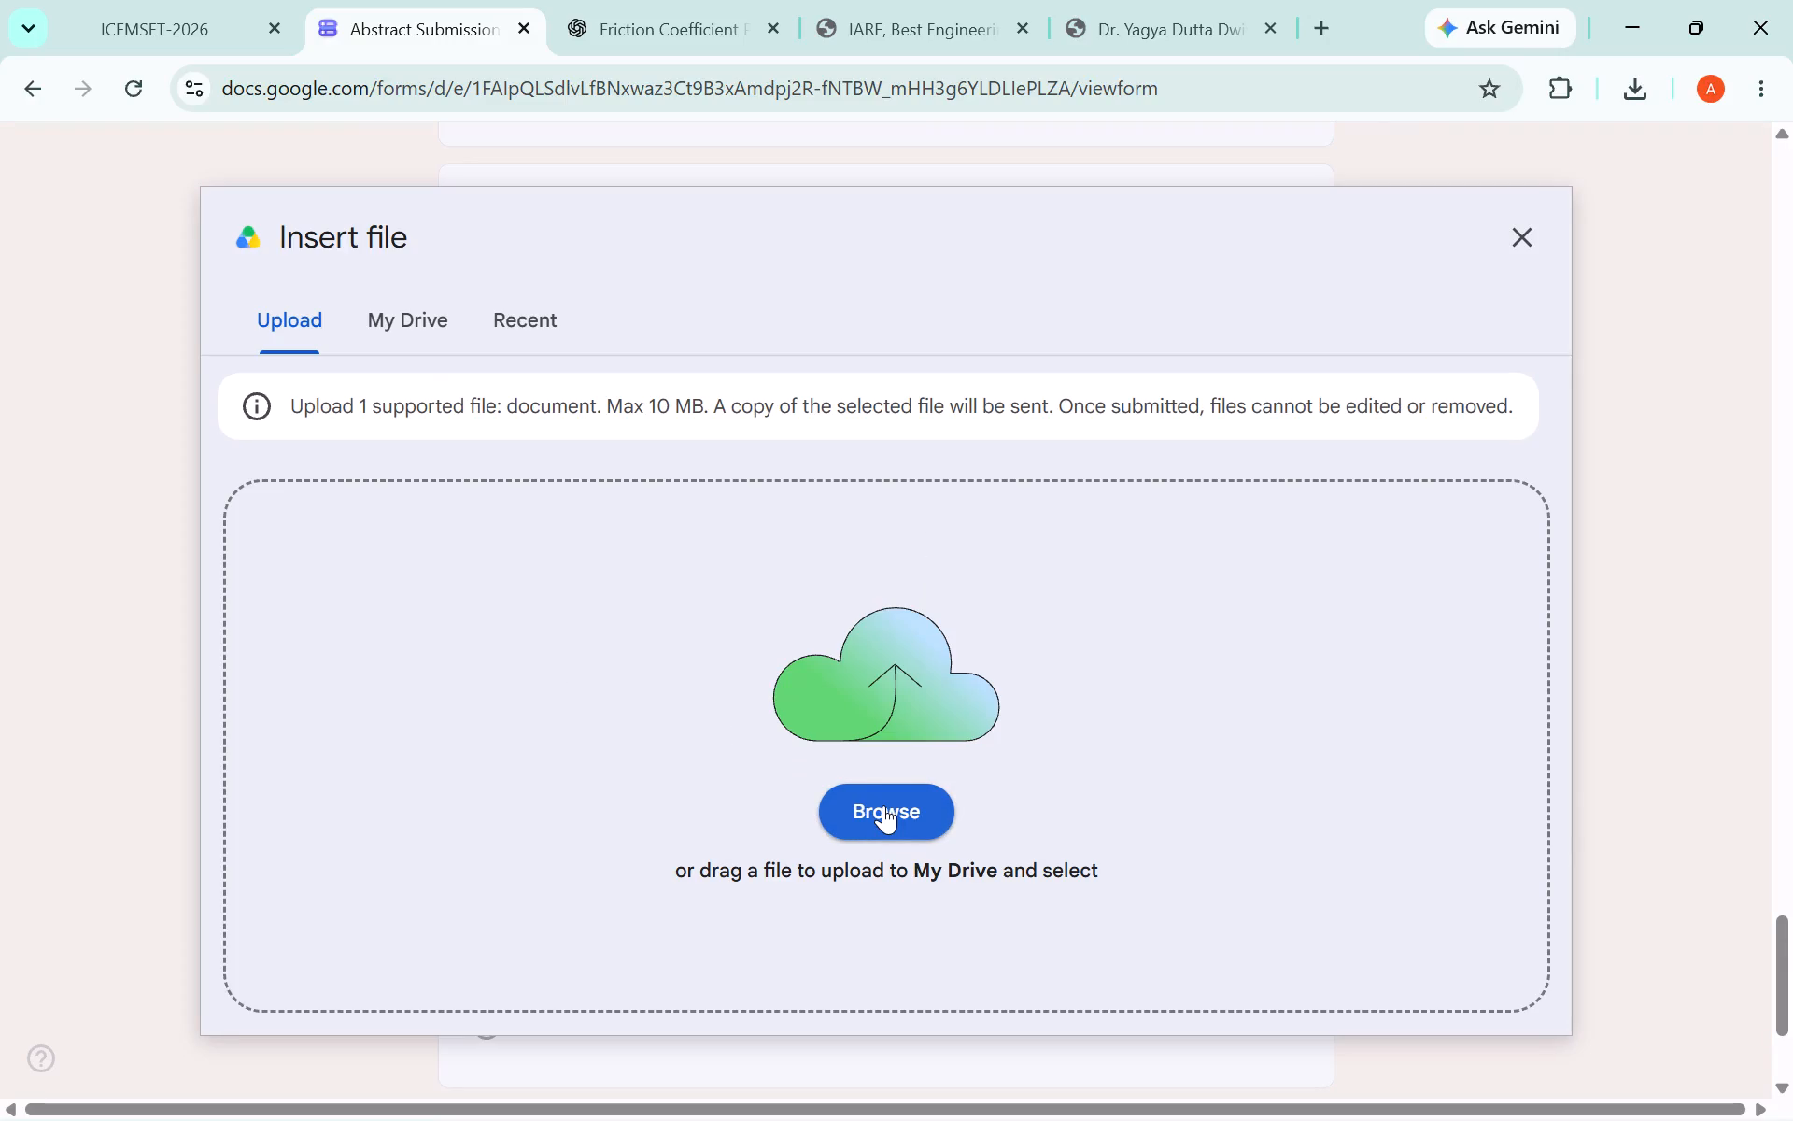
{"action": "left_click", "coordinate": [883, 805]}
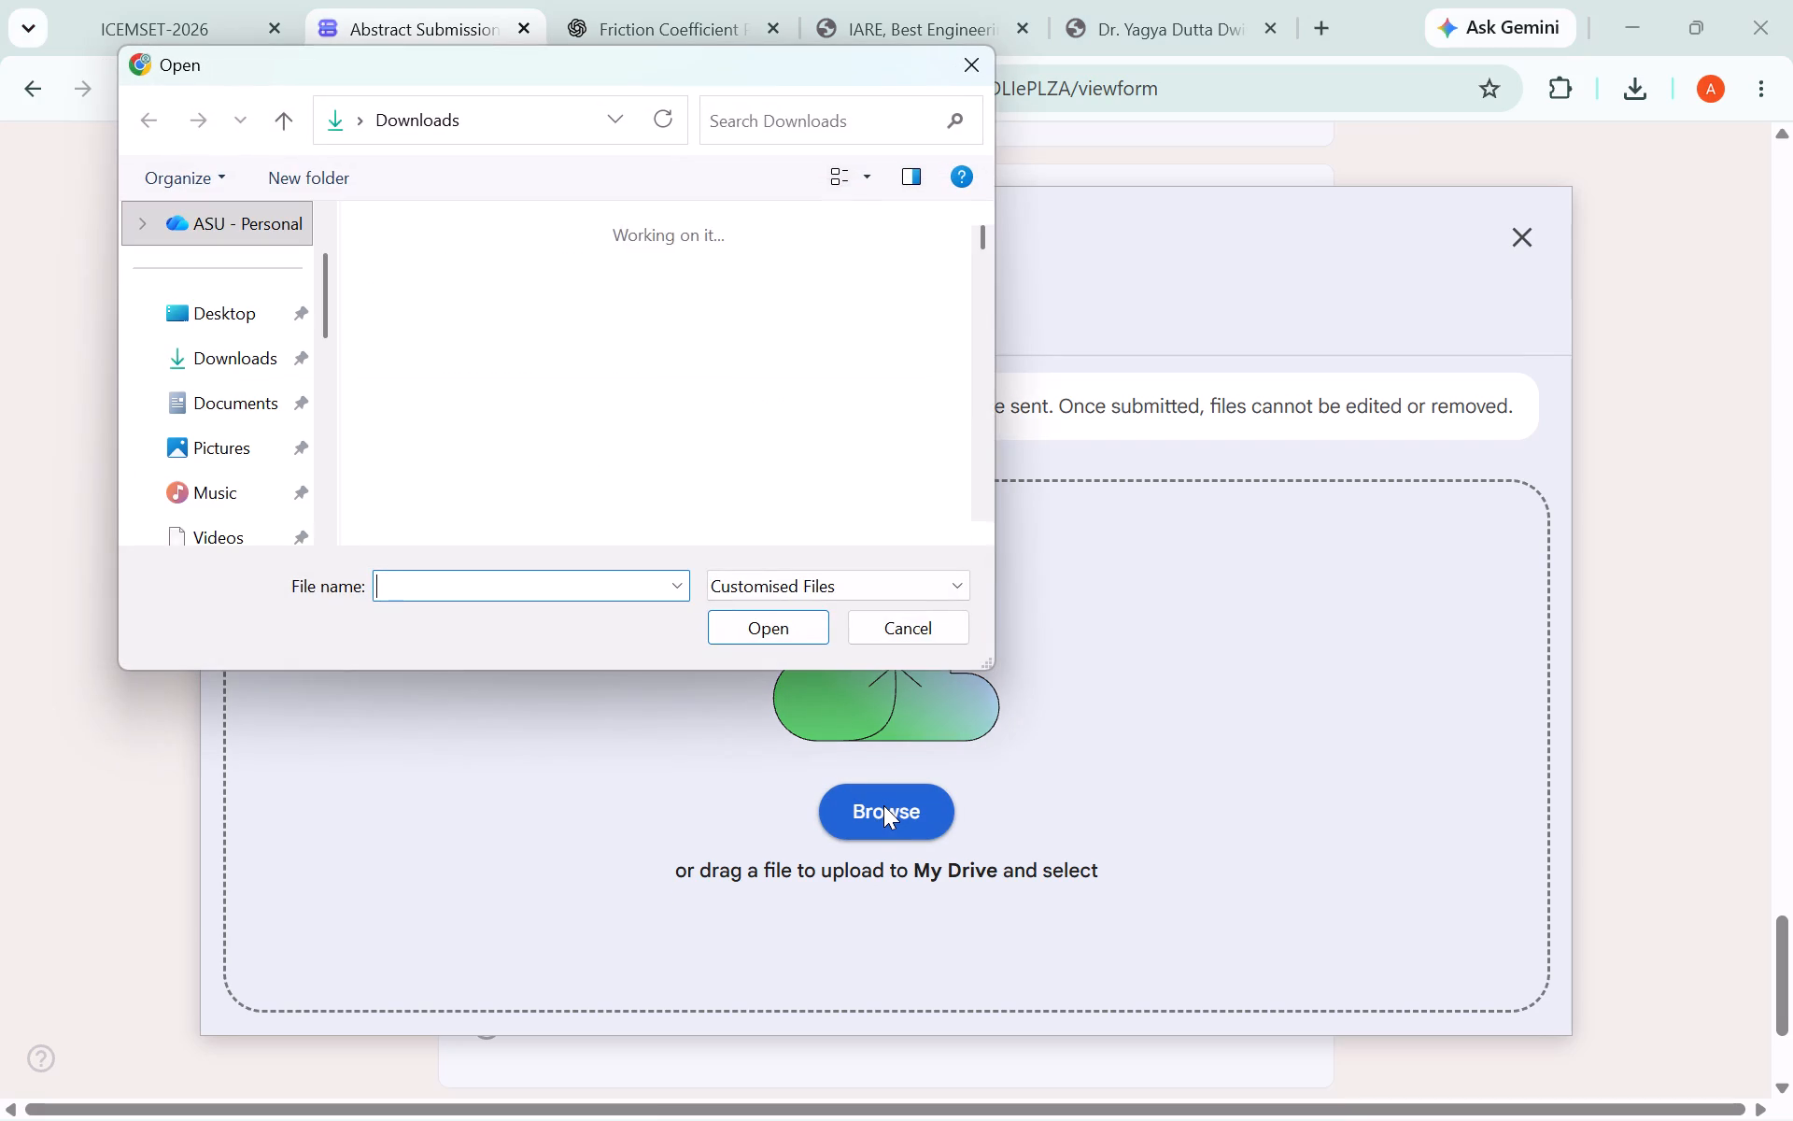
{"action": "left_click", "coordinate": [260, 348]}
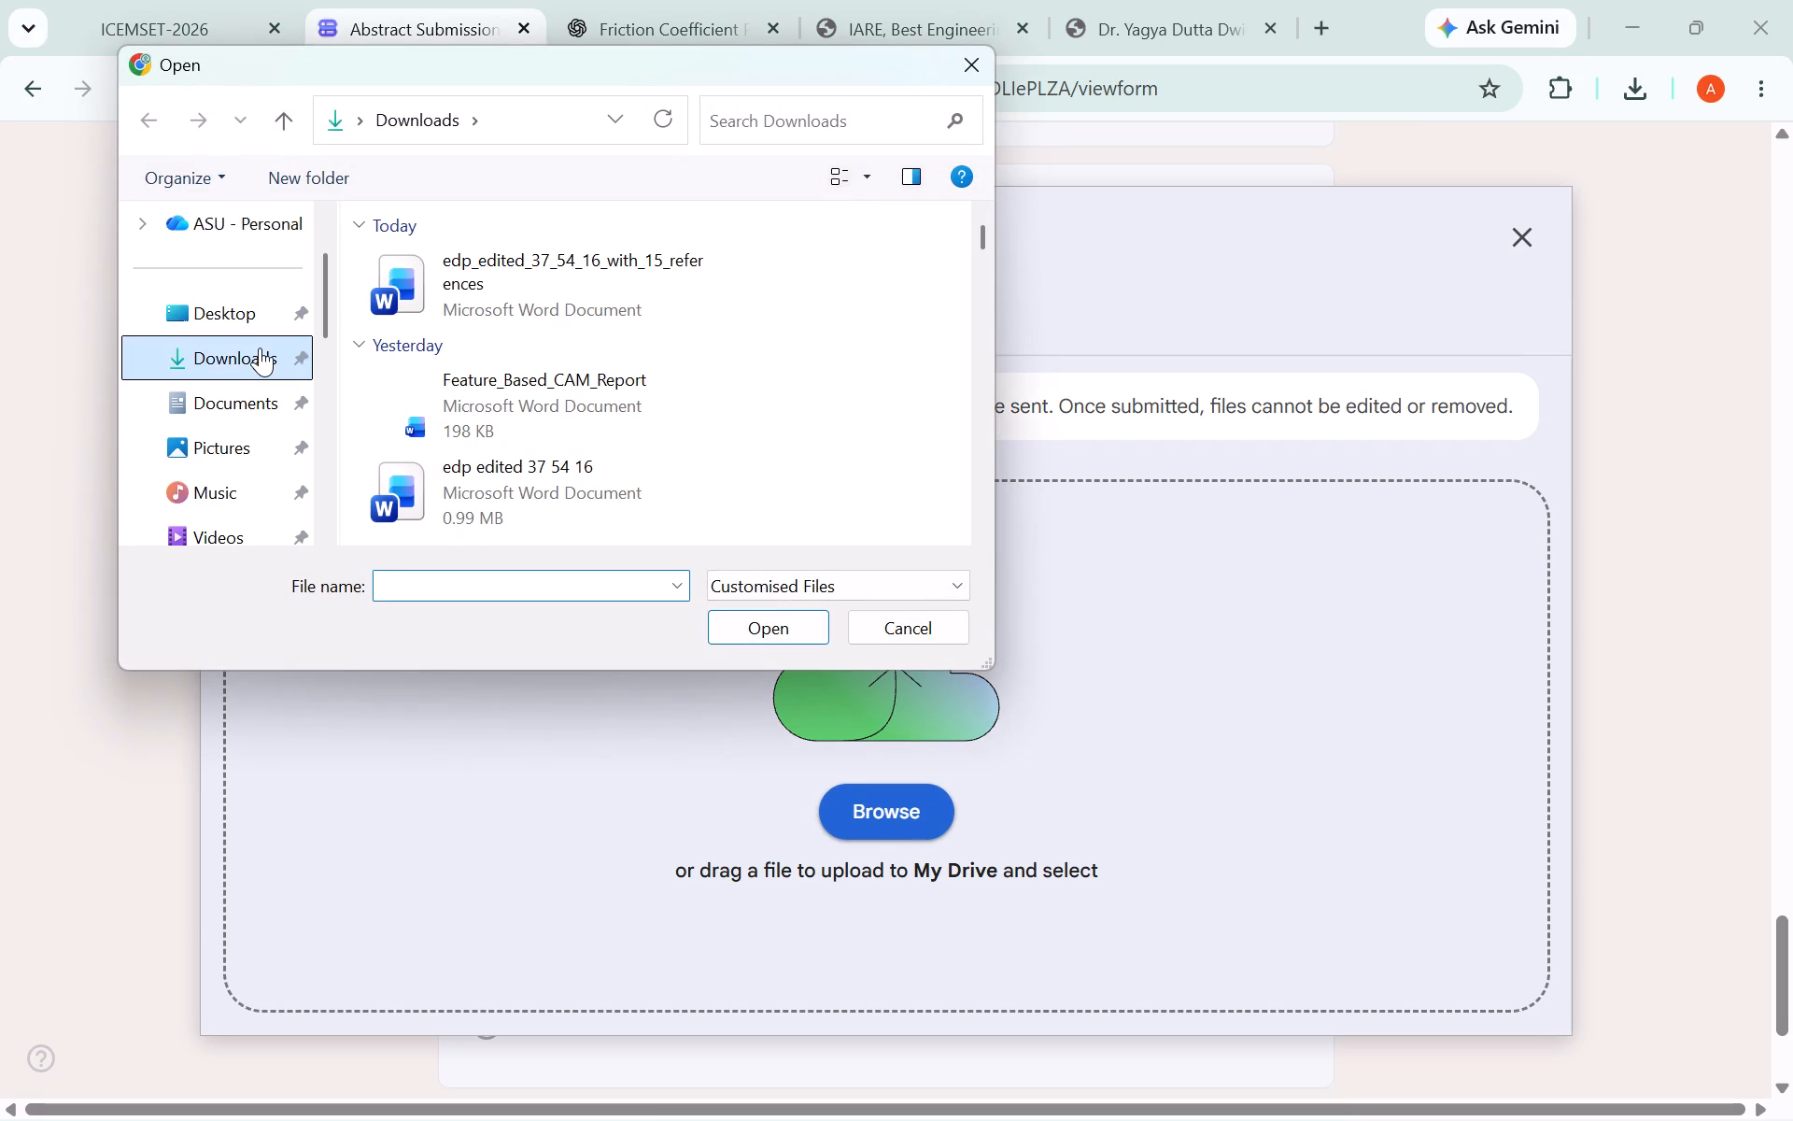
{"action": "scroll", "coordinate": [260, 348], "scroll_direction": "up", "scroll_amount": 7}
{"action": "left_click", "coordinate": [247, 228]}
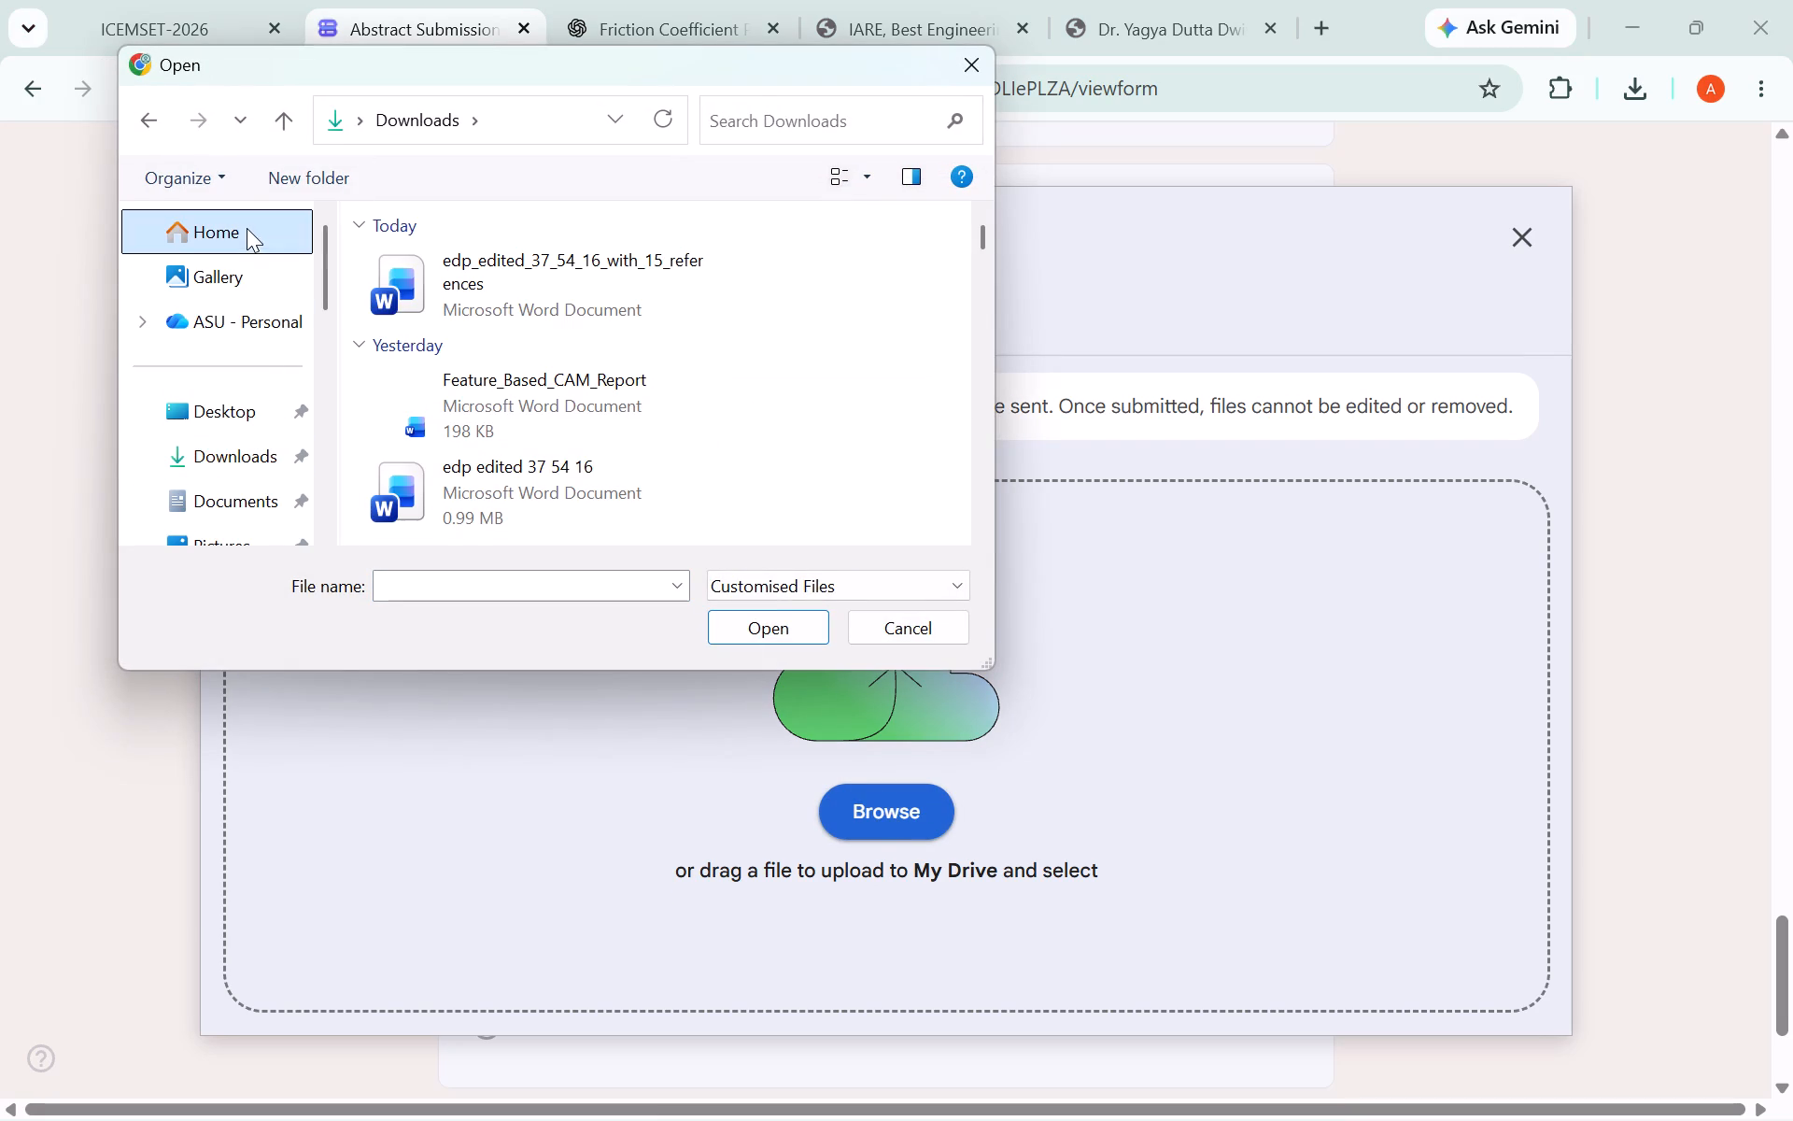
{"action": "scroll", "coordinate": [630, 424], "scroll_direction": "down", "scroll_amount": 1}
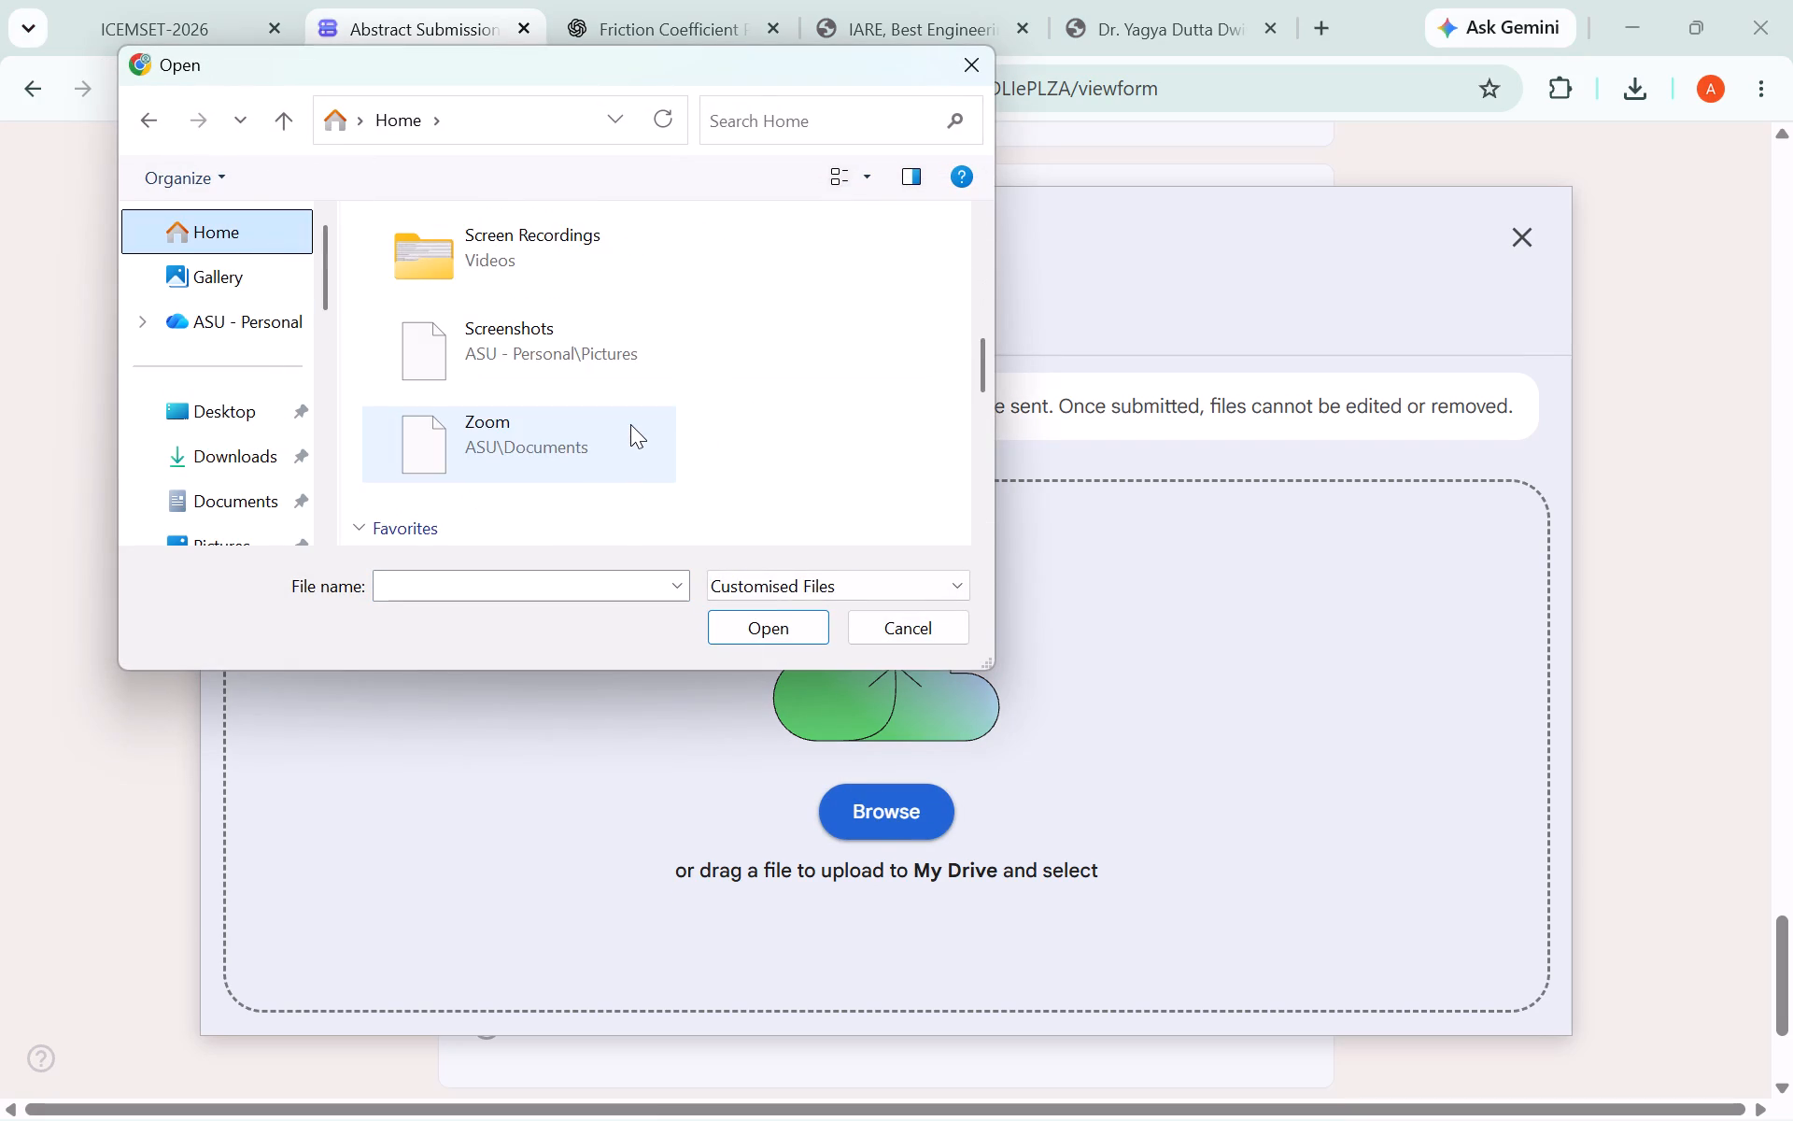
{"action": "scroll", "coordinate": [630, 424], "scroll_direction": "down", "scroll_amount": 1}
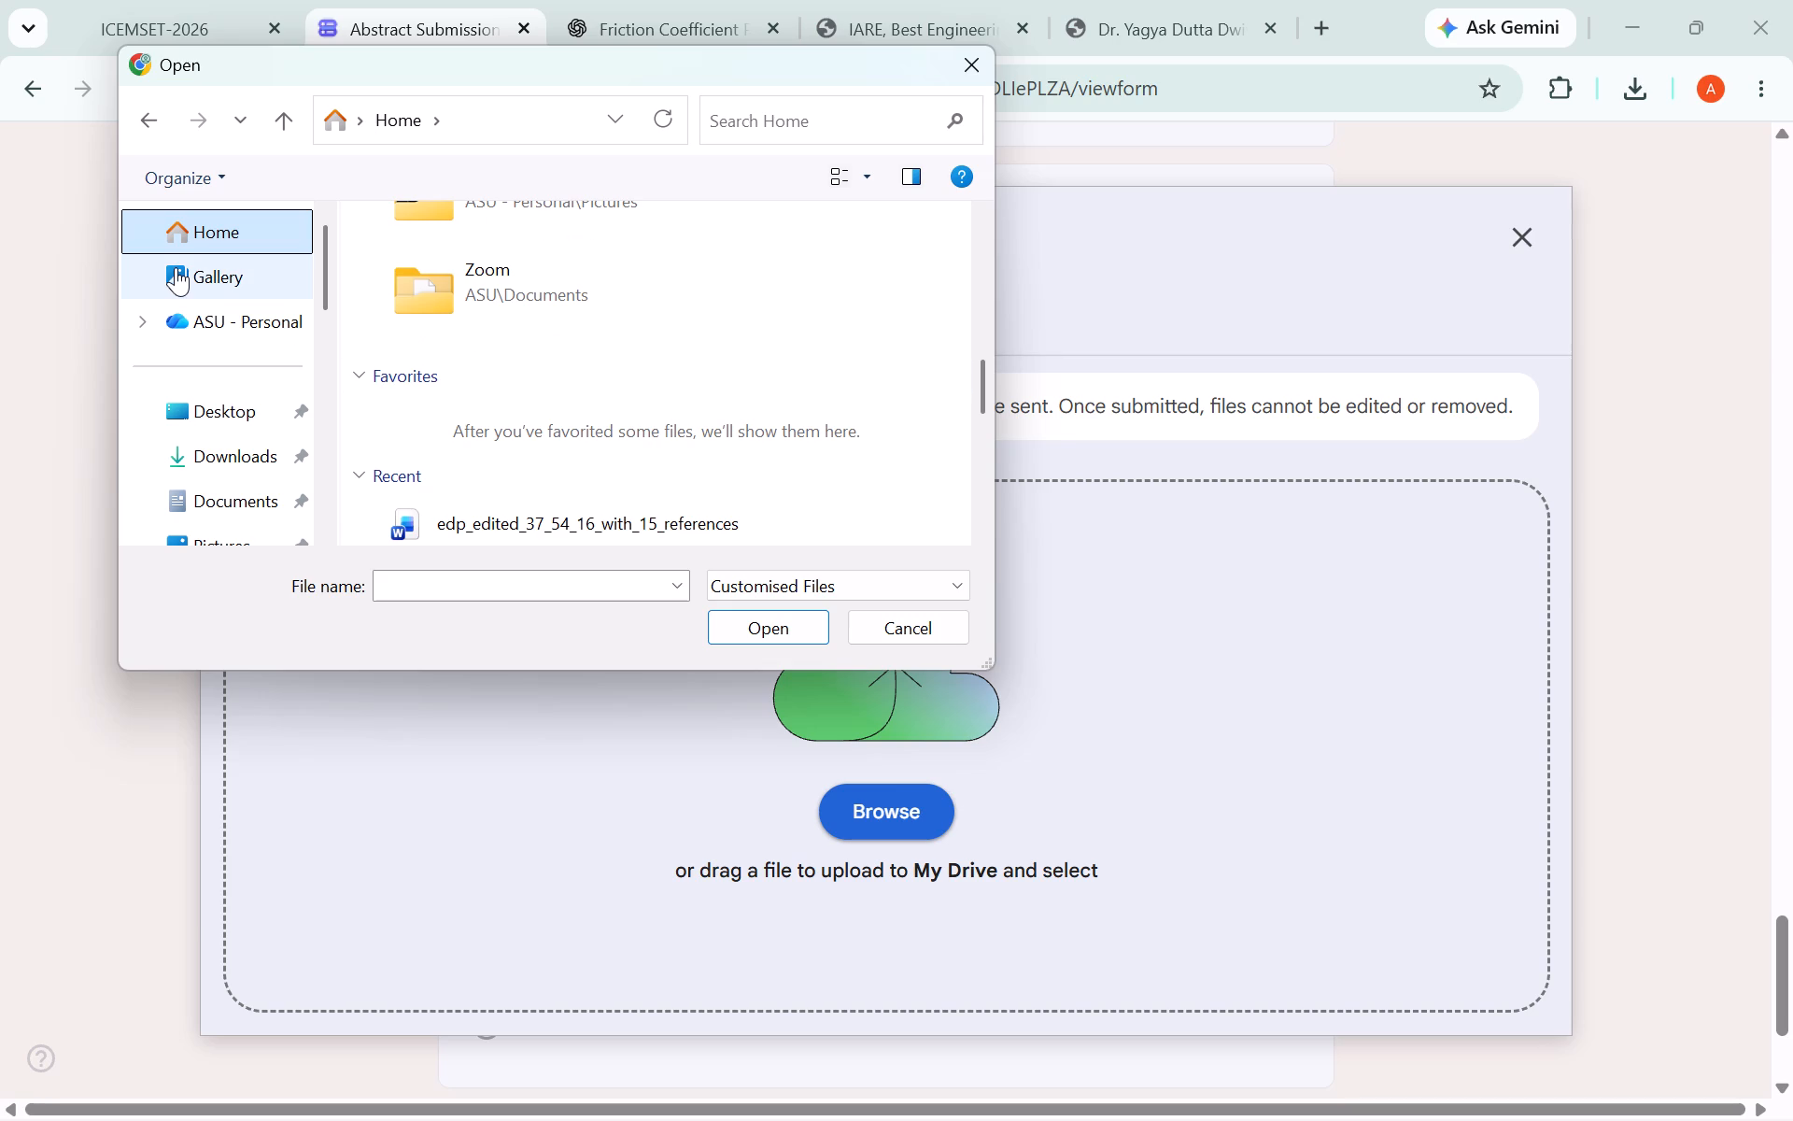
{"action": "left_click", "coordinate": [176, 267]}
{"action": "left_click", "coordinate": [222, 339]}
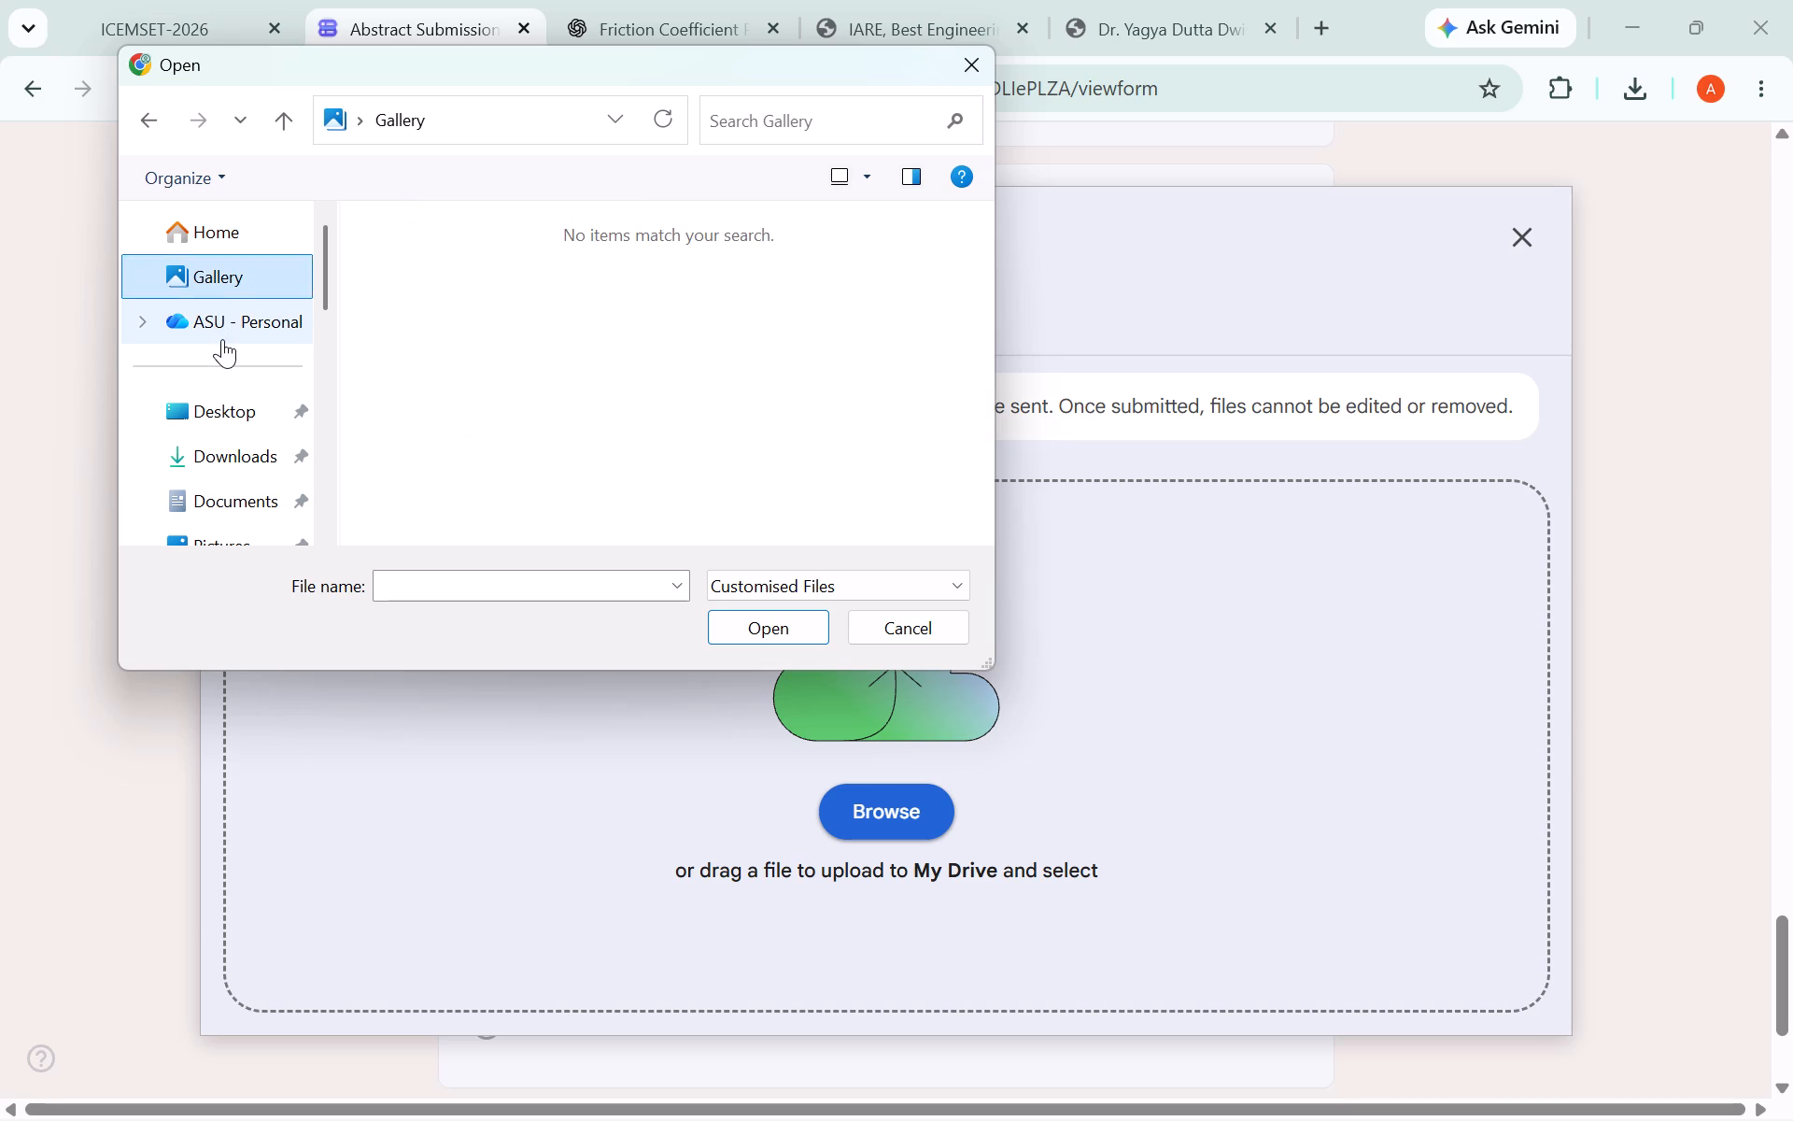
{"action": "left_click", "coordinate": [242, 432]}
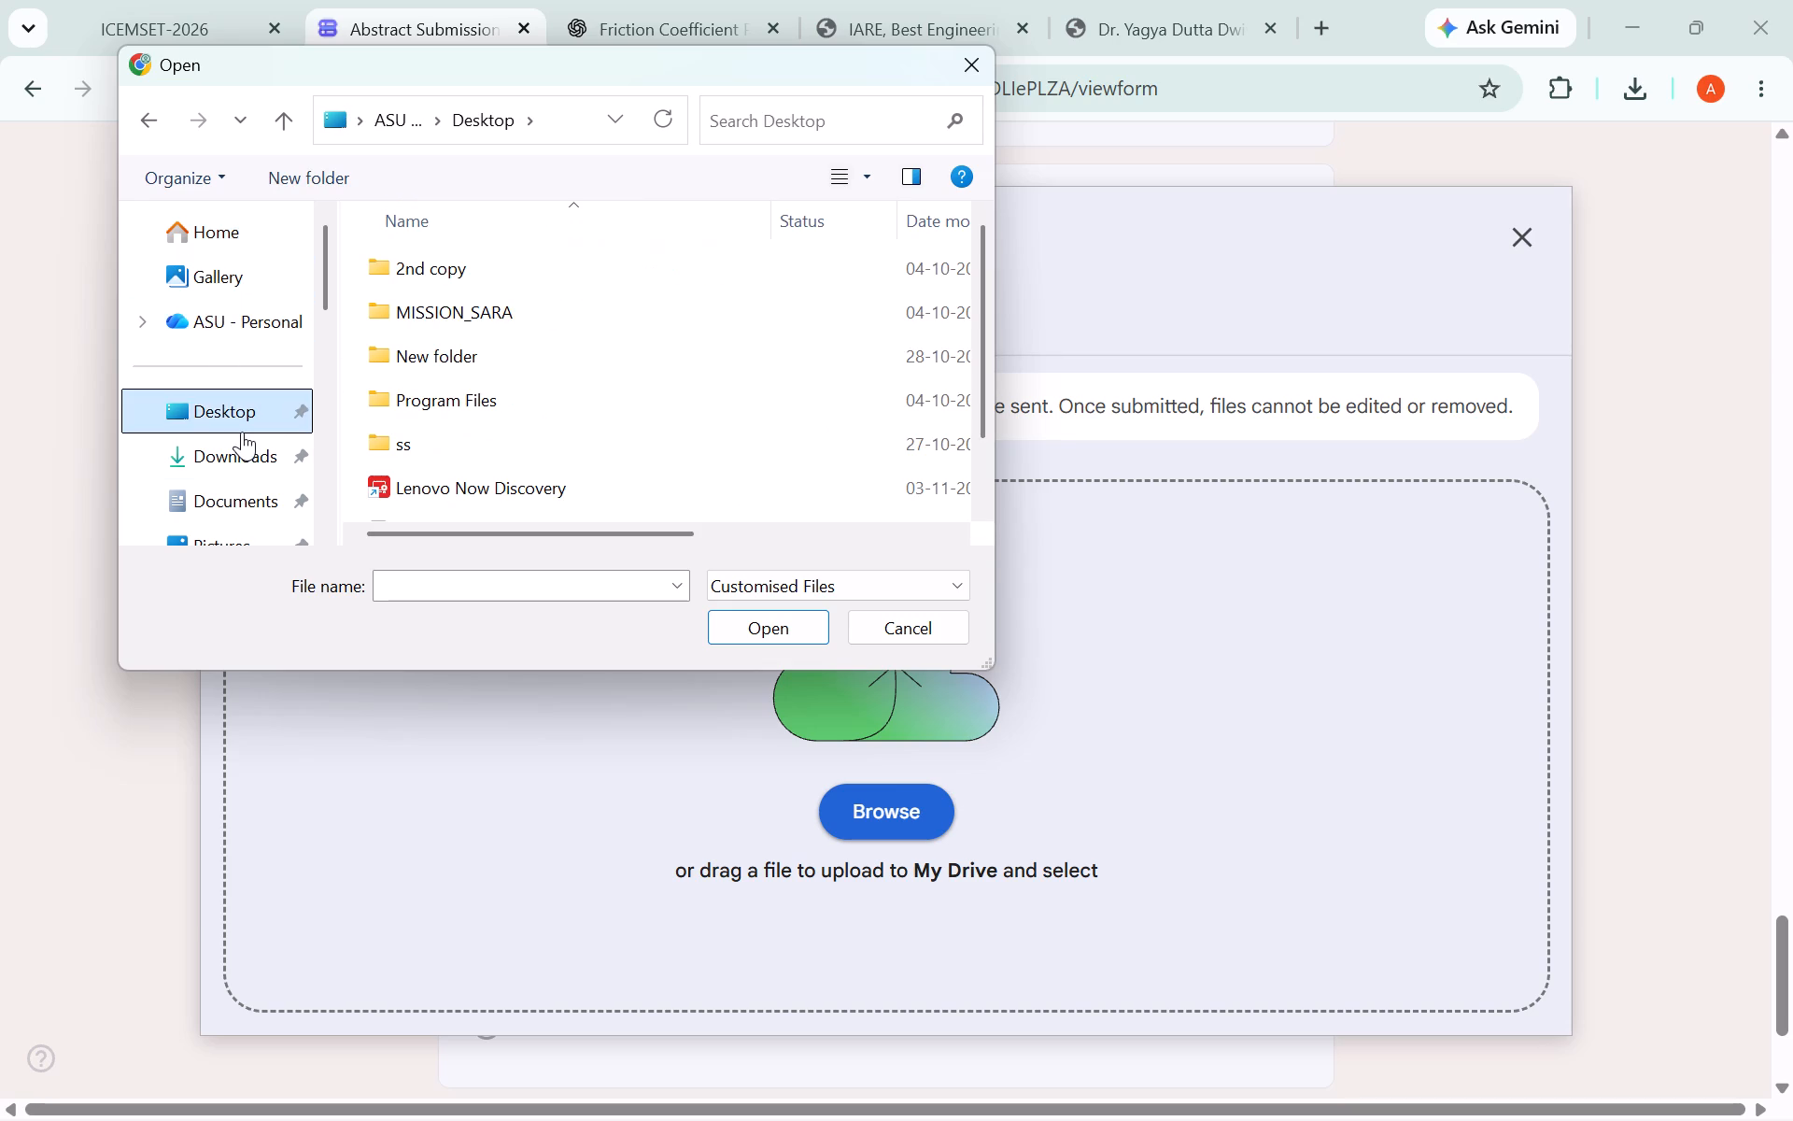
{"action": "scroll", "coordinate": [445, 419], "scroll_direction": "down", "scroll_amount": 2}
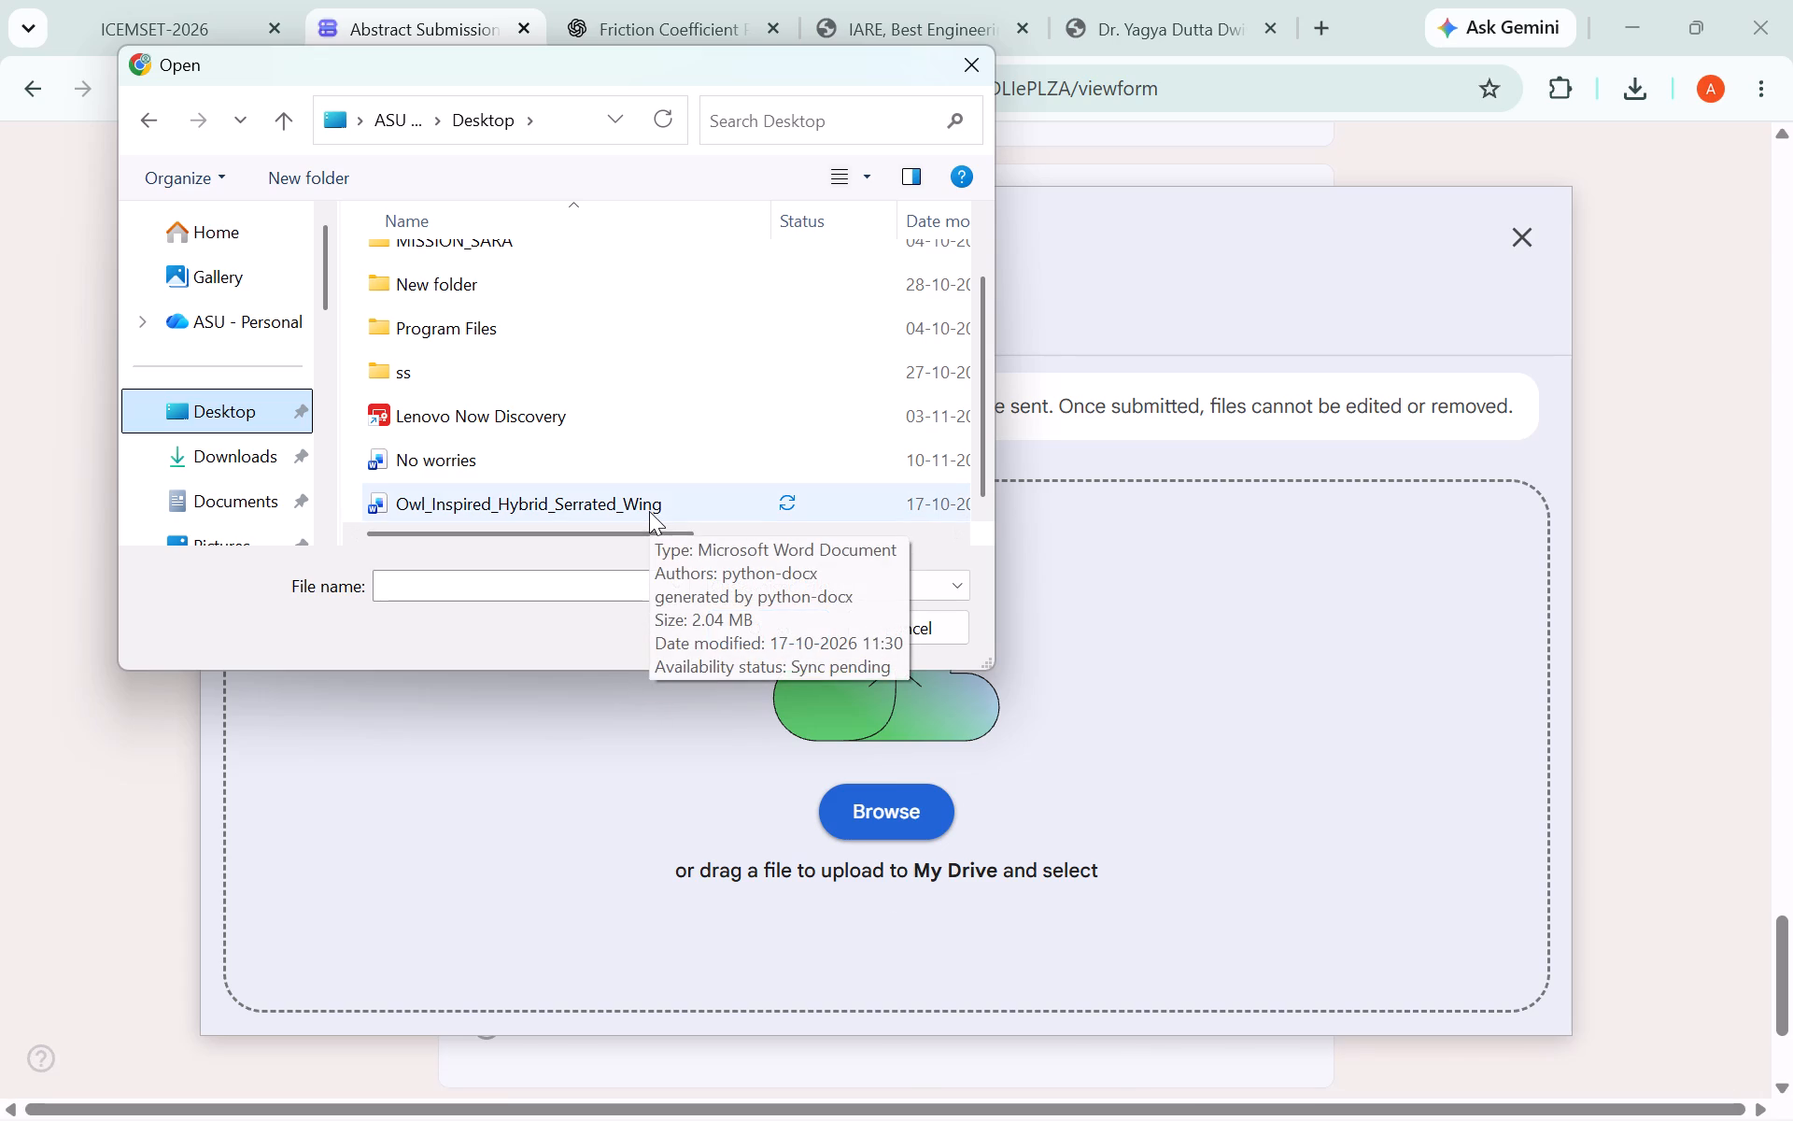
{"action": "scroll", "coordinate": [649, 511], "scroll_direction": "down", "scroll_amount": 1}
{"action": "scroll", "coordinate": [679, 438], "scroll_direction": "down", "scroll_amount": 3}
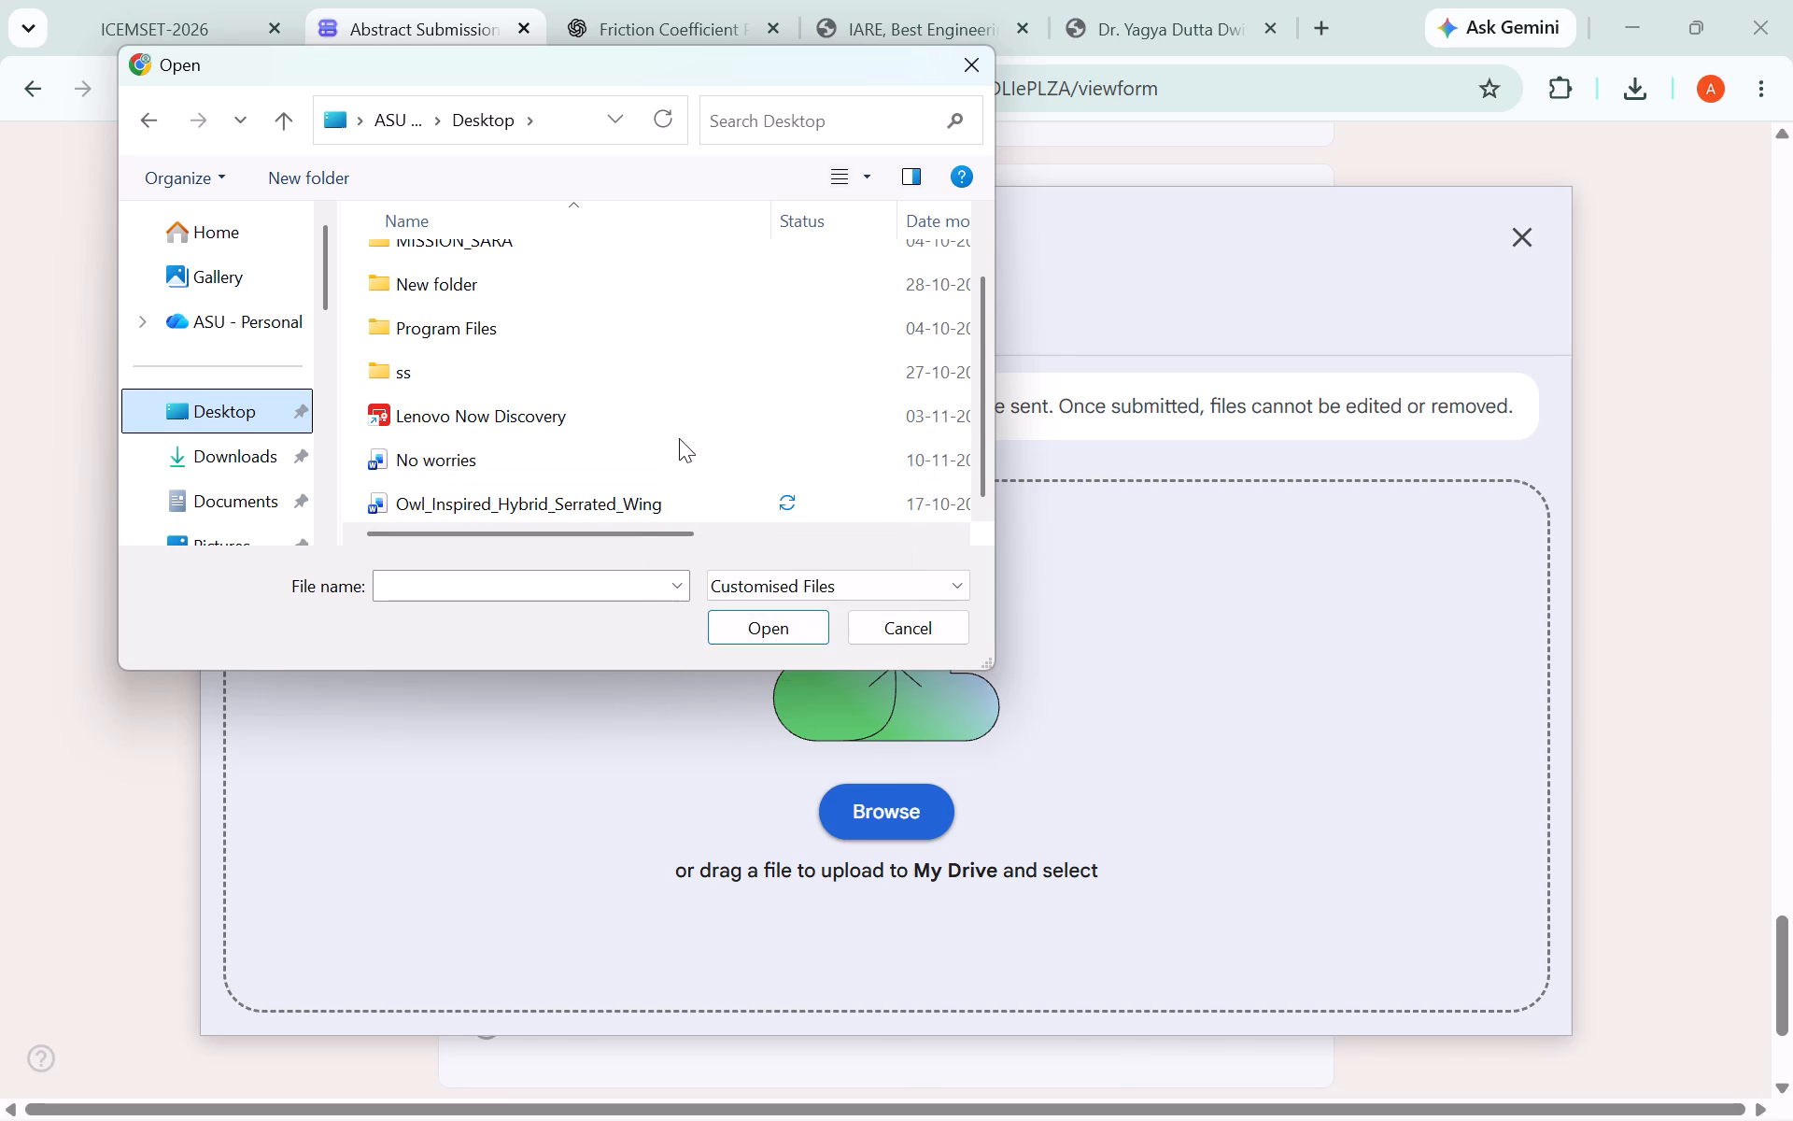
{"action": "left_click", "coordinate": [650, 497]}
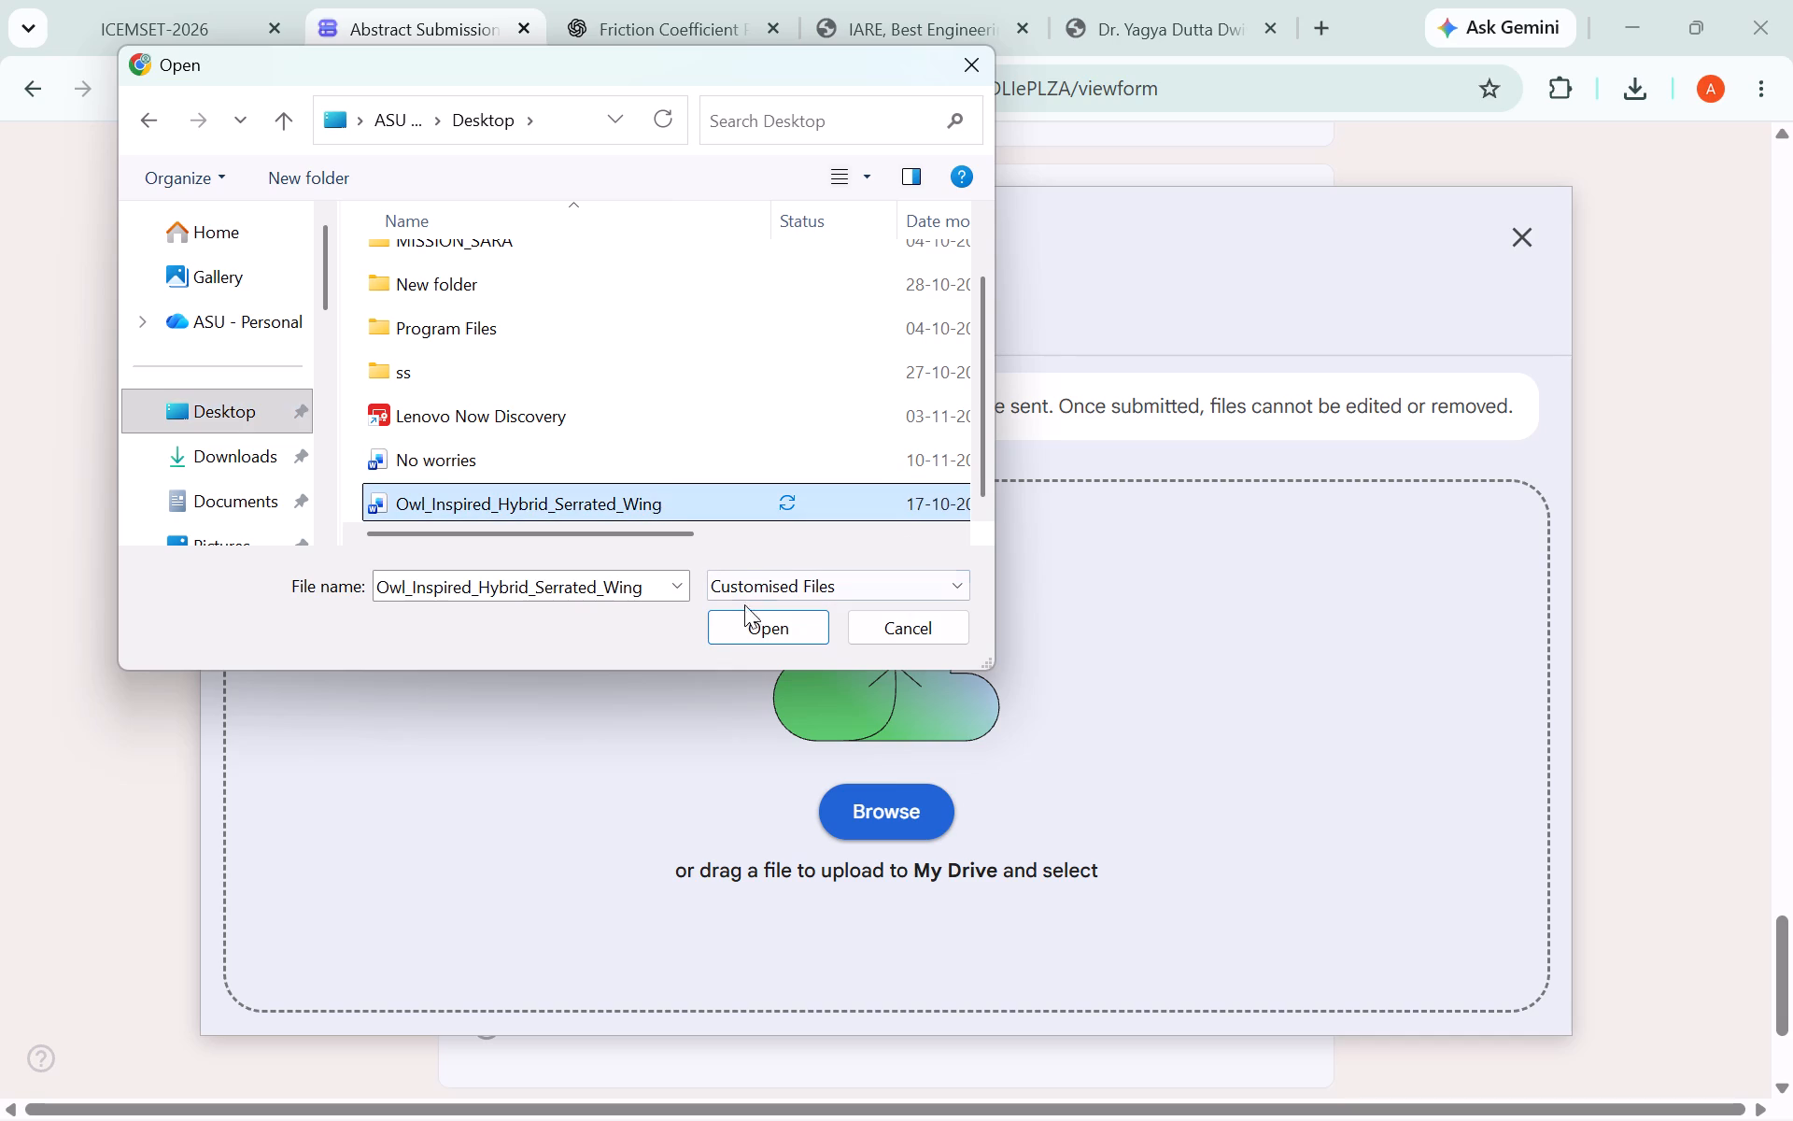
{"action": "left_click", "coordinate": [743, 622]}
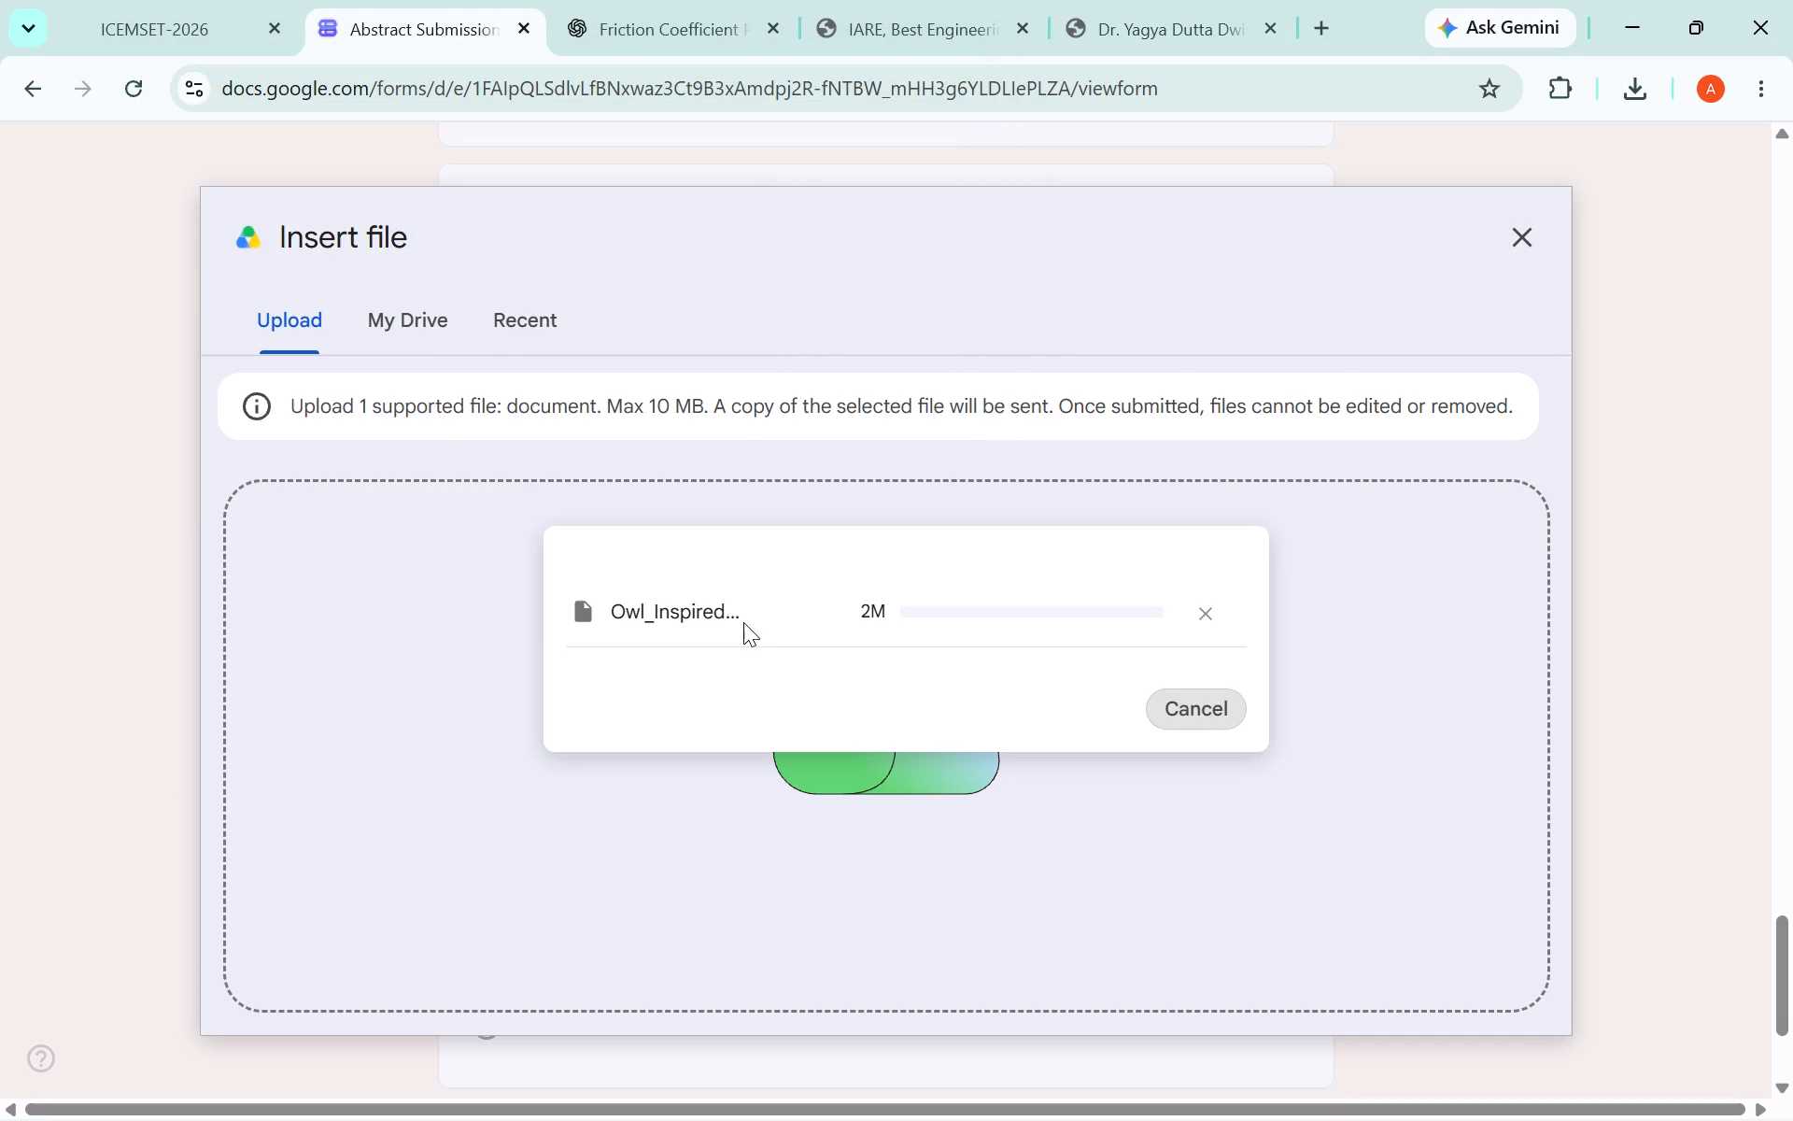
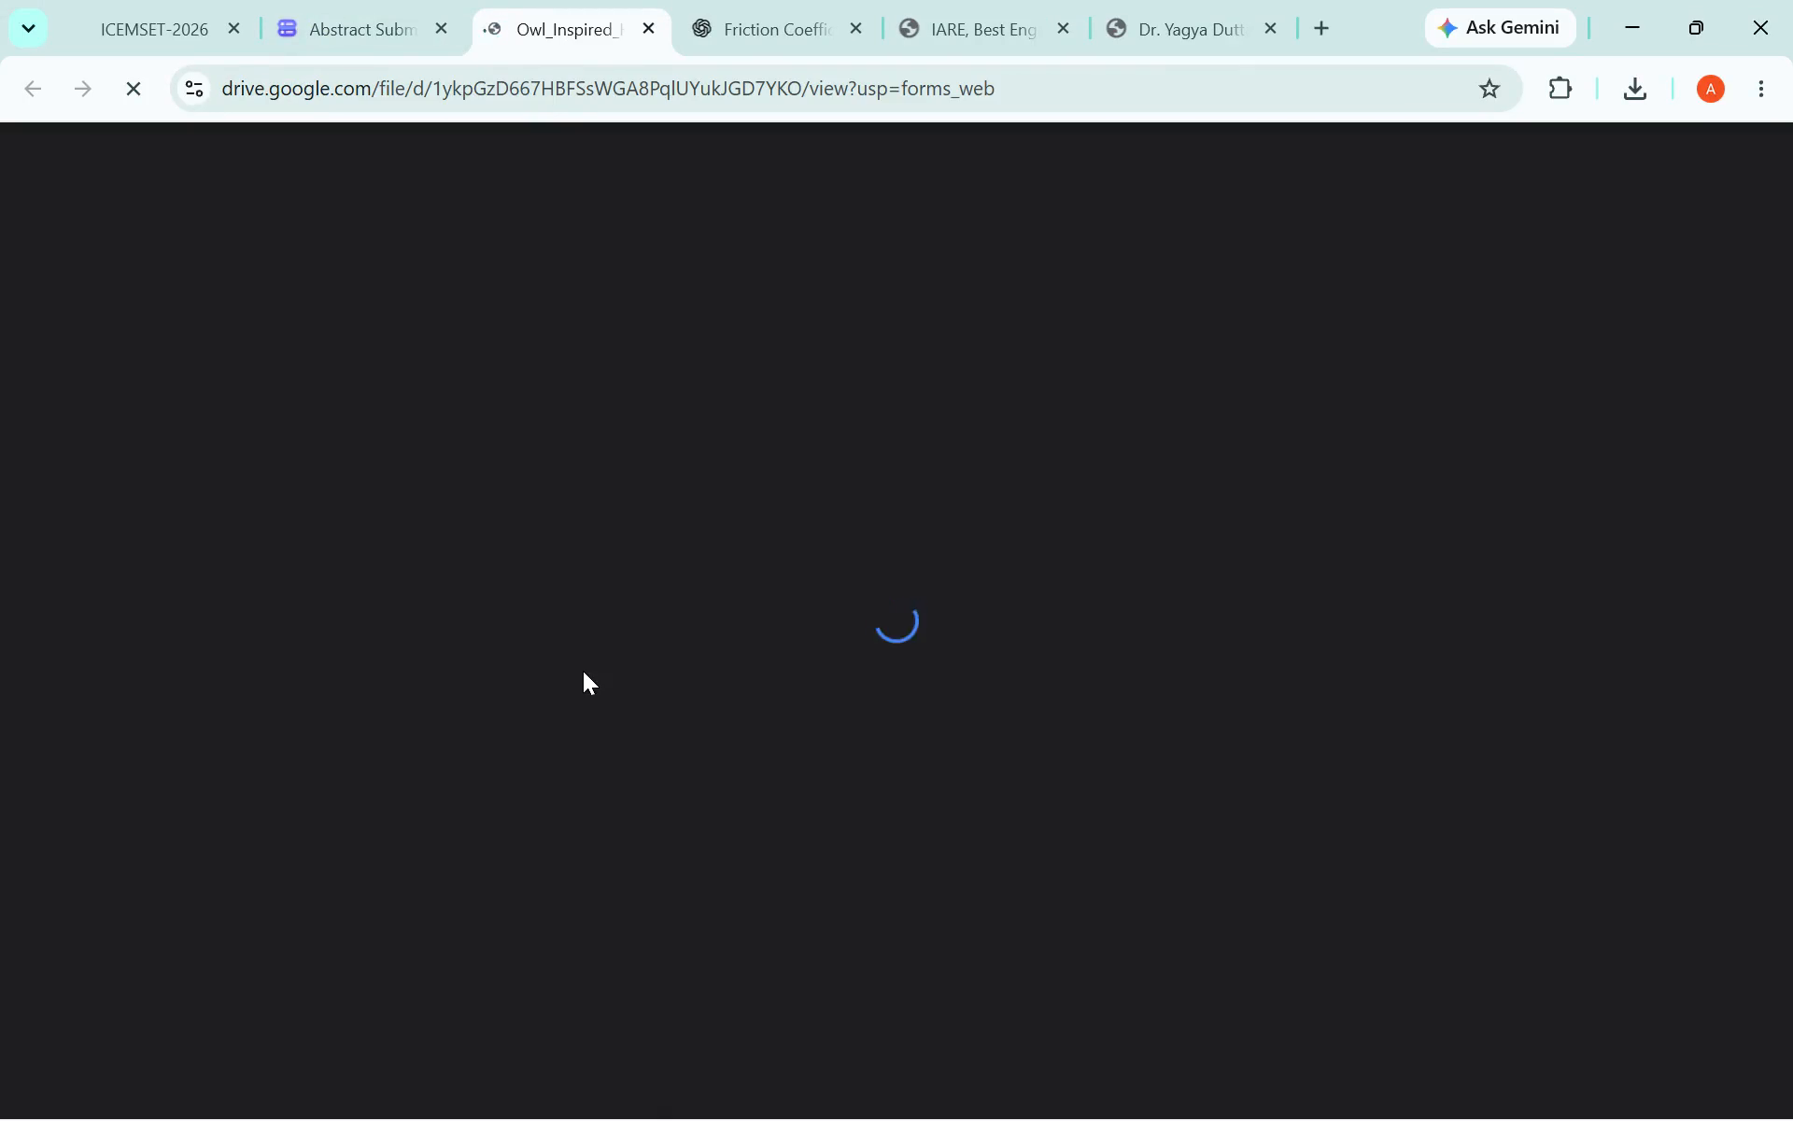
Check the title and authors in the uploaded owl-inspired wing document's preview, and close the preview.
{"action": "scroll", "coordinate": [873, 789], "scroll_direction": "down", "scroll_amount": 11}
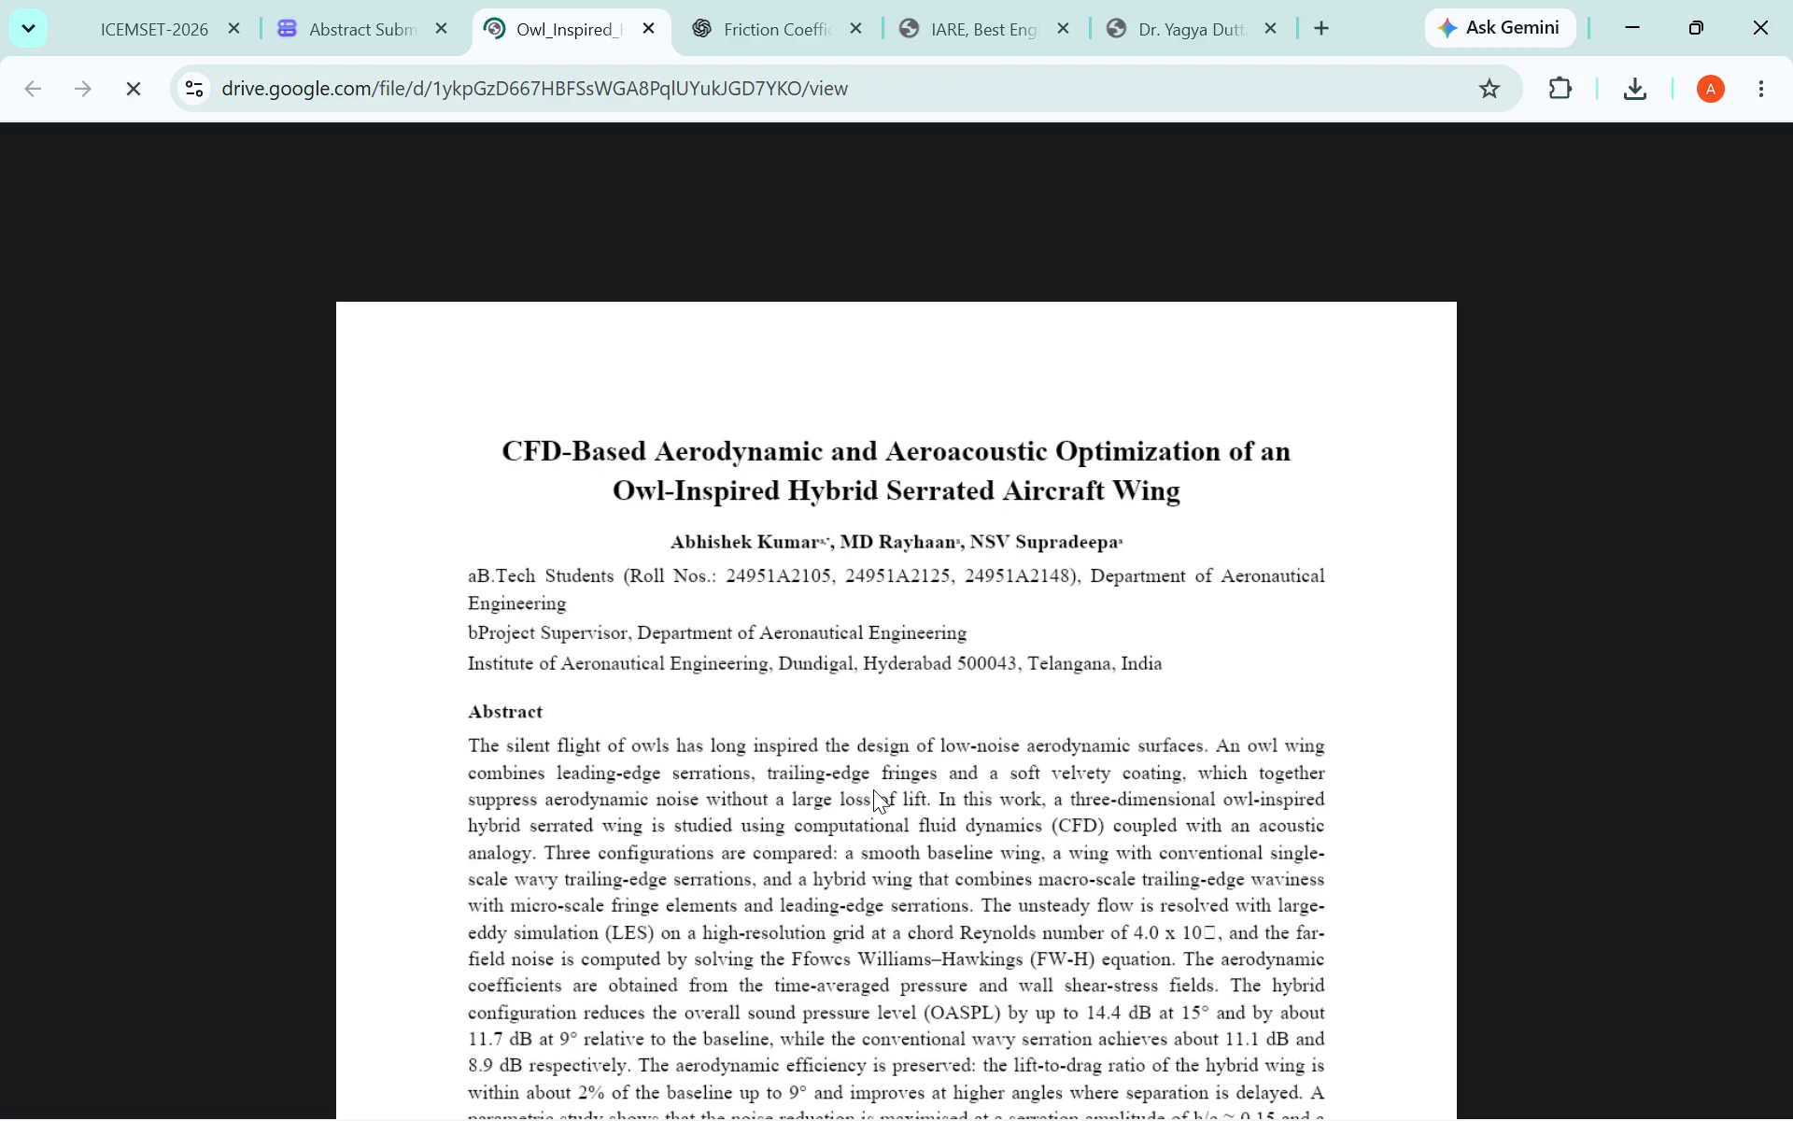
{"action": "scroll", "coordinate": [873, 789], "scroll_direction": "down", "scroll_amount": 5}
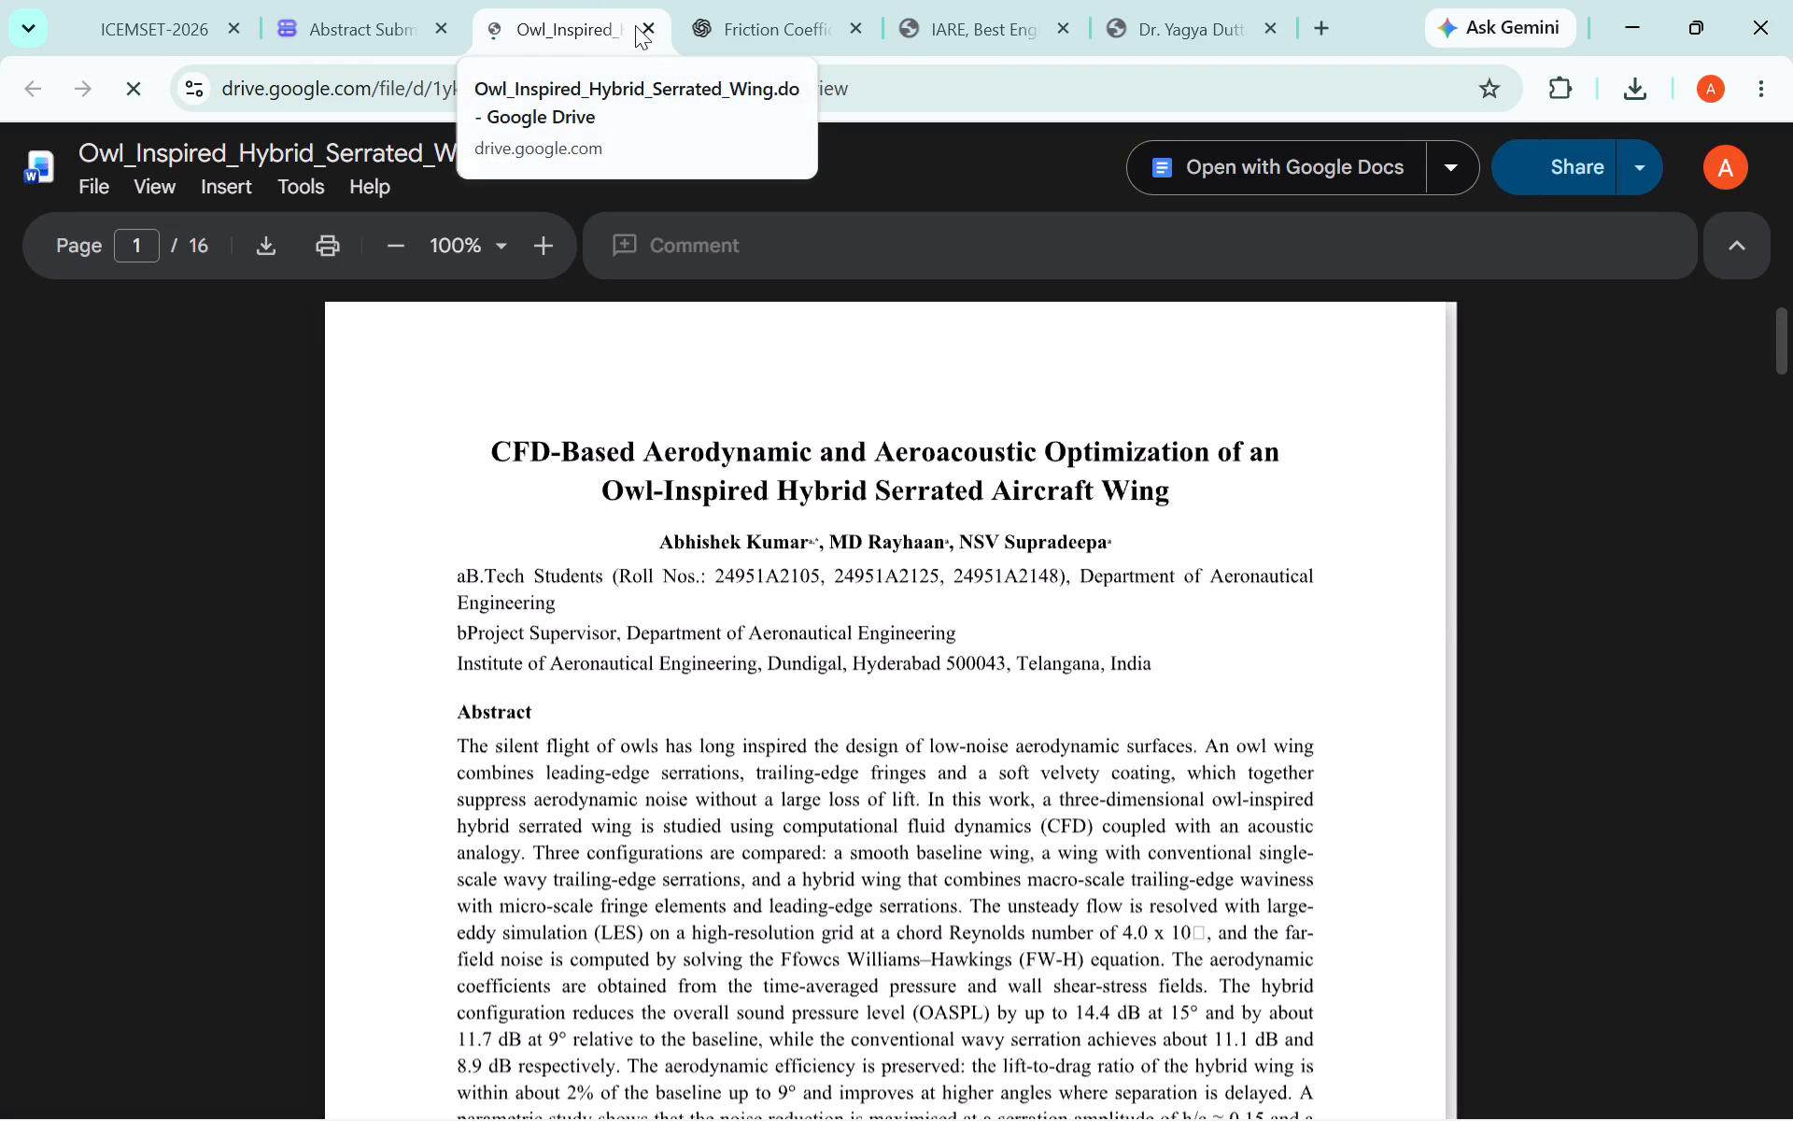
{"action": "left_click", "coordinate": [646, 26]}
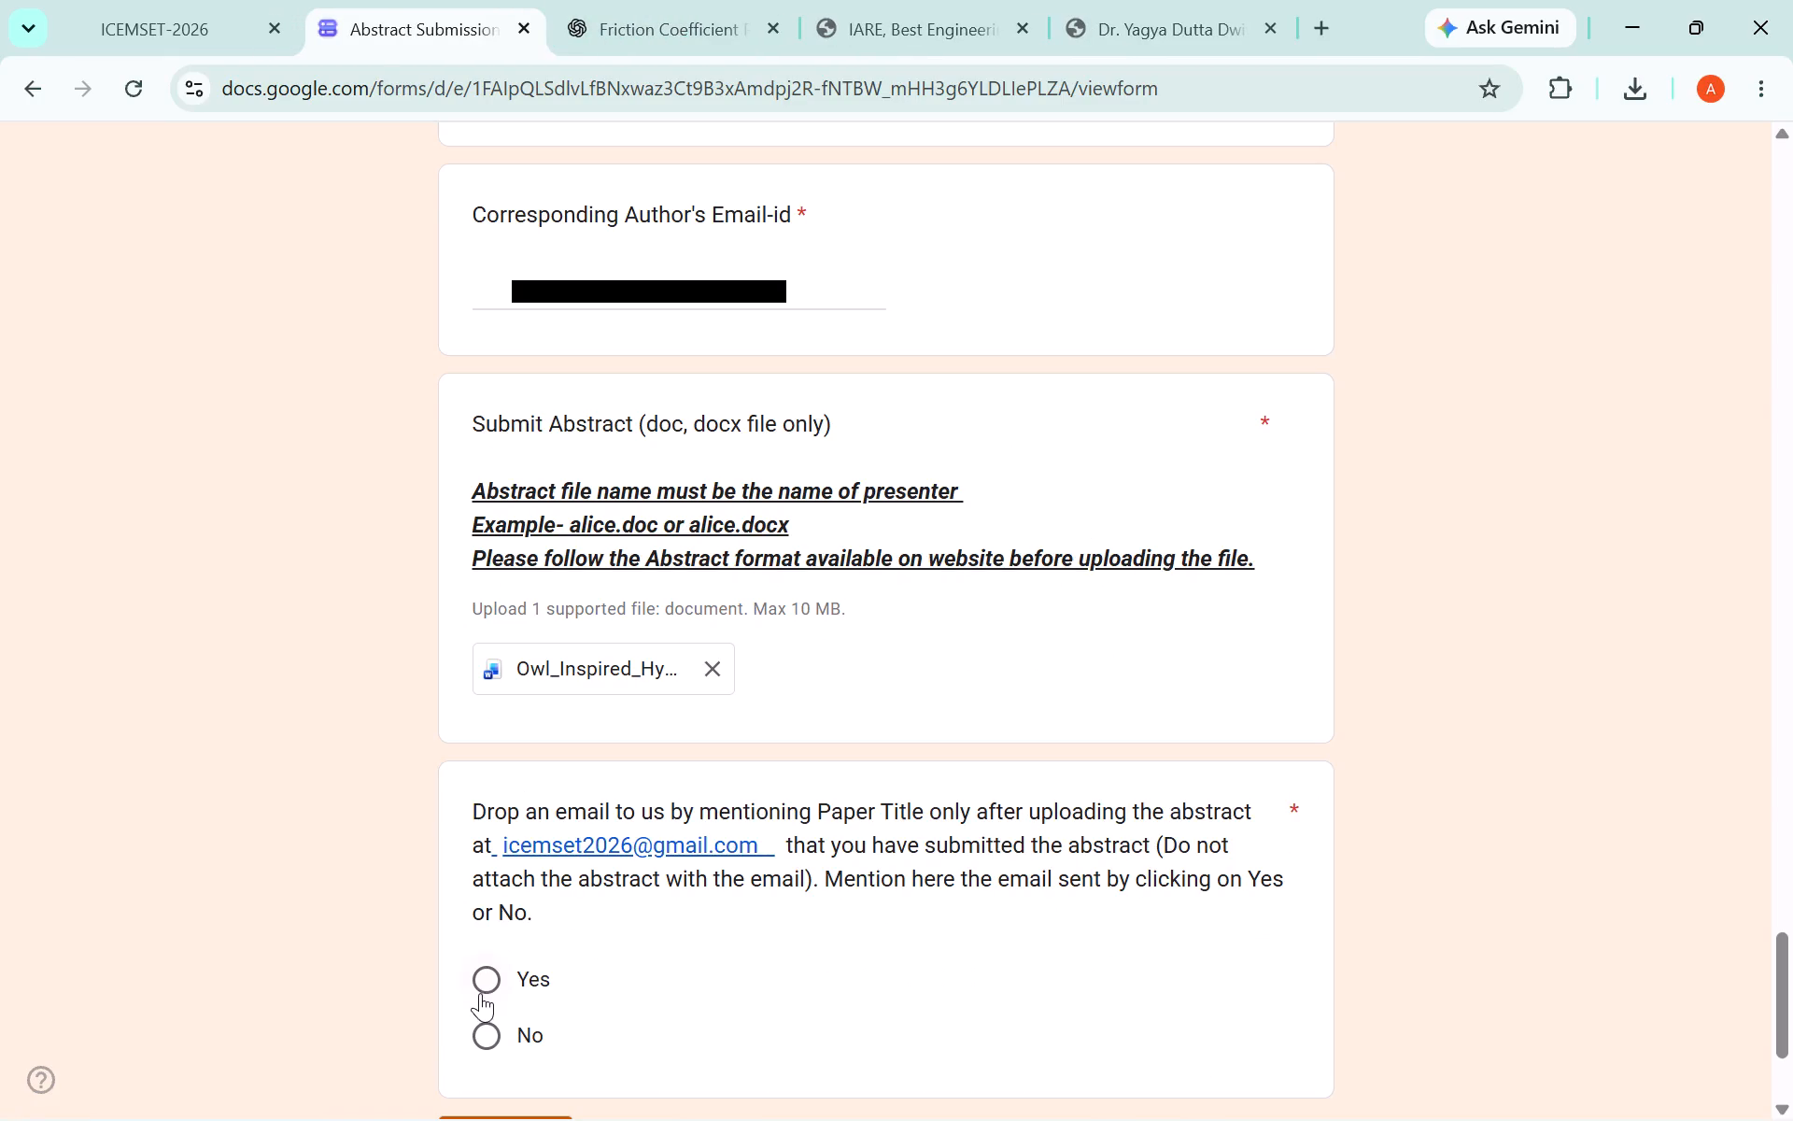
Answer Yes to the question about the email sent to the conference, and submit the abstract form.
{"action": "left_click", "coordinate": [479, 991]}
{"action": "scroll", "coordinate": [479, 991], "scroll_direction": "down", "scroll_amount": 2}
{"action": "left_click", "coordinate": [542, 868]}
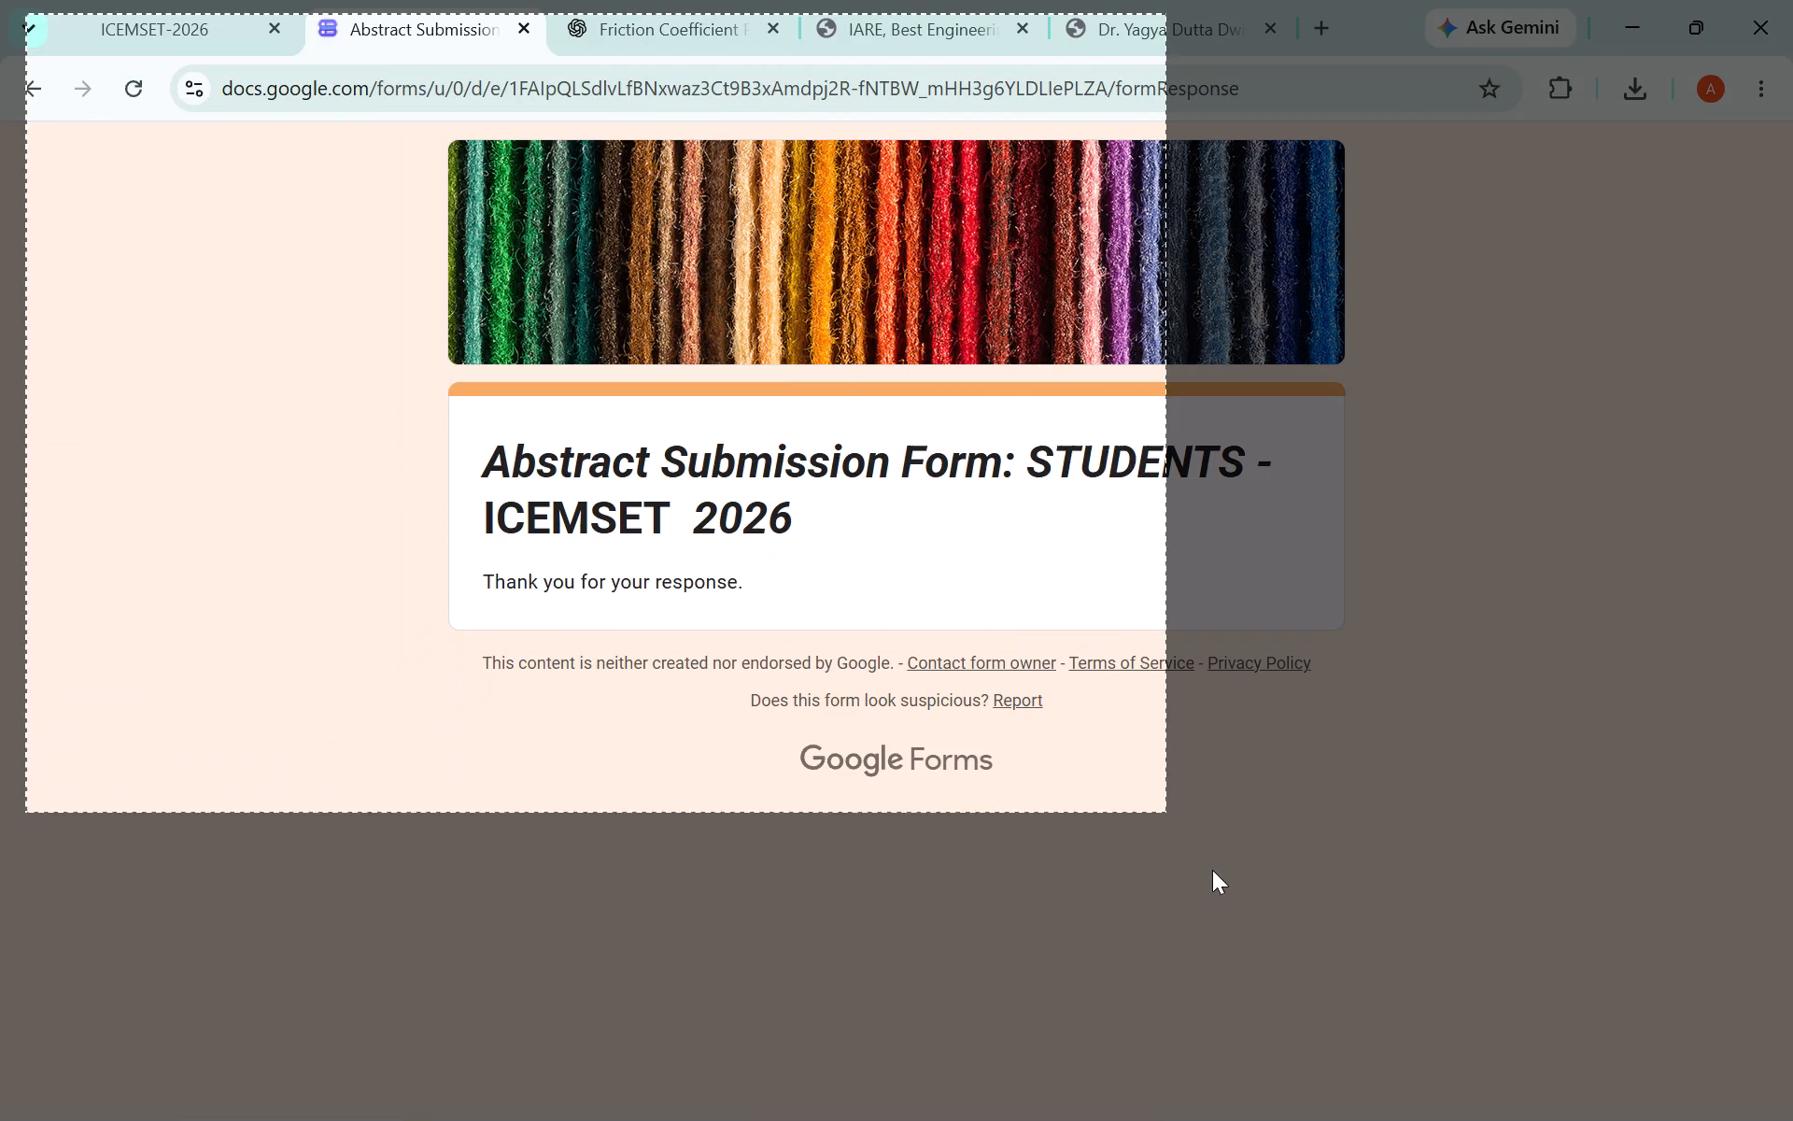
{"action": "left_click_drag", "start_coordinate": [1212, 870], "coordinate": [1792, 1098]}
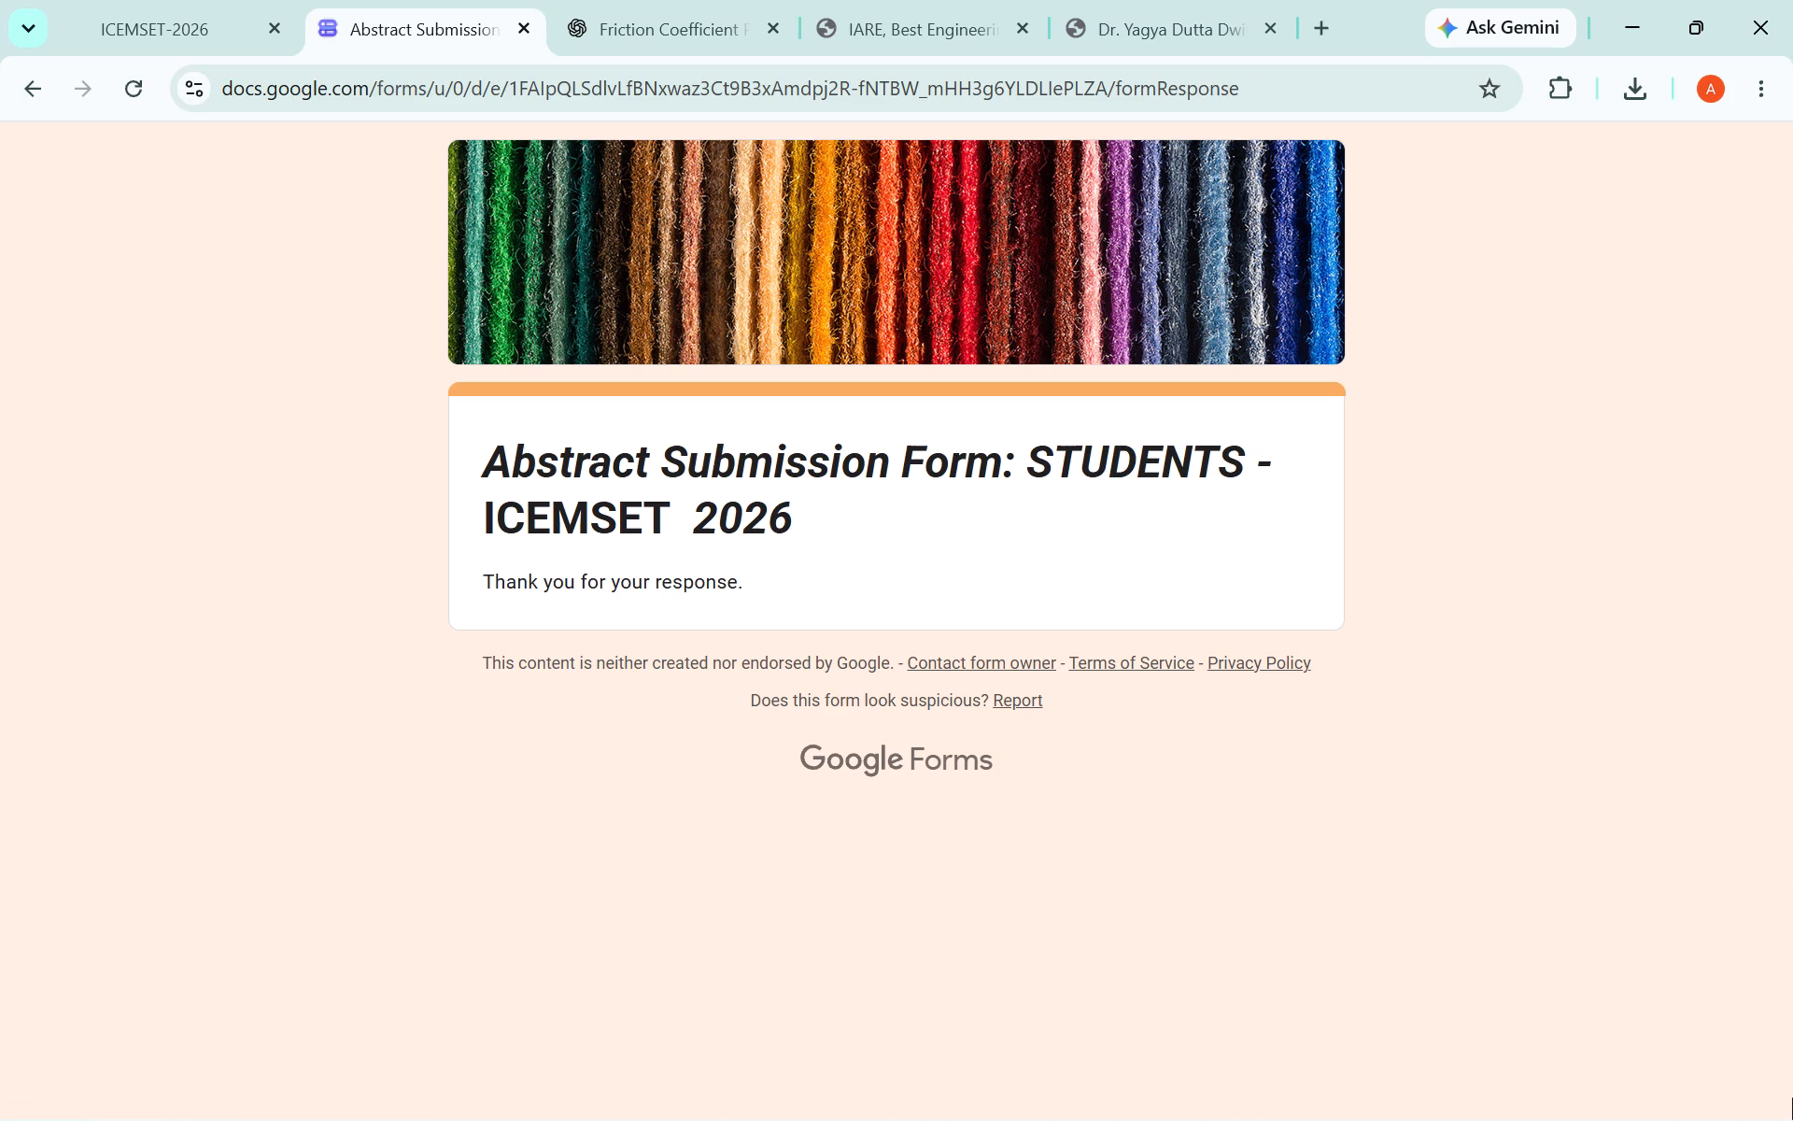
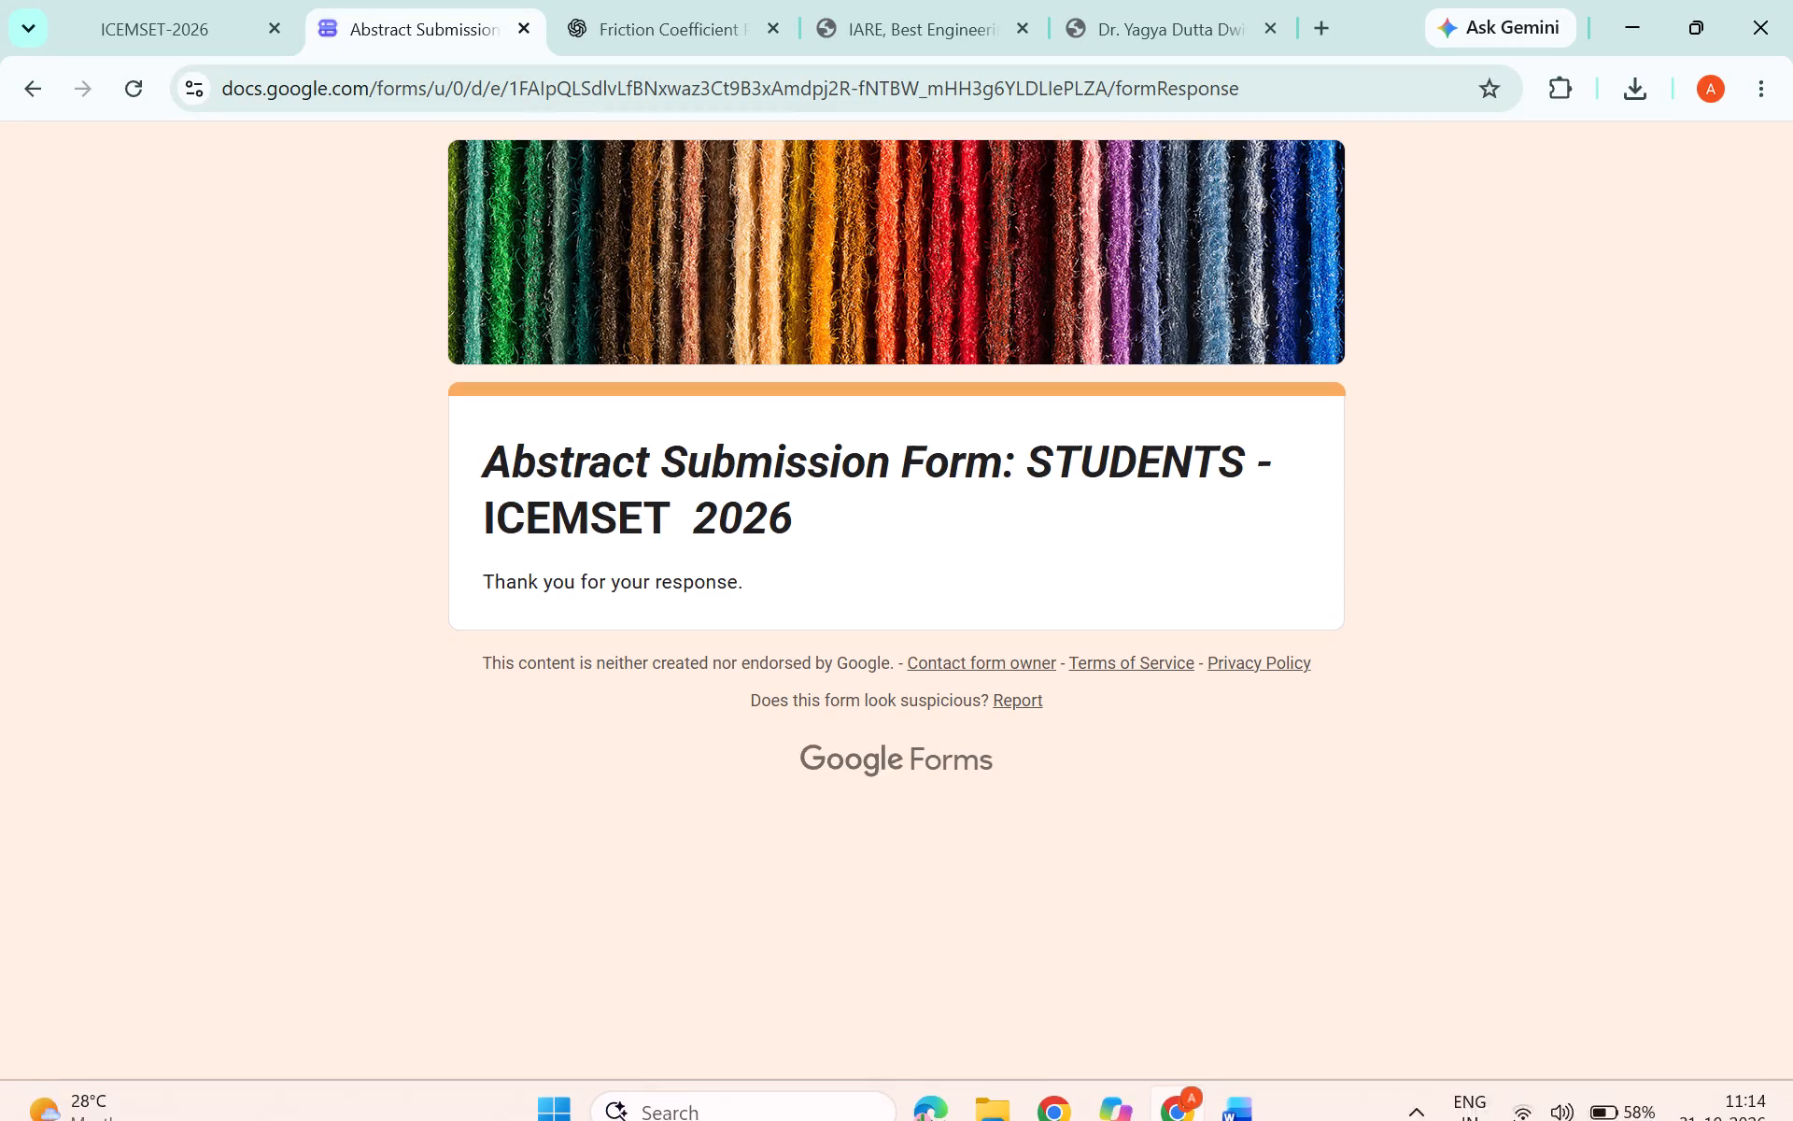
Find the Bluetooth and other devices settings through a system search and turn Bluetooth on.
{"action": "left_click", "coordinate": [1428, 1083]}
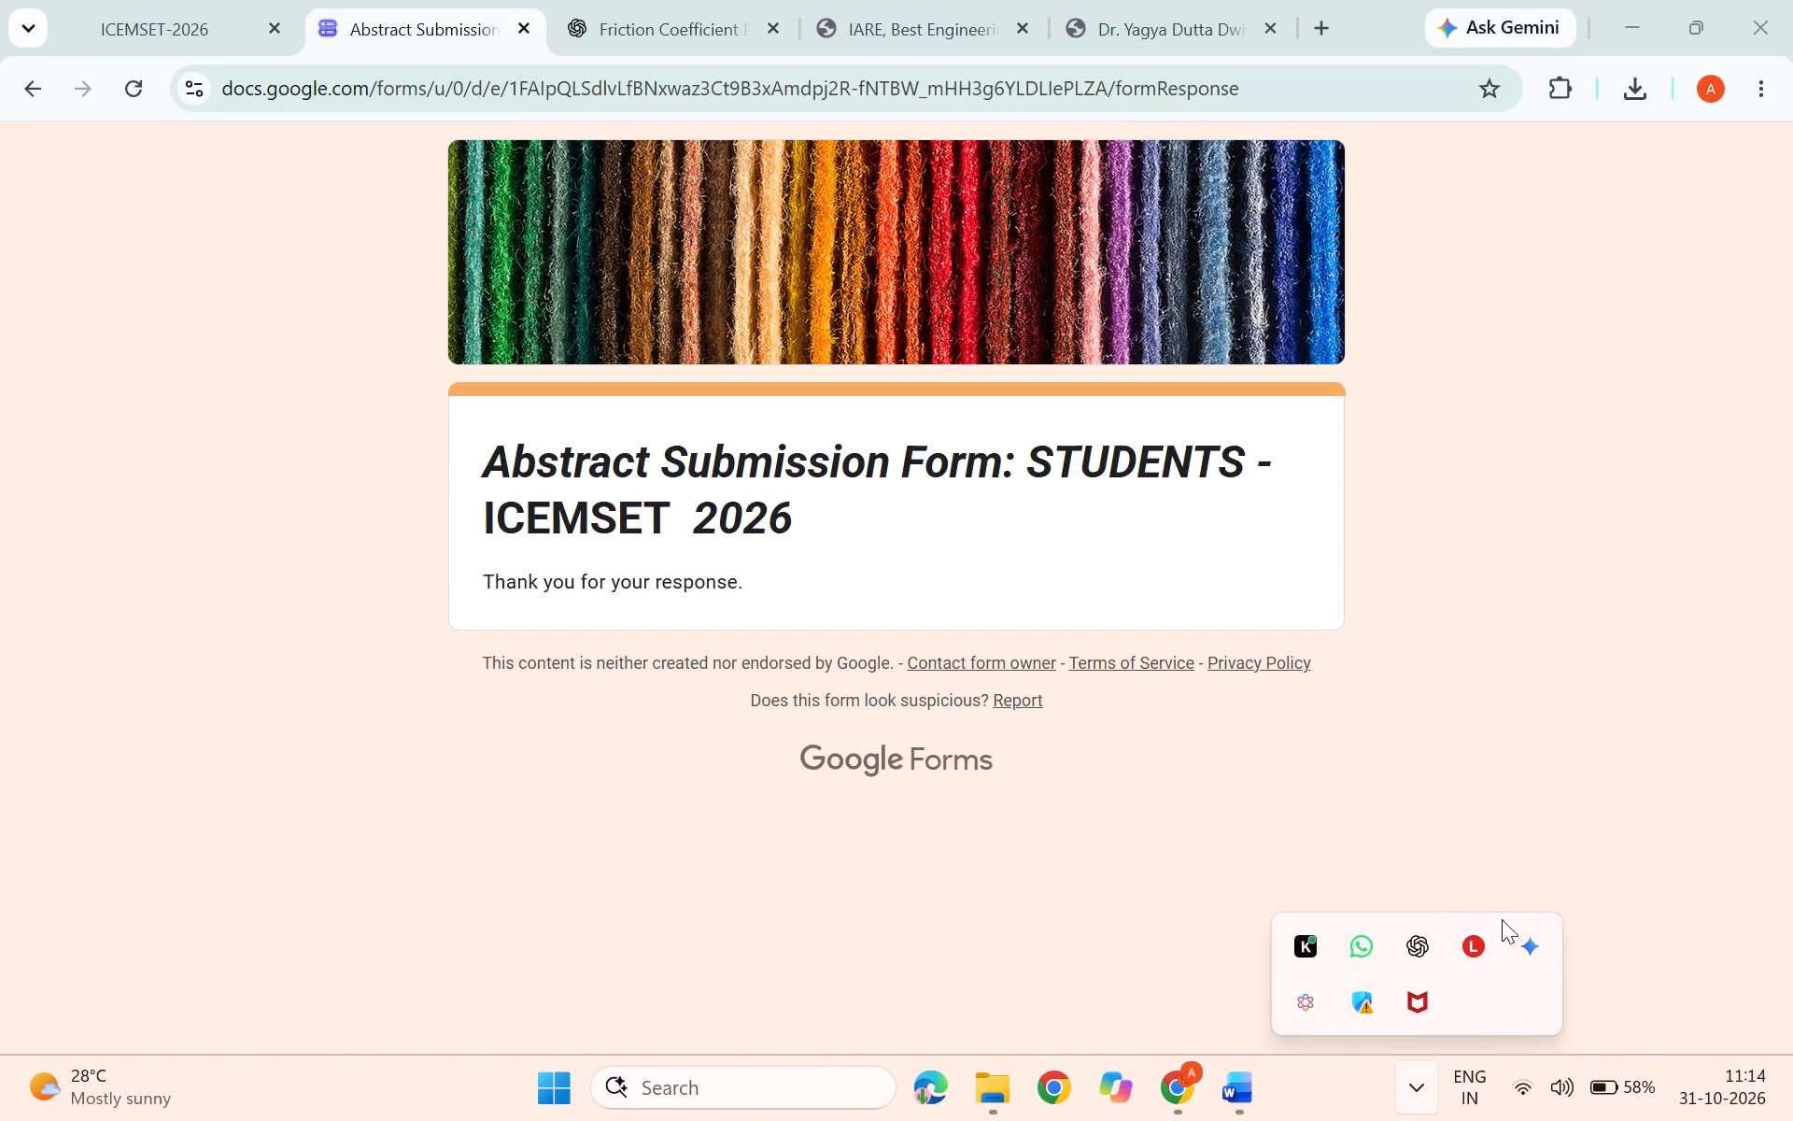
{"action": "left_click", "coordinate": [863, 1077]}
{"action": "type", "text": "blue"}
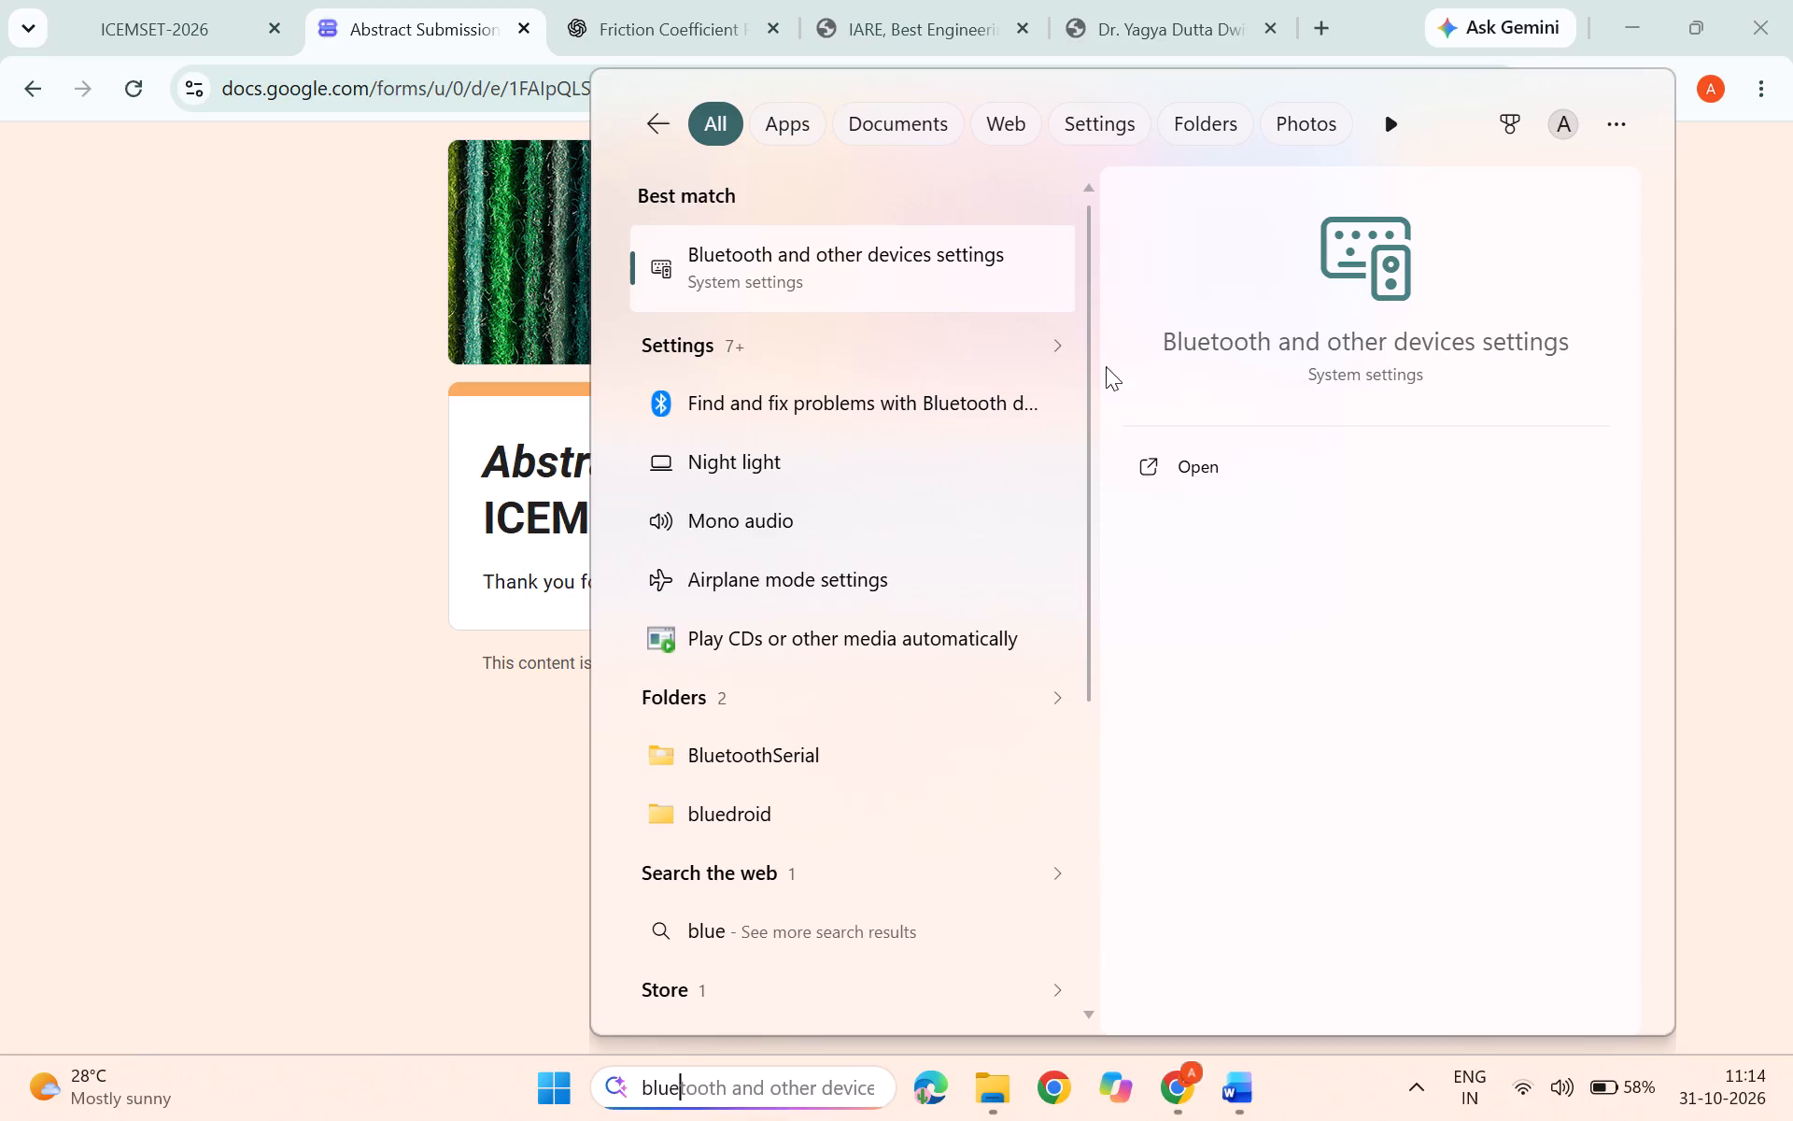
{"action": "left_click", "coordinate": [1166, 469]}
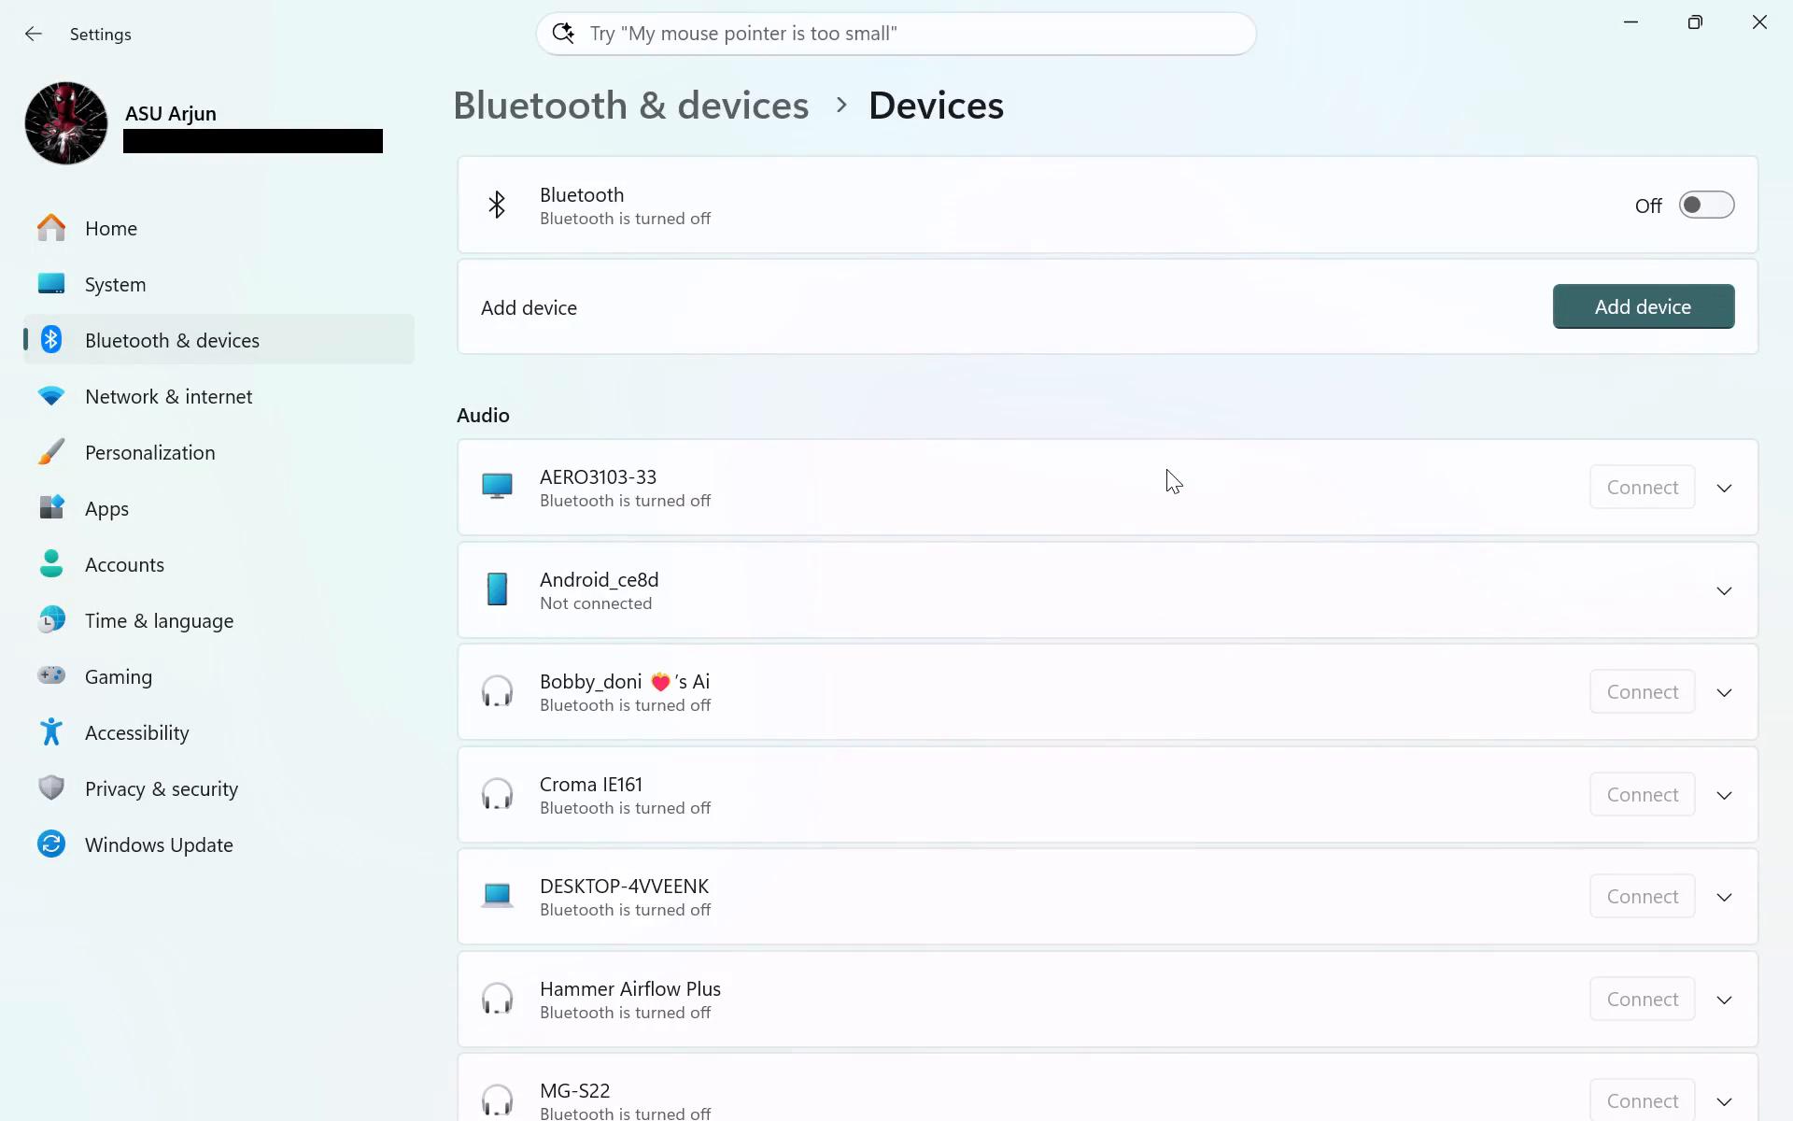
{"action": "left_click", "coordinate": [1713, 187]}
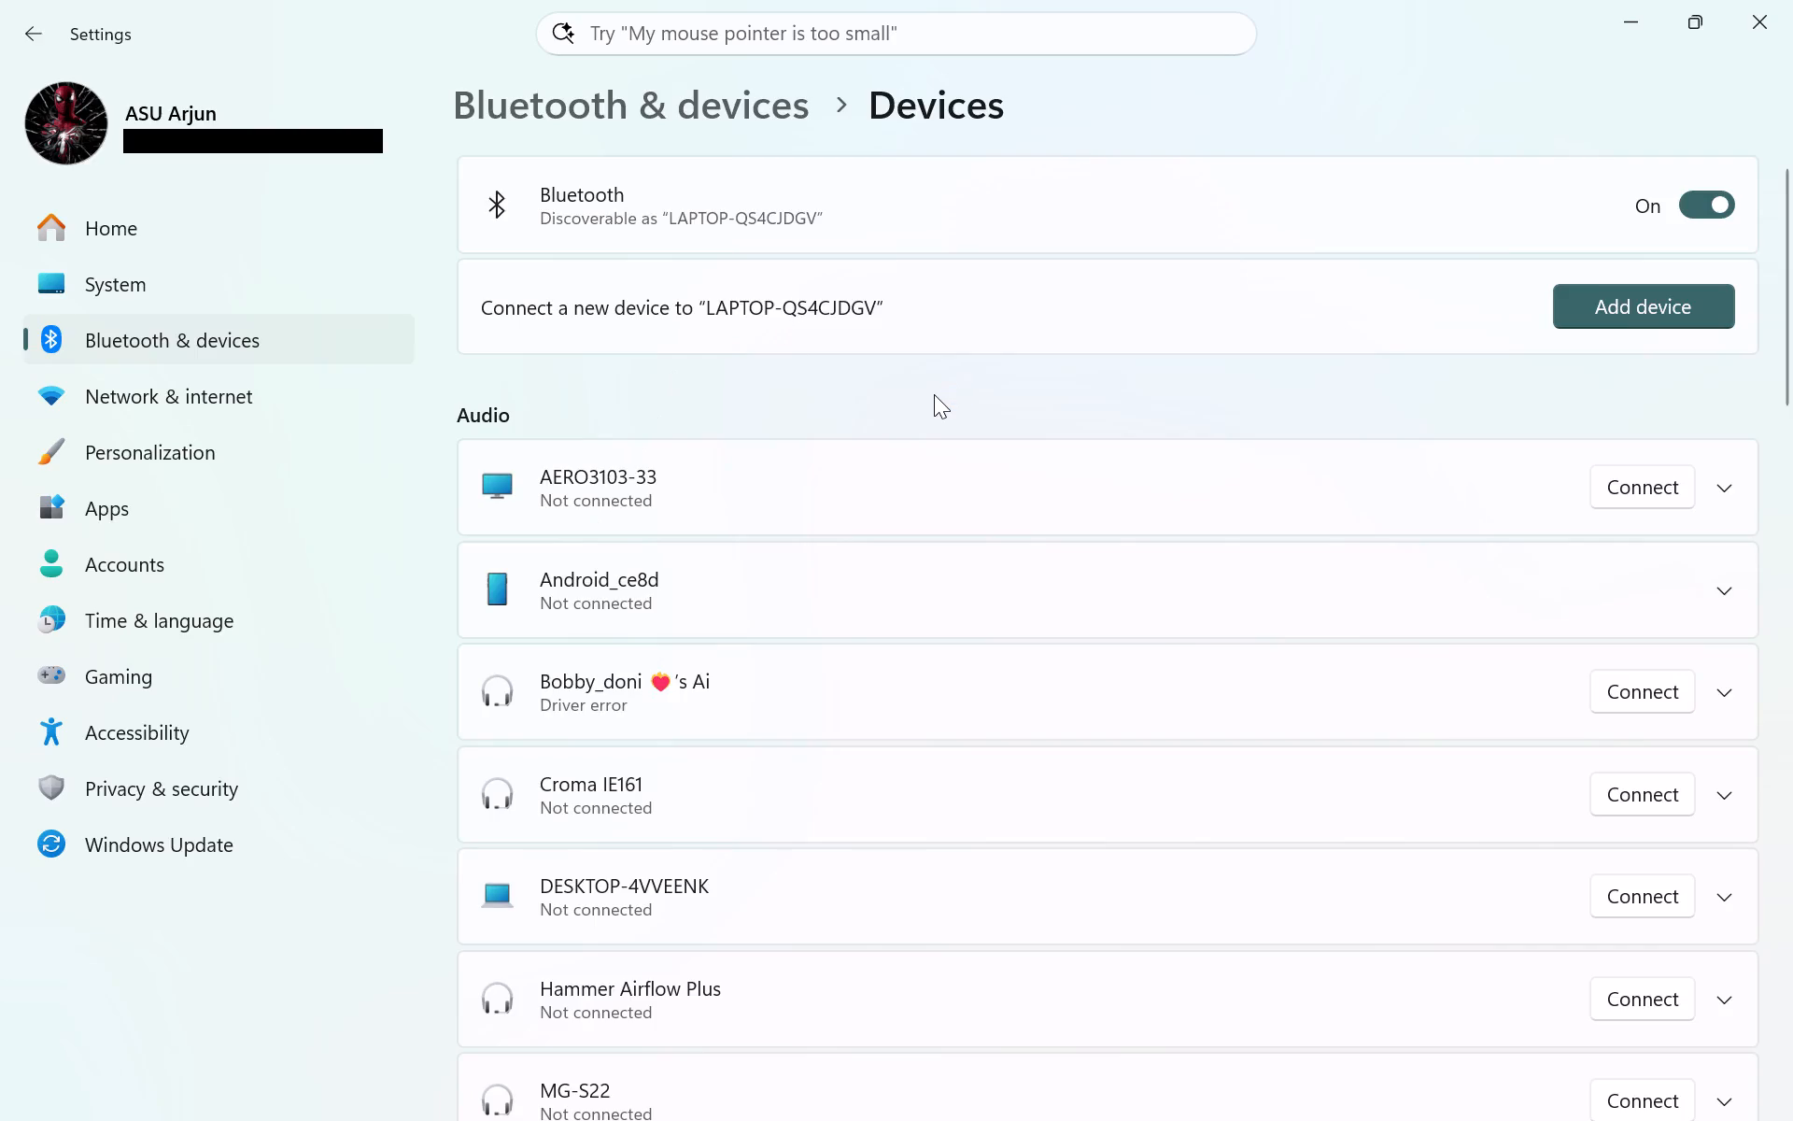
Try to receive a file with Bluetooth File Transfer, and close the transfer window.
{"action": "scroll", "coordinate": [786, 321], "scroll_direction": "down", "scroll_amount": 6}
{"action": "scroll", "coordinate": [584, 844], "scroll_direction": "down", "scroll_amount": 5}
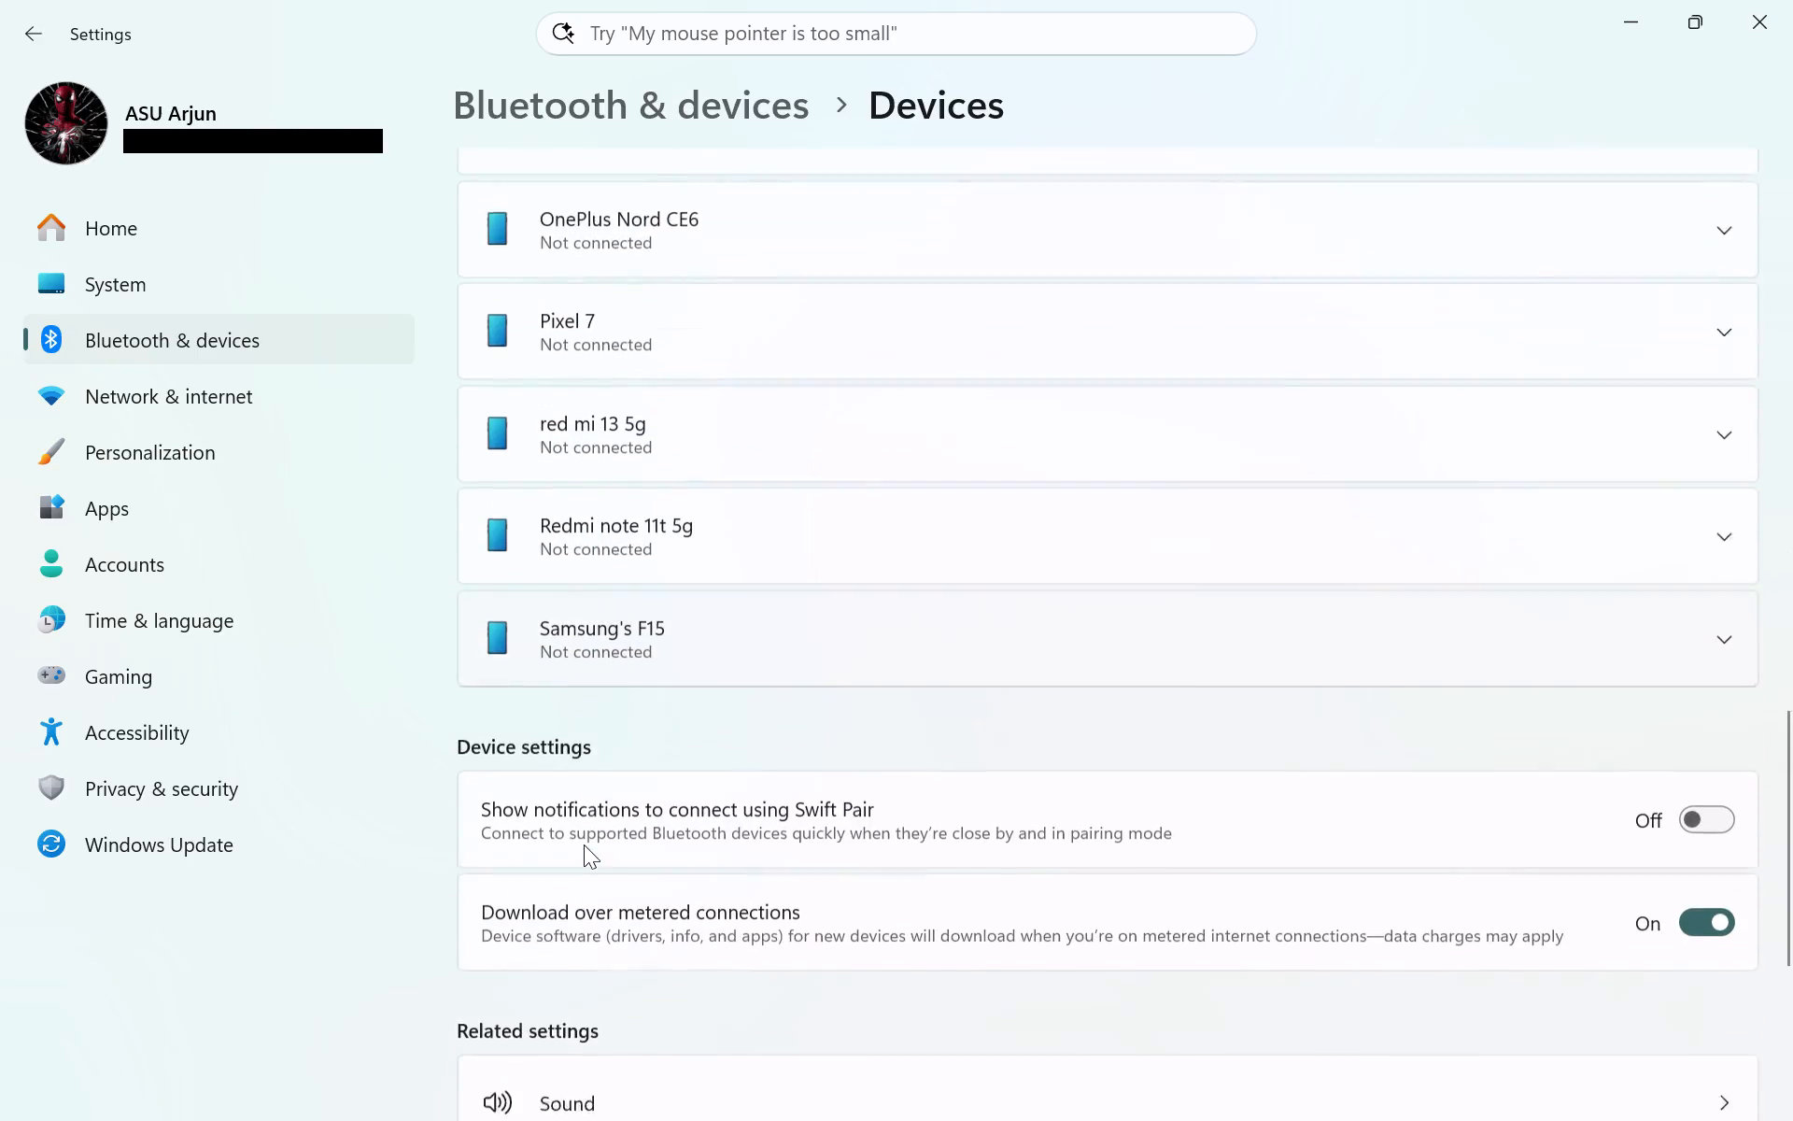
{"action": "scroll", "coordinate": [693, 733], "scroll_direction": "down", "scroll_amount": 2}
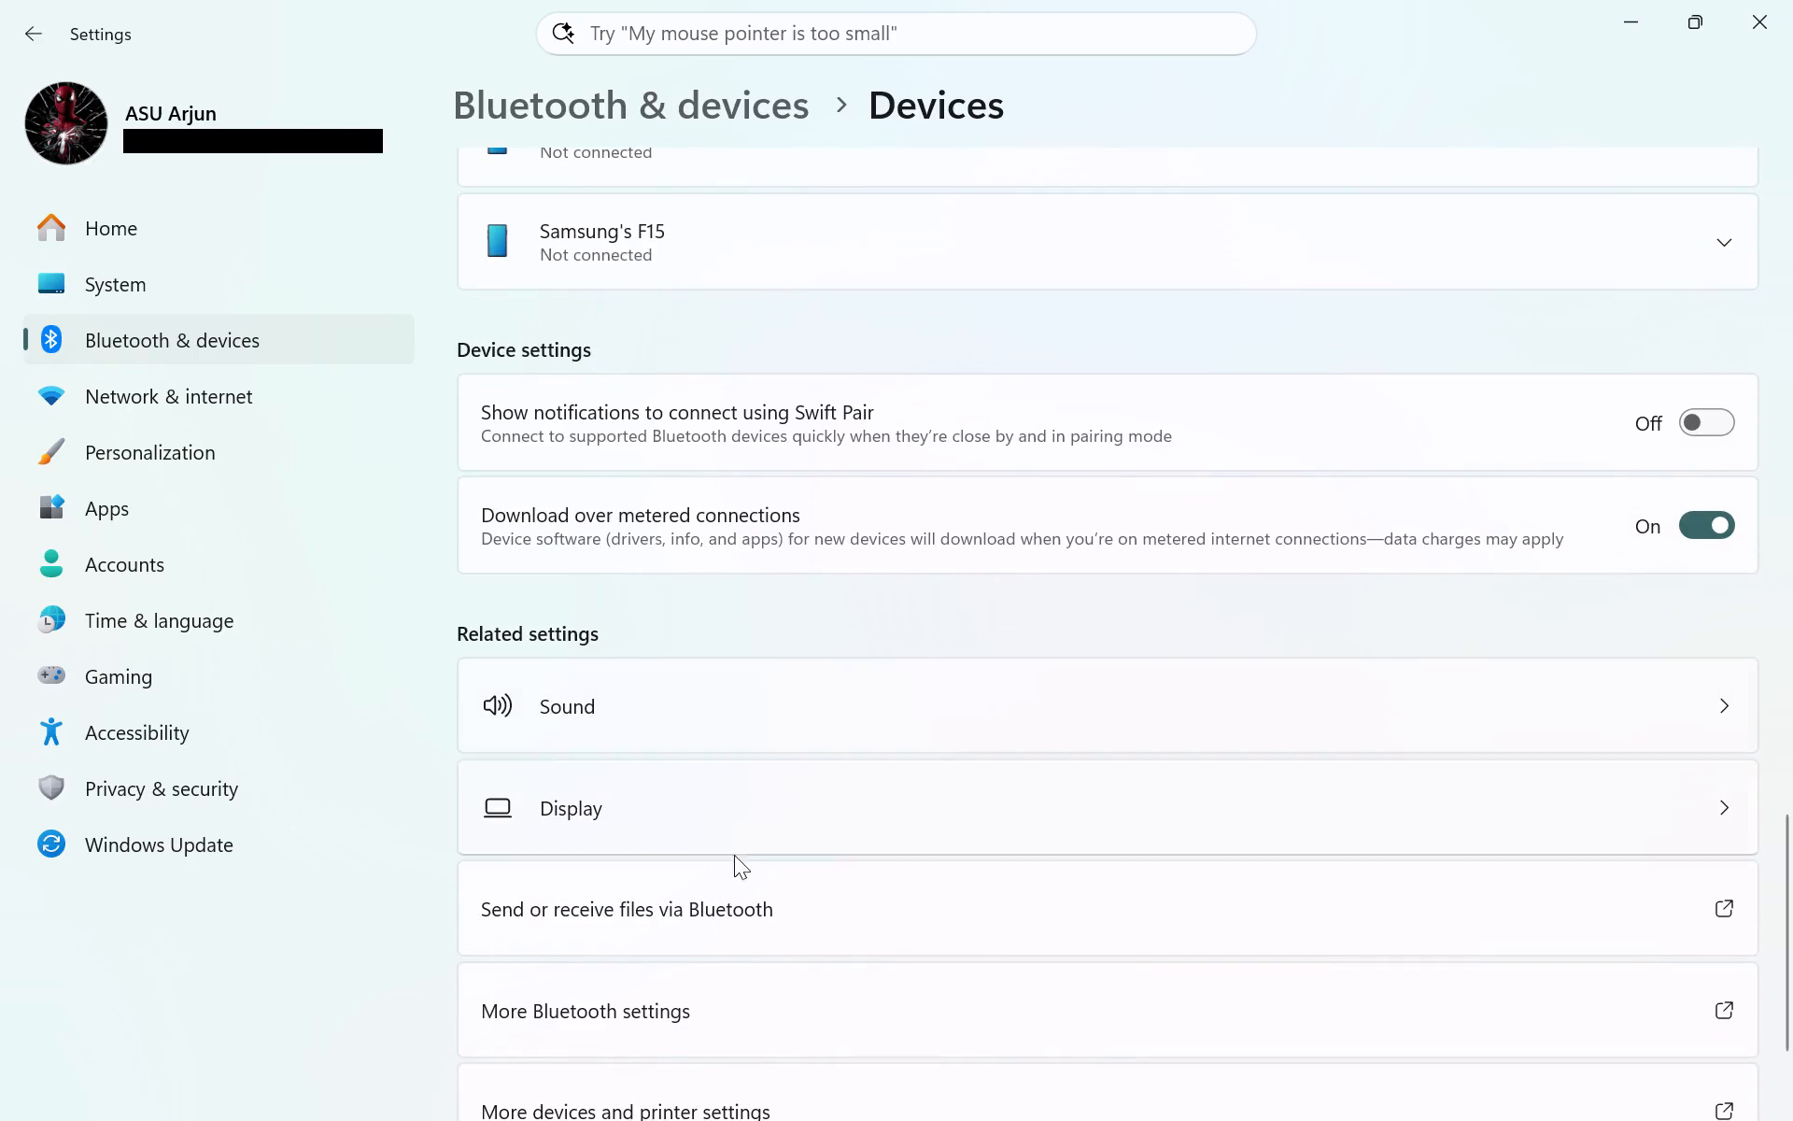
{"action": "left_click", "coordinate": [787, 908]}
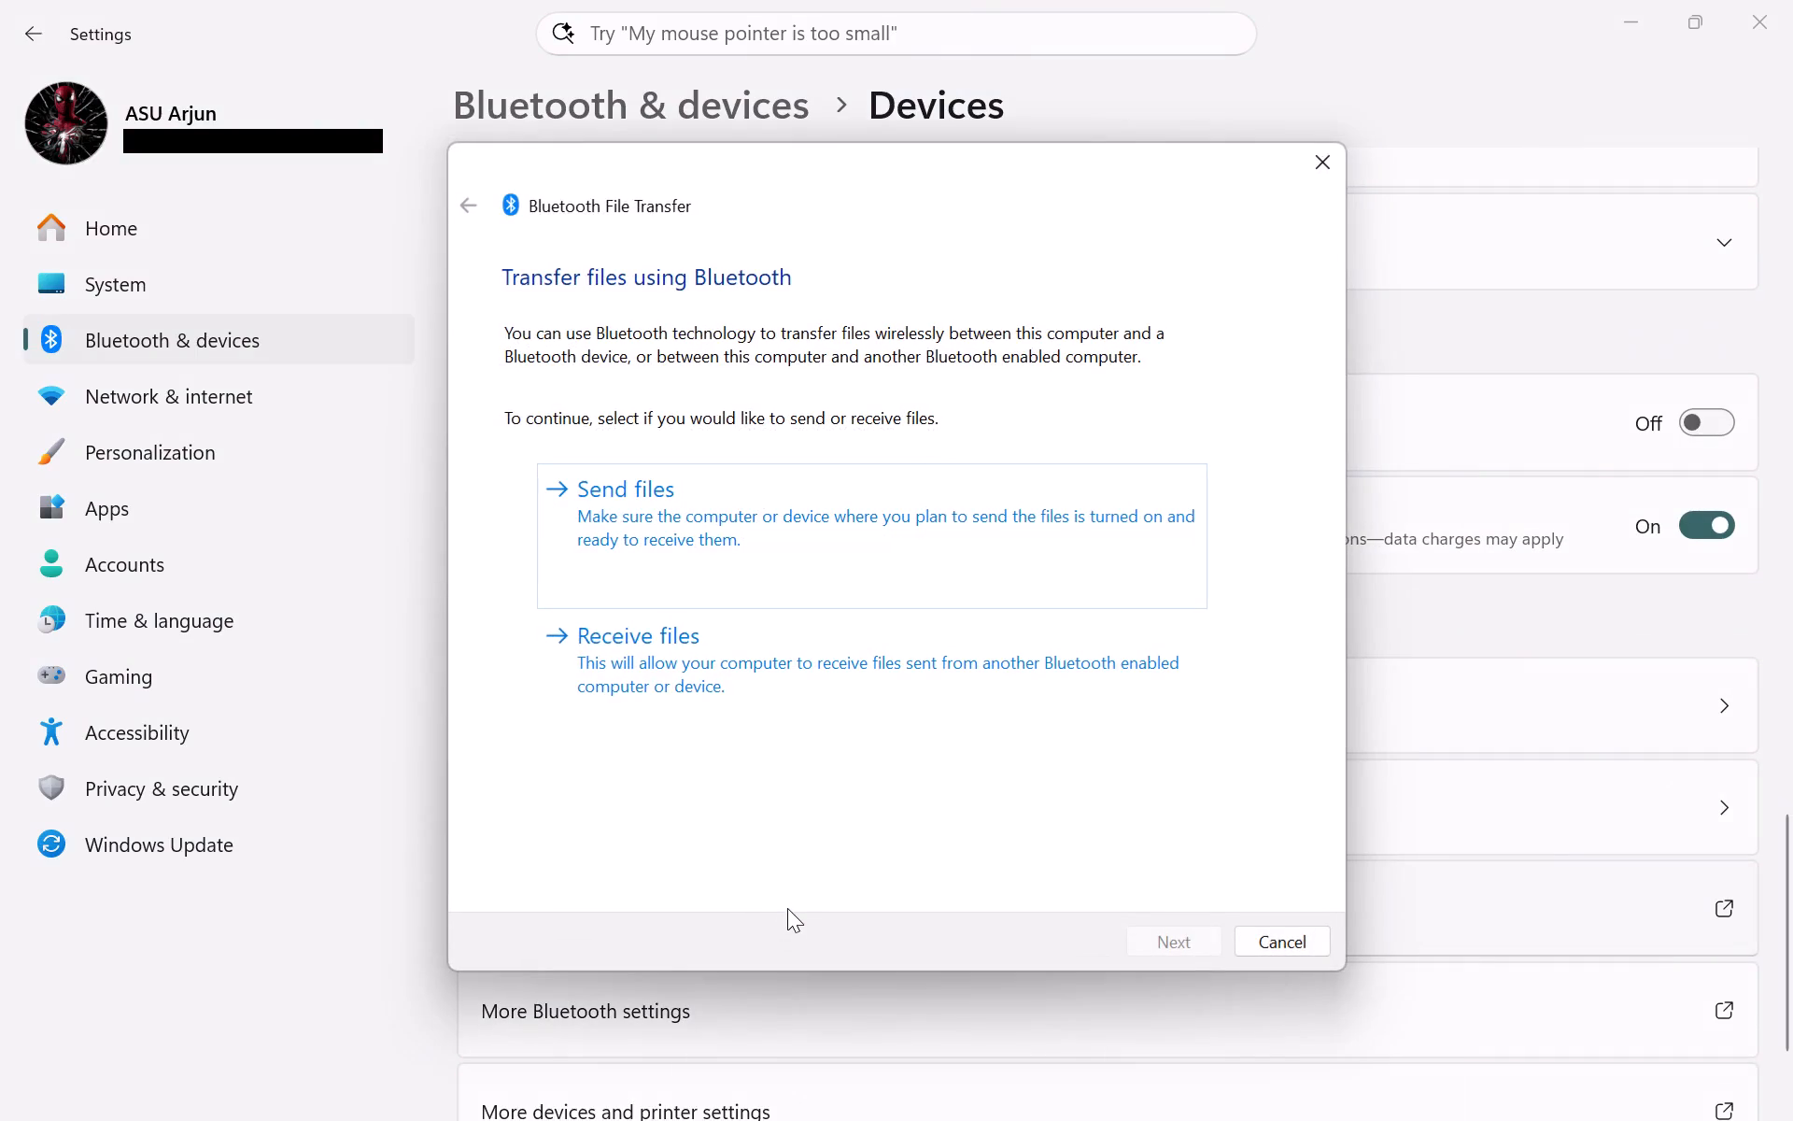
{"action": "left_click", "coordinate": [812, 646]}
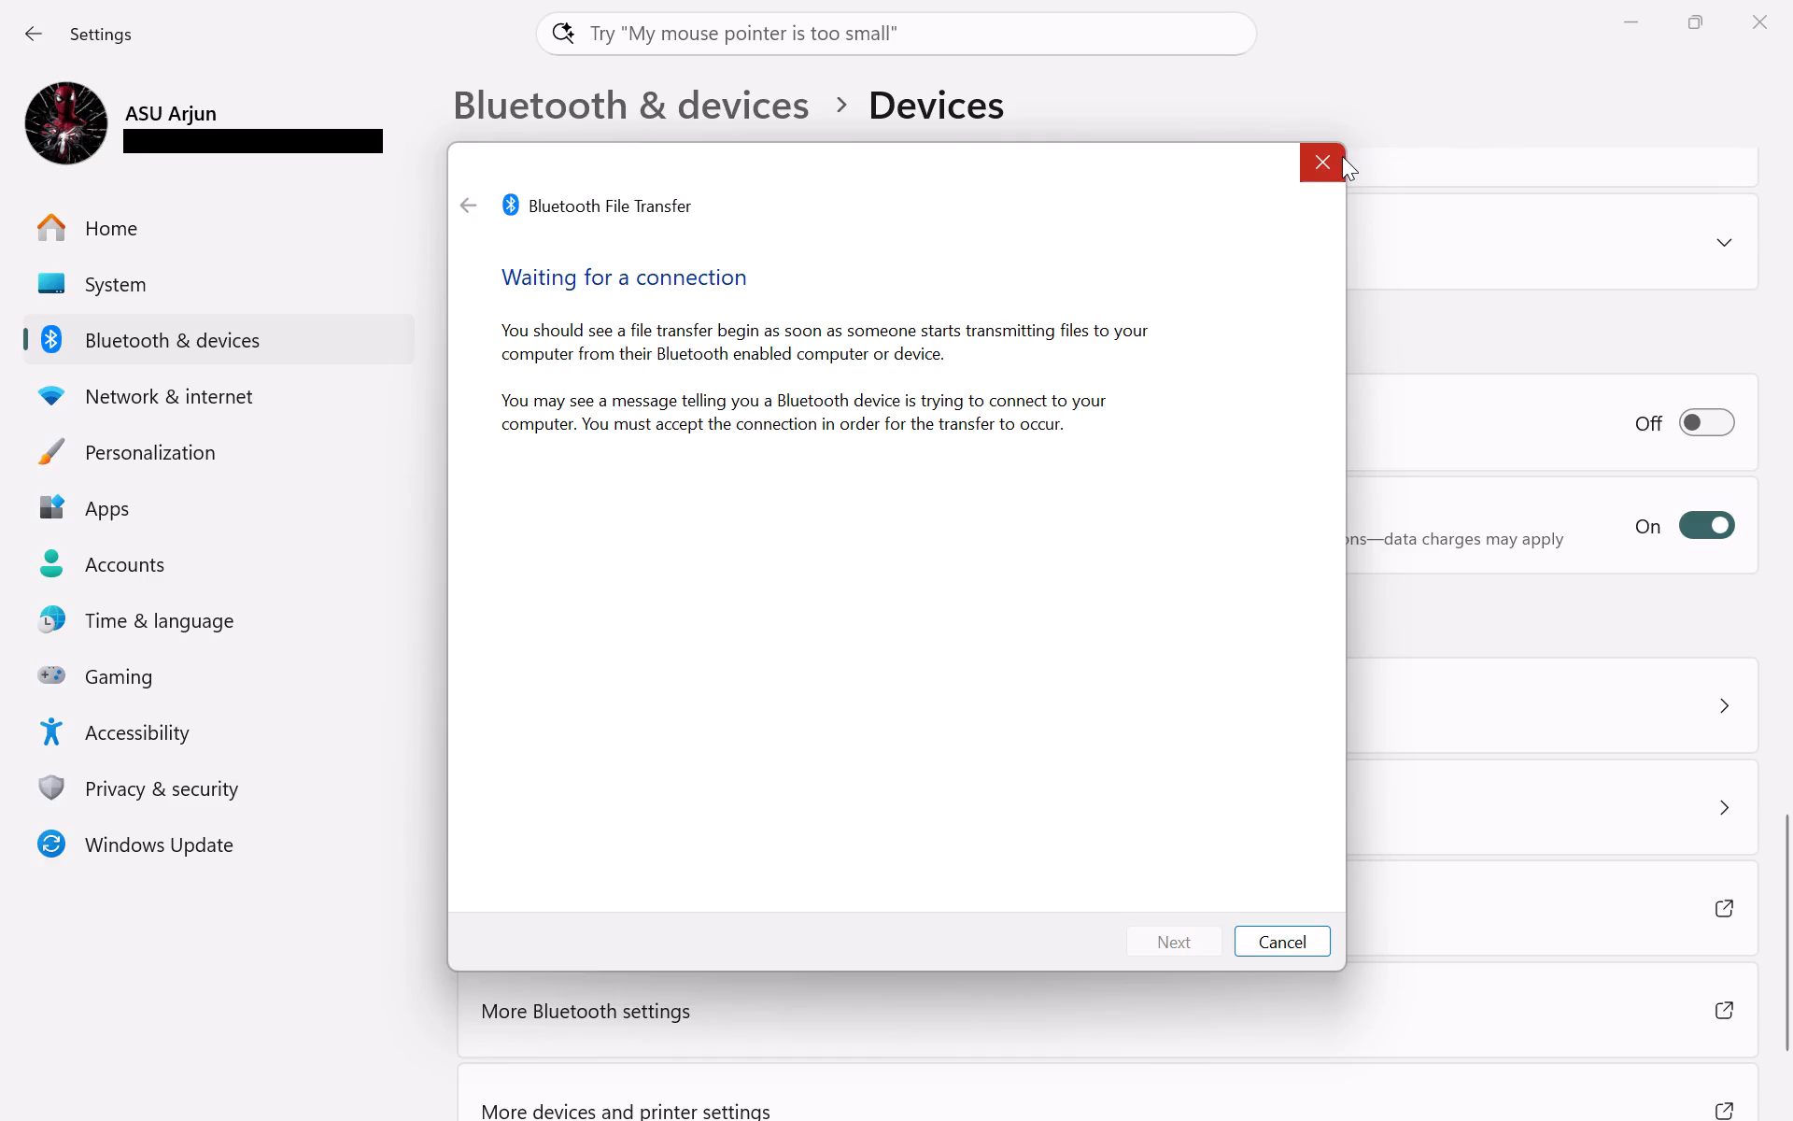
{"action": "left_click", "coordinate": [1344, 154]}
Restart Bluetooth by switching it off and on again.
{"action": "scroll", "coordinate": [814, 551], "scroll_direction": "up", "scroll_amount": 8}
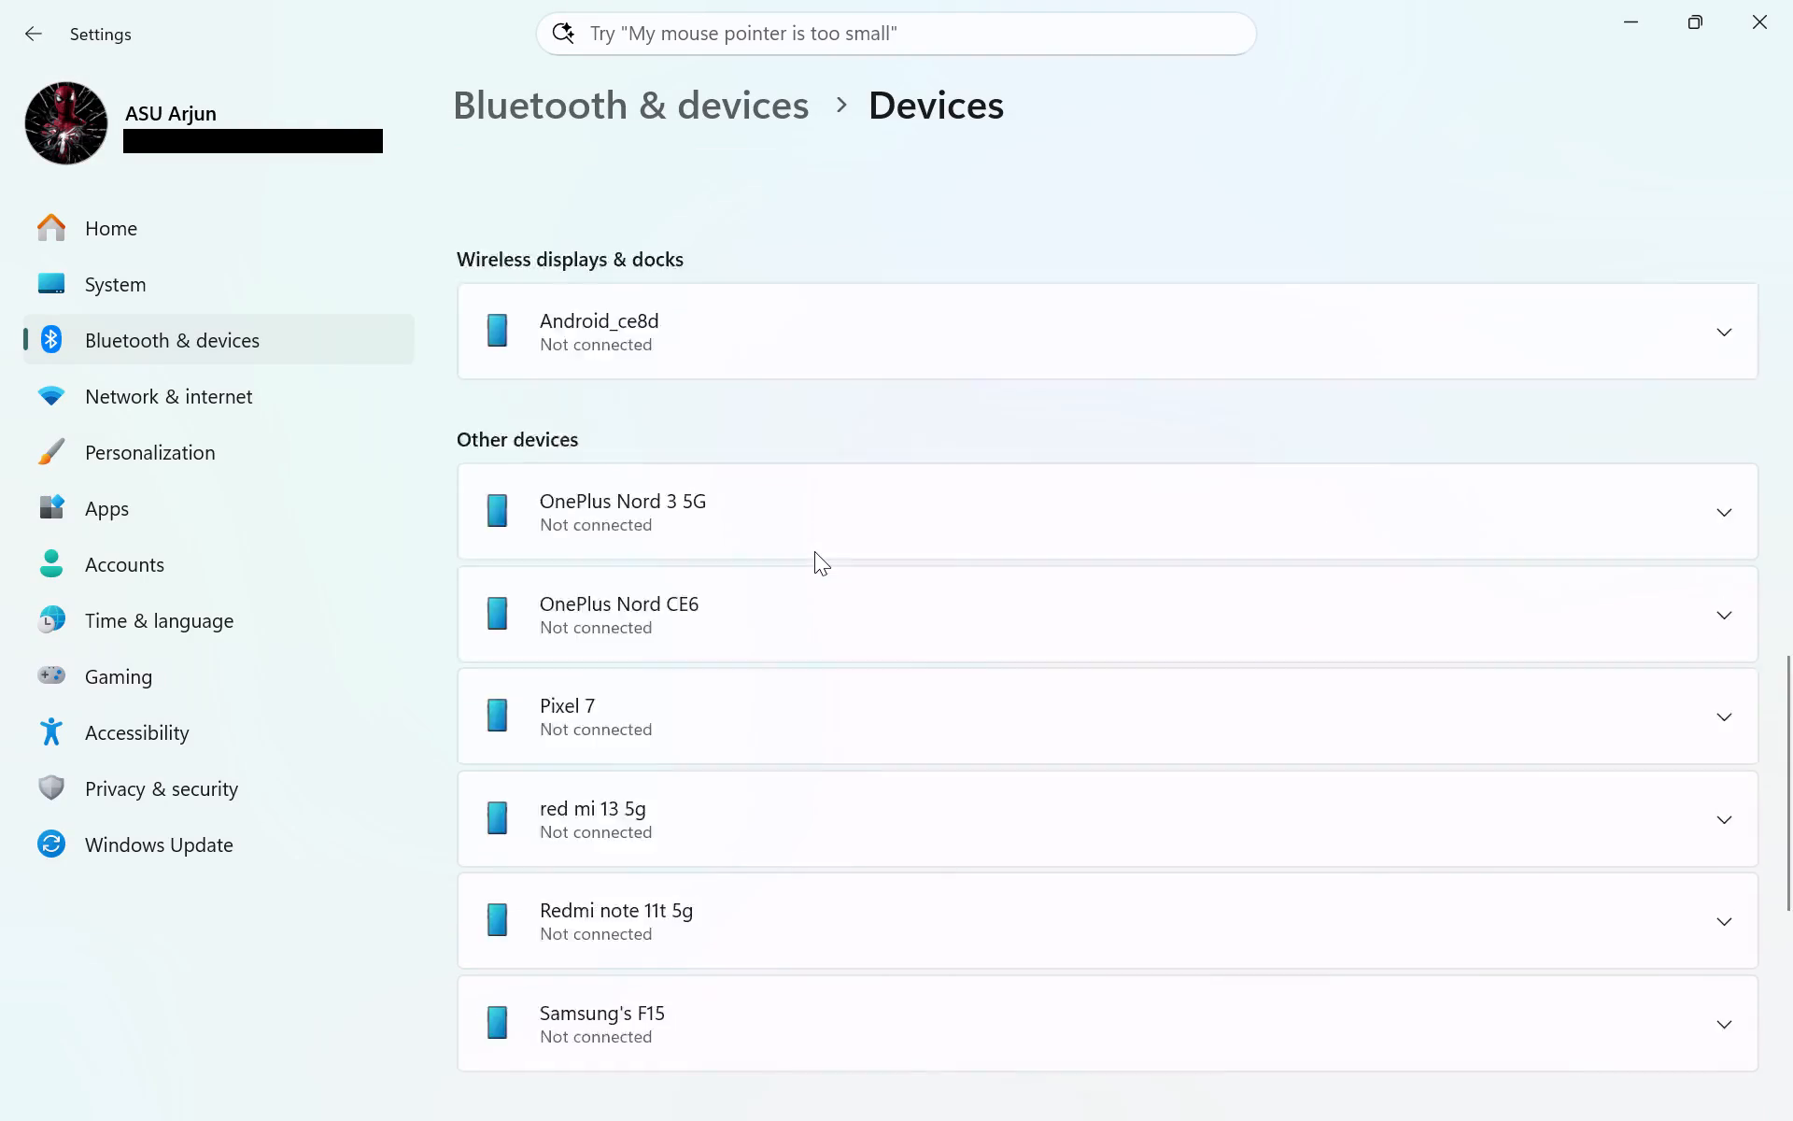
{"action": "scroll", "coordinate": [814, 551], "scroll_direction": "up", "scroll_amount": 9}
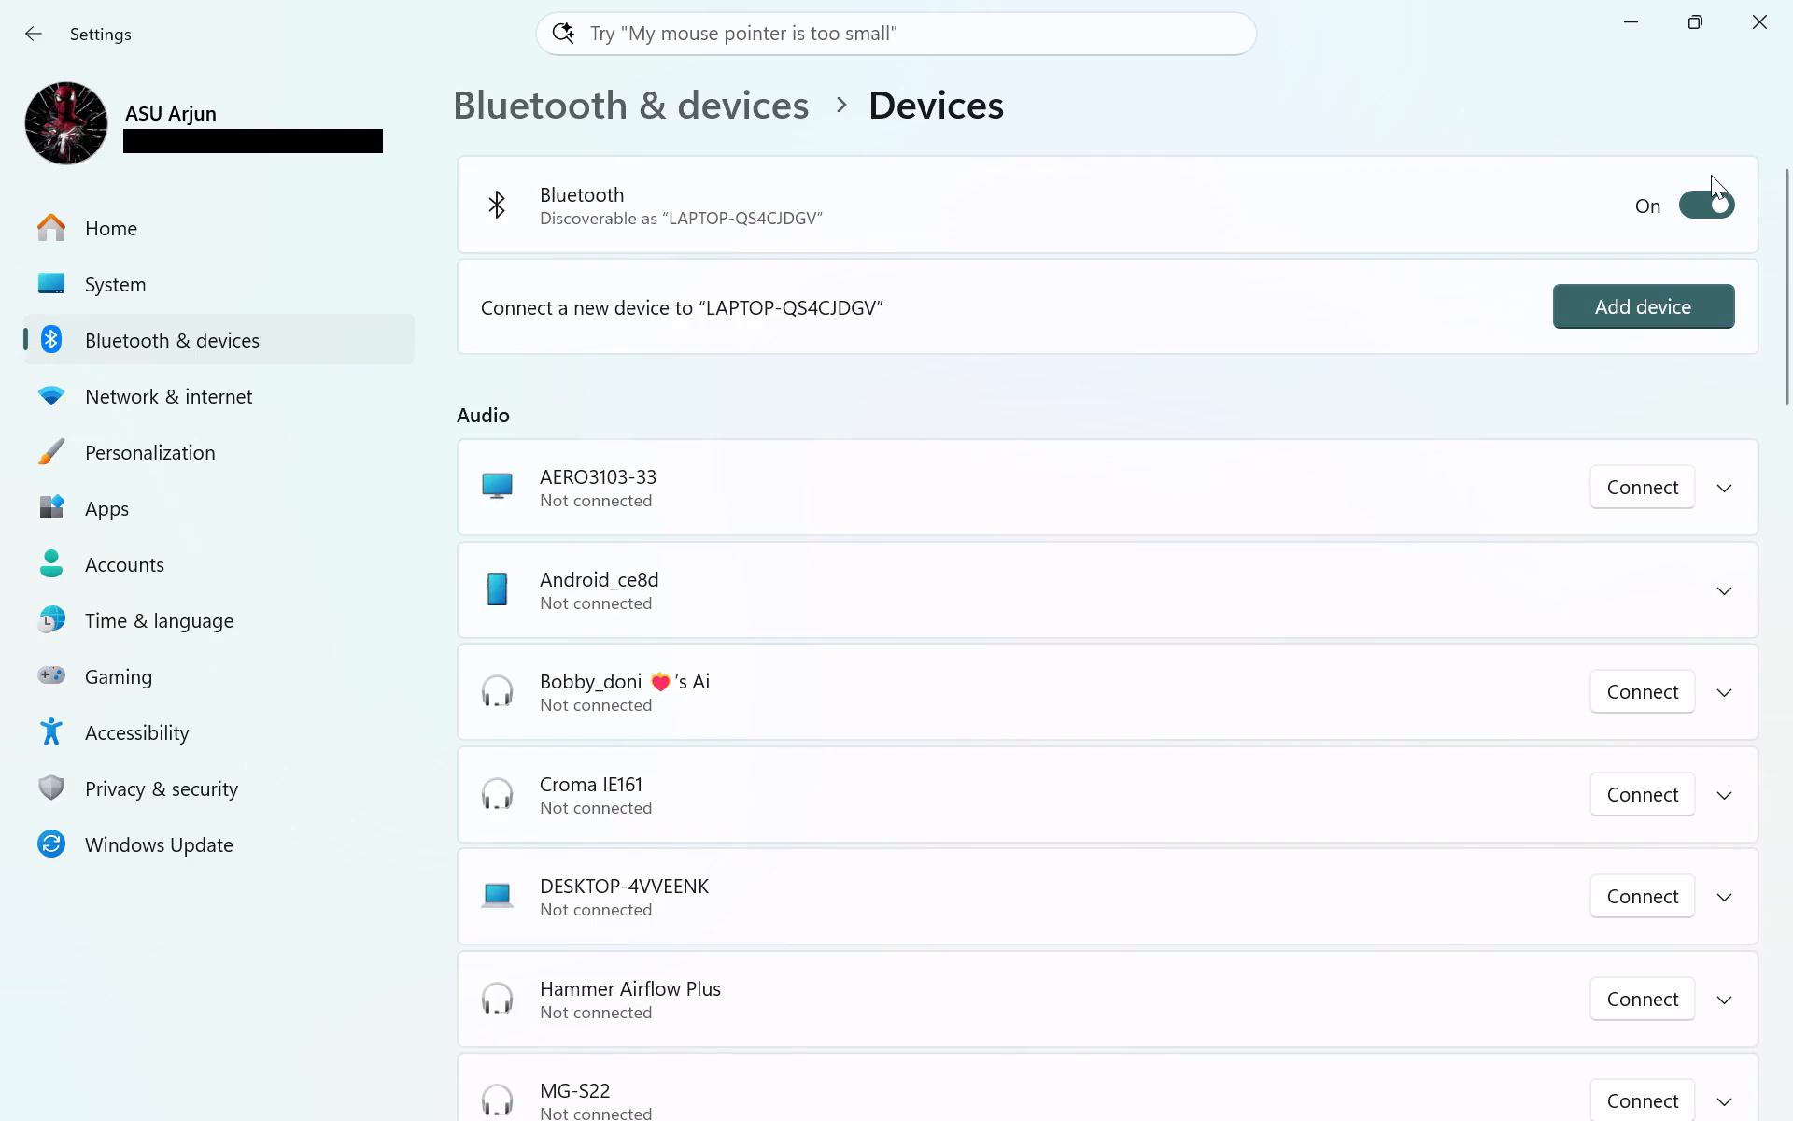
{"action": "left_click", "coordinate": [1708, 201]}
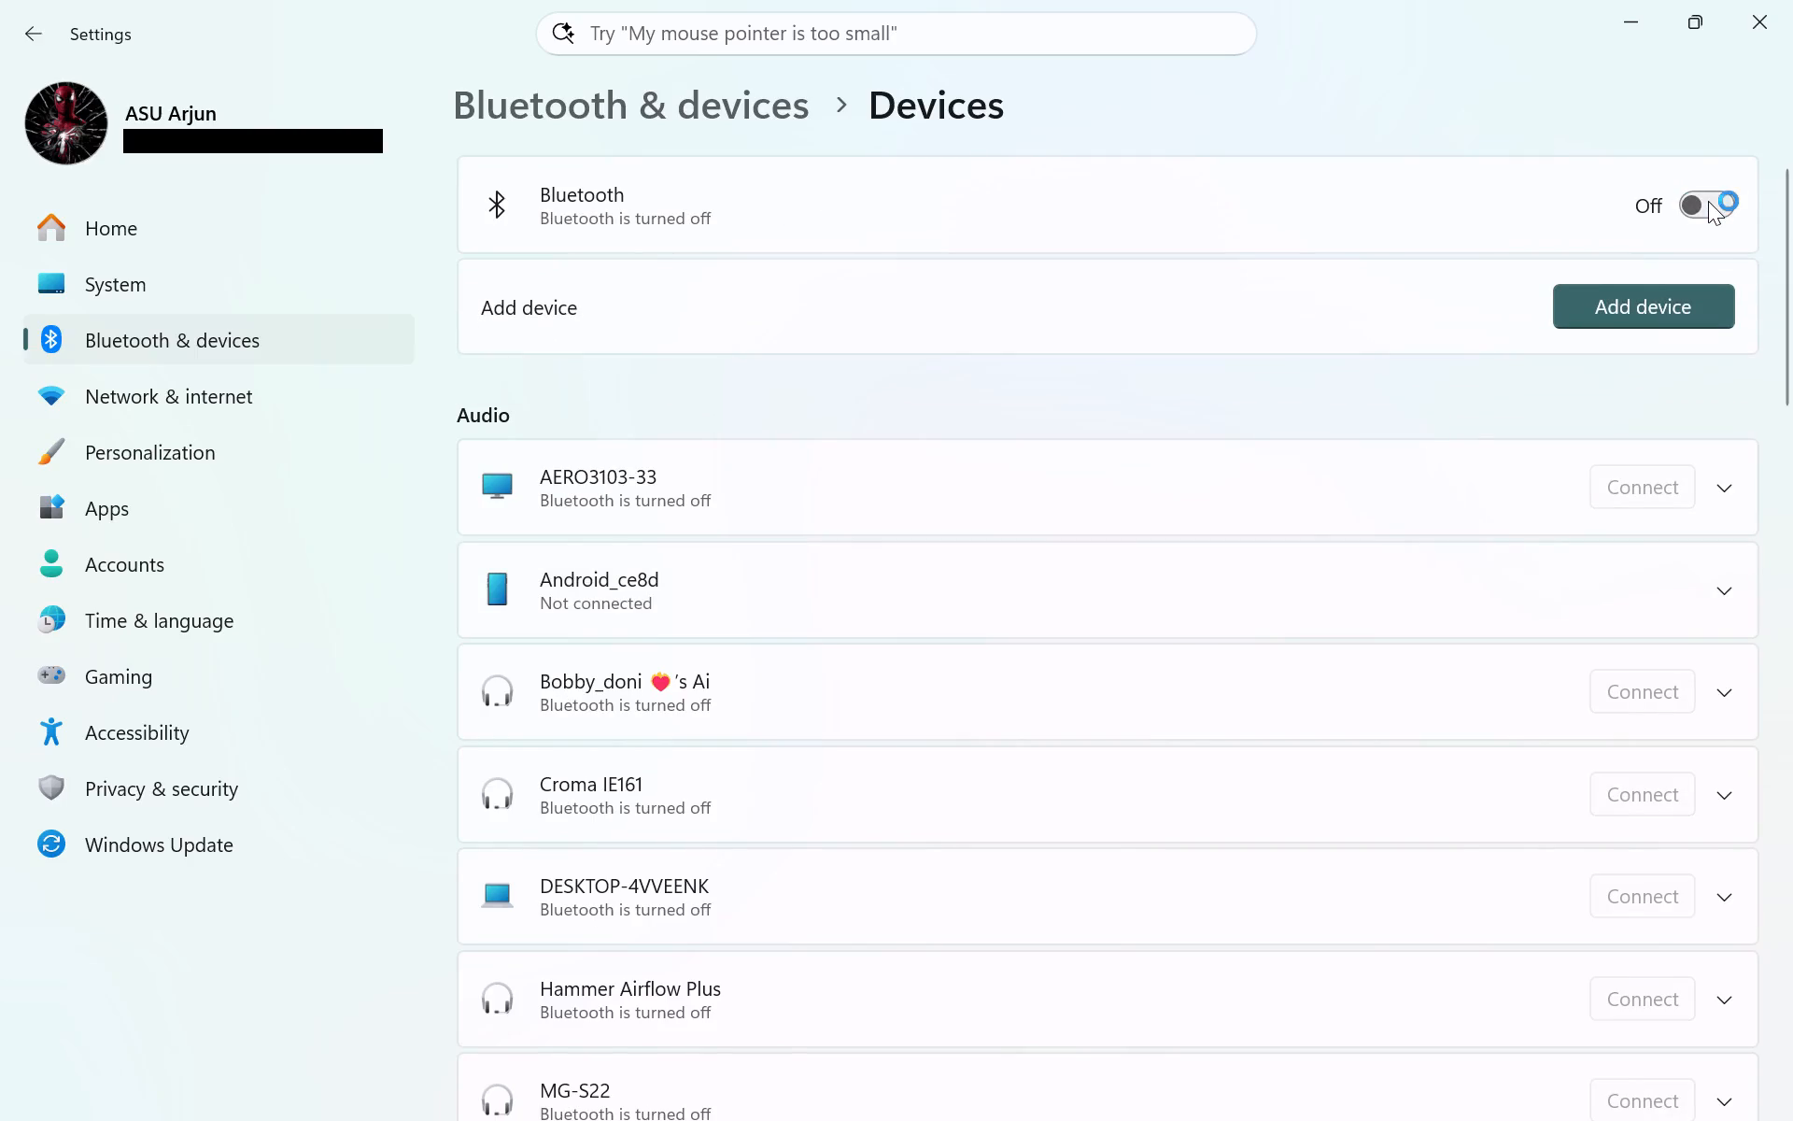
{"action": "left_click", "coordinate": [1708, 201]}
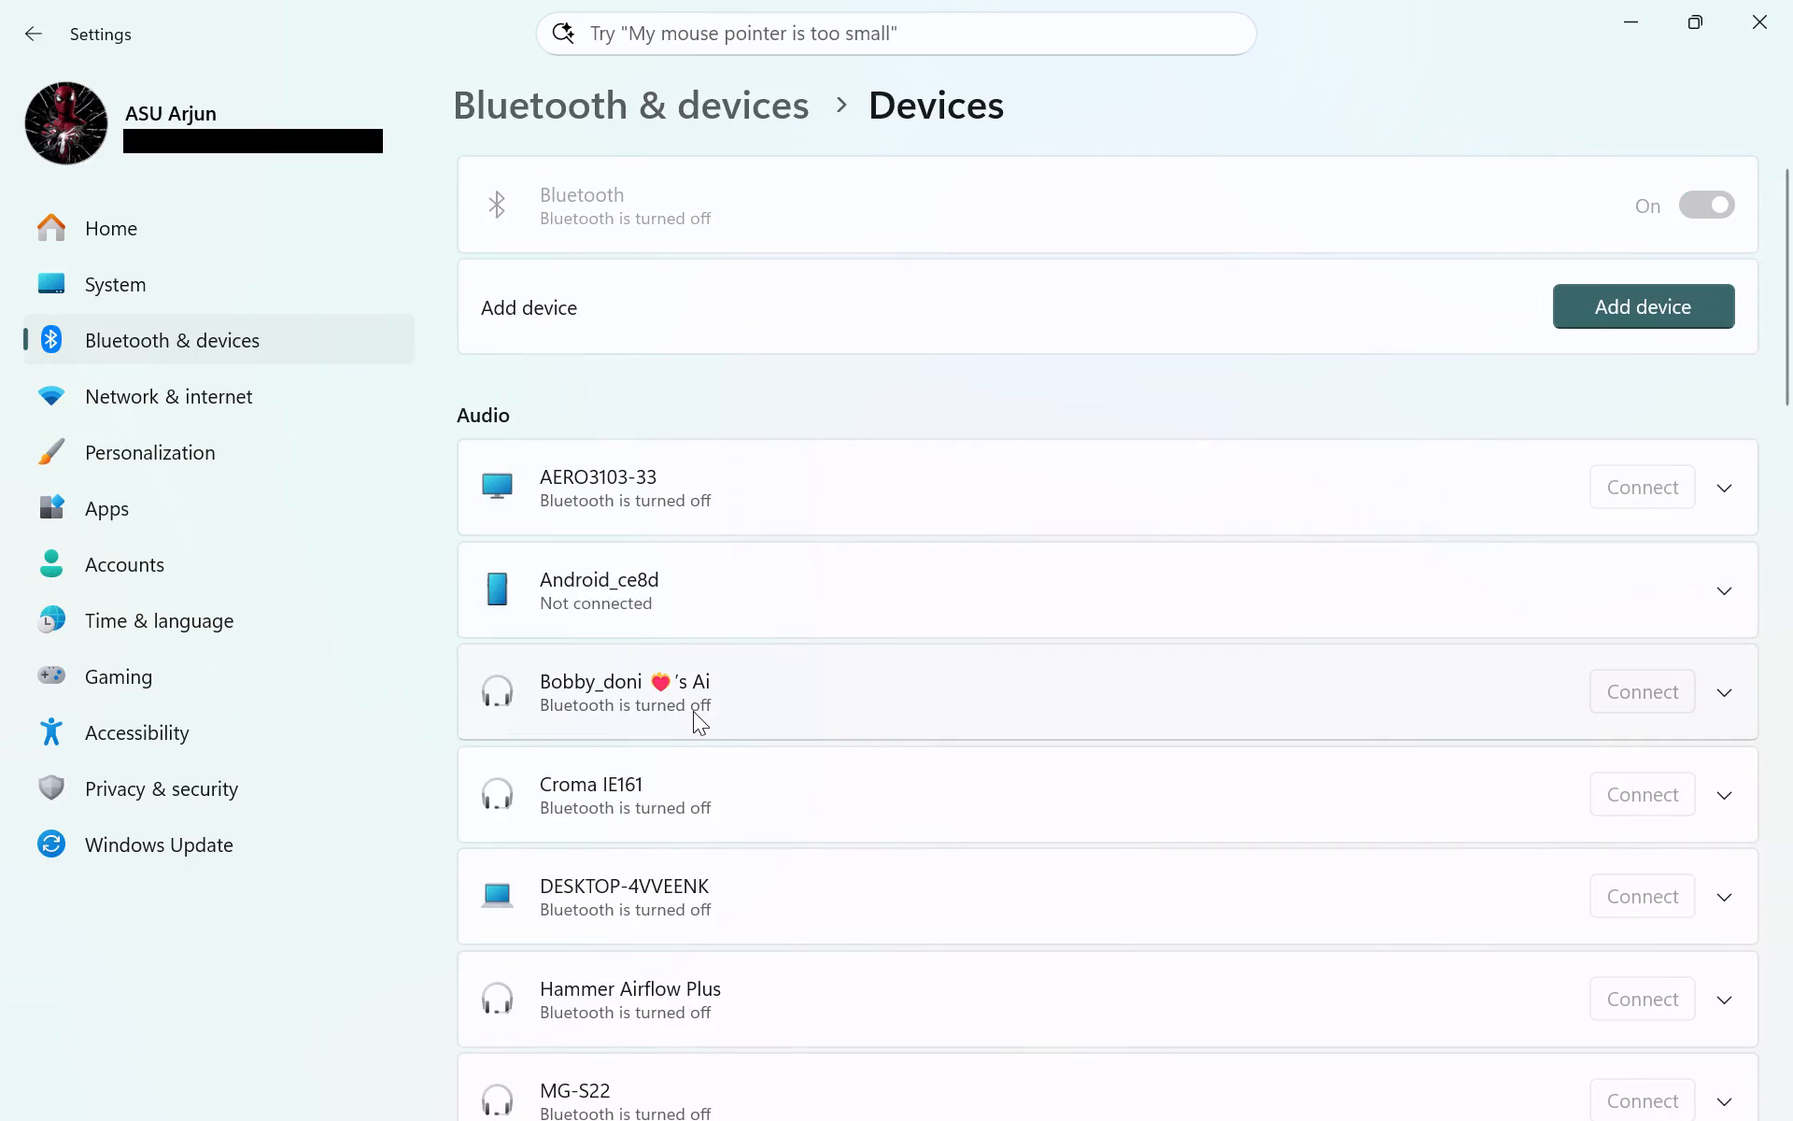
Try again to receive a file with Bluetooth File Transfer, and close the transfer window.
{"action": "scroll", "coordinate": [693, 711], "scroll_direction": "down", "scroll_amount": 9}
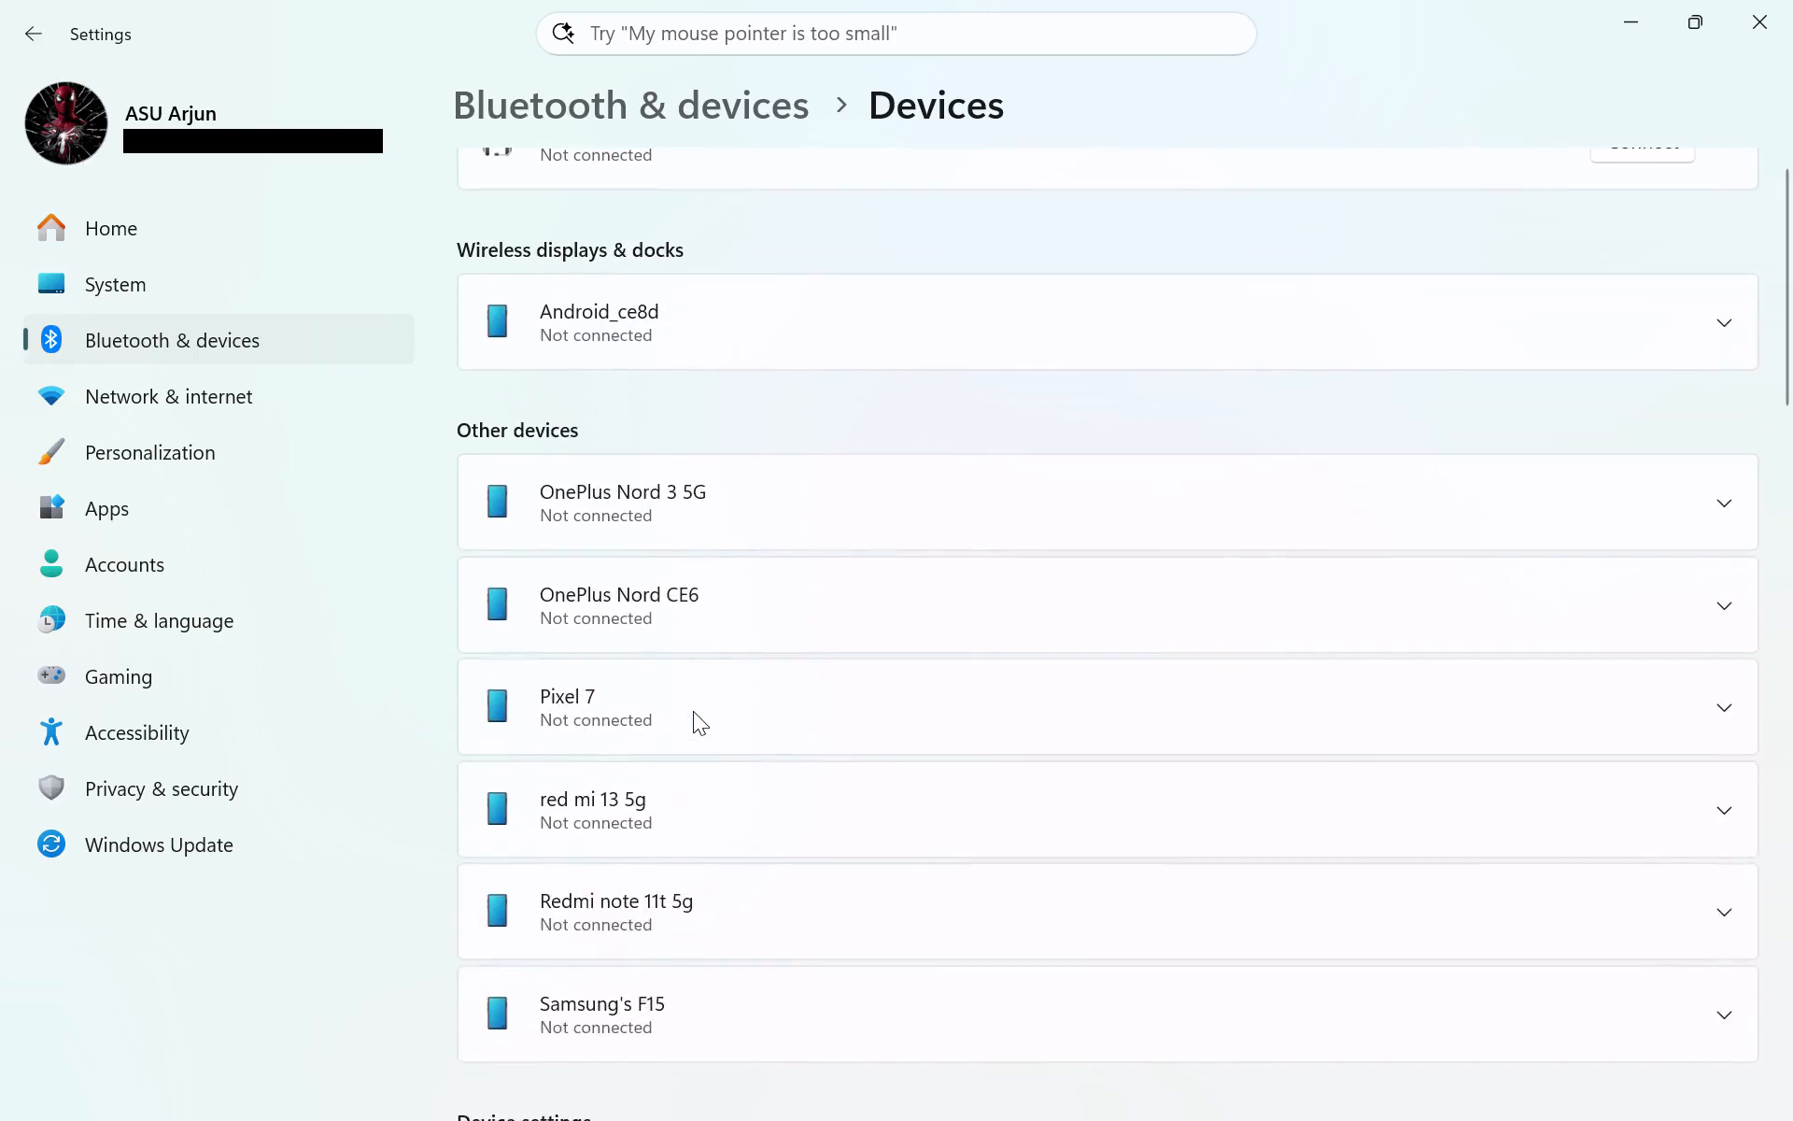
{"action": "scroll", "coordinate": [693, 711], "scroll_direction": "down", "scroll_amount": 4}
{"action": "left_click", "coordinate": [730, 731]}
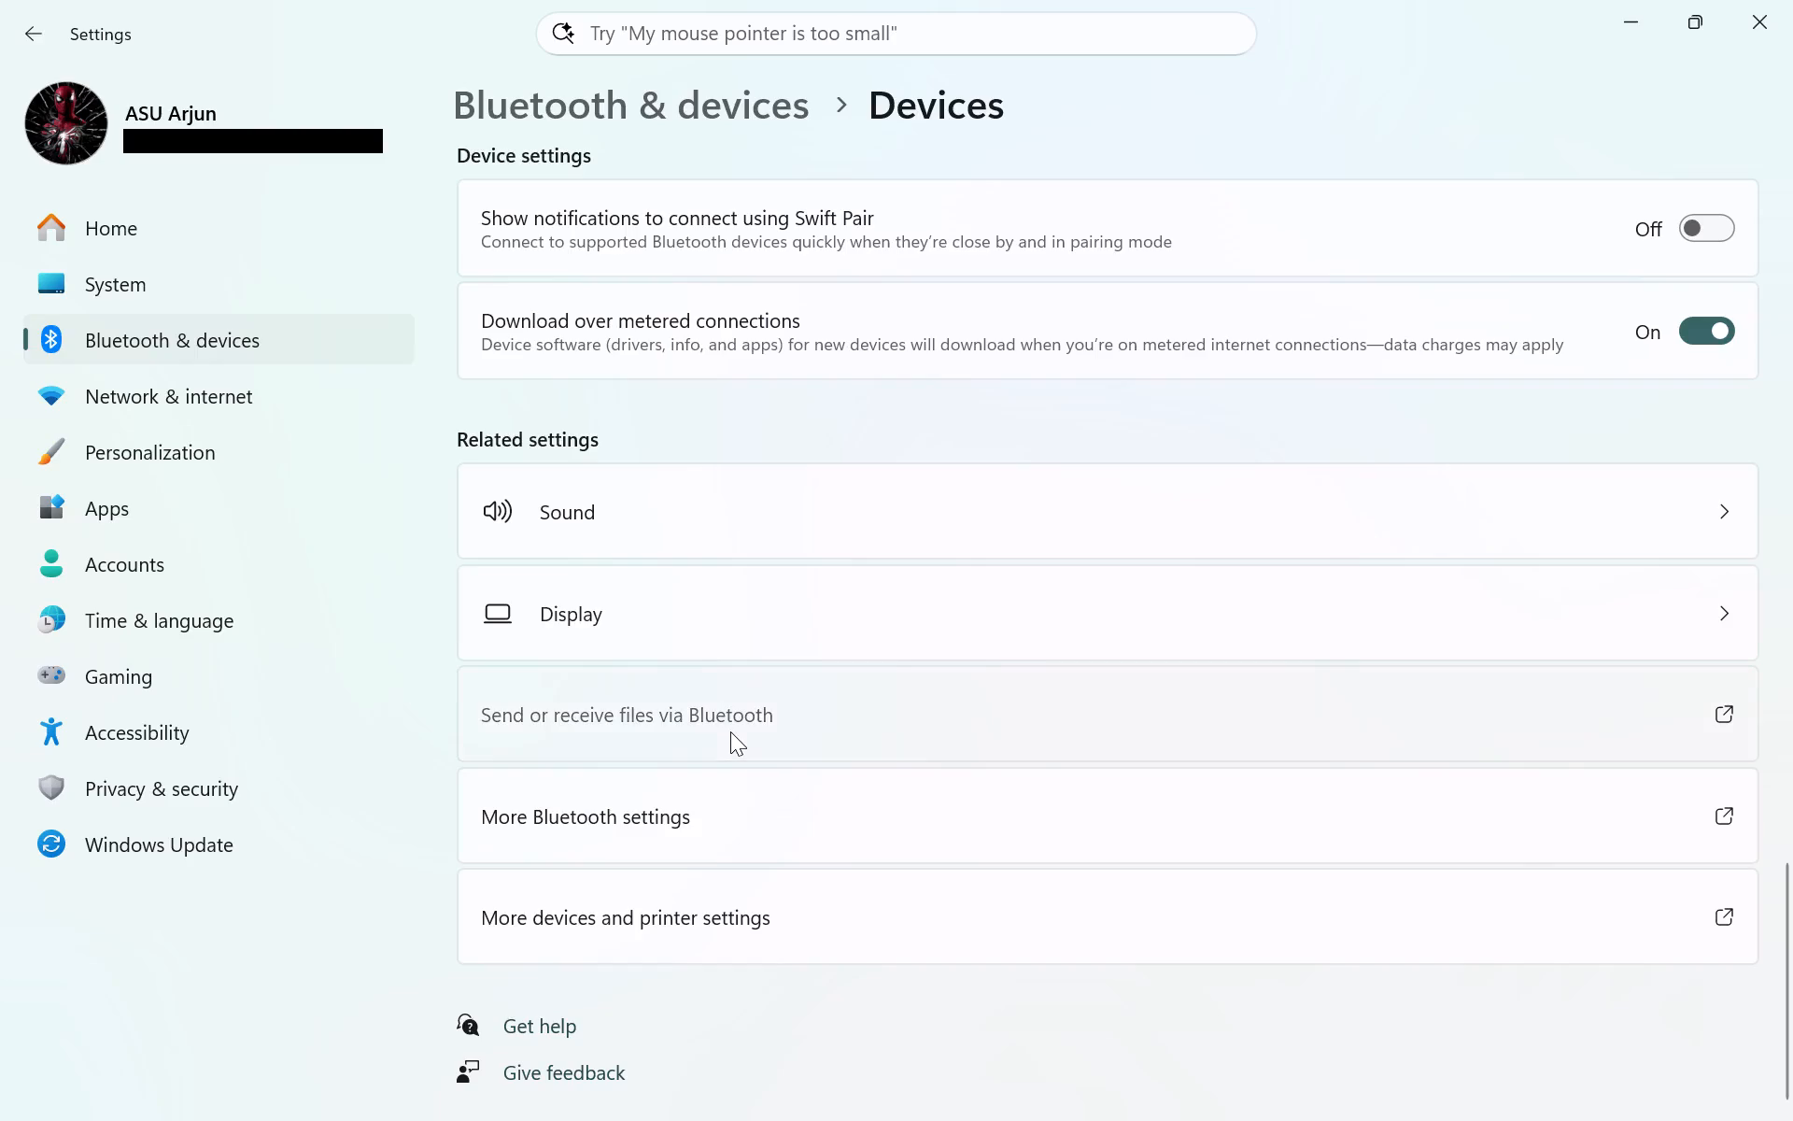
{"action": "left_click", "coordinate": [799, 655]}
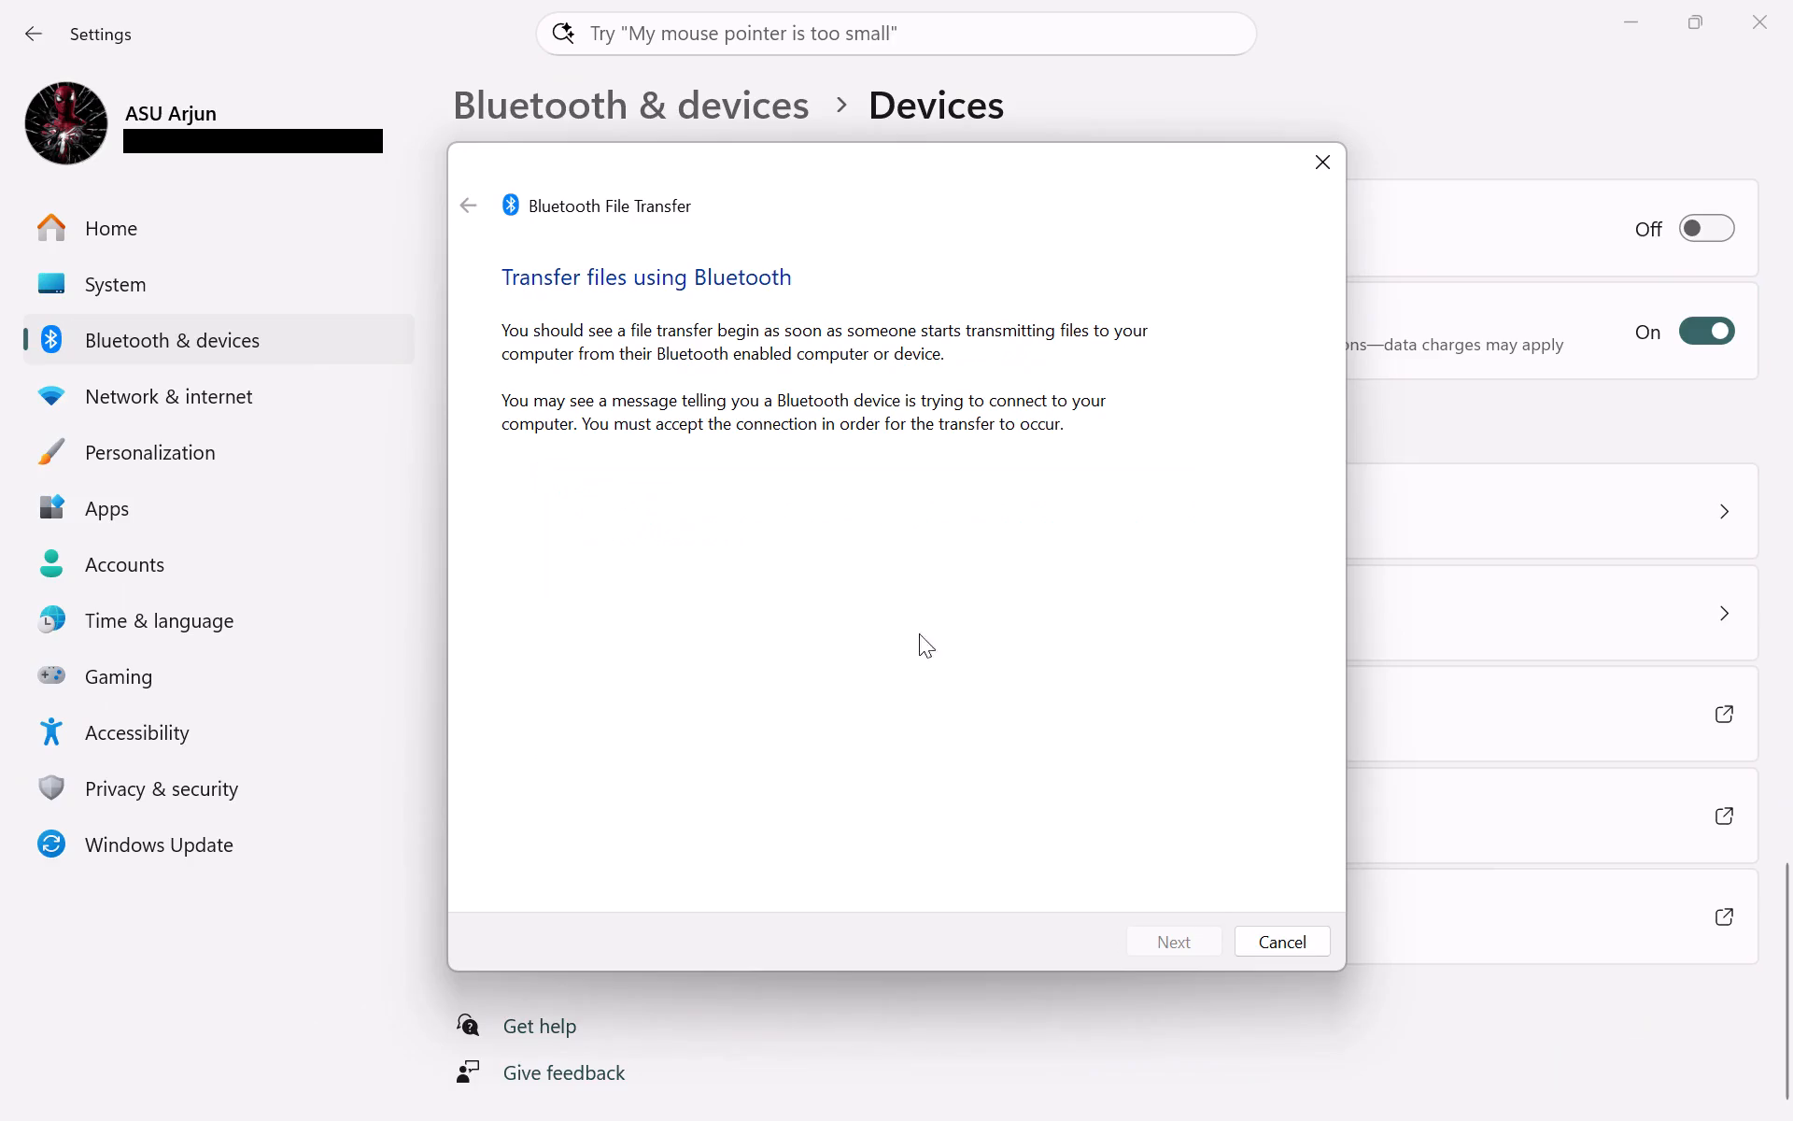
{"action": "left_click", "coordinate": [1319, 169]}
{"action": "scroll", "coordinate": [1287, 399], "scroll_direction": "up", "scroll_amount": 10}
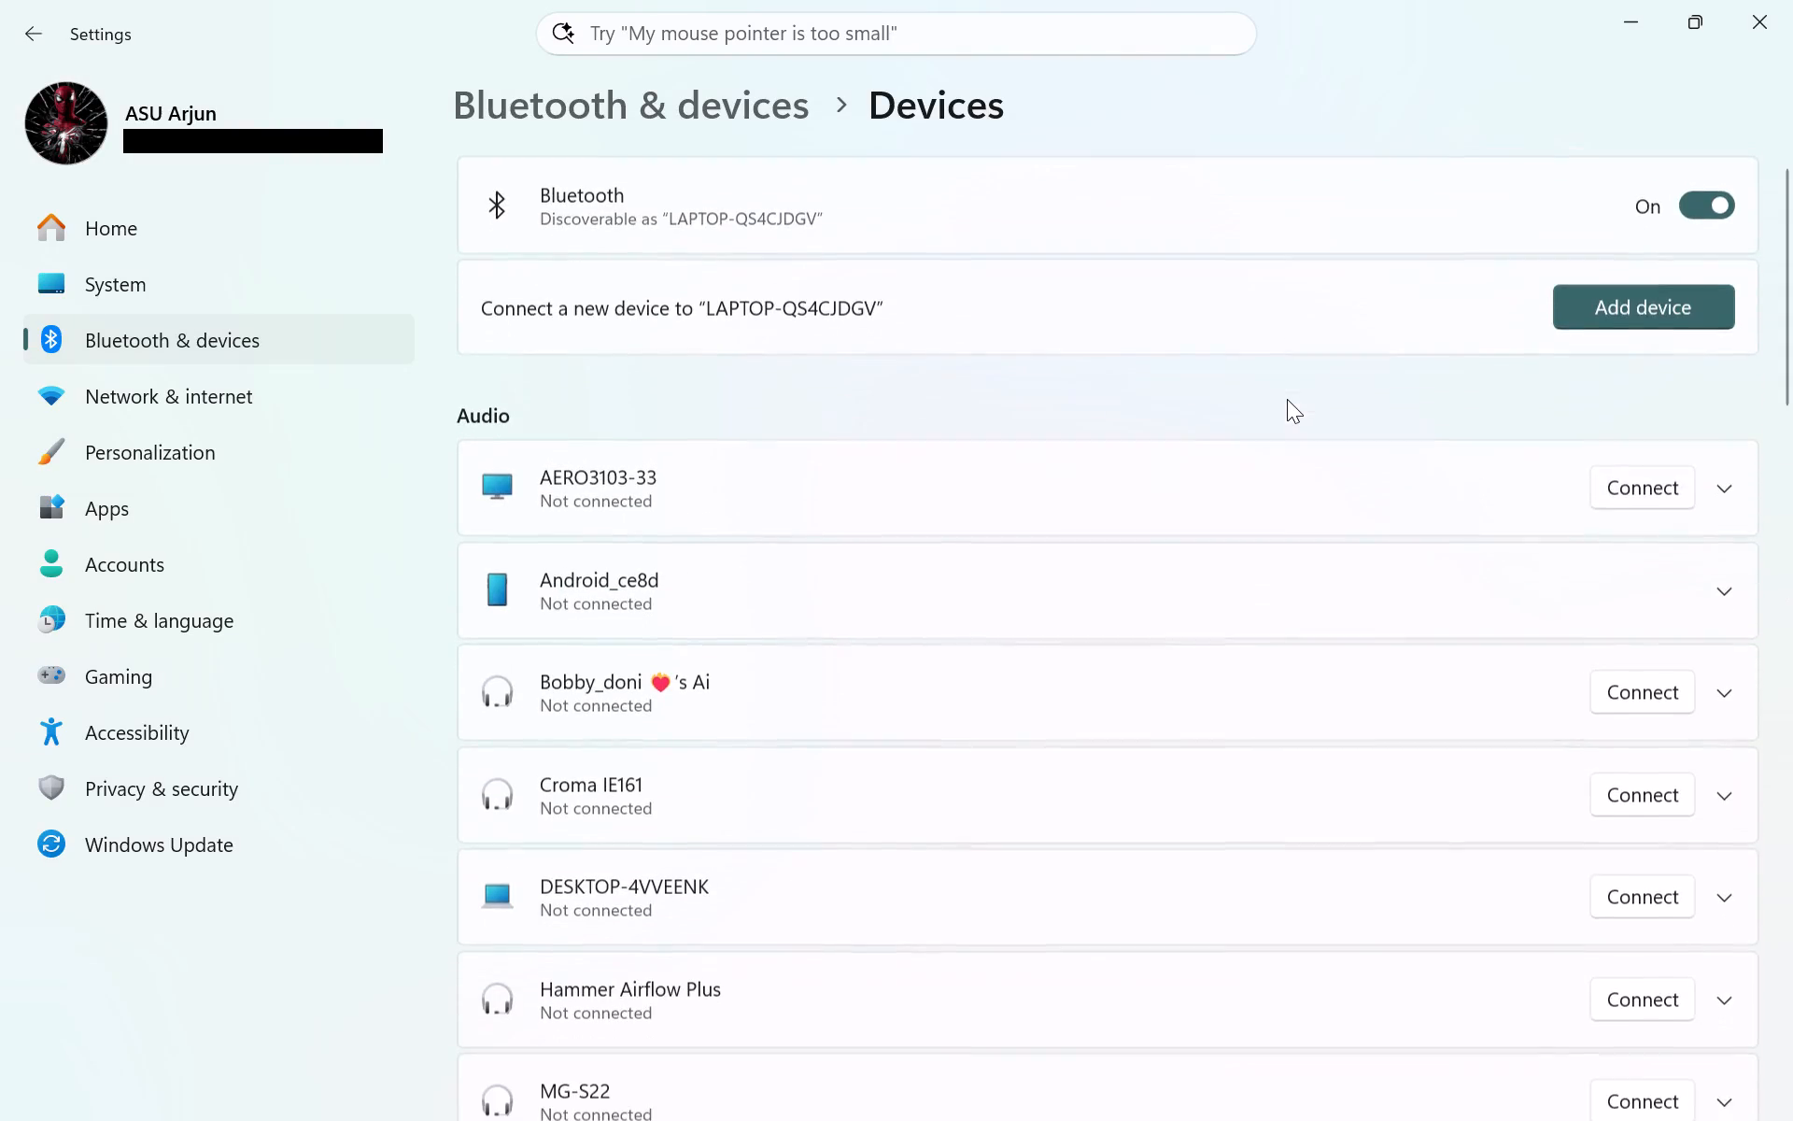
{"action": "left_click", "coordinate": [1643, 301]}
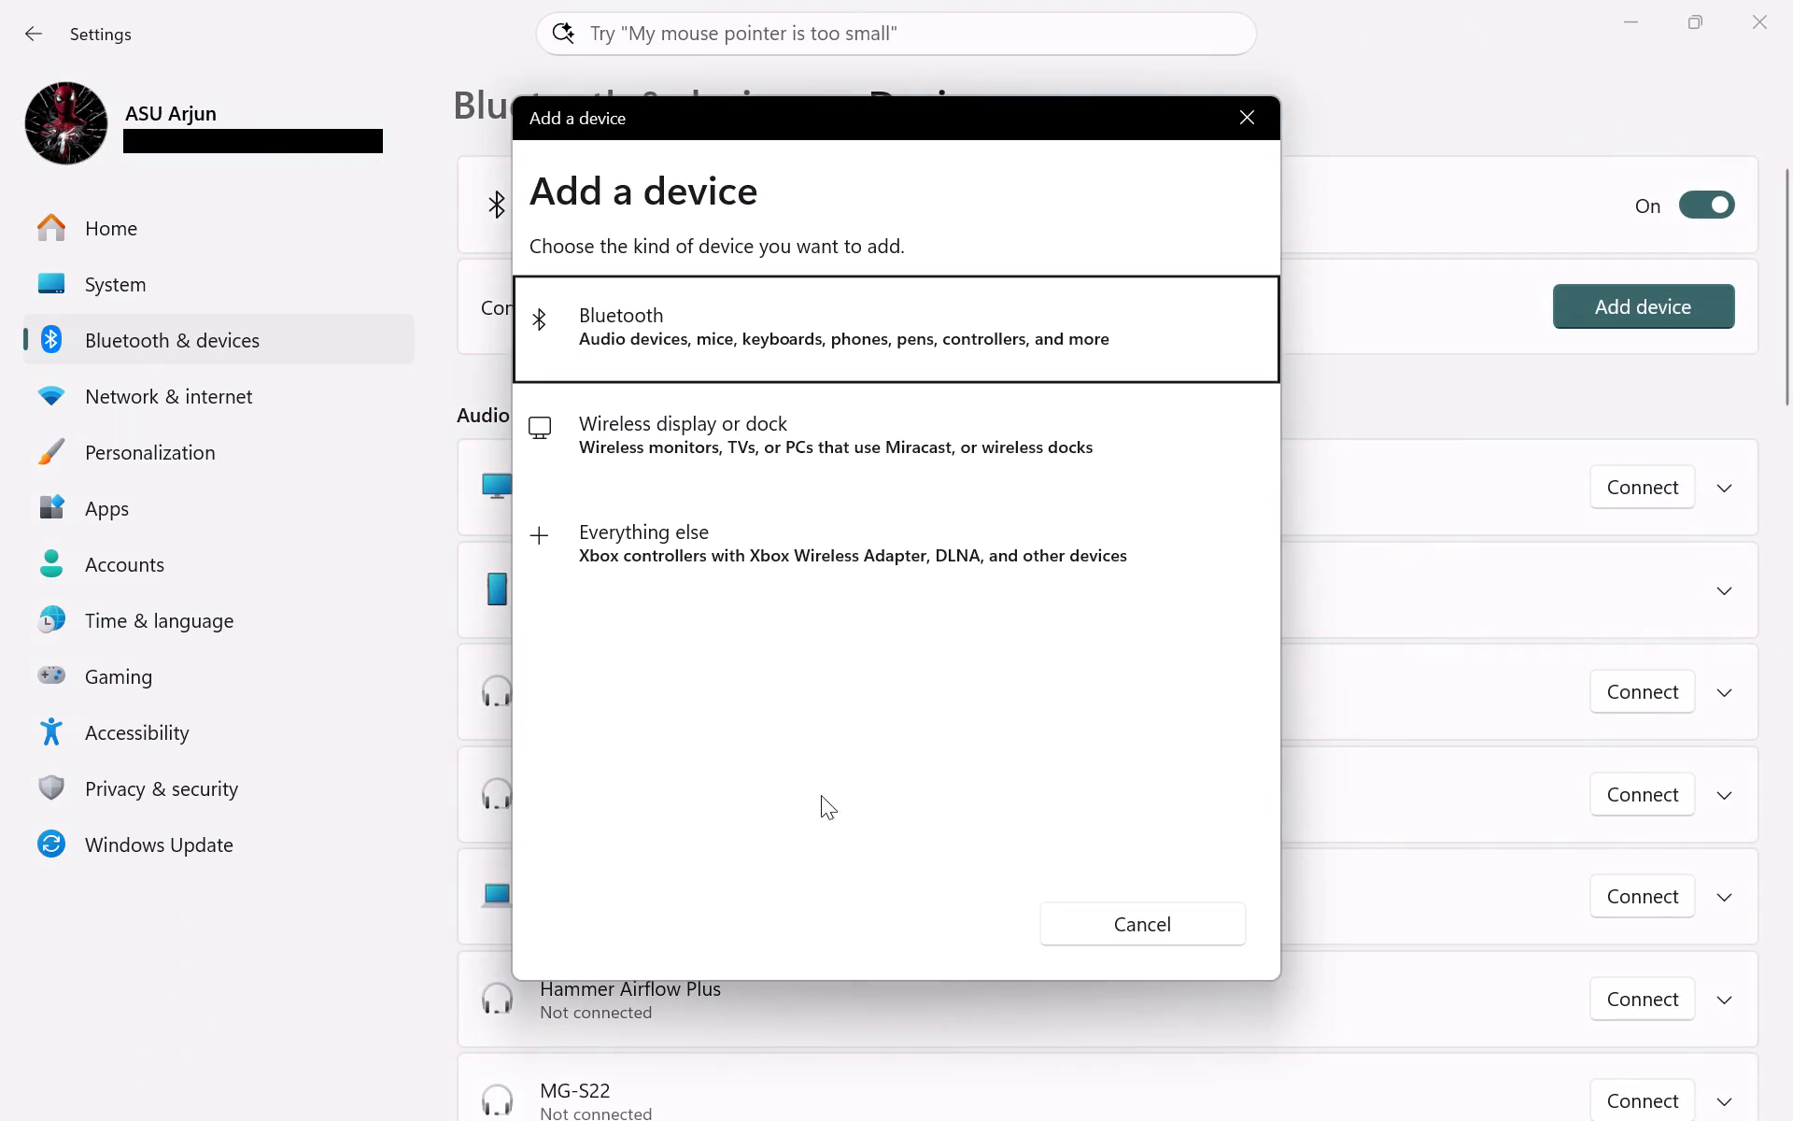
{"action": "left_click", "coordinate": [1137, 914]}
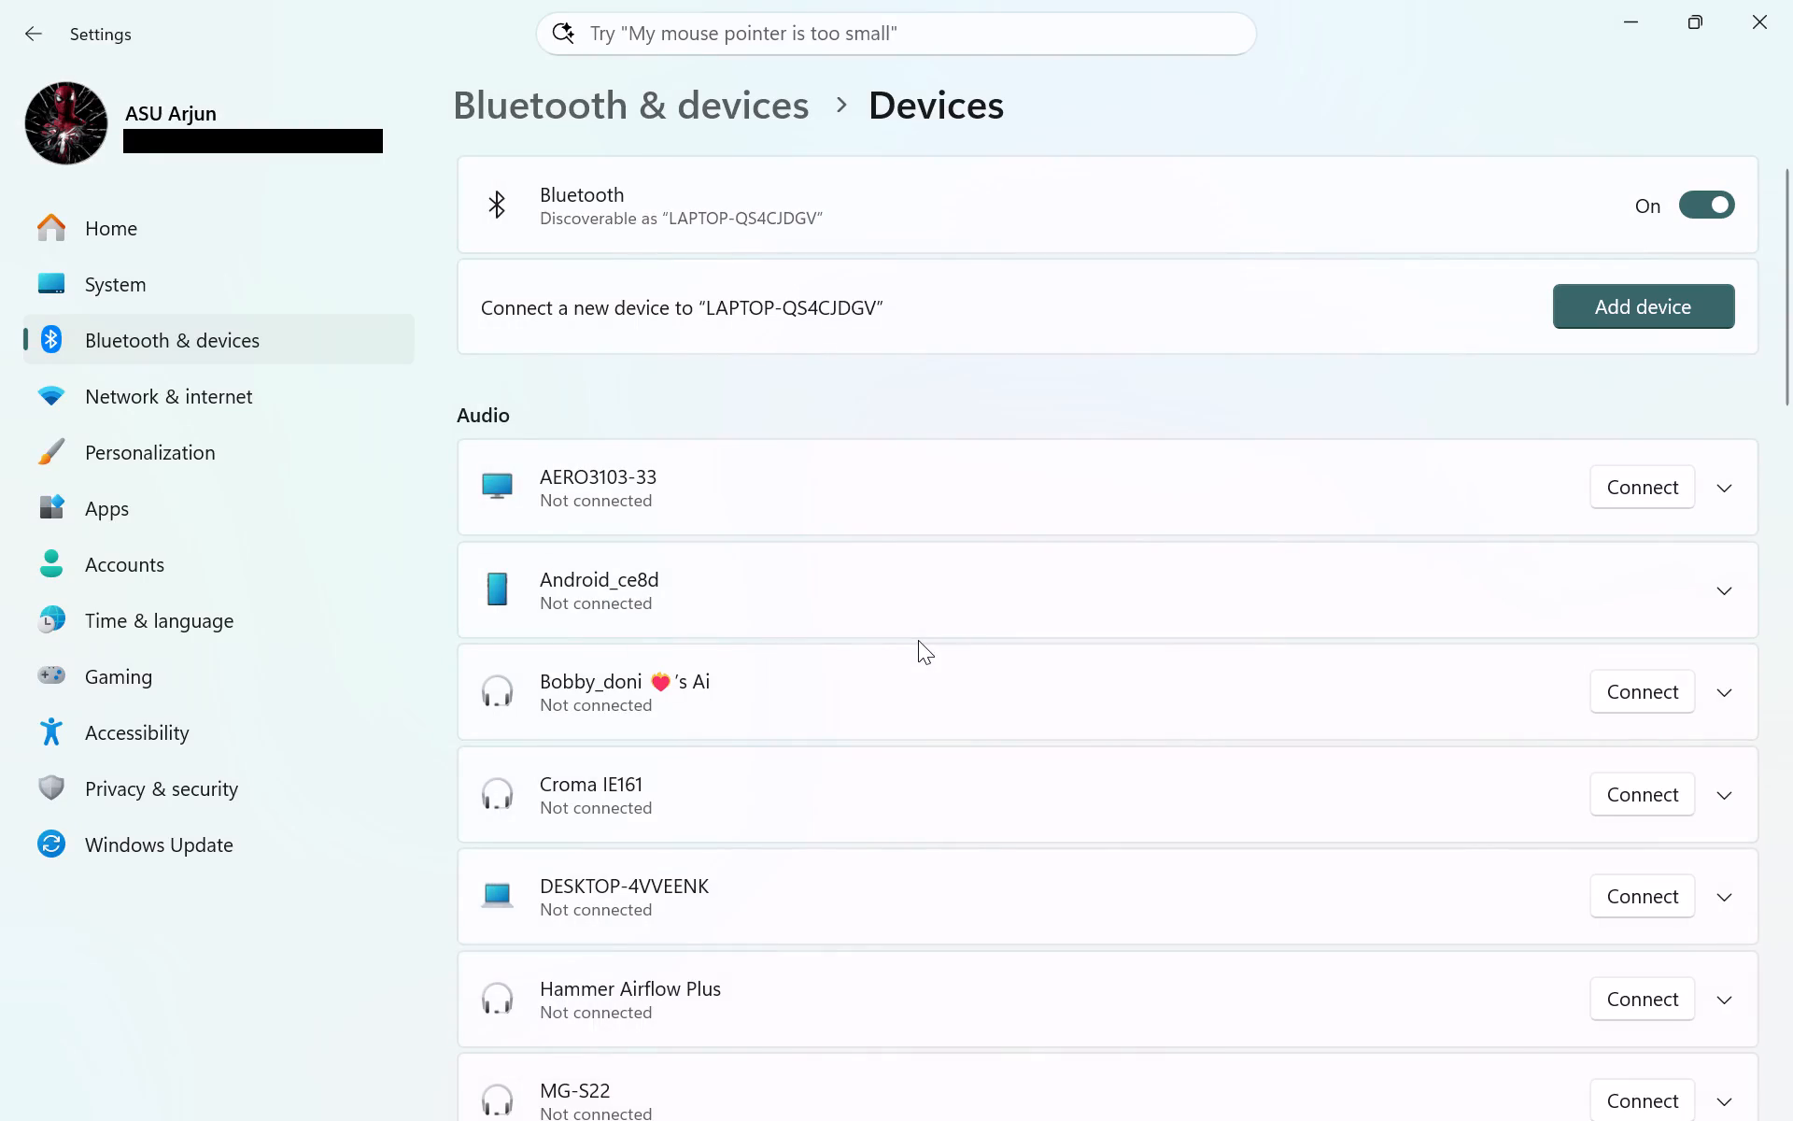
Look through the paired Bluetooth devices and expand the red mi 13 5g entry.
{"action": "scroll", "coordinate": [918, 640], "scroll_direction": "down", "scroll_amount": 2}
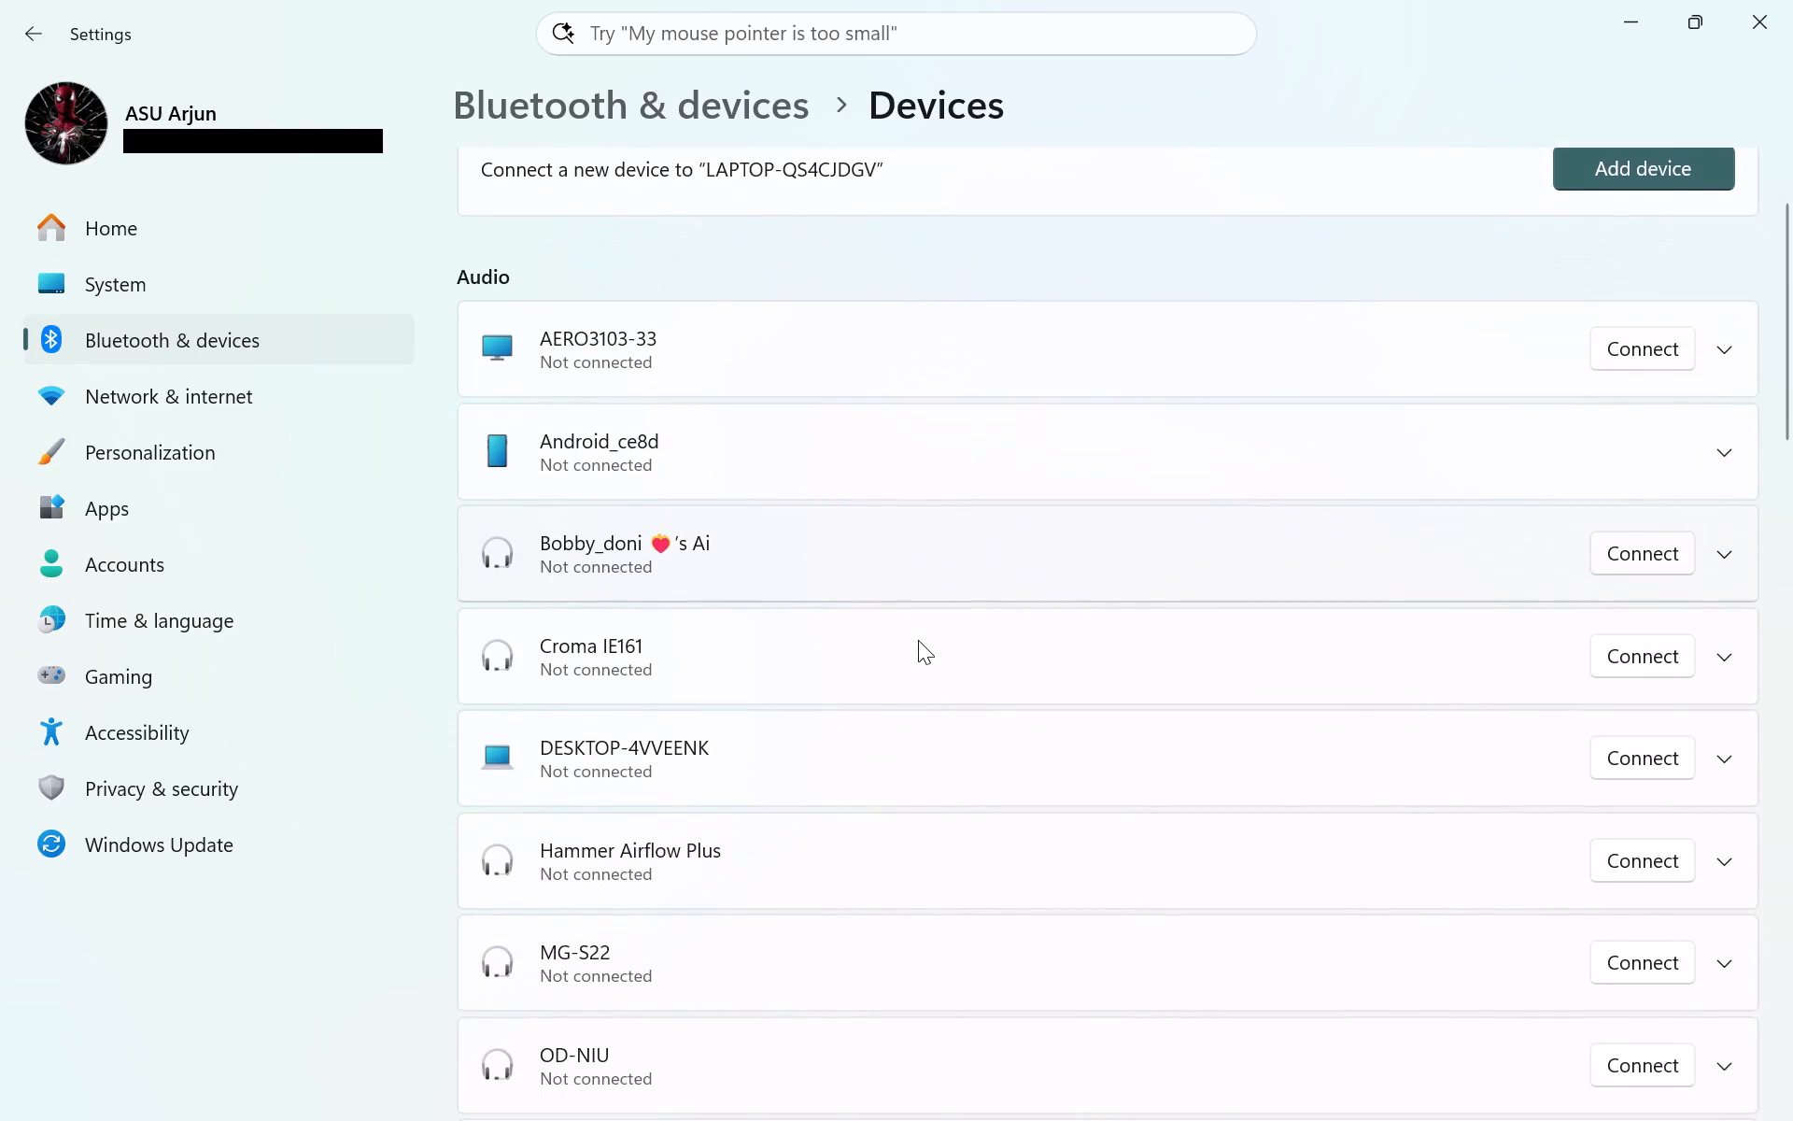
{"action": "scroll", "coordinate": [918, 640], "scroll_direction": "down", "scroll_amount": 1}
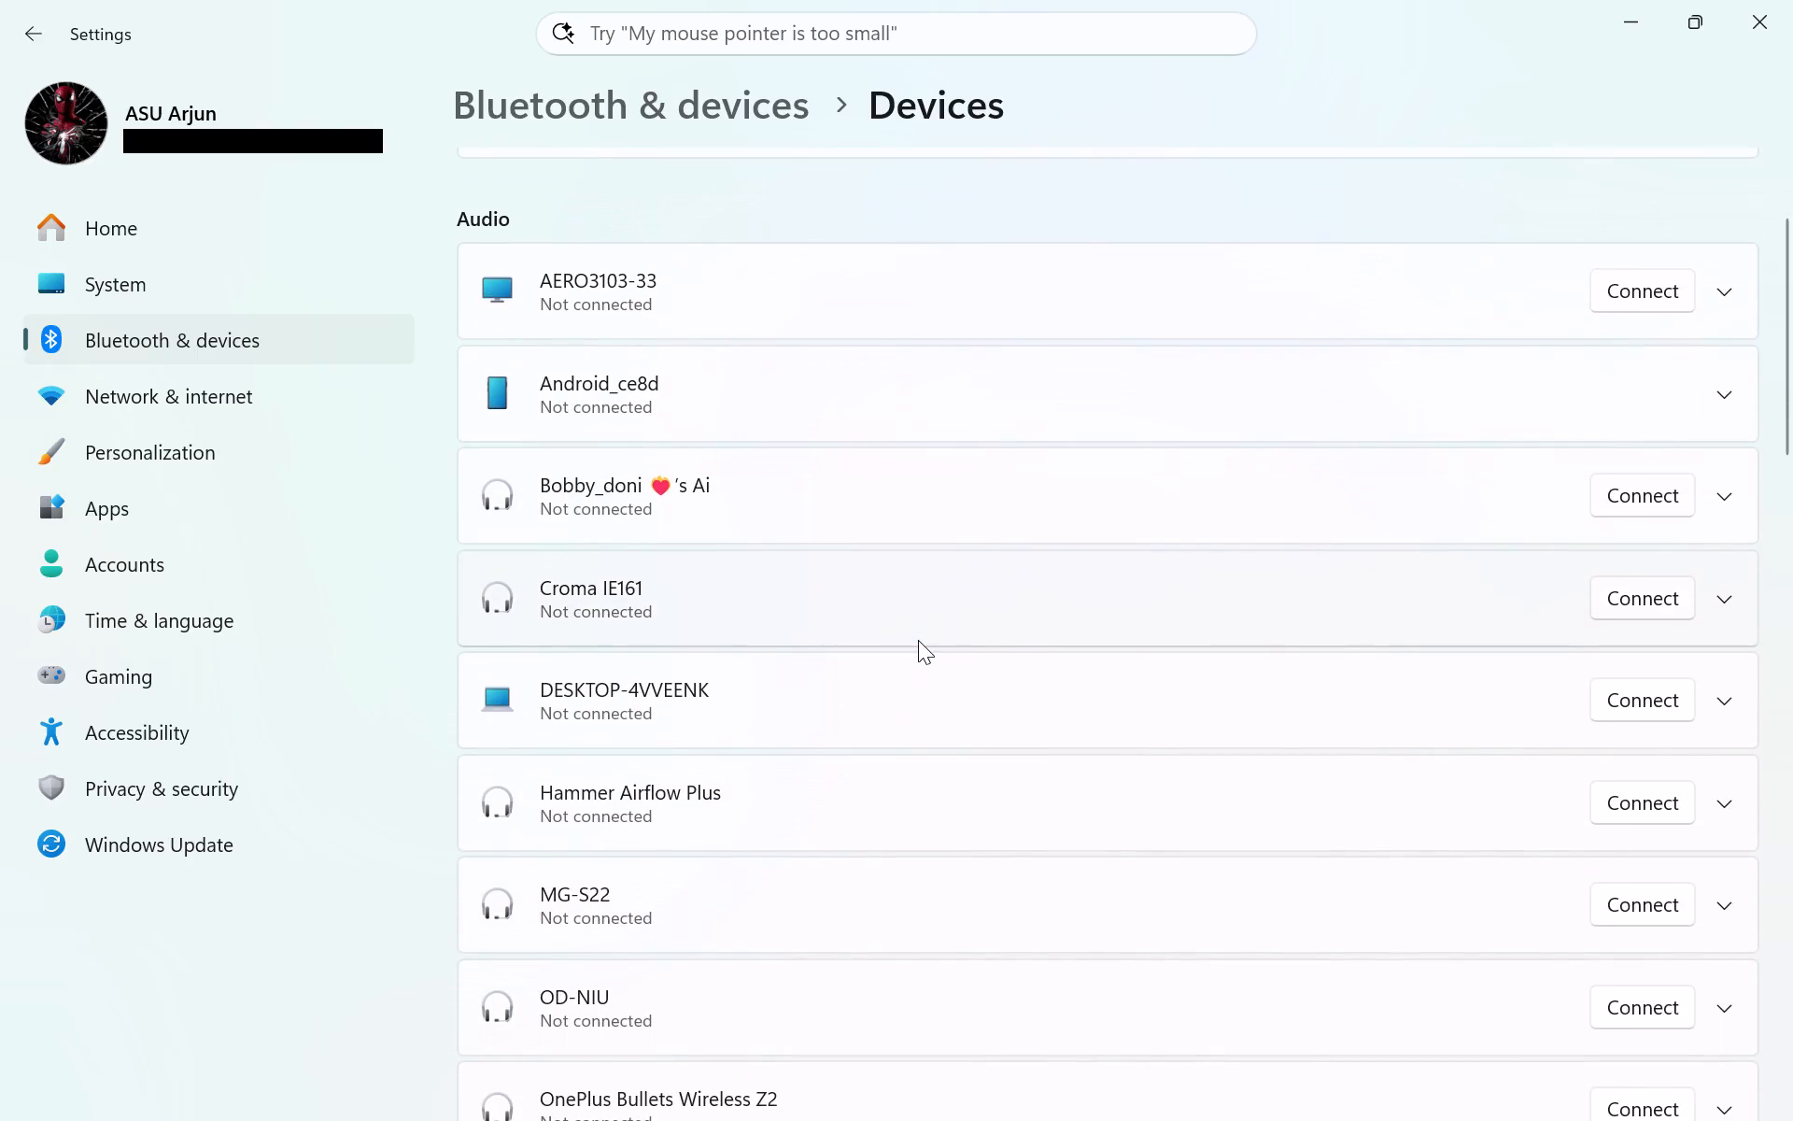
{"action": "scroll", "coordinate": [918, 640], "scroll_direction": "down", "scroll_amount": 7}
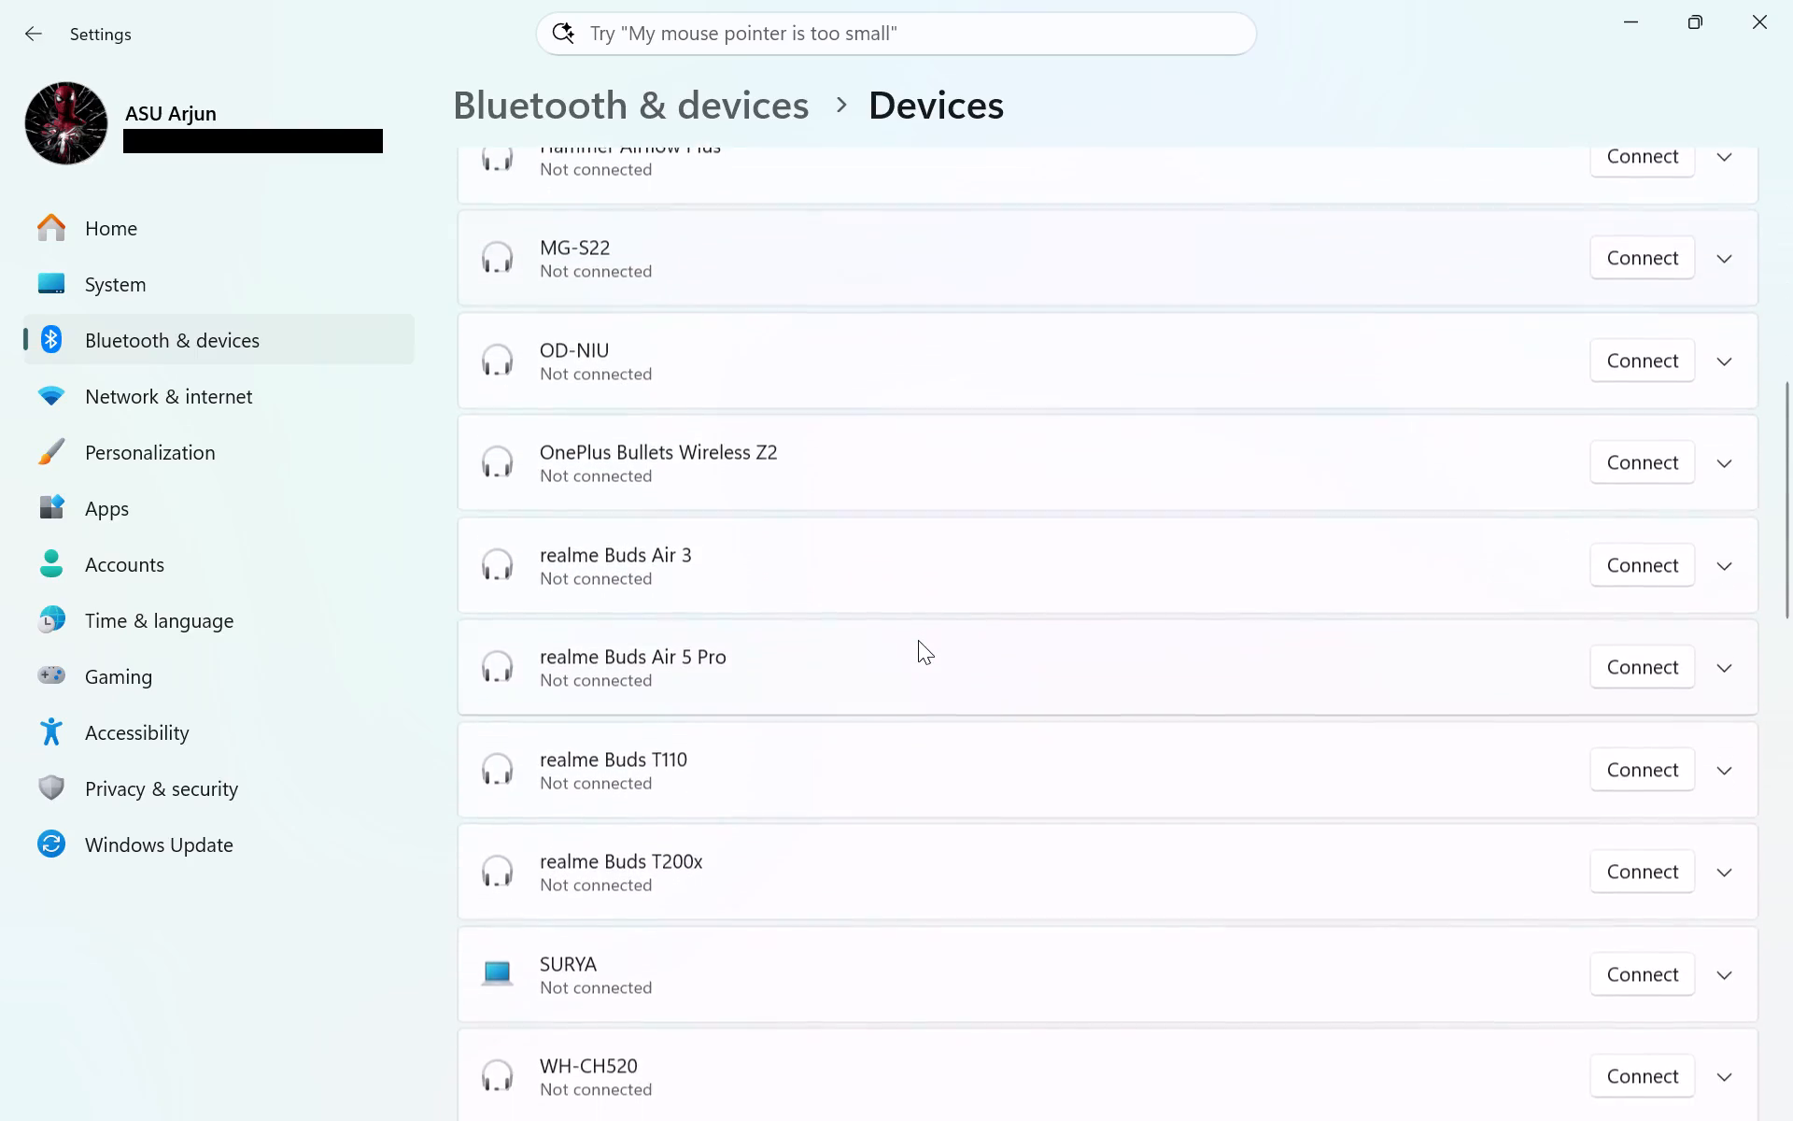
{"action": "scroll", "coordinate": [918, 640], "scroll_direction": "down", "scroll_amount": 9}
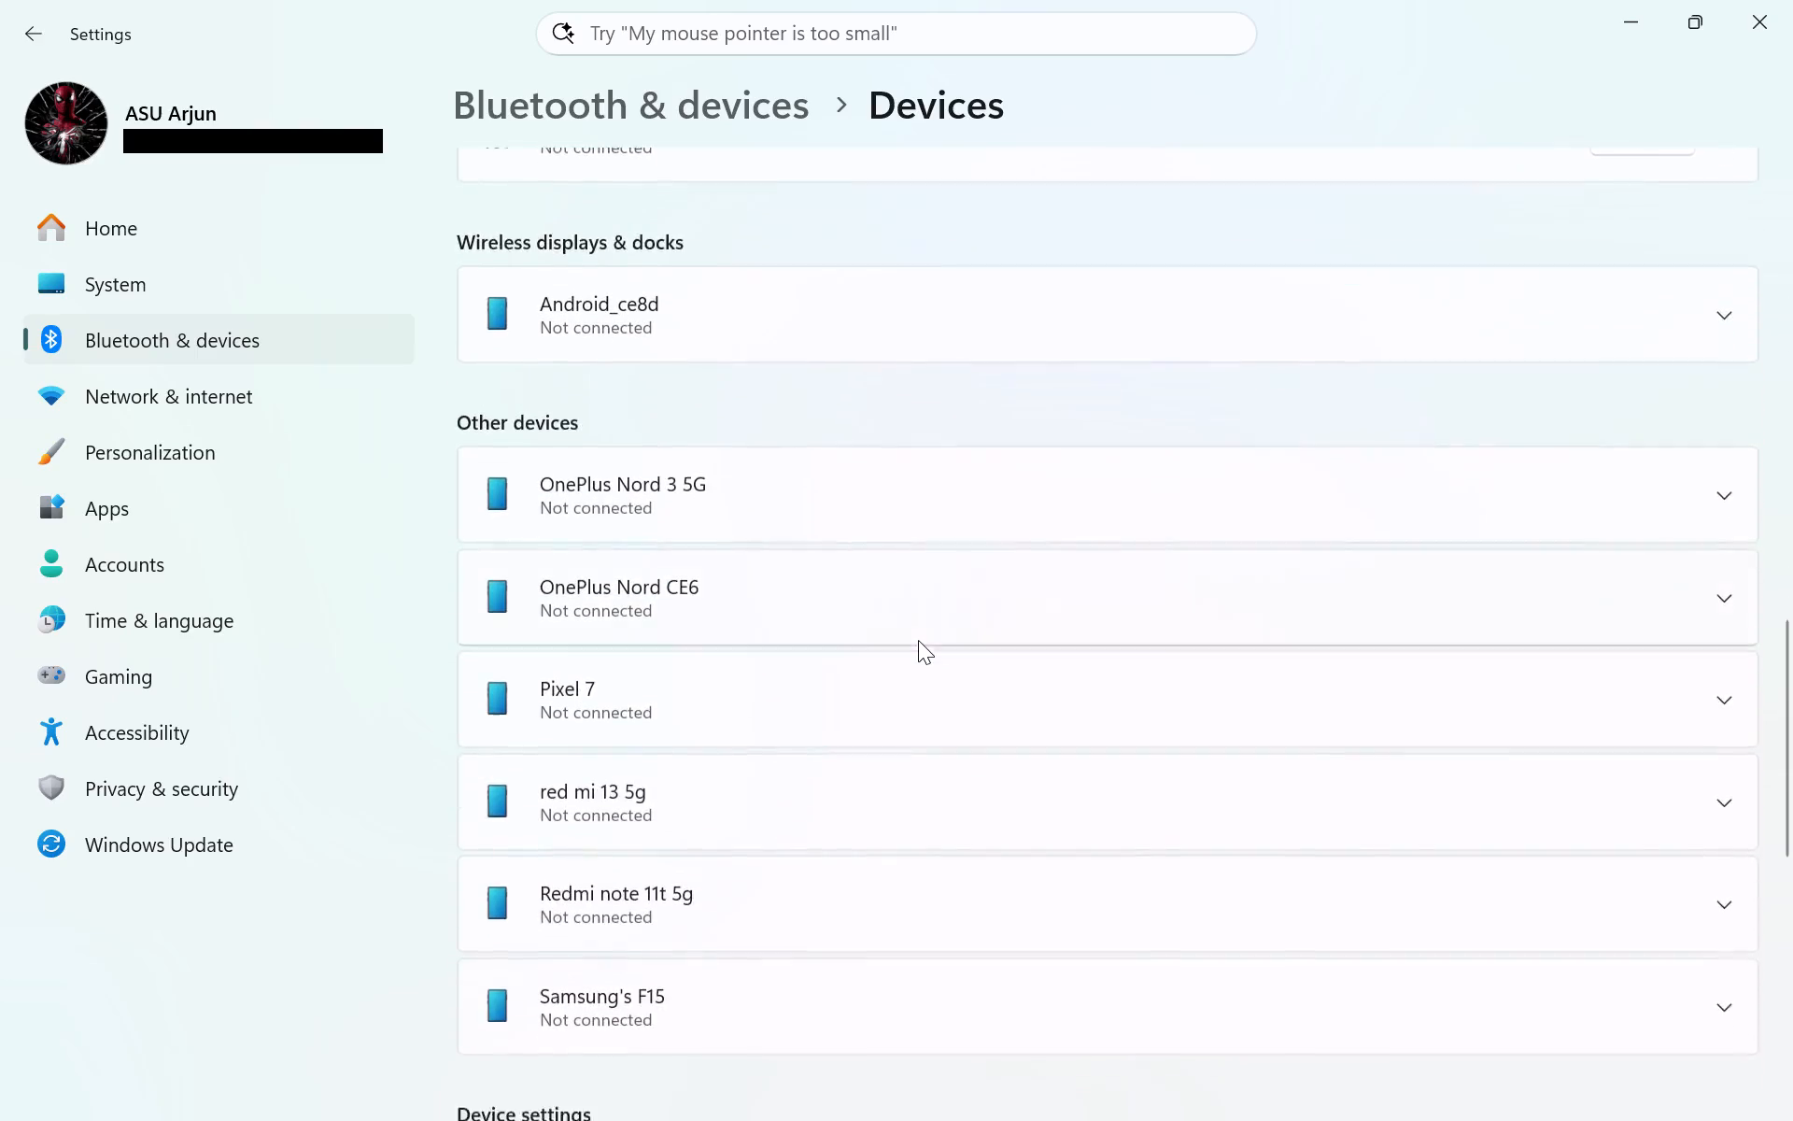
{"action": "scroll", "coordinate": [918, 640], "scroll_direction": "down", "scroll_amount": 1}
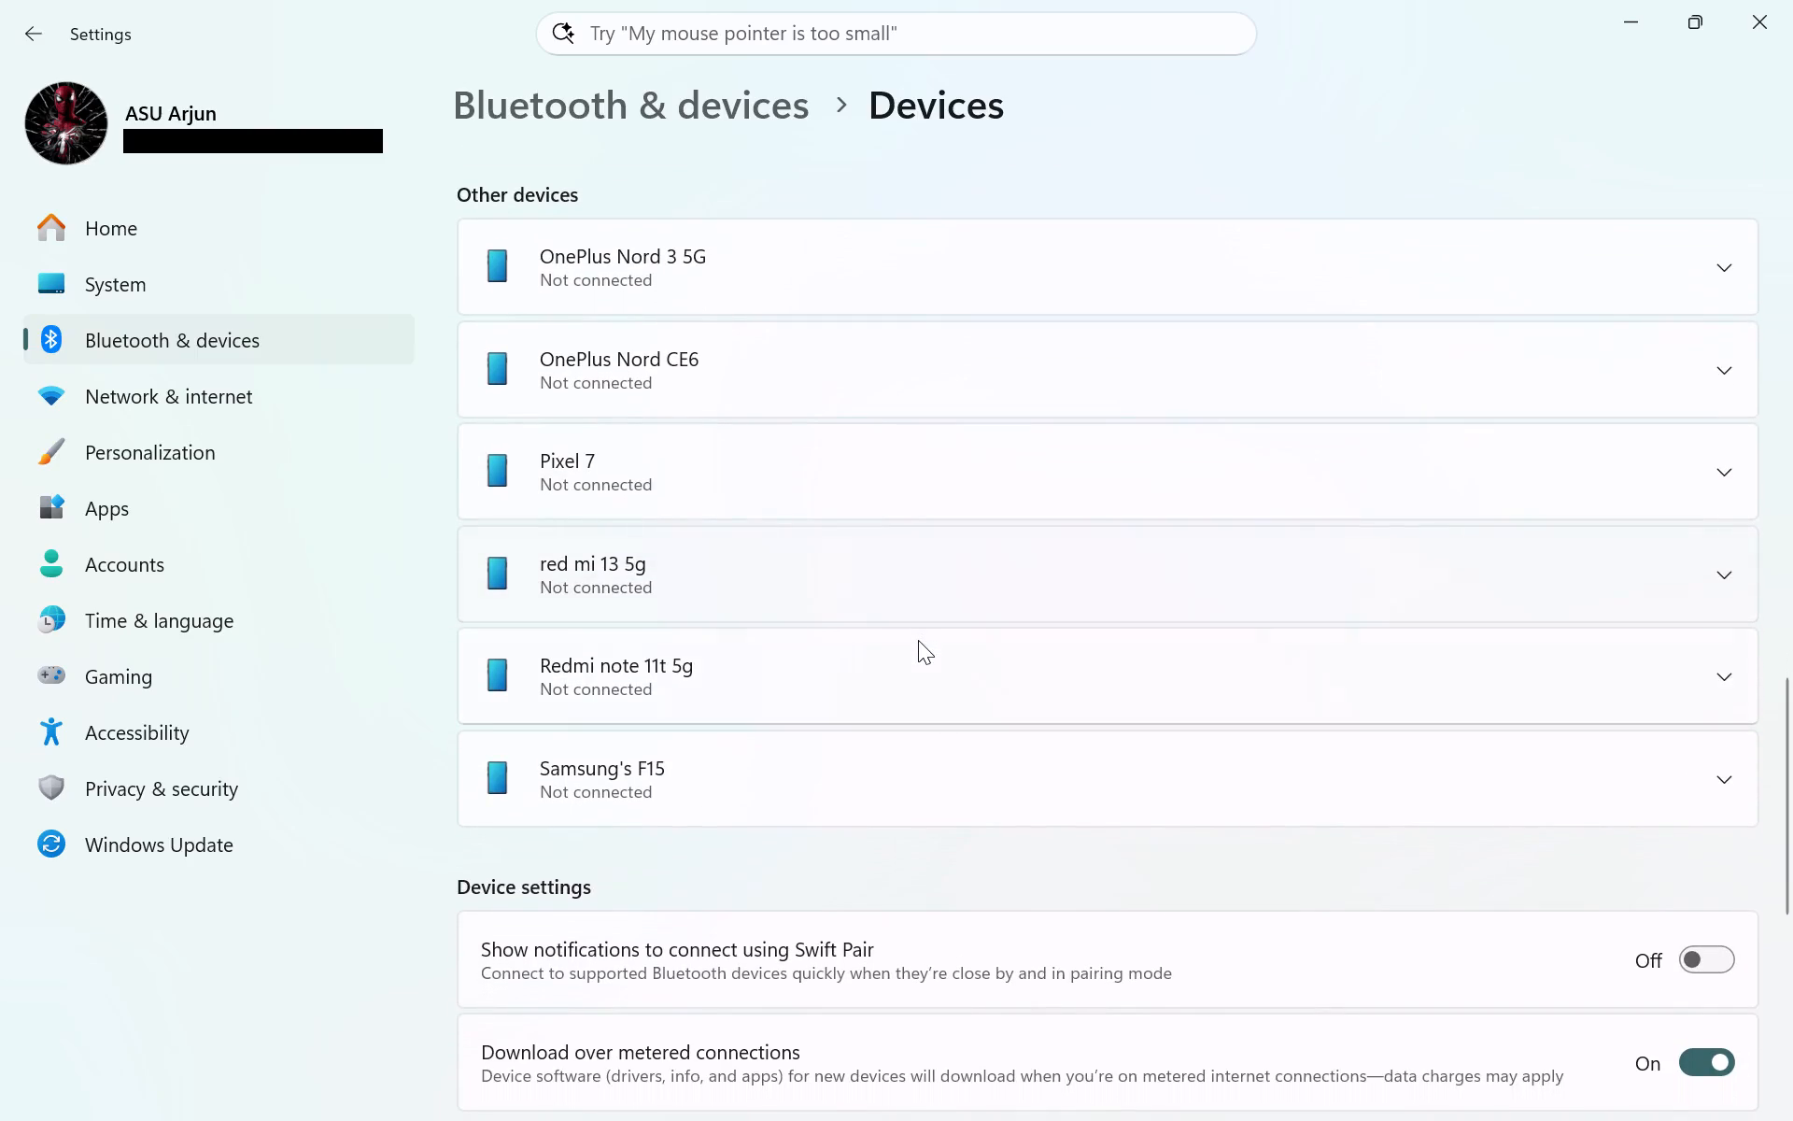
{"action": "scroll", "coordinate": [918, 640], "scroll_direction": "down", "scroll_amount": 1}
{"action": "left_click", "coordinate": [989, 546]}
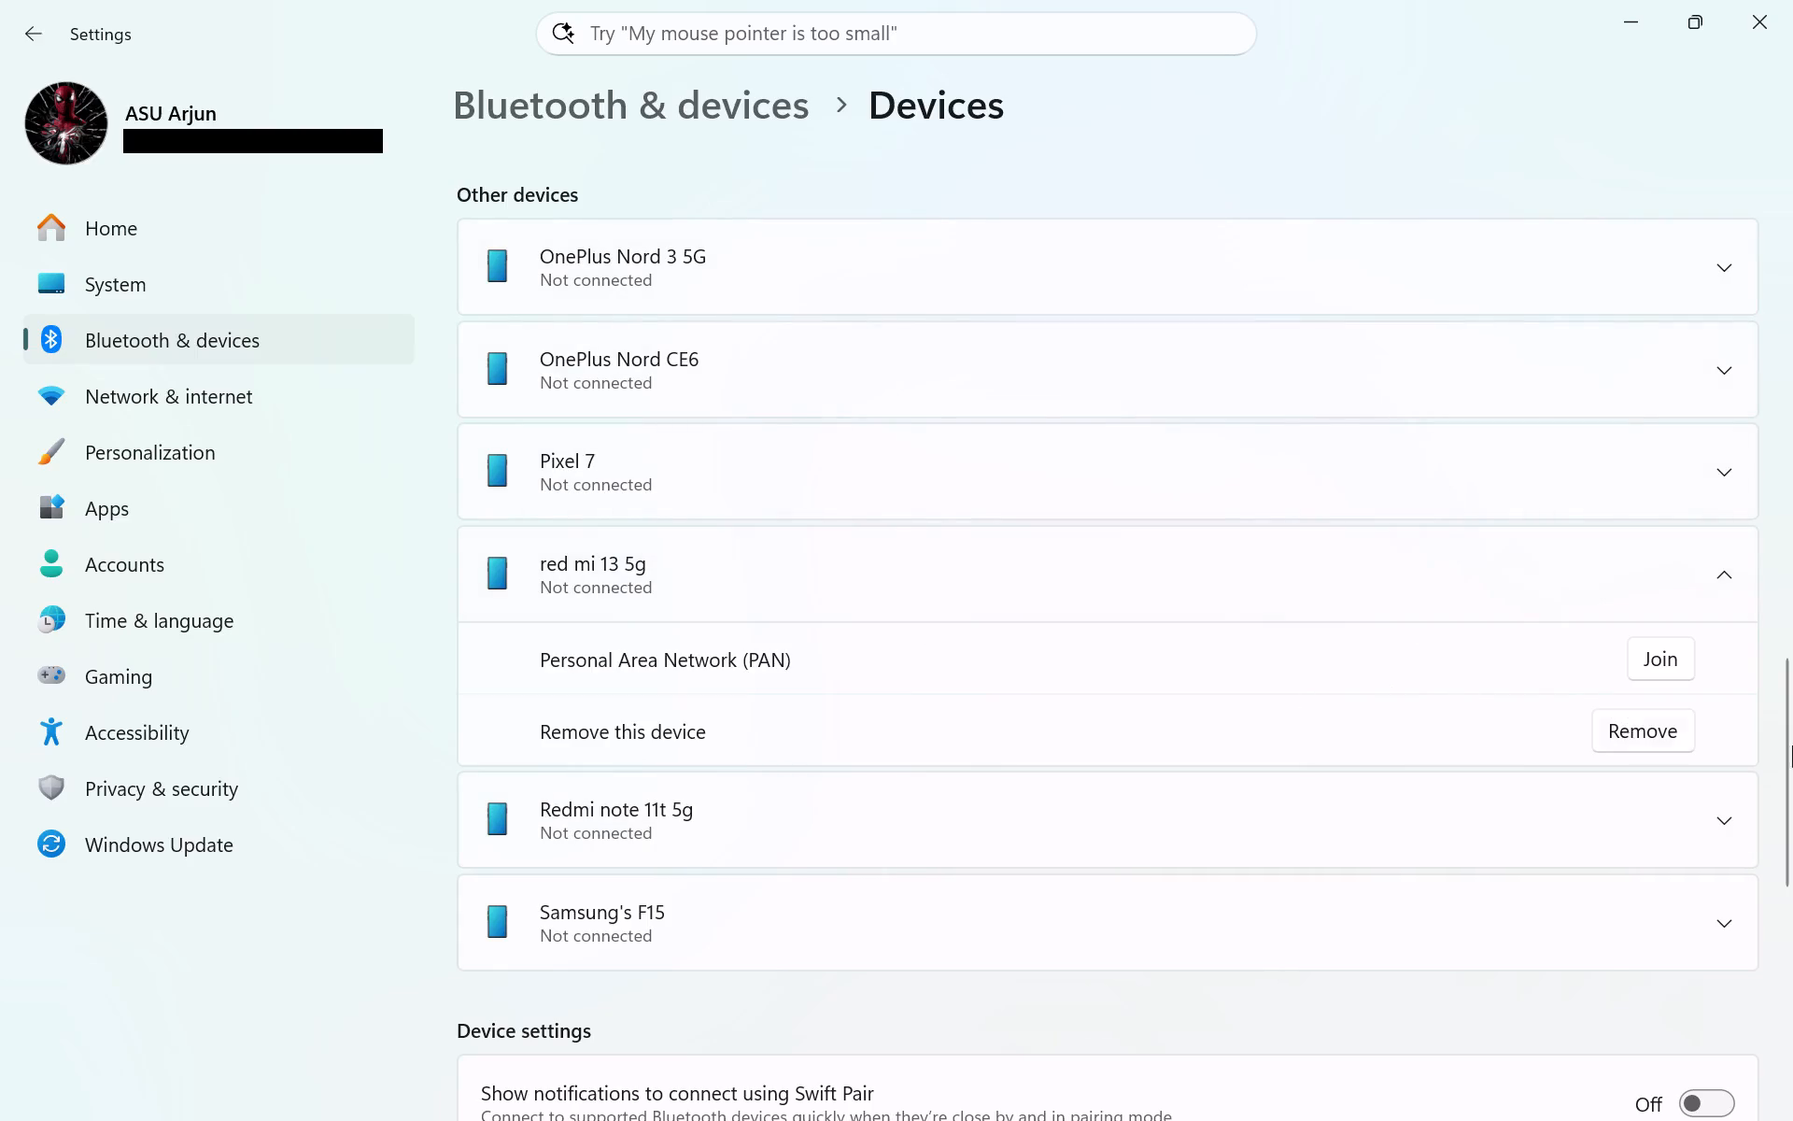
Start receiving a file from another device with Bluetooth File Transfer.
{"action": "left_click_drag", "start_coordinate": [1792, 754], "coordinate": [1786, 912]}
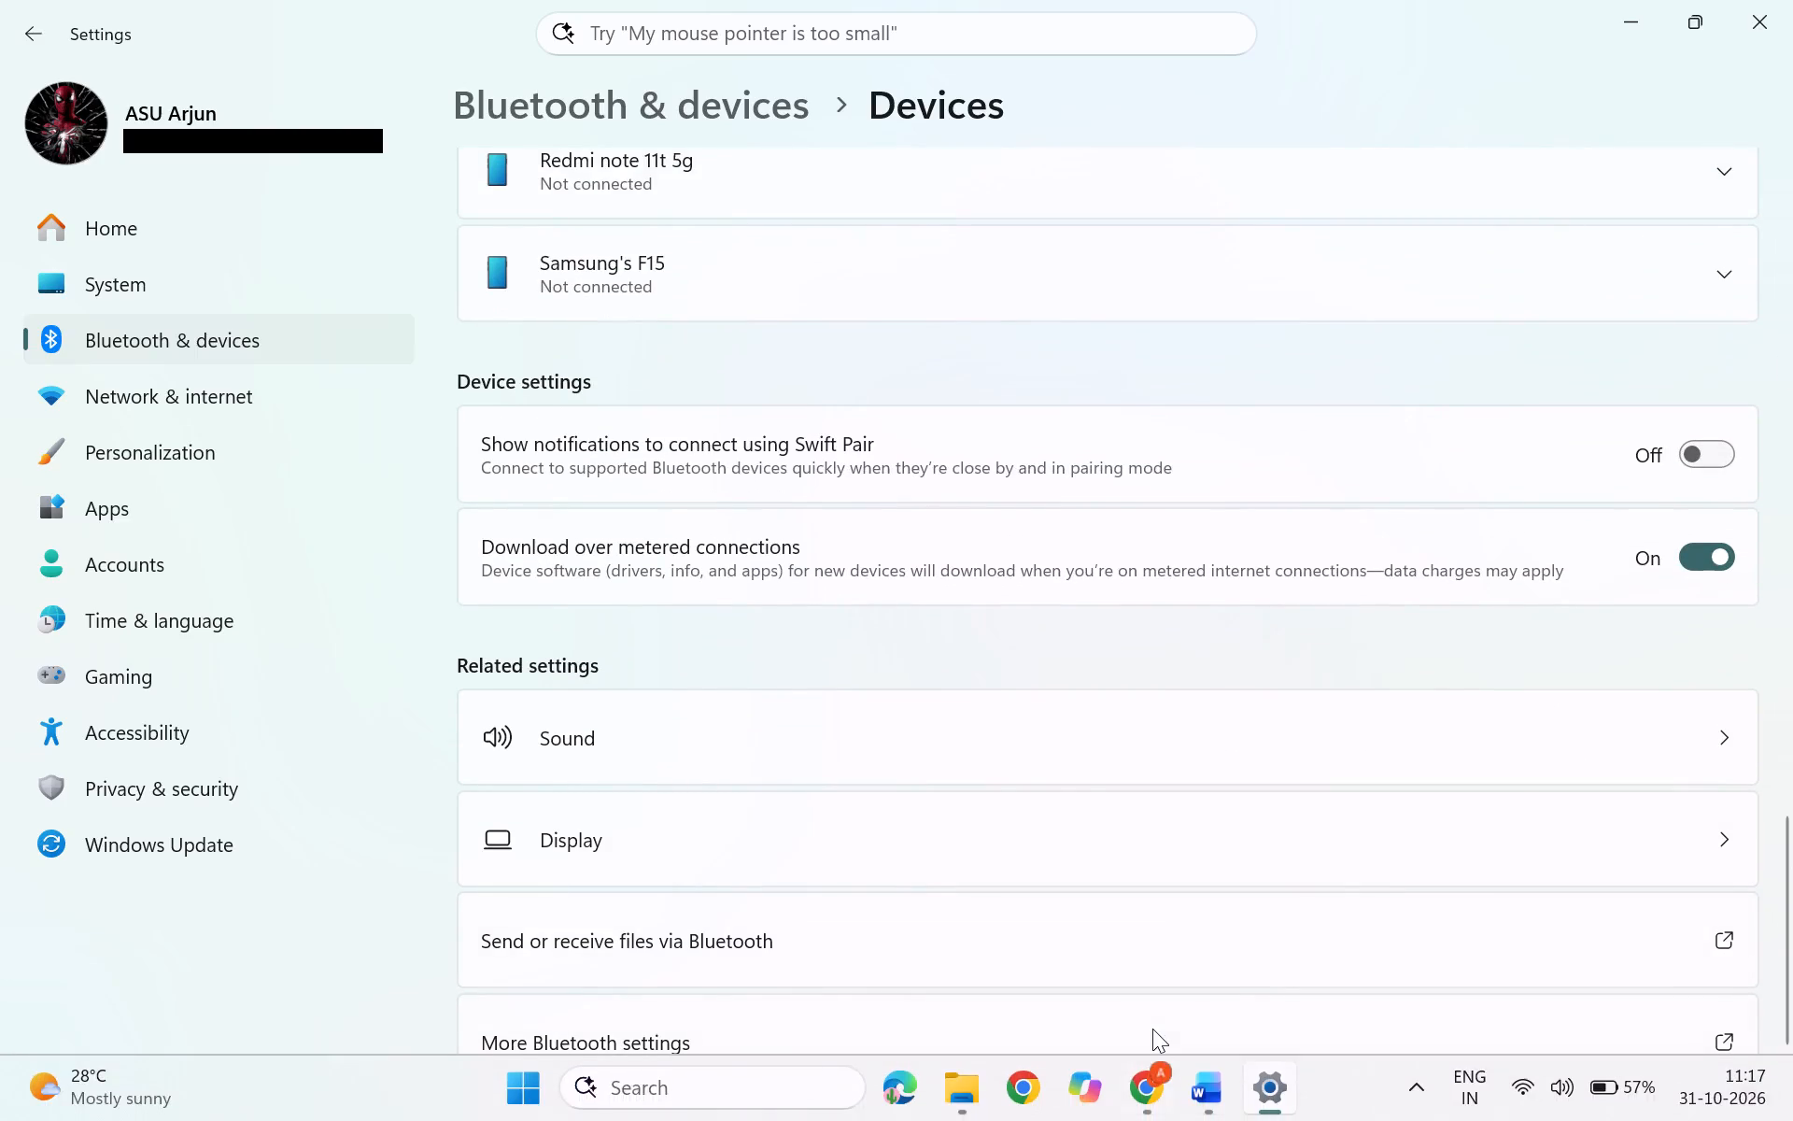
{"action": "left_click", "coordinate": [983, 933]}
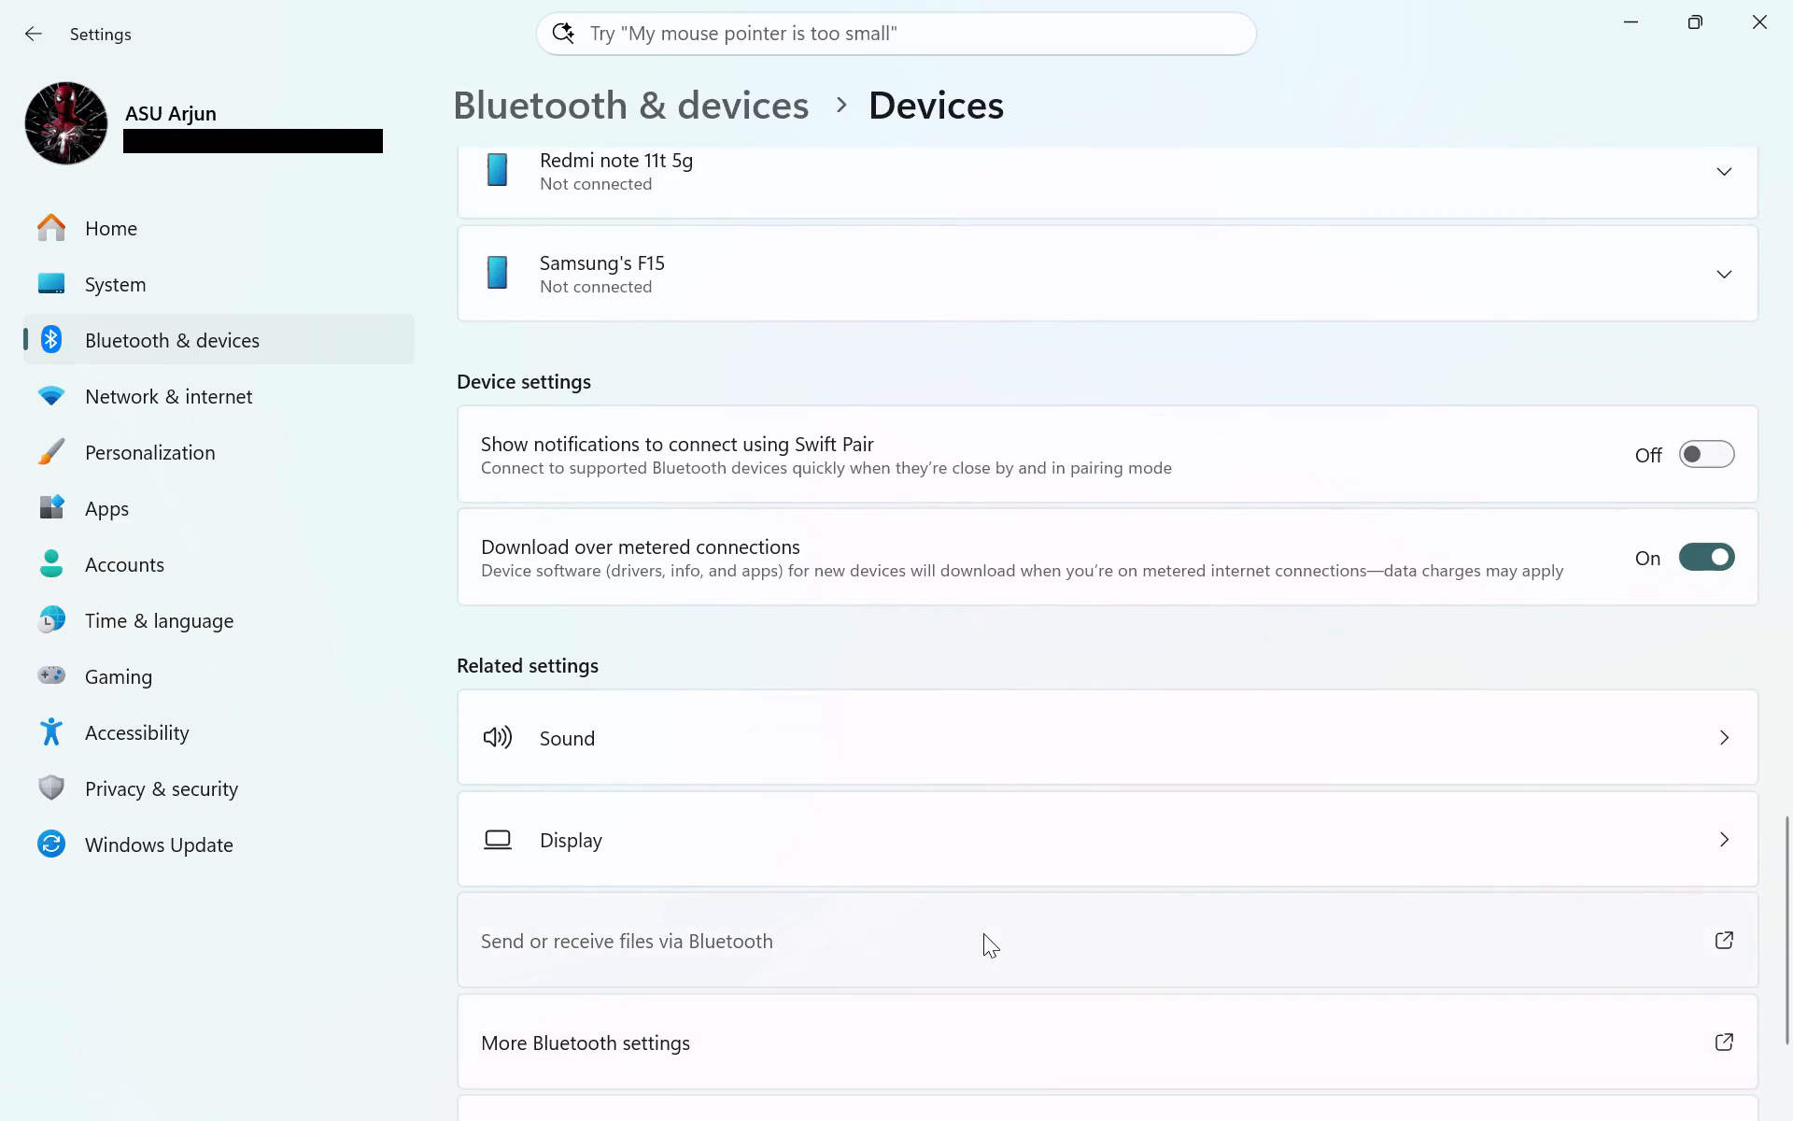
{"action": "left_click", "coordinate": [995, 718]}
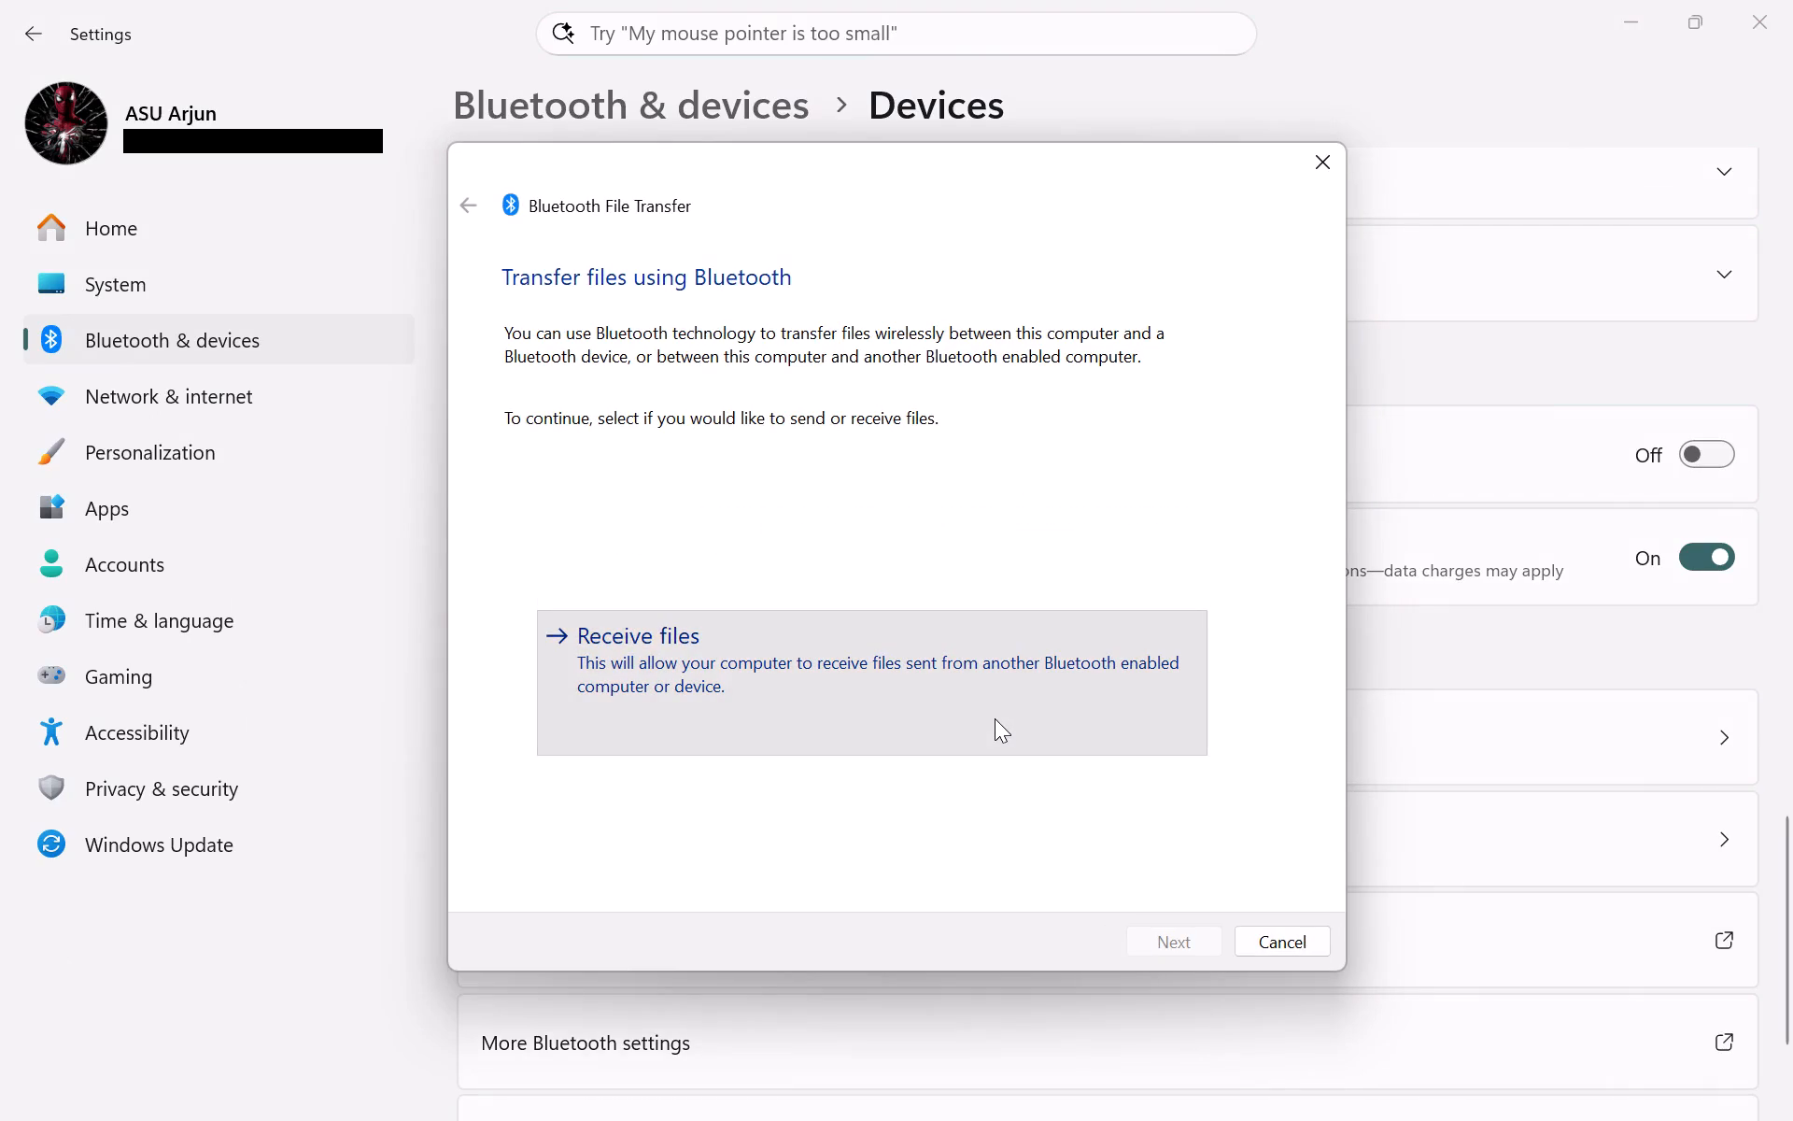
{"action": "left_click_drag", "start_coordinate": [1095, 192], "coordinate": [1232, 296]}
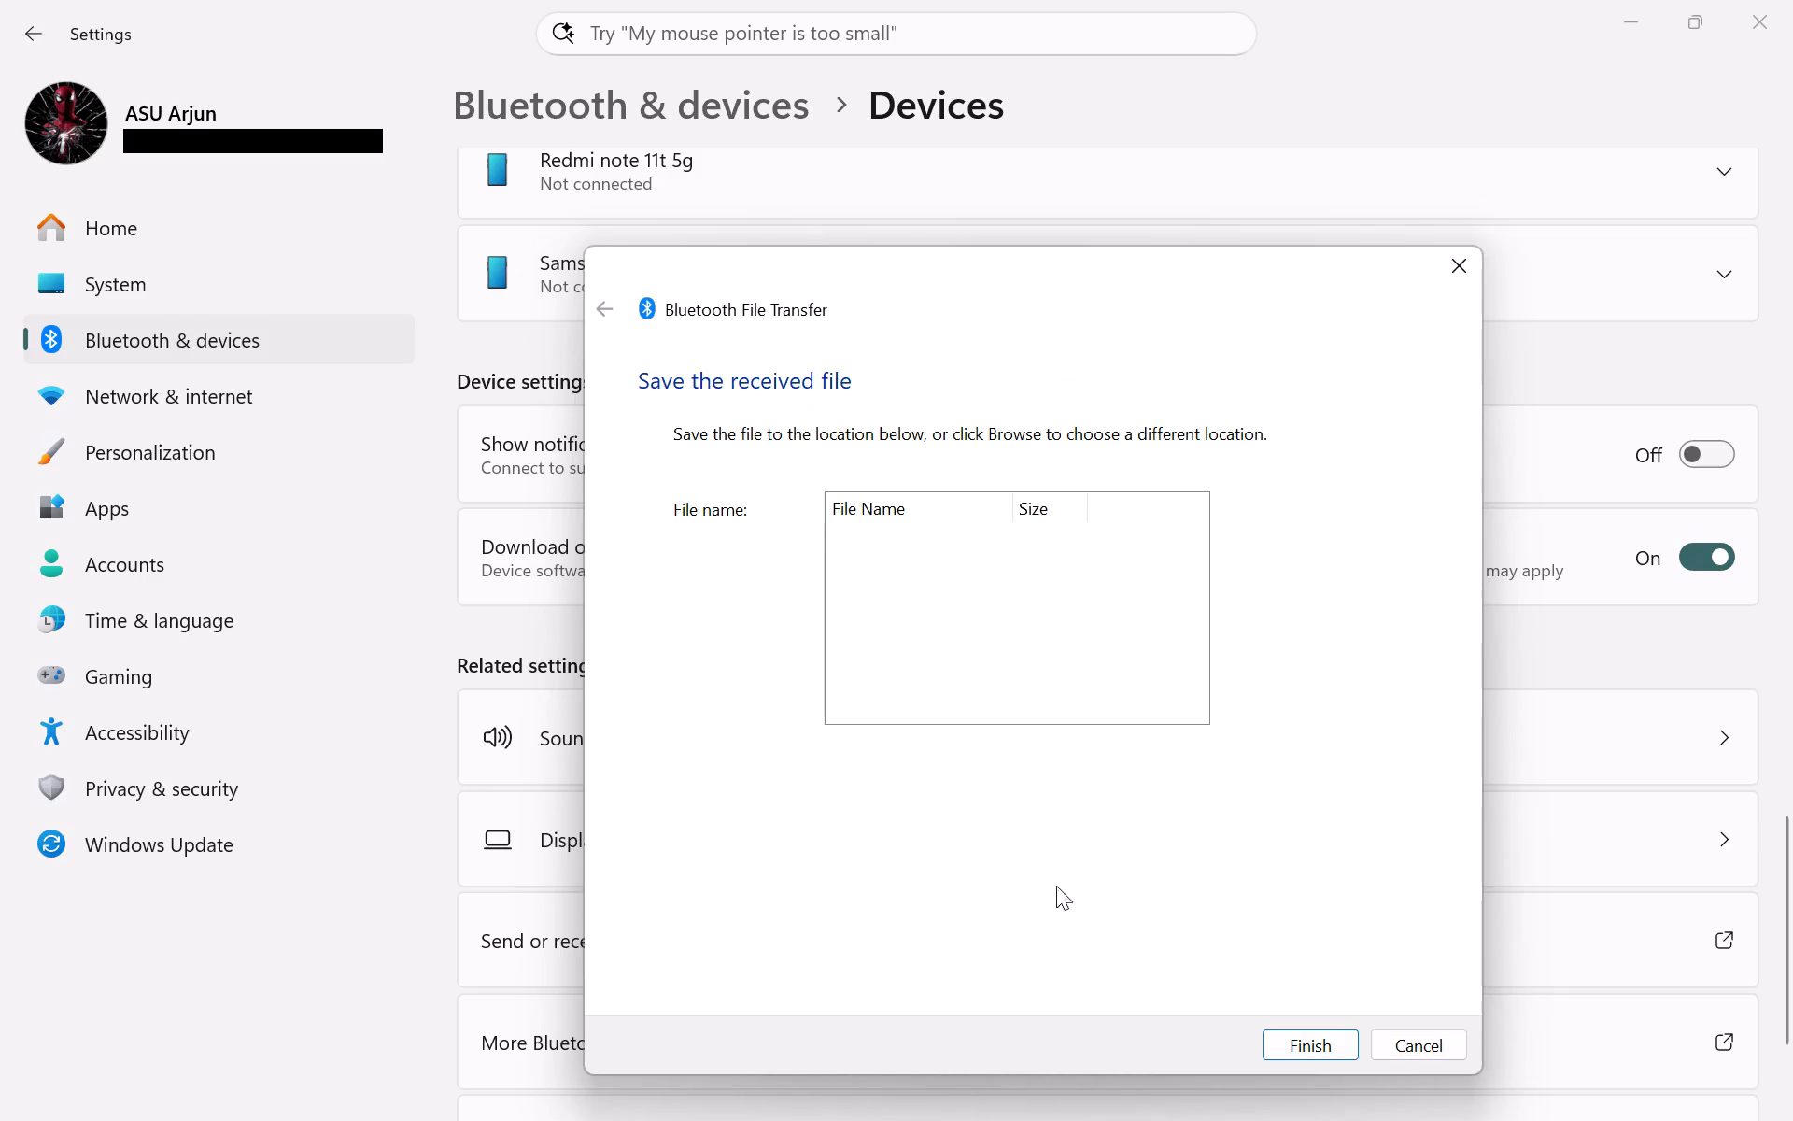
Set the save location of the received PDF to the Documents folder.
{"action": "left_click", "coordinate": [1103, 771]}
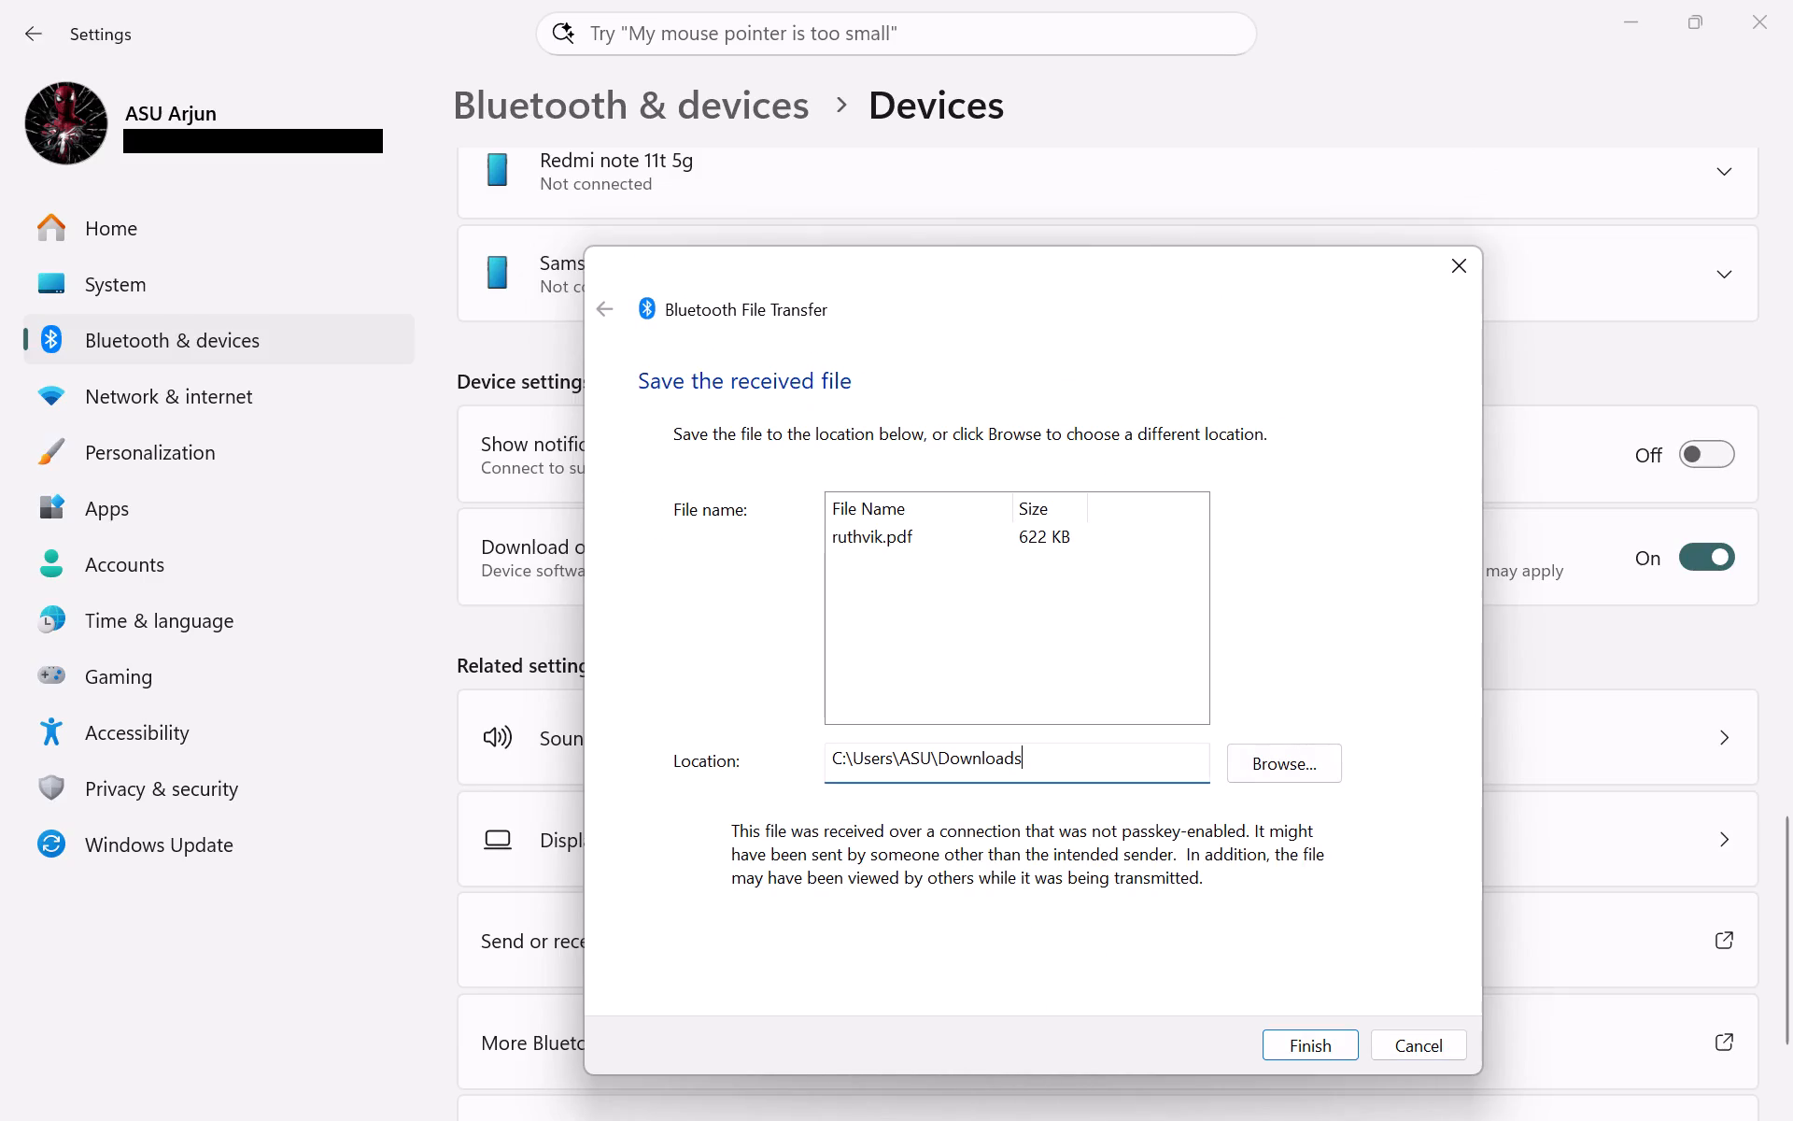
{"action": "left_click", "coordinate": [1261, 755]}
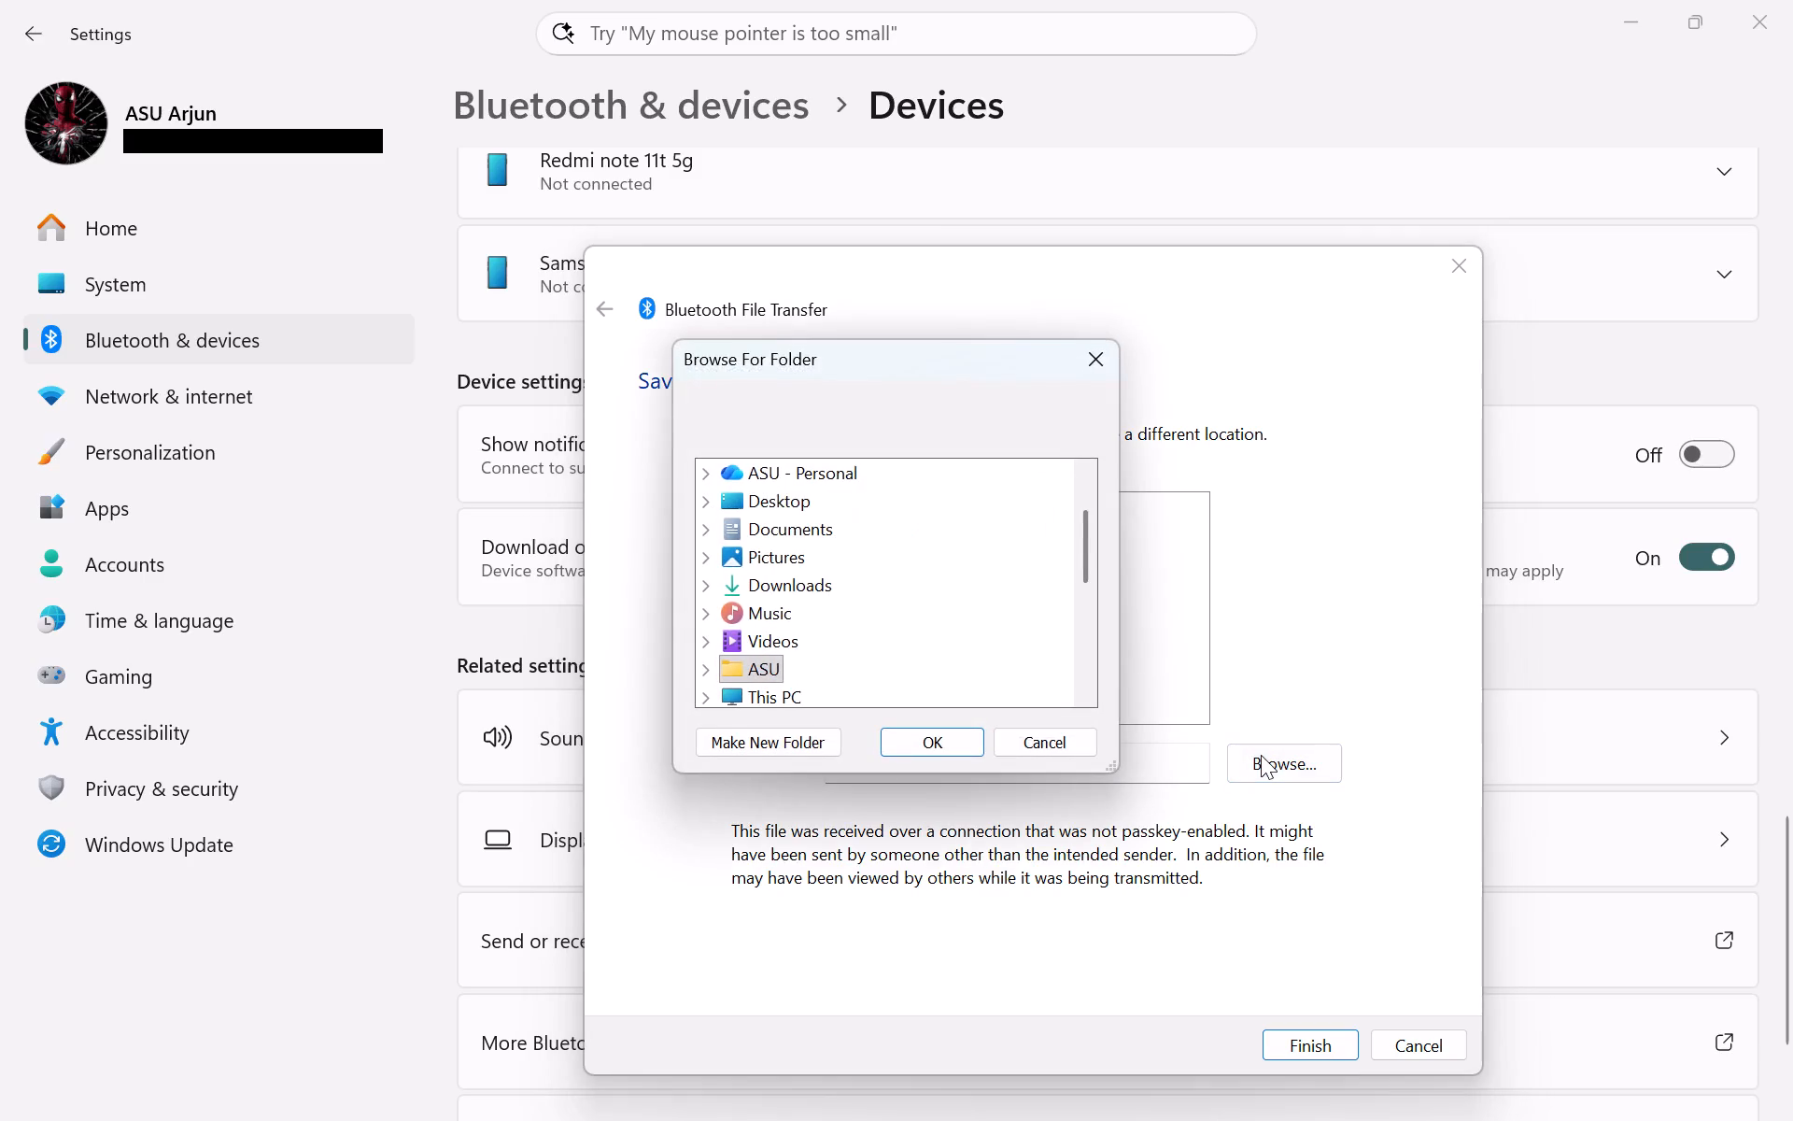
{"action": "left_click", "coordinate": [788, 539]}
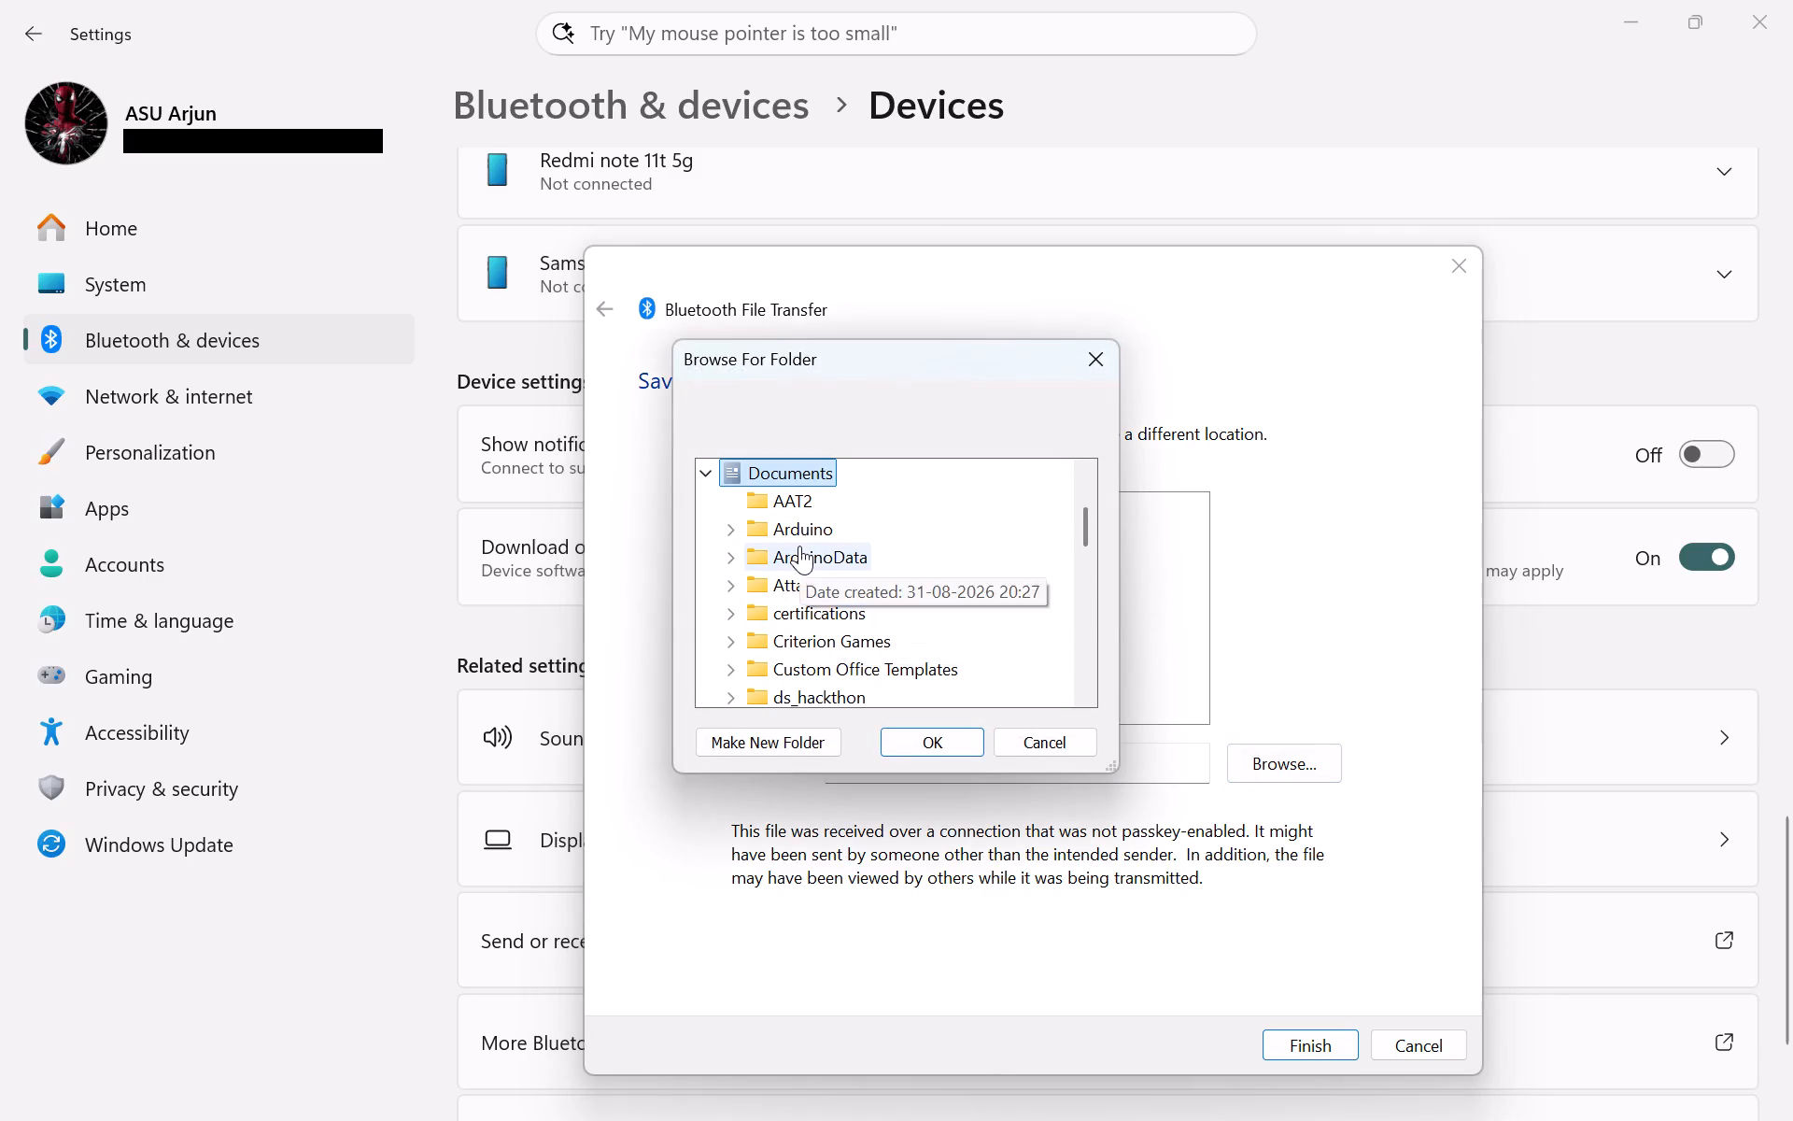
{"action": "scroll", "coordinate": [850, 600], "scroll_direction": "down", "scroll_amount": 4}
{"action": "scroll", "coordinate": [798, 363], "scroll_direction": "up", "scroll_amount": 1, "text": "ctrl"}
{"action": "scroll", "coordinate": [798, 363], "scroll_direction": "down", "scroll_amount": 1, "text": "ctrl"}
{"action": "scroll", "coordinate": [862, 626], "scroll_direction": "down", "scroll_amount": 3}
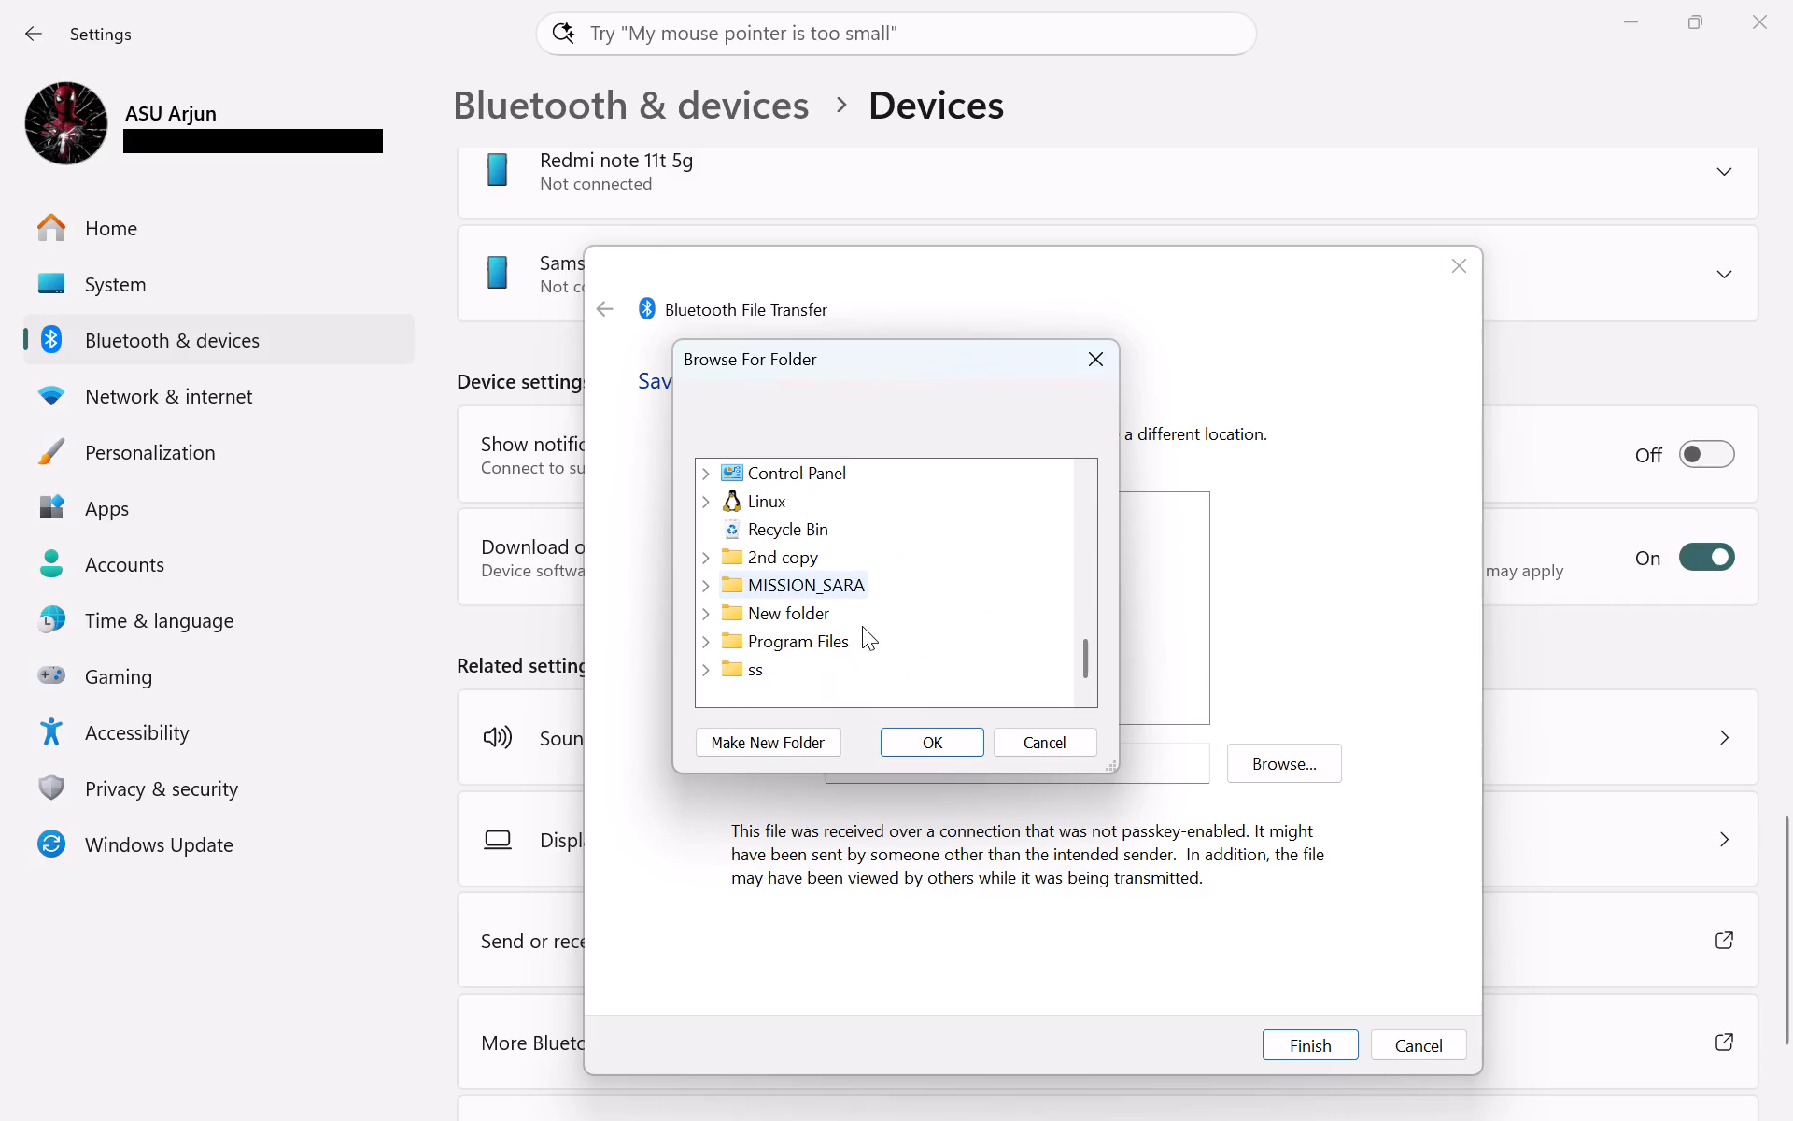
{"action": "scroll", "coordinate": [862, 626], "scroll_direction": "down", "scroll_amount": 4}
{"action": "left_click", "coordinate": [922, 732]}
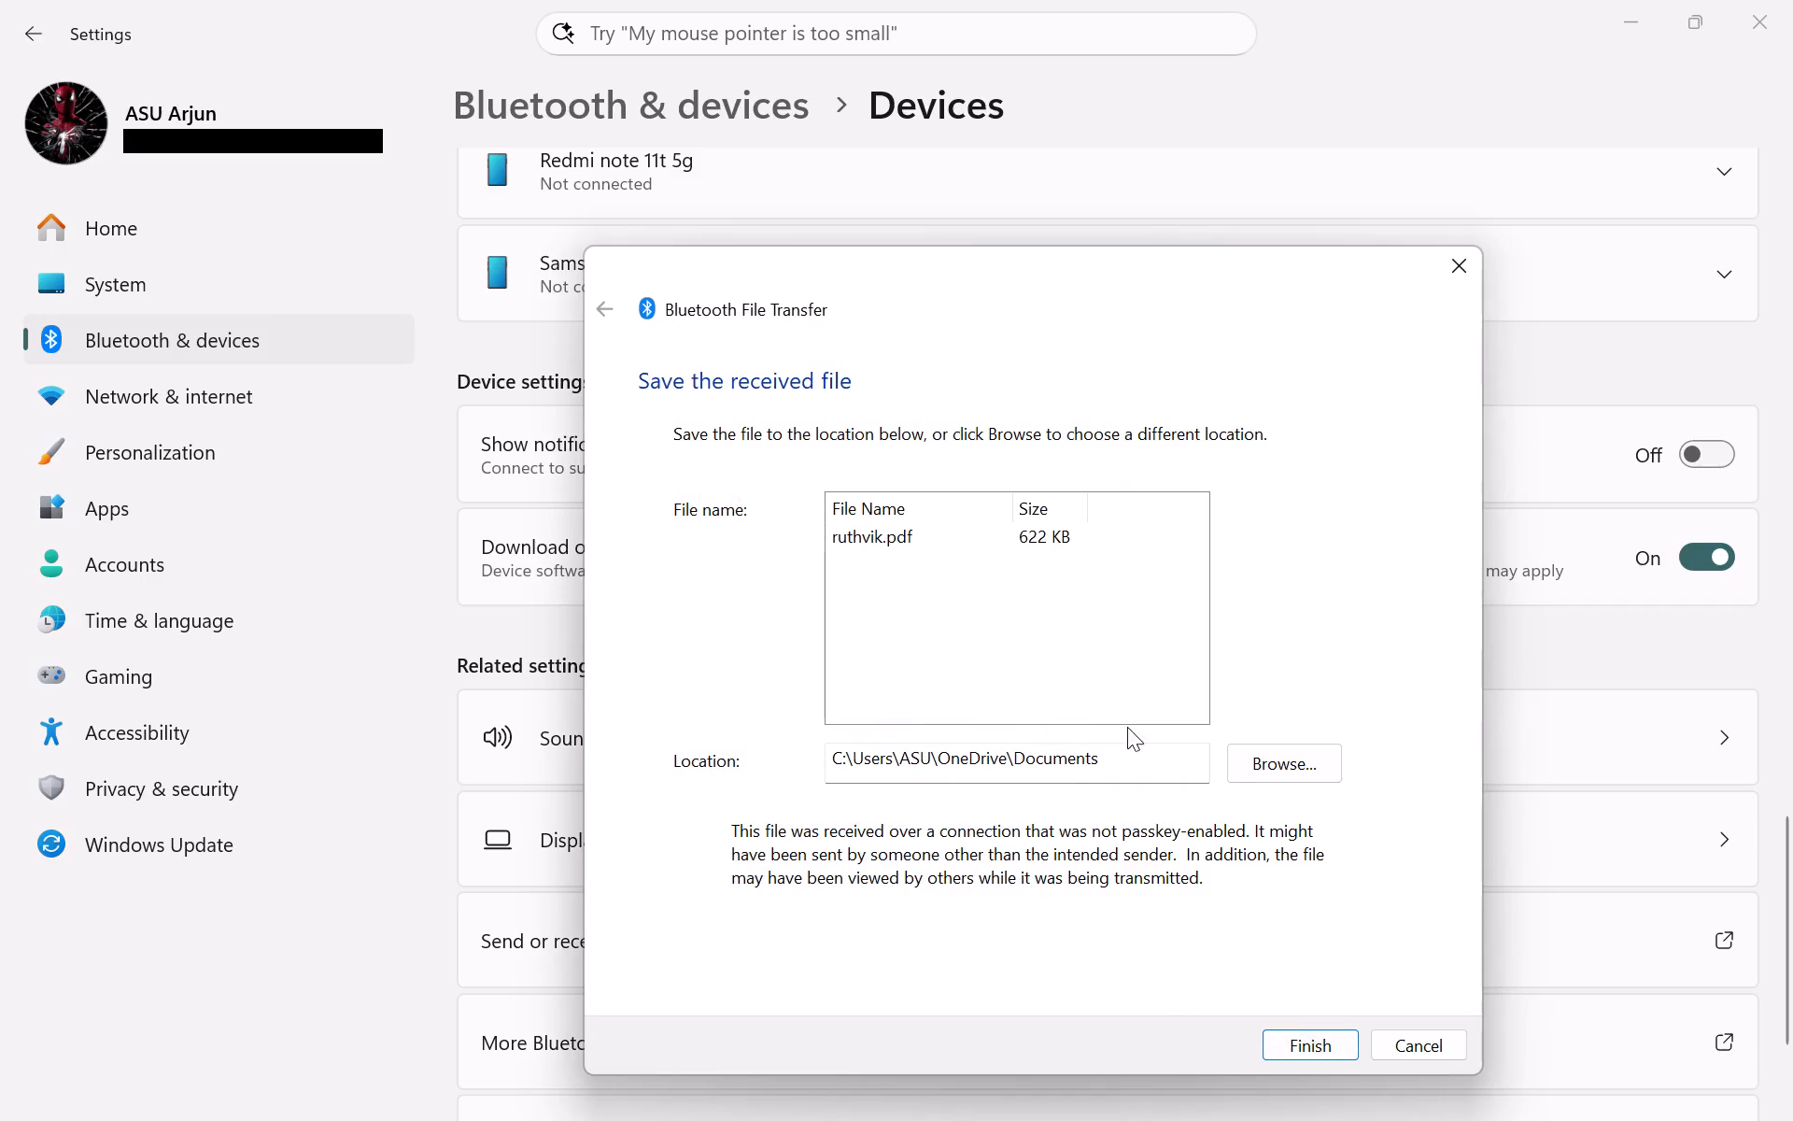
Change the save location of the received PDF to the OneDrive Desktop folder.
{"action": "left_click", "coordinate": [1264, 747]}
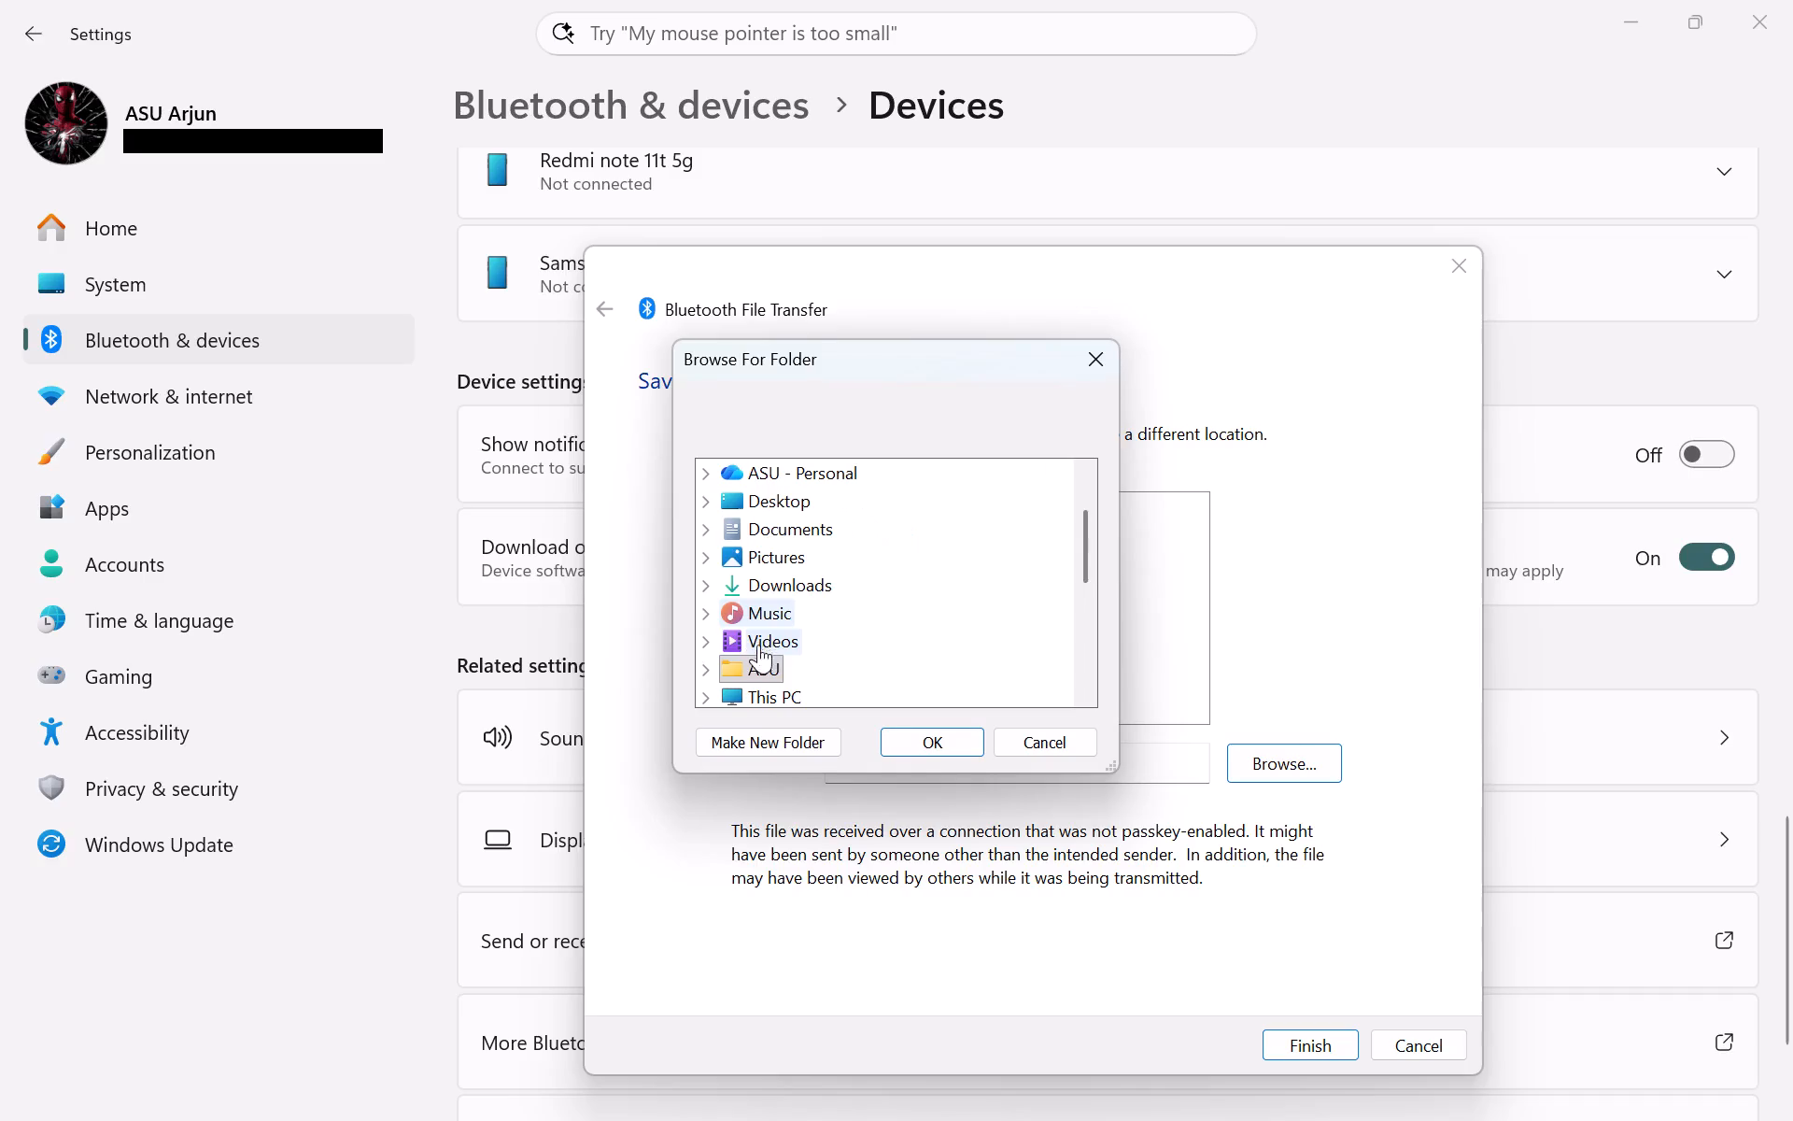
{"action": "left_click", "coordinate": [769, 661]}
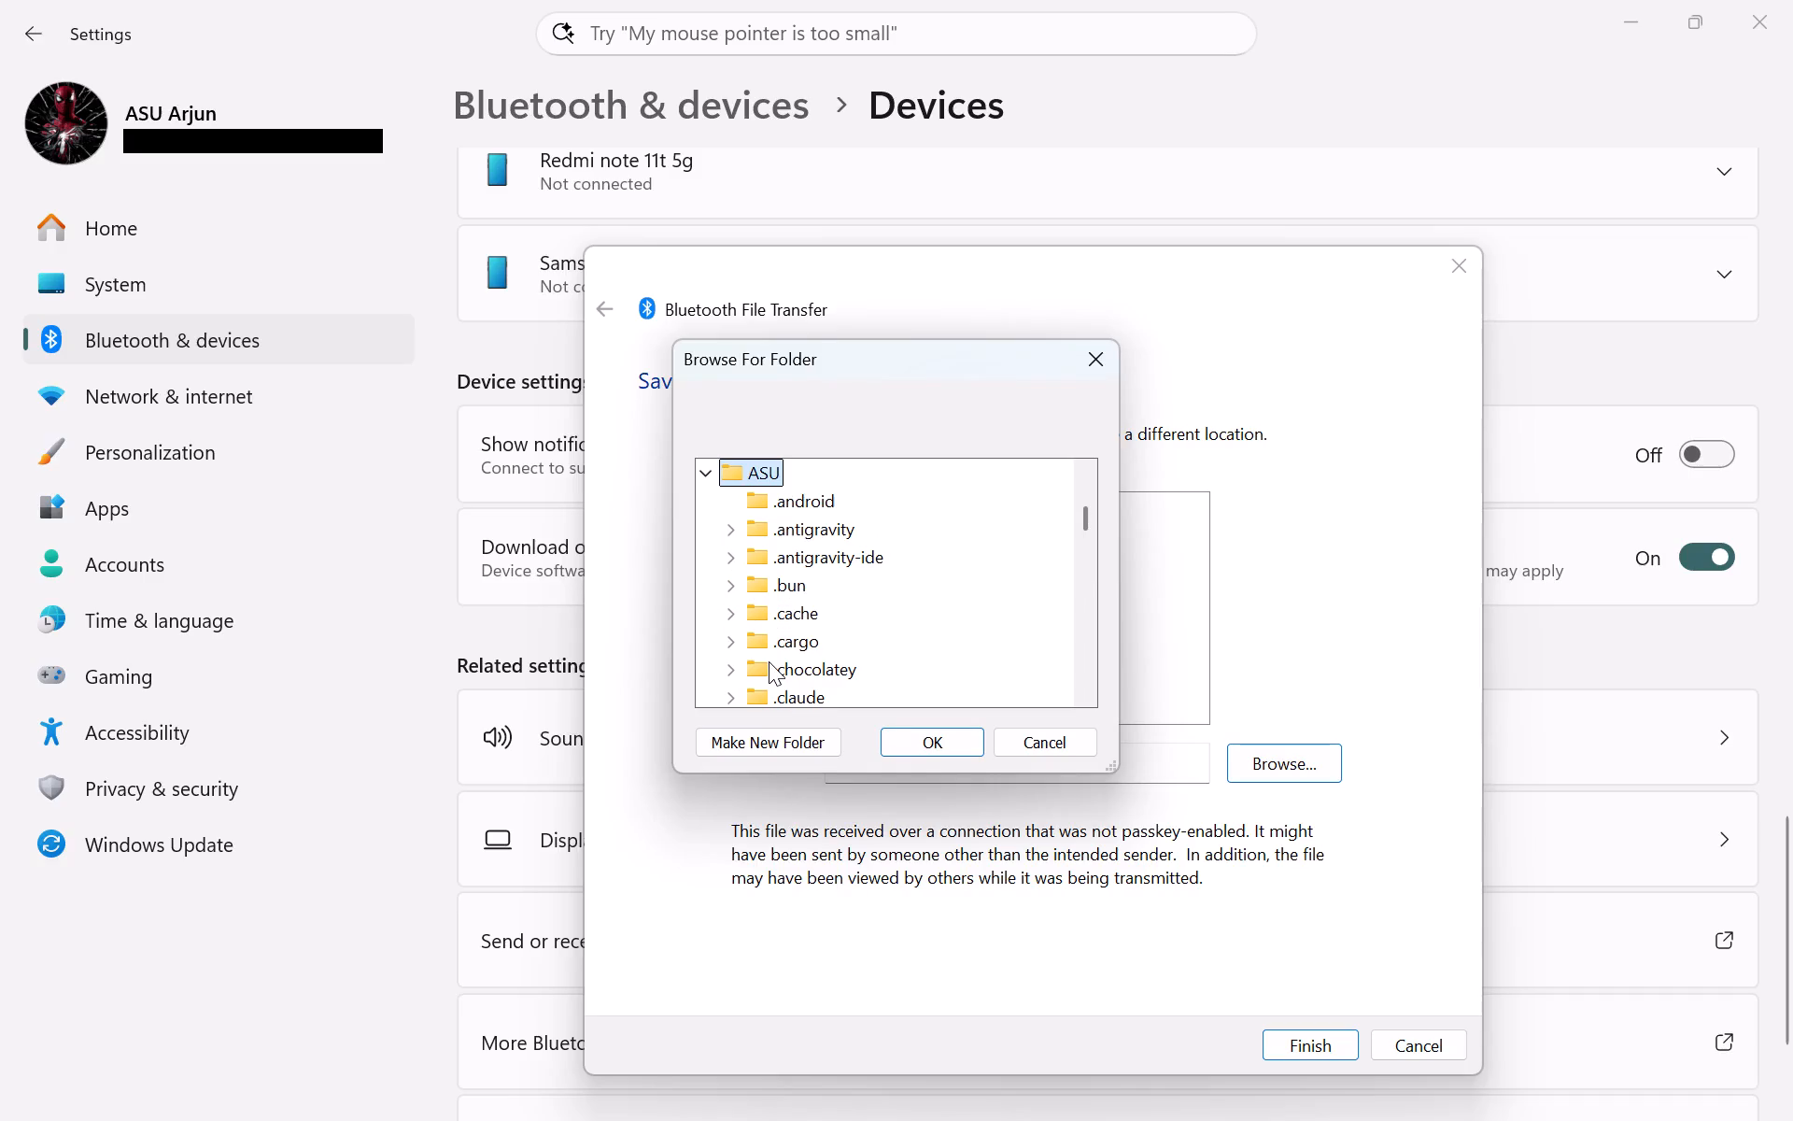
{"action": "left_click", "coordinate": [708, 469]}
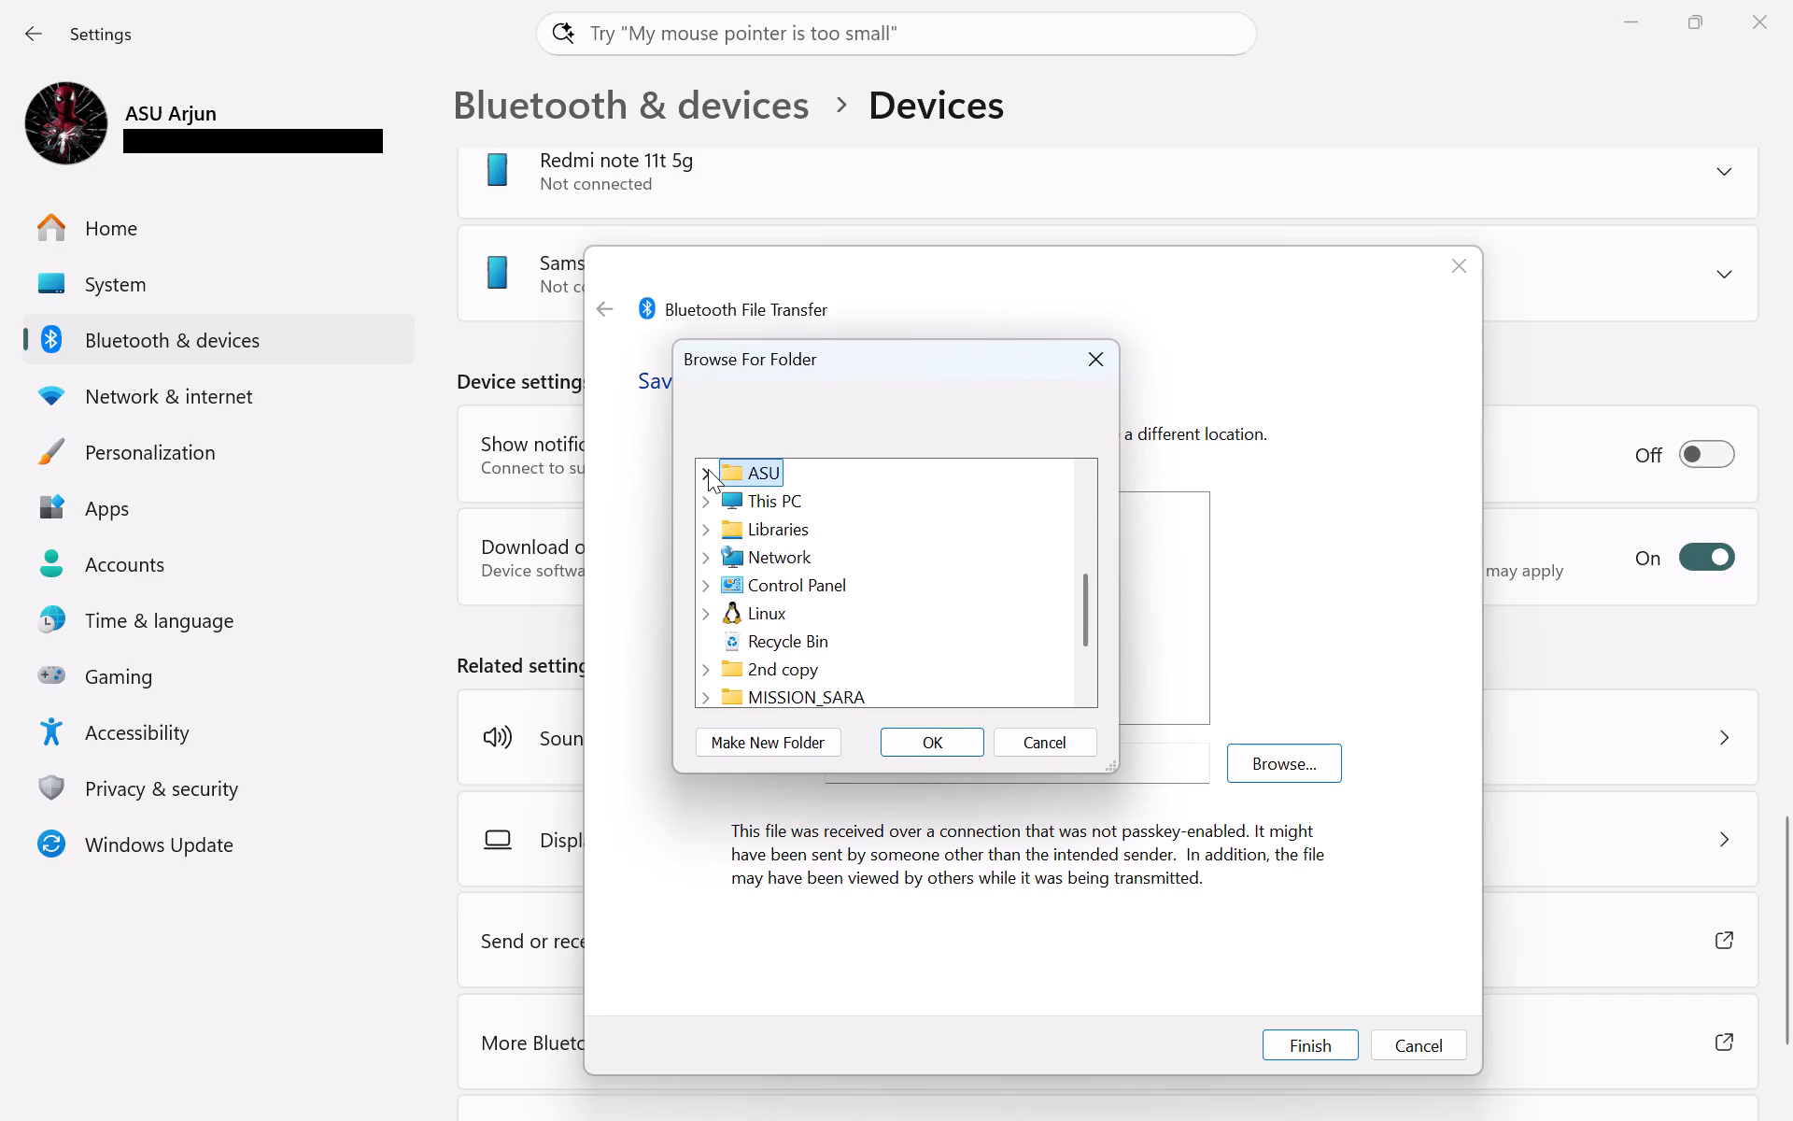
{"action": "scroll", "coordinate": [769, 571], "scroll_direction": "up", "scroll_amount": 1}
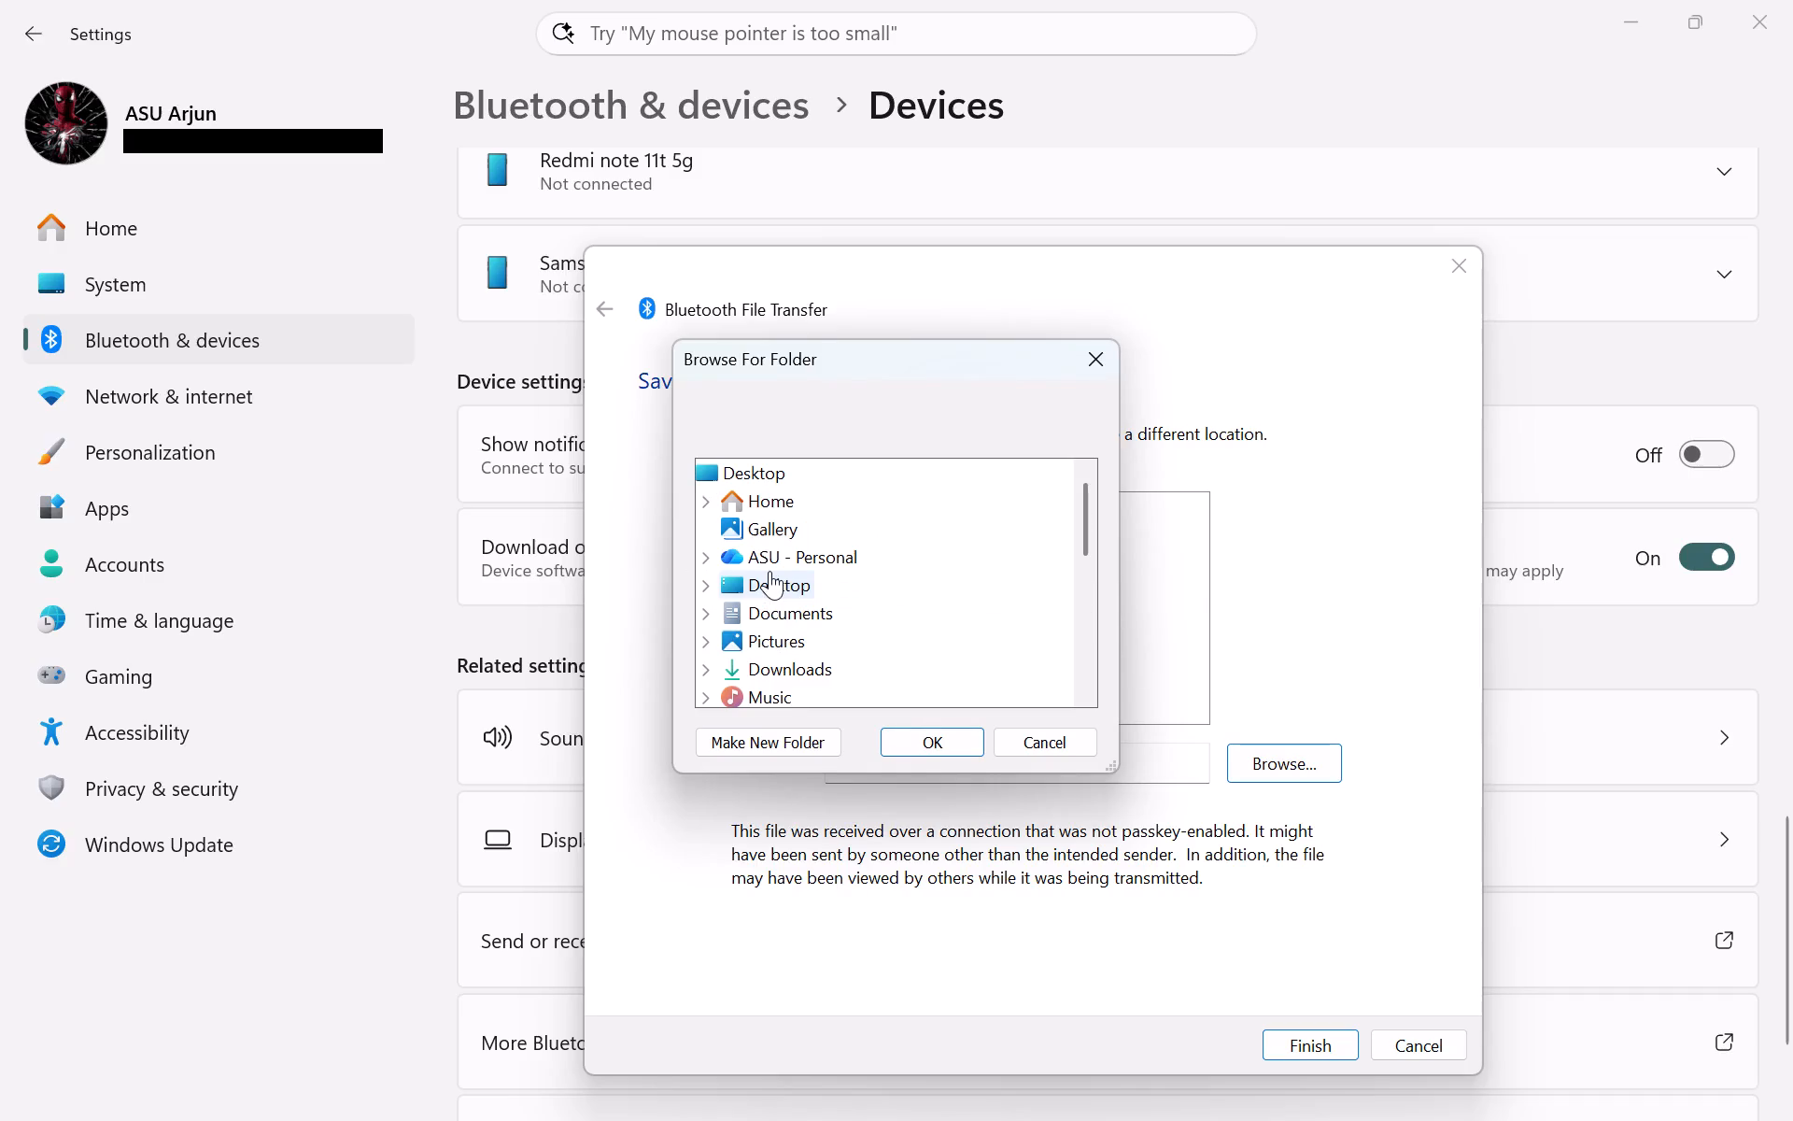
{"action": "scroll", "coordinate": [769, 571], "scroll_direction": "up", "scroll_amount": 1}
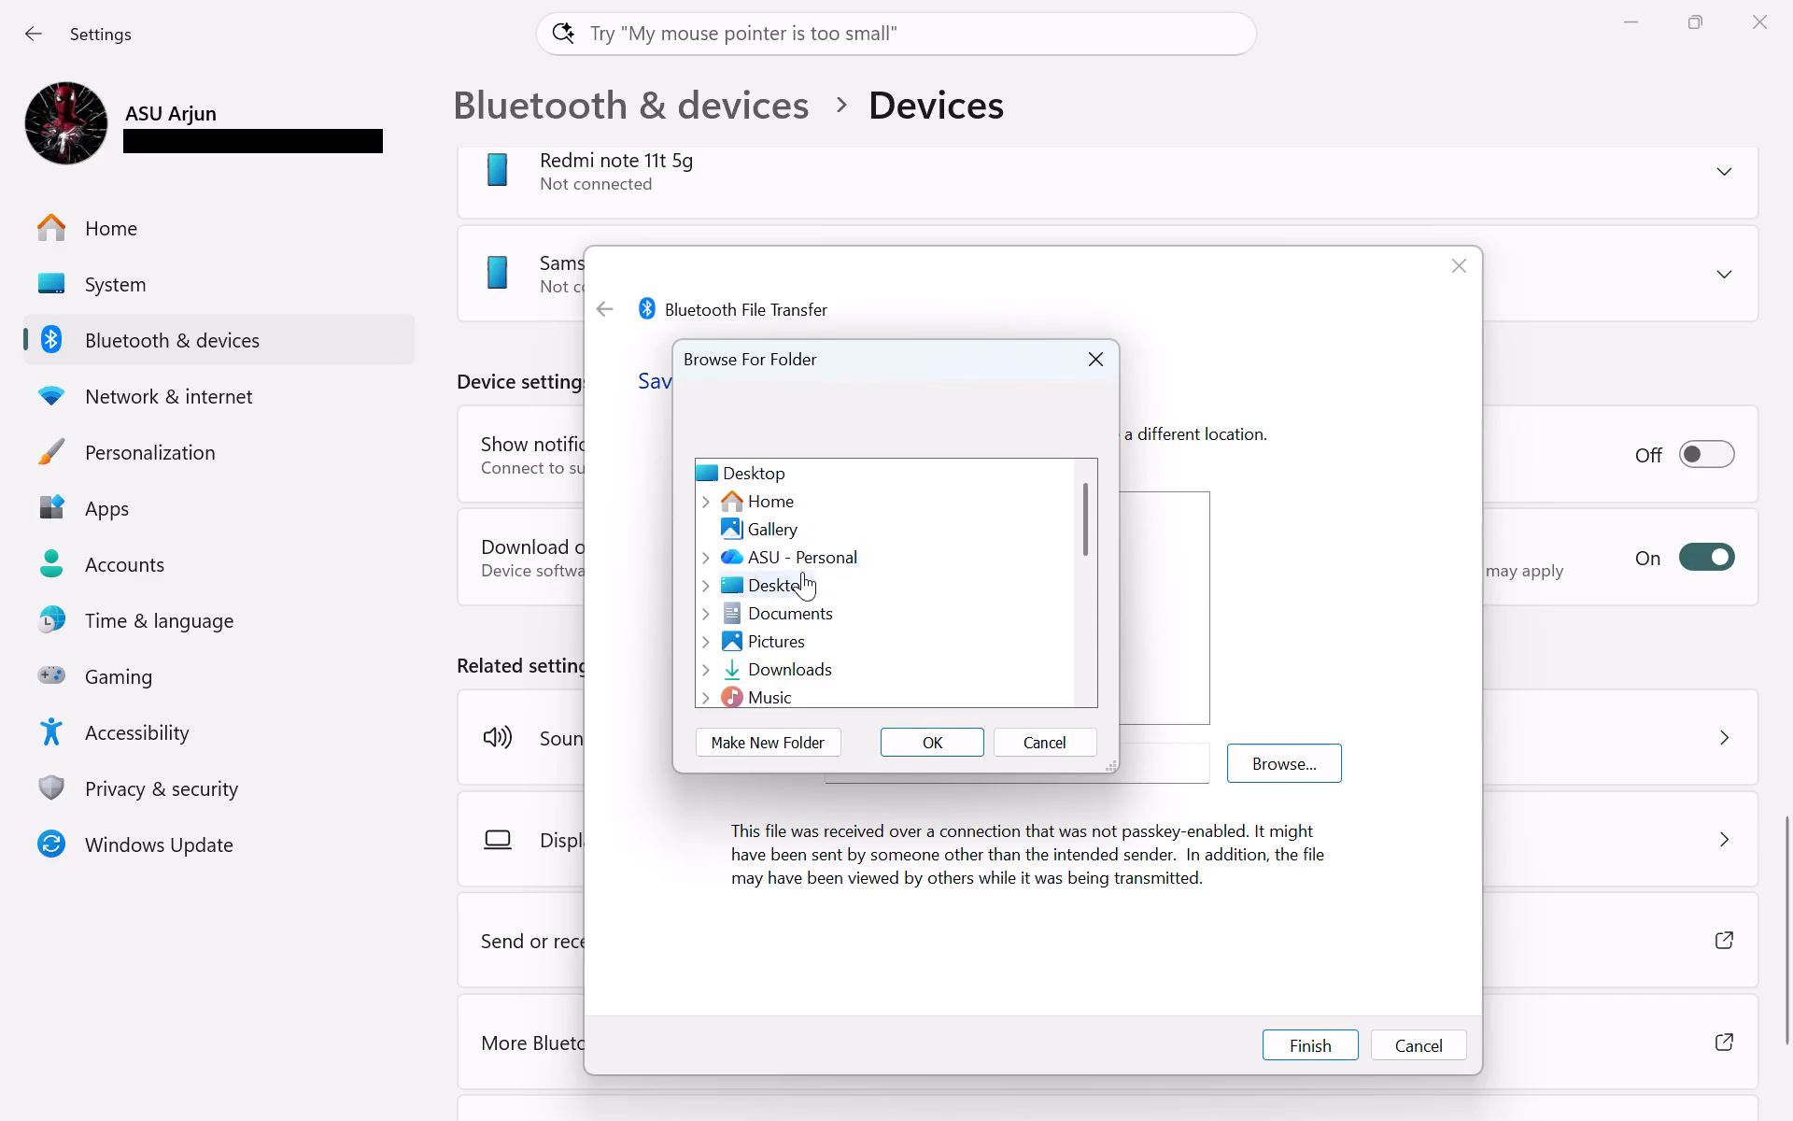
{"action": "left_click", "coordinate": [795, 576]}
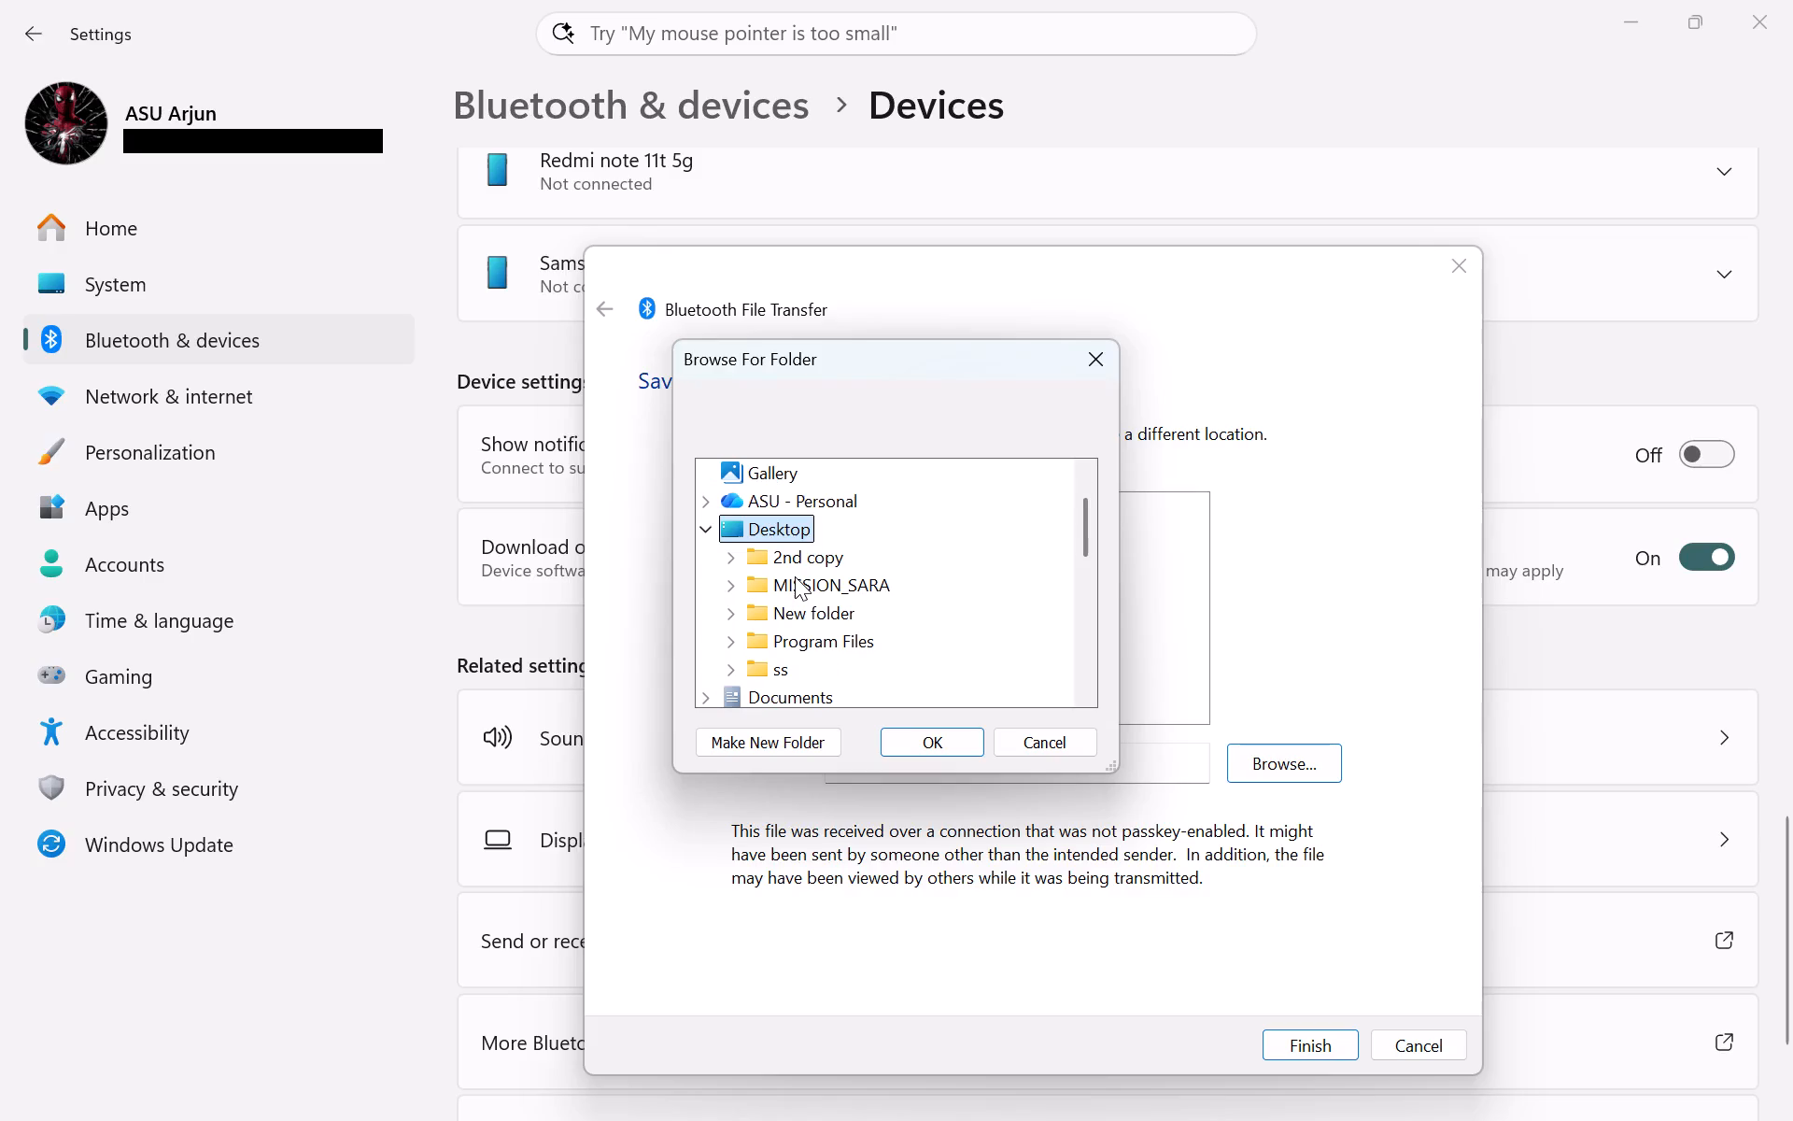
{"action": "left_click", "coordinate": [919, 738]}
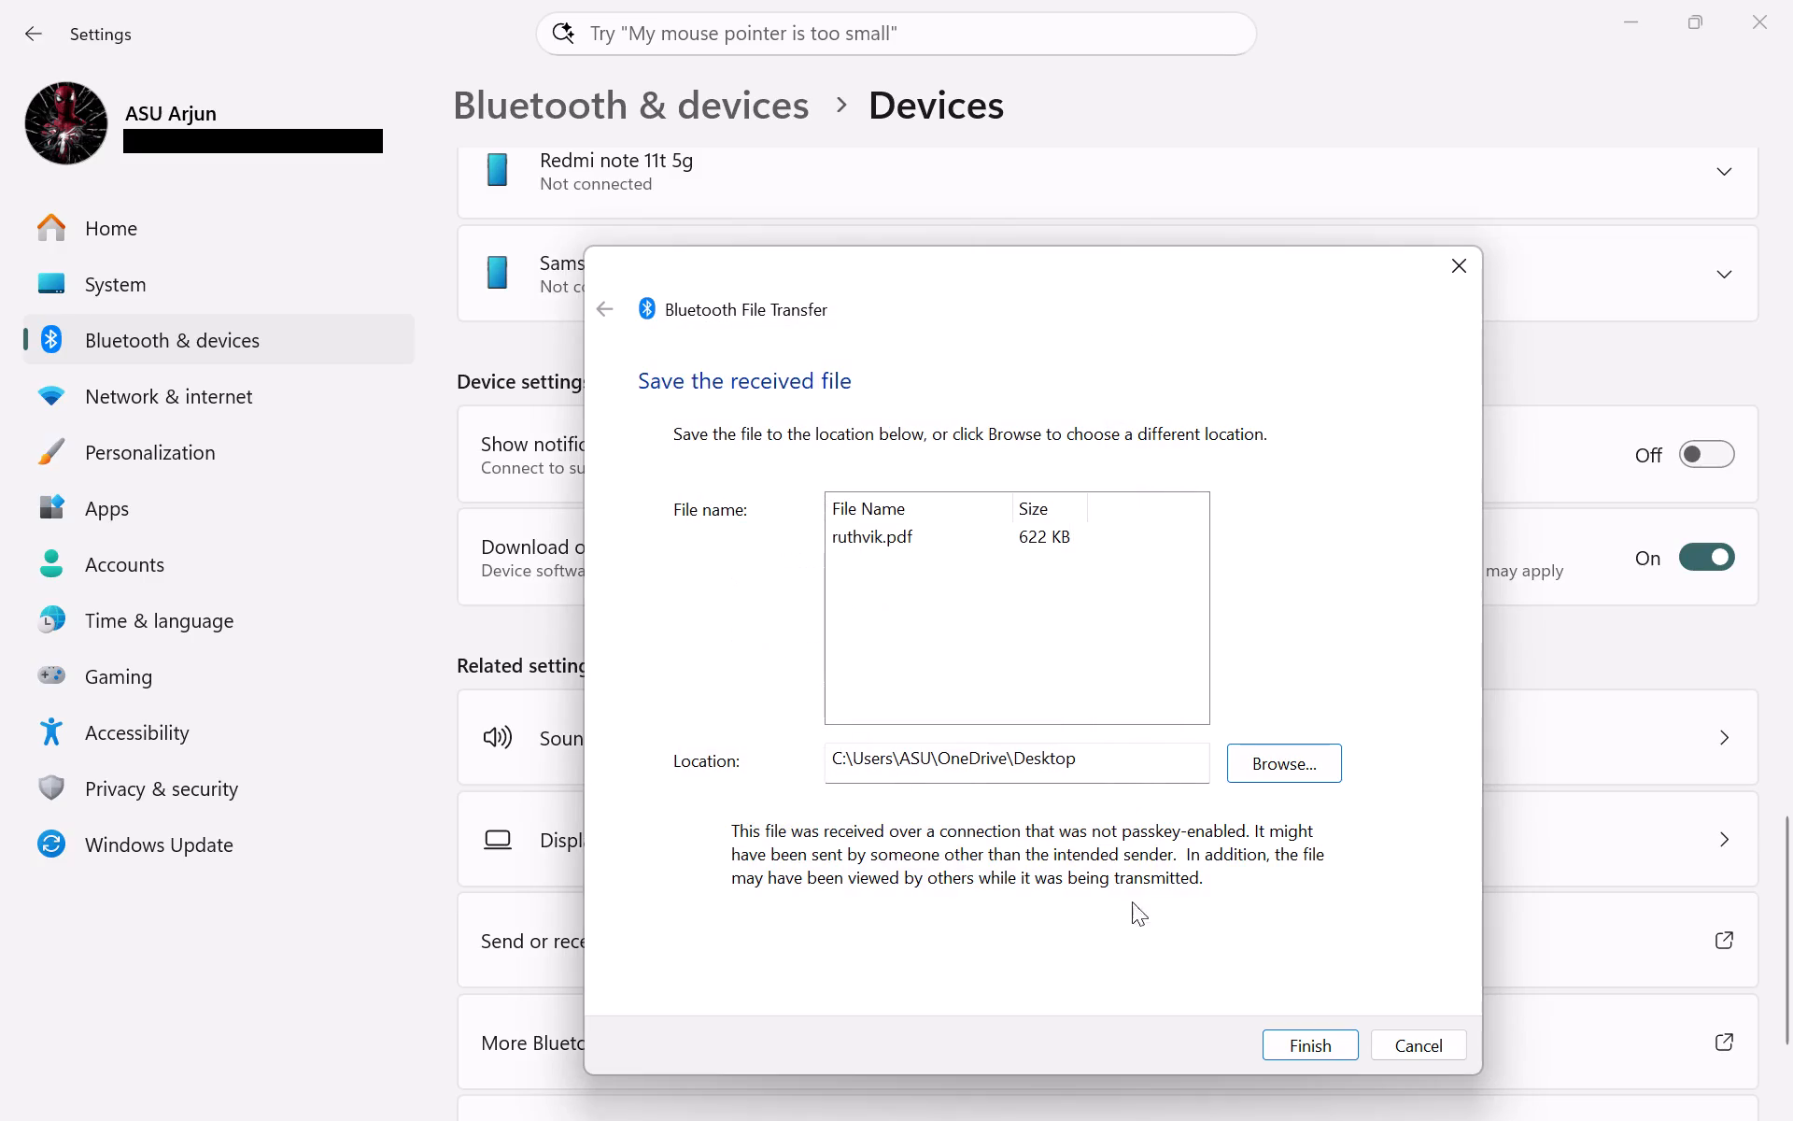
Save the received ruthvik.pdf to the Desktop folder, and minimize the Settings window.
{"action": "left_click", "coordinate": [1308, 1035]}
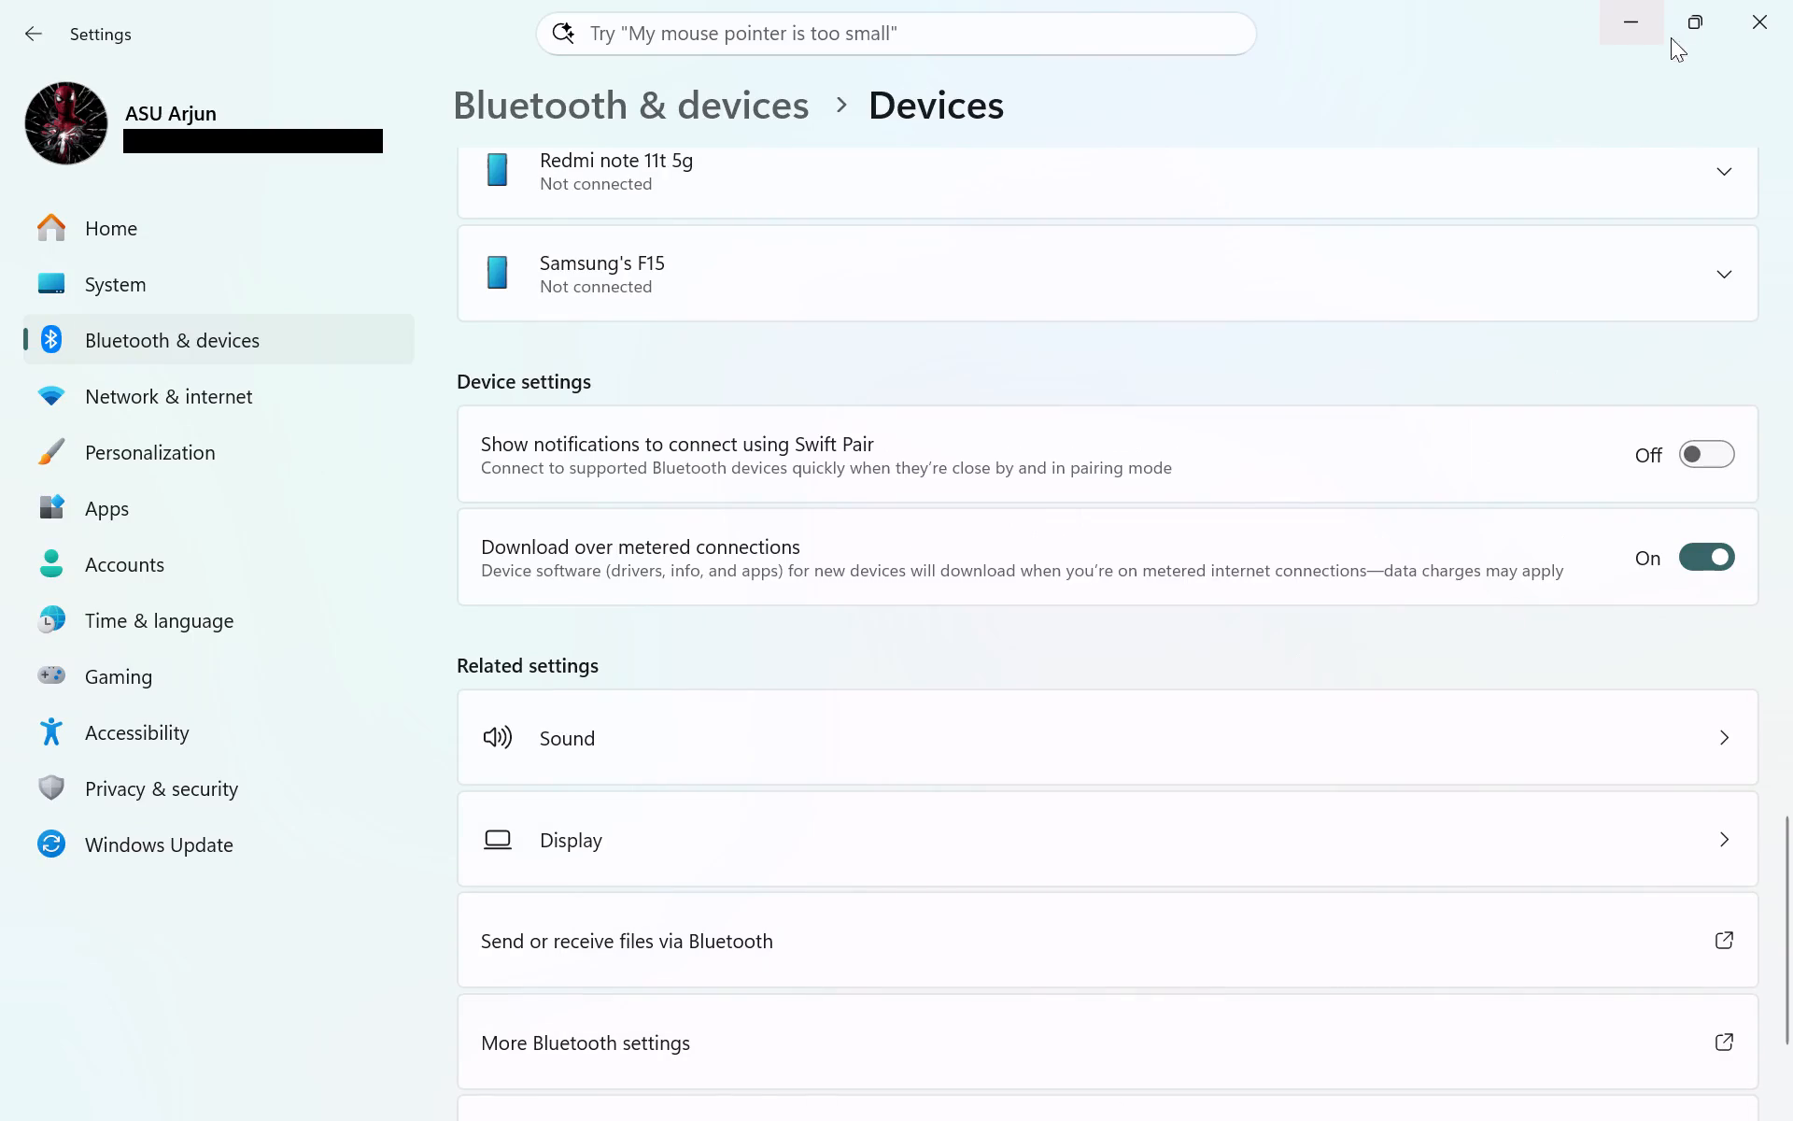
{"action": "left_click", "coordinate": [1627, 10]}
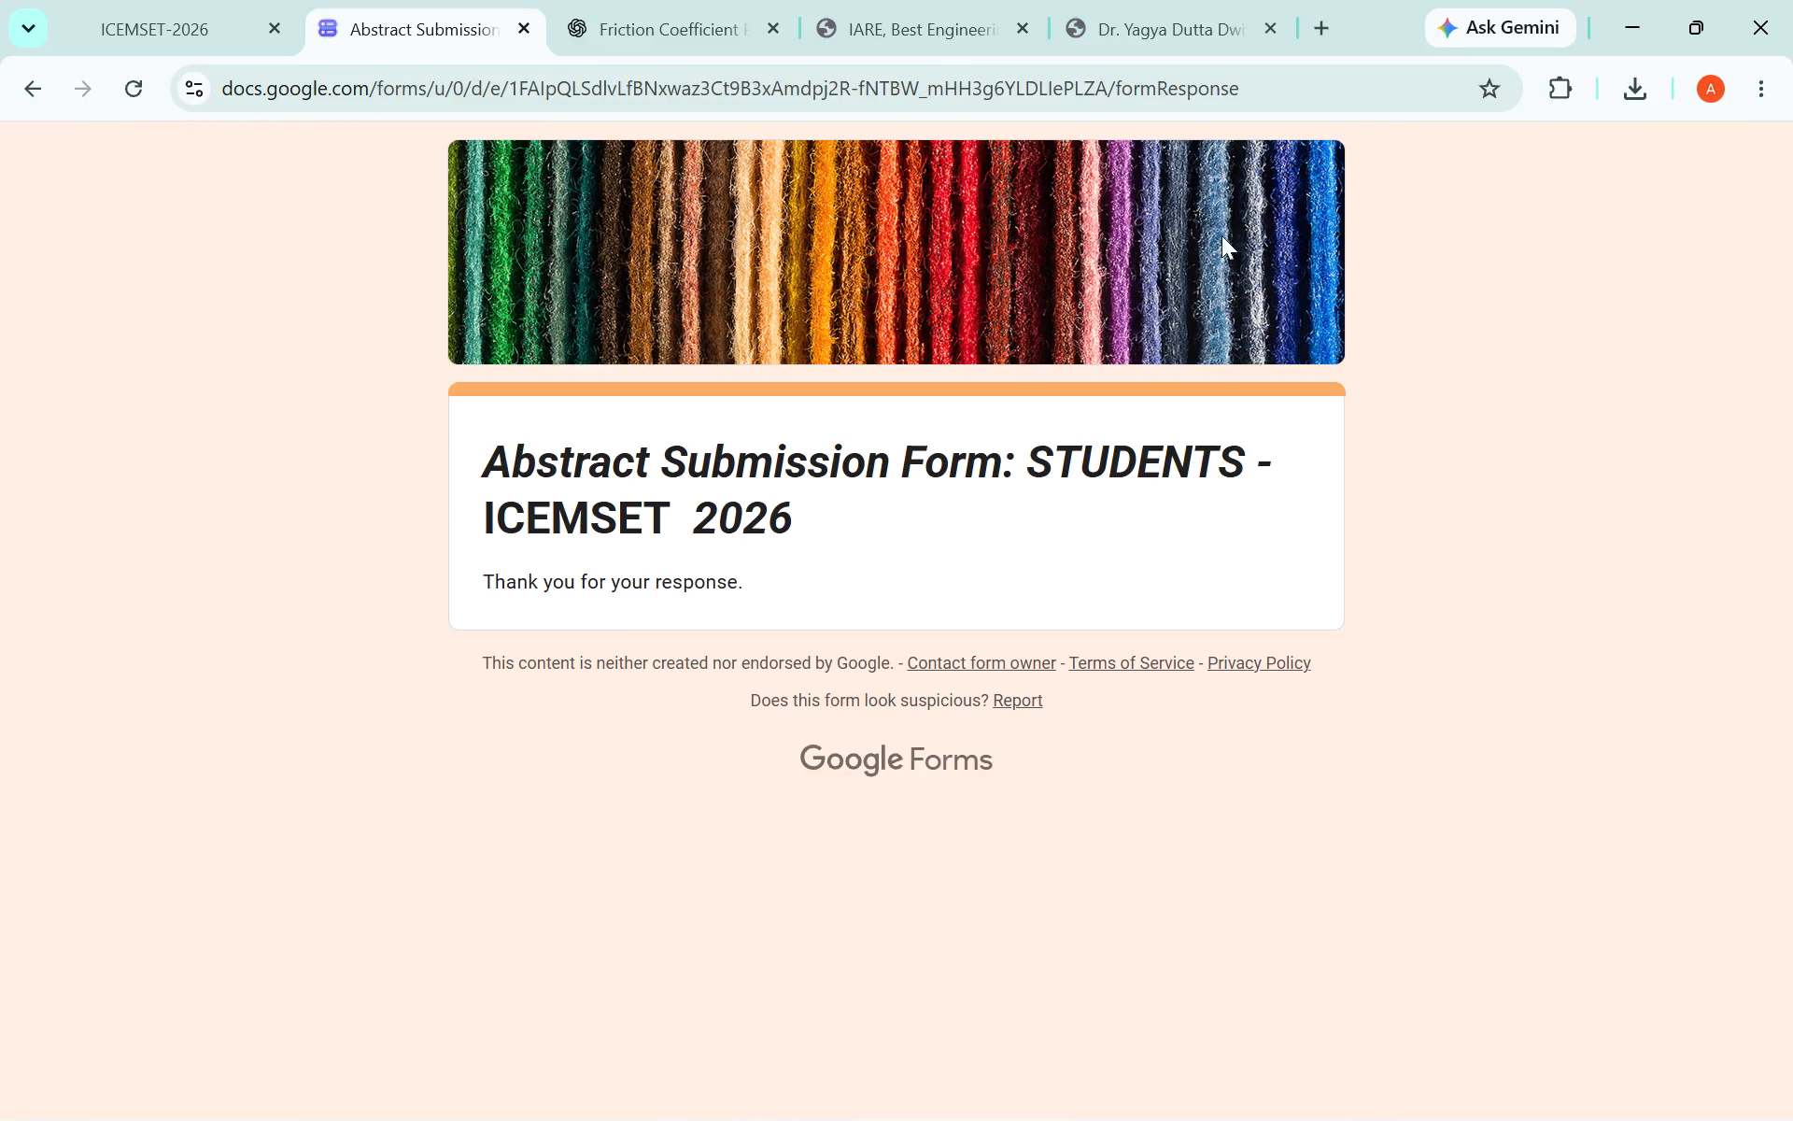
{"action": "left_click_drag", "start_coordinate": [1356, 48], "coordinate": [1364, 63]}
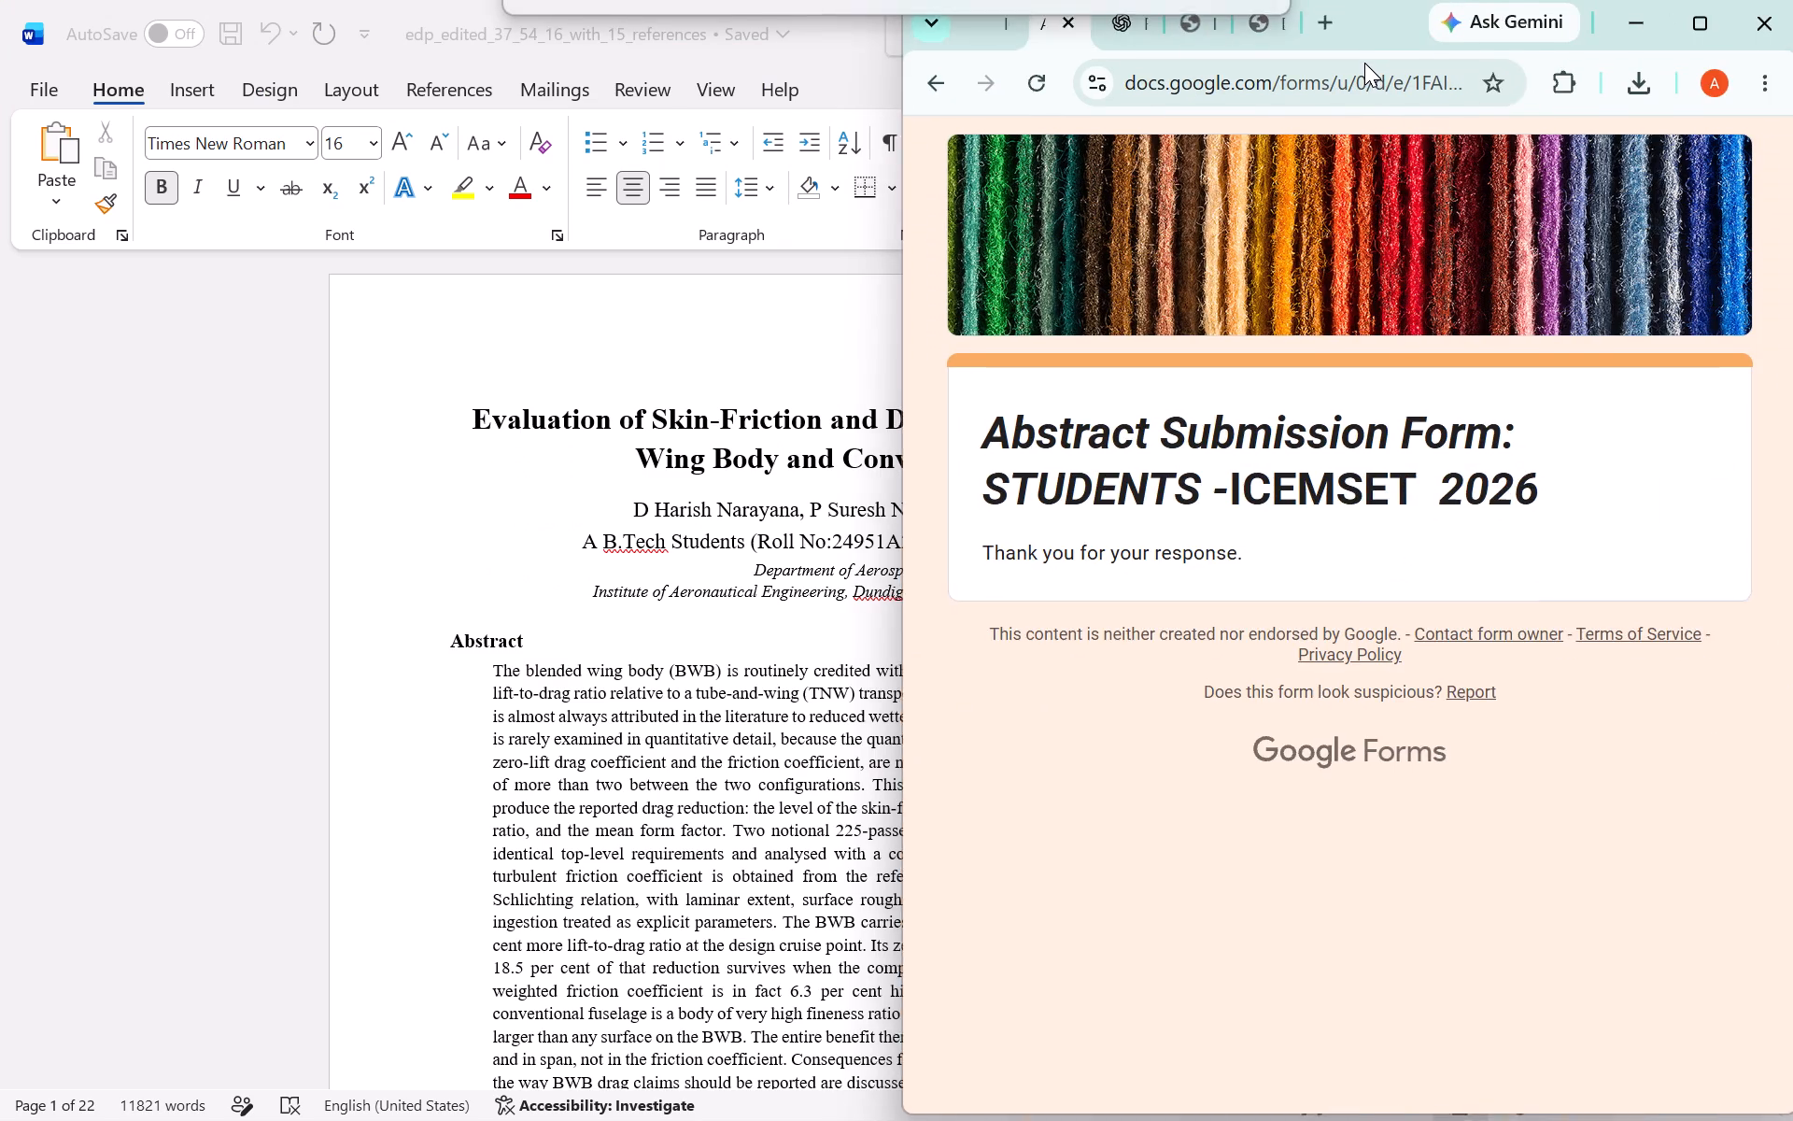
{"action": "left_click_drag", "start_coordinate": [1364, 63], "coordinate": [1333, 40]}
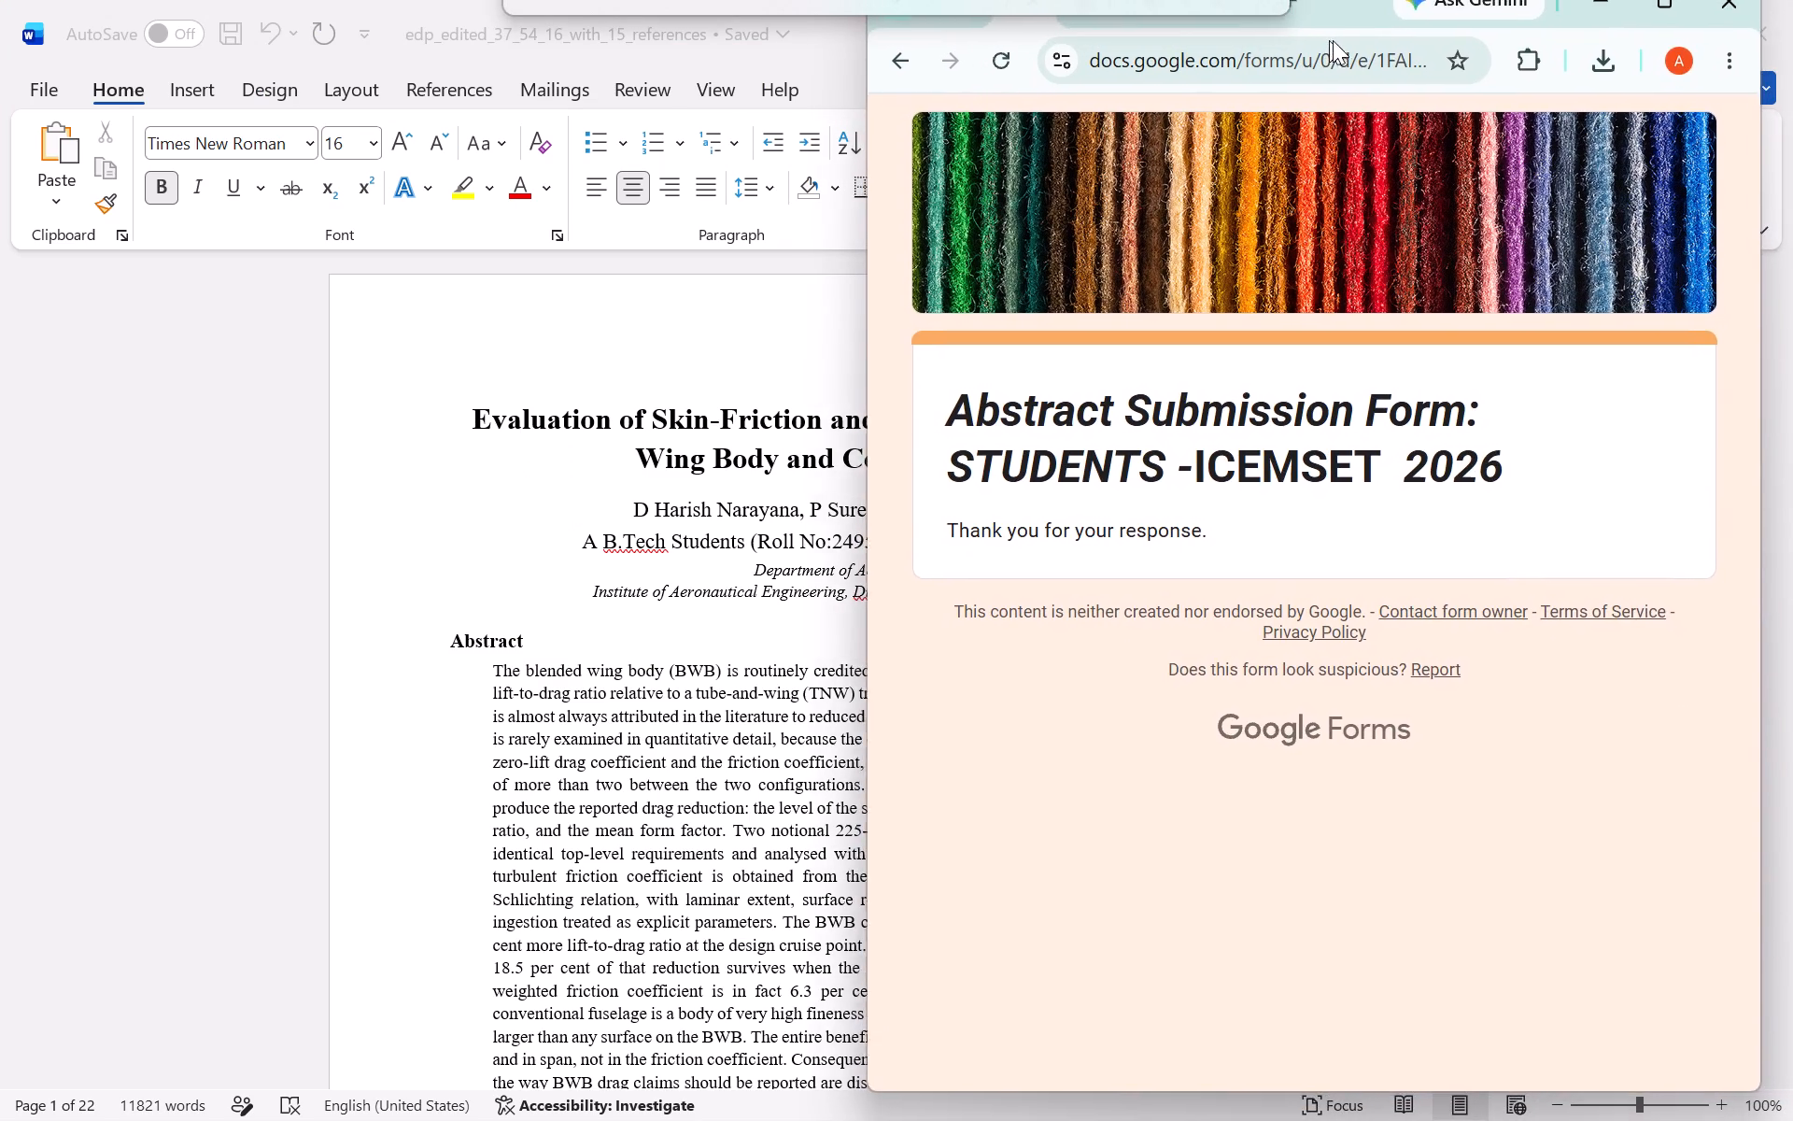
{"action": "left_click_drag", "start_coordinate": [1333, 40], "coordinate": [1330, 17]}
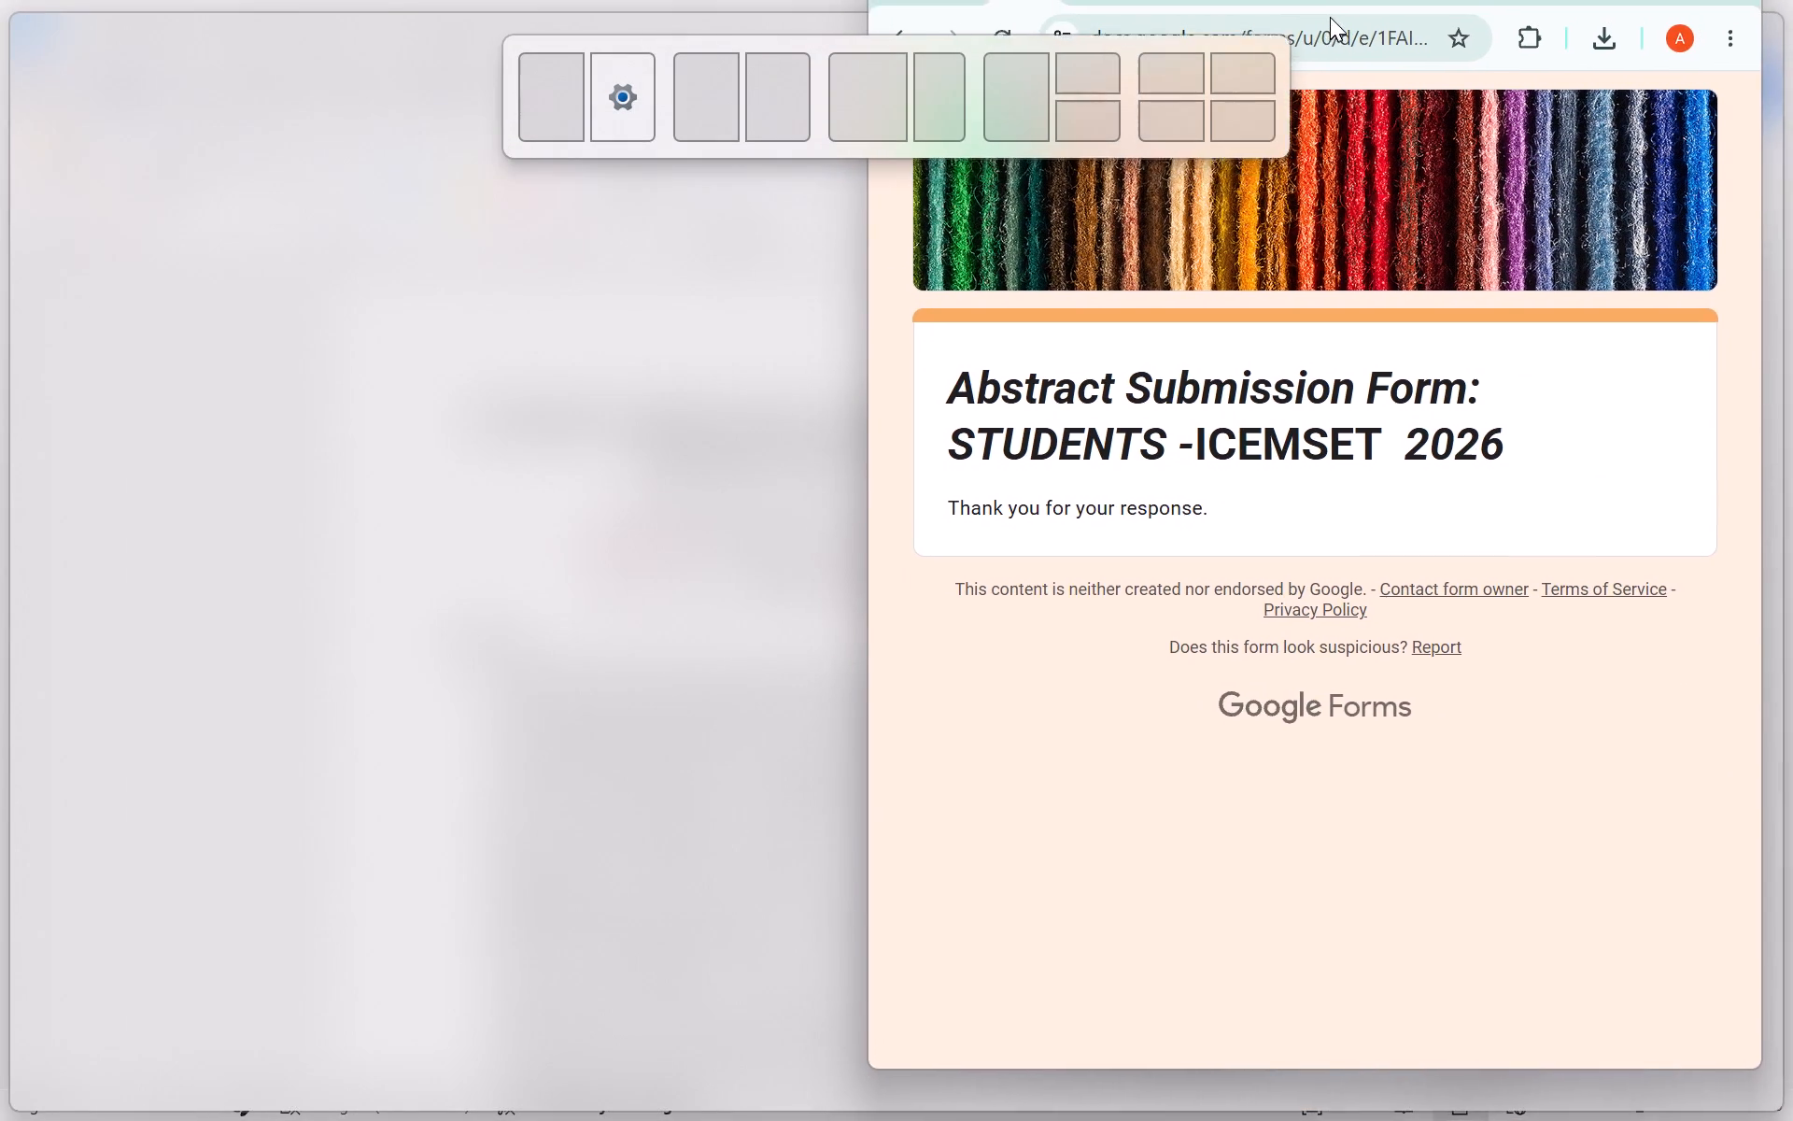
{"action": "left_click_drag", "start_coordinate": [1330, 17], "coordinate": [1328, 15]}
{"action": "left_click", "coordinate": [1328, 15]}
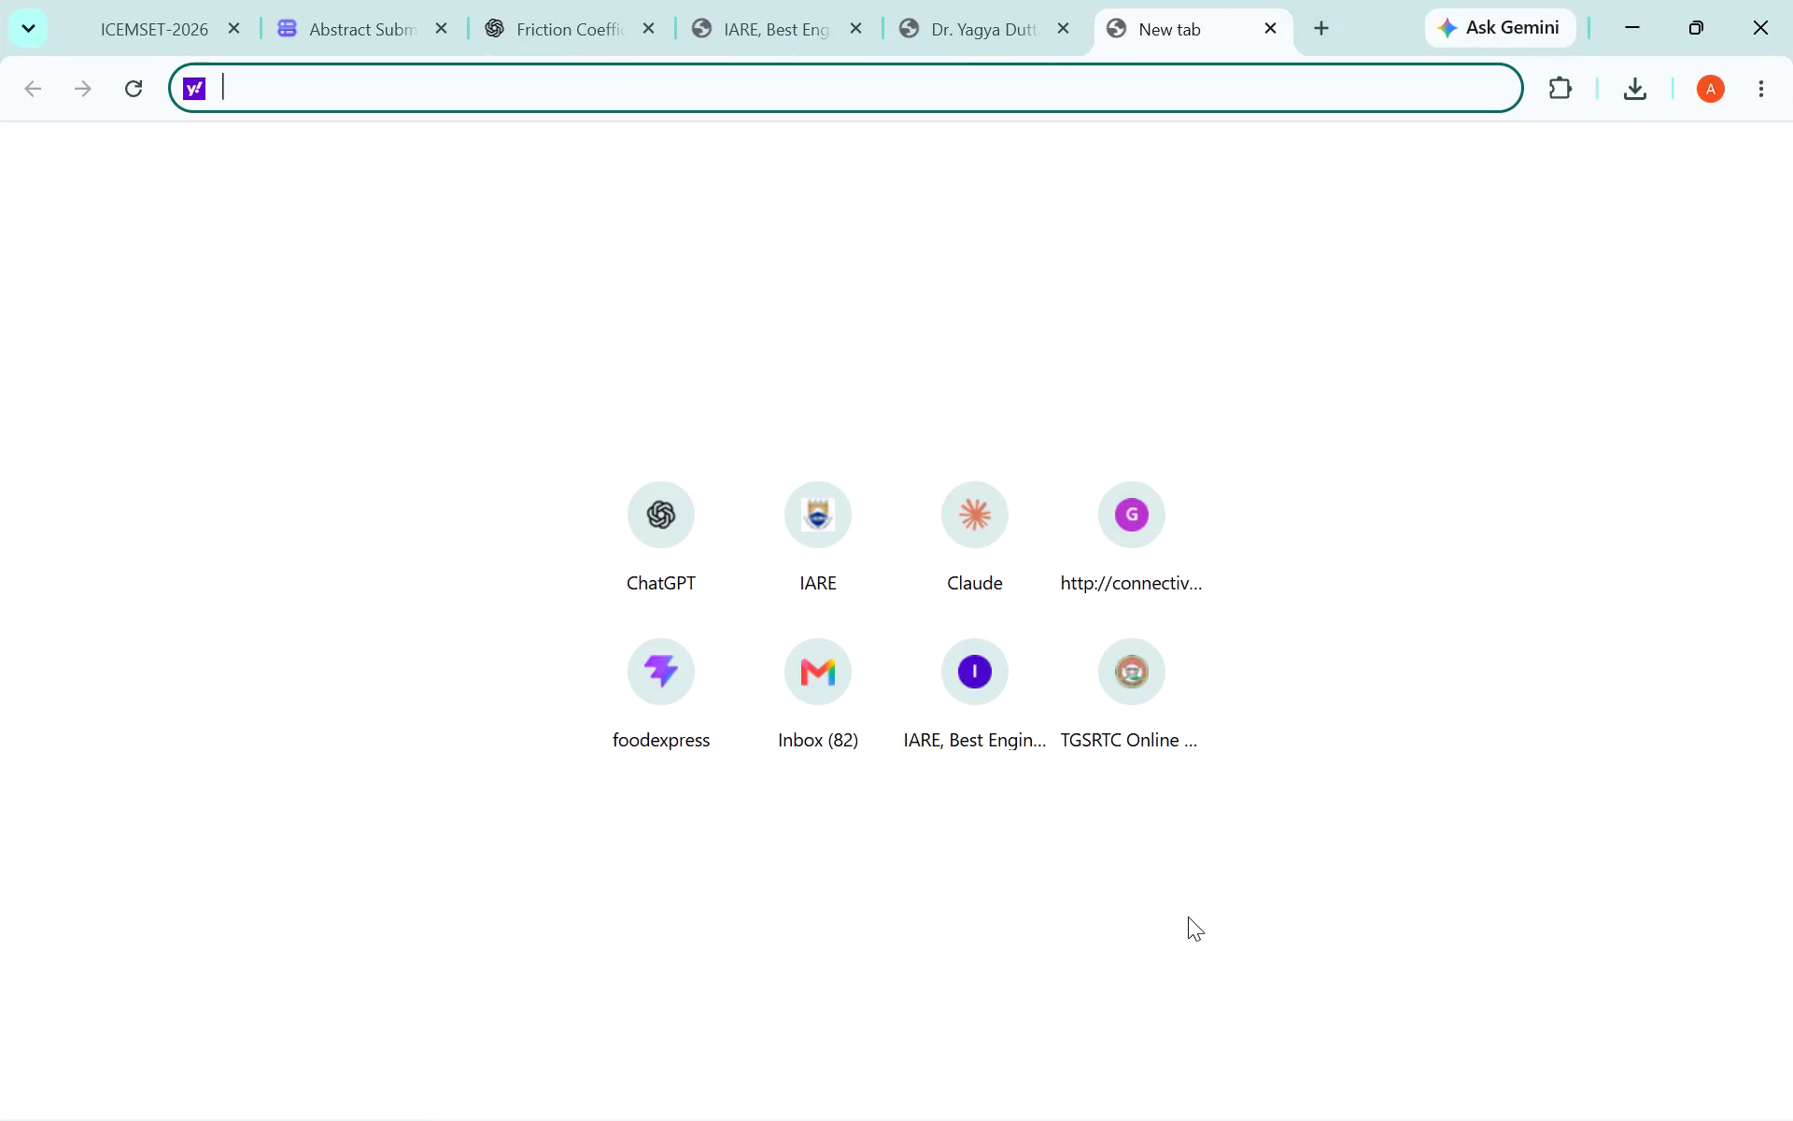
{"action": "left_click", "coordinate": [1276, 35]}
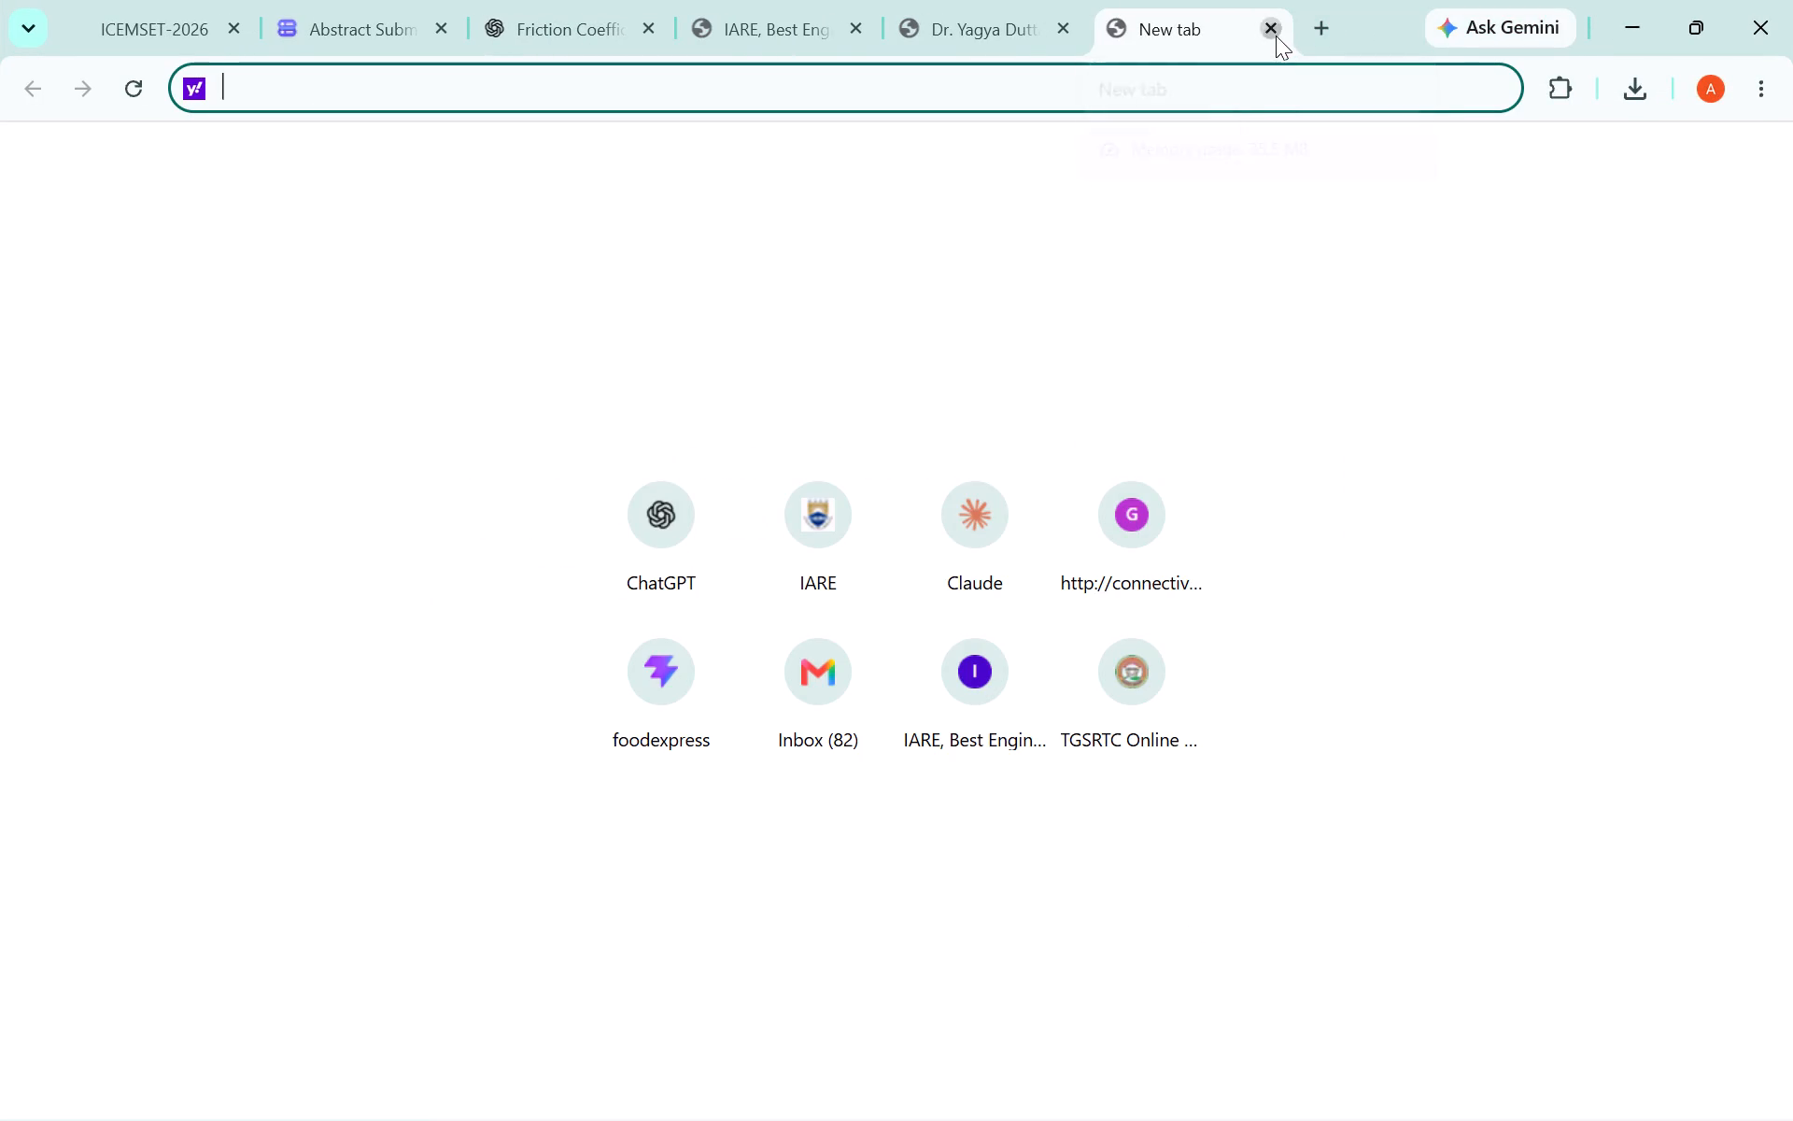
Switch to File Explorer, open the received ruthvik PDF from the Desktop folder, and maximize its window.
{"action": "left_click", "coordinate": [1309, 1116]}
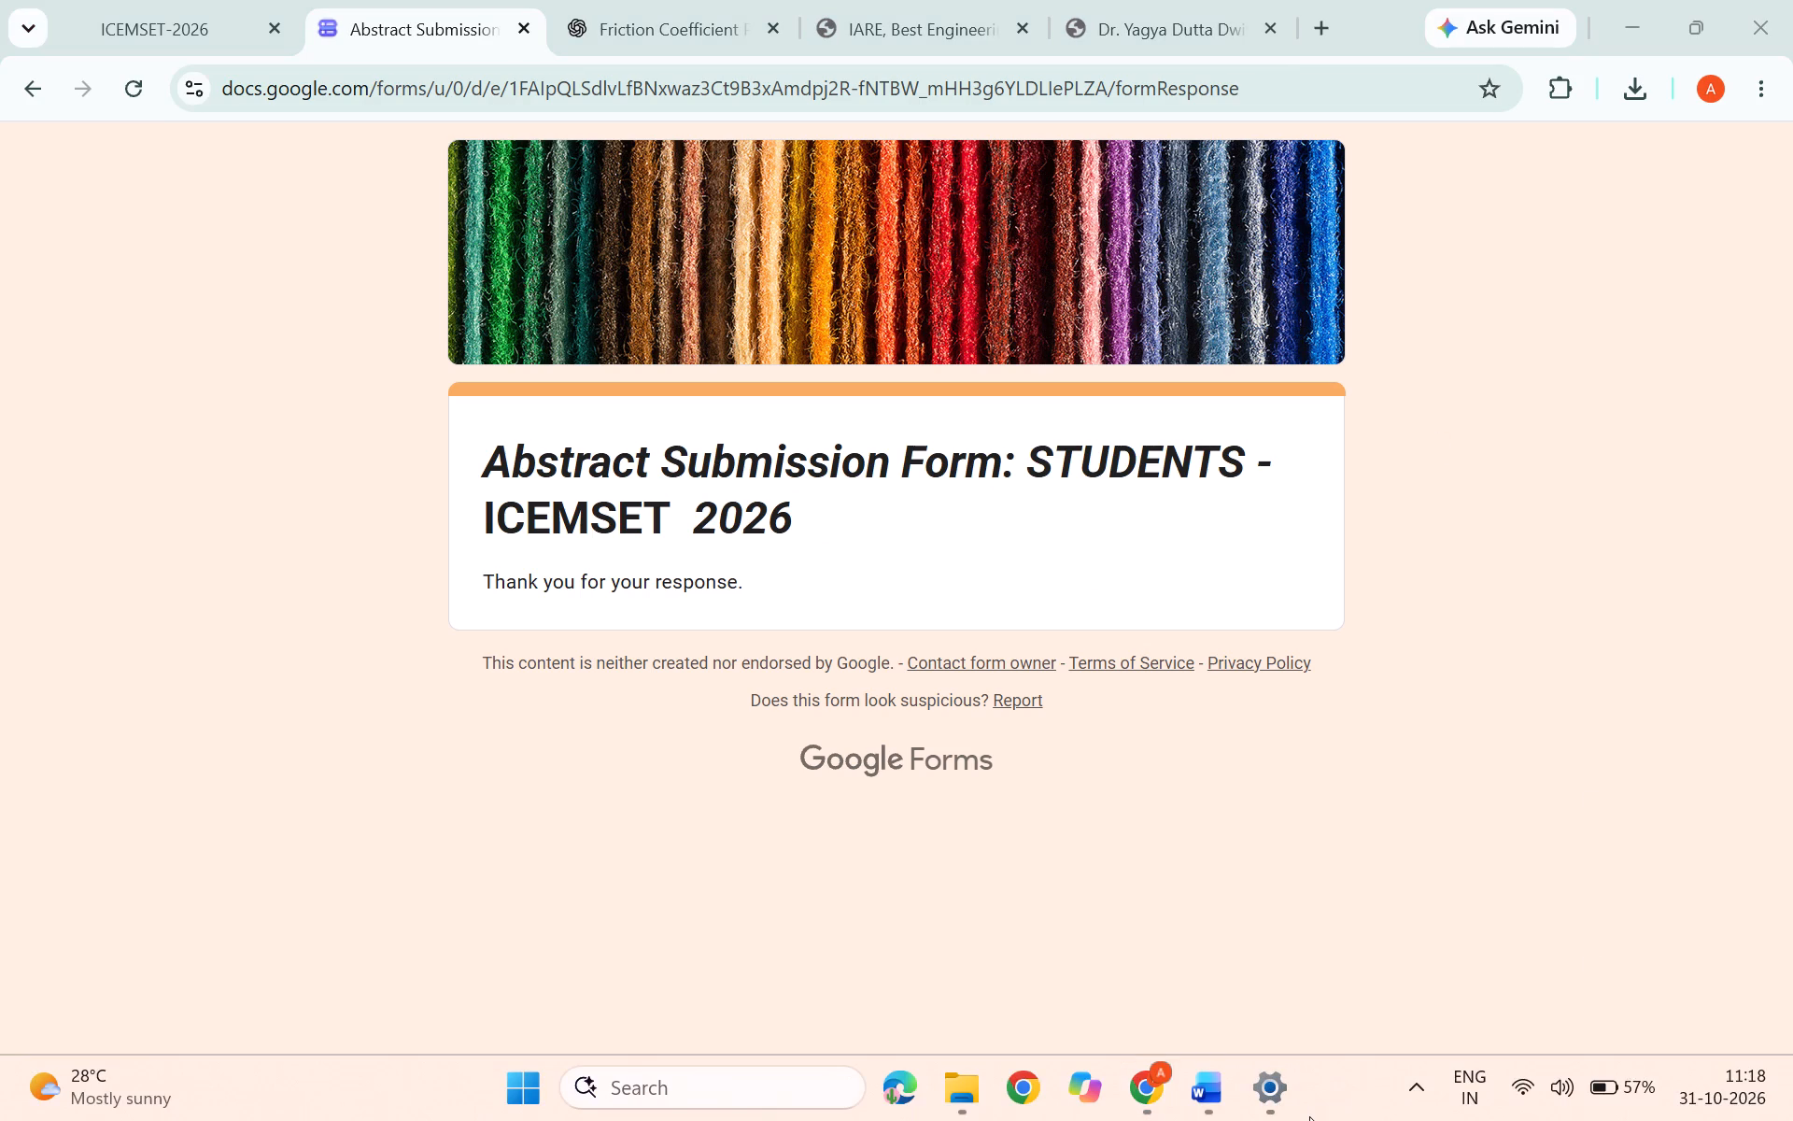
{"action": "left_click", "coordinate": [960, 1089]}
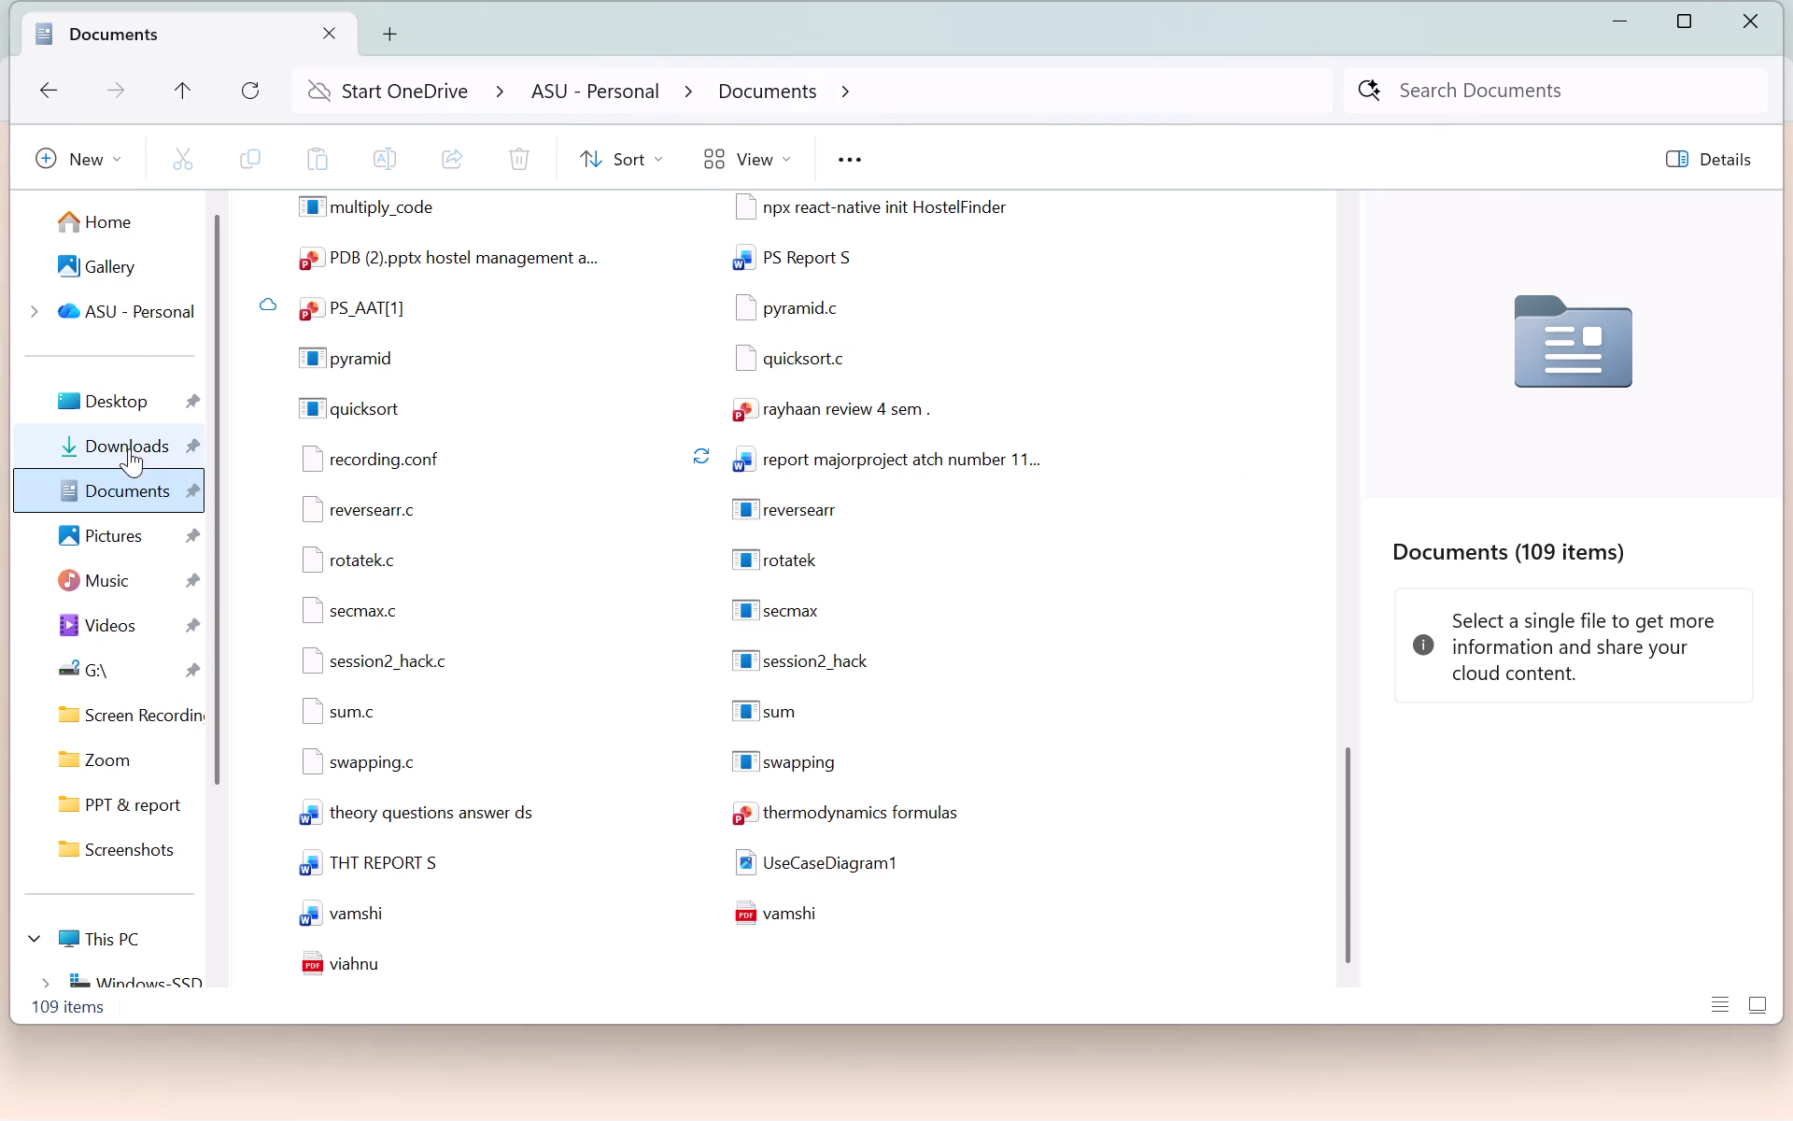
{"action": "left_click", "coordinate": [132, 413]}
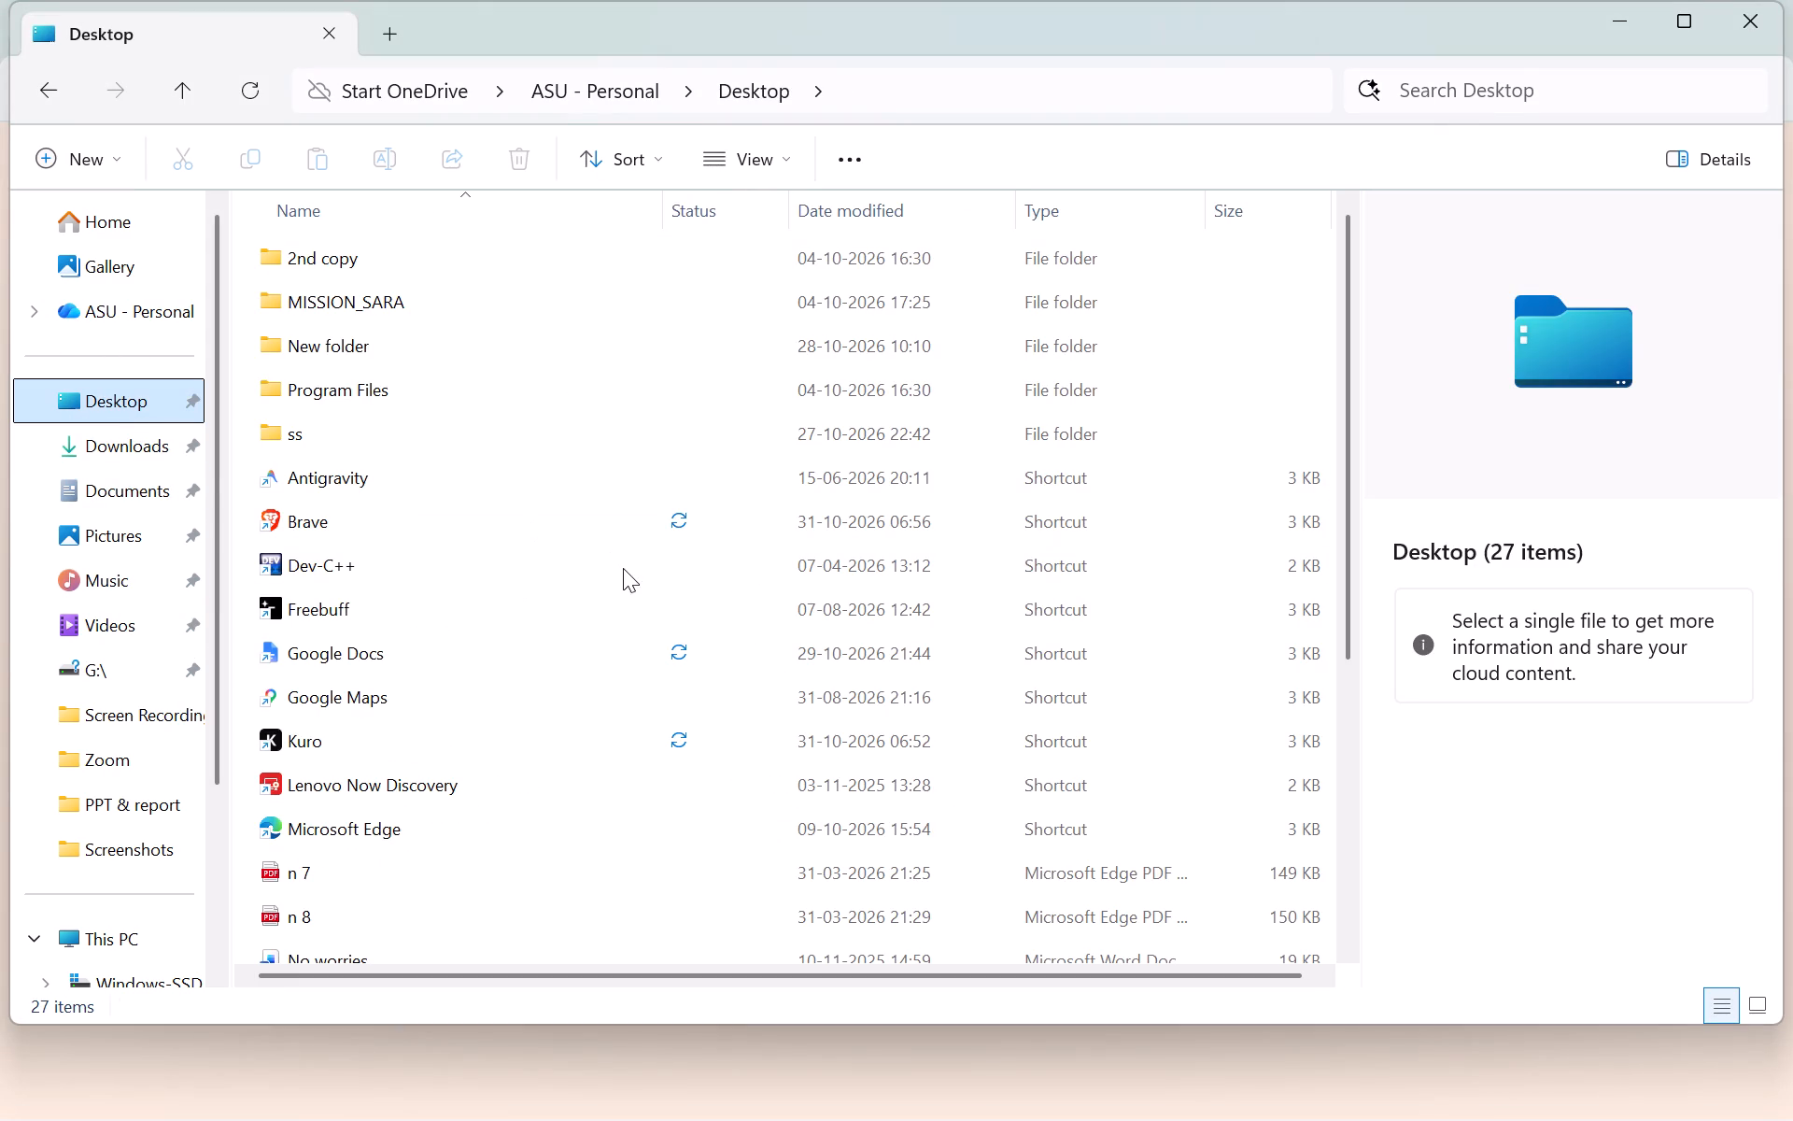
{"action": "scroll", "coordinate": [623, 568], "scroll_direction": "up", "scroll_amount": 6}
{"action": "scroll", "coordinate": [623, 568], "scroll_direction": "down", "scroll_amount": 6}
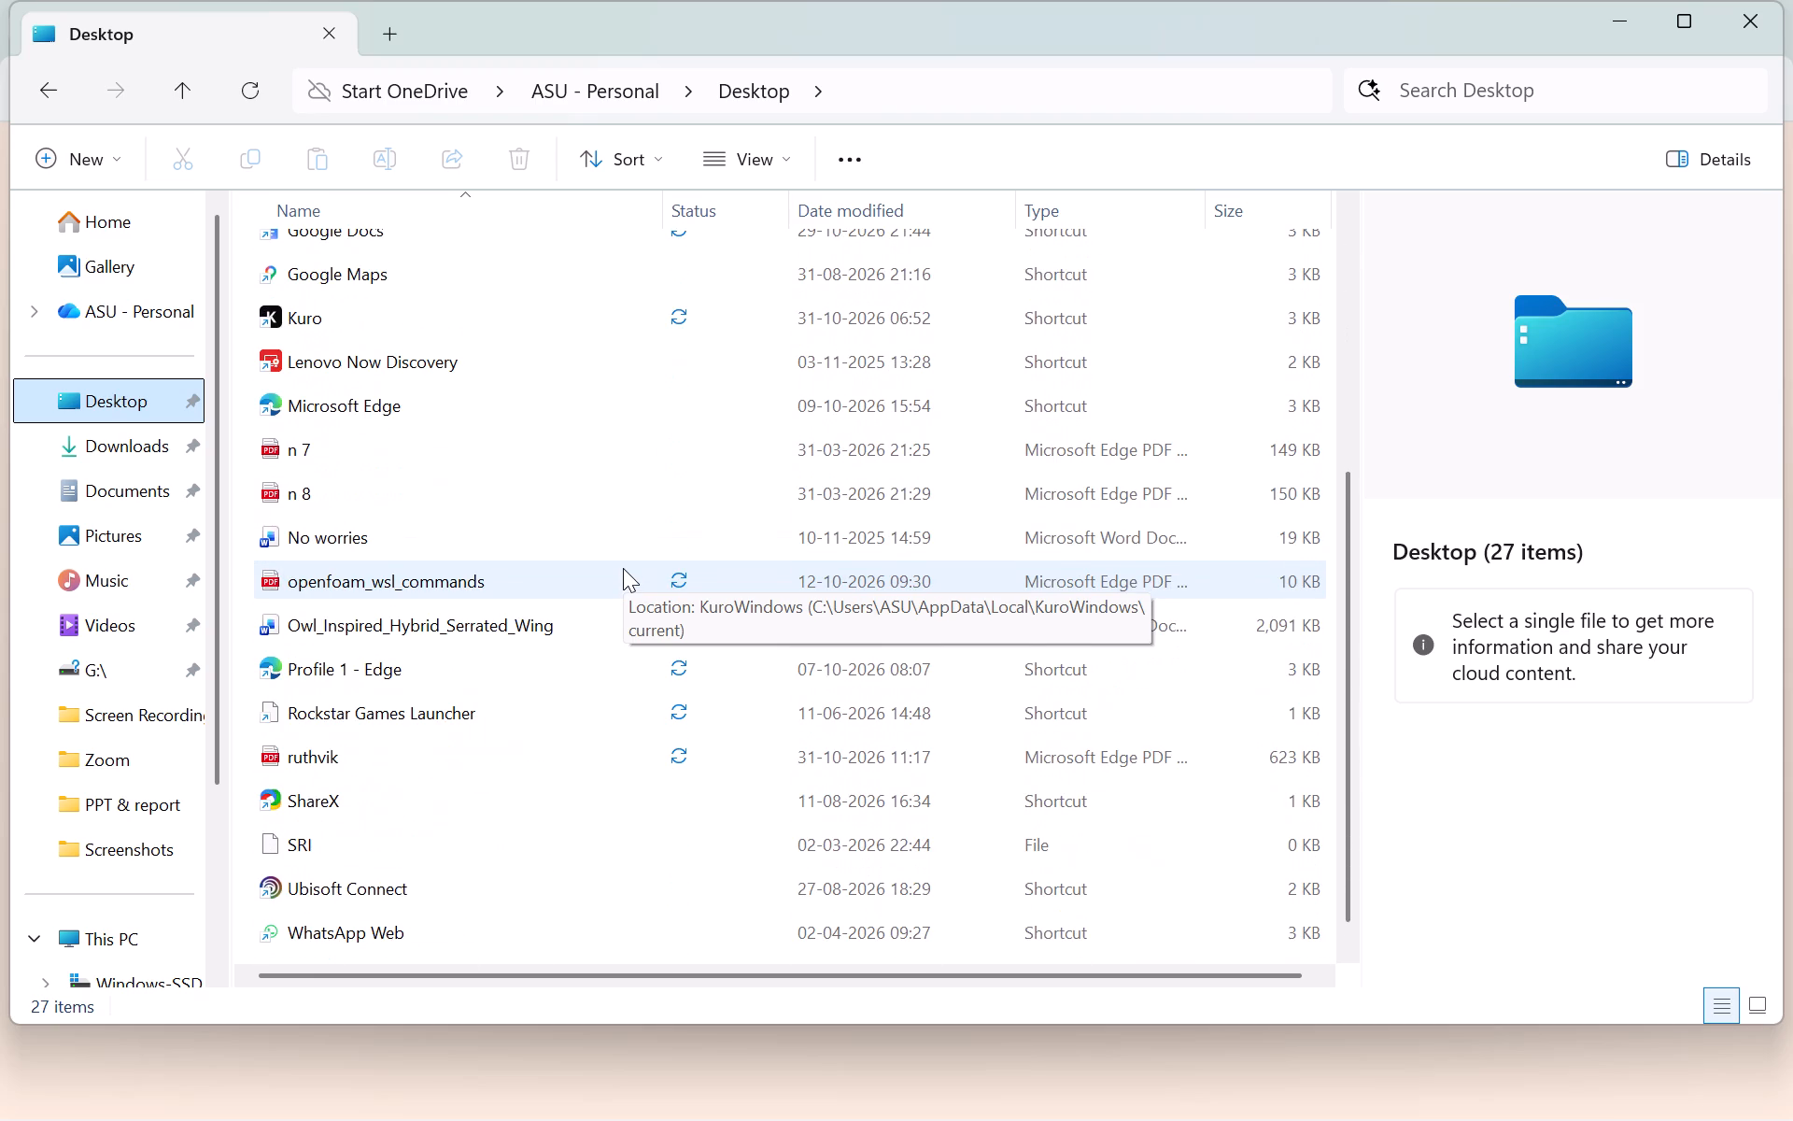
{"action": "scroll", "coordinate": [623, 568], "scroll_direction": "down", "scroll_amount": 1}
{"action": "double_click", "coordinate": [544, 729]}
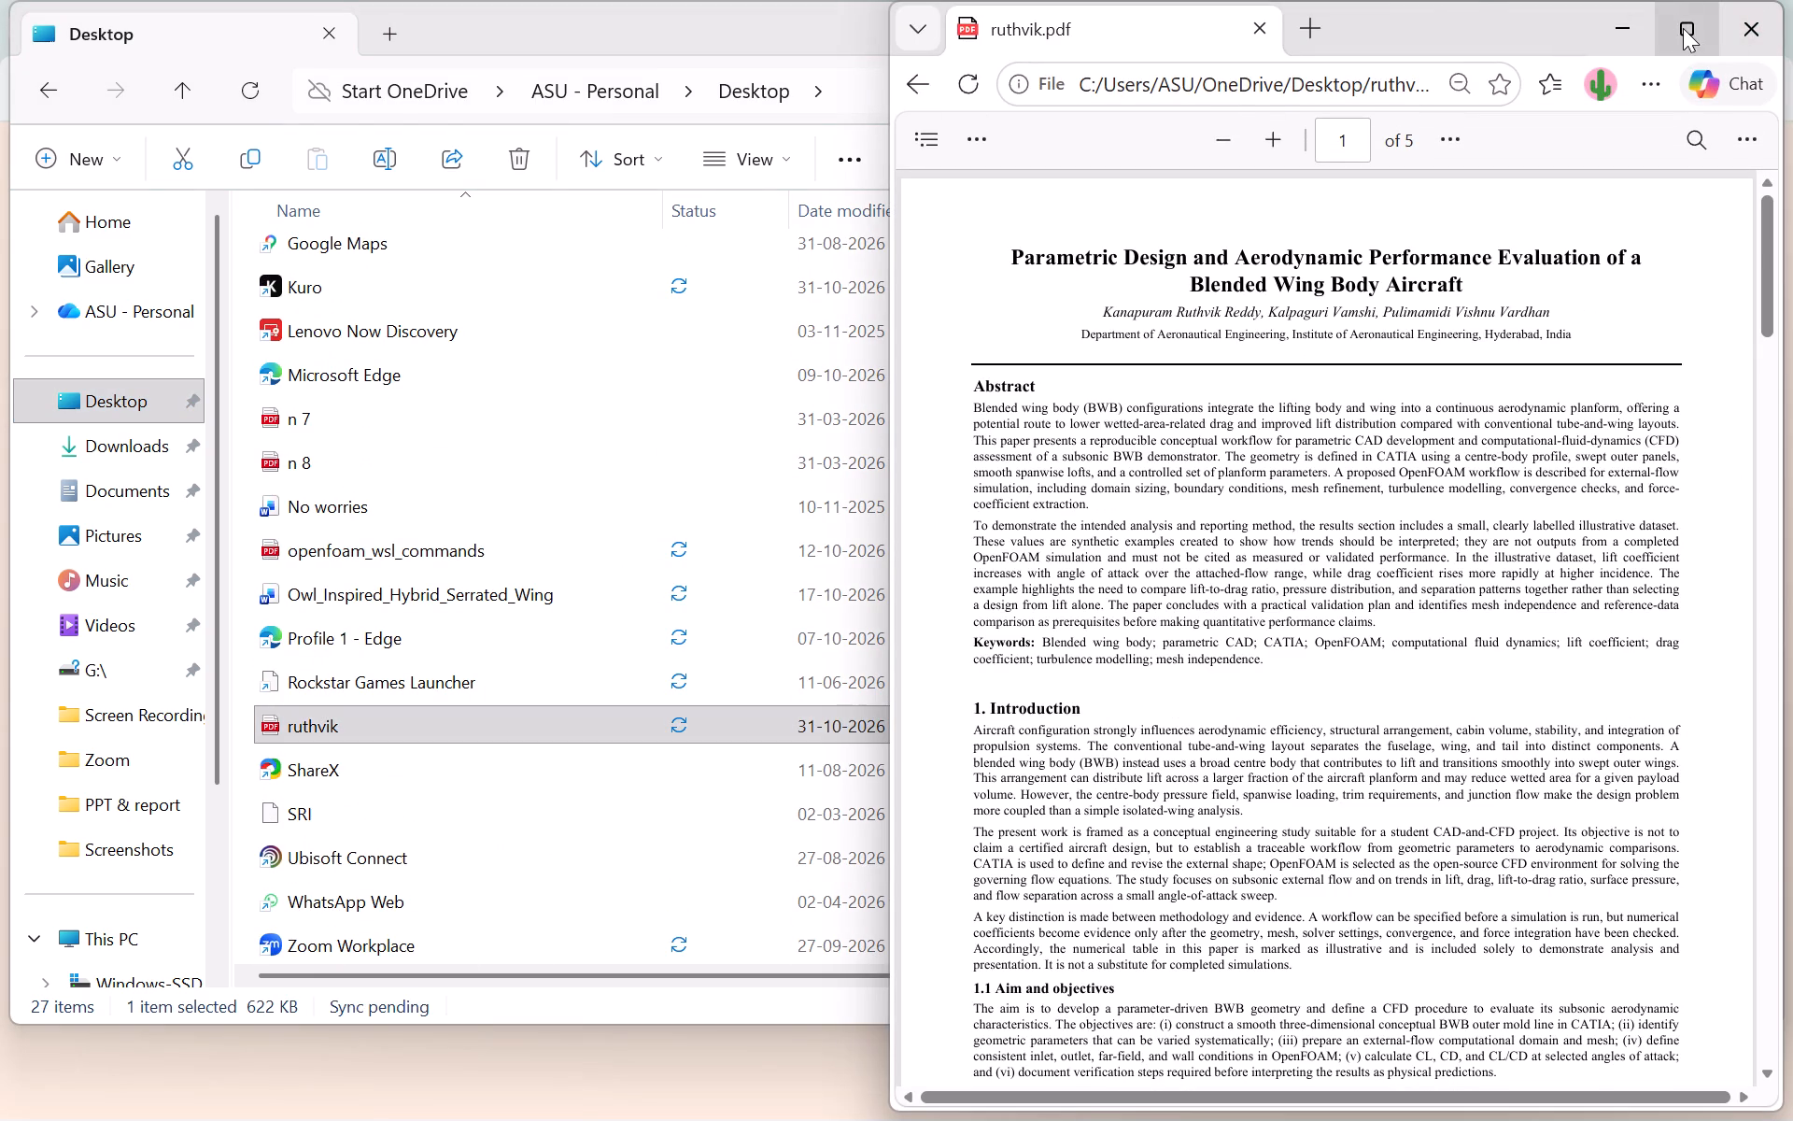
{"action": "left_click", "coordinate": [1683, 28]}
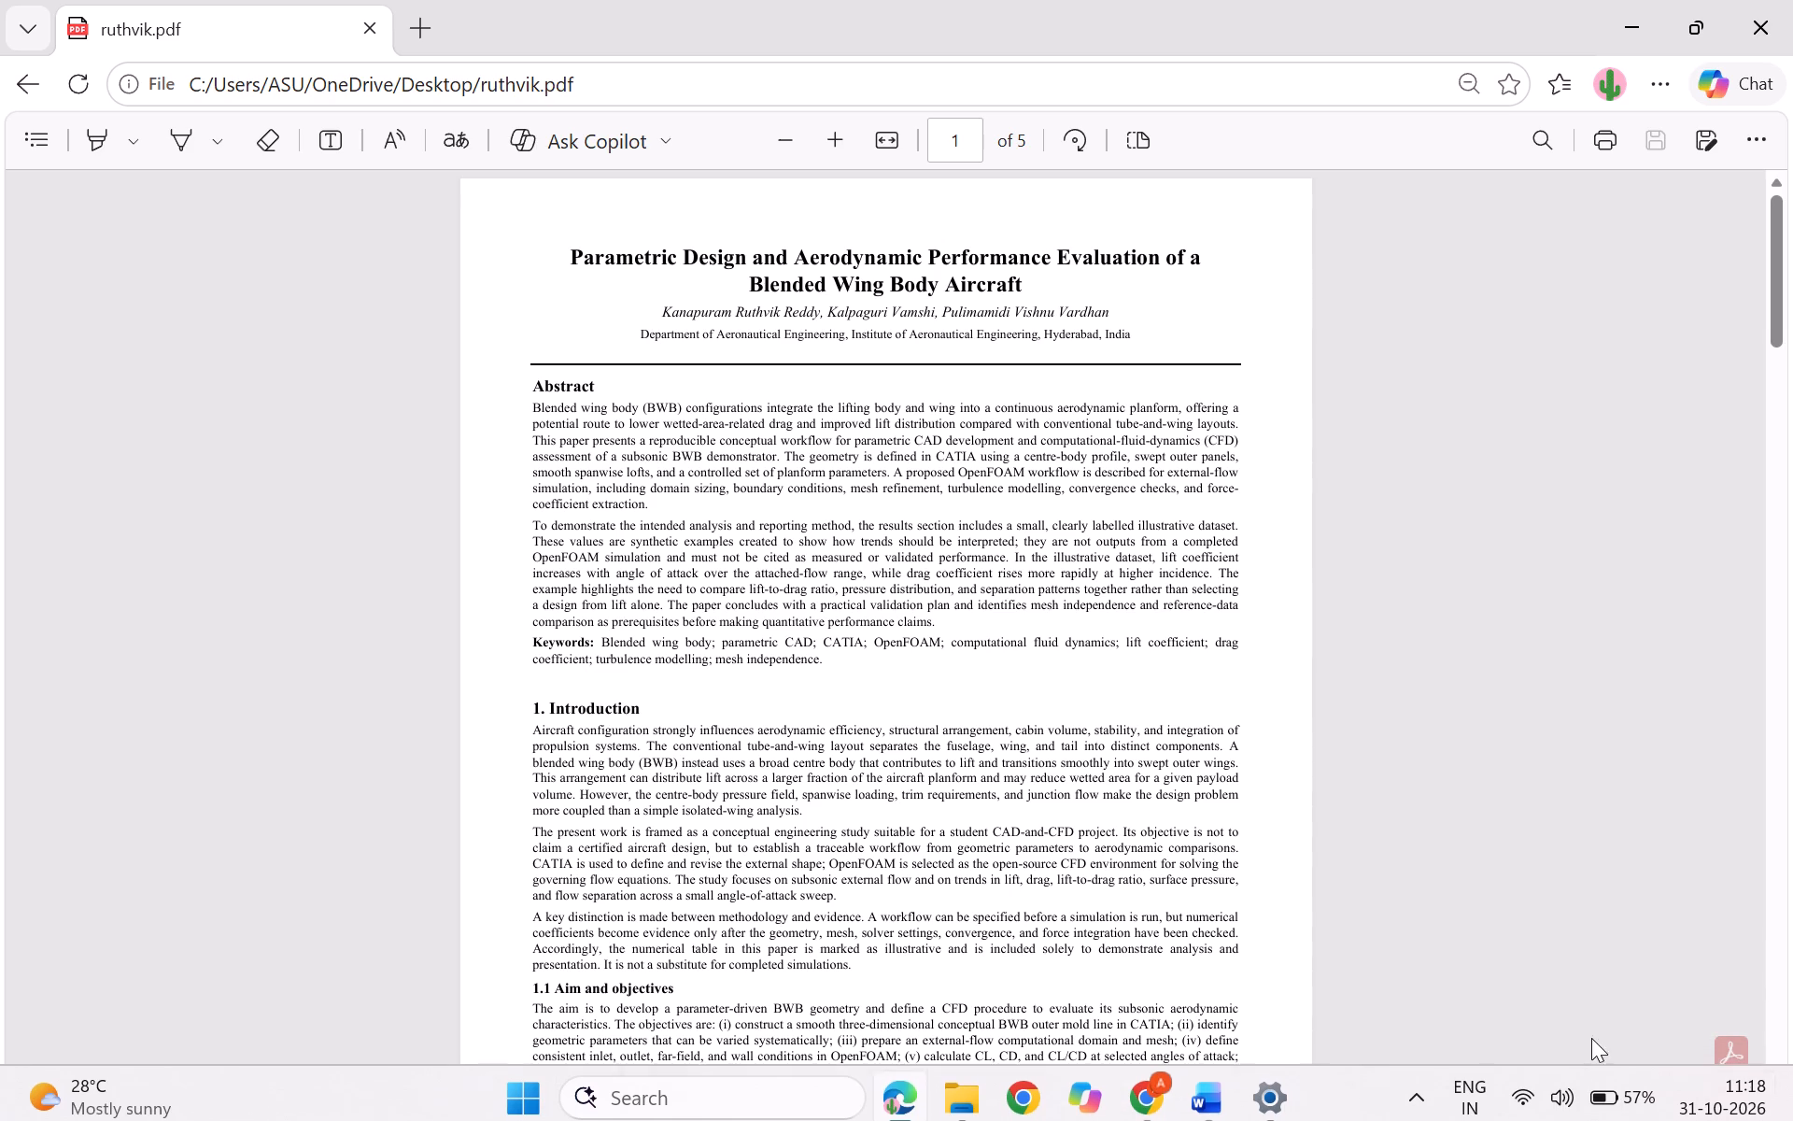
{"action": "left_click", "coordinate": [964, 1079]}
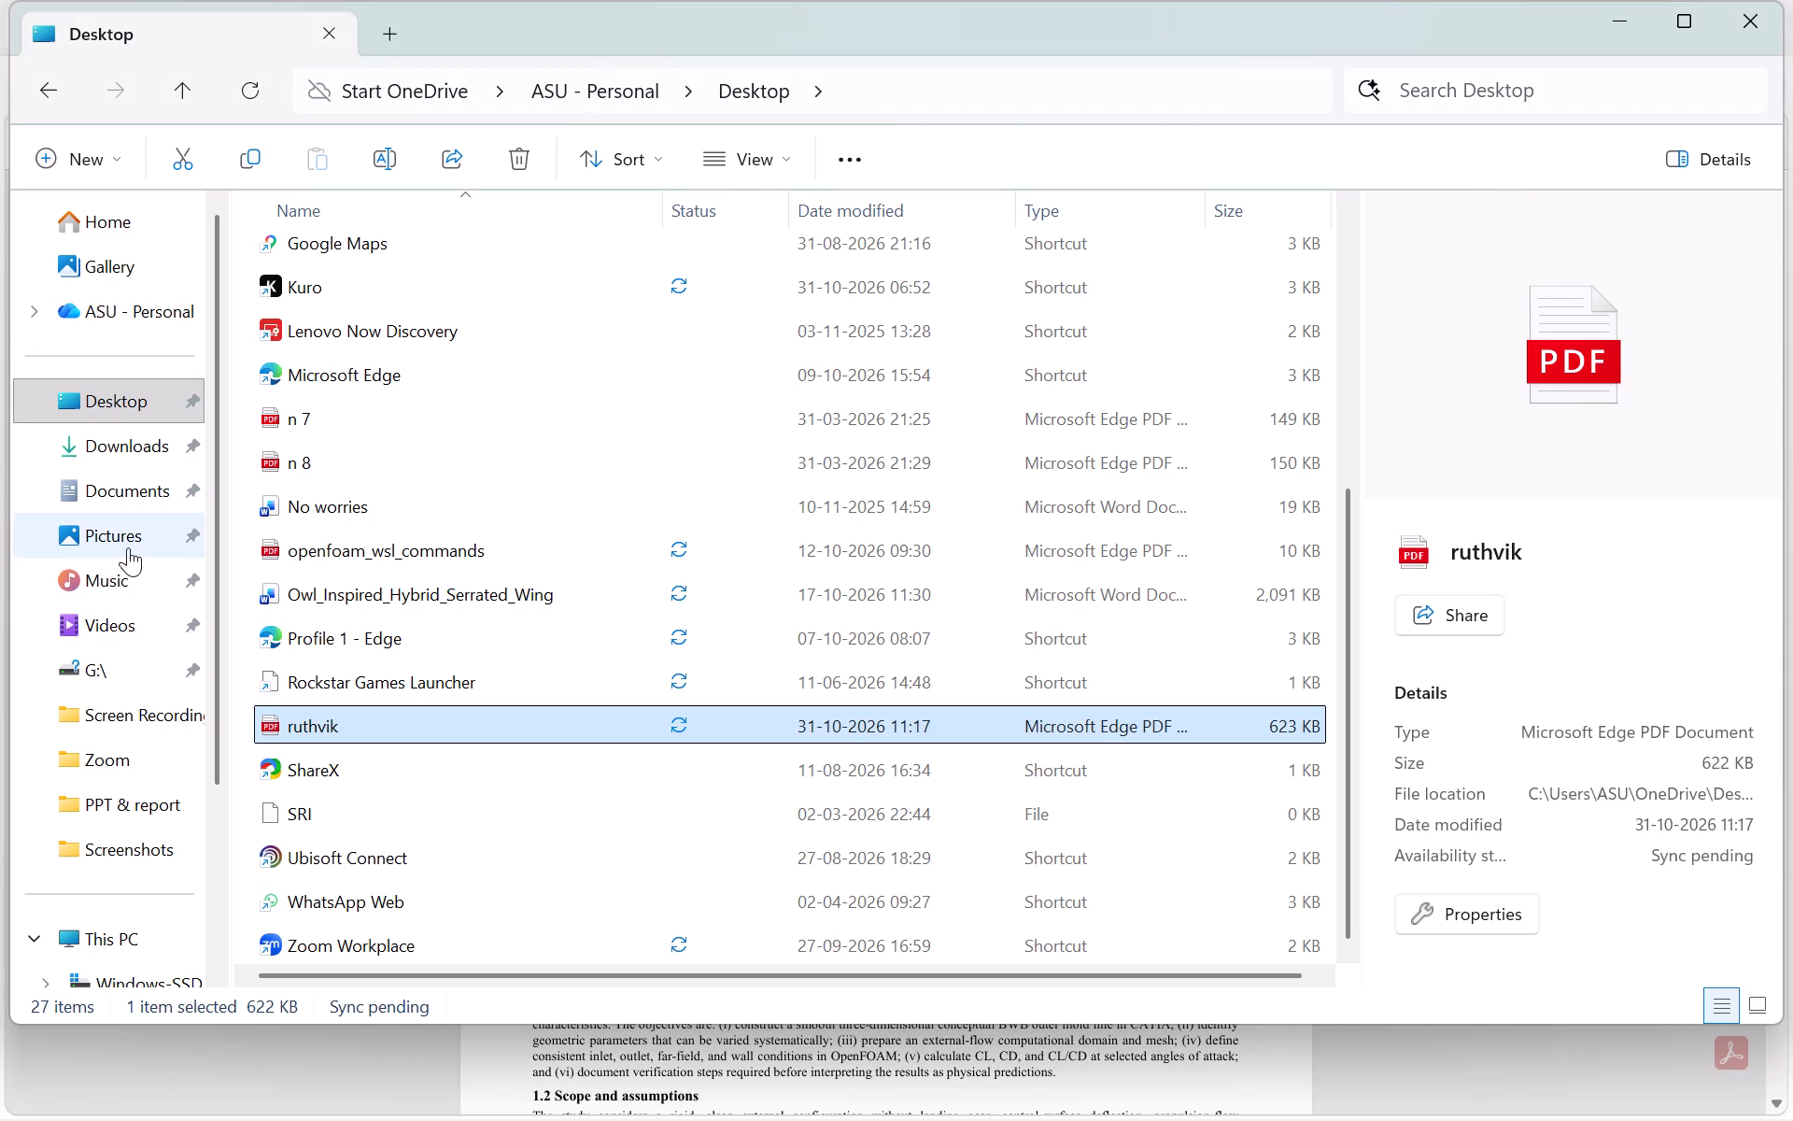
{"action": "double_click", "coordinate": [157, 840]}
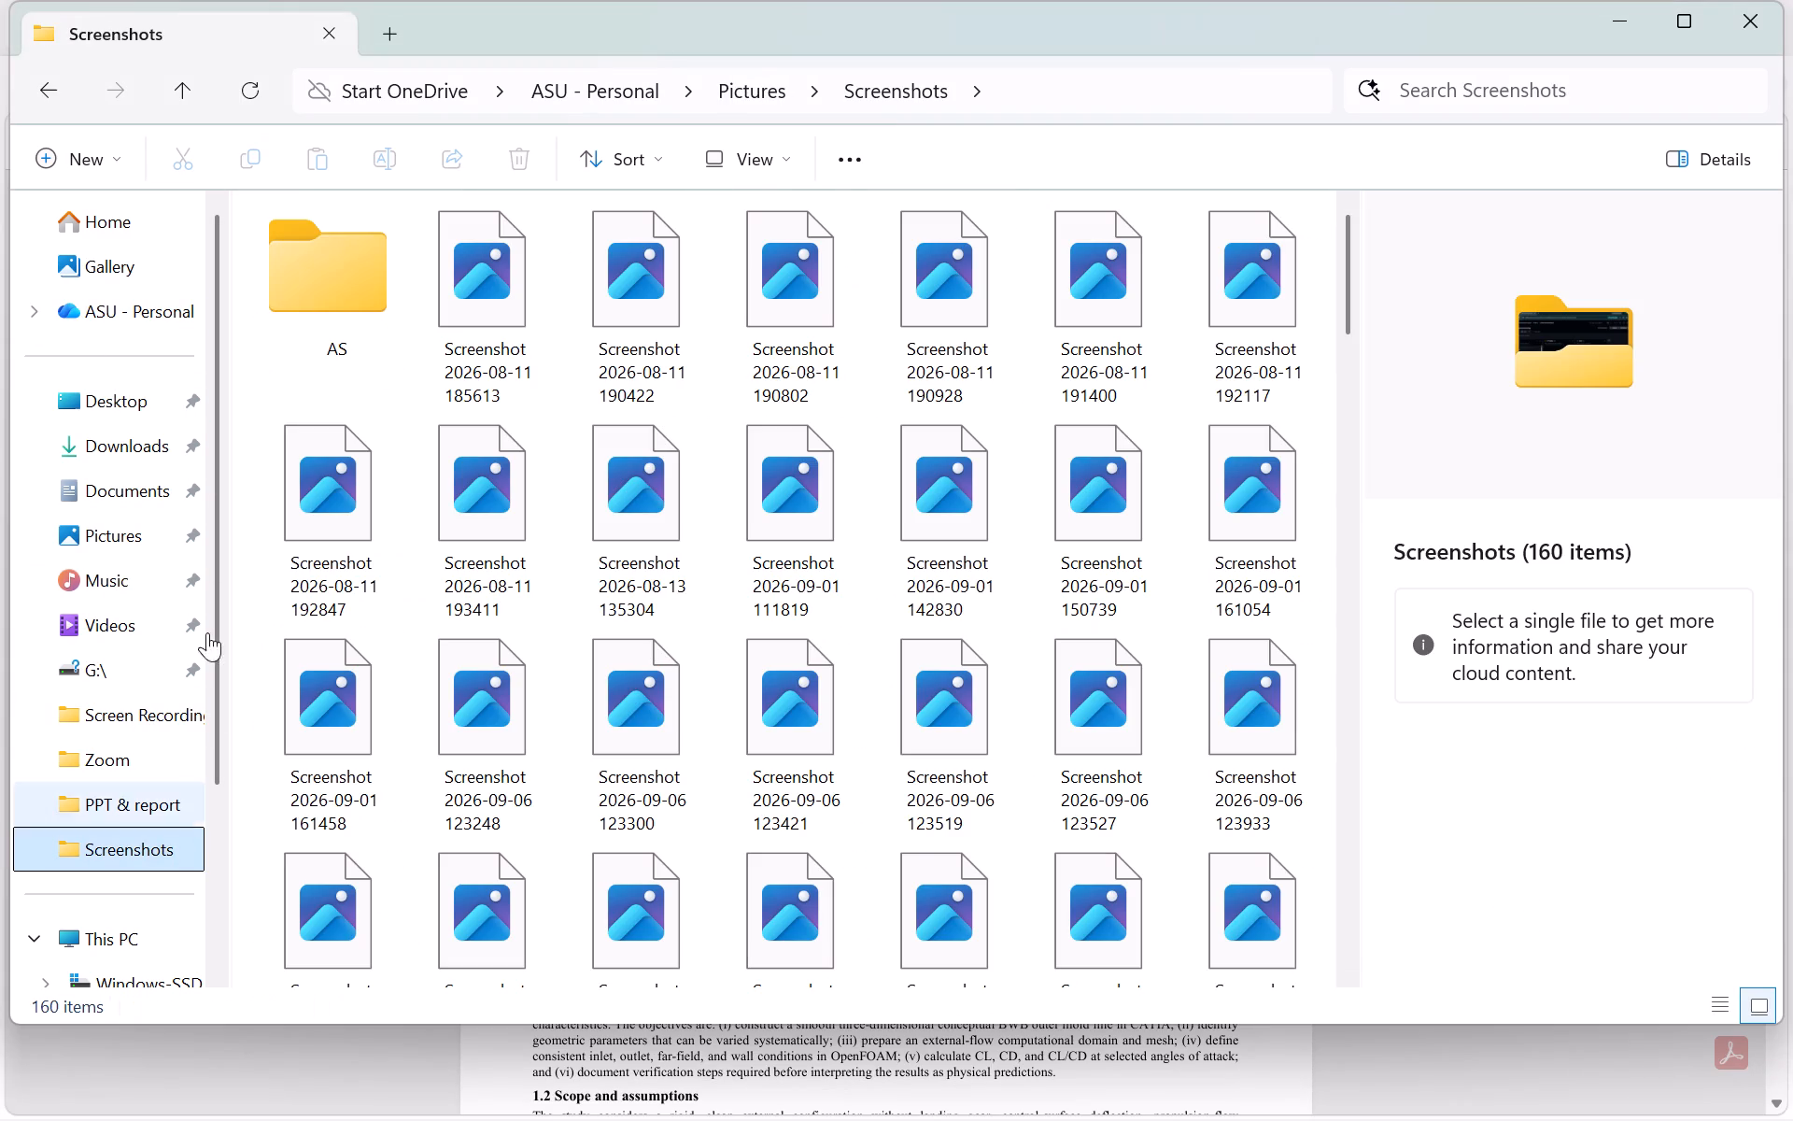
{"action": "double_click", "coordinate": [435, 279]}
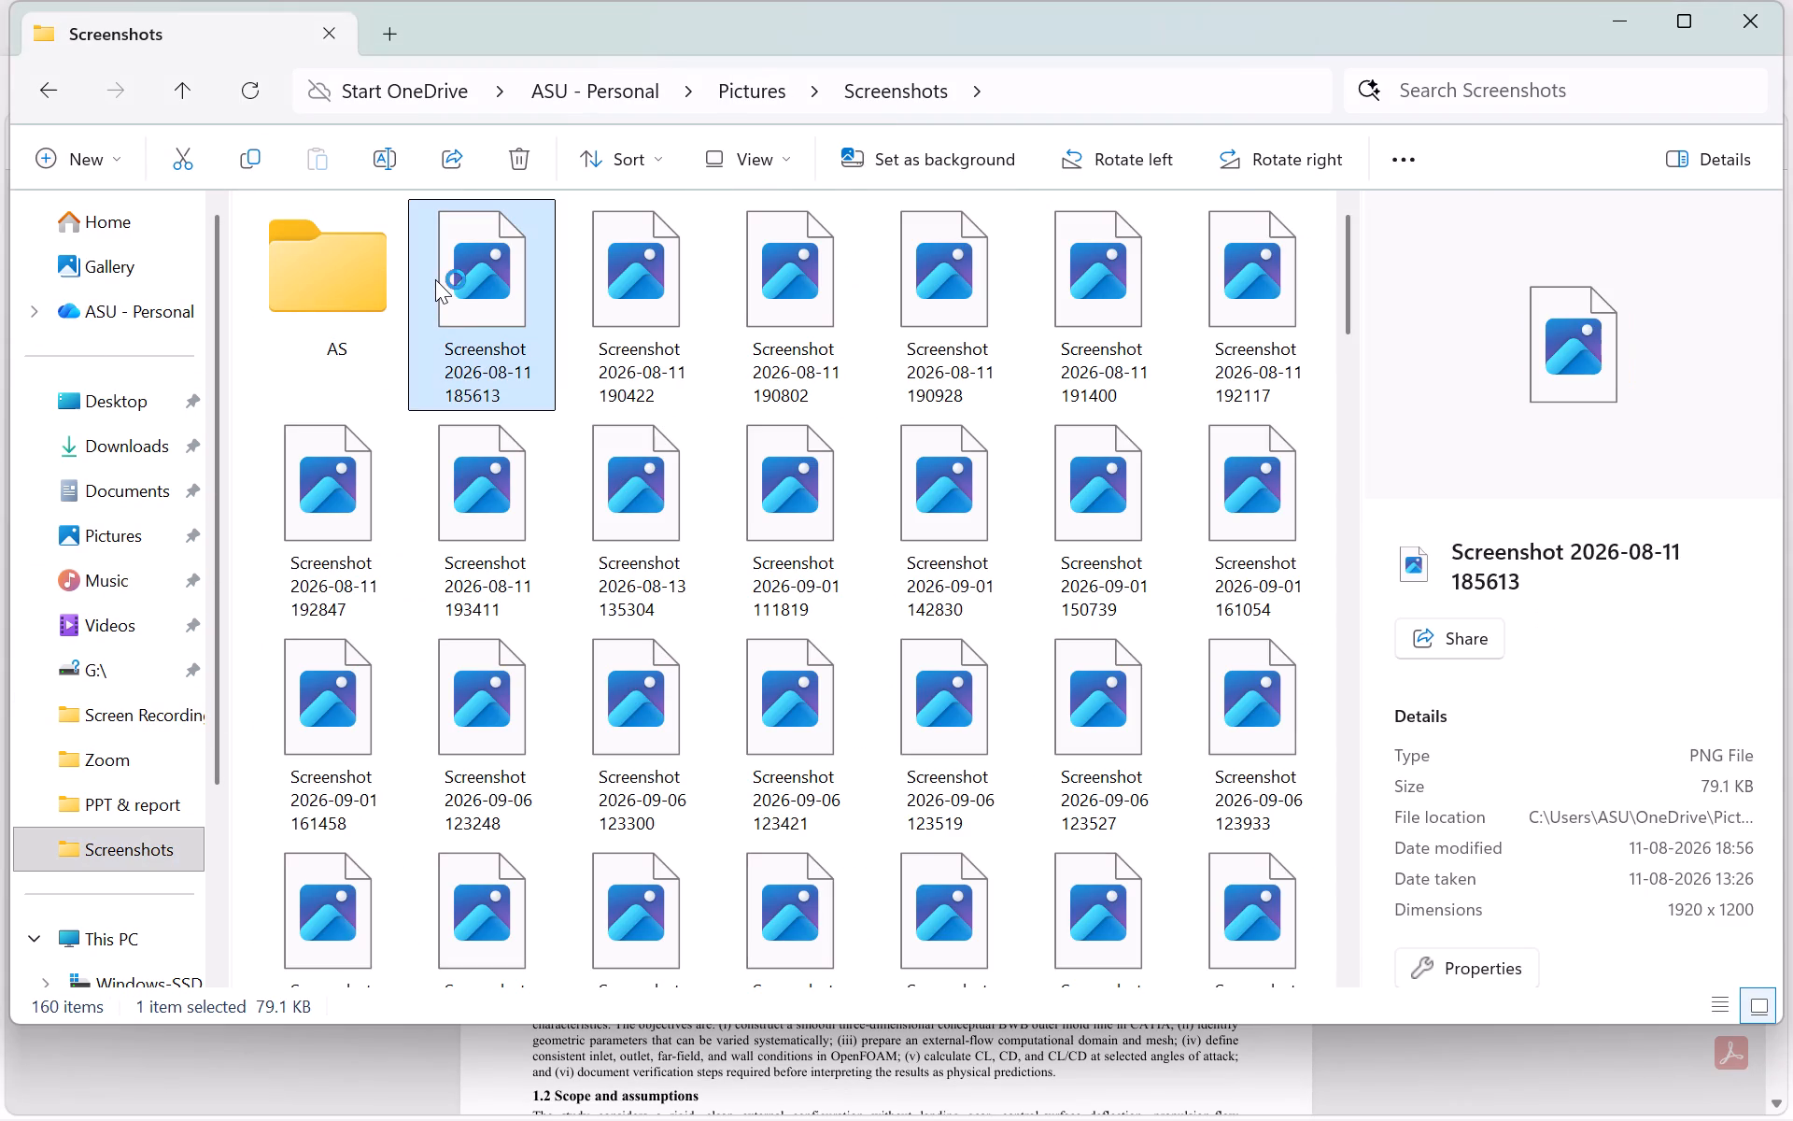
{"action": "double_click", "coordinate": [435, 279]}
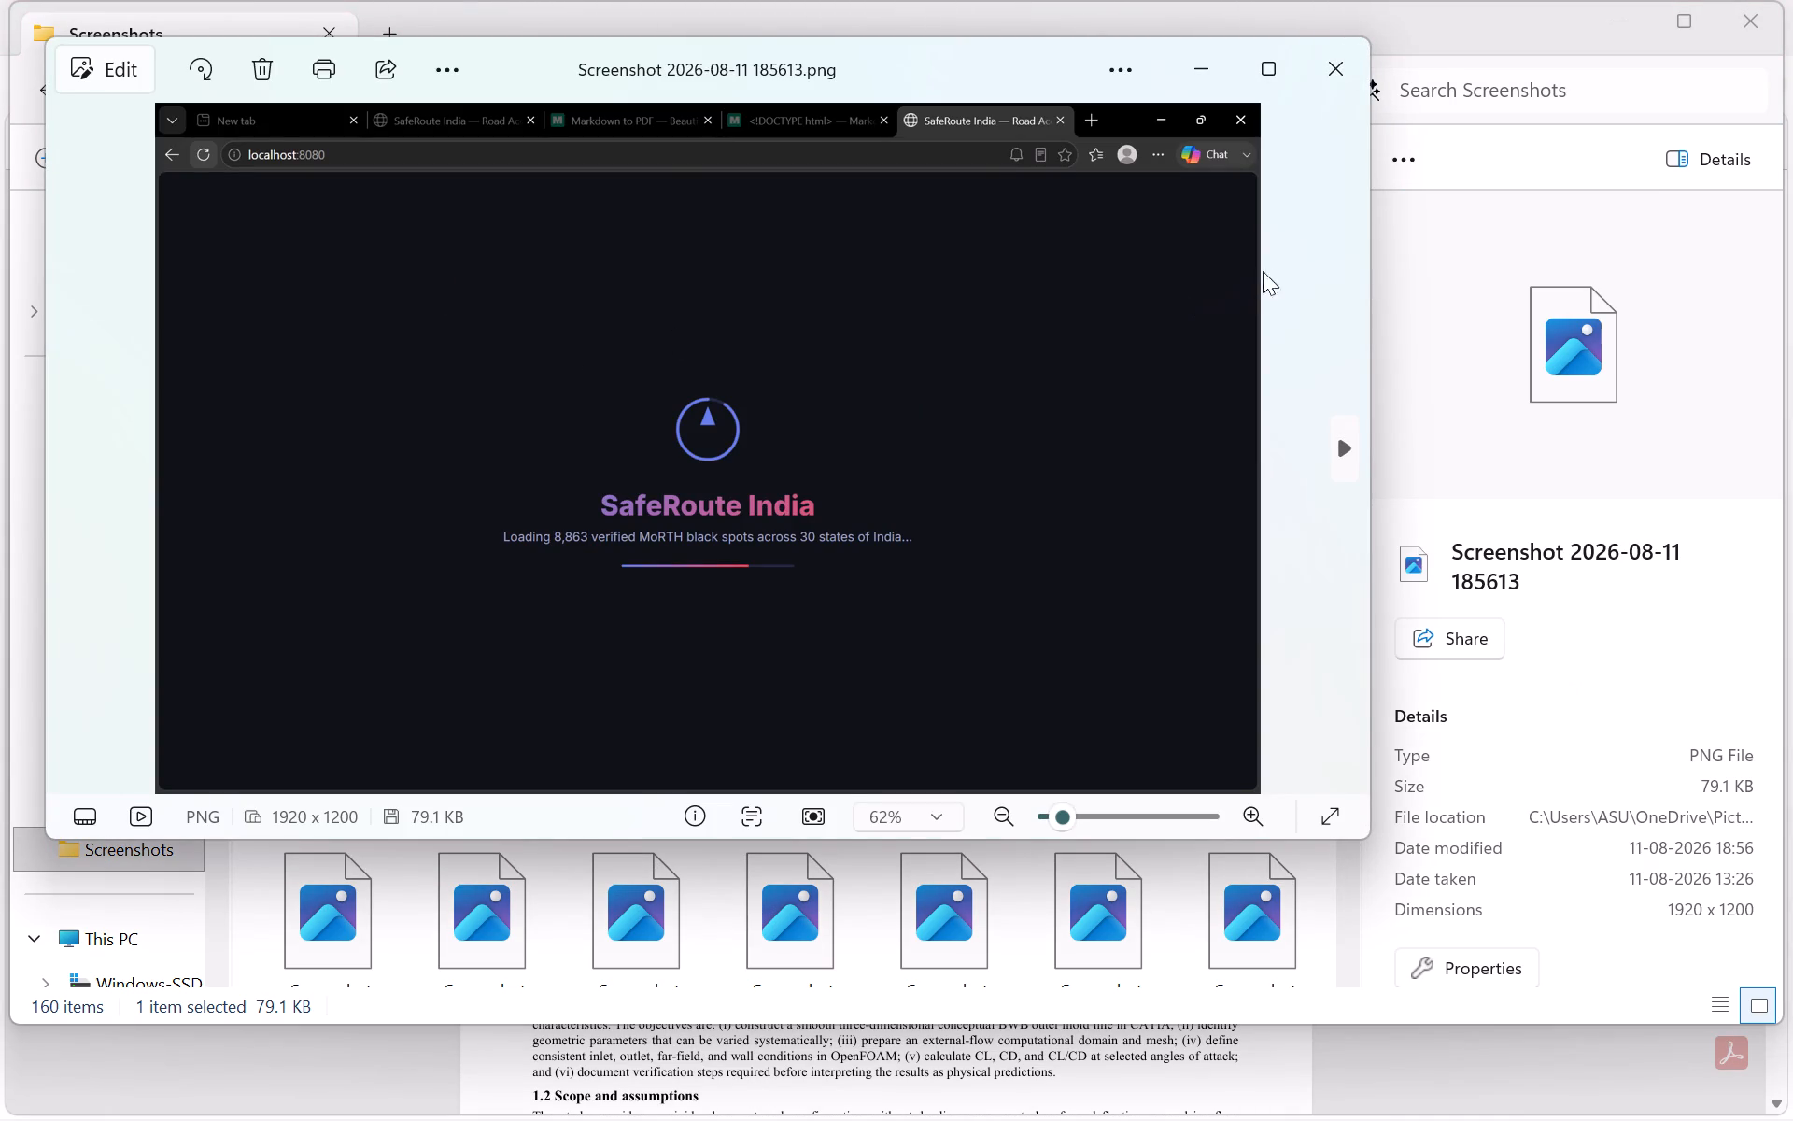
{"action": "left_click", "coordinate": [1329, 44]}
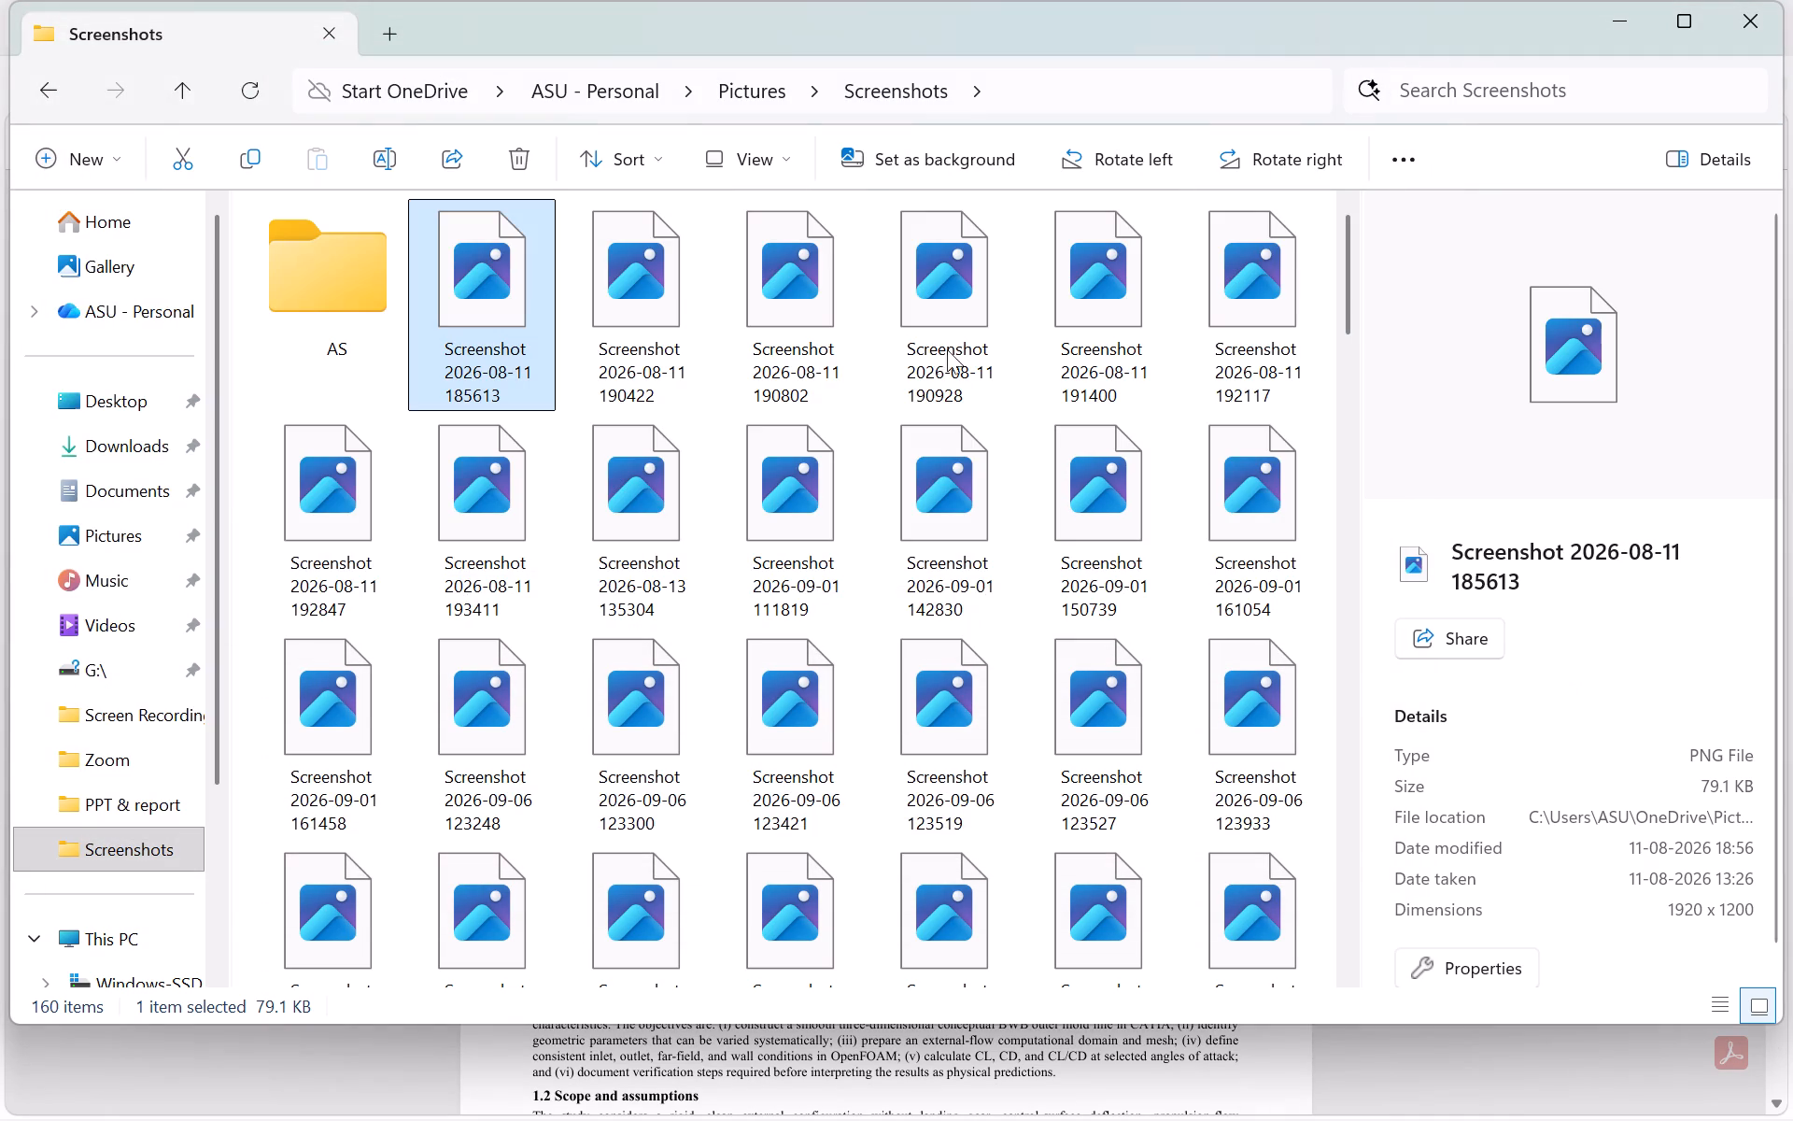
{"action": "double_click", "coordinate": [661, 284]}
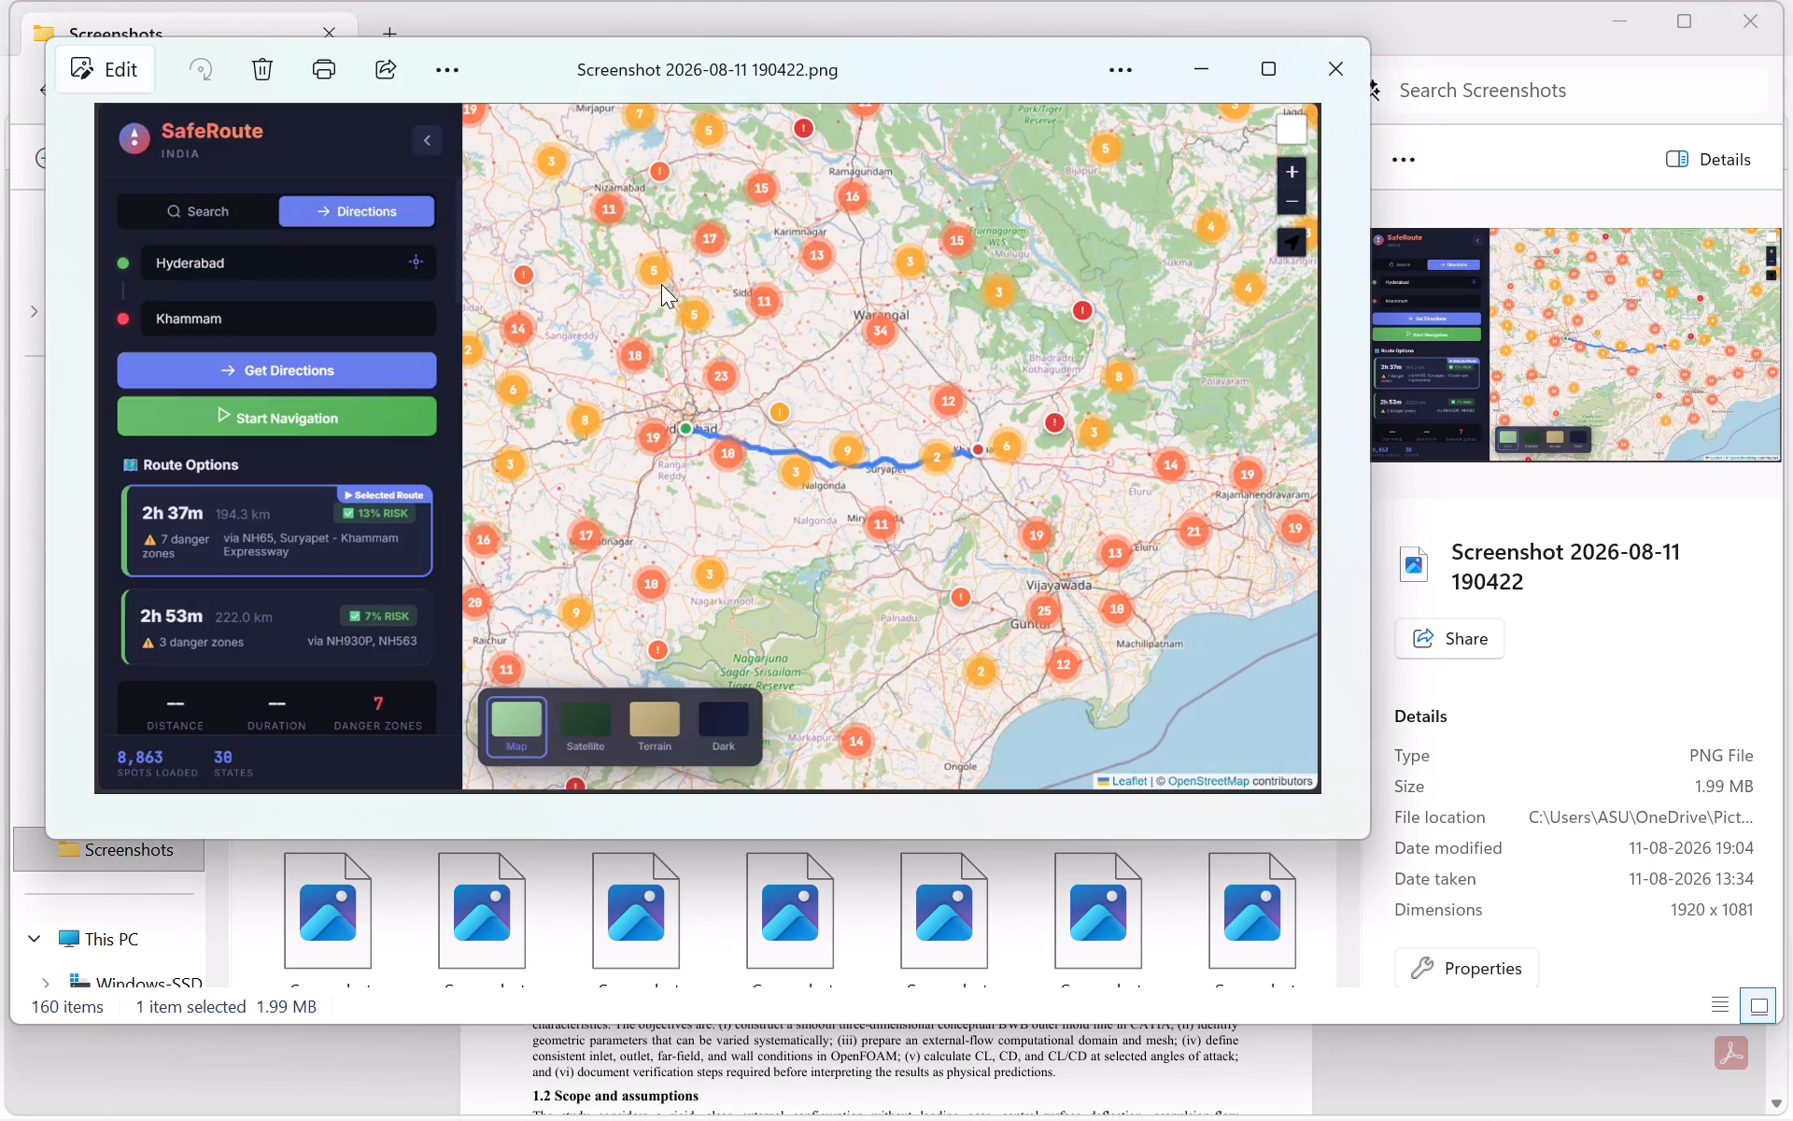
{"action": "left_click", "coordinate": [1352, 64]}
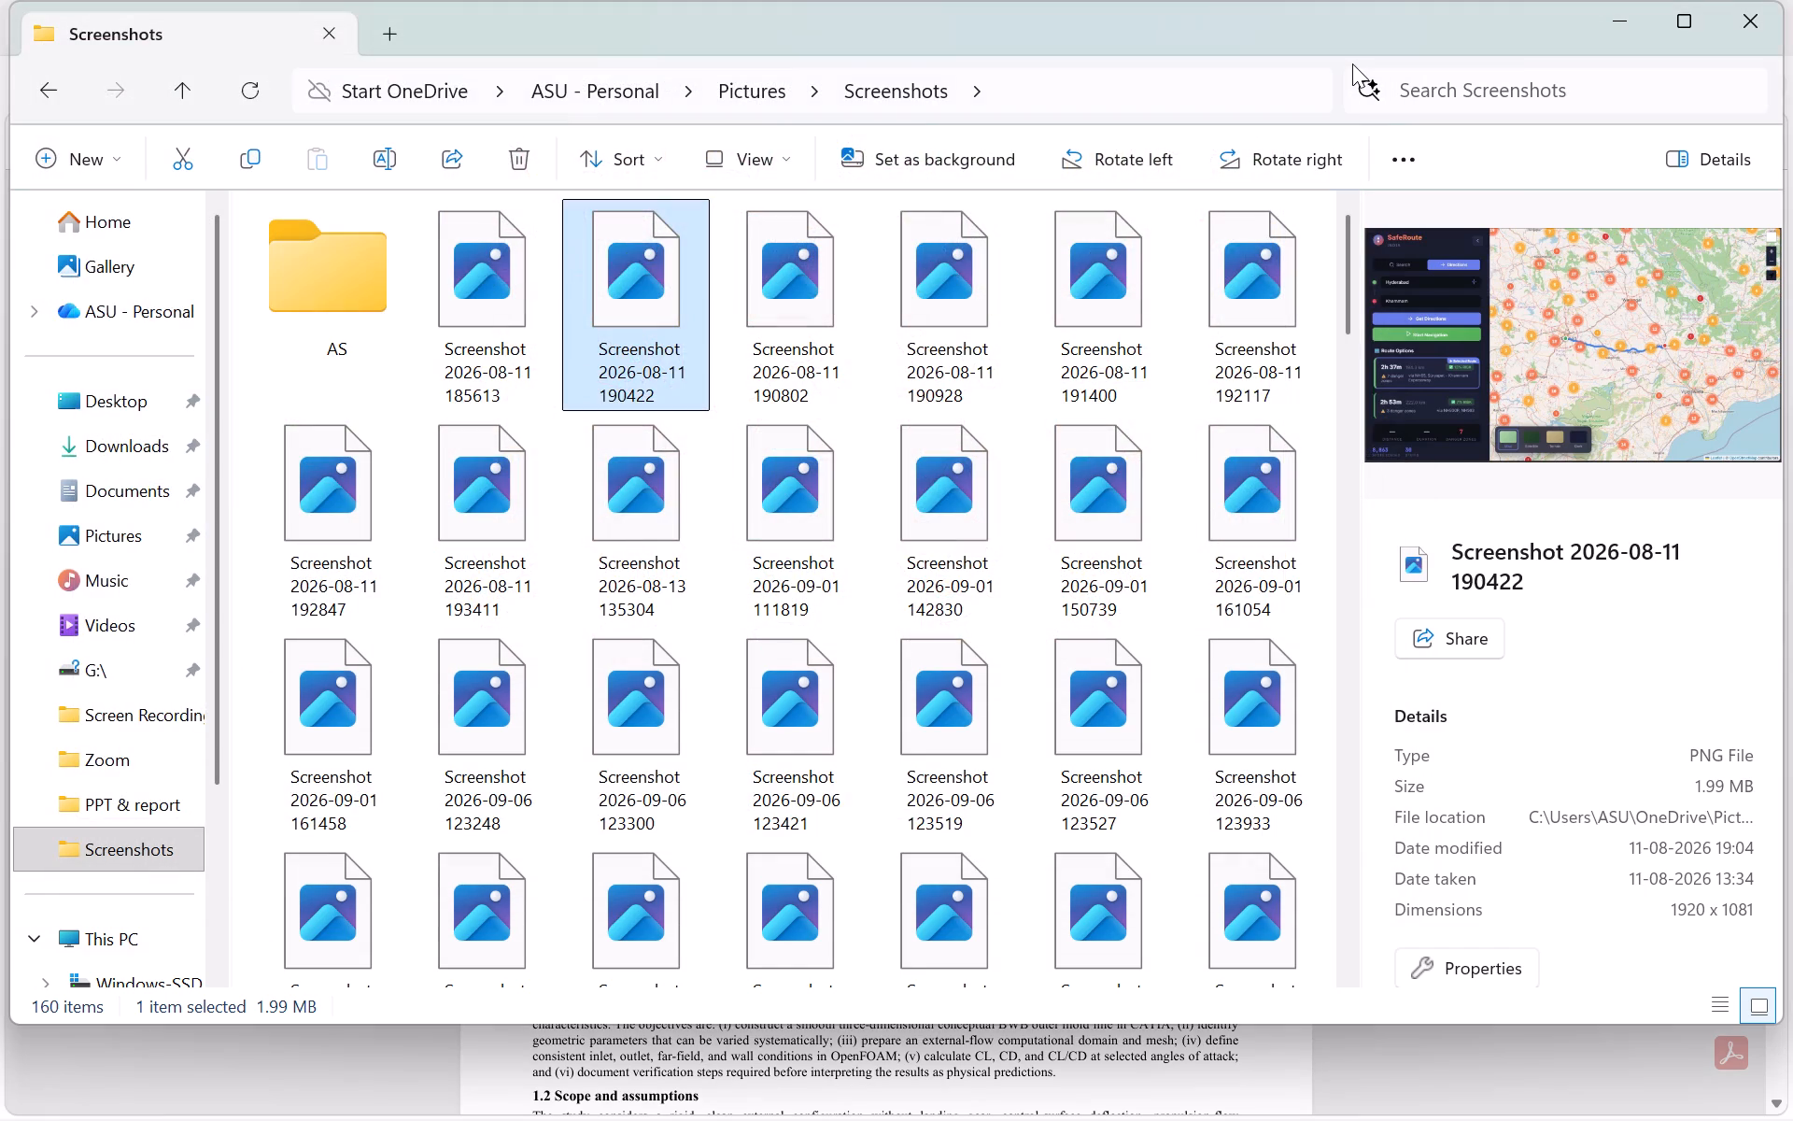
{"action": "left_click", "coordinate": [1759, 36]}
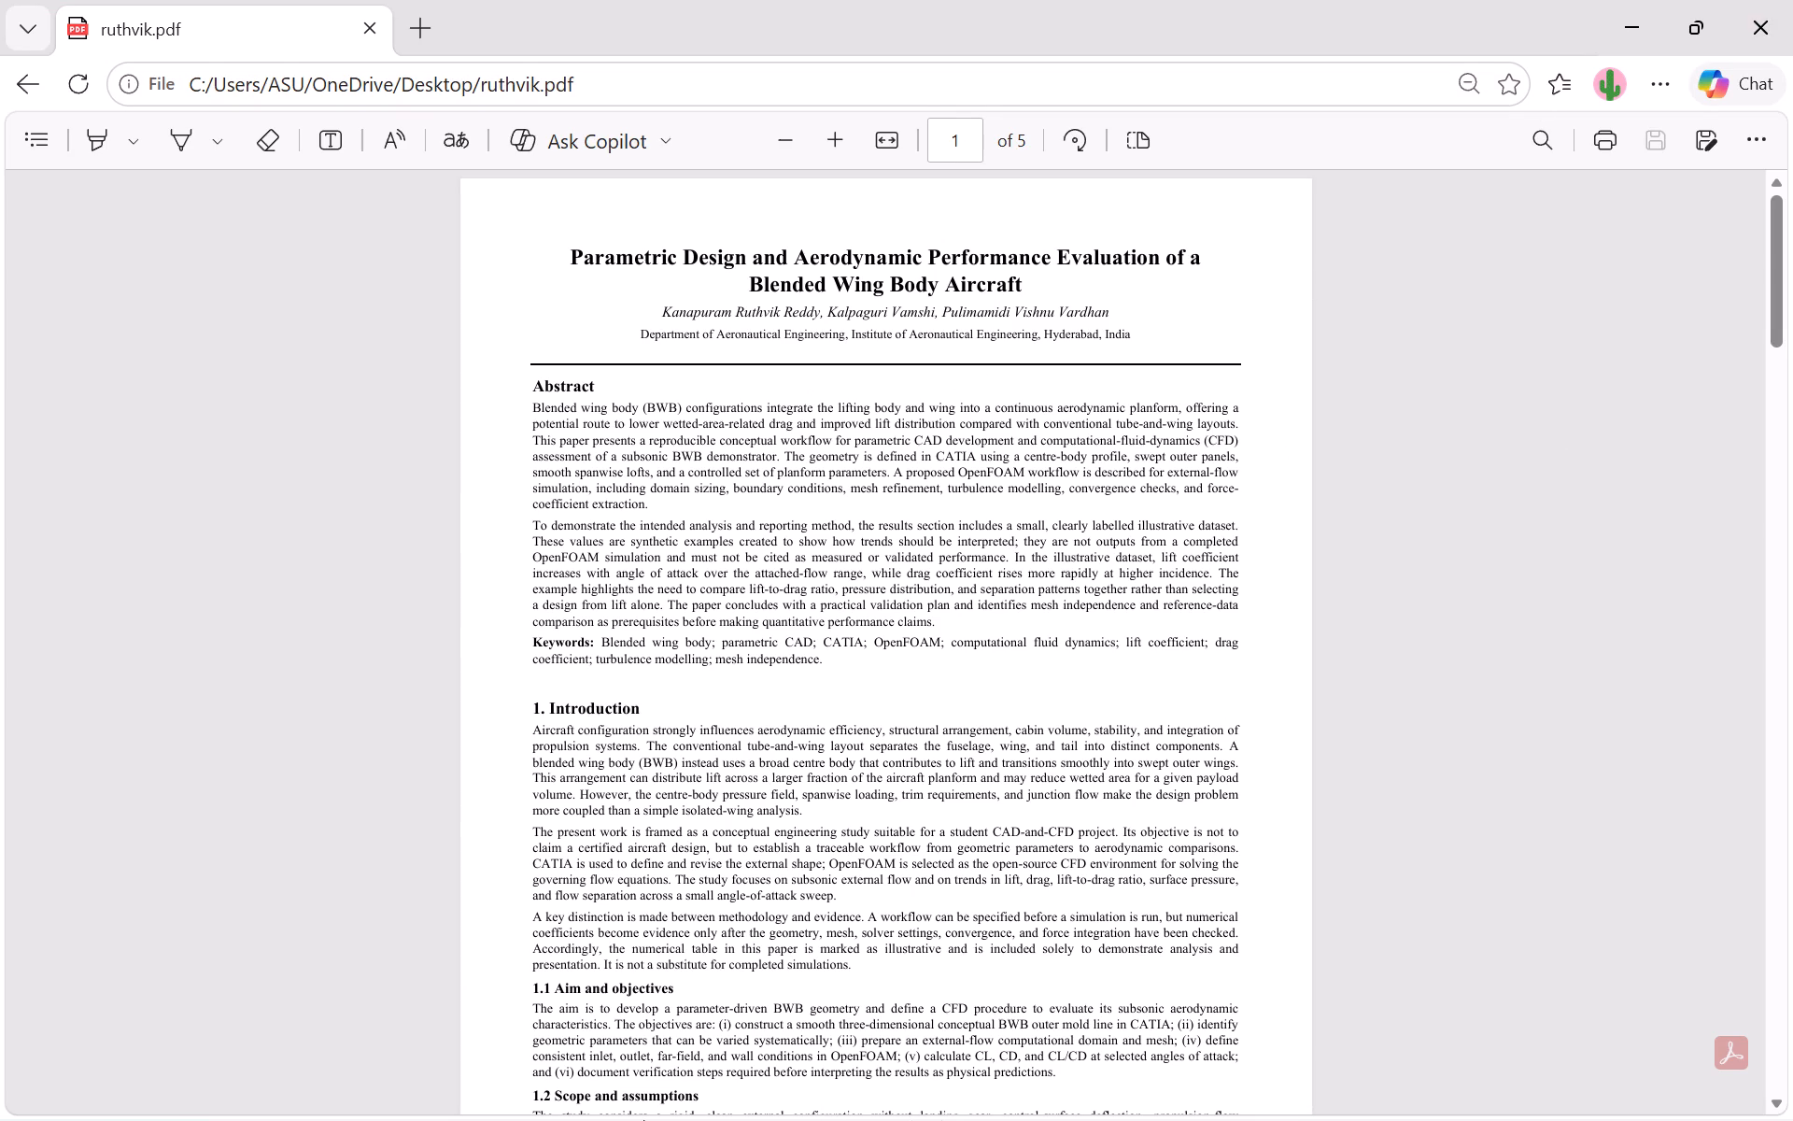
Close the ruthvik PDF window and return to the ICEMSET 2026 abstract submission confirmation page in Chrome.
{"action": "left_click", "coordinate": [1792, 0]}
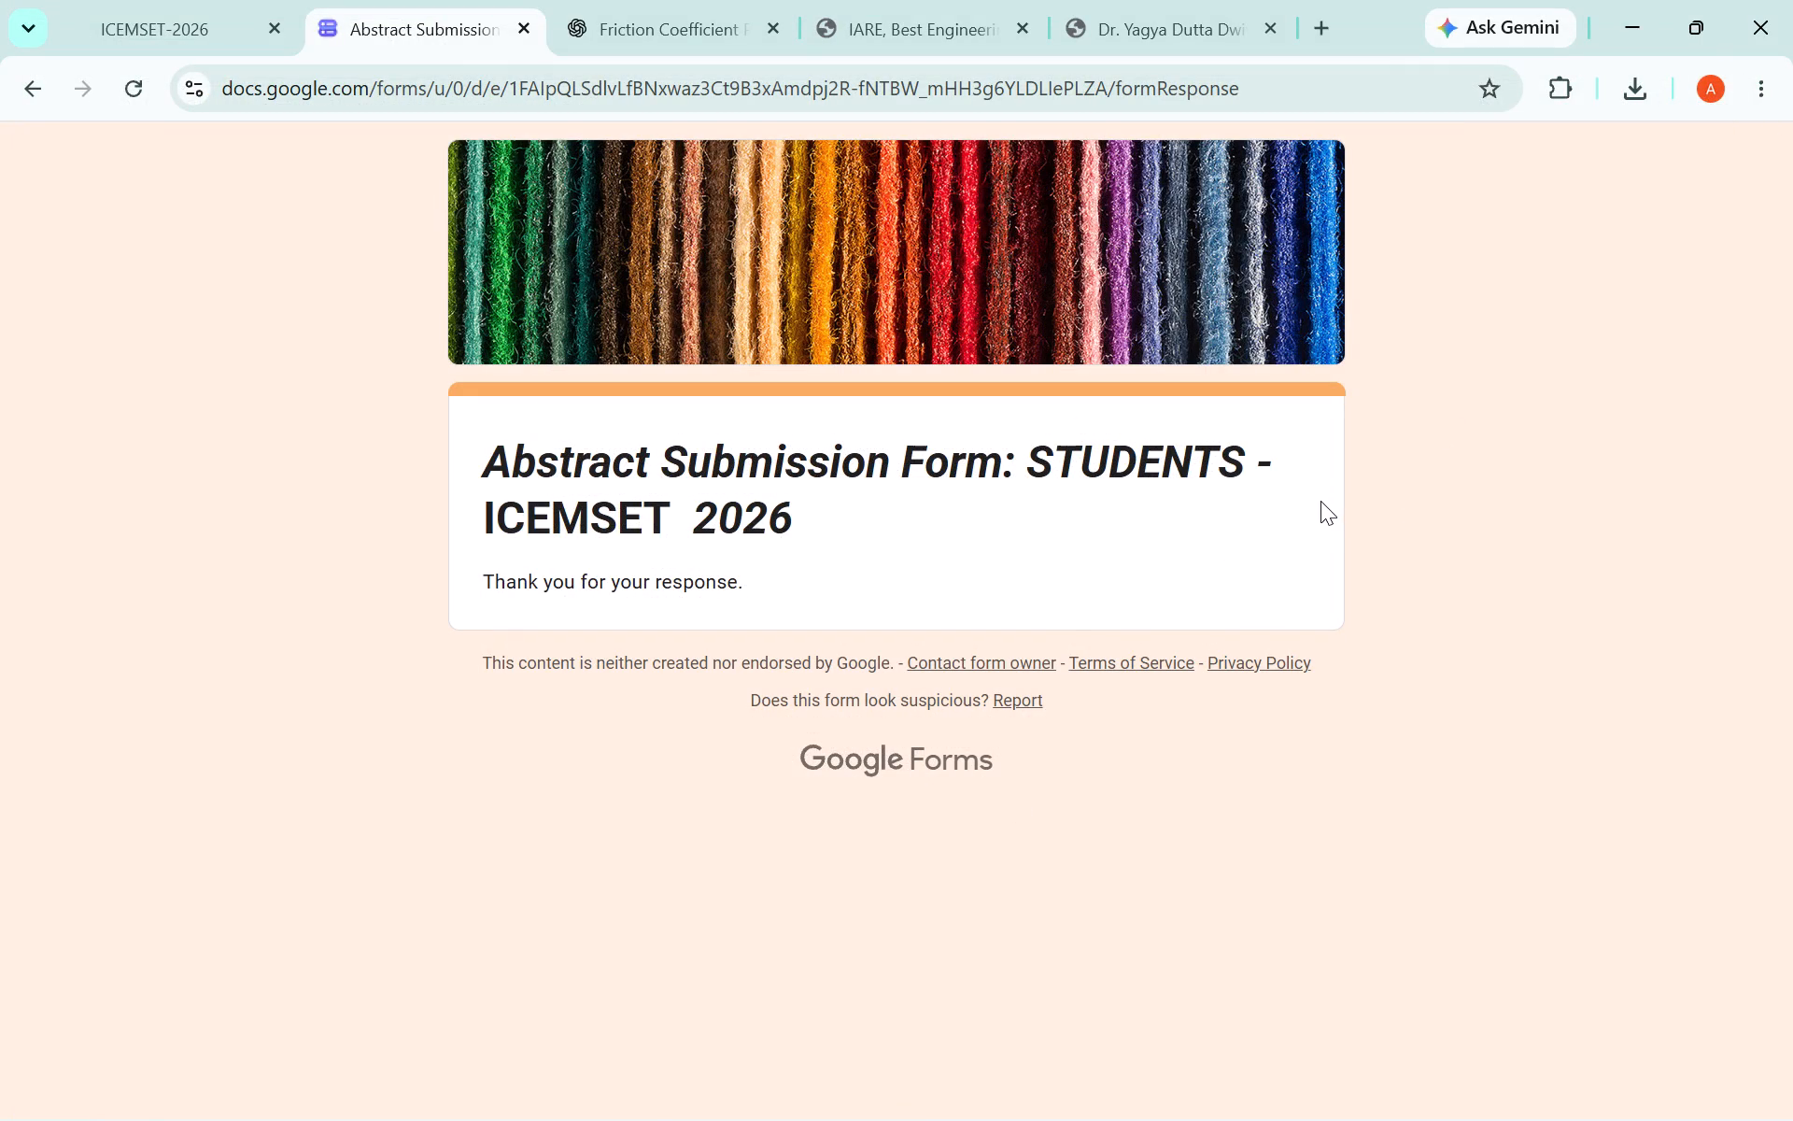
{"action": "scroll", "coordinate": [1320, 501], "scroll_direction": "up", "scroll_amount": 1}
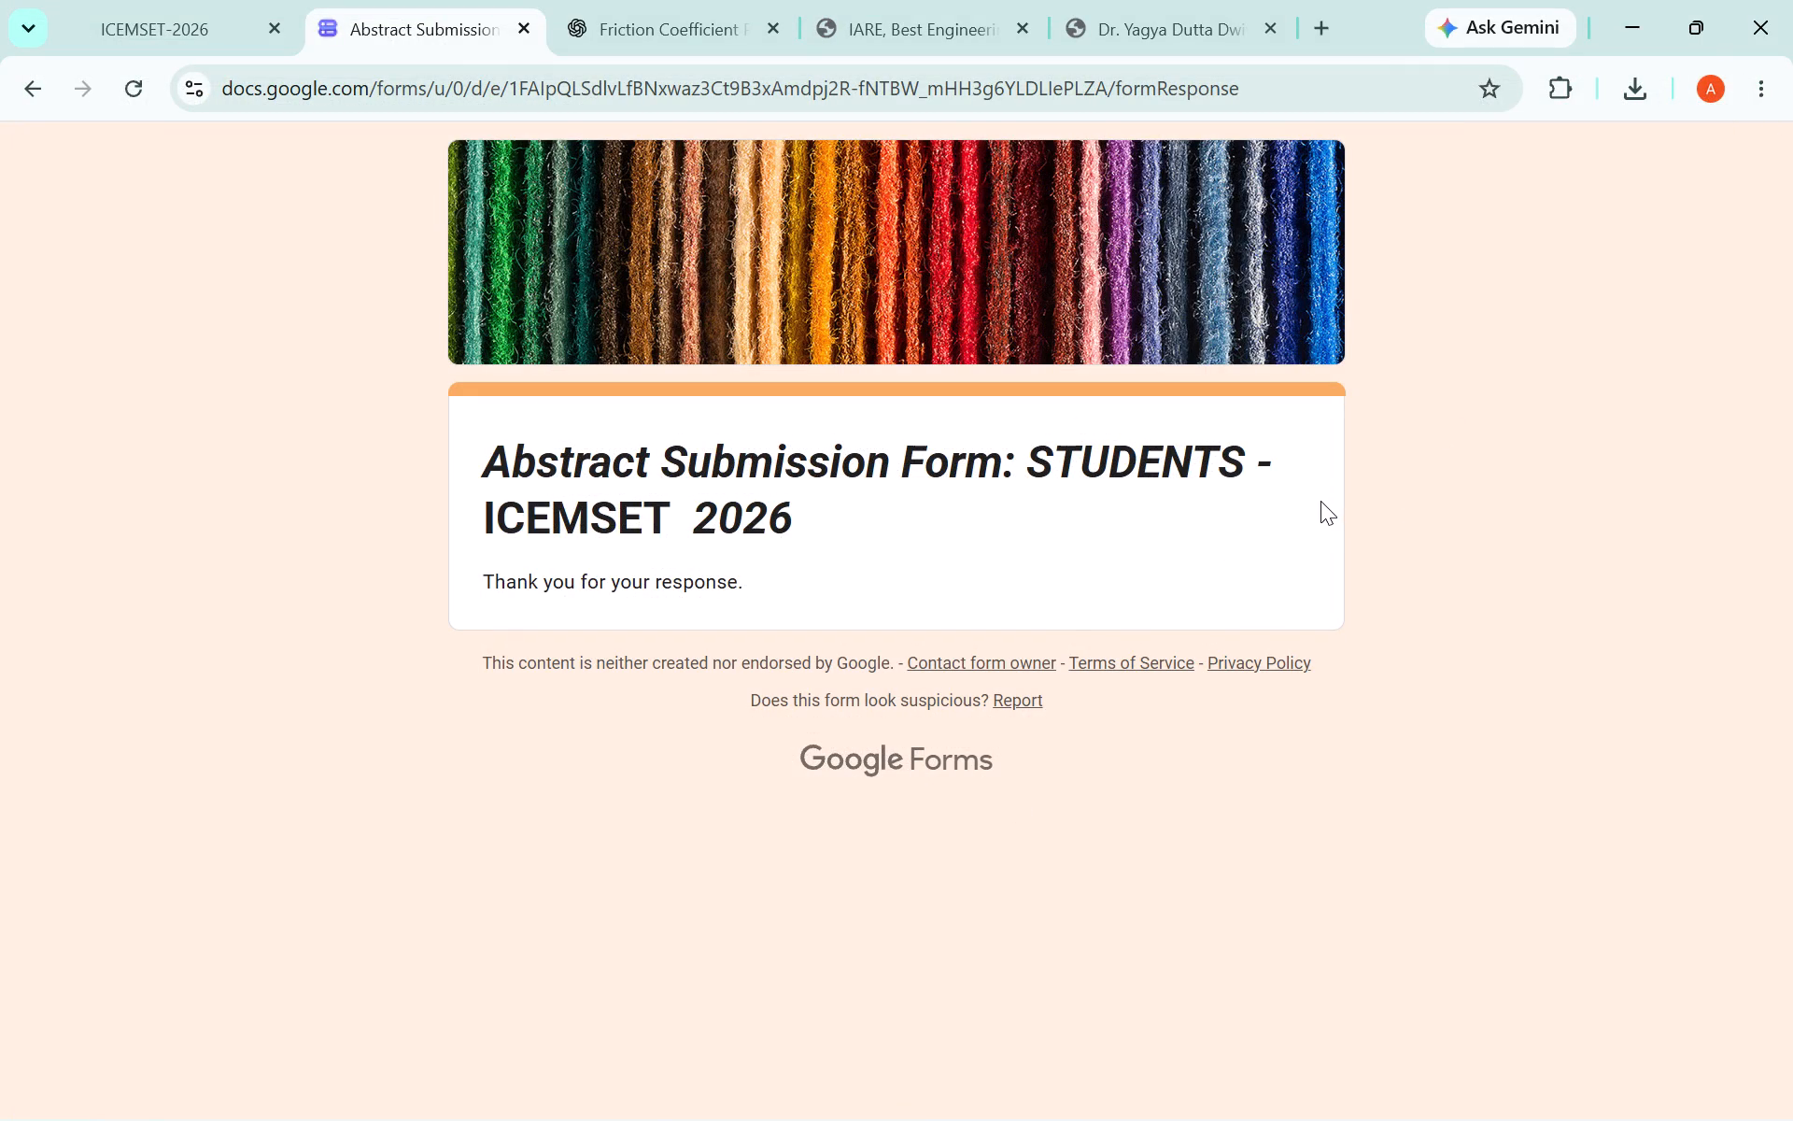
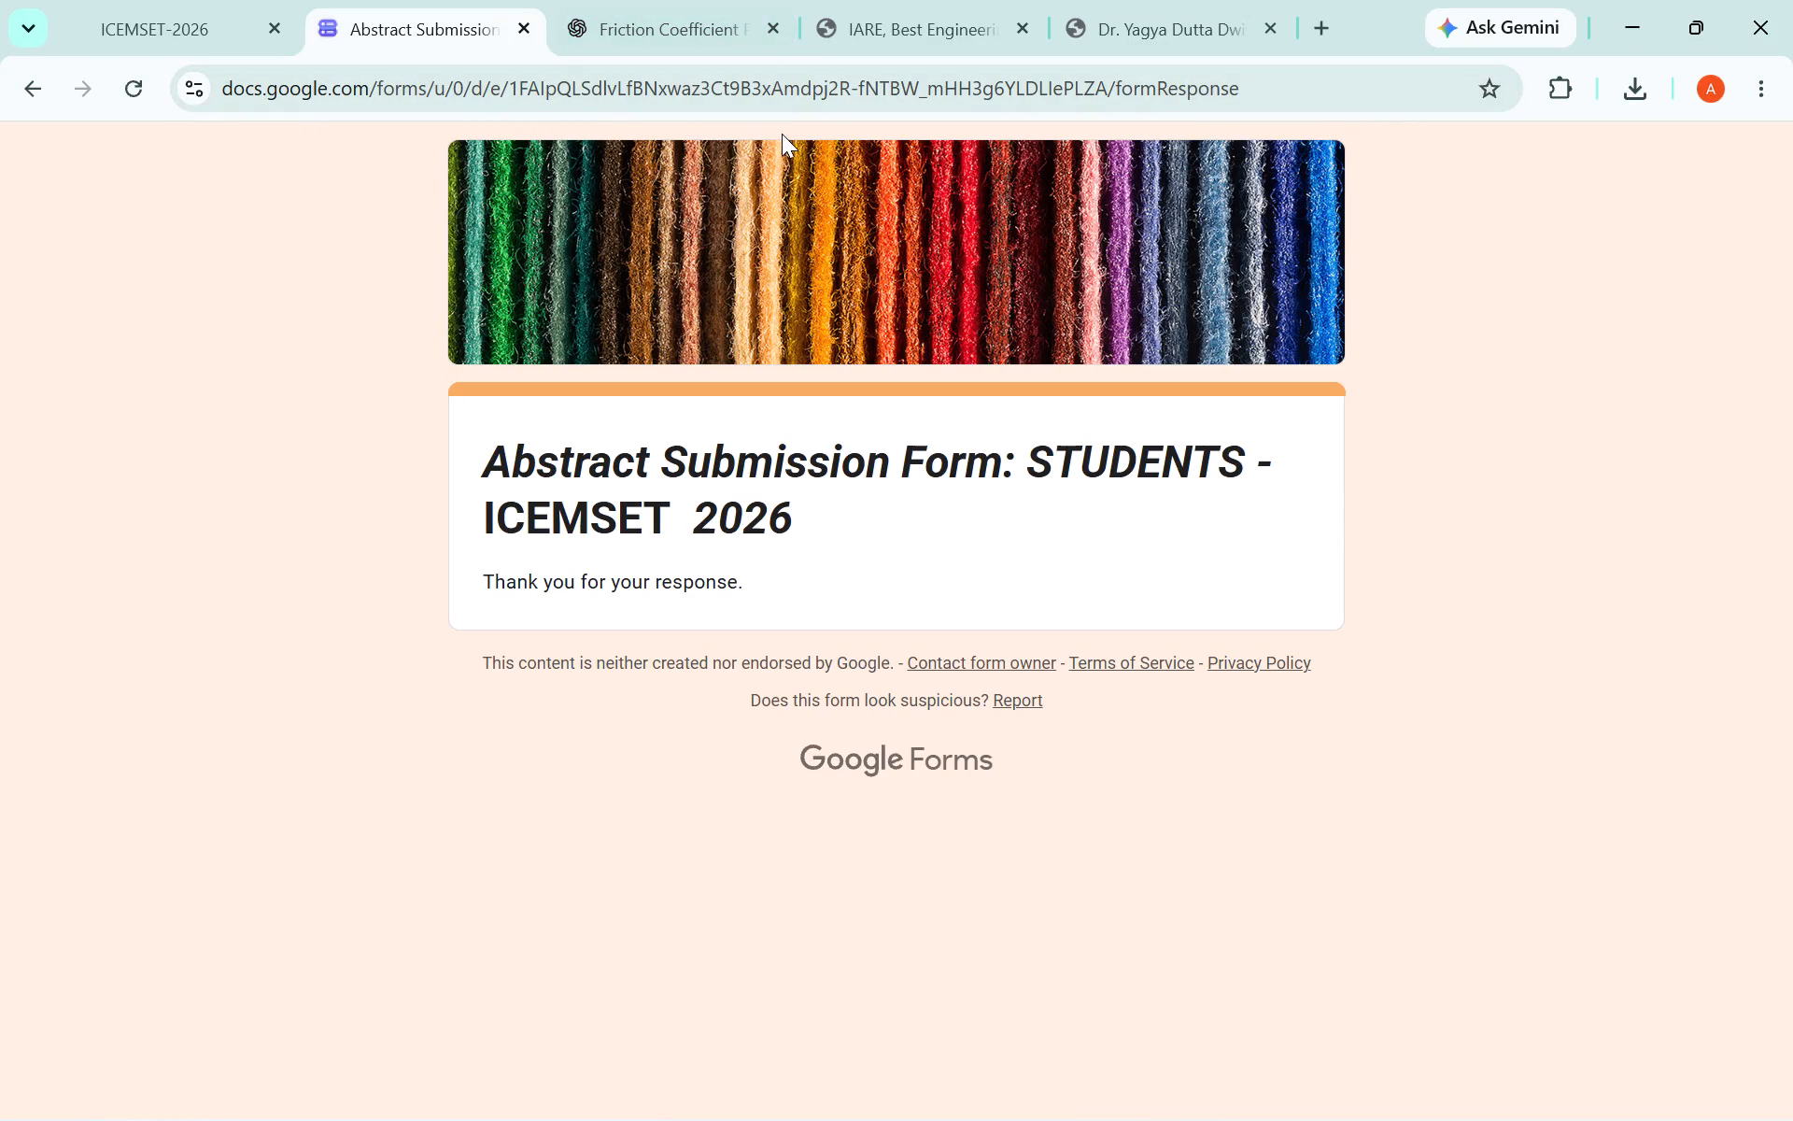
Close the Friction Coefficient chat, IARE site and faculty profile tabs, and minimize the Chrome window.
{"action": "left_click", "coordinate": [772, 31]}
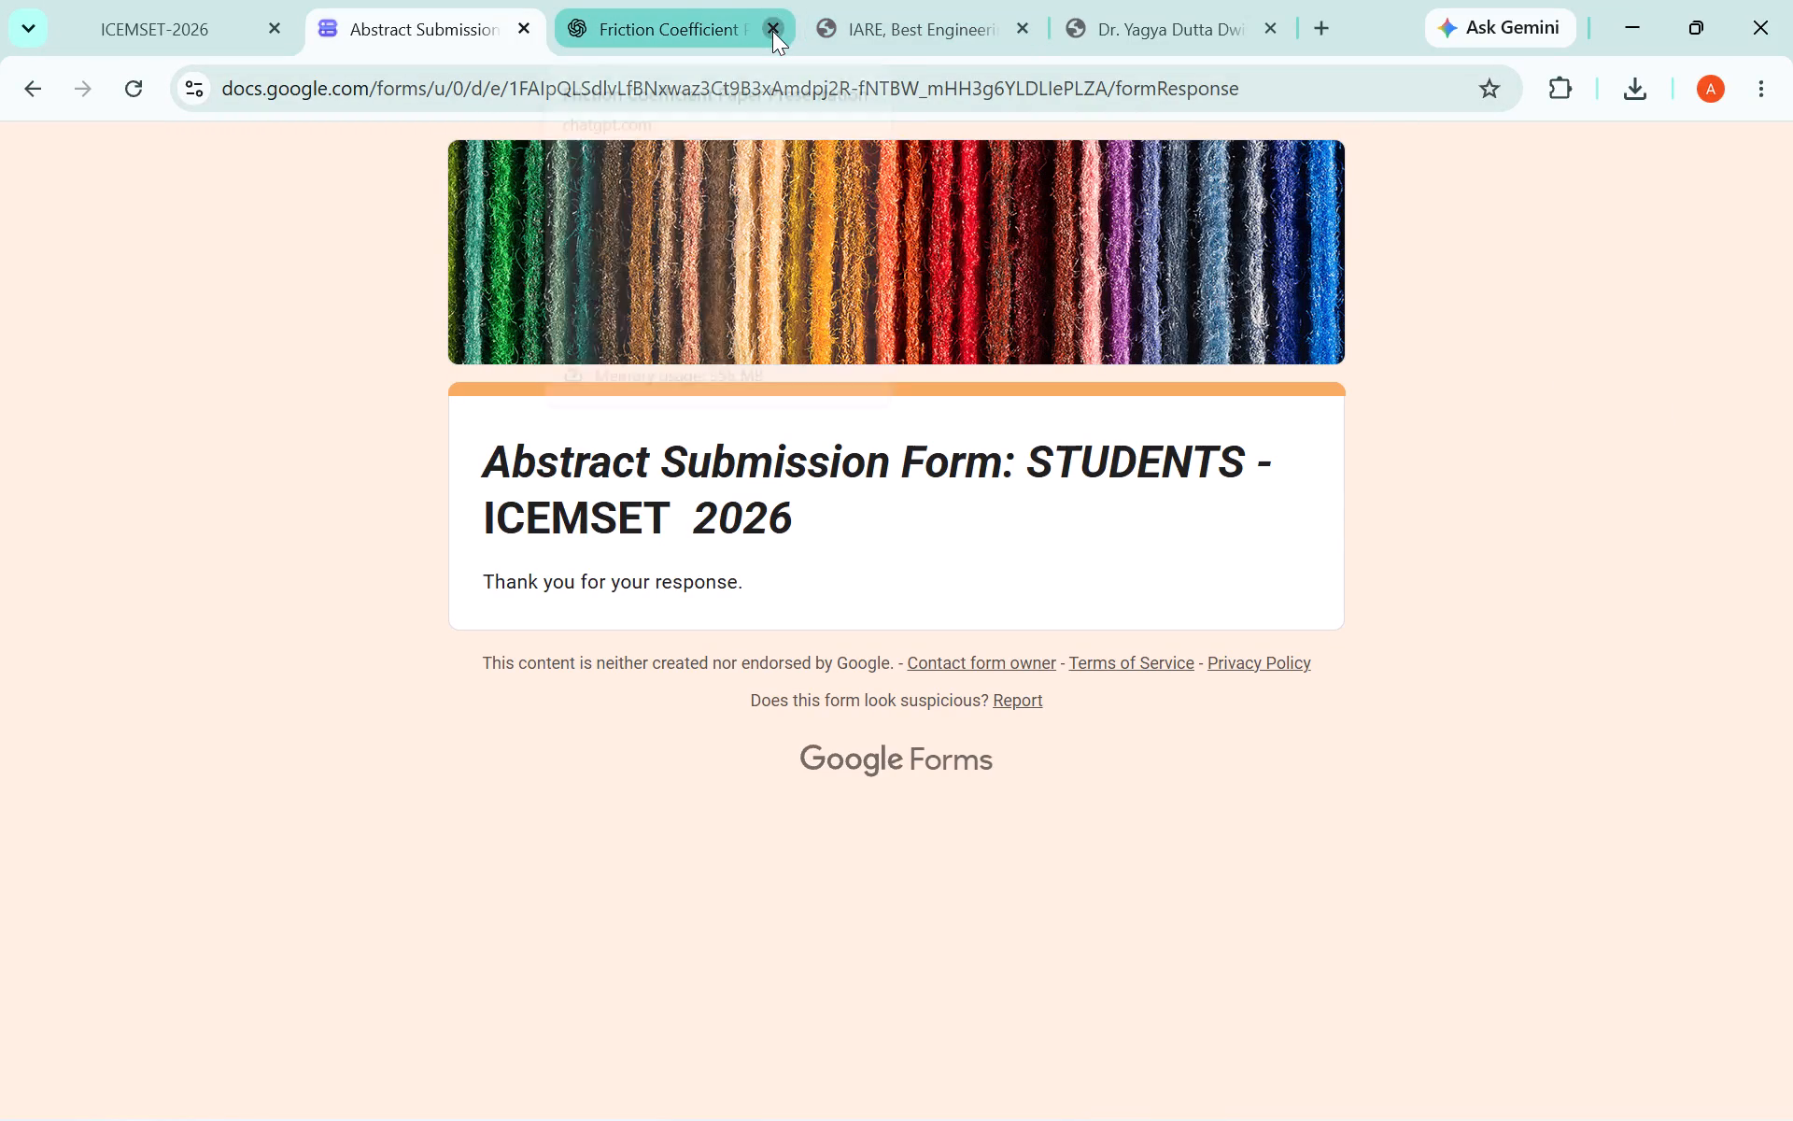
{"action": "left_click", "coordinate": [1018, 12]}
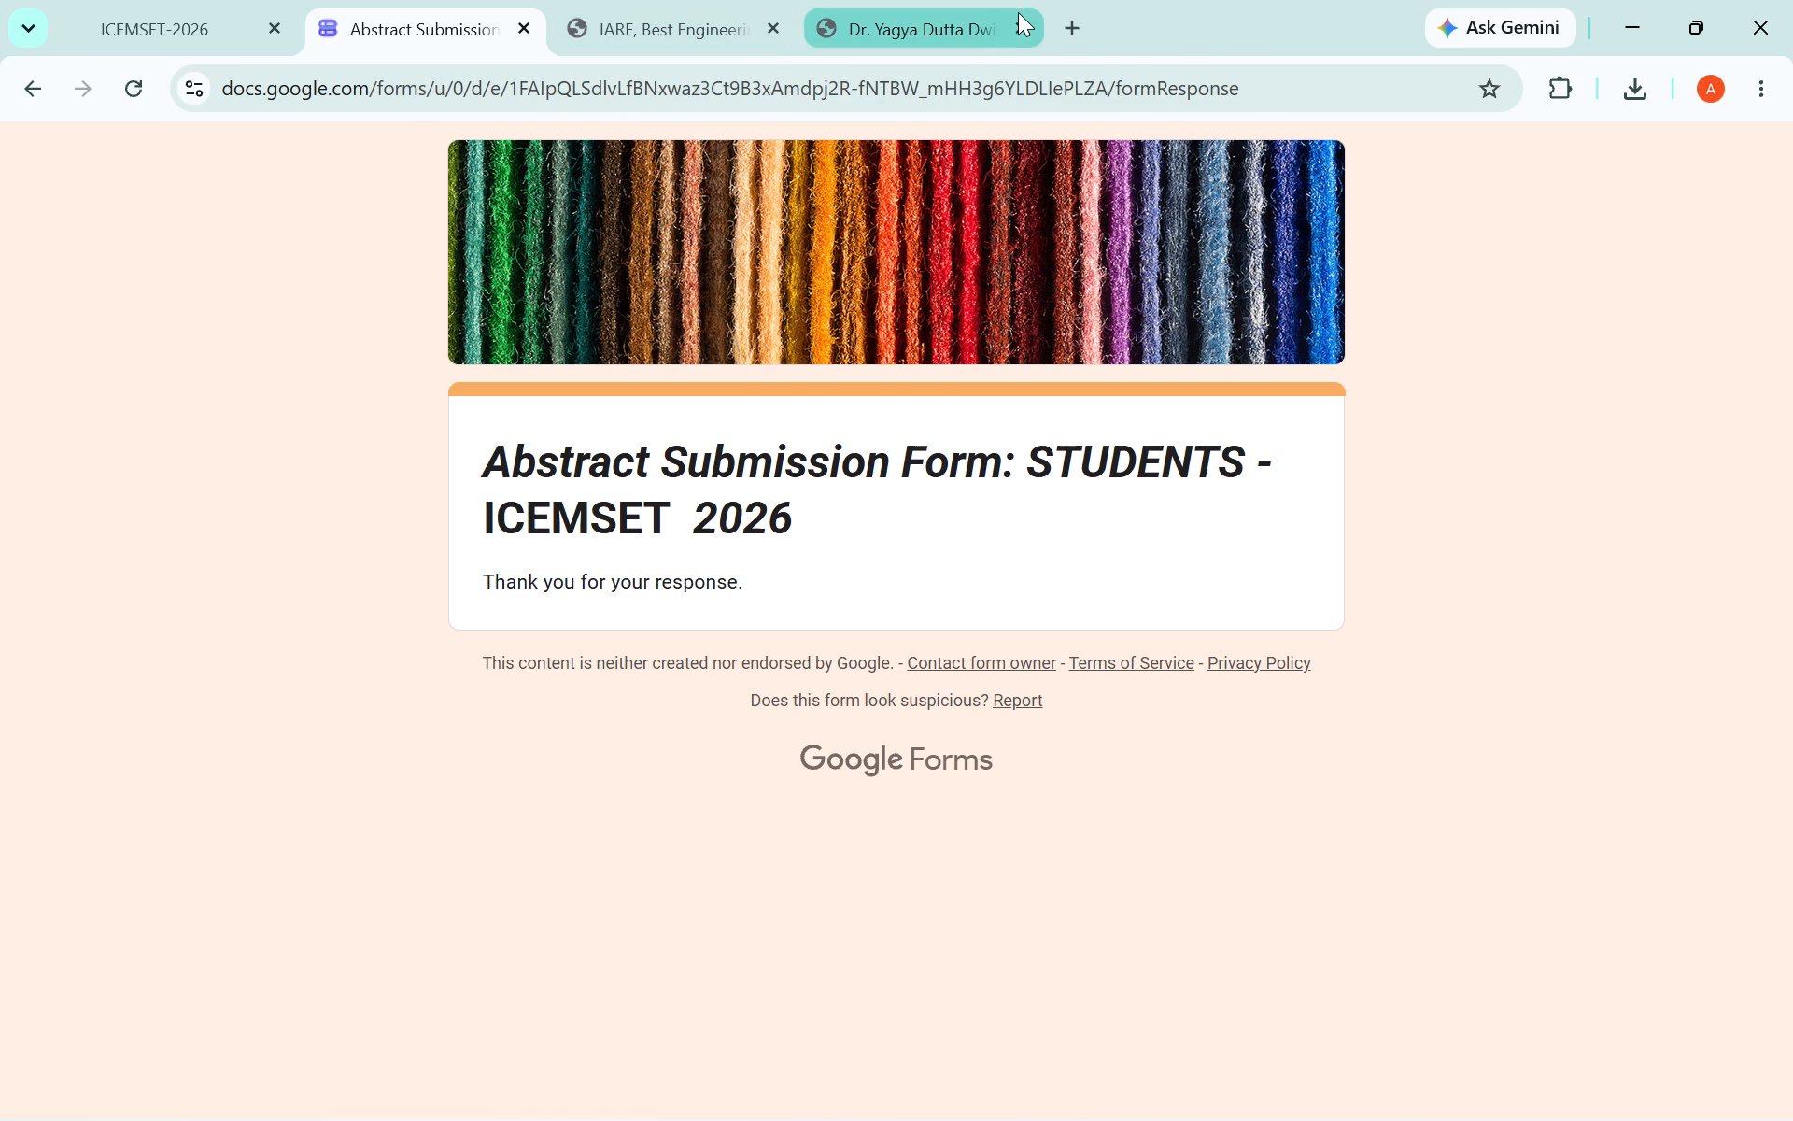
{"action": "left_click", "coordinate": [778, 27]}
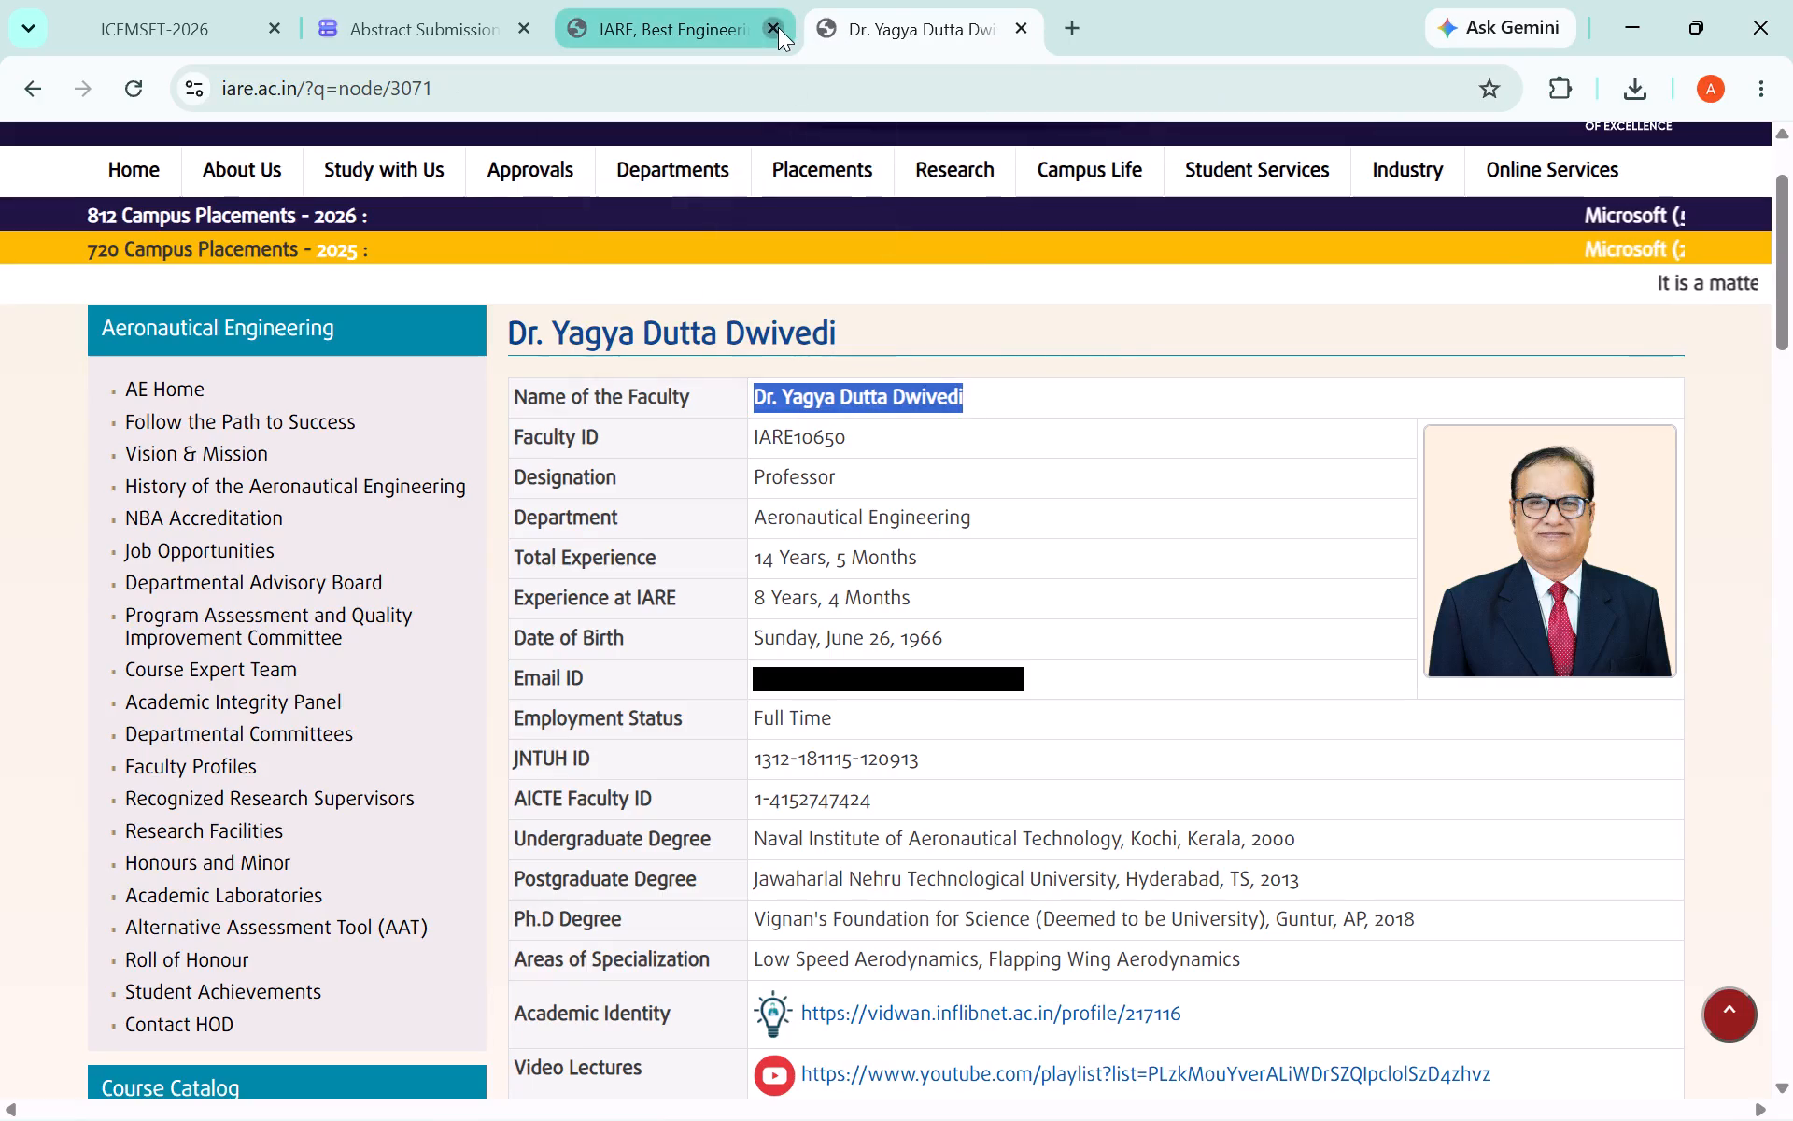
{"action": "left_click", "coordinate": [774, 29]}
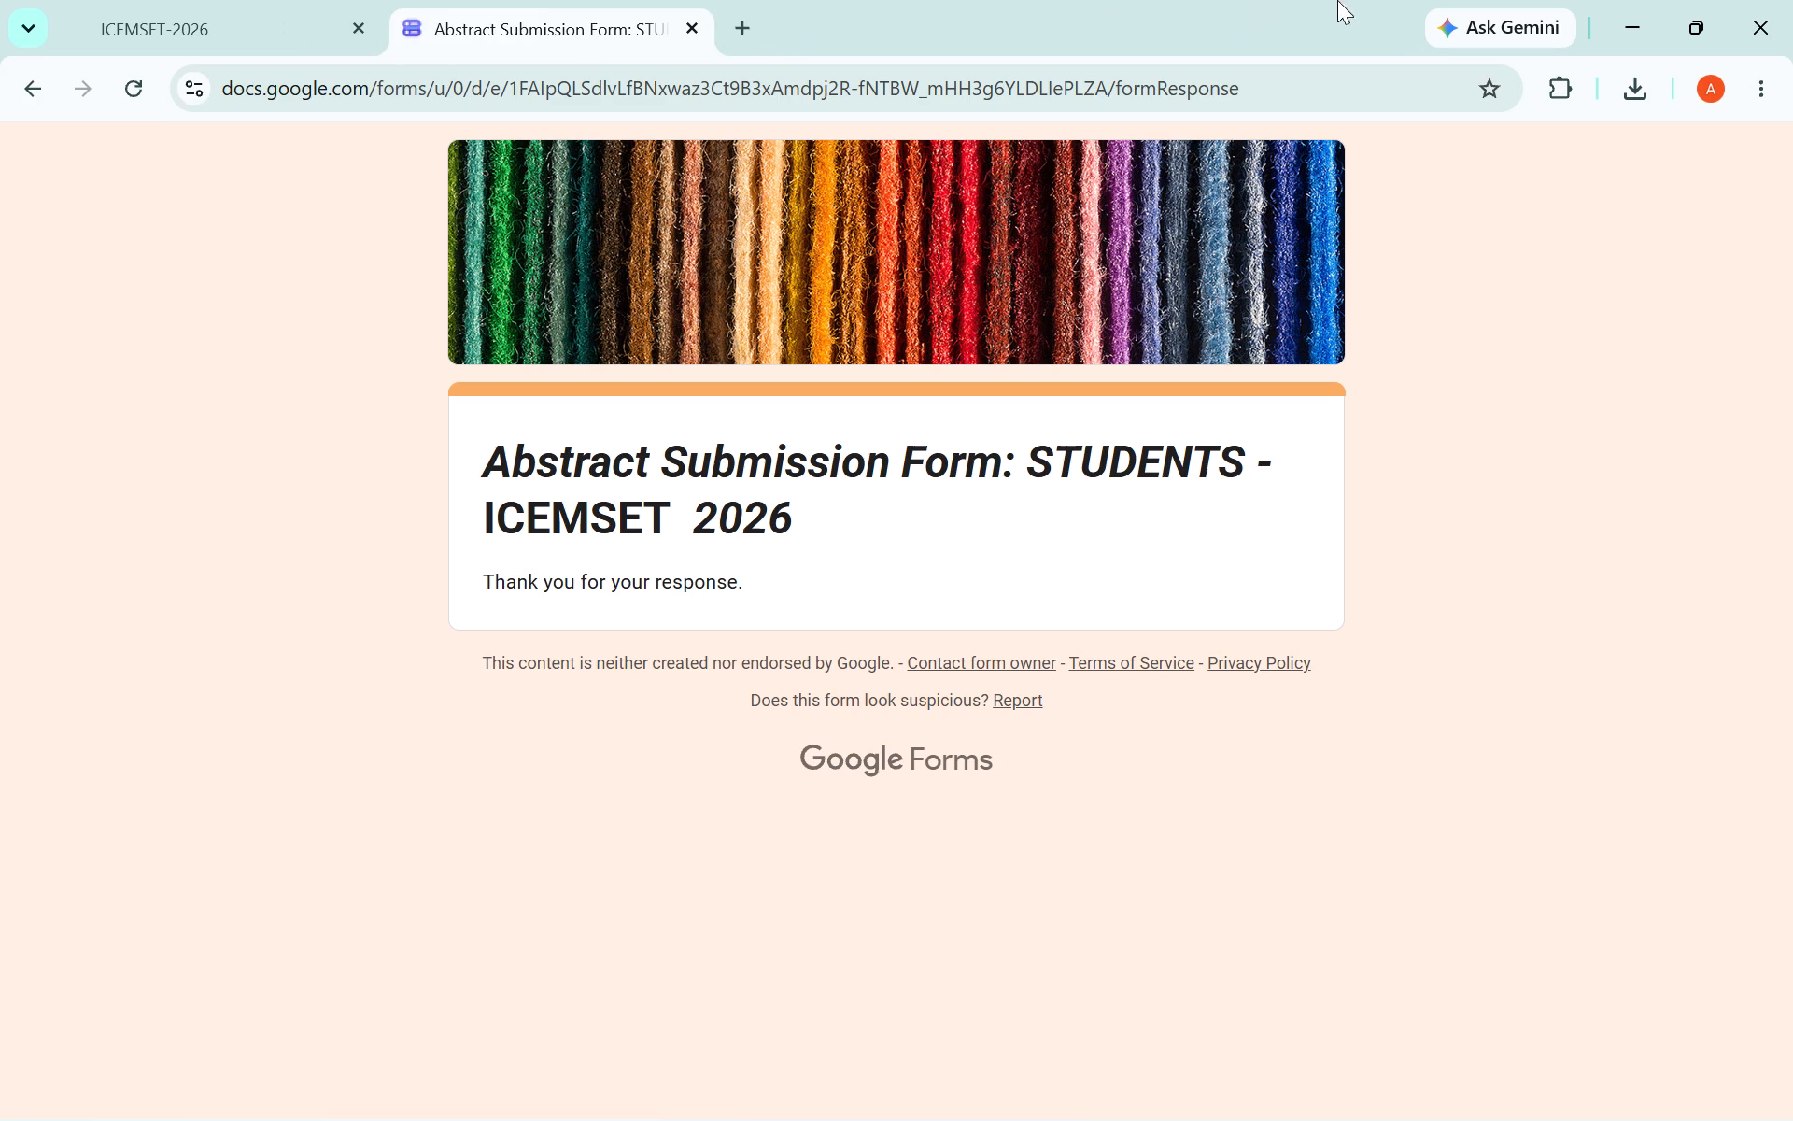
{"action": "left_click", "coordinate": [1629, 14]}
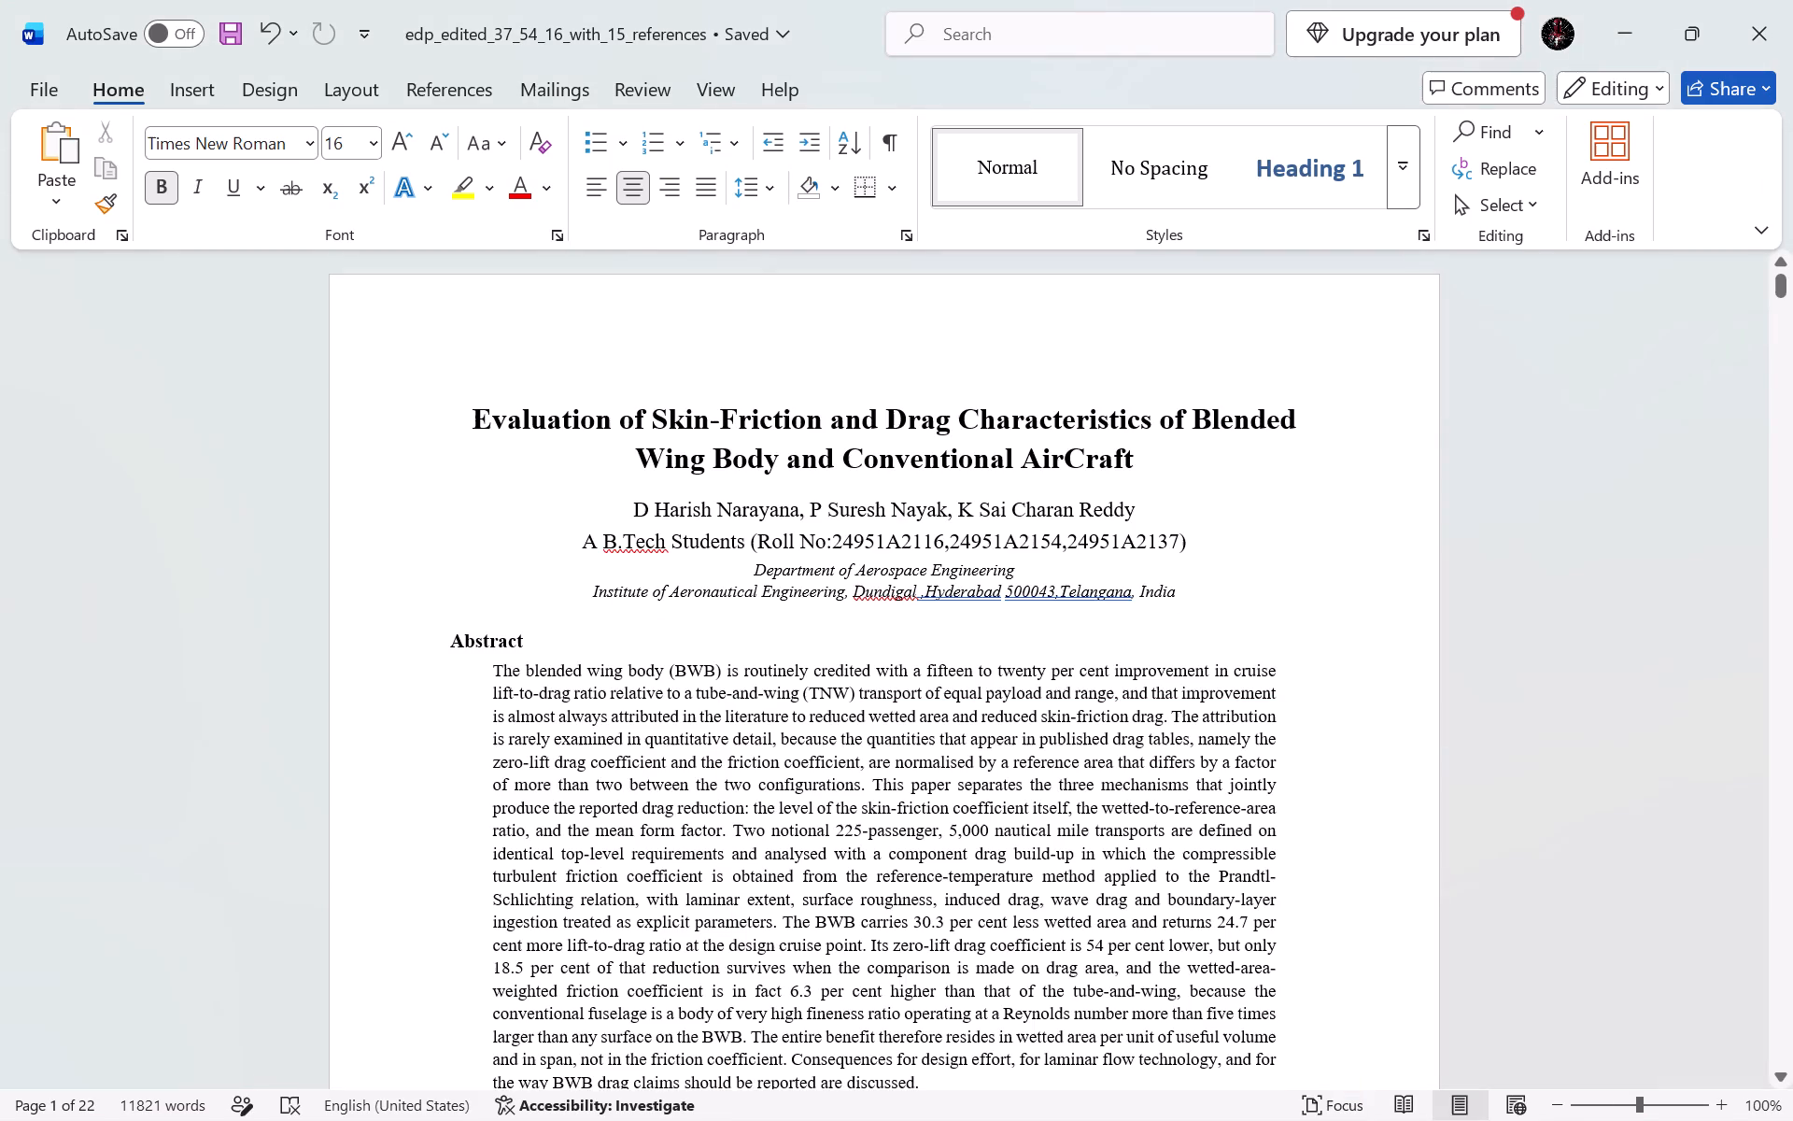
Close the Word document edp_edited_37_54_16_with_15_references and return to the desktop.
{"action": "left_click", "coordinate": [1746, 50]}
{"action": "left_click", "coordinate": [1434, 424]}
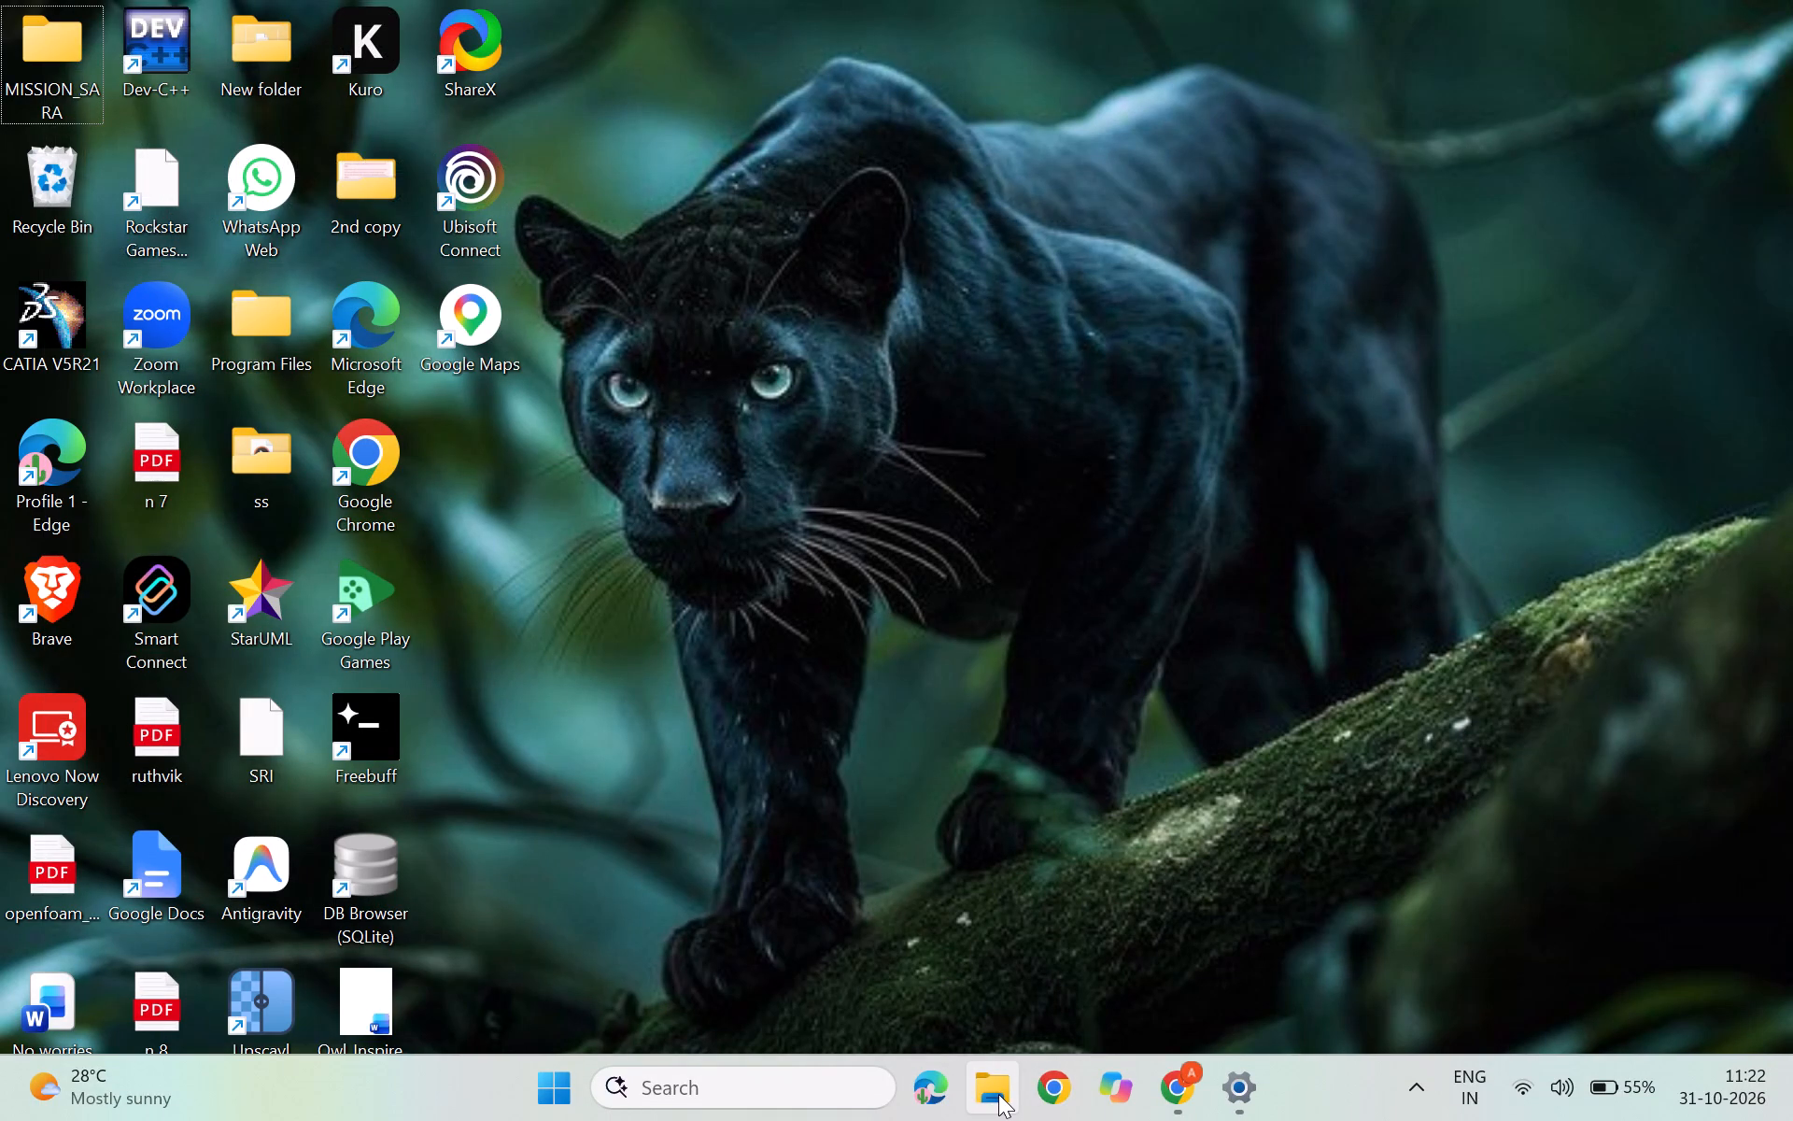
Open a File Explorer window.
{"action": "left_click", "coordinate": [998, 1094]}
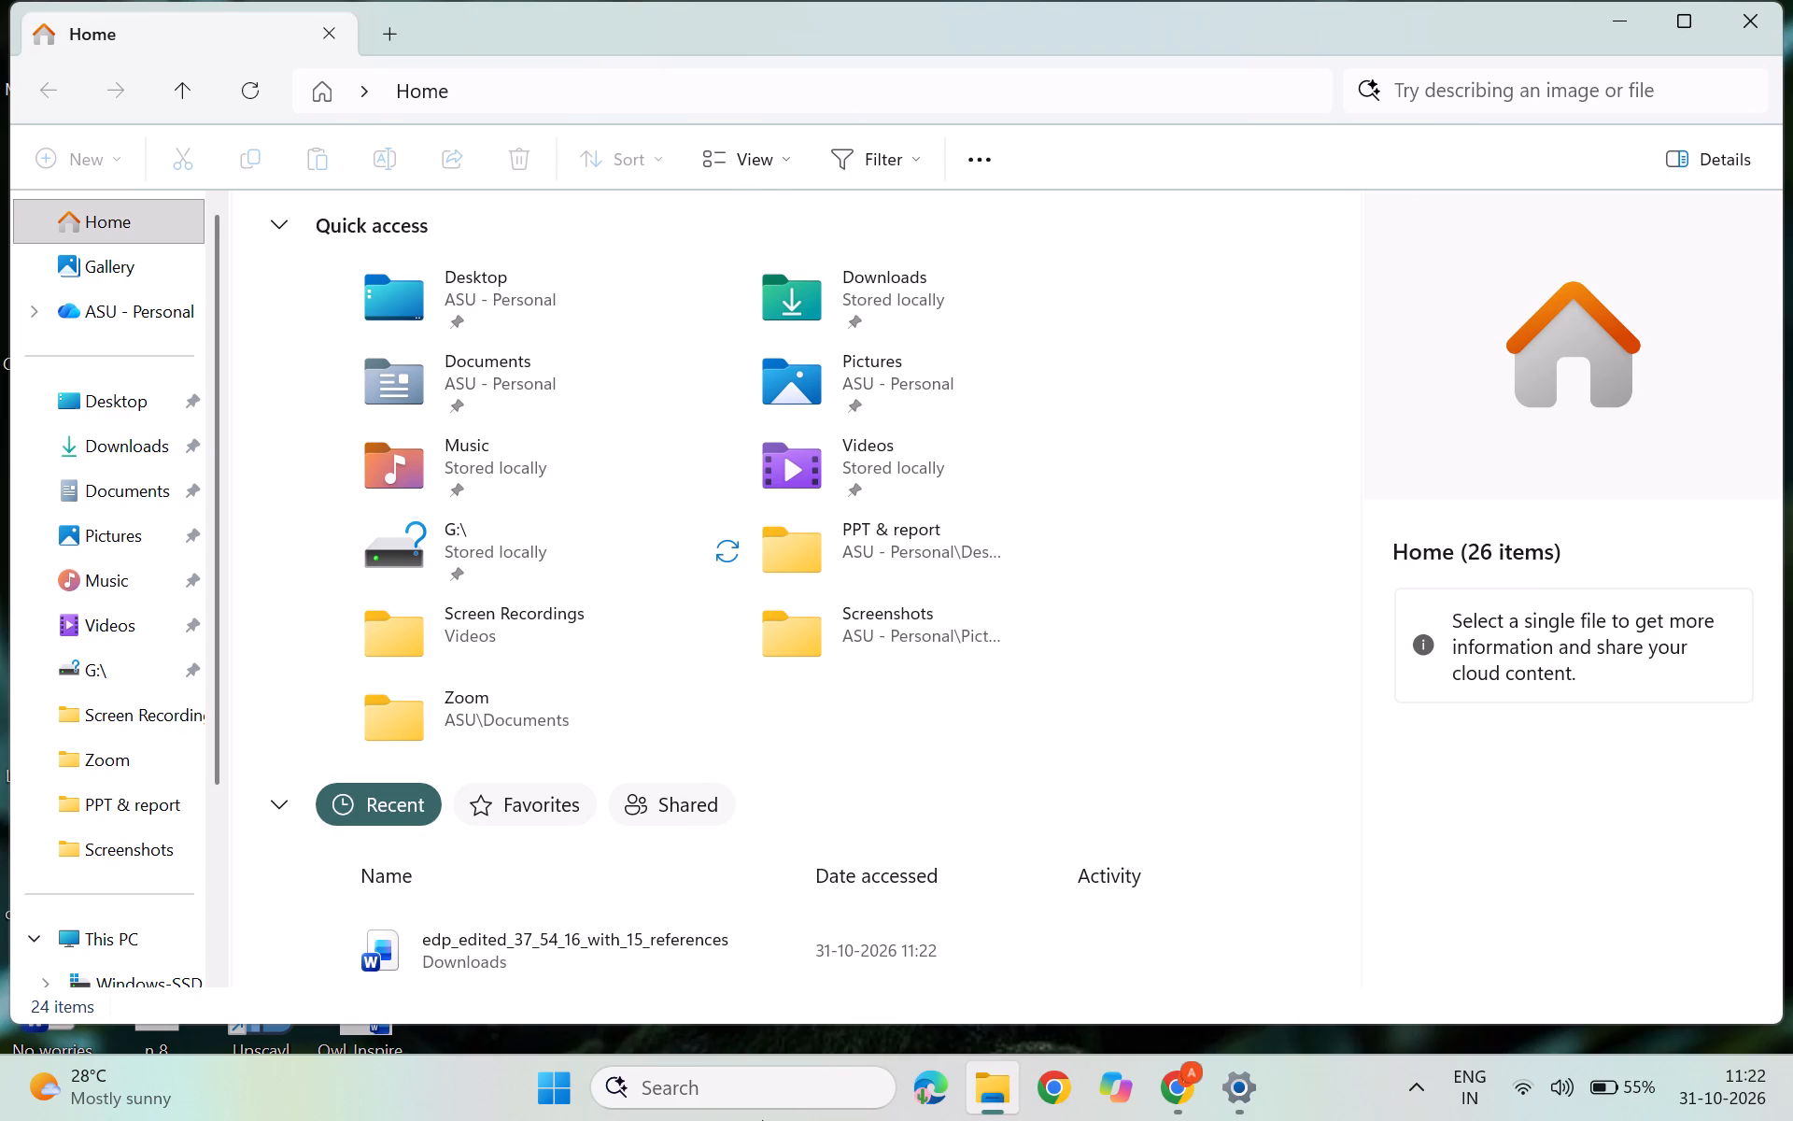
Open the recent Word document edp_edited_37_54_16_with_15_references from File Explorer.
{"action": "double_click", "coordinate": [643, 930]}
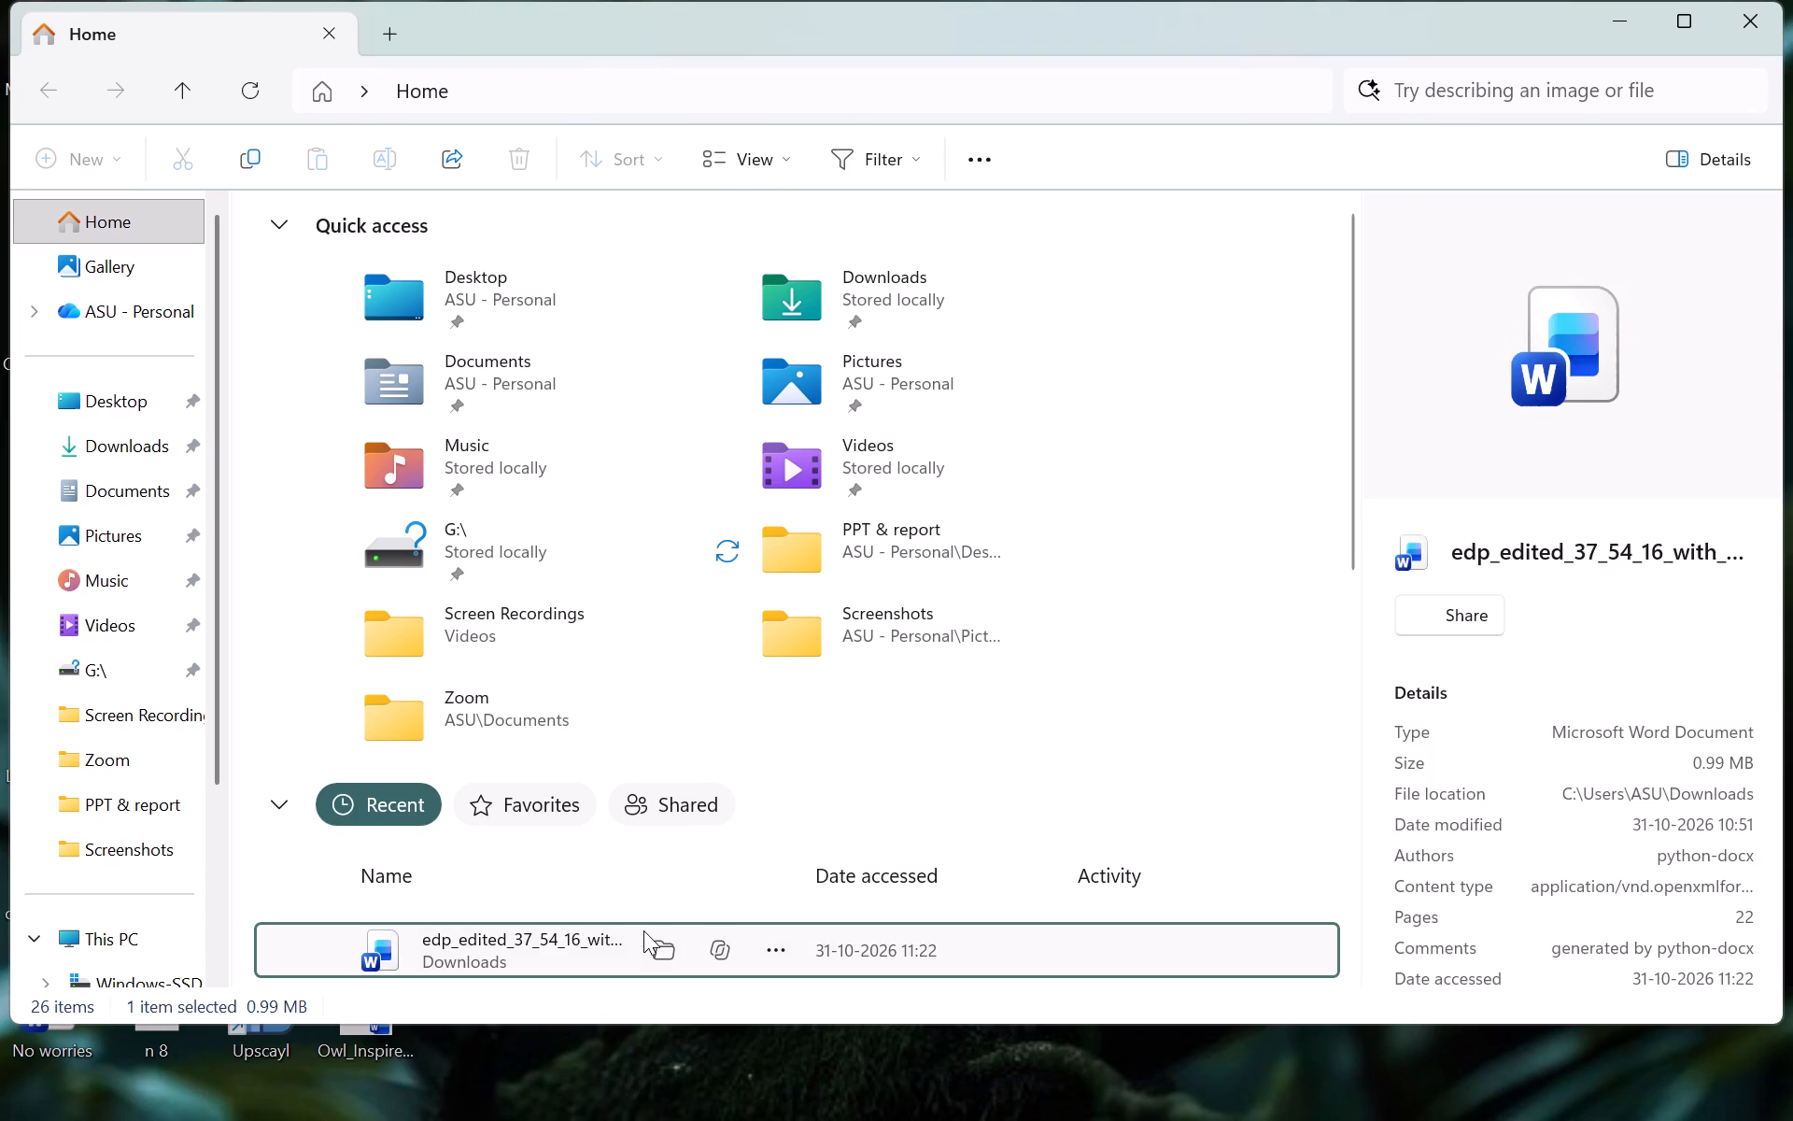
{"action": "double_click", "coordinate": [586, 951]}
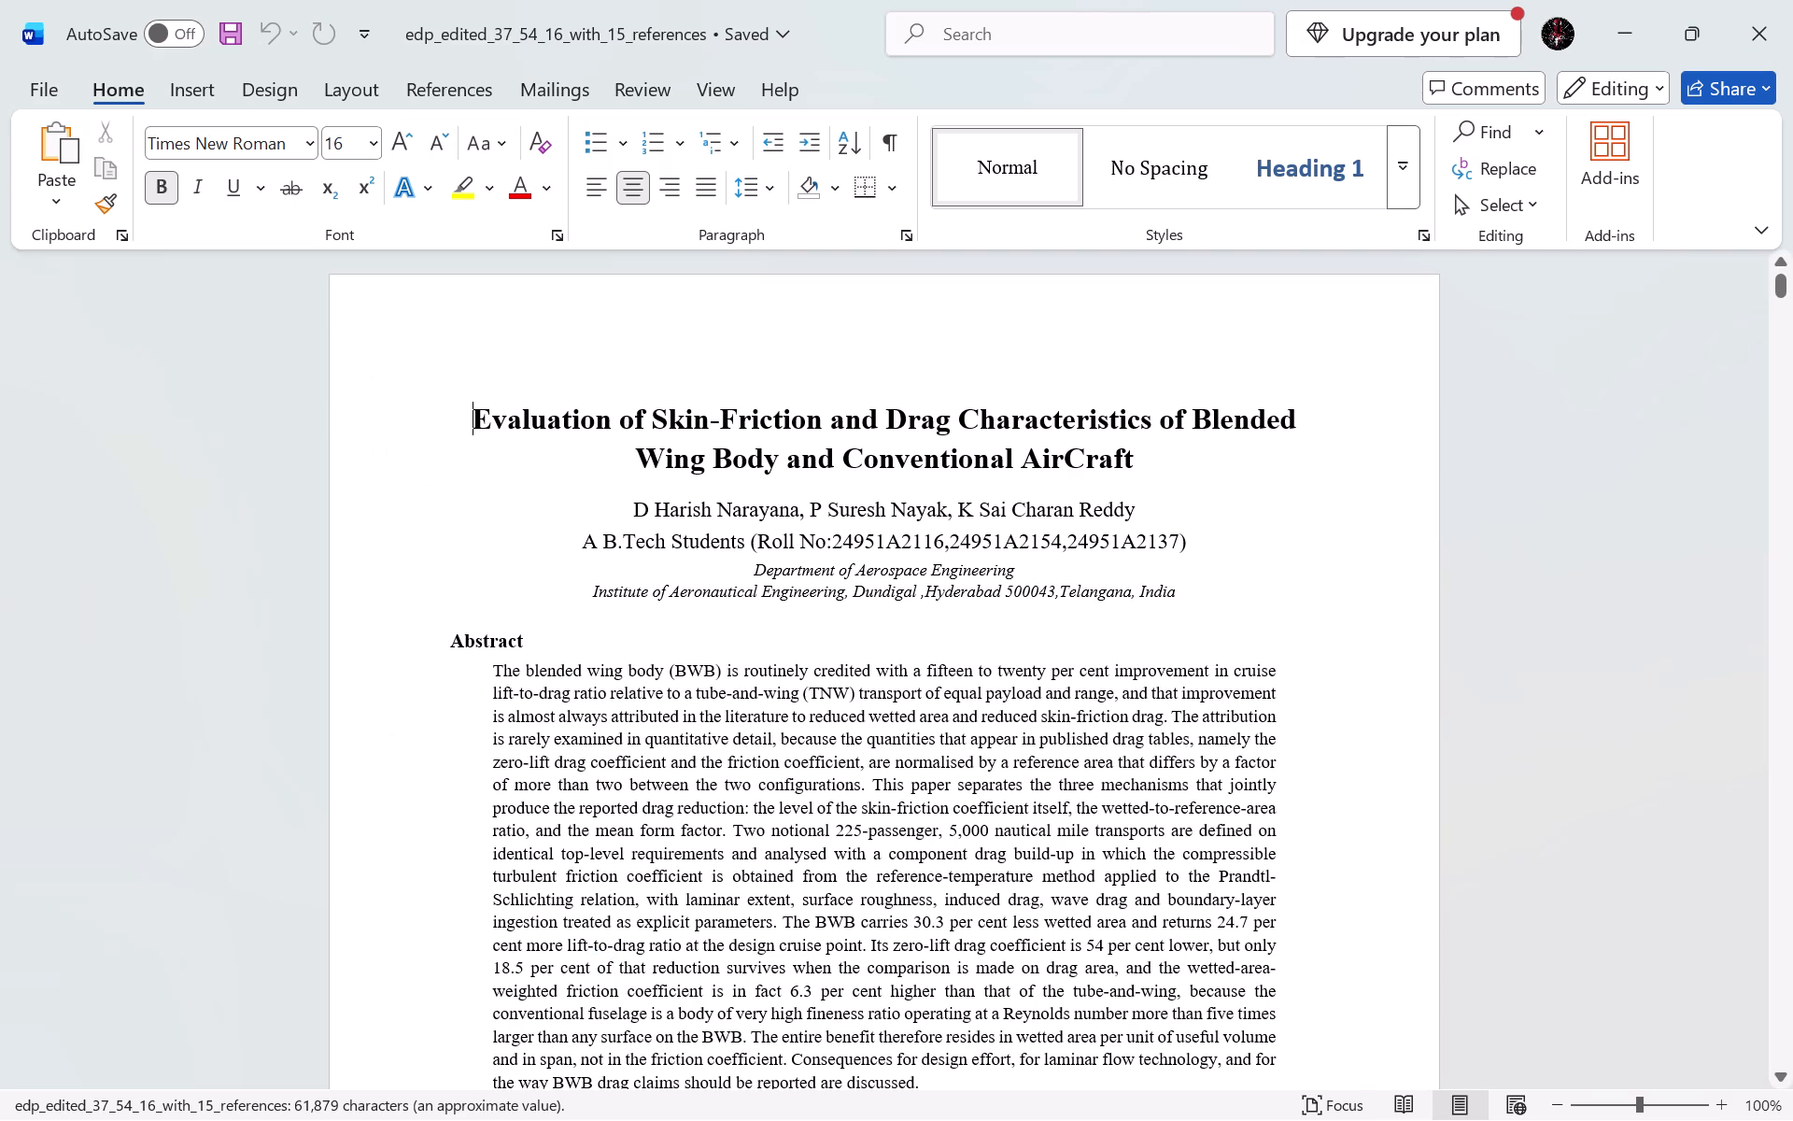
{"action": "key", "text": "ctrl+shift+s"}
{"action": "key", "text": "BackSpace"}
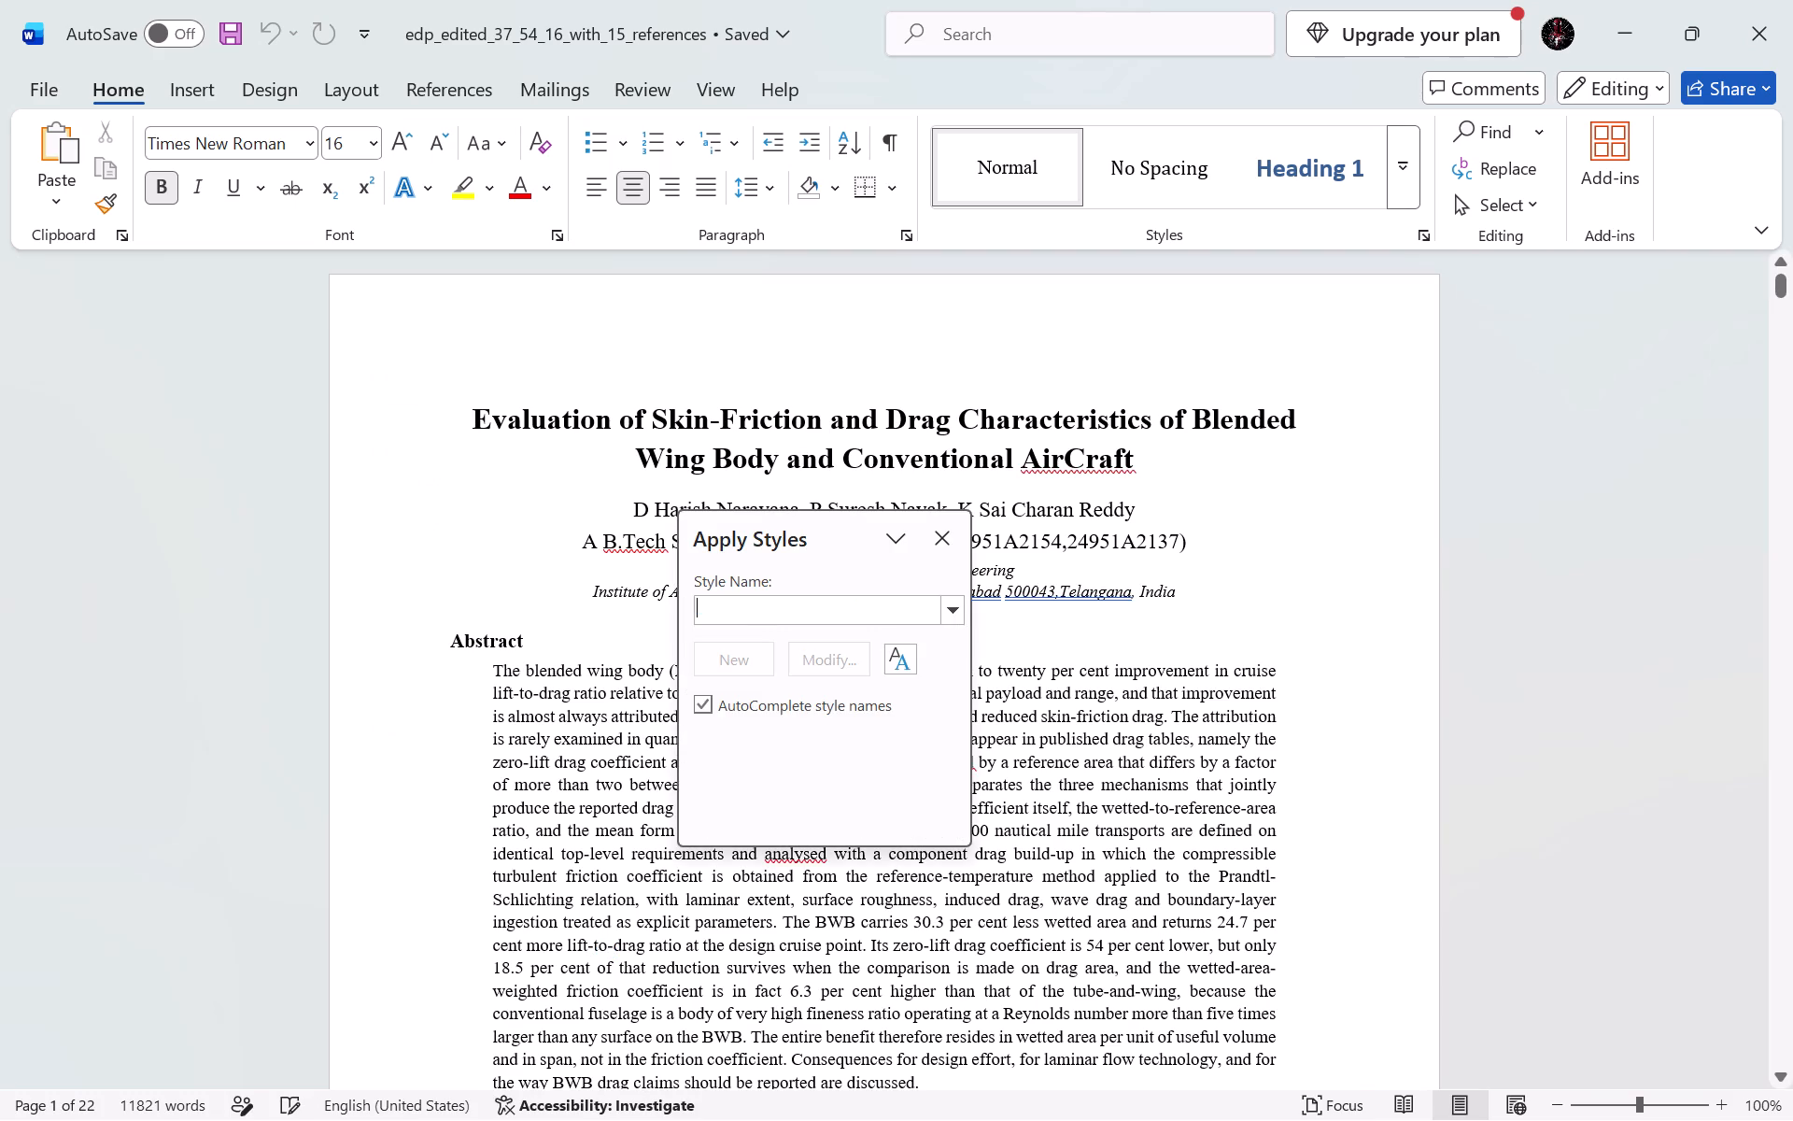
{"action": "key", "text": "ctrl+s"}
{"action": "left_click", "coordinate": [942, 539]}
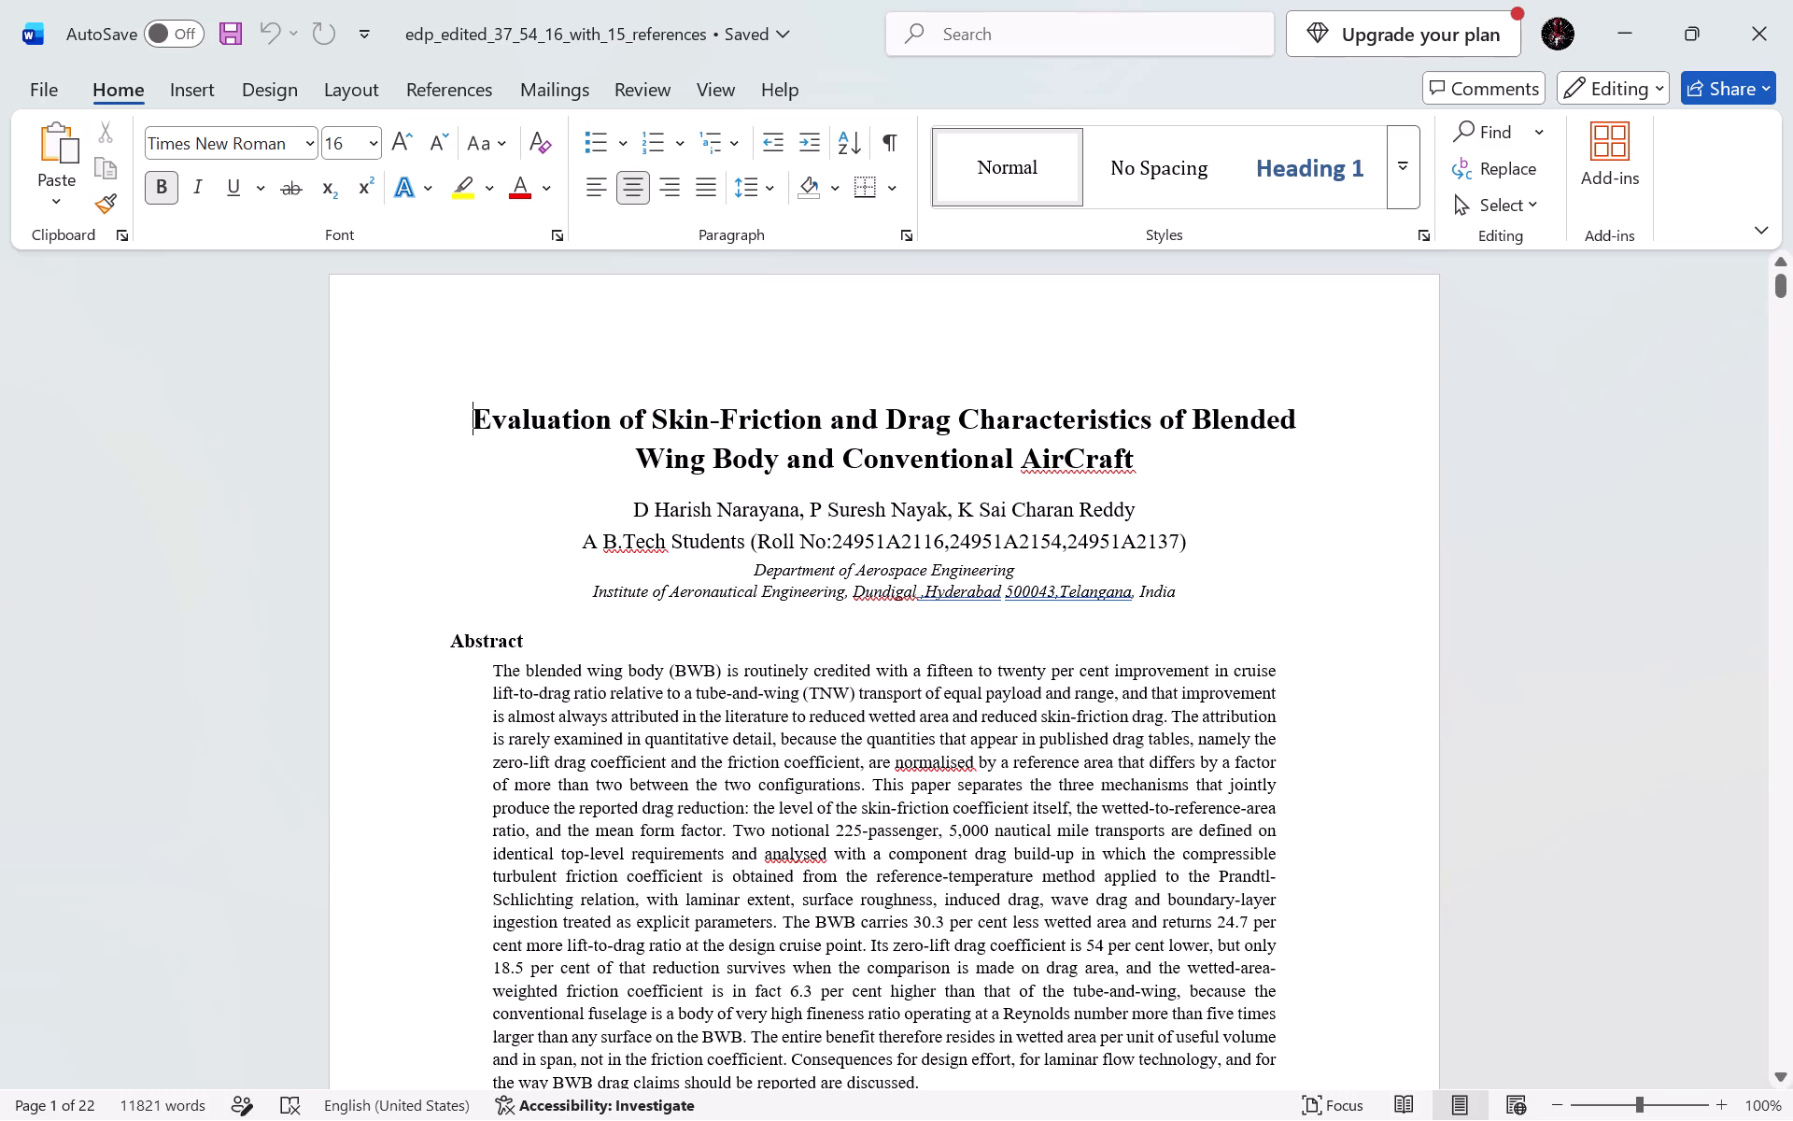
Save a copy of the document as a Word Document named "edp 5656566" in the Downloads folder.
{"action": "left_click", "coordinate": [41, 78]}
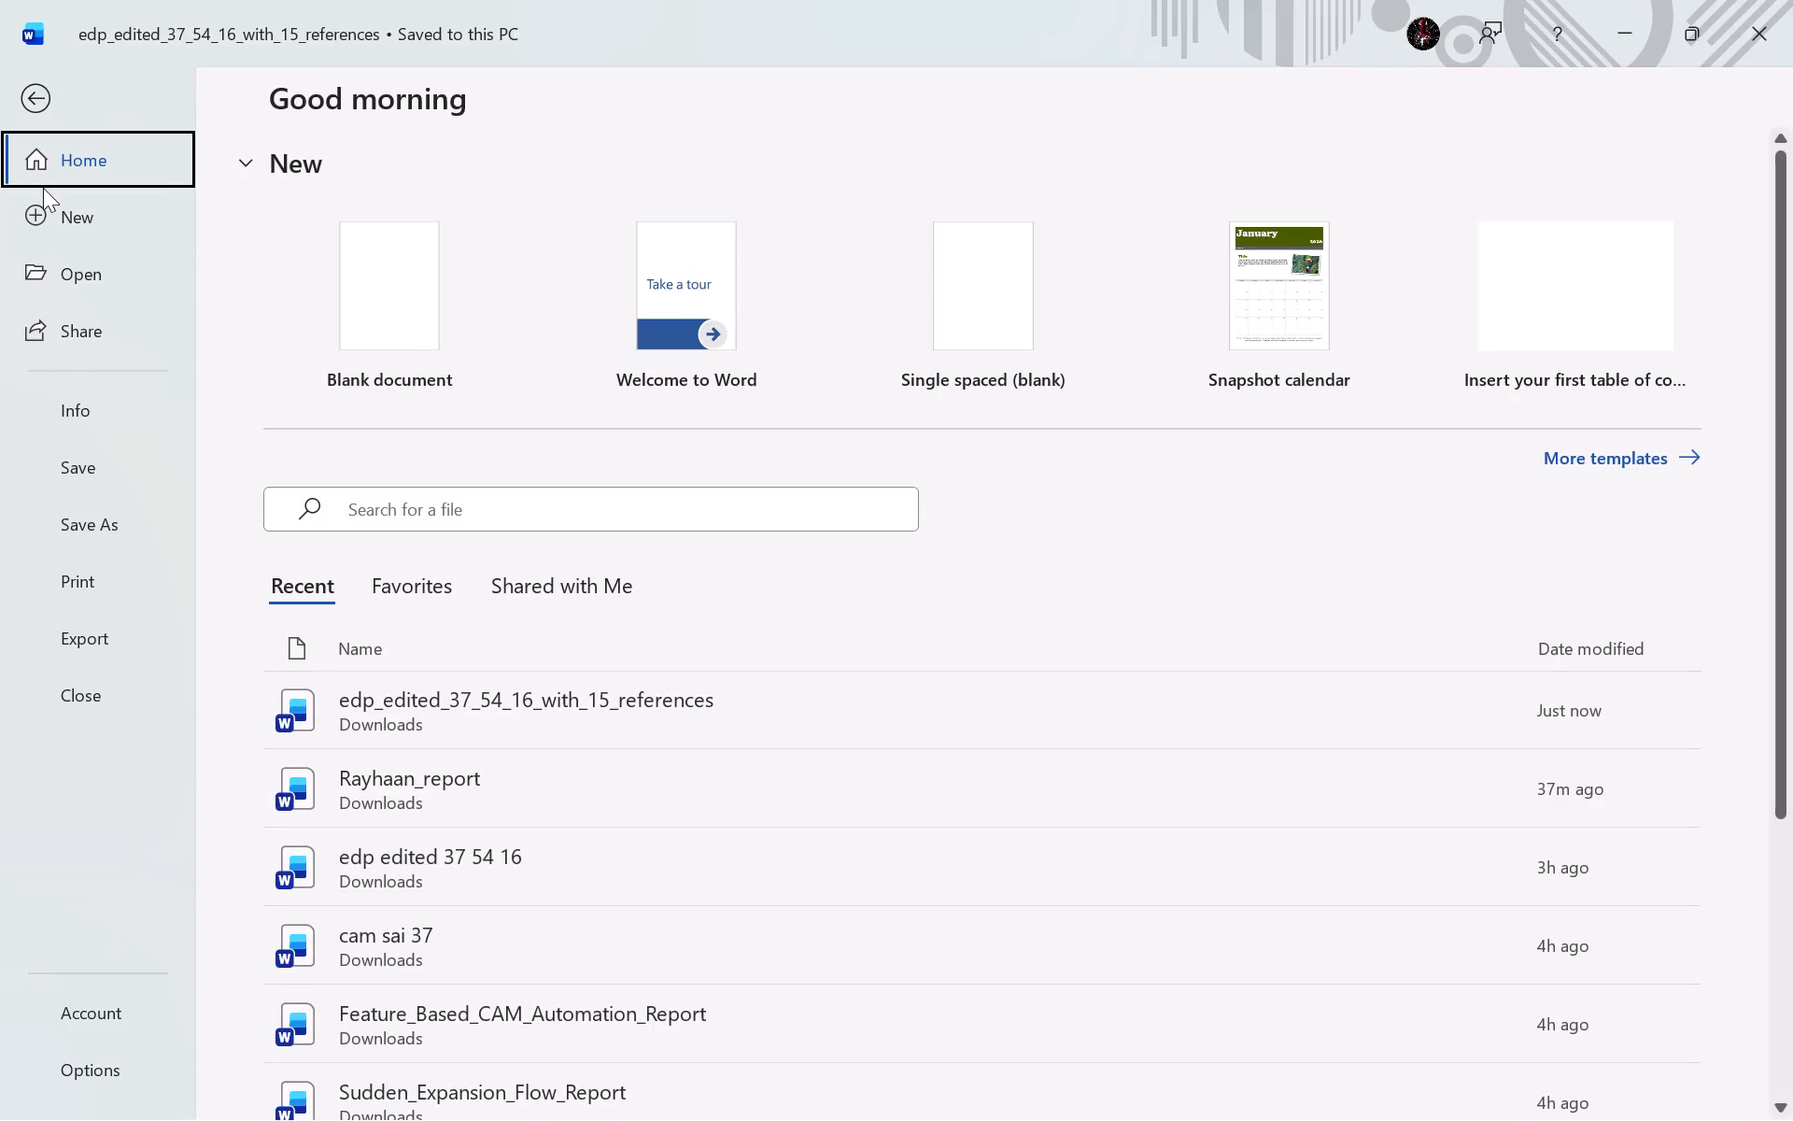
{"action": "left_click", "coordinate": [75, 518]}
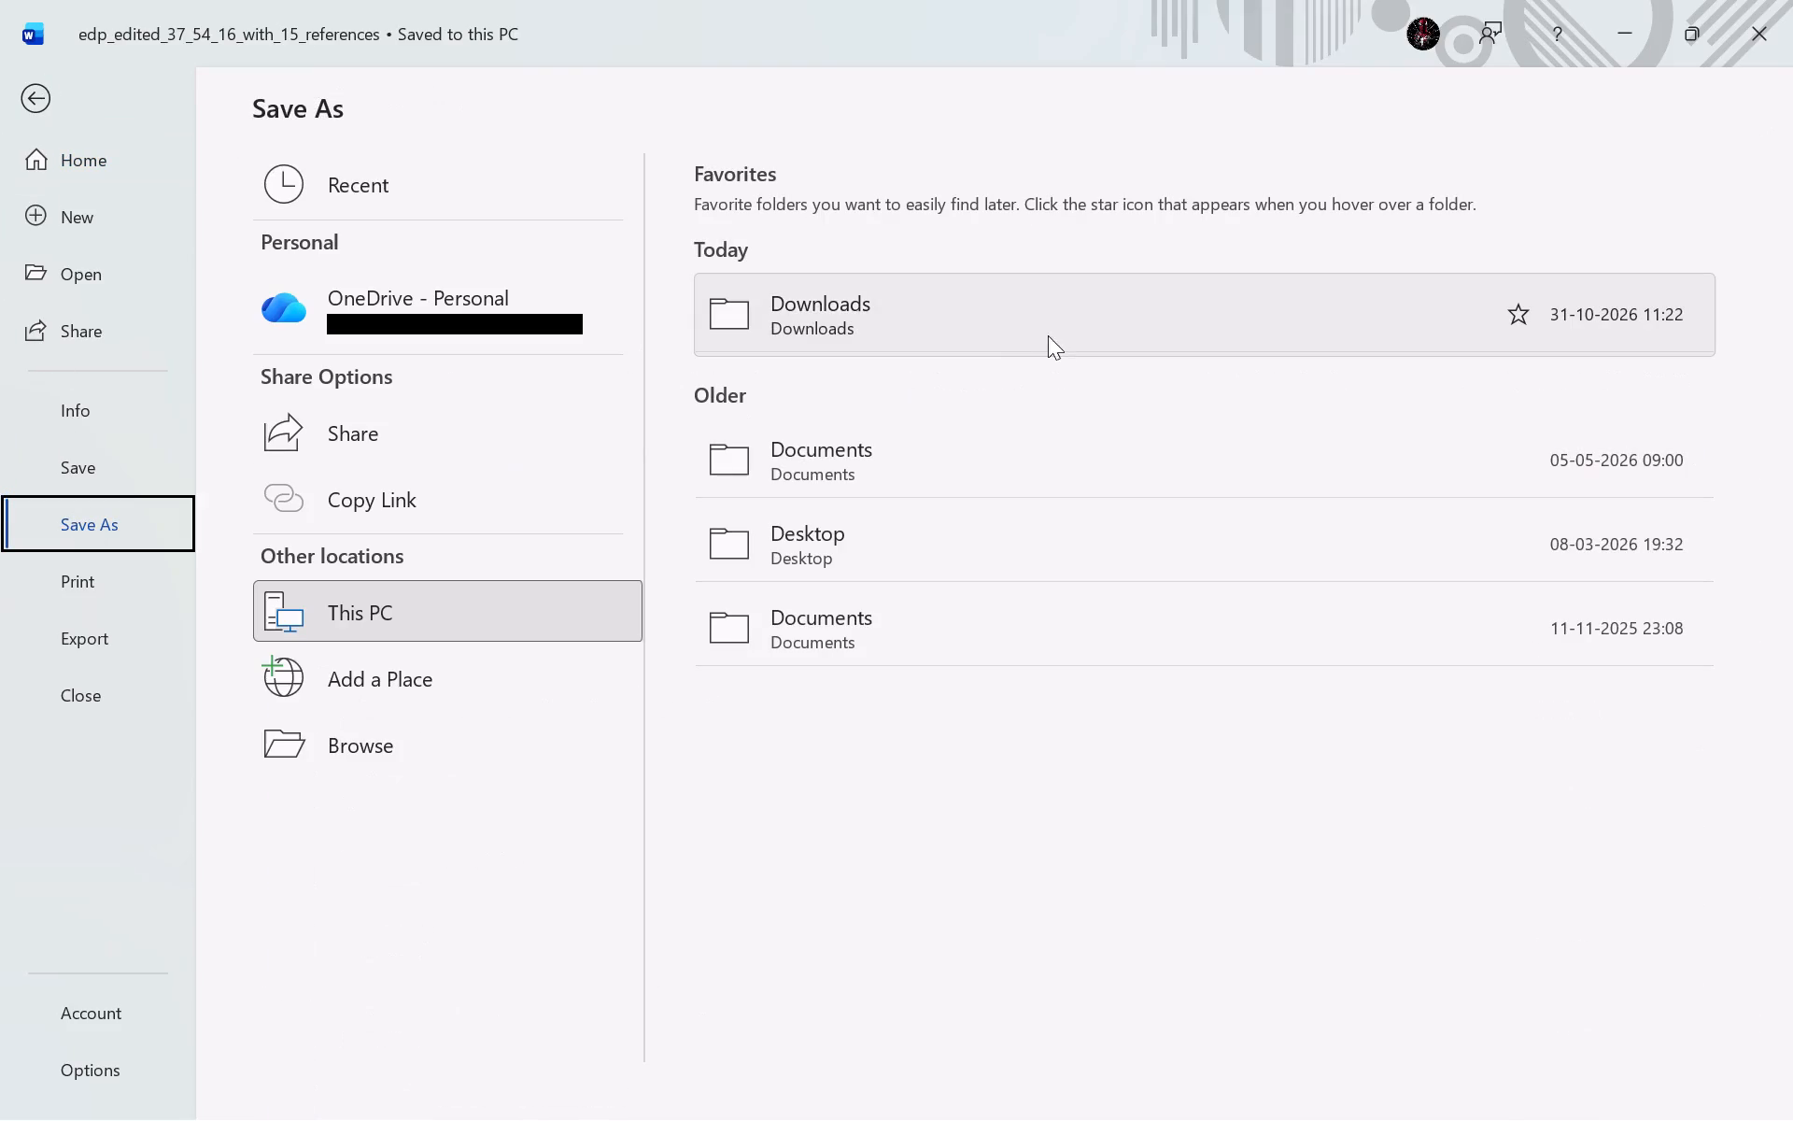
{"action": "left_click", "coordinate": [1019, 338]}
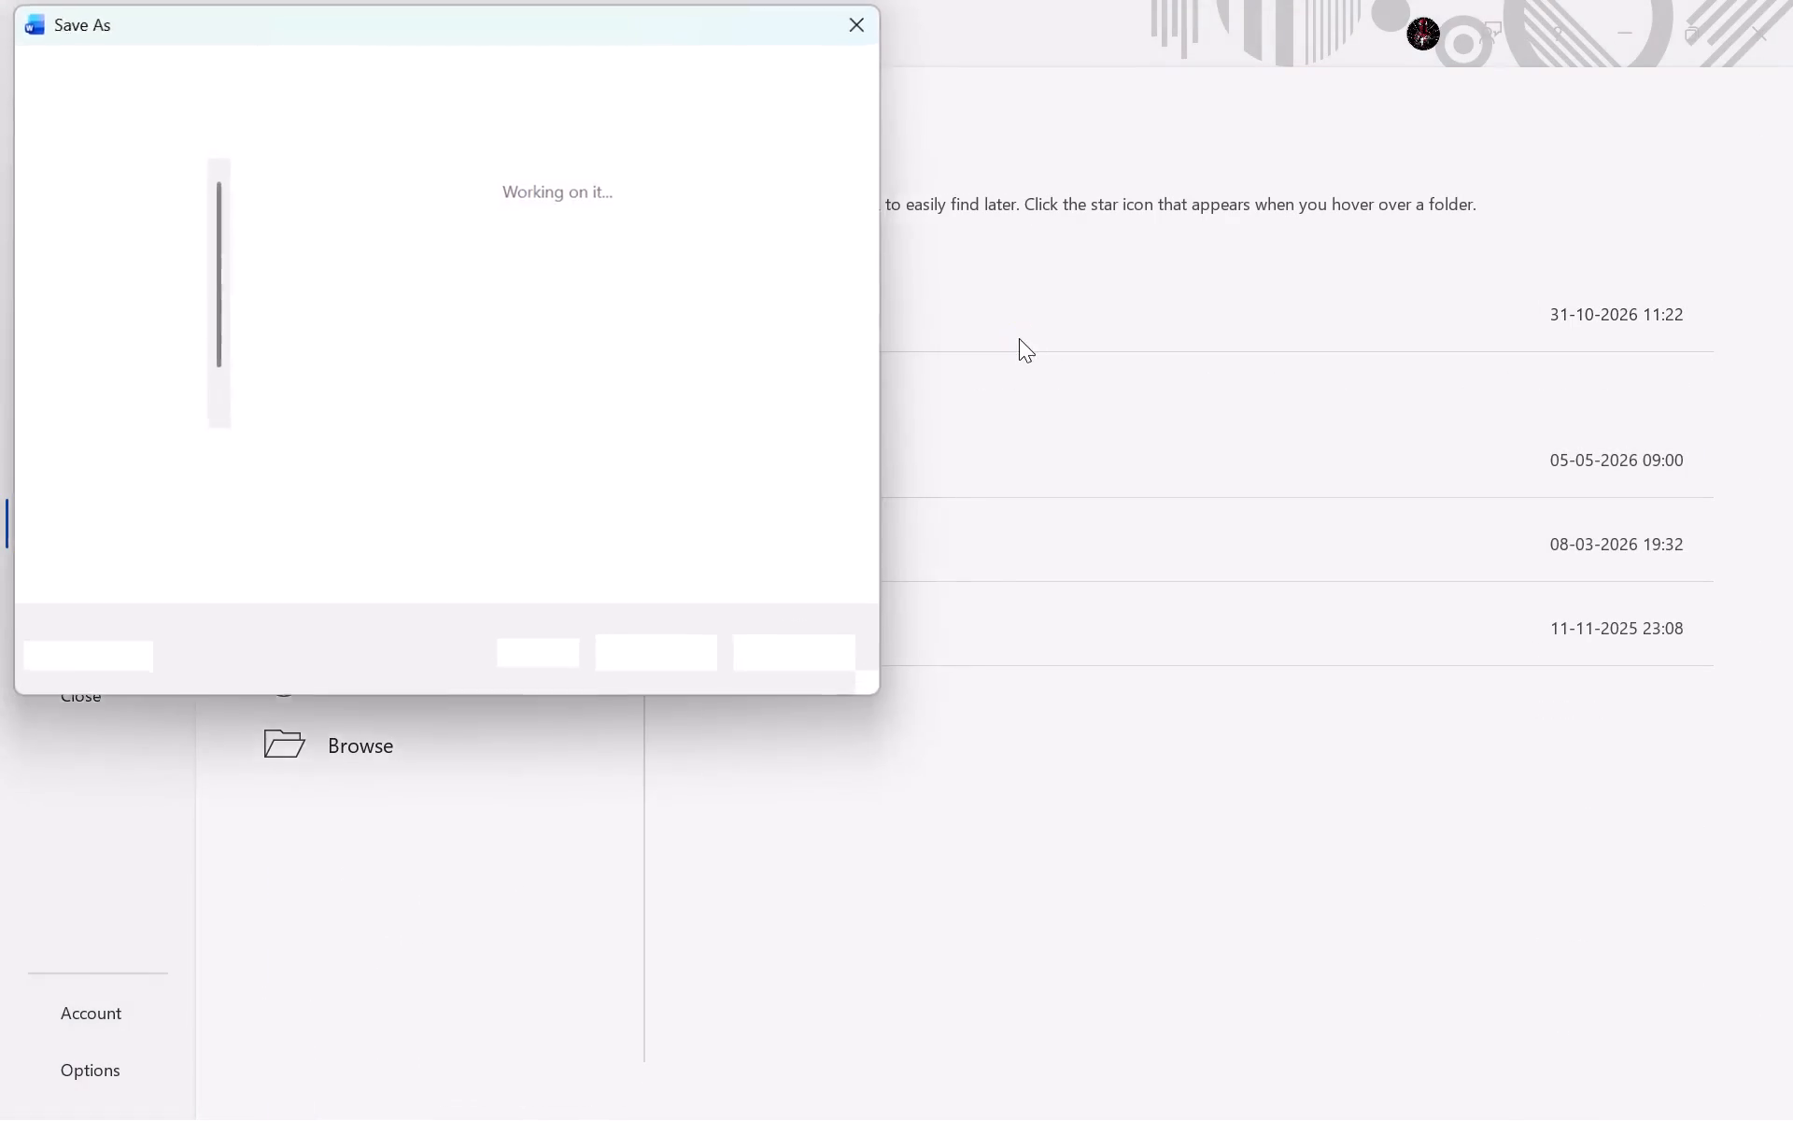
{"action": "key", "text": "BackSpace"}
{"action": "key", "text": "e"}
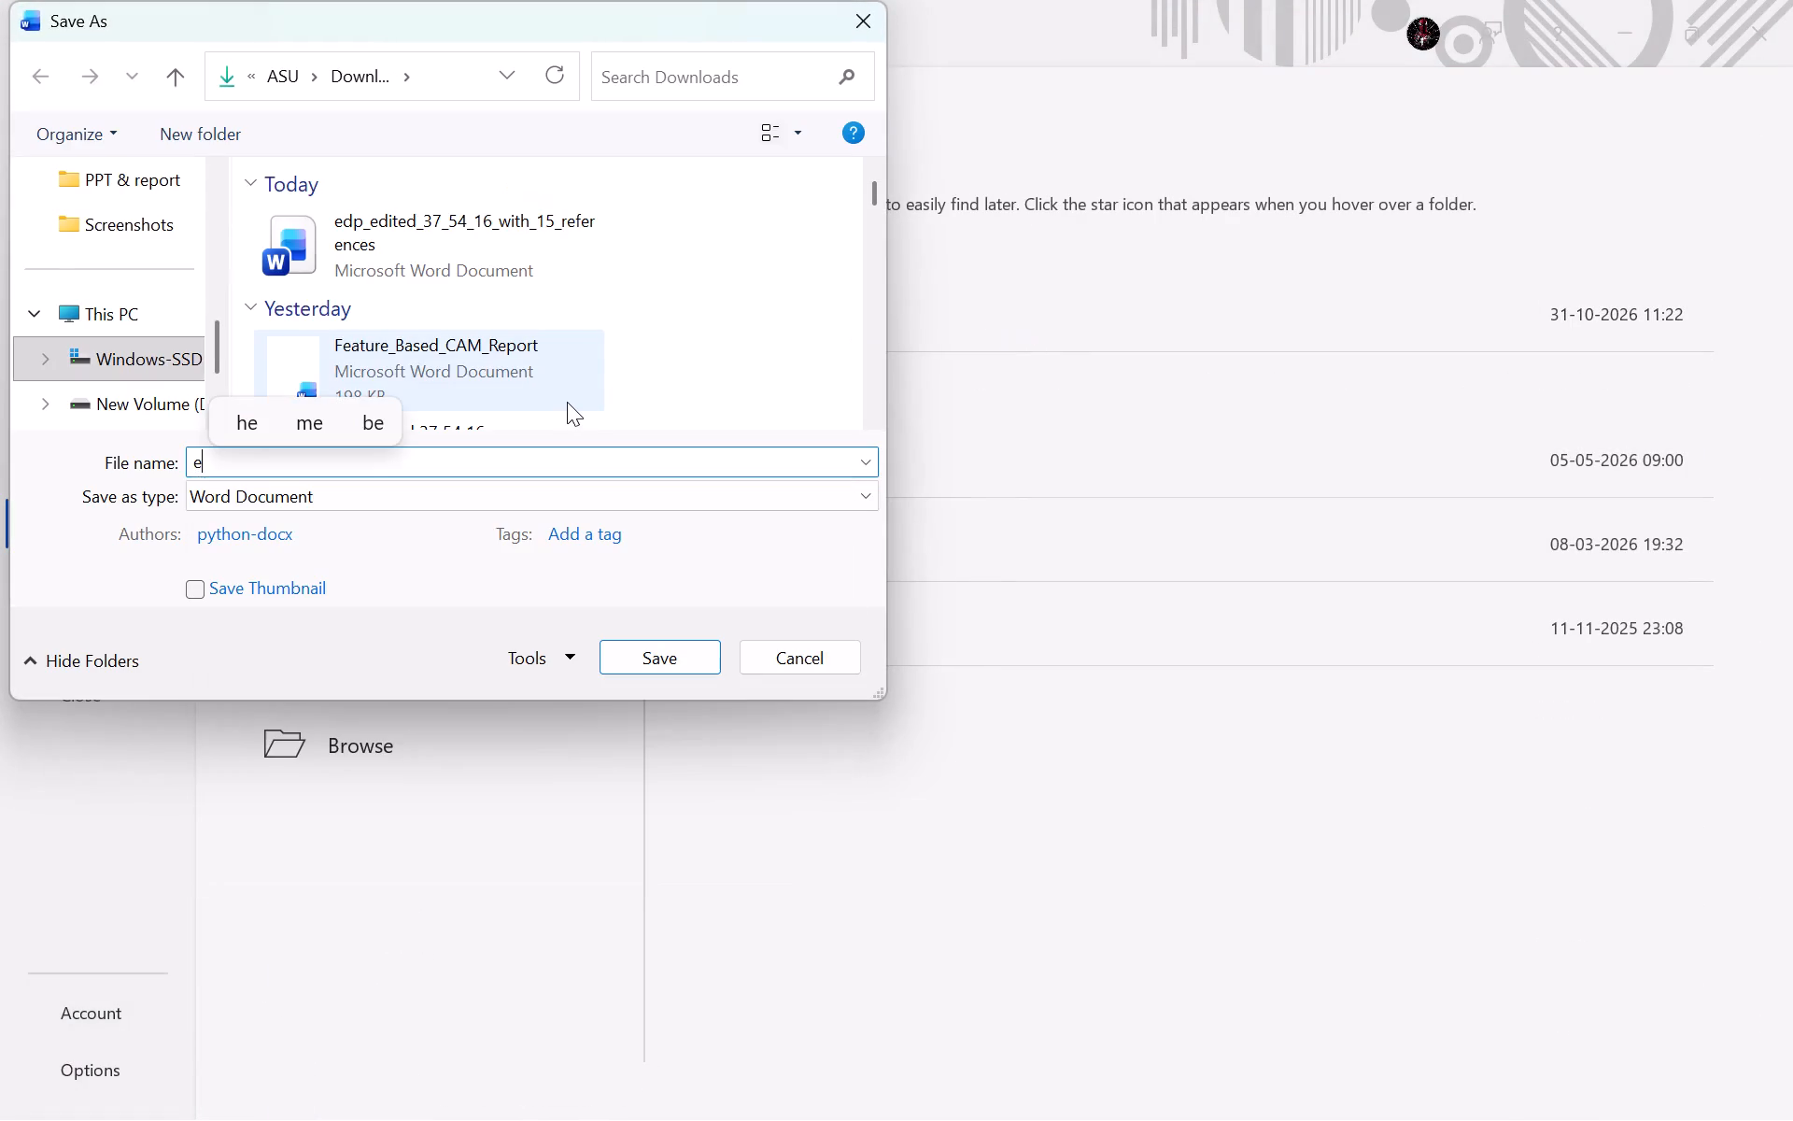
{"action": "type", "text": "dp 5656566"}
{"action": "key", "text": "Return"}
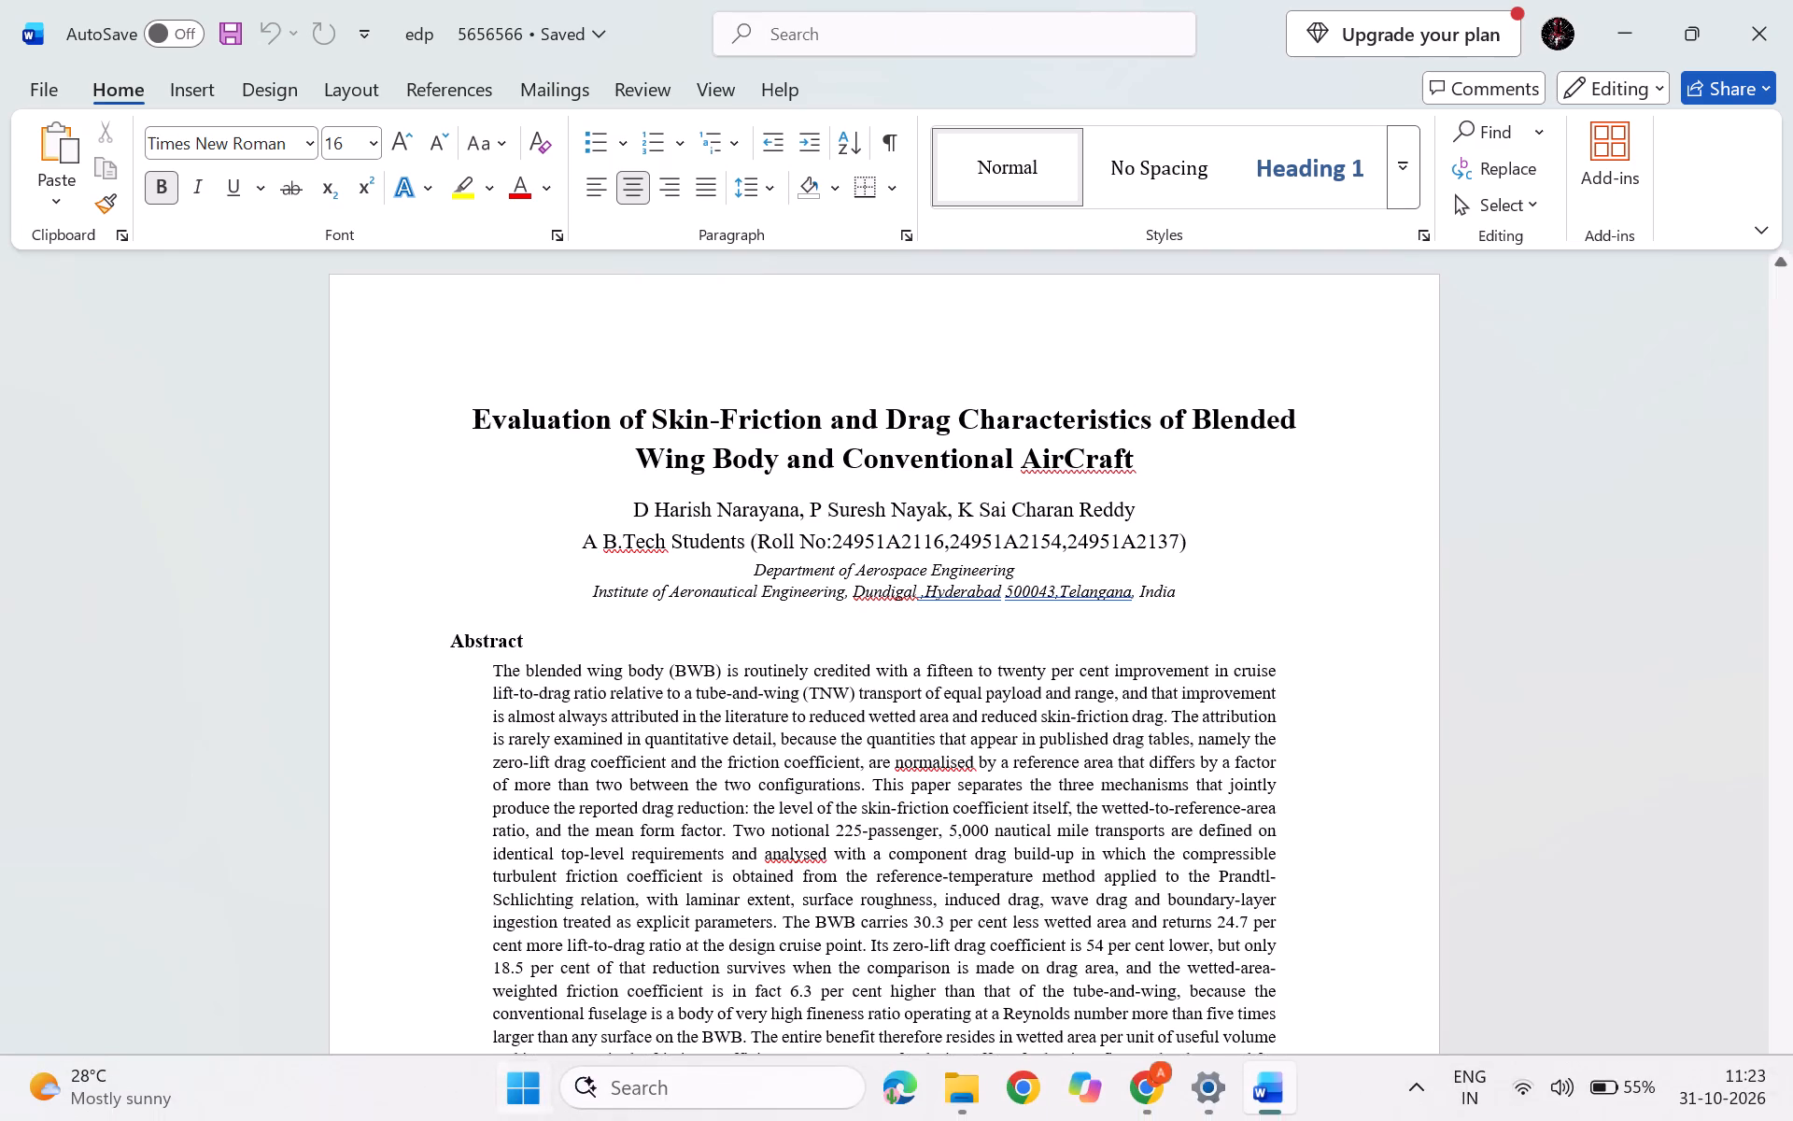
Search Windows for "whats" and open WhatsApp at the chat with the first suggested contact.
{"action": "left_click", "coordinate": [1139, 1097]}
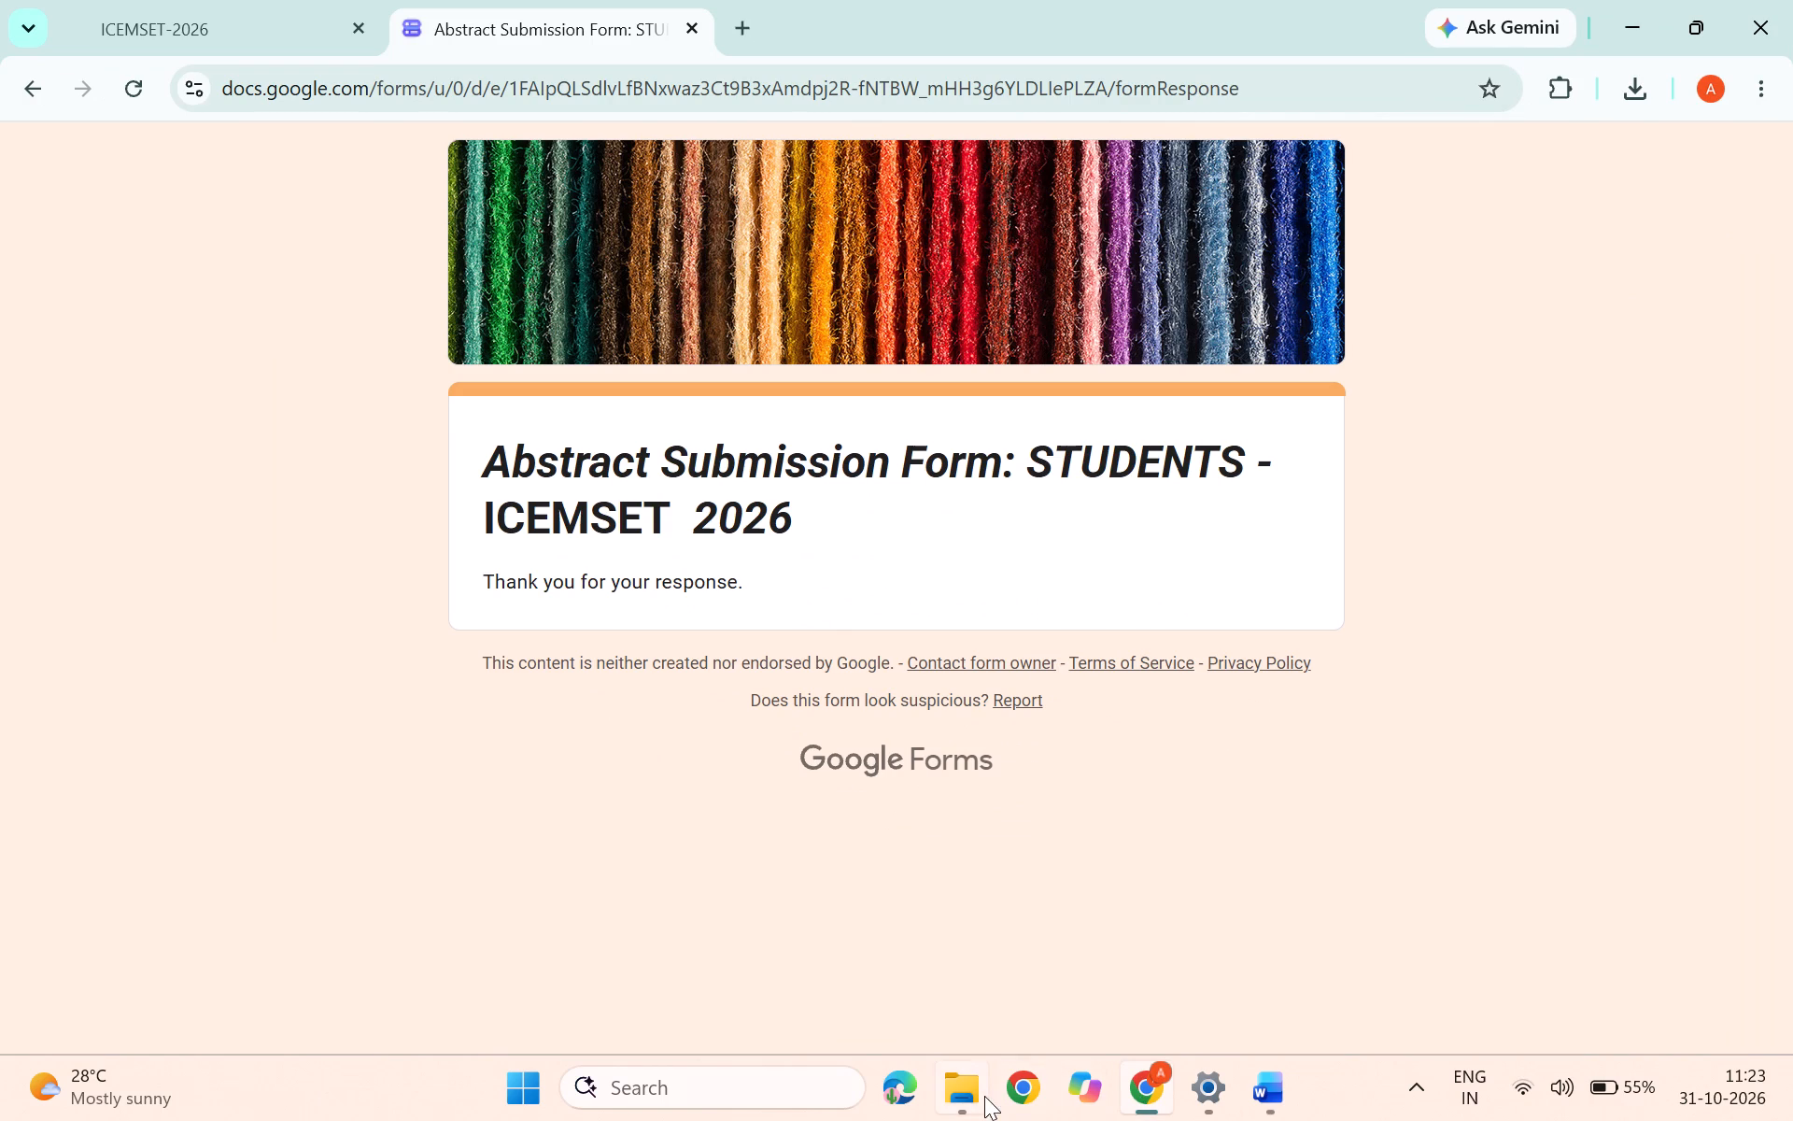
{"action": "left_click", "coordinate": [685, 1072]}
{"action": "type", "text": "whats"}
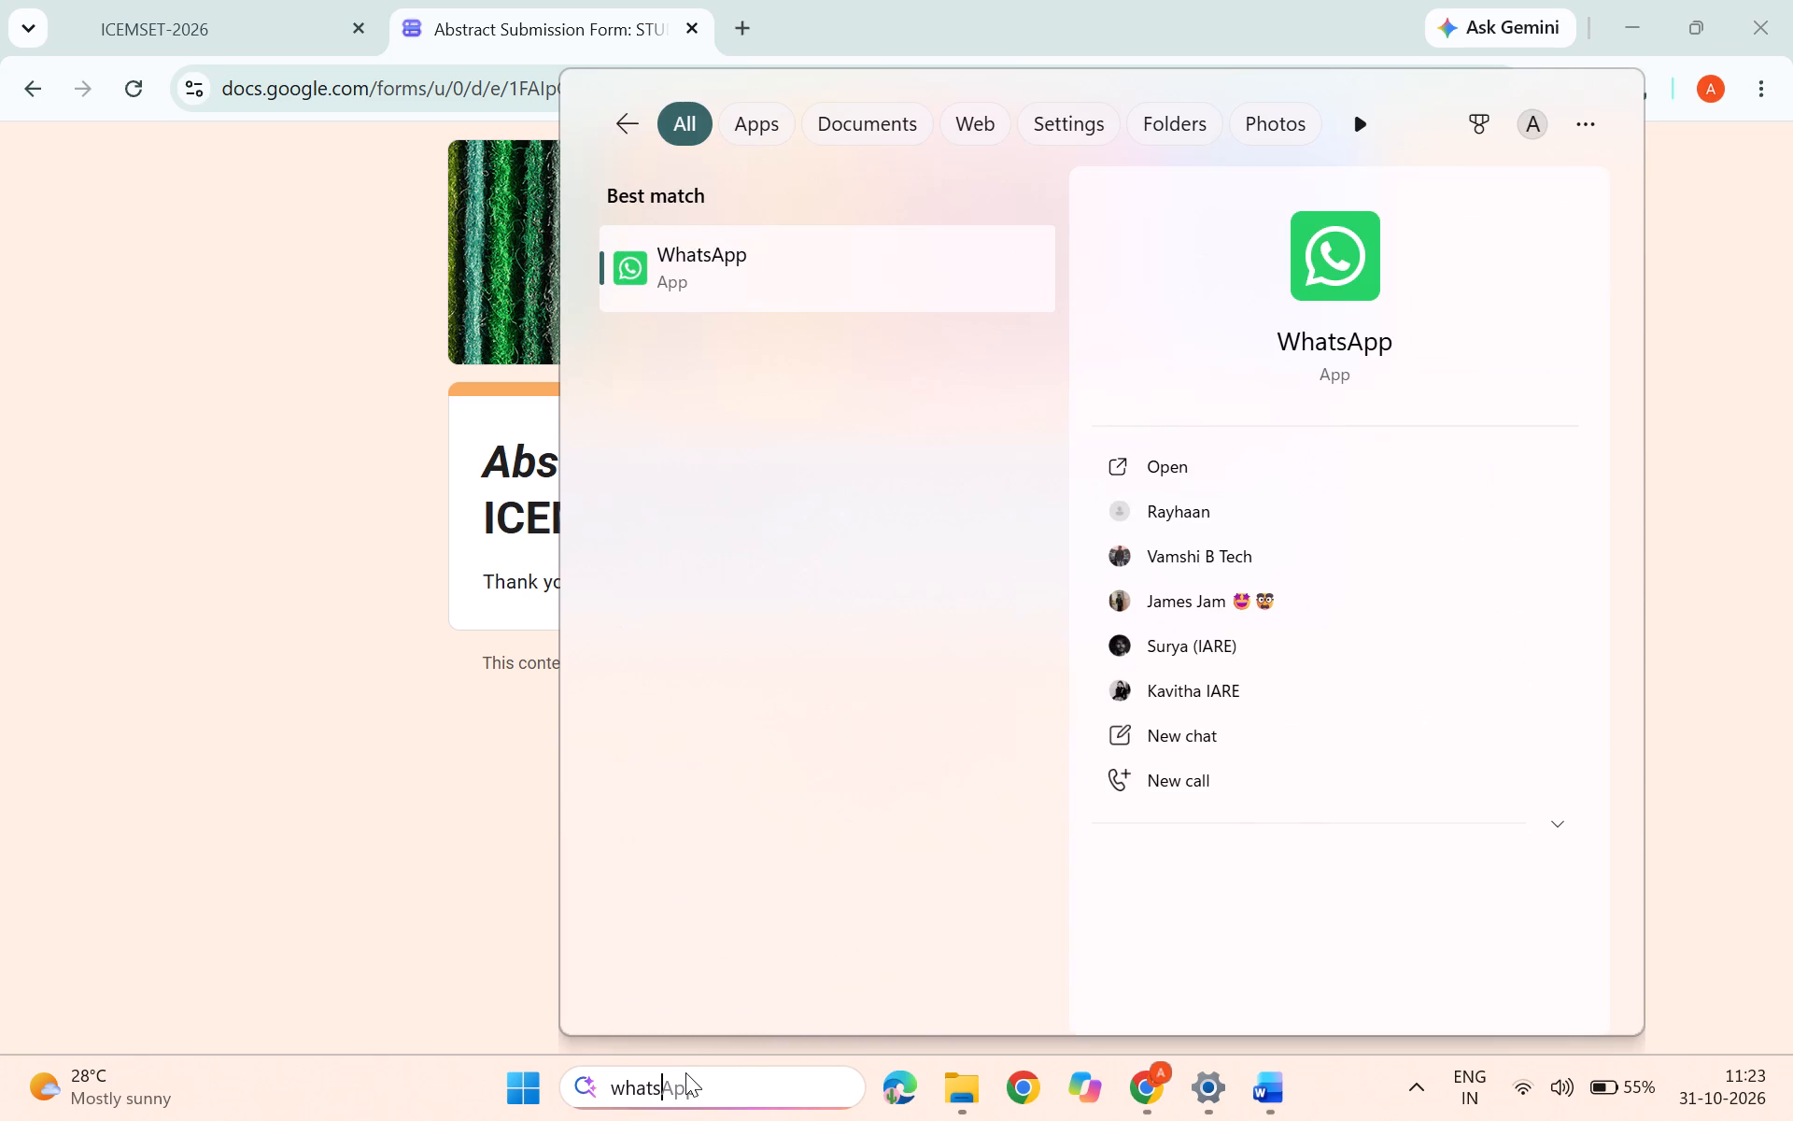
{"action": "left_click", "coordinate": [1187, 514]}
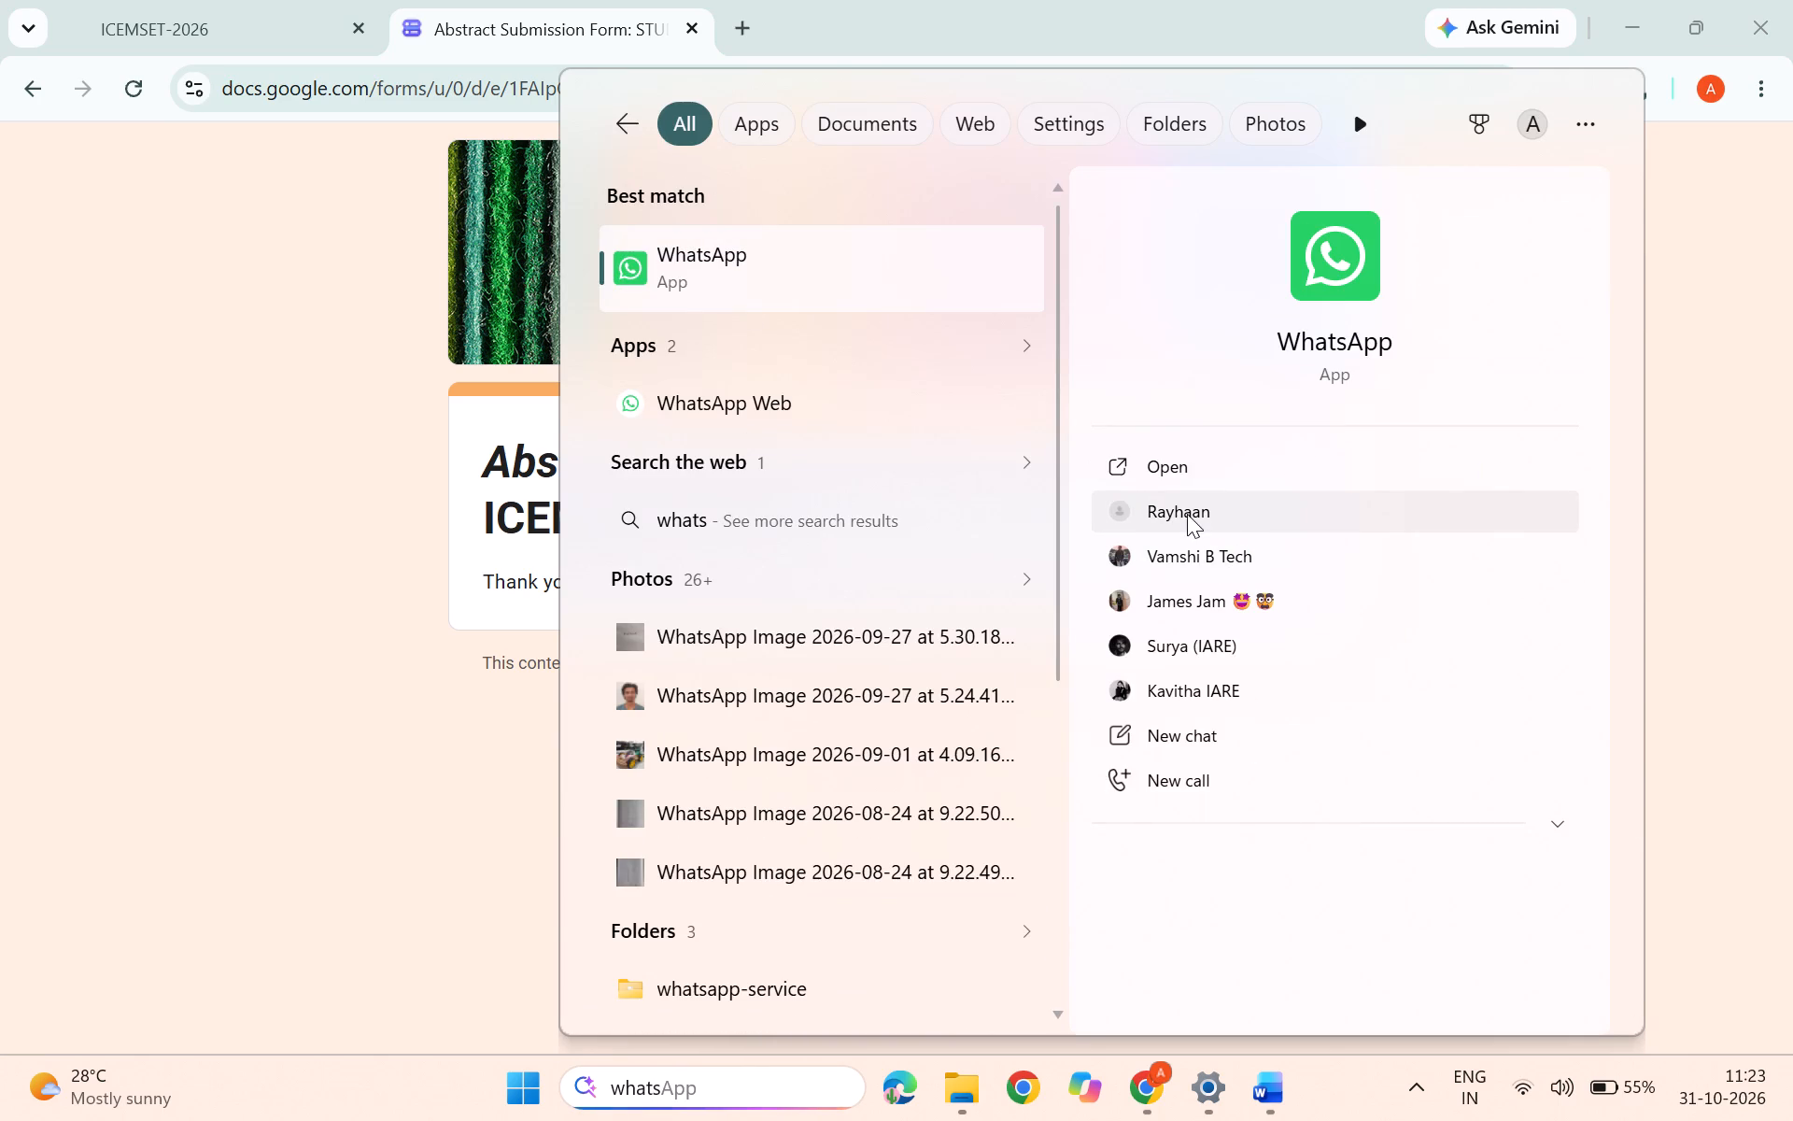
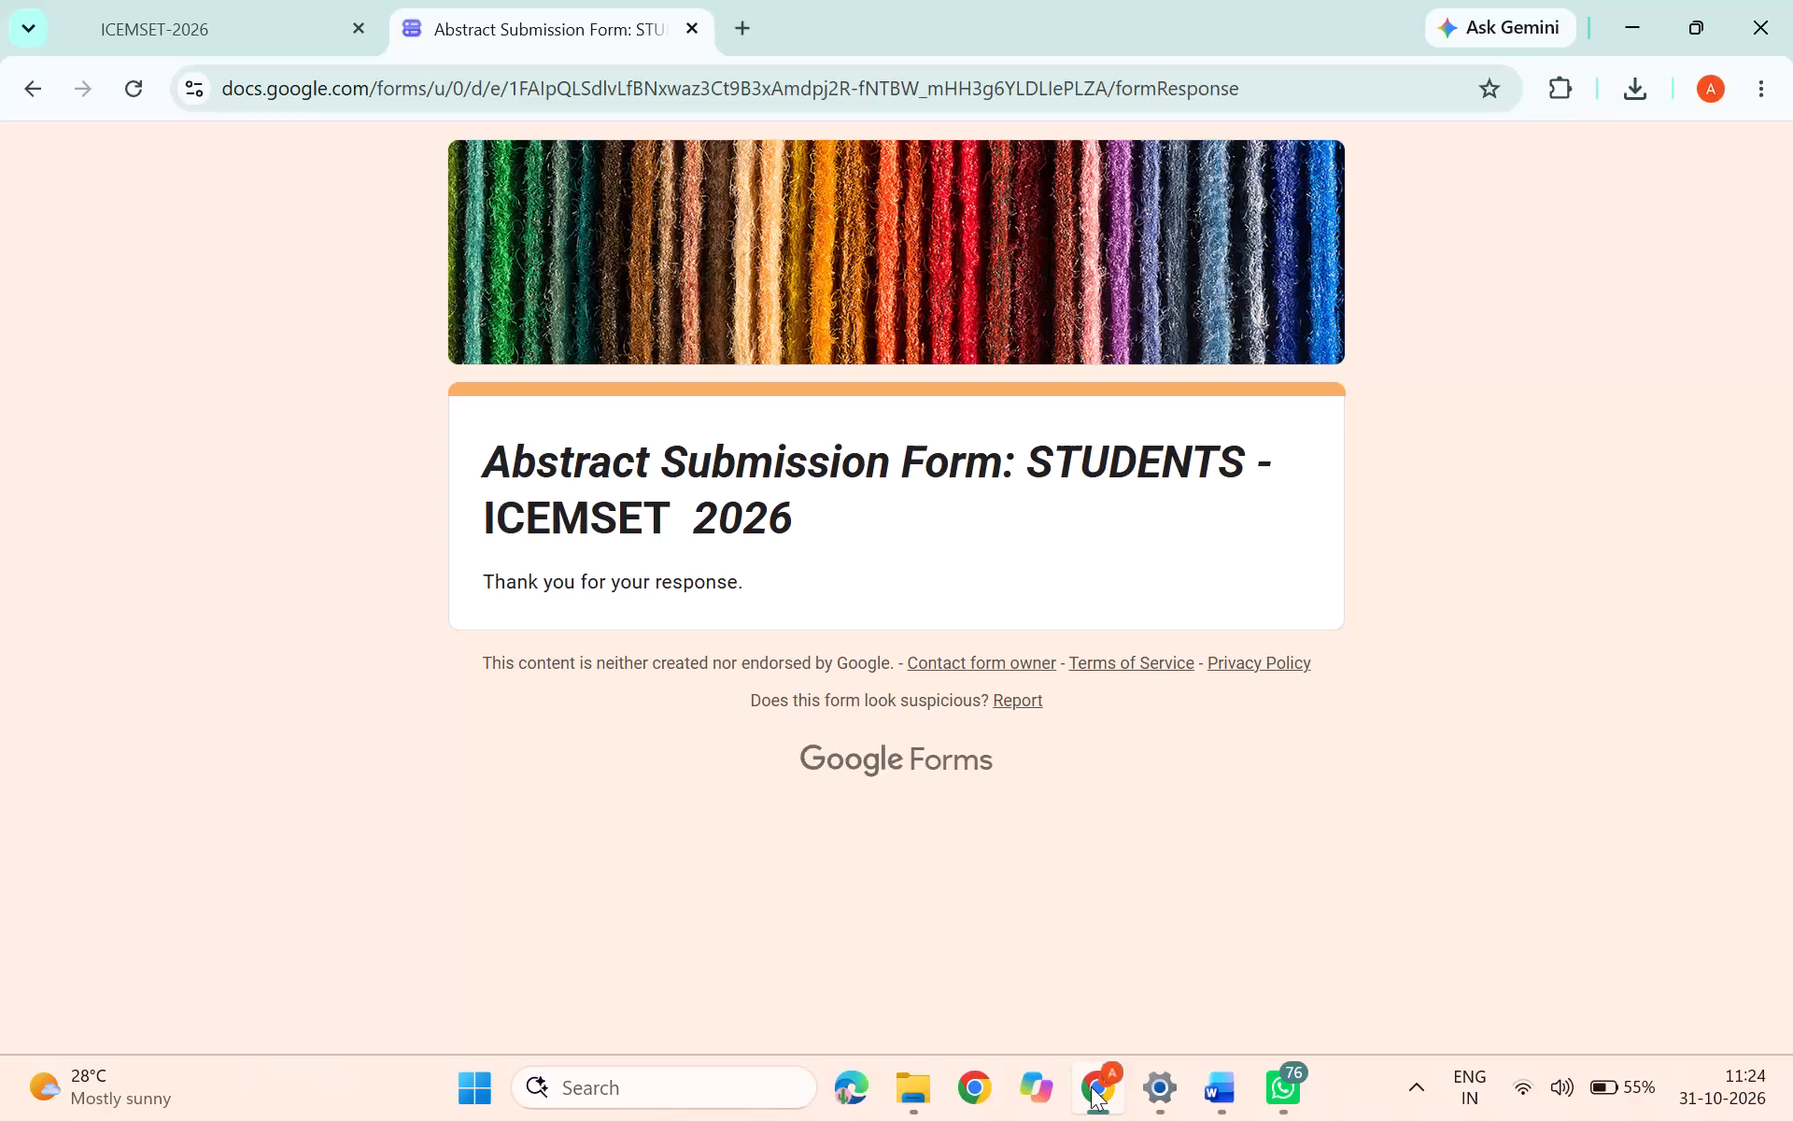
Switch from the submission confirmation page in Chrome to the saved edp 5656566 document in Word.
{"action": "left_click", "coordinate": [1209, 1090]}
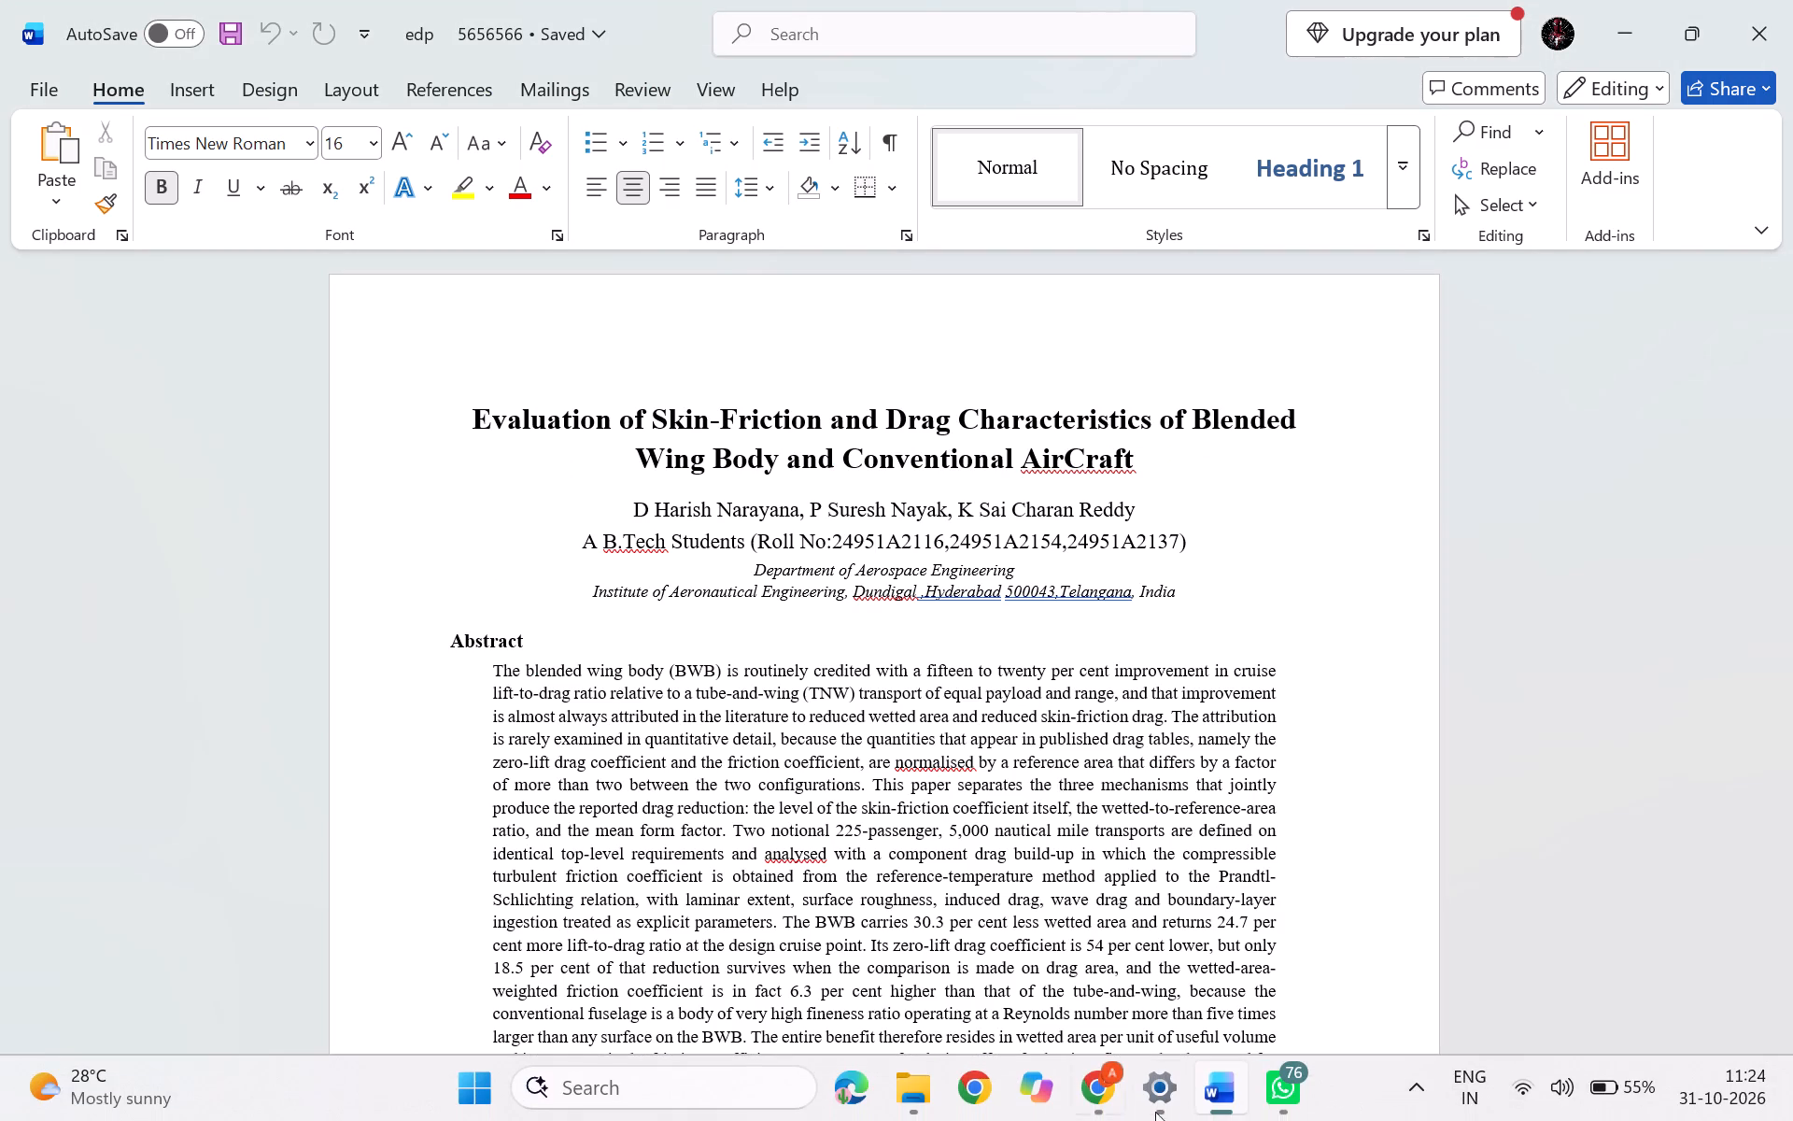
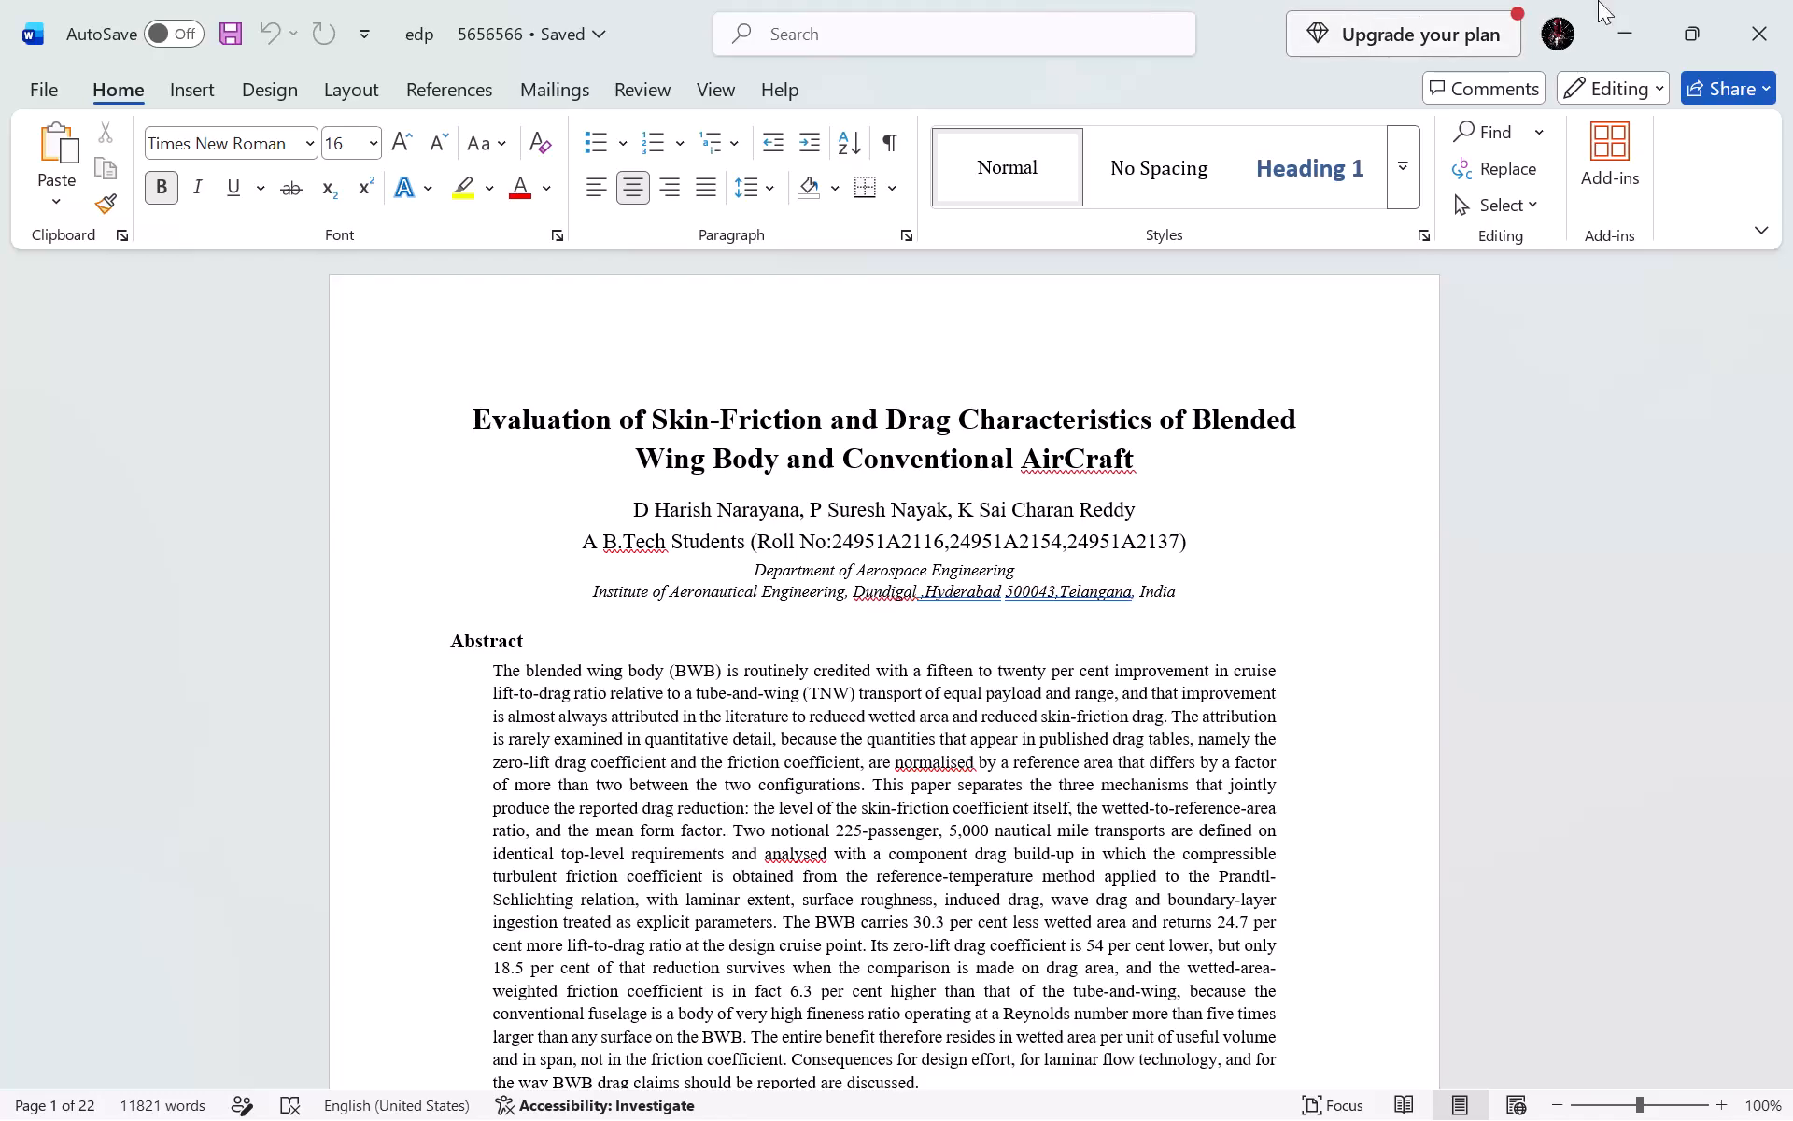
Close the edp 5656566 document in Word.
{"action": "left_click", "coordinate": [1792, 0]}
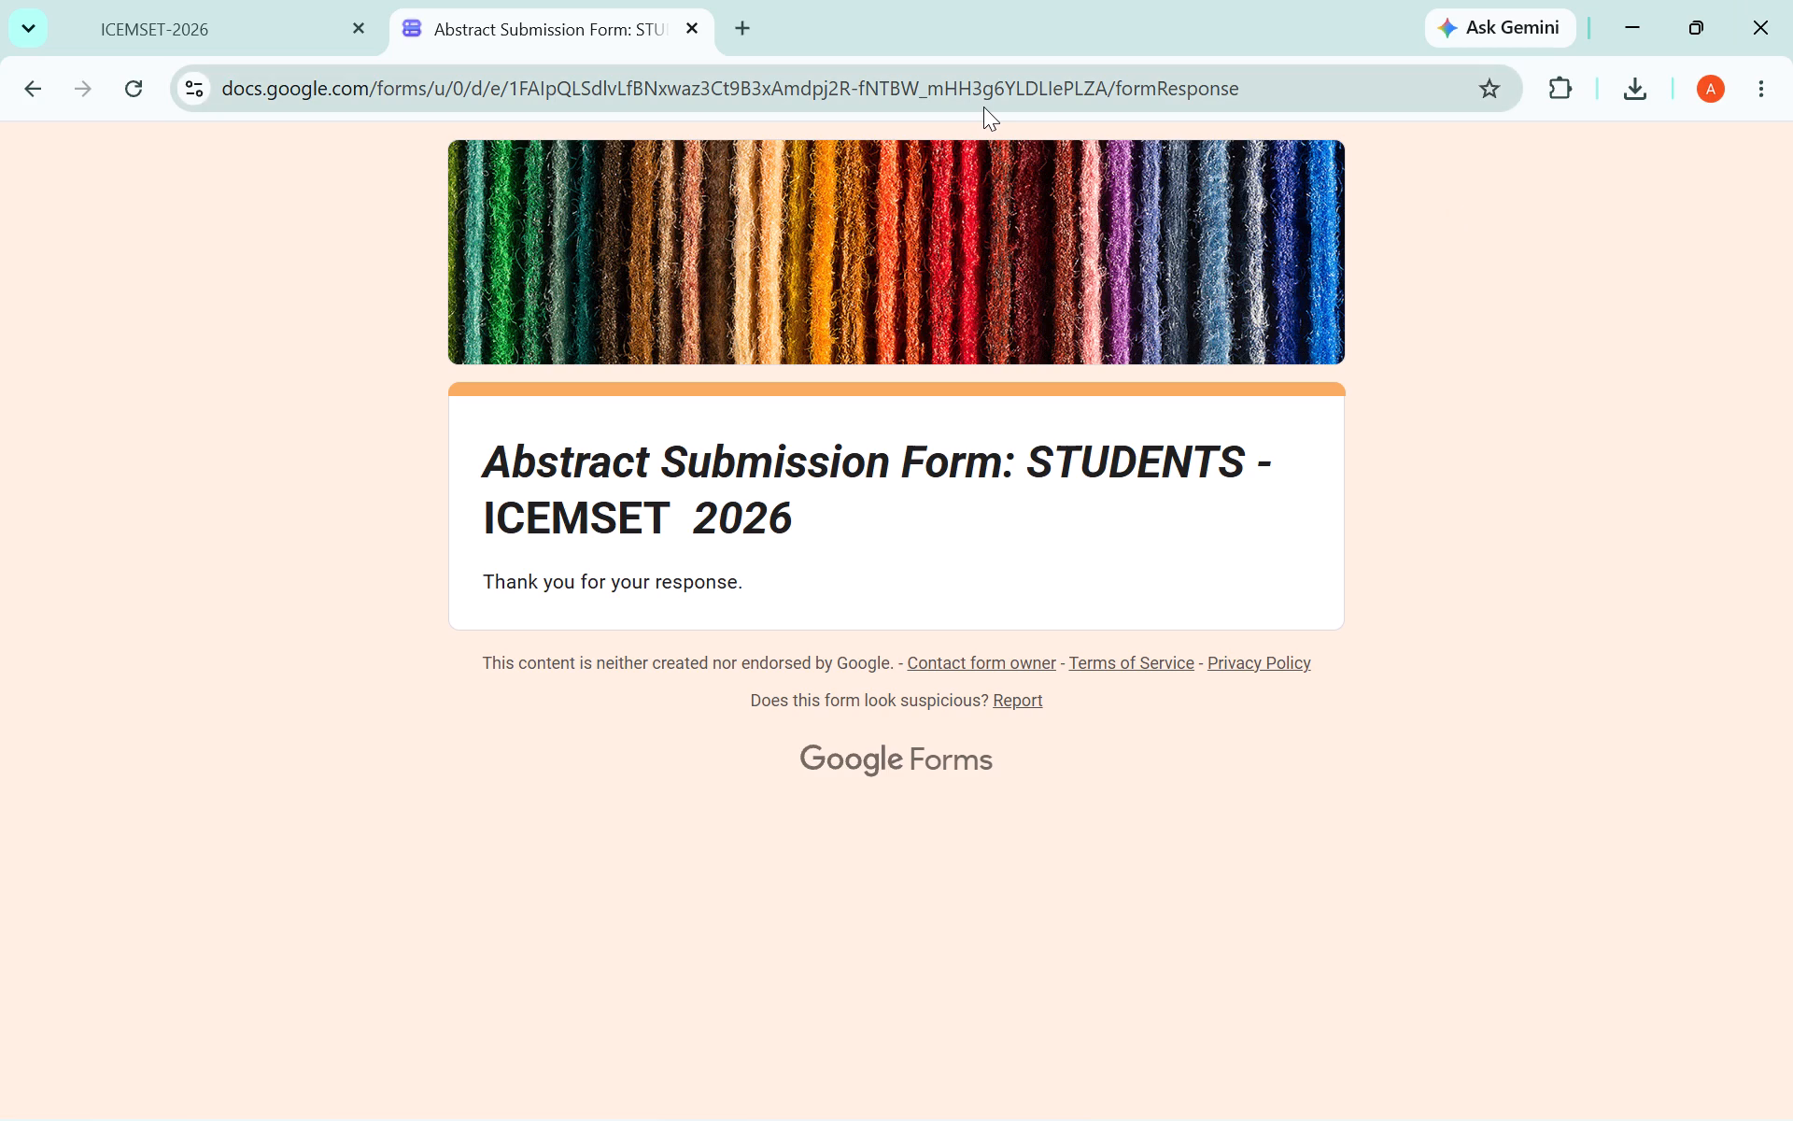
In Chrome, go back from the response confirmation page to the blank ICEMSET 2026 student abstract submission form.
{"action": "left_click", "coordinate": [200, 19]}
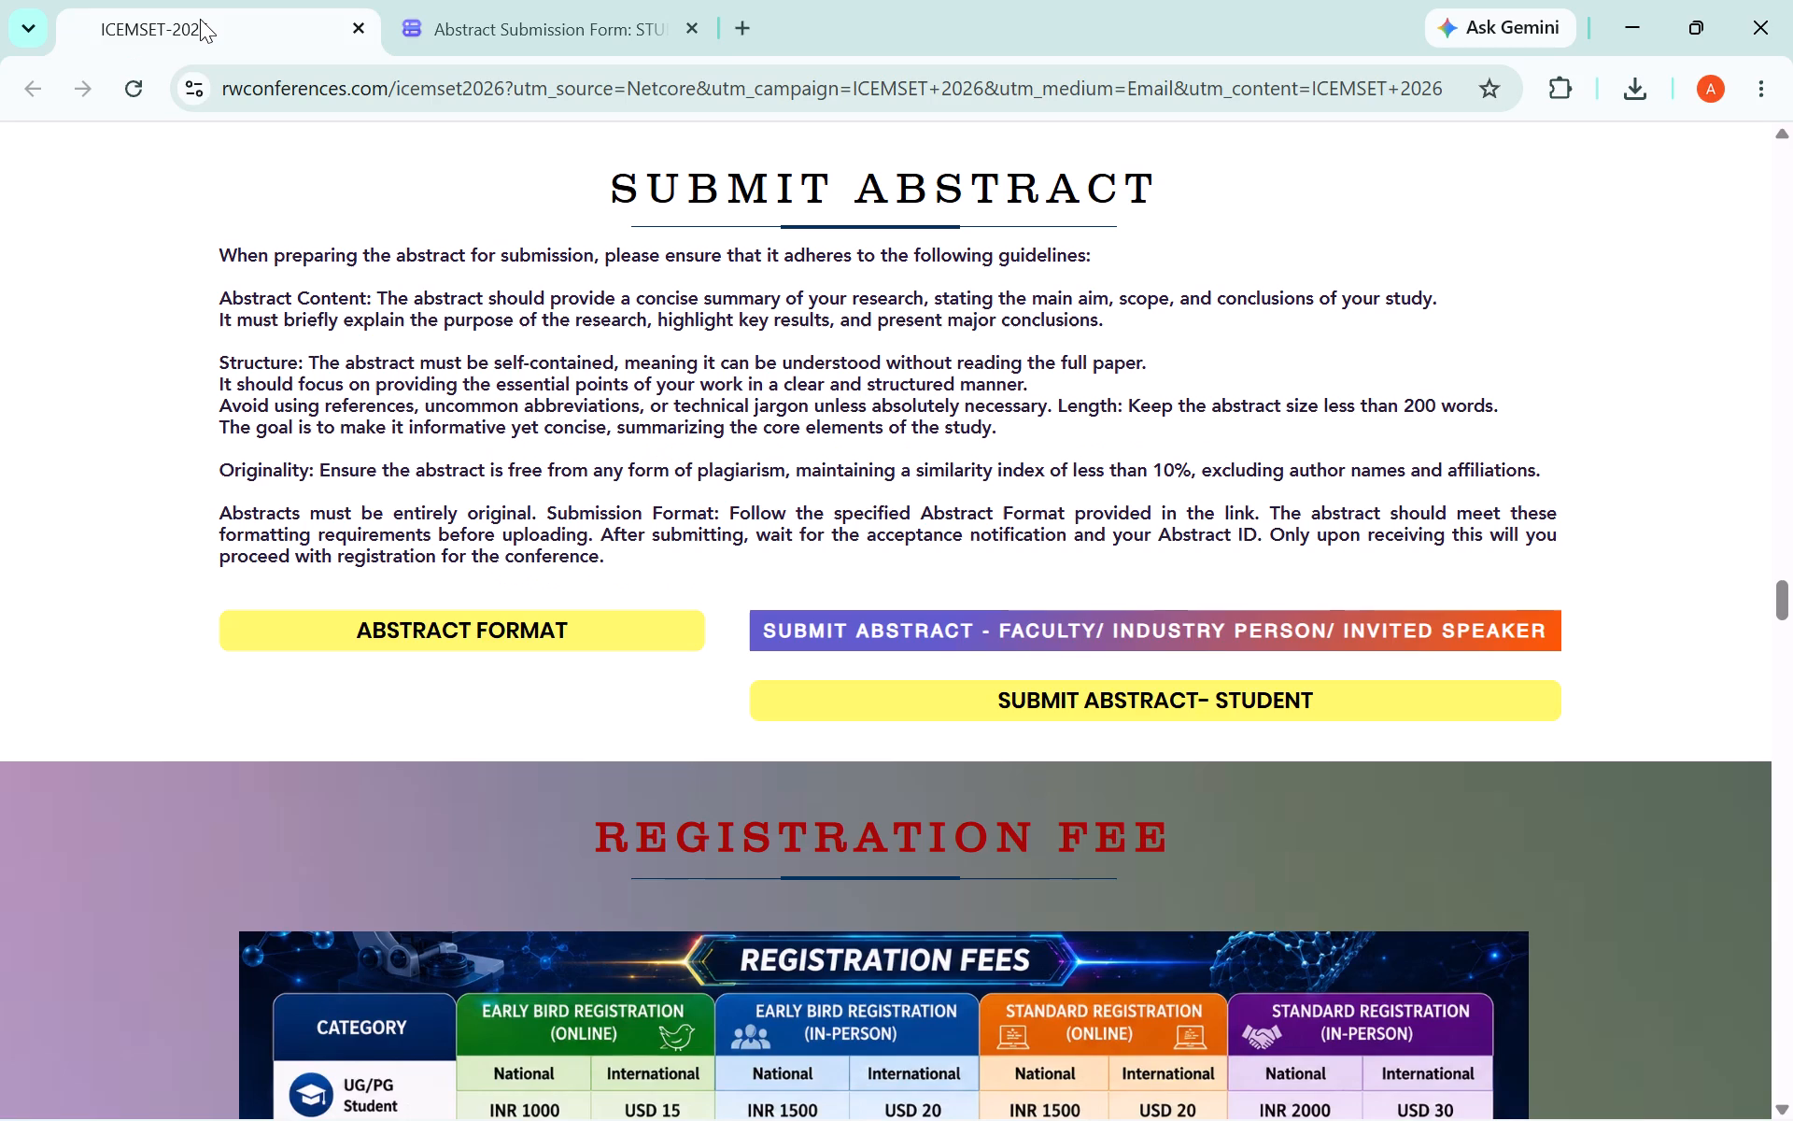
{"action": "left_click", "coordinate": [491, 13]}
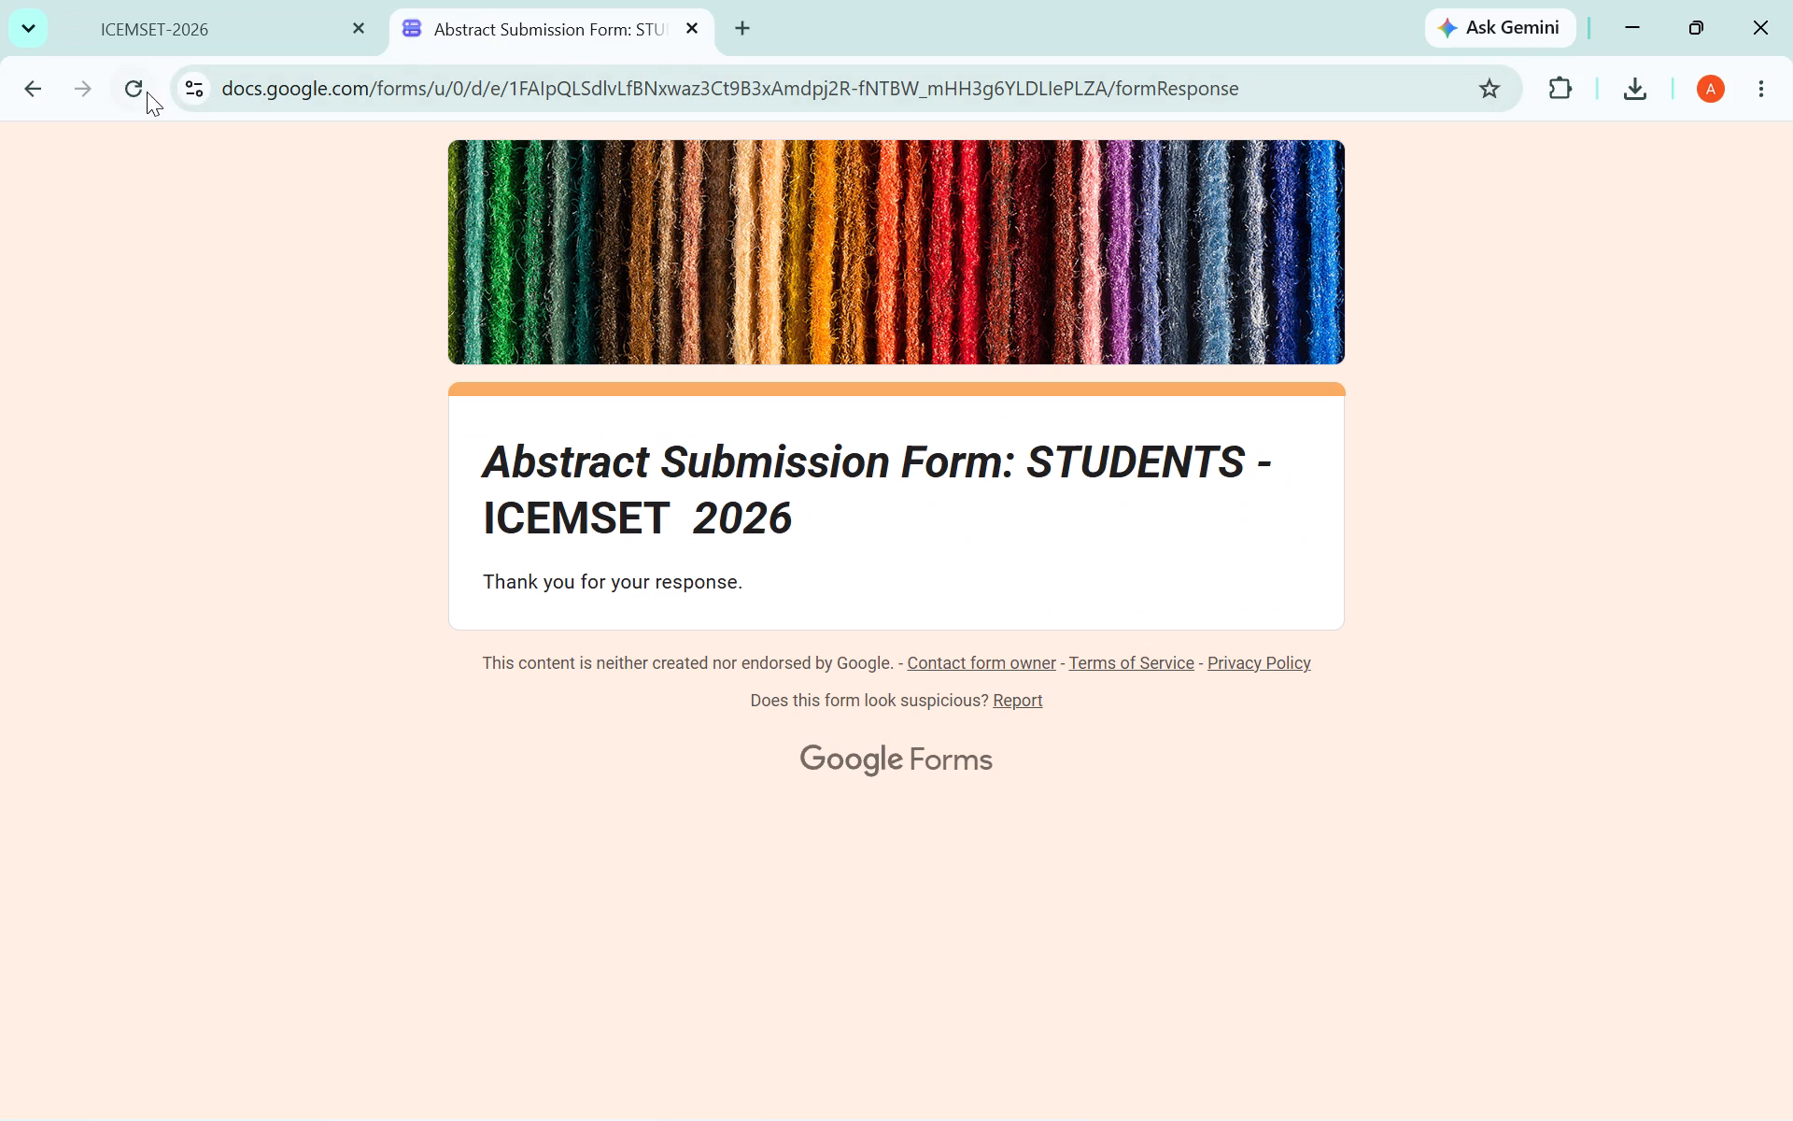
{"action": "left_click", "coordinate": [28, 71]}
{"action": "left_click", "coordinate": [1771, 103]}
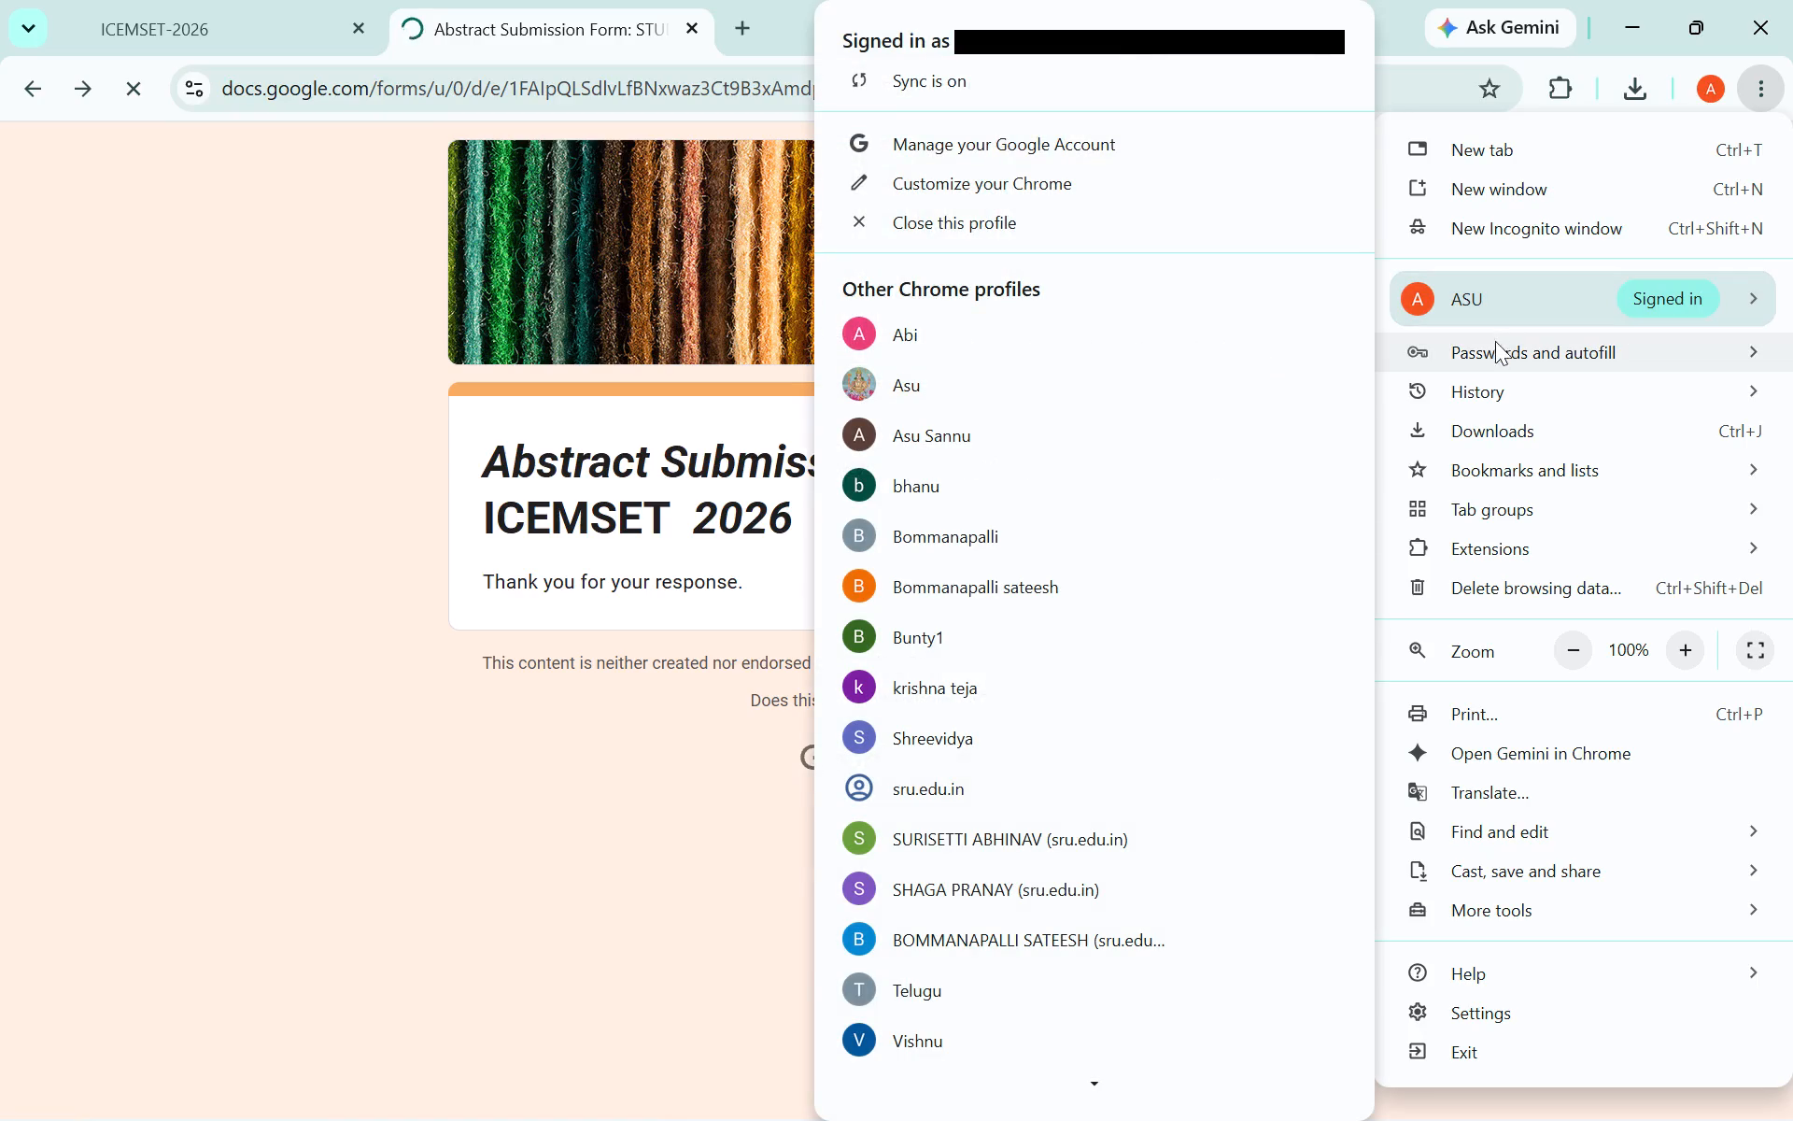
{"action": "left_click", "coordinate": [357, 324]}
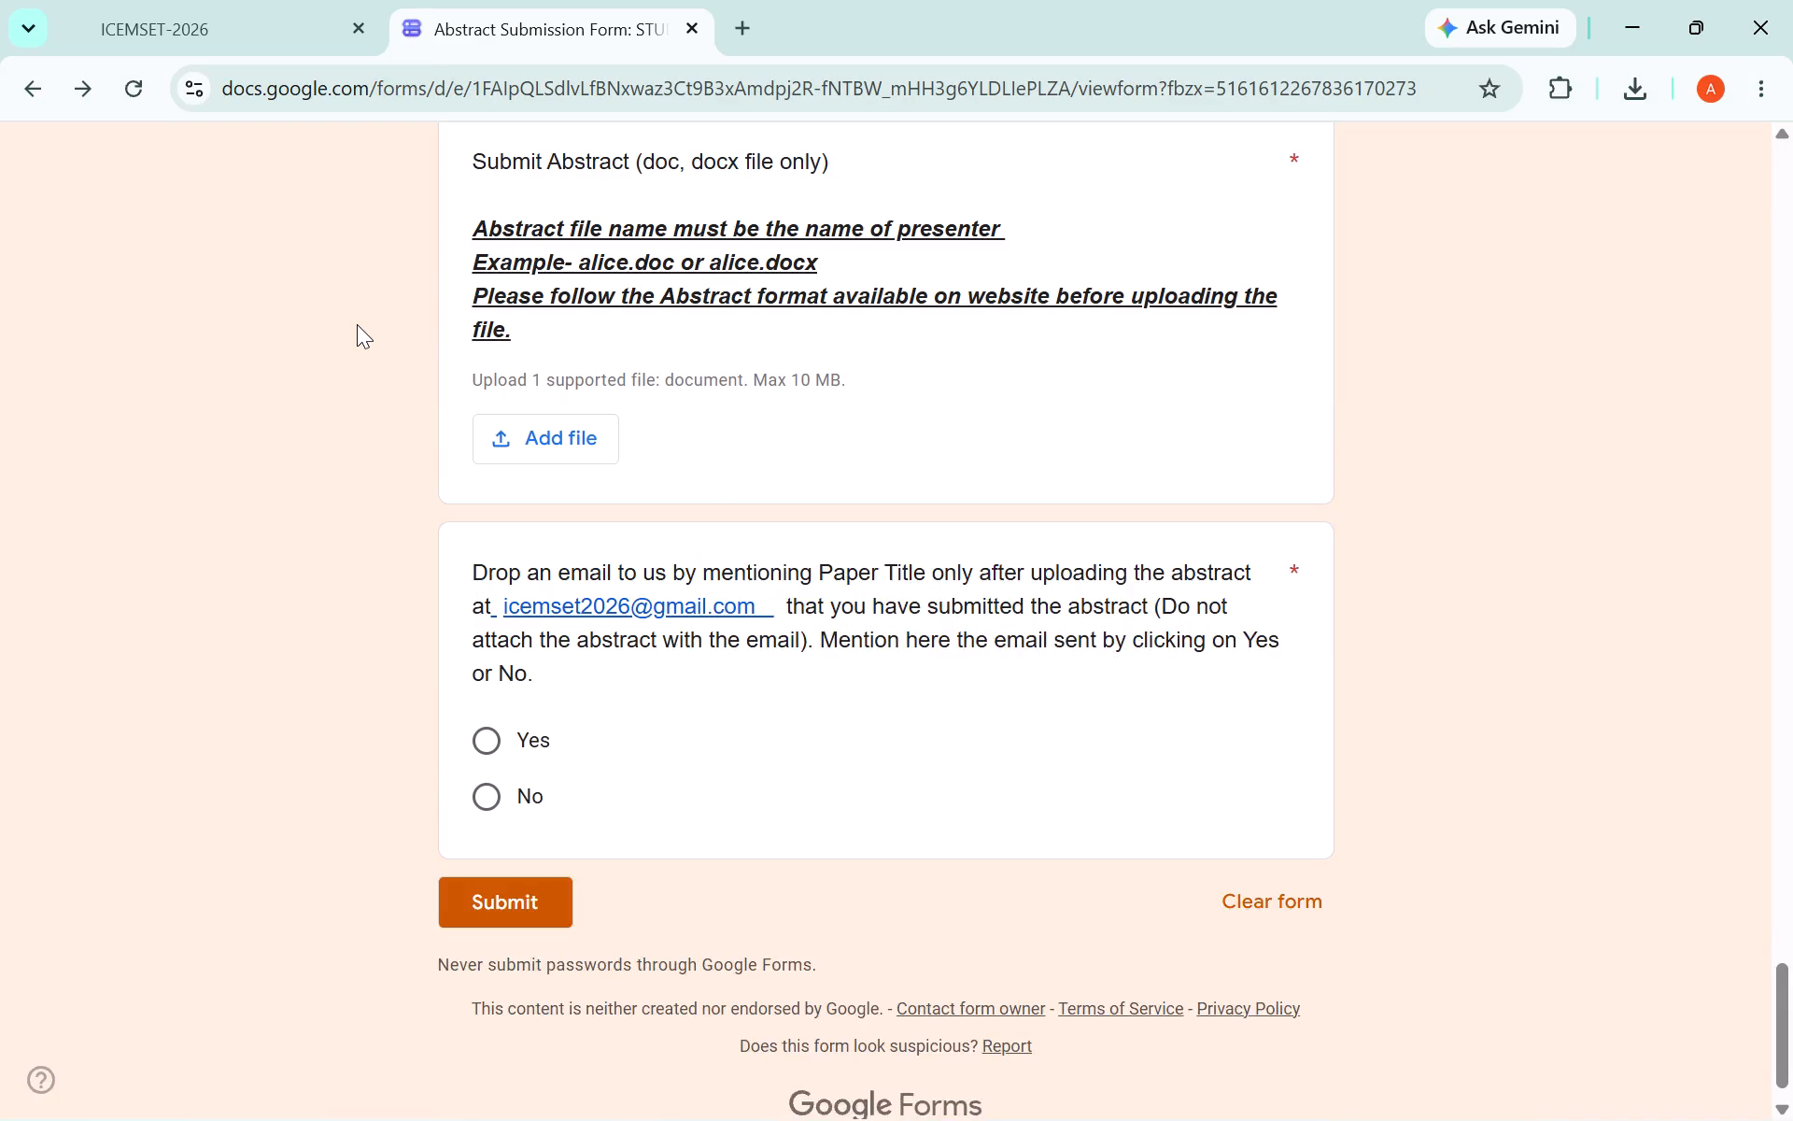
Review the blank submission form from its introduction through the abstract title question and the conference theme options.
{"action": "scroll", "coordinate": [357, 324], "scroll_direction": "up", "scroll_amount": 16}
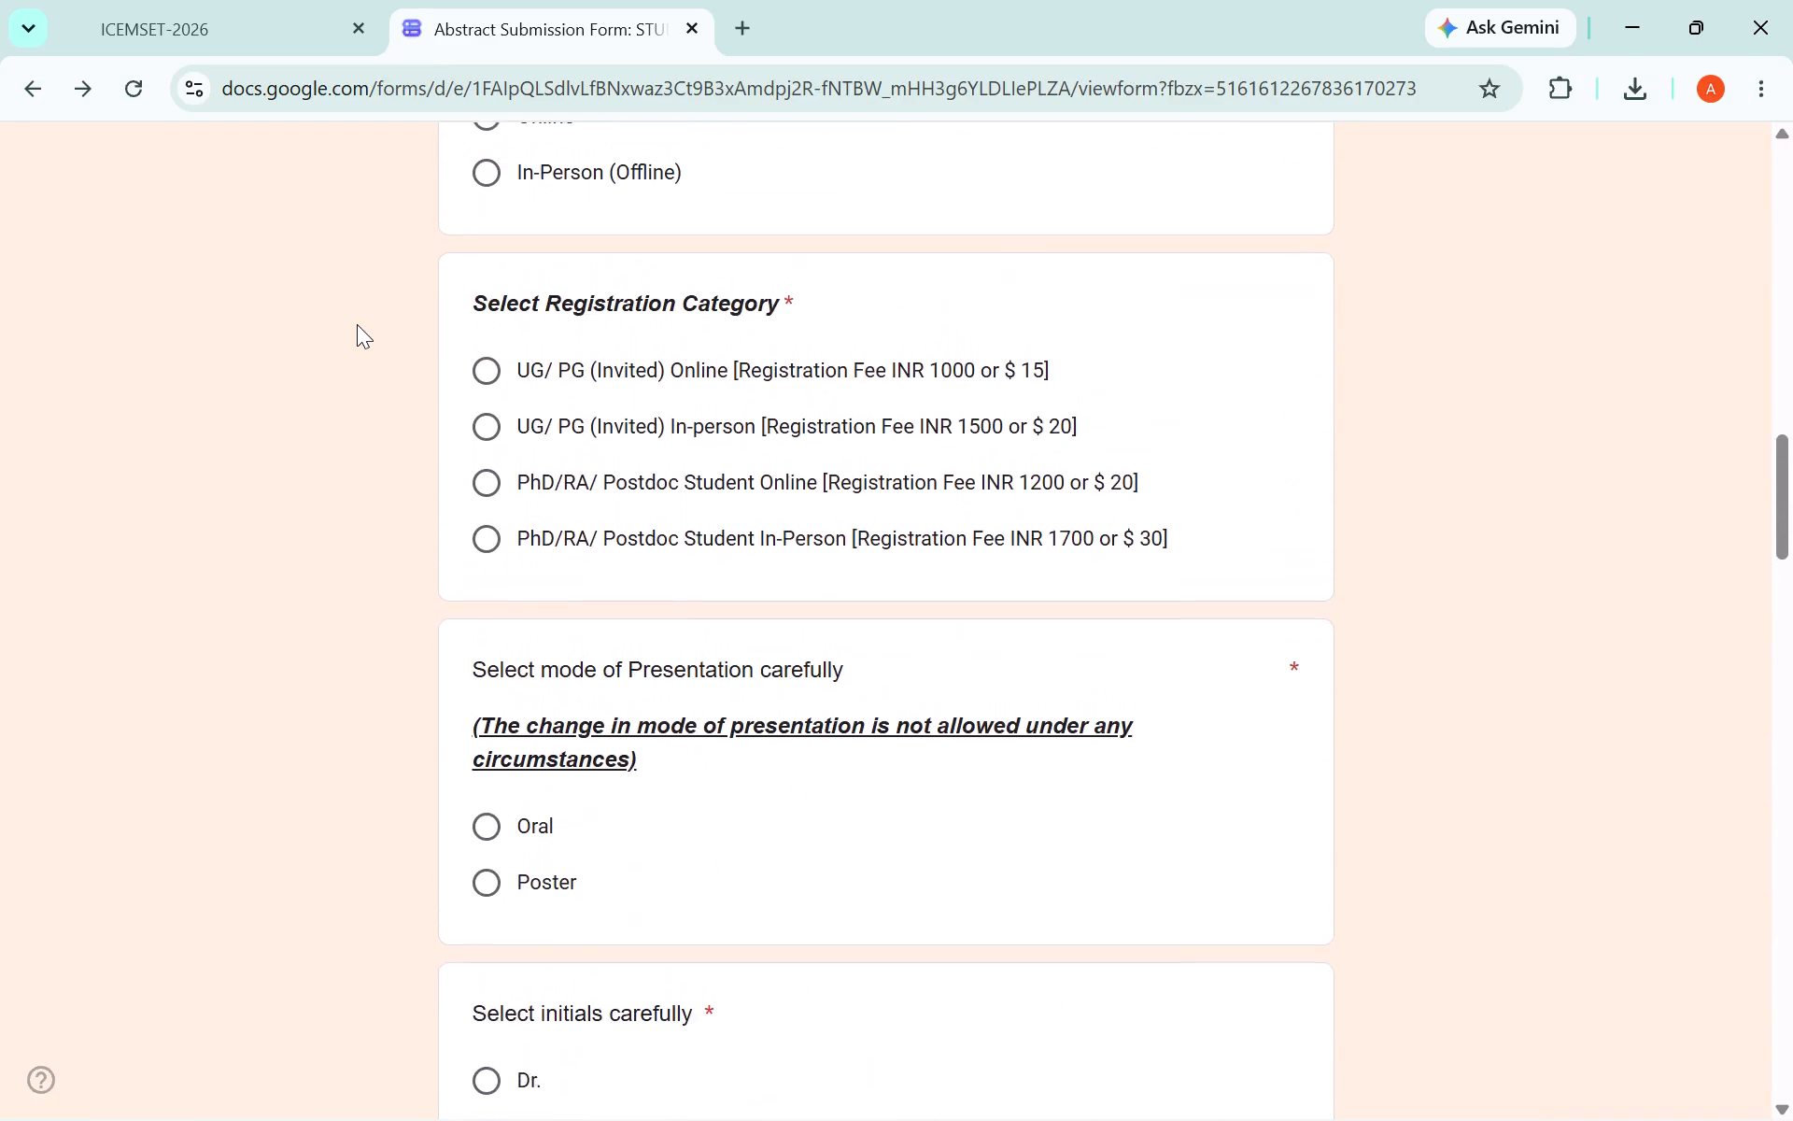
{"action": "scroll", "coordinate": [357, 324], "scroll_direction": "up", "scroll_amount": 12}
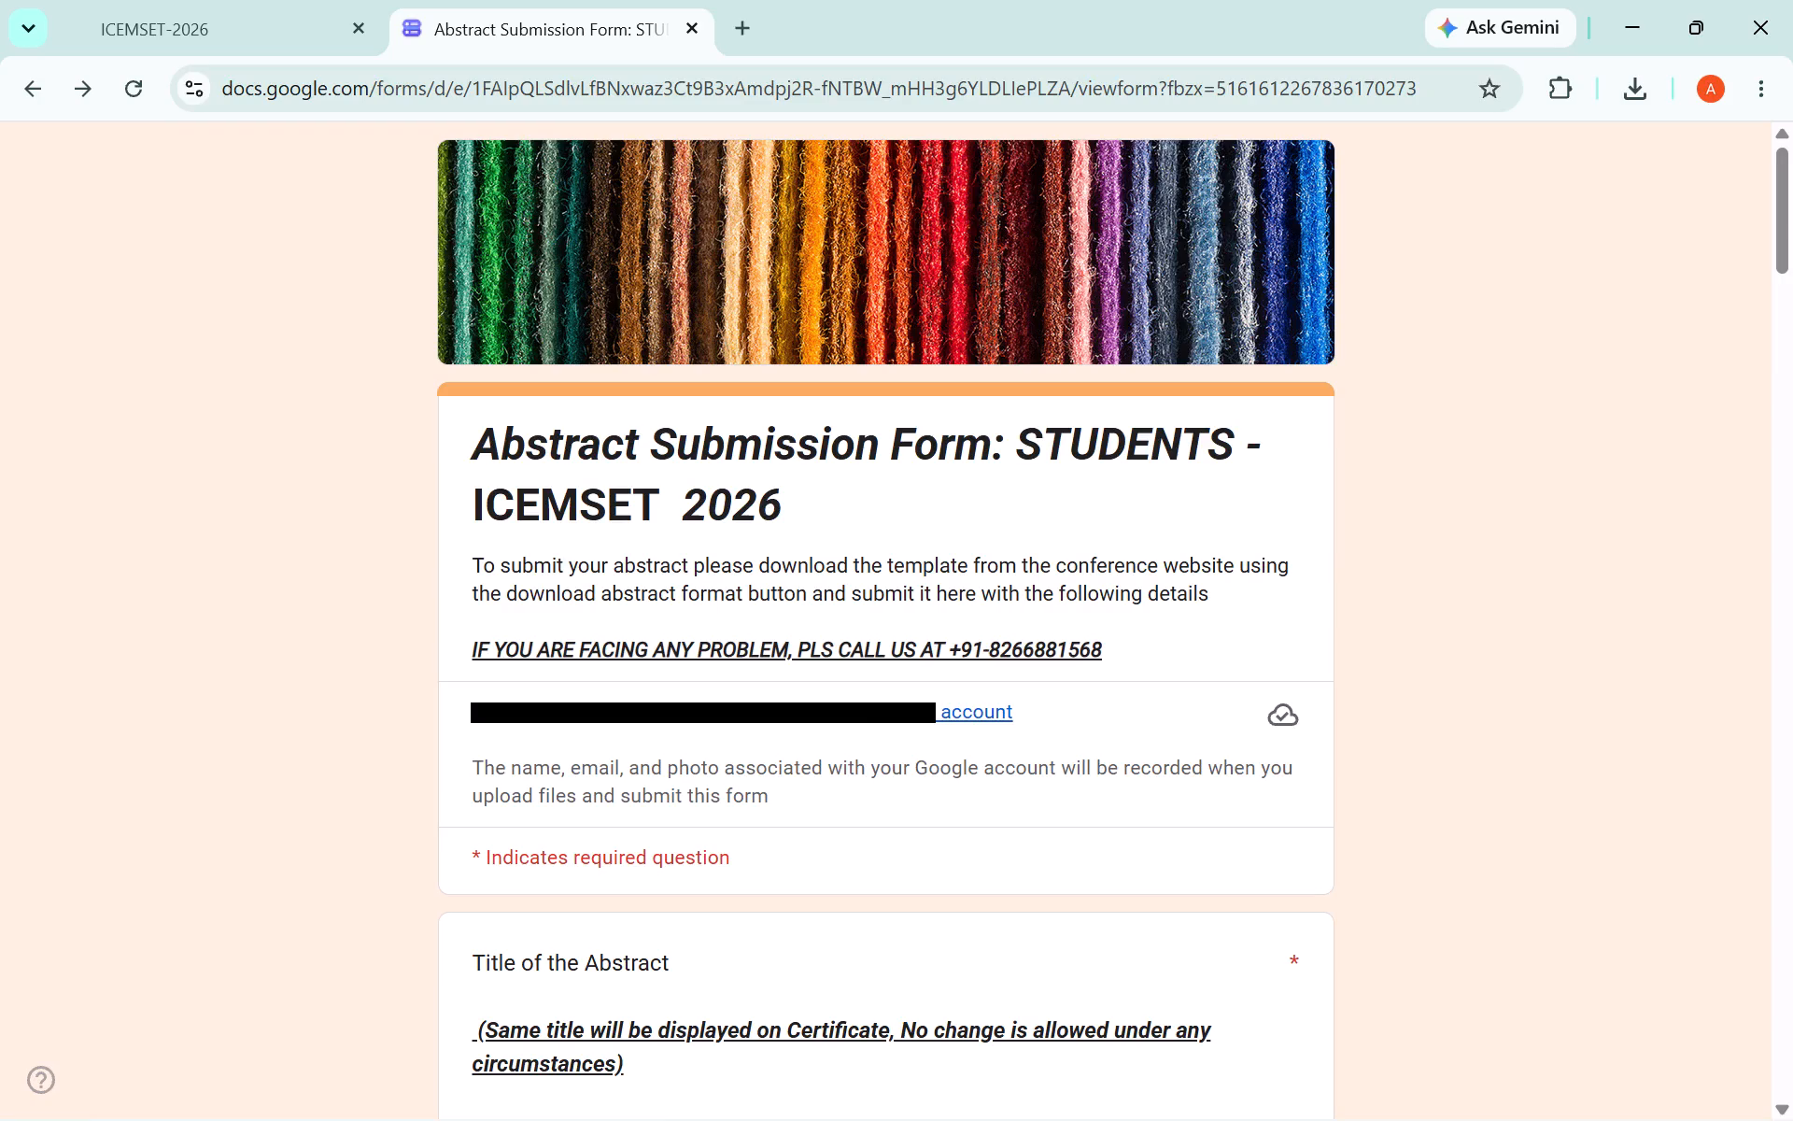
{"action": "key", "text": "Down"}
{"action": "key", "text": "Down"}
{"action": "key", "text": "Down"}
{"action": "key", "text": "Down"}
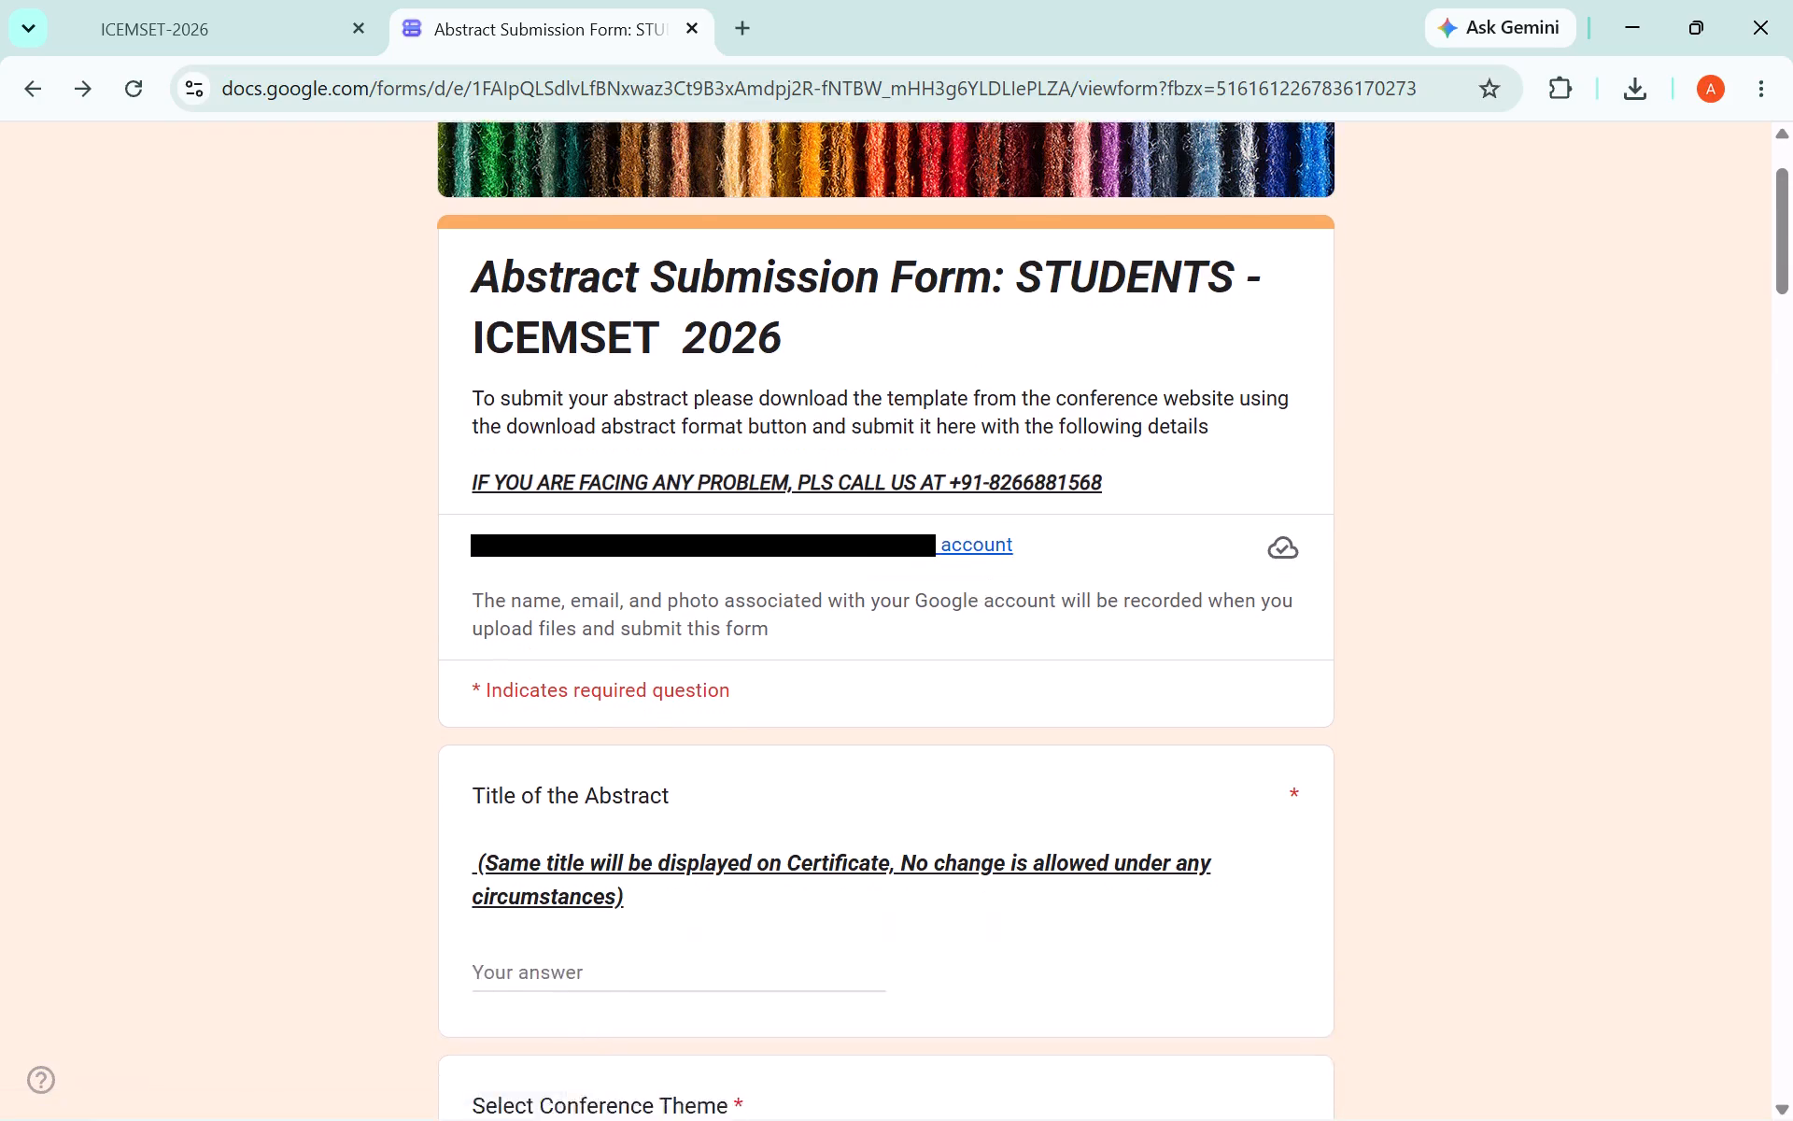
{"action": "key", "text": "Down"}
{"action": "key", "text": "Down"}
{"action": "key", "text": "Down"}
{"action": "key", "text": "Down"}
{"action": "key", "text": "Down"}
{"action": "key", "text": "Down"}
{"action": "key", "text": "Down"}
{"action": "key", "text": "Down"}
{"action": "key", "text": "Down"}
{"action": "key", "text": "Down"}
{"action": "key", "text": "Down"}
{"action": "key", "text": "Down"}
{"action": "key", "text": "Down"}
{"action": "key", "text": "Down"}
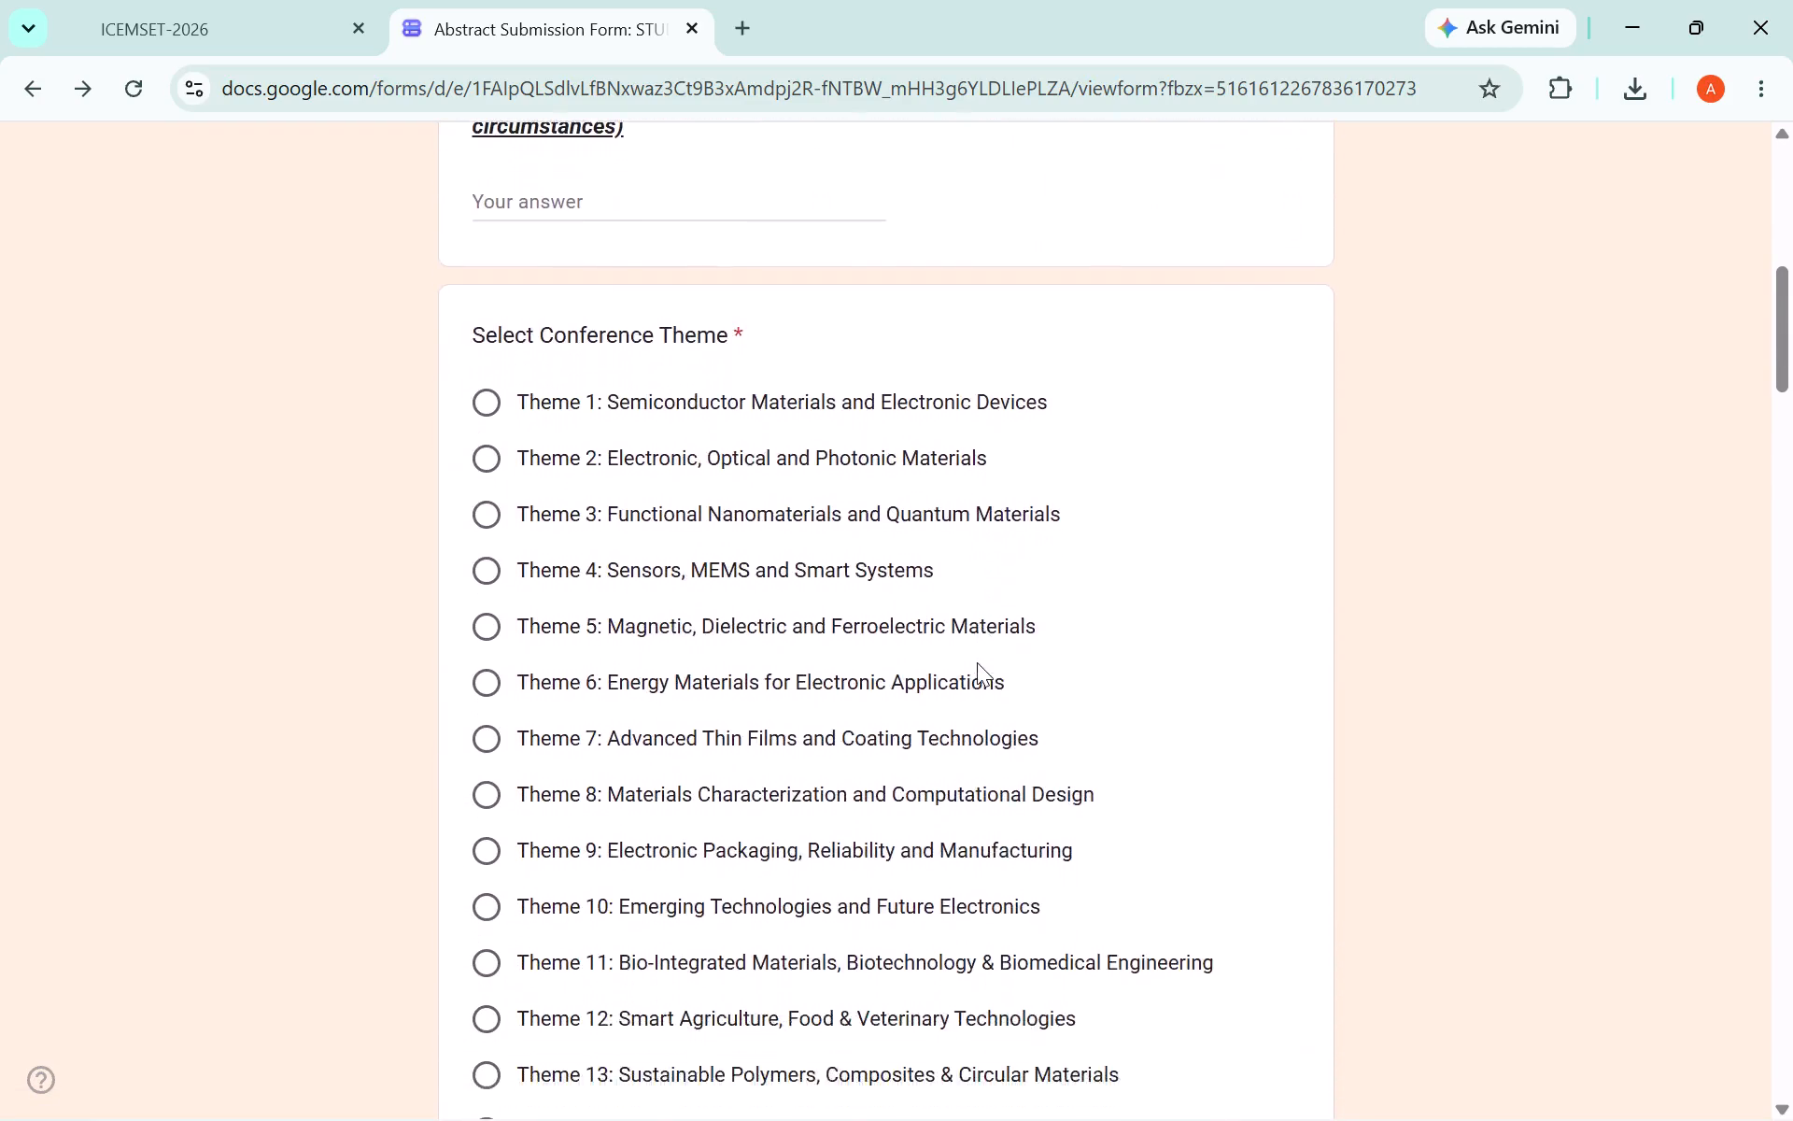
Review the remaining conference theme options, the mode of participation question and the registration categories with their fees.
{"action": "key", "text": "Down"}
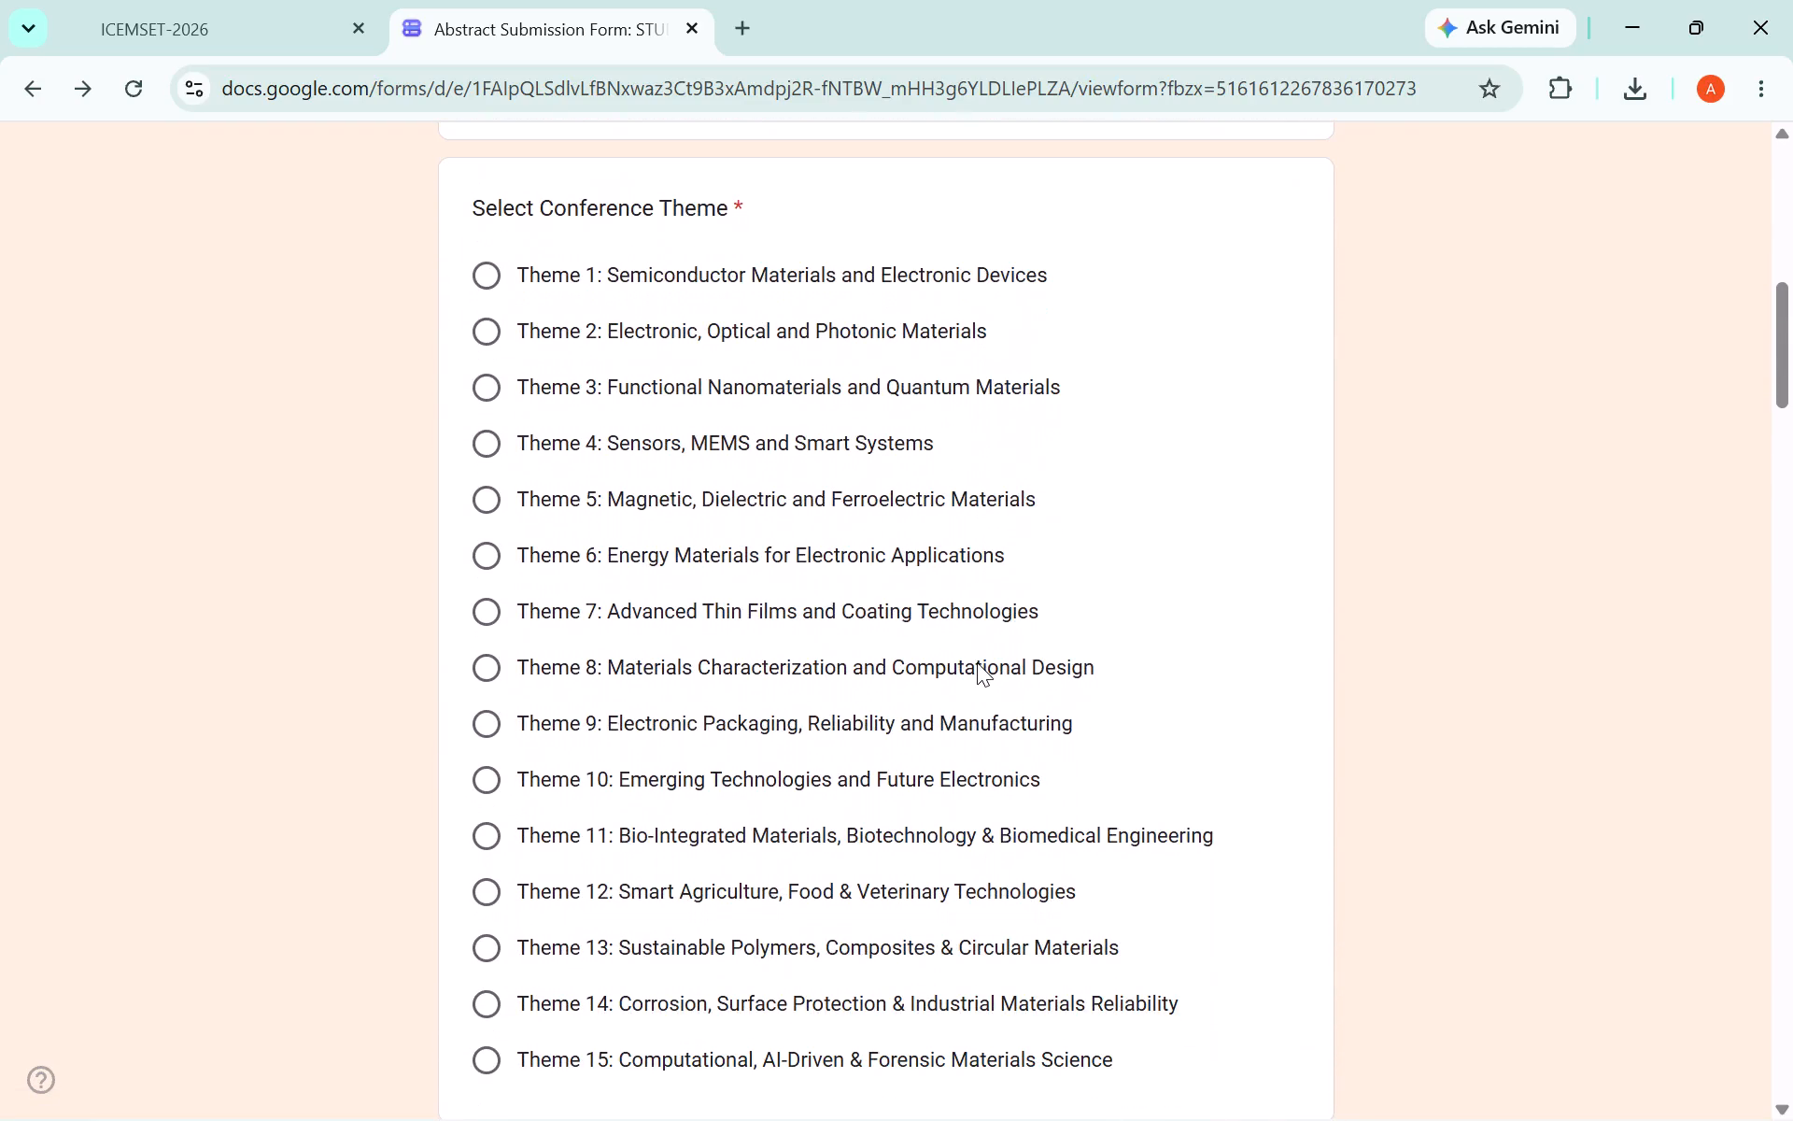
{"action": "key", "text": "Down"}
{"action": "key", "text": "Down"}
{"action": "key", "text": "Down"}
{"action": "key", "text": "Down"}
{"action": "key", "text": "Down"}
{"action": "key", "text": "Down"}
{"action": "key", "text": "Down"}
{"action": "key", "text": "Down"}
{"action": "key", "text": "Down"}
{"action": "key", "text": "Down"}
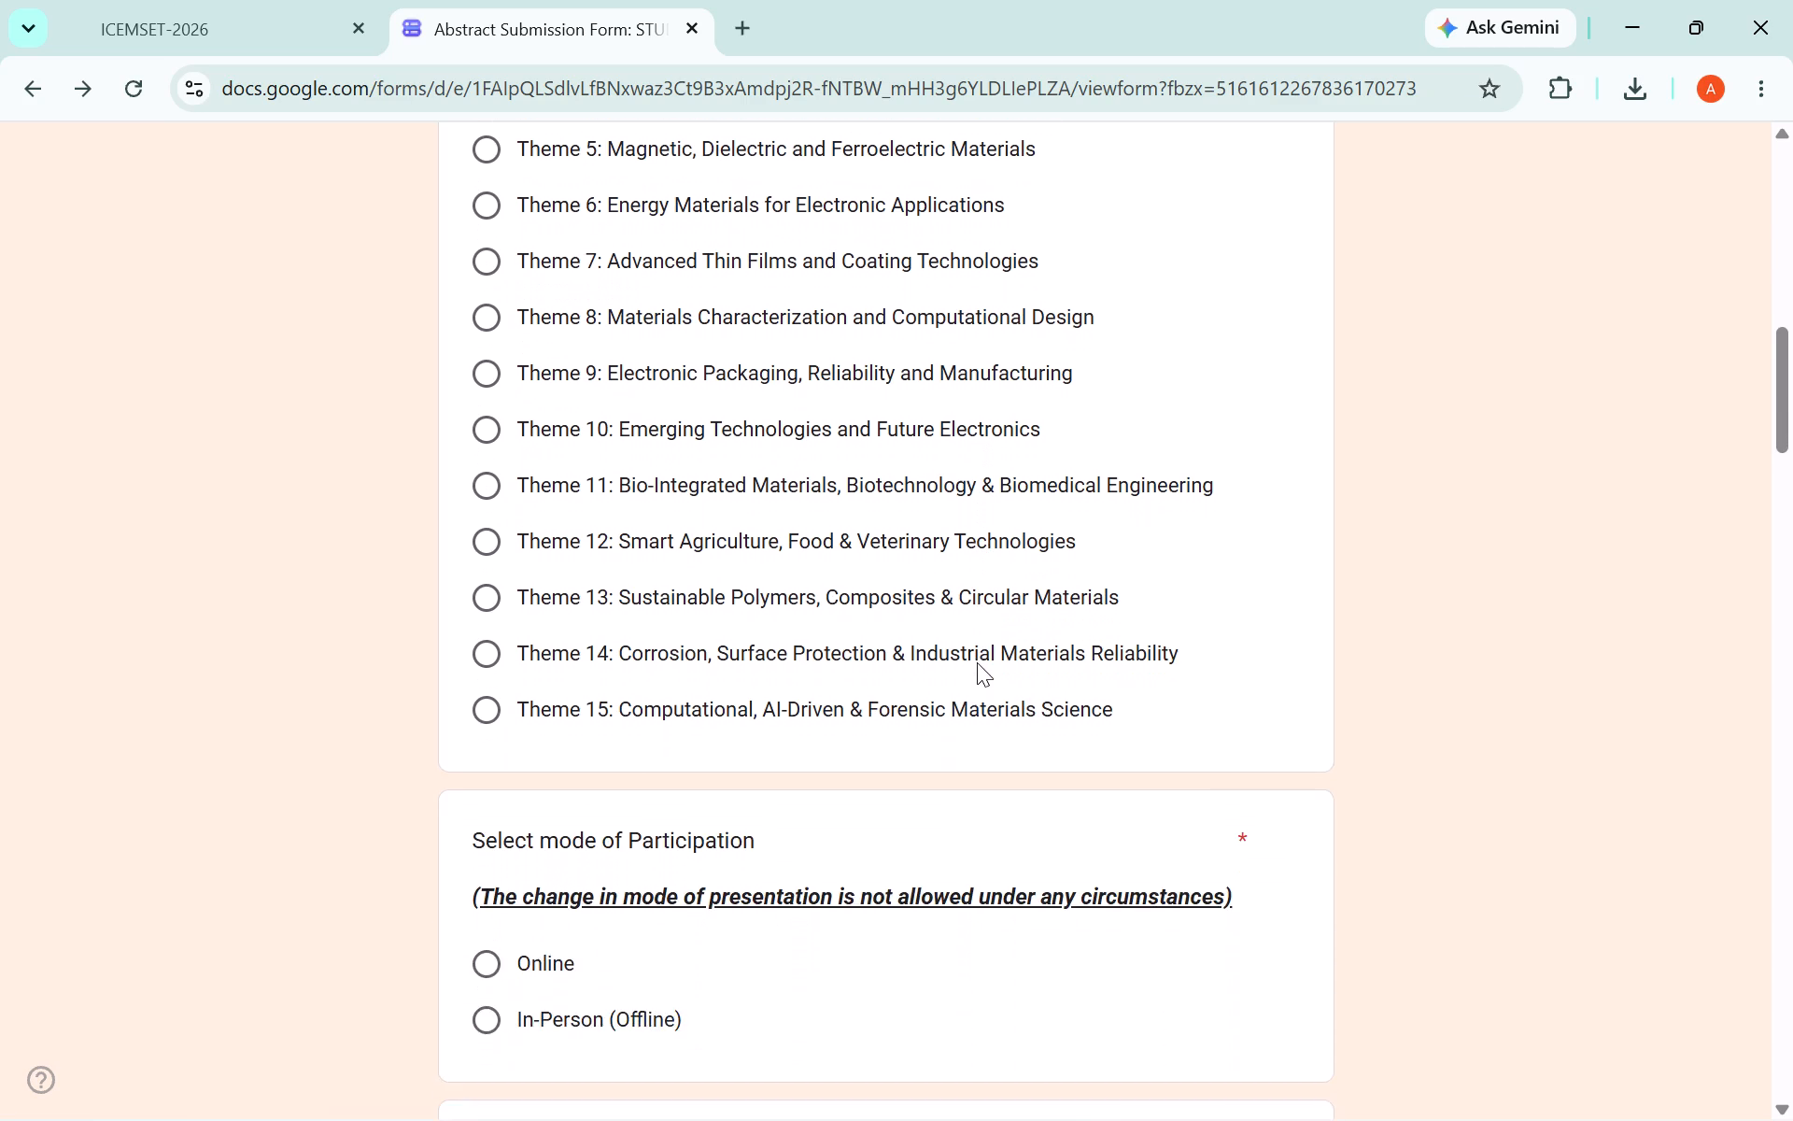
{"action": "key", "text": "Down"}
{"action": "key", "text": "Down"}
{"action": "key", "text": "Down"}
{"action": "key", "text": "Down"}
{"action": "key", "text": "Down"}
{"action": "key", "text": "Down"}
{"action": "key", "text": "Down"}
{"action": "key", "text": "Down"}
{"action": "key", "text": "Down"}
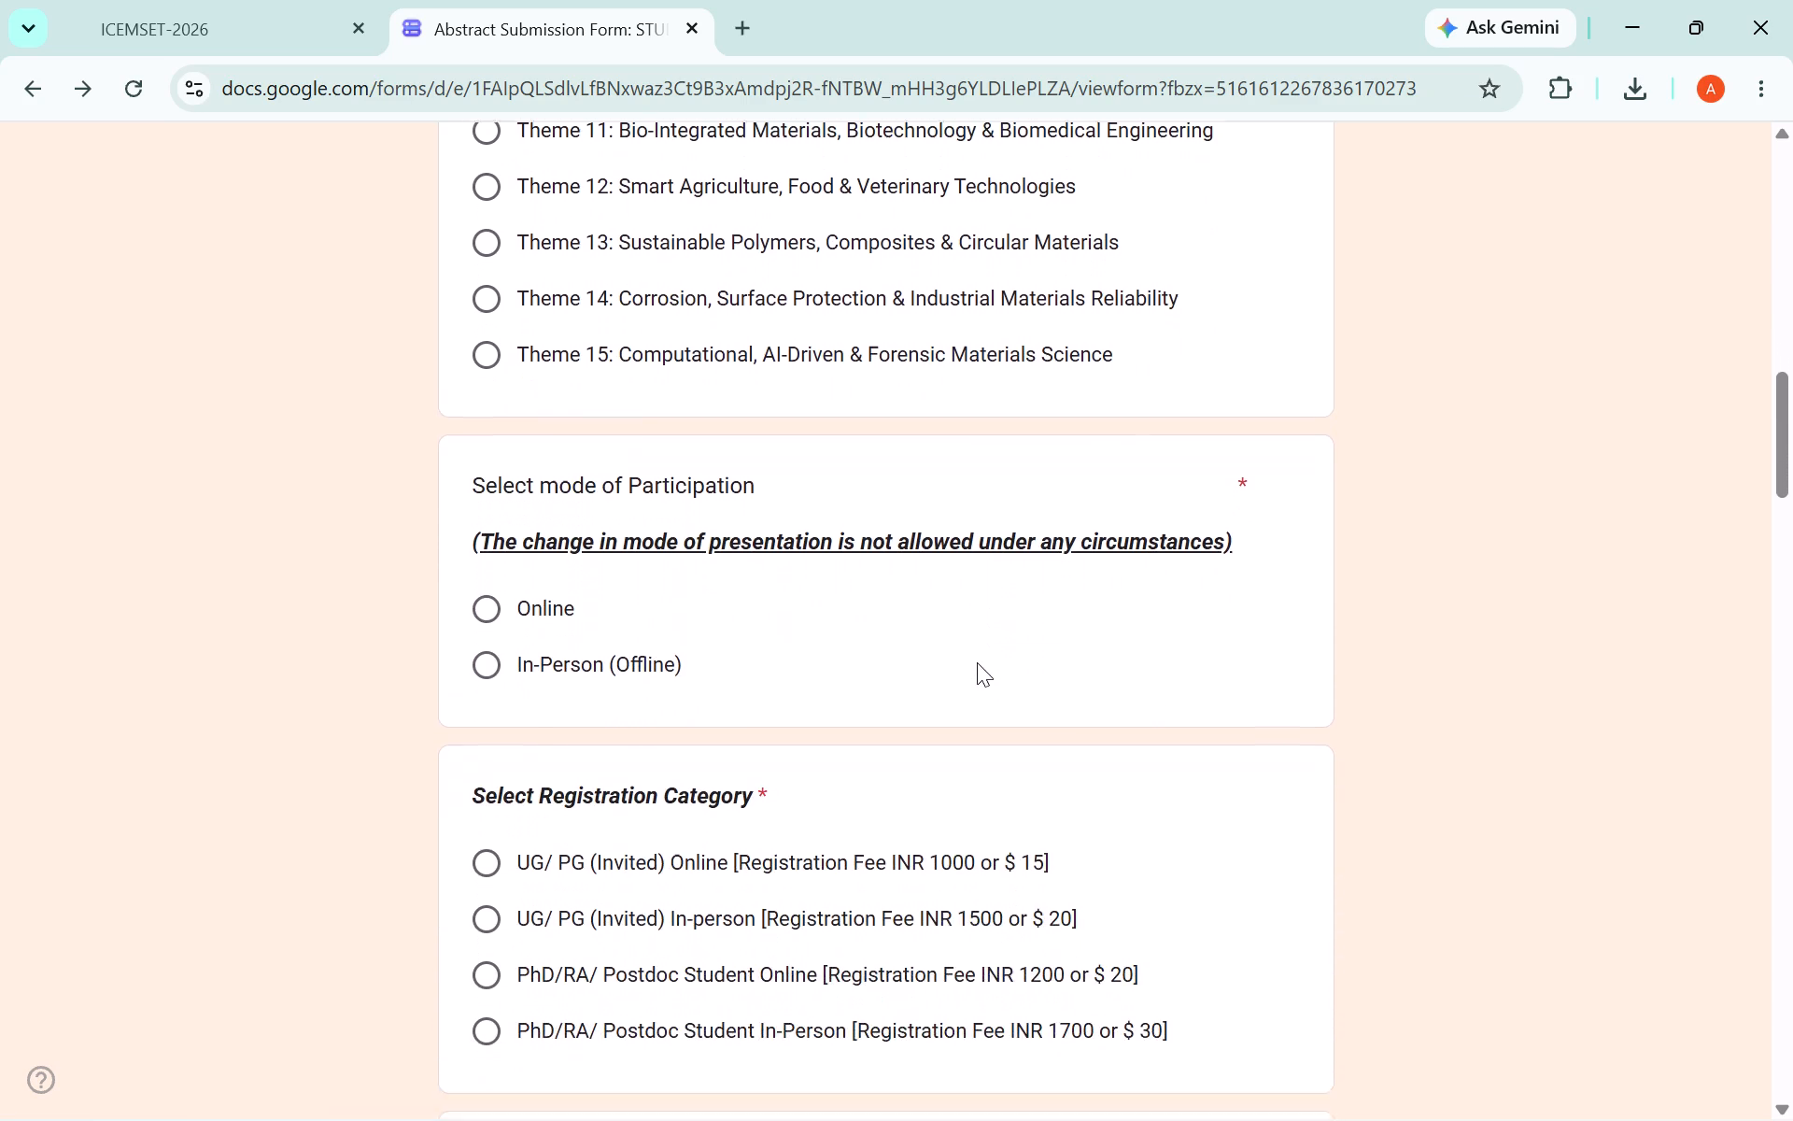
Review the form's mode of presentation question, the initials options and the presenter name question.
{"action": "key", "text": "Down"}
{"action": "key", "text": "Down"}
{"action": "key", "text": "Down"}
{"action": "key", "text": "Down"}
{"action": "key", "text": "Down"}
{"action": "key", "text": "Down"}
{"action": "key", "text": "Down"}
{"action": "key", "text": "Down"}
{"action": "key", "text": "Down"}
{"action": "key", "text": "Down"}
{"action": "key", "text": "Down"}
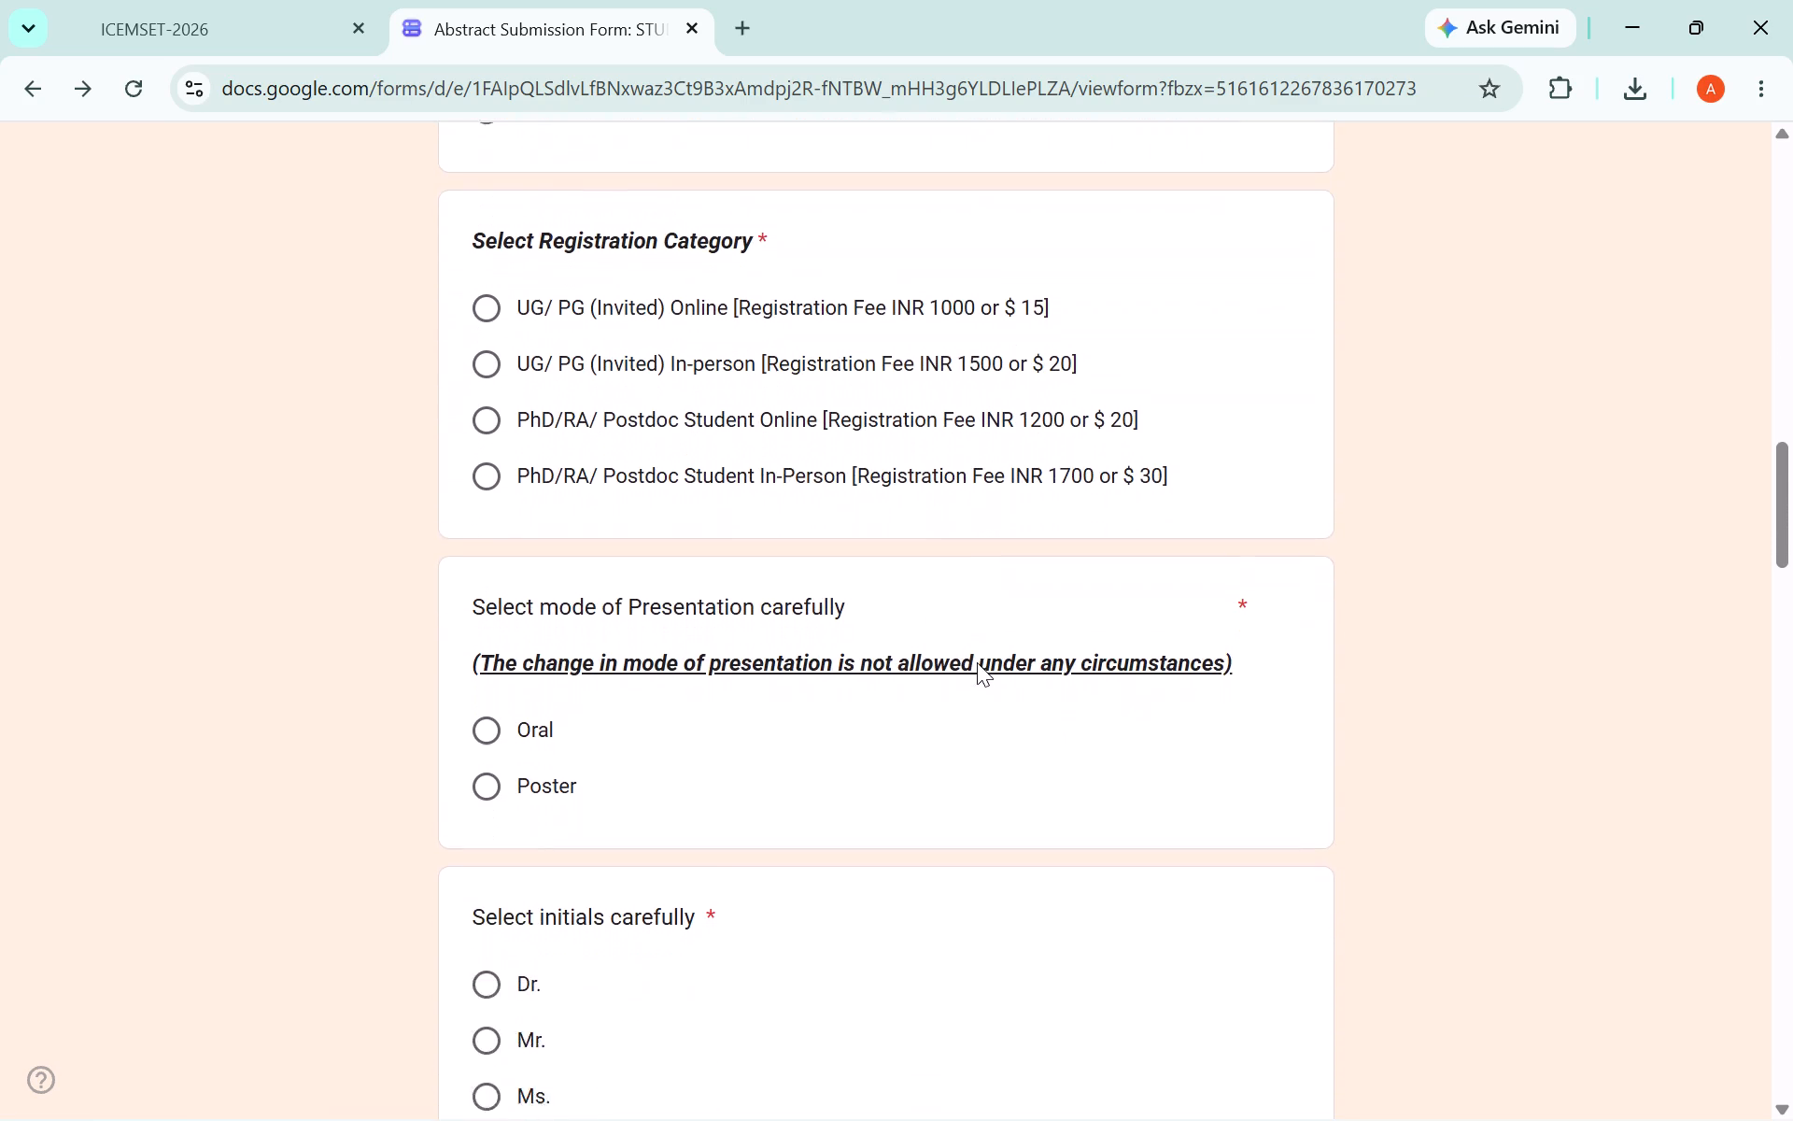
{"action": "key", "text": "Down"}
{"action": "key", "text": "Down"}
{"action": "key", "text": "Down"}
{"action": "key", "text": "Down"}
{"action": "key", "text": "Down"}
{"action": "key", "text": "Down"}
{"action": "key", "text": "Down"}
{"action": "key", "text": "Down"}
{"action": "key", "text": "Down"}
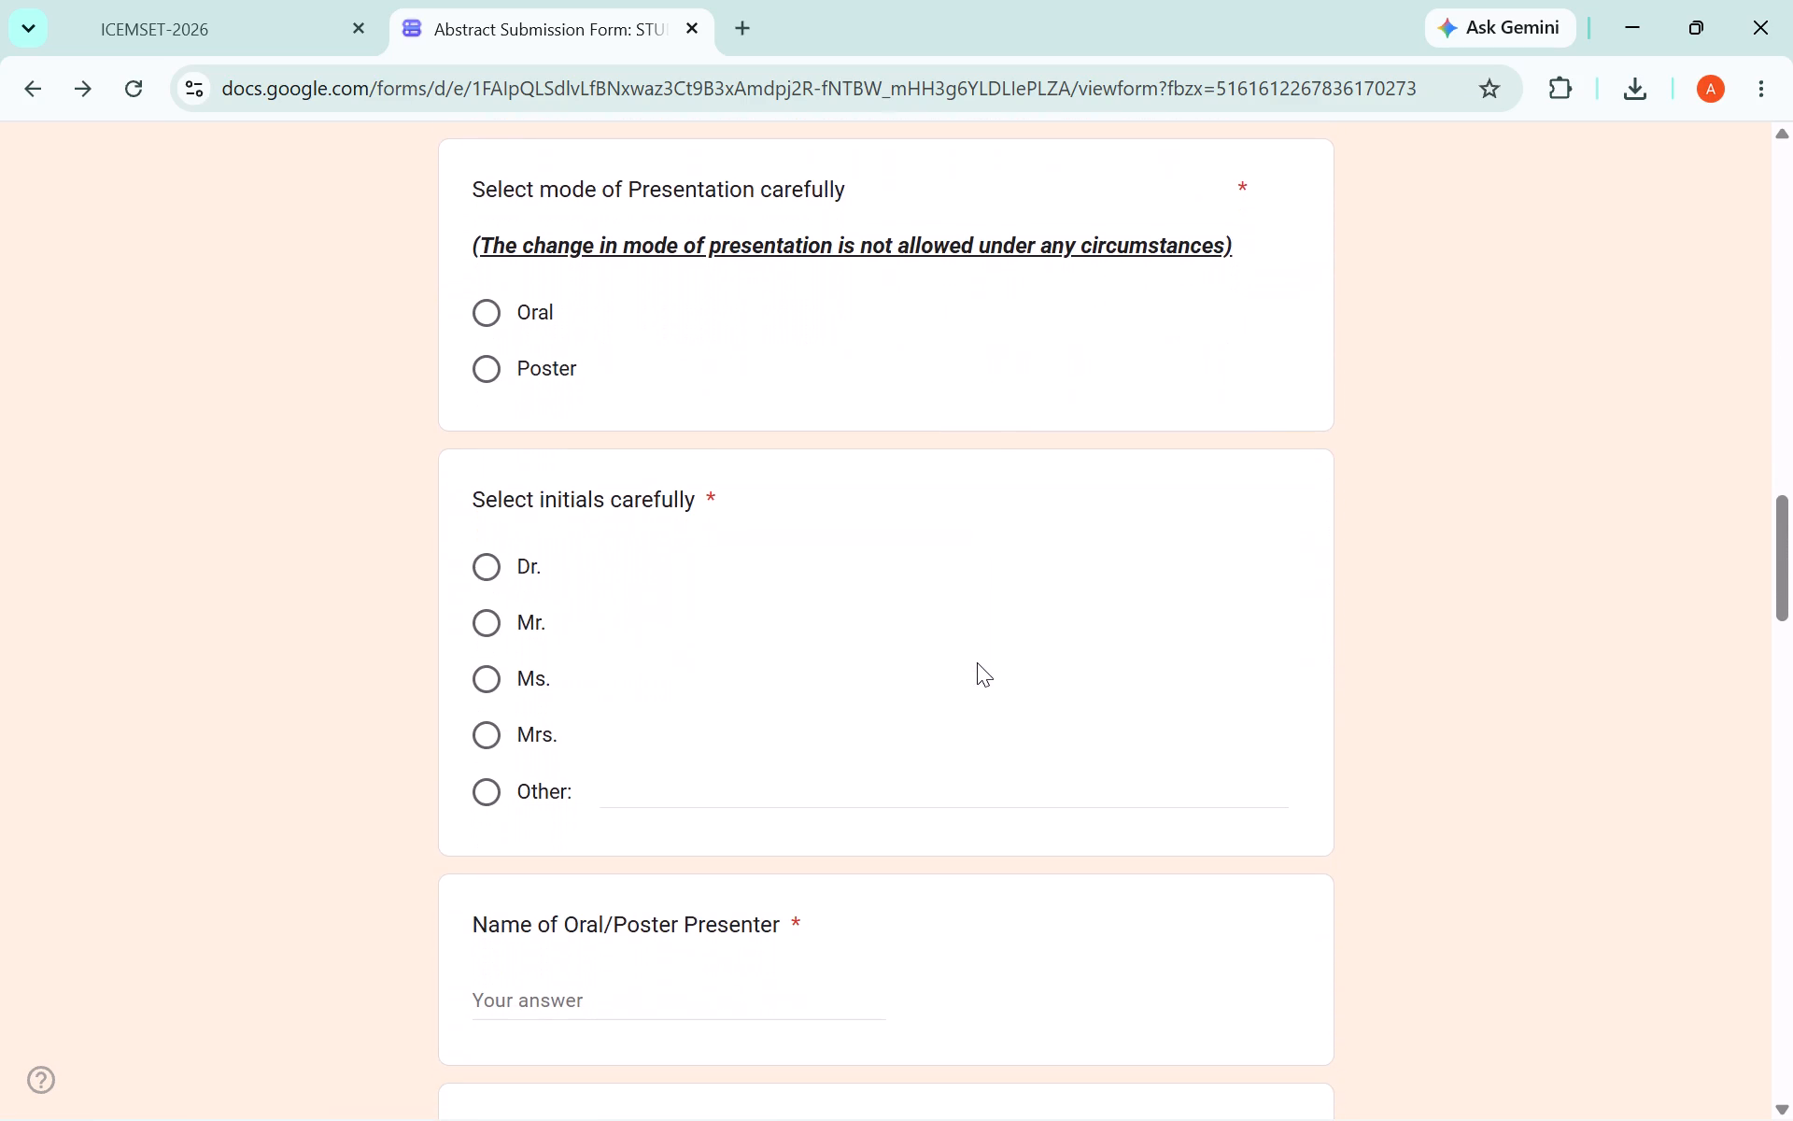
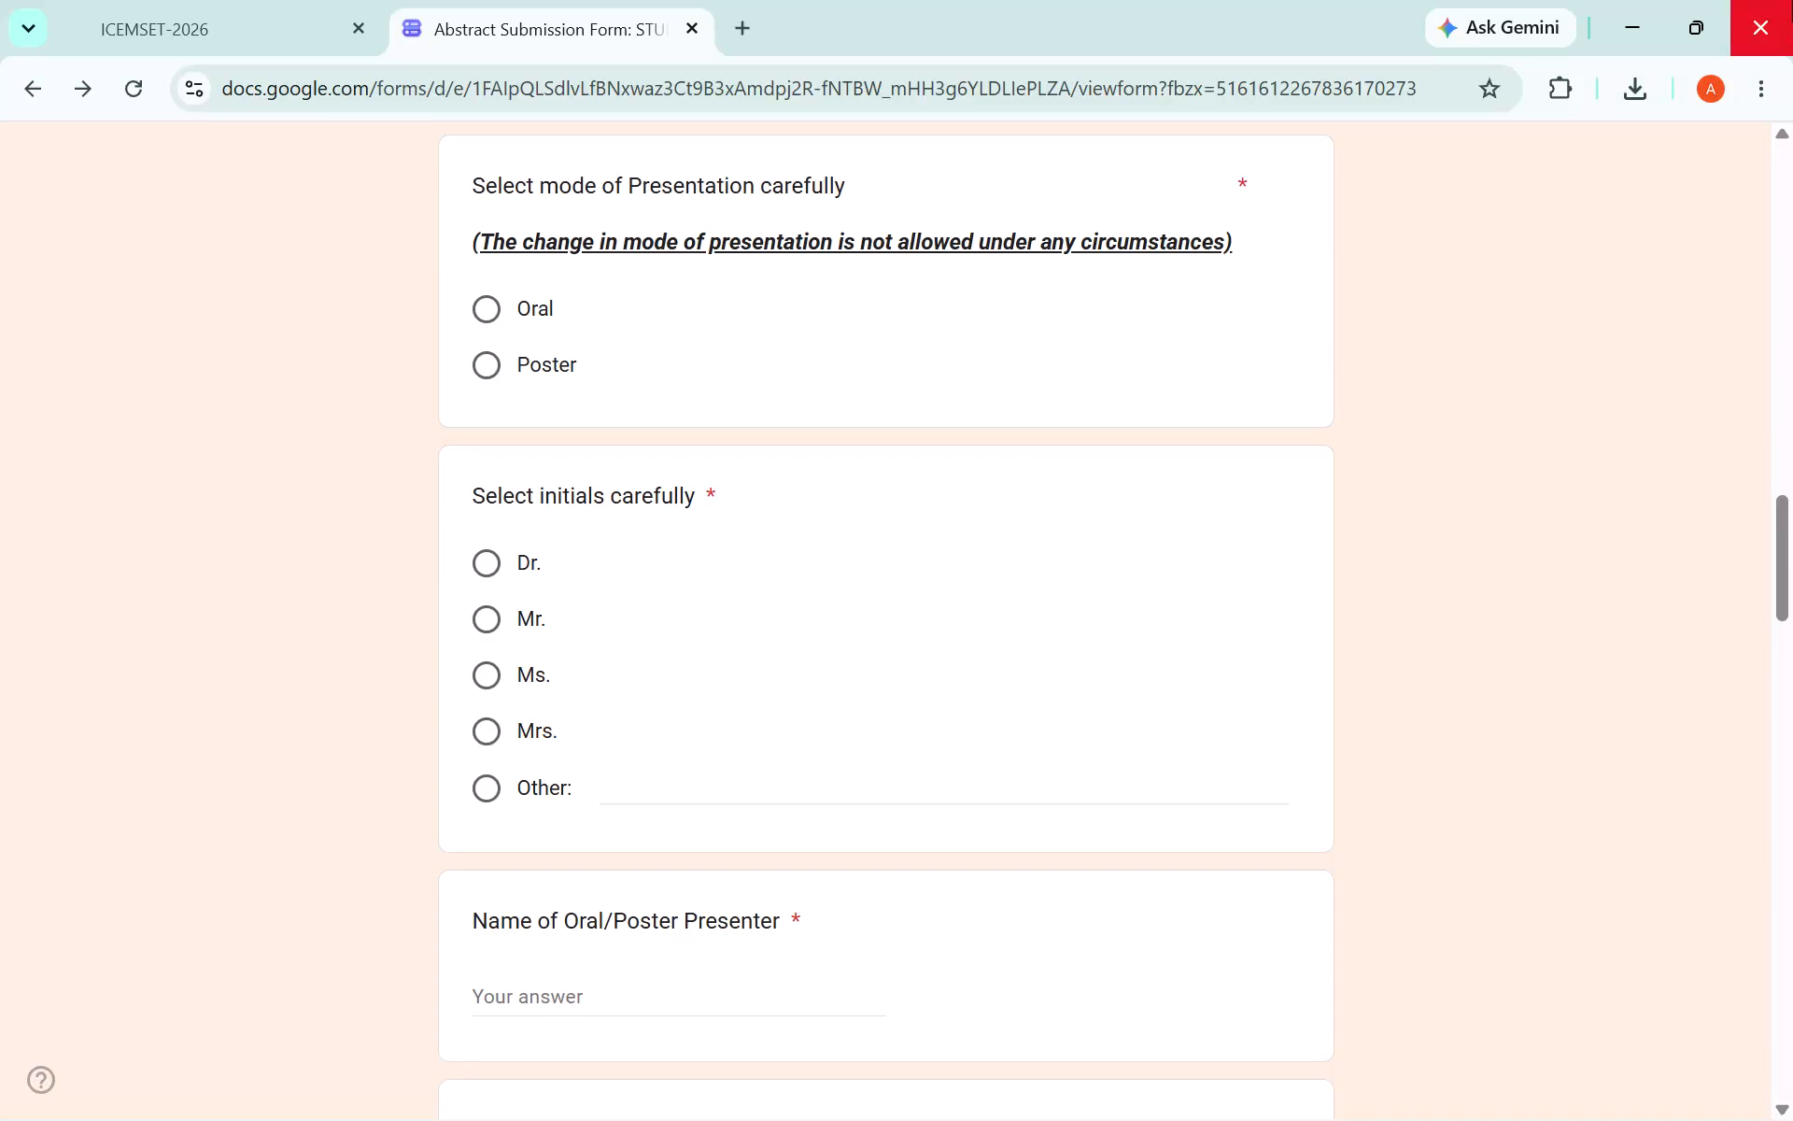
Close the browser window holding the ICEMSET-2026 page and the blank student abstract submission form.
{"action": "left_click", "coordinate": [1792, 0]}
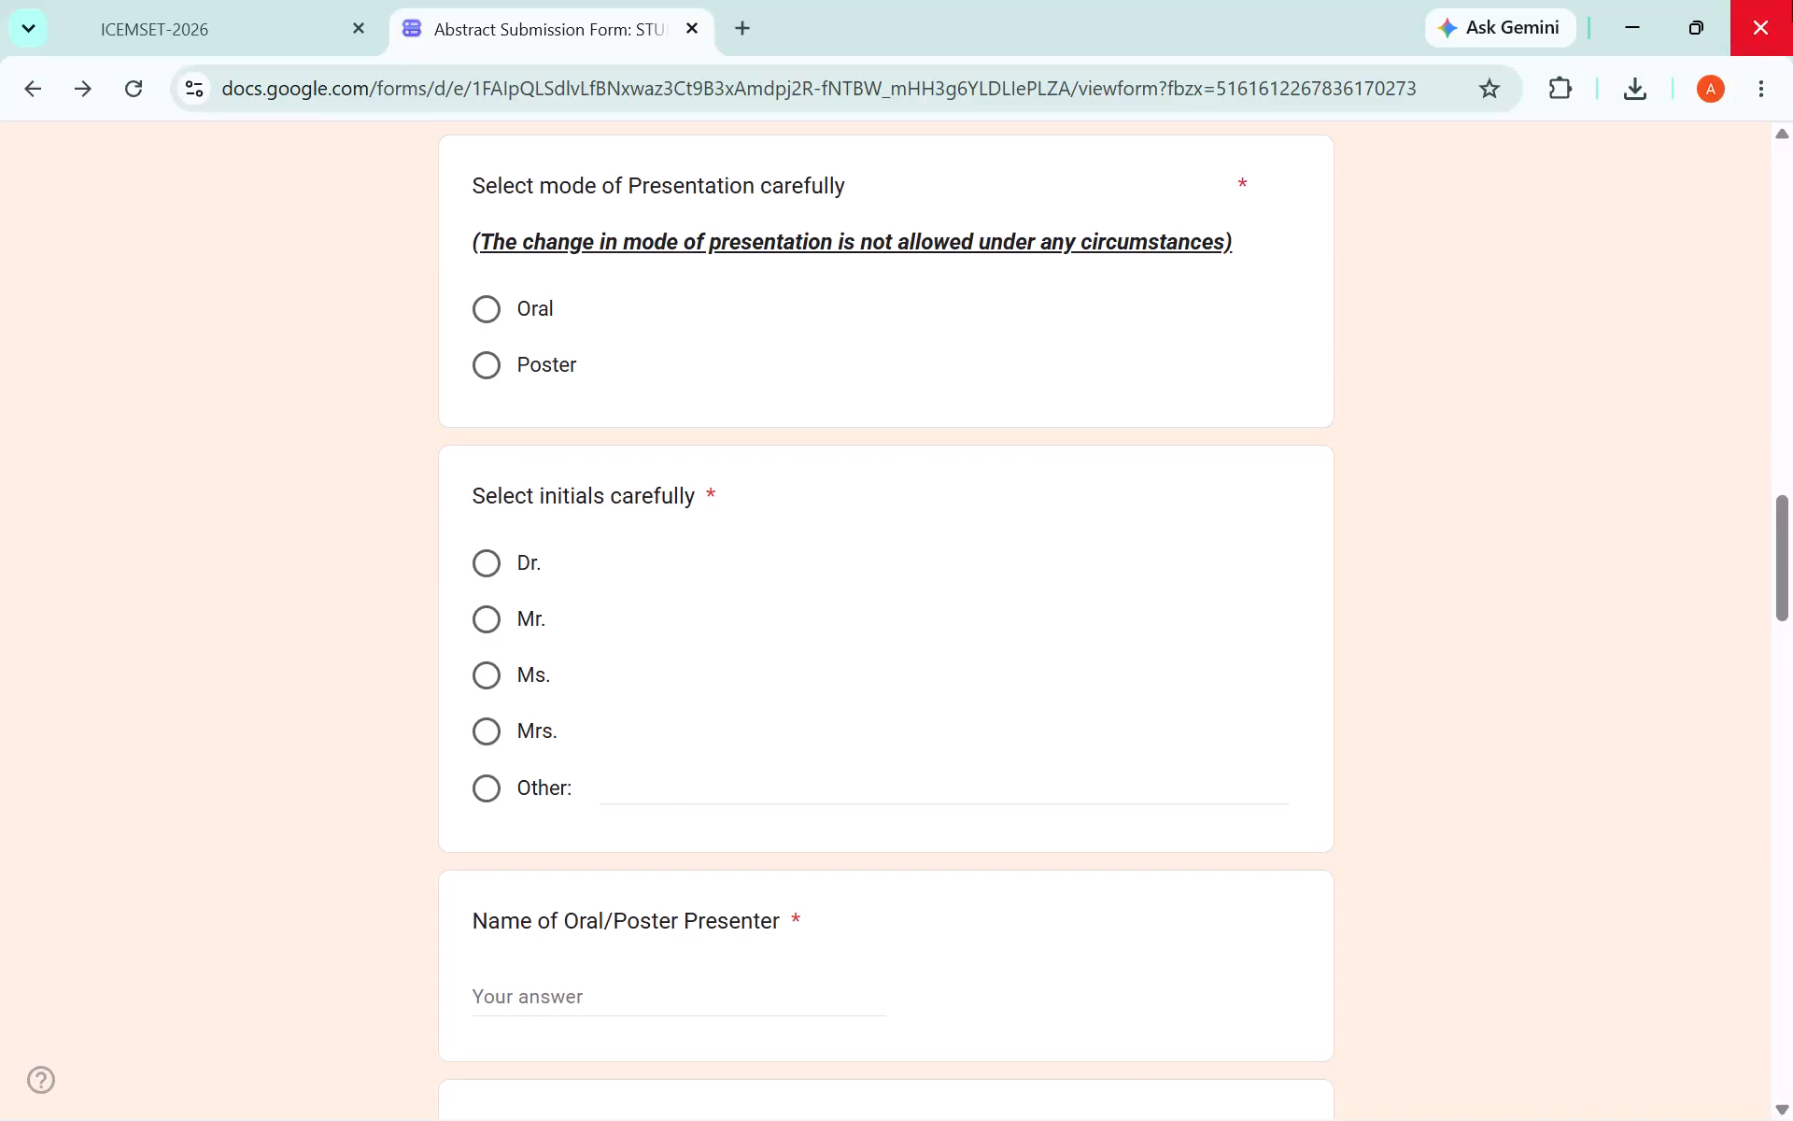
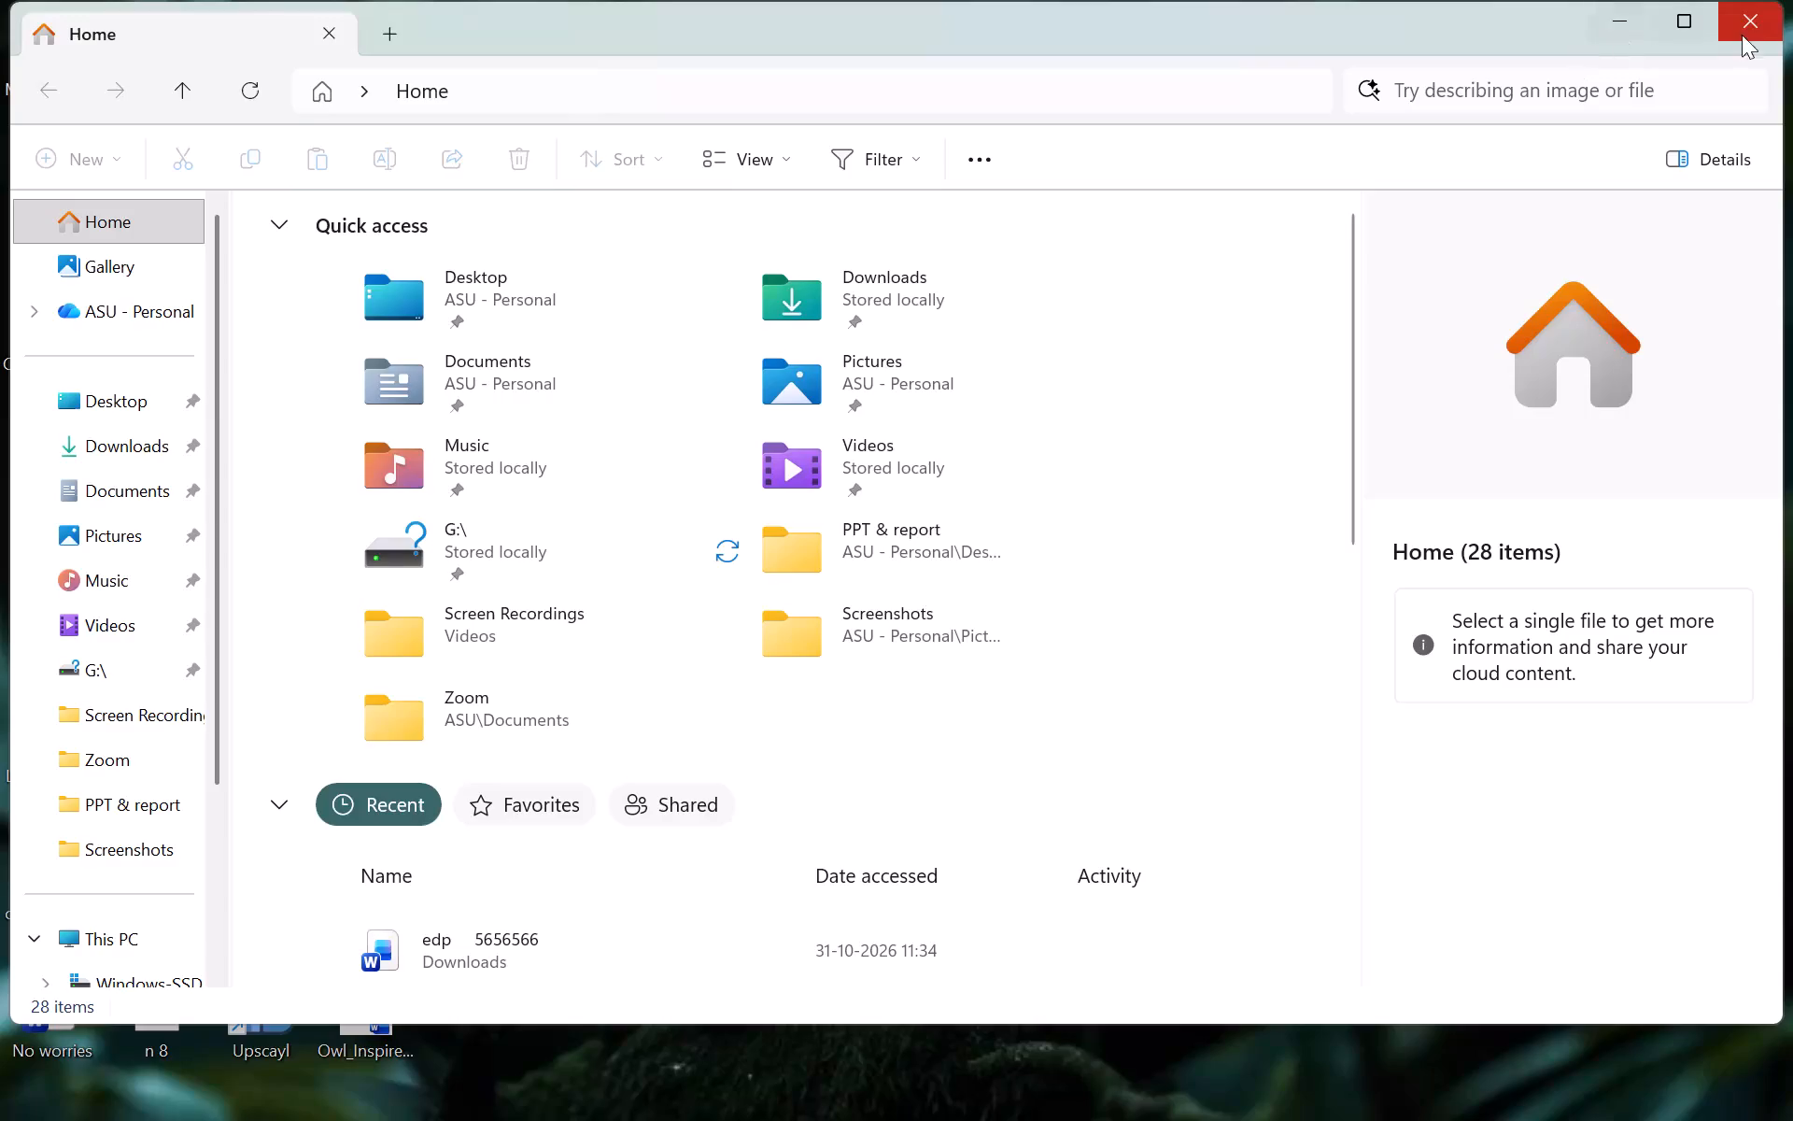
Close the File Explorer window showing the Home page.
{"action": "left_click", "coordinate": [1754, 30]}
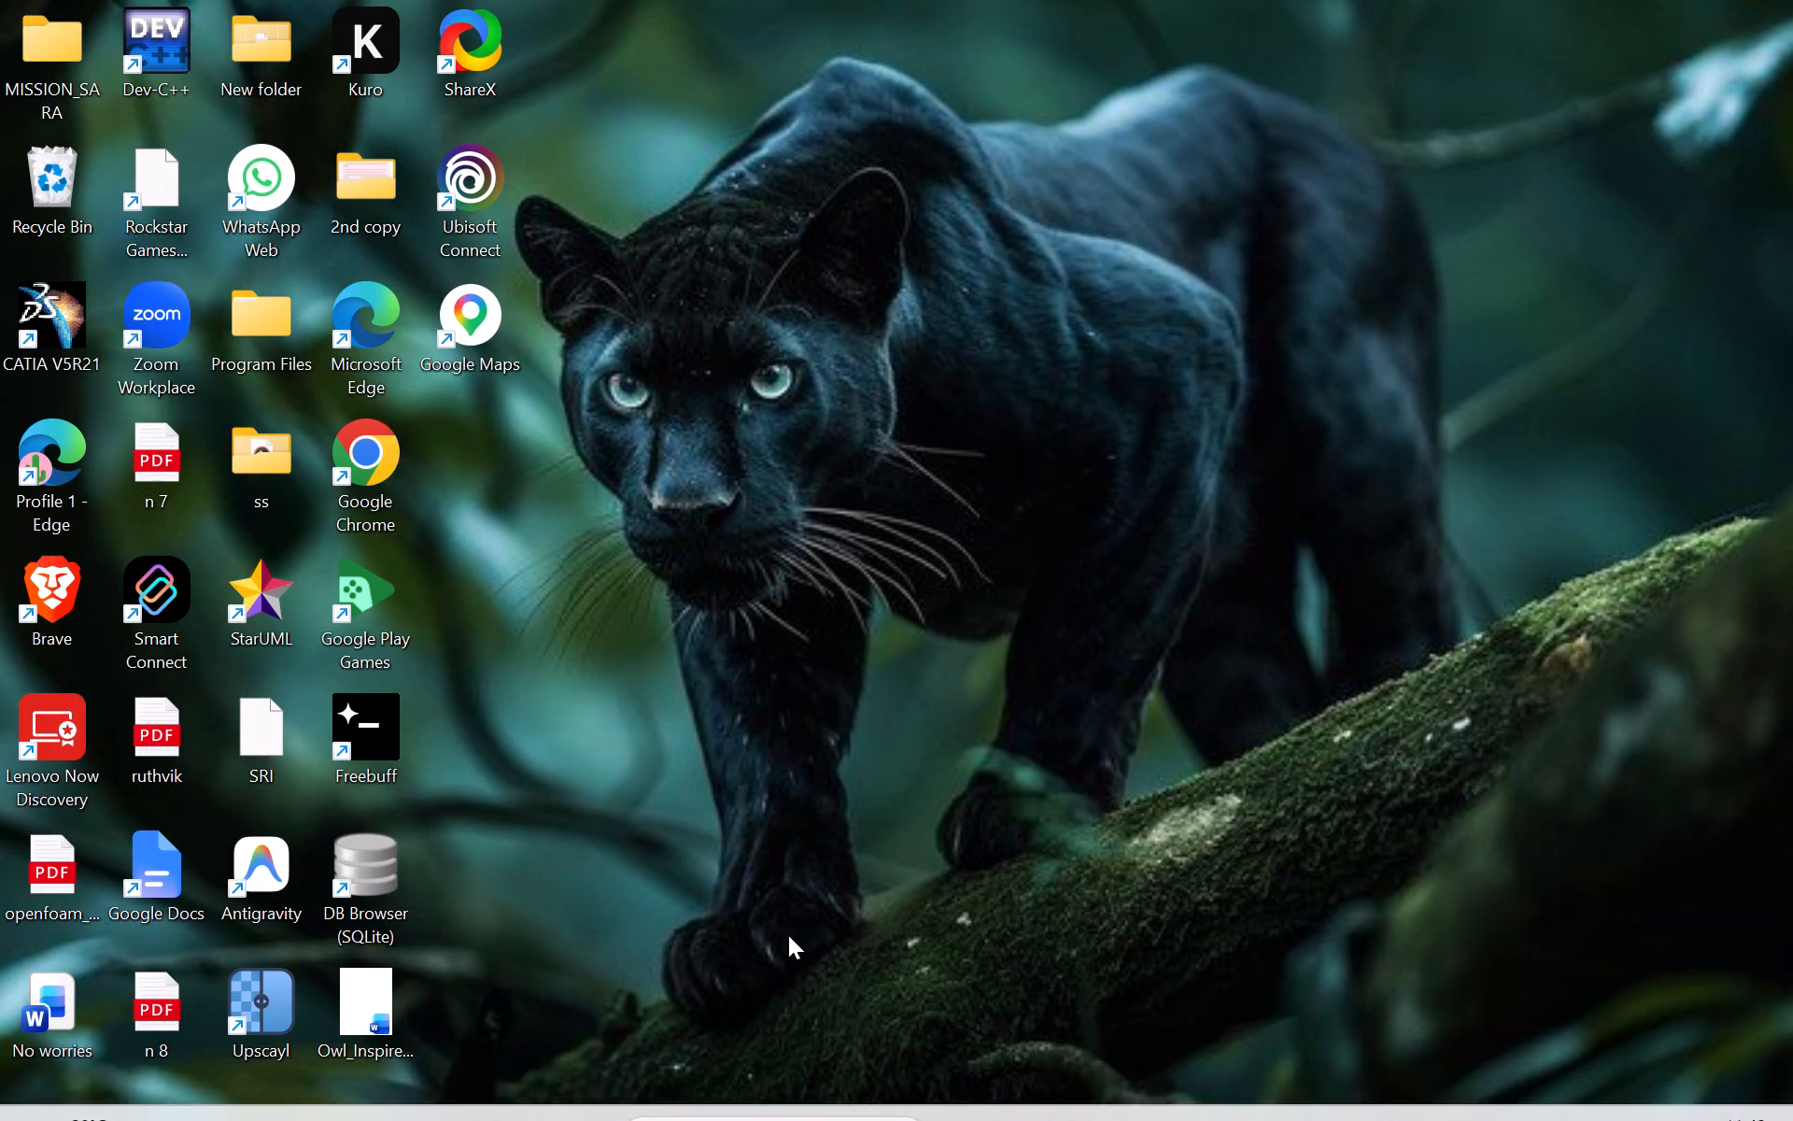
Search Windows for "w" from the desktop.
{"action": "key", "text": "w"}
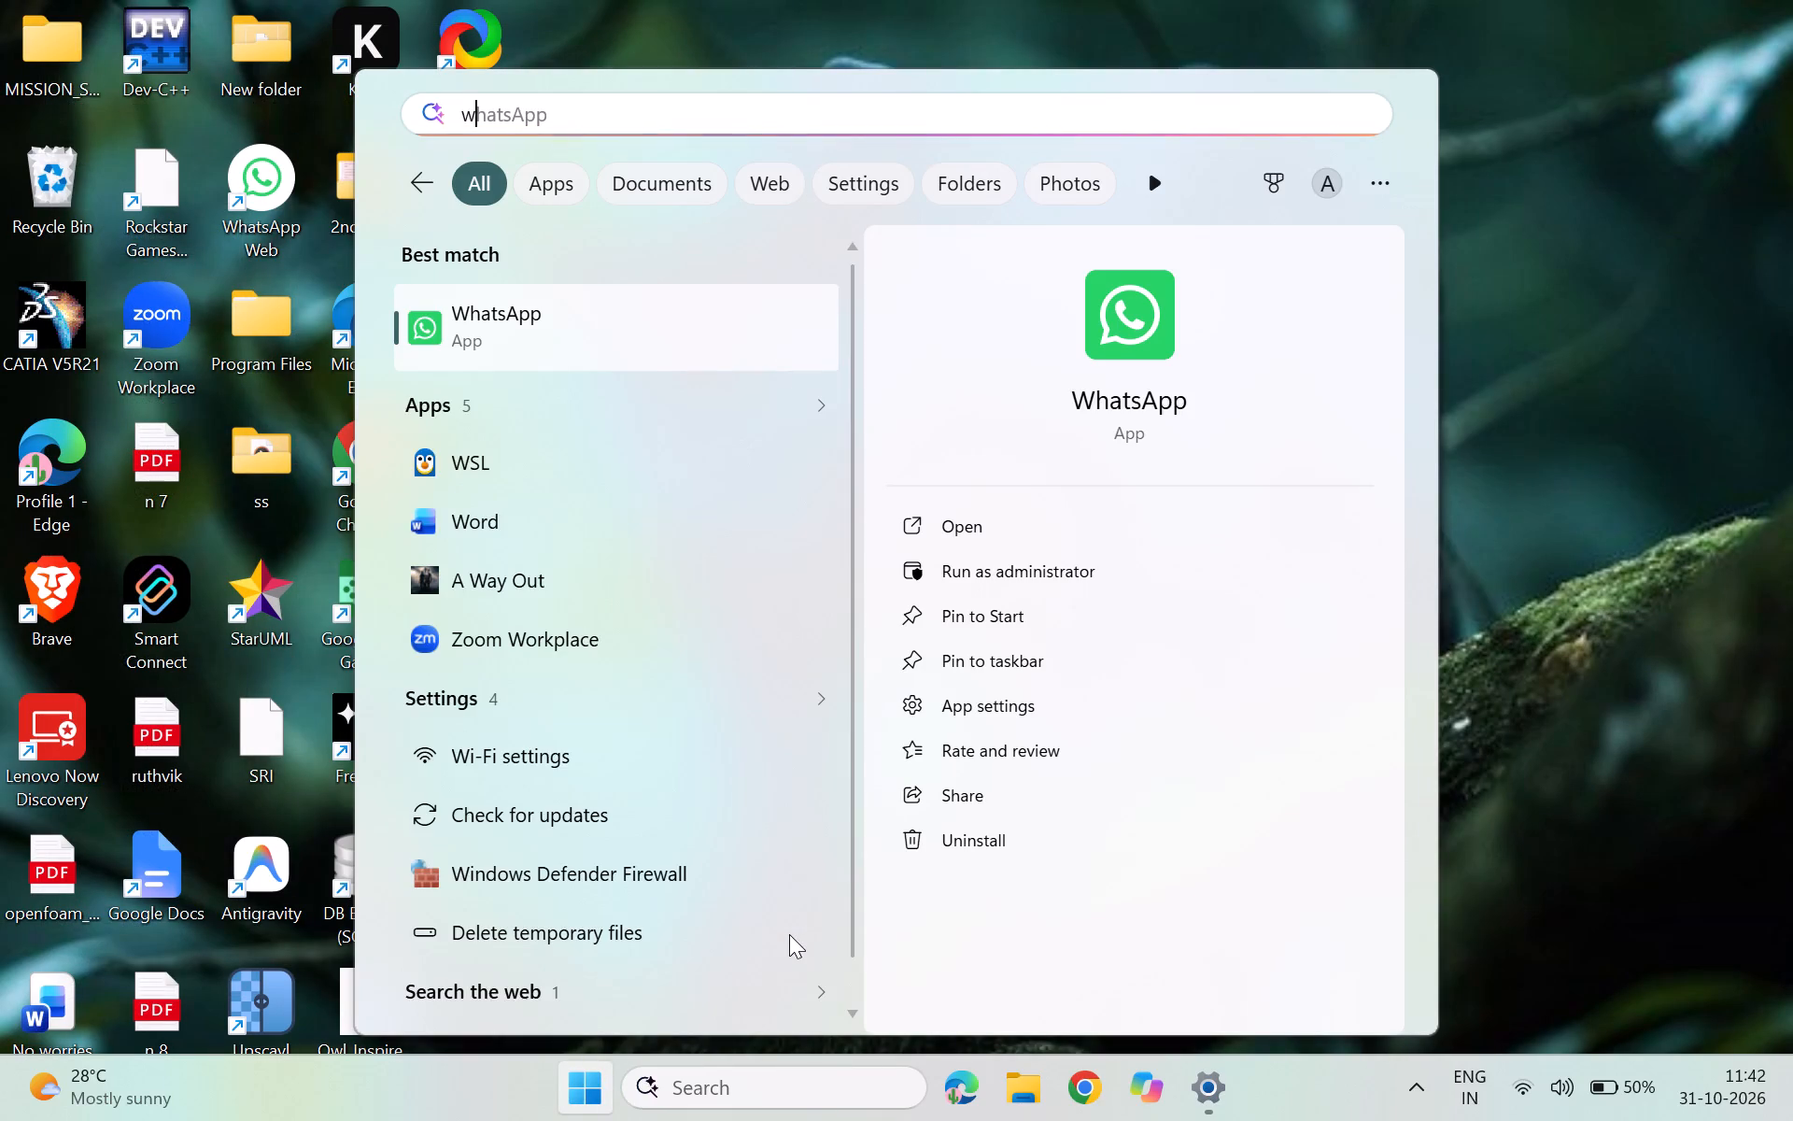